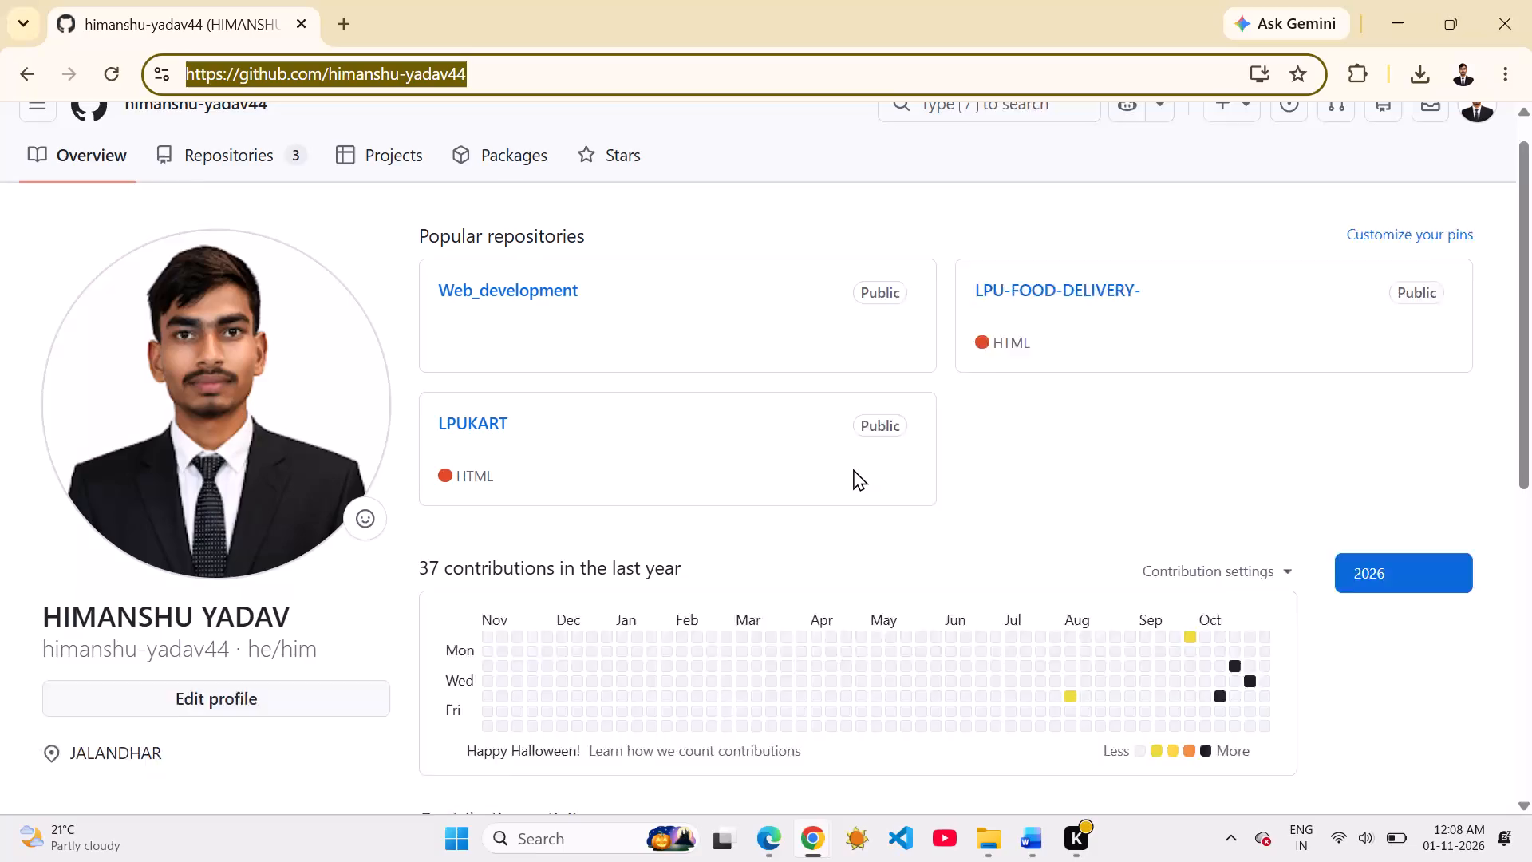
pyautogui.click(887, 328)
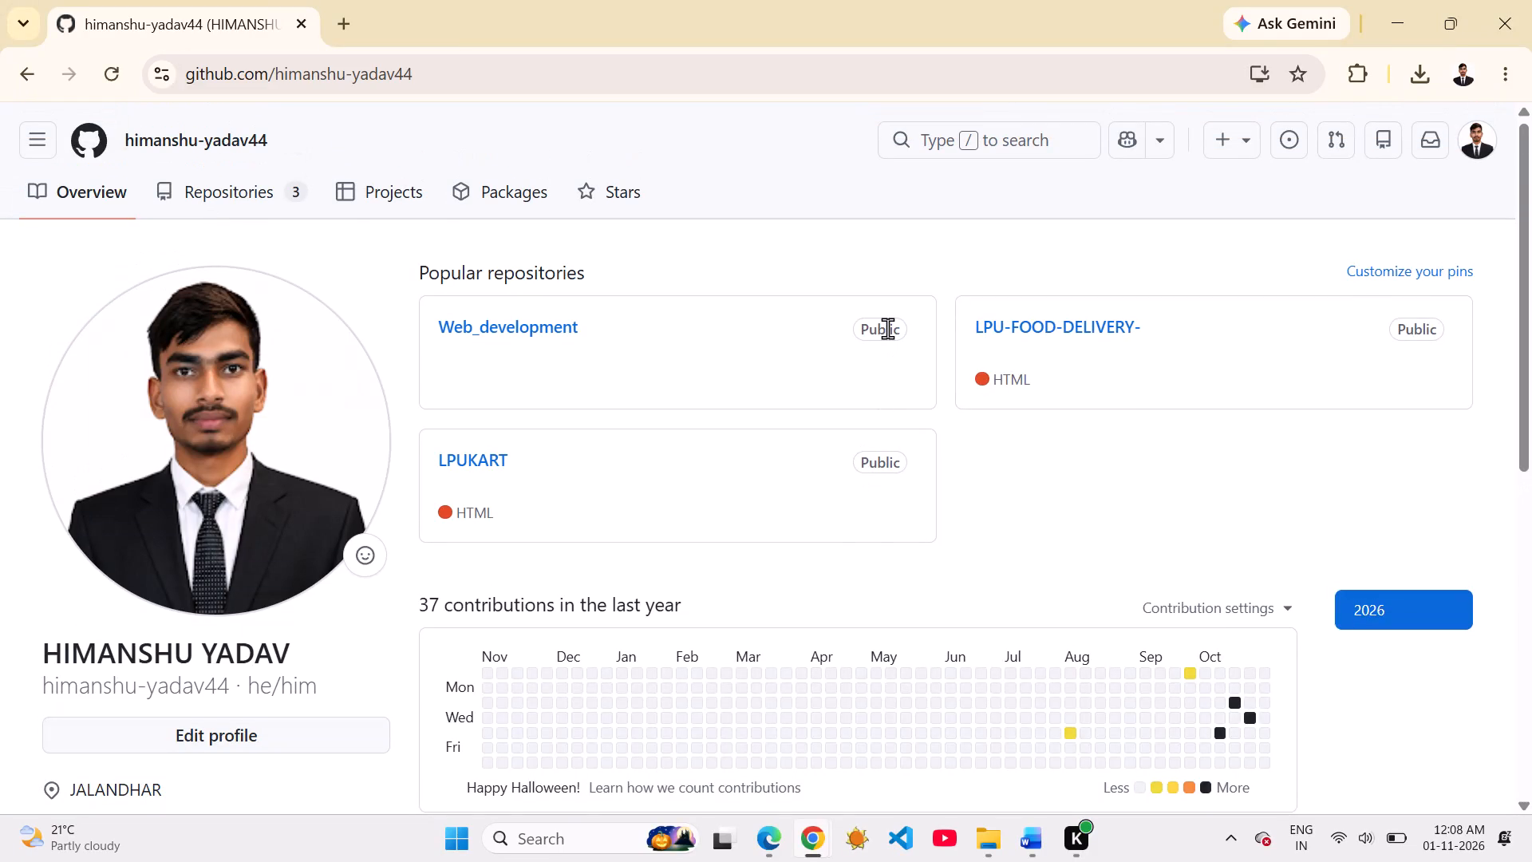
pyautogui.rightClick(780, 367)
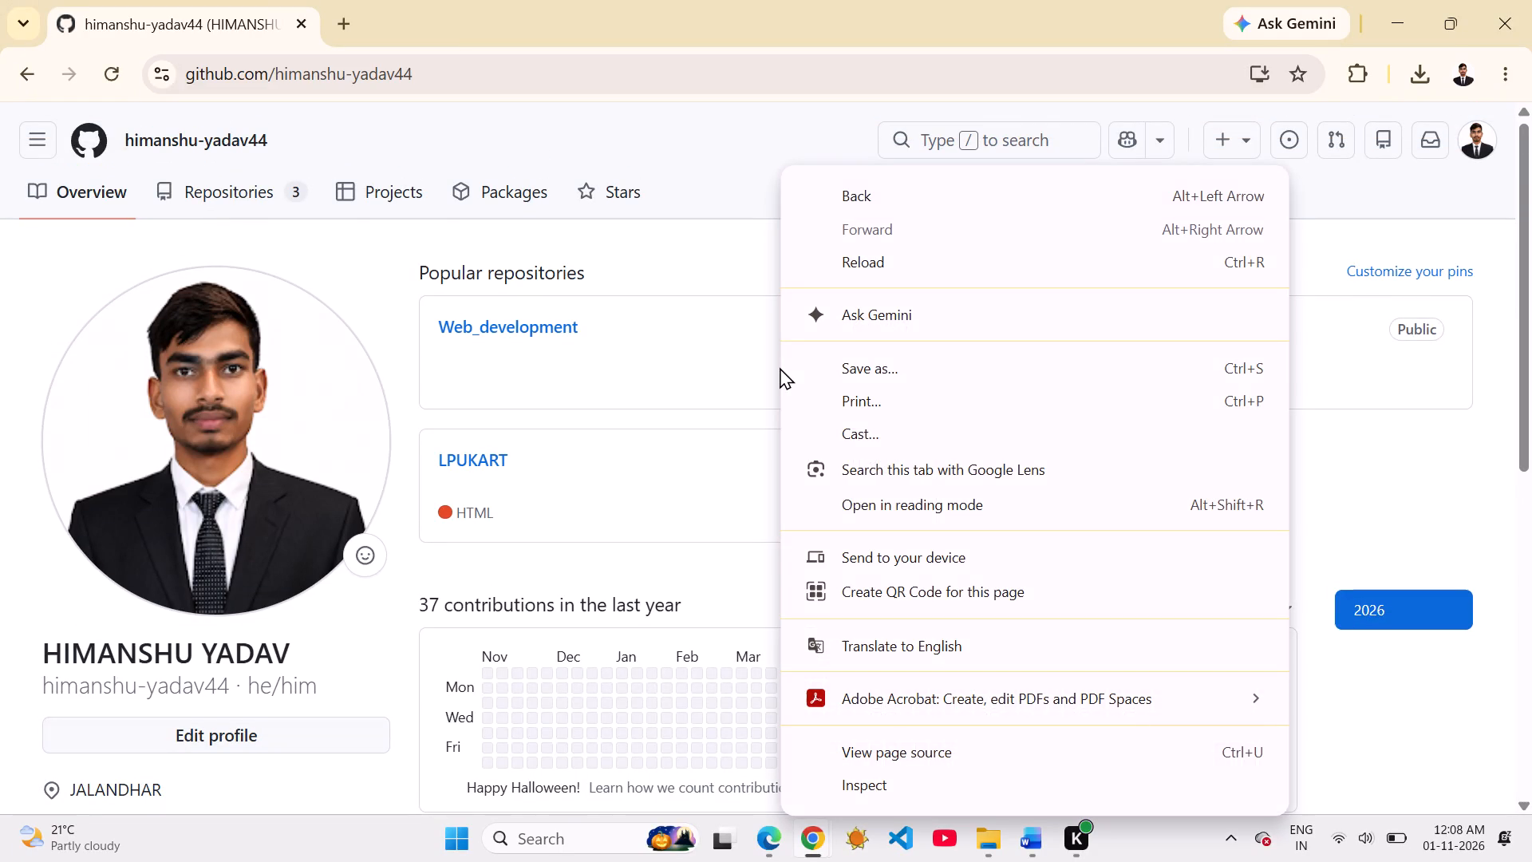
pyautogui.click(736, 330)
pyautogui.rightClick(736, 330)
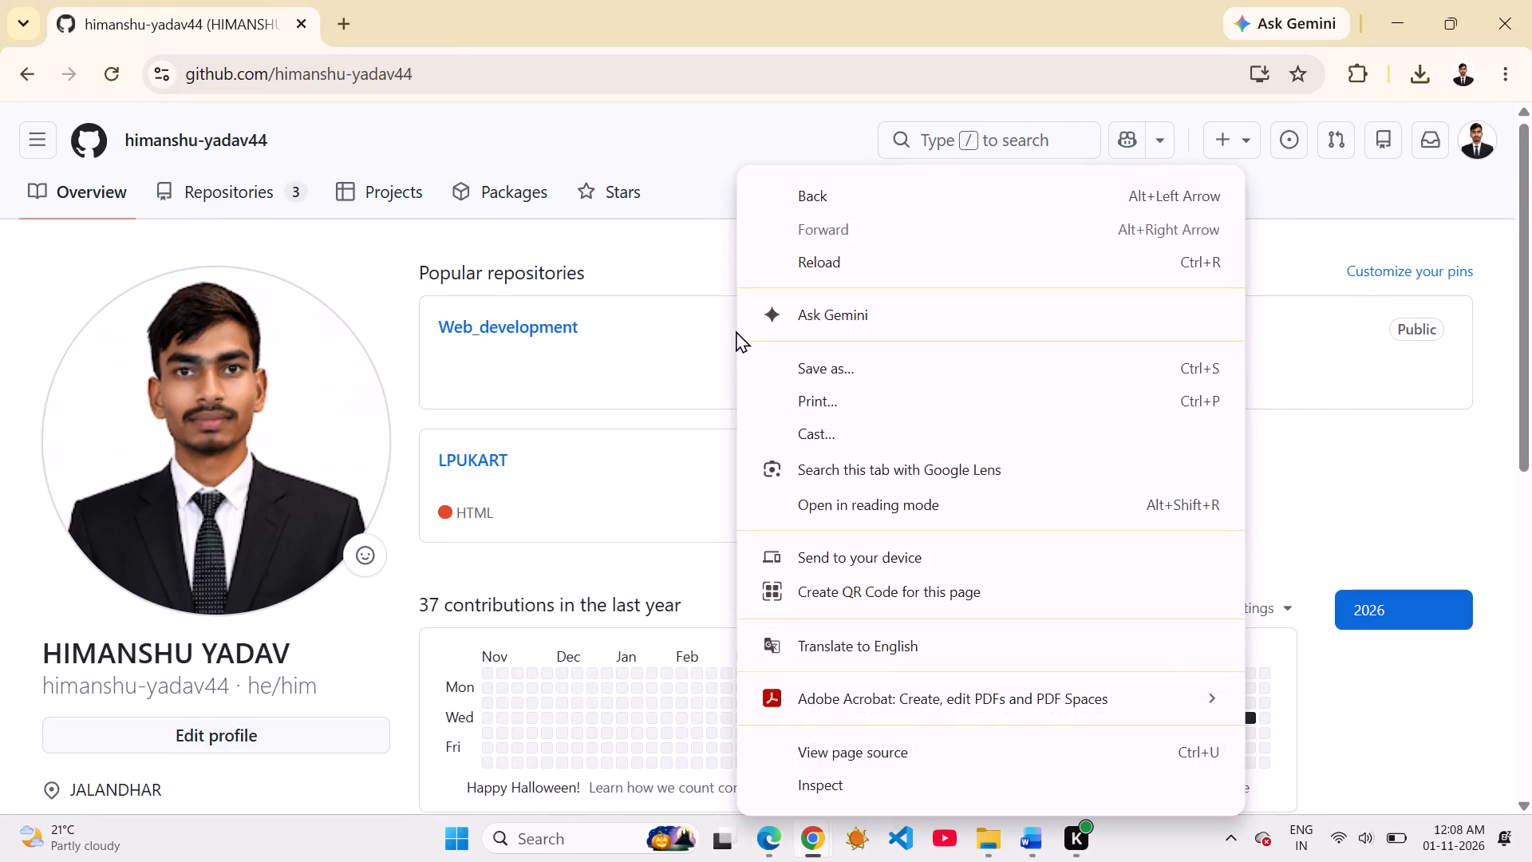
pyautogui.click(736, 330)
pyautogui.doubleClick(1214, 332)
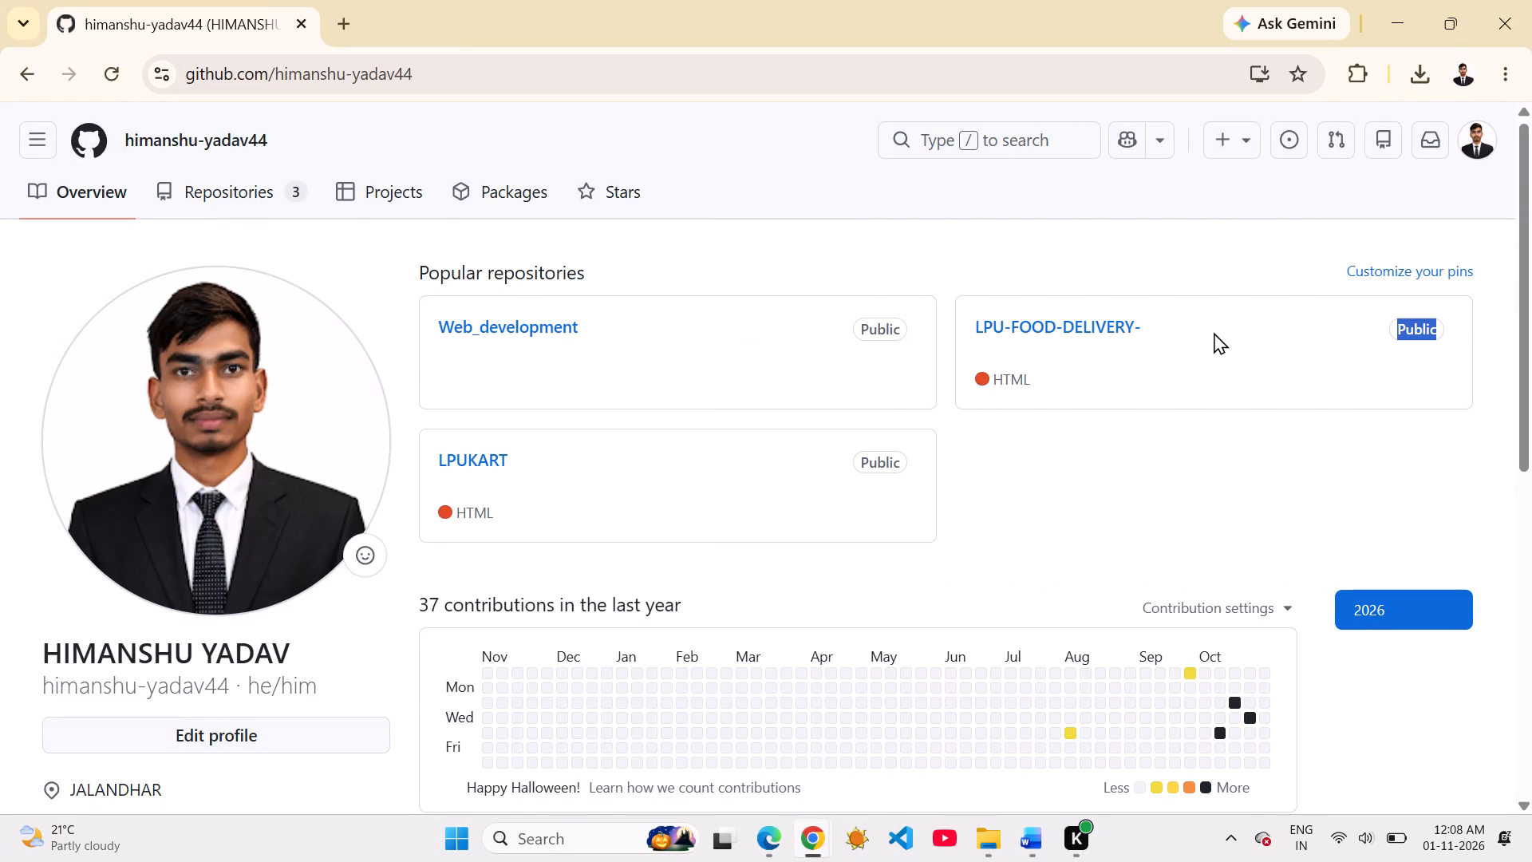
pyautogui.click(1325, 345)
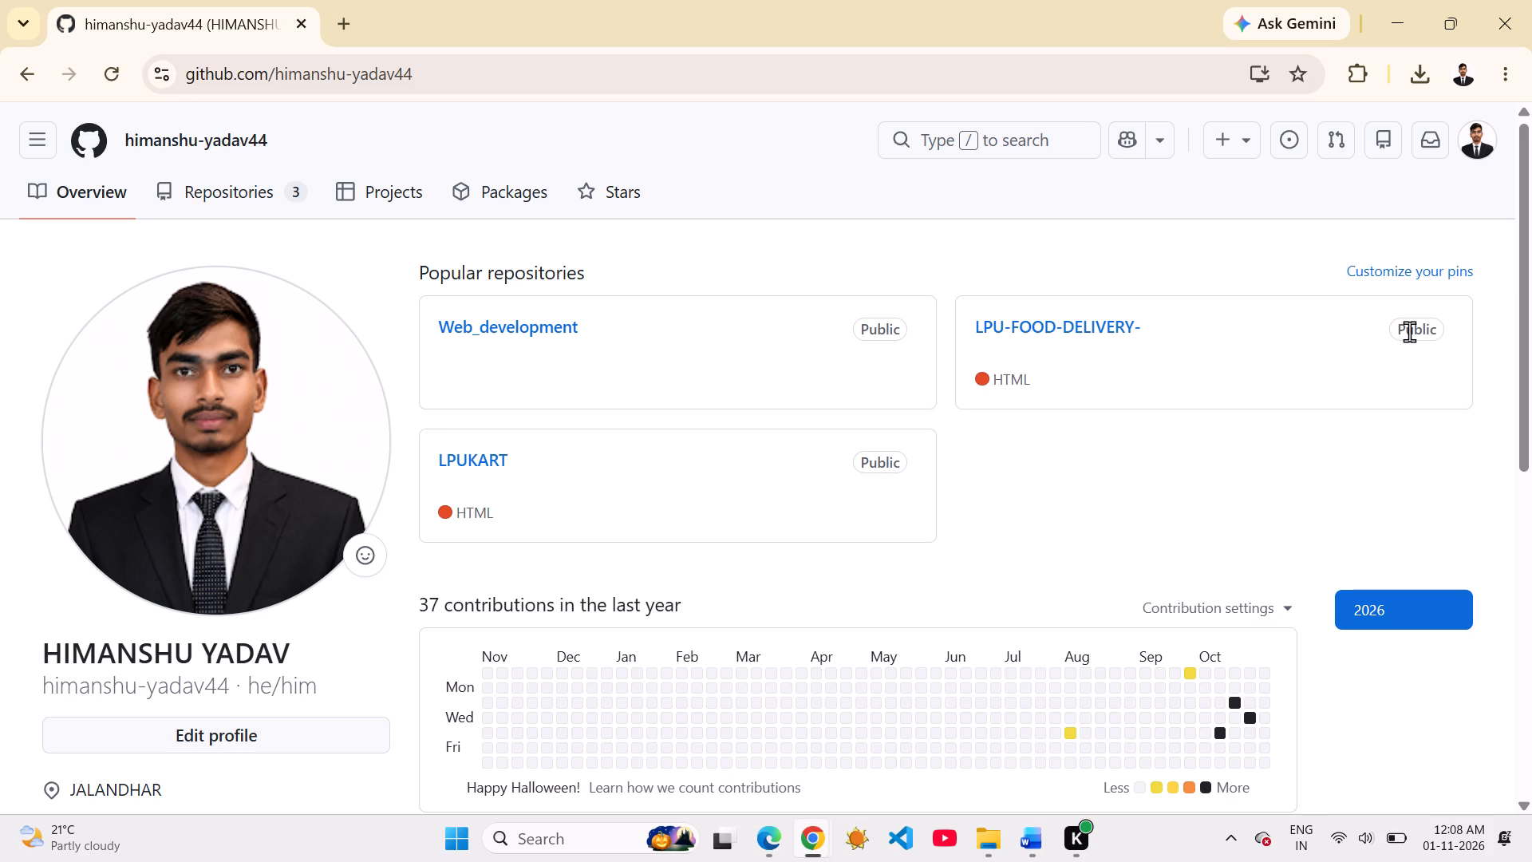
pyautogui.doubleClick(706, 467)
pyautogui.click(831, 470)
# Examine the GitHub profile's contribution graph, October 2026 contribution activity and popular repositories.
pyautogui.scroll(-2, 701, 534)
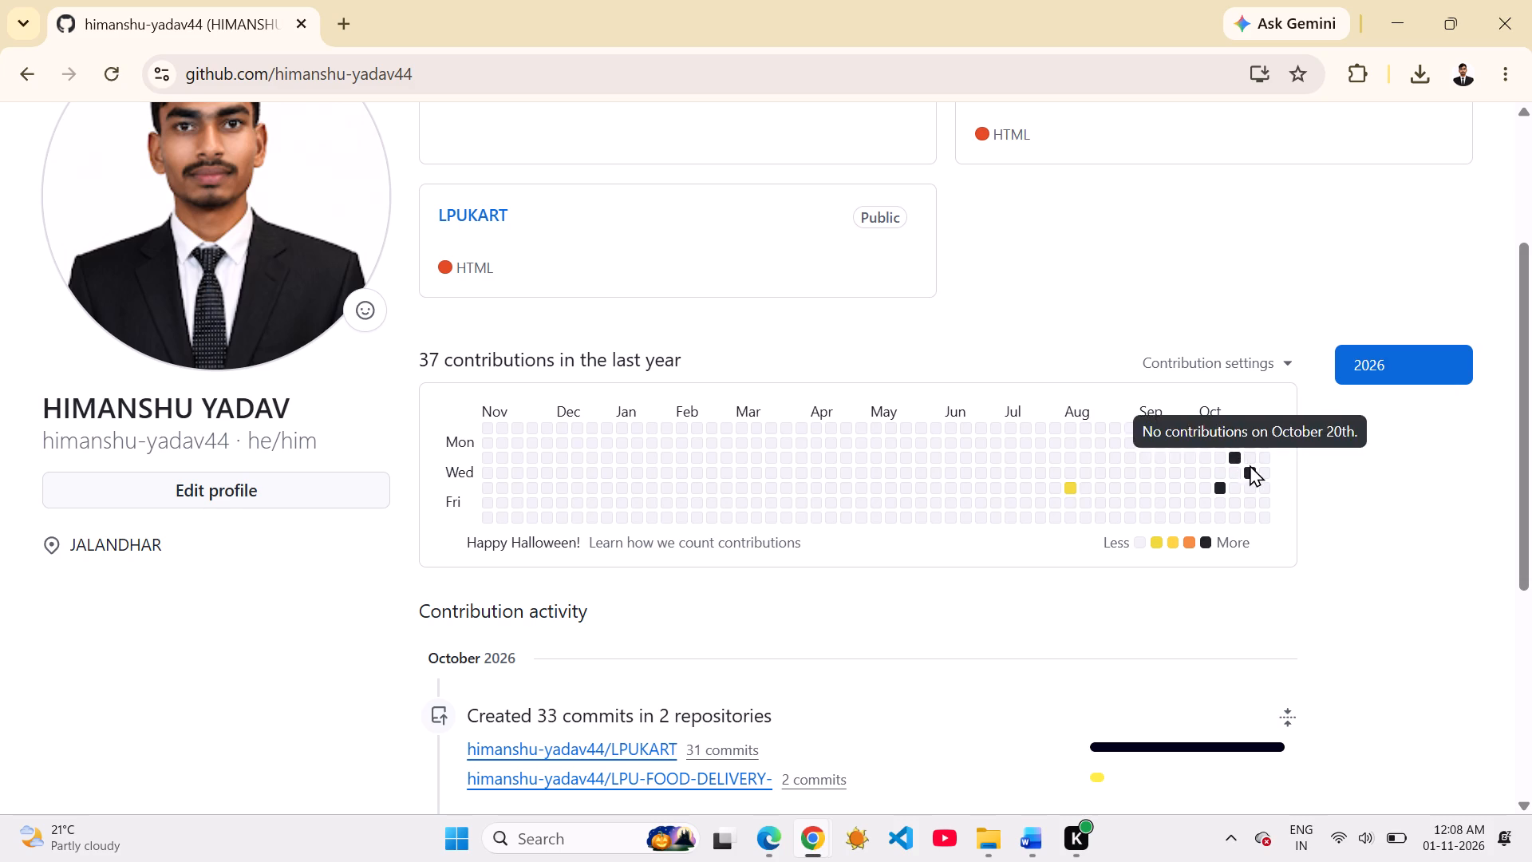
pyautogui.scroll(-2, 827, 633)
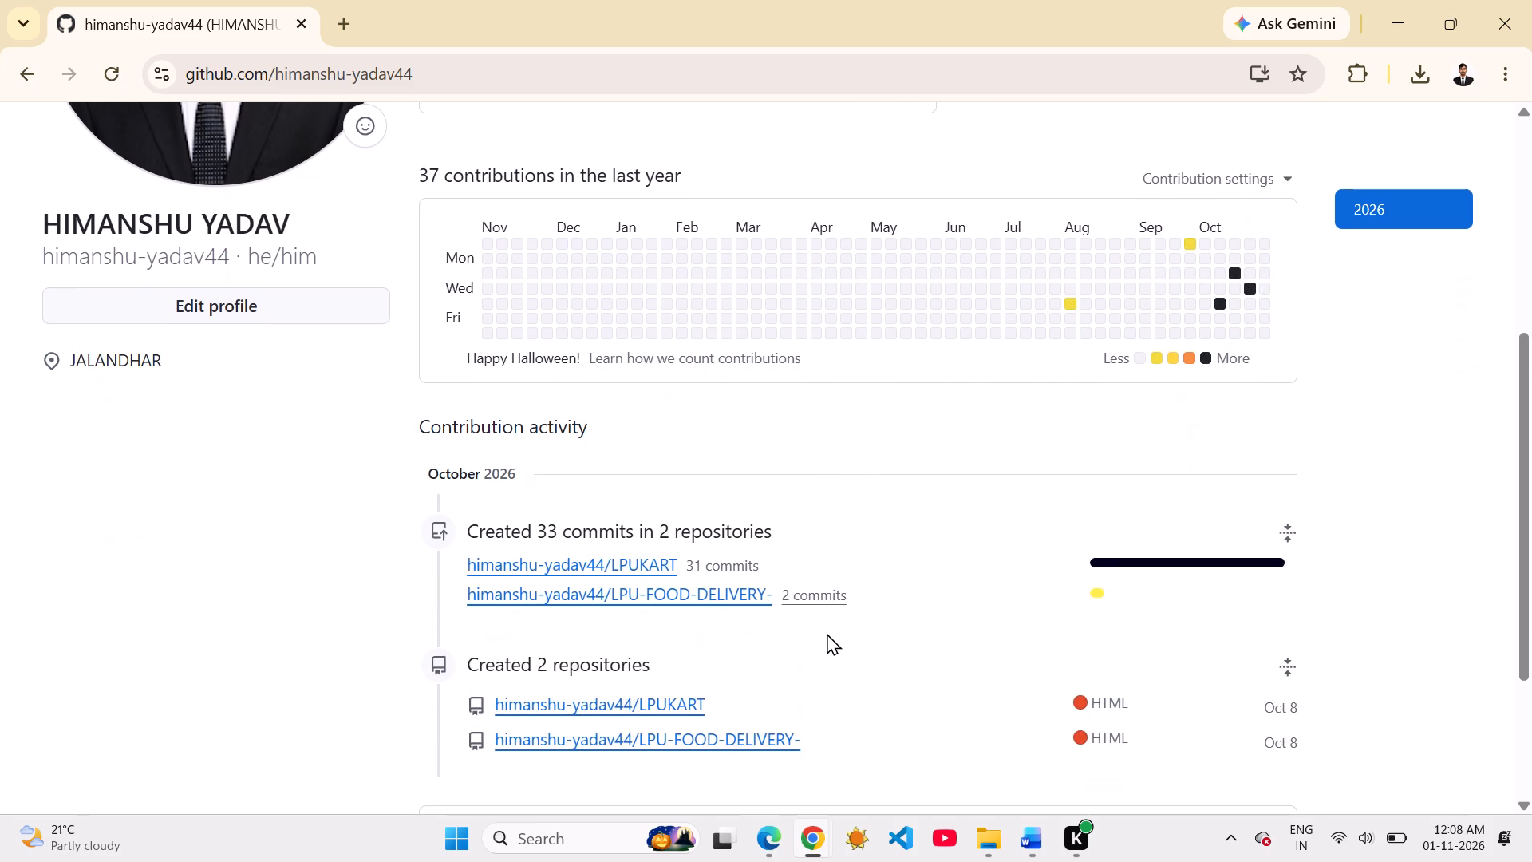
pyautogui.scroll(-1, 827, 633)
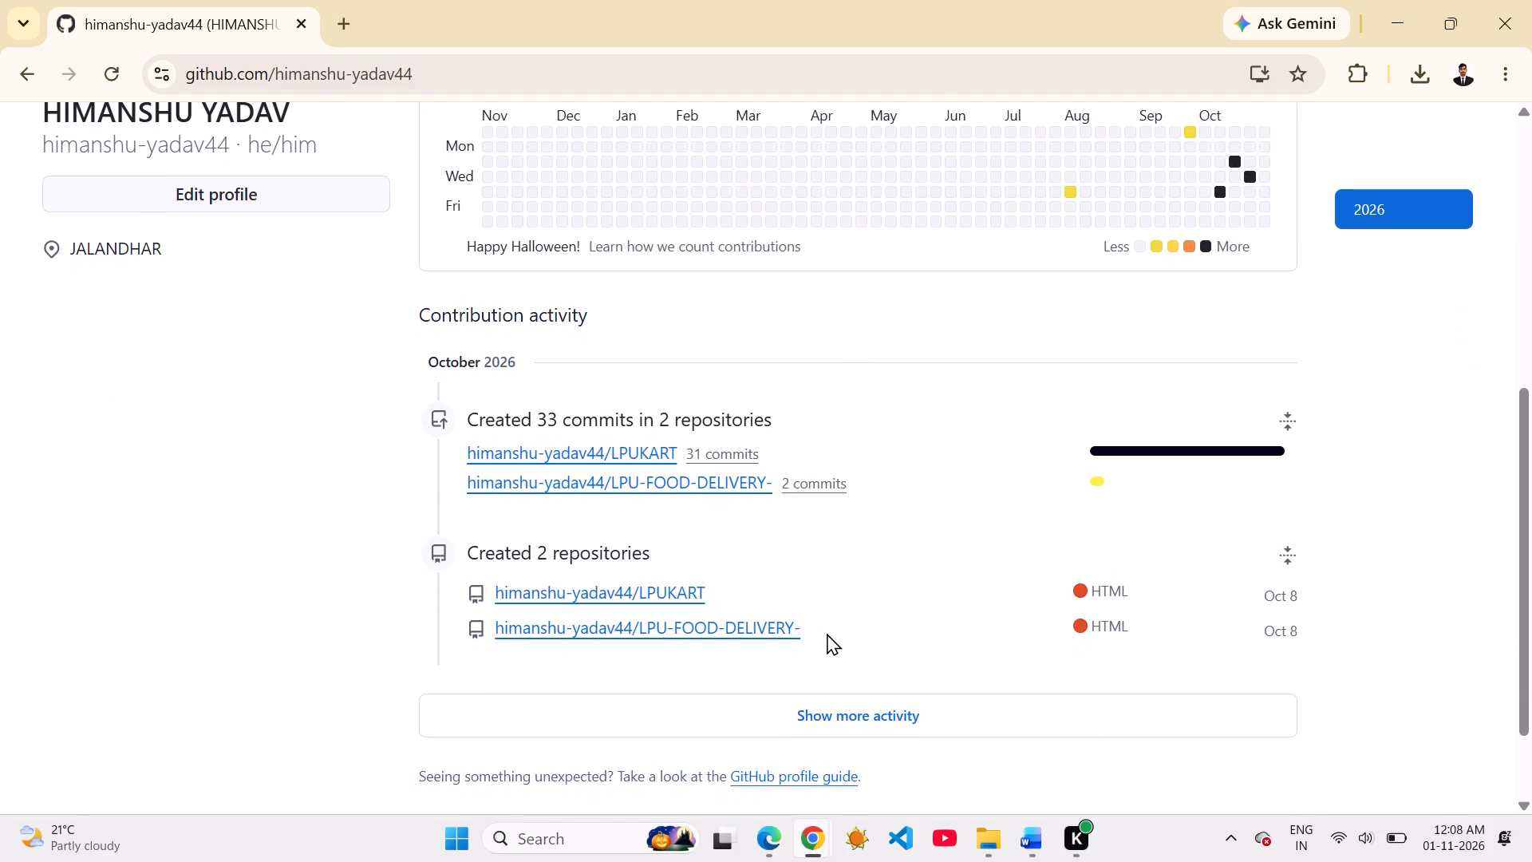
pyautogui.scroll(-1, 827, 633)
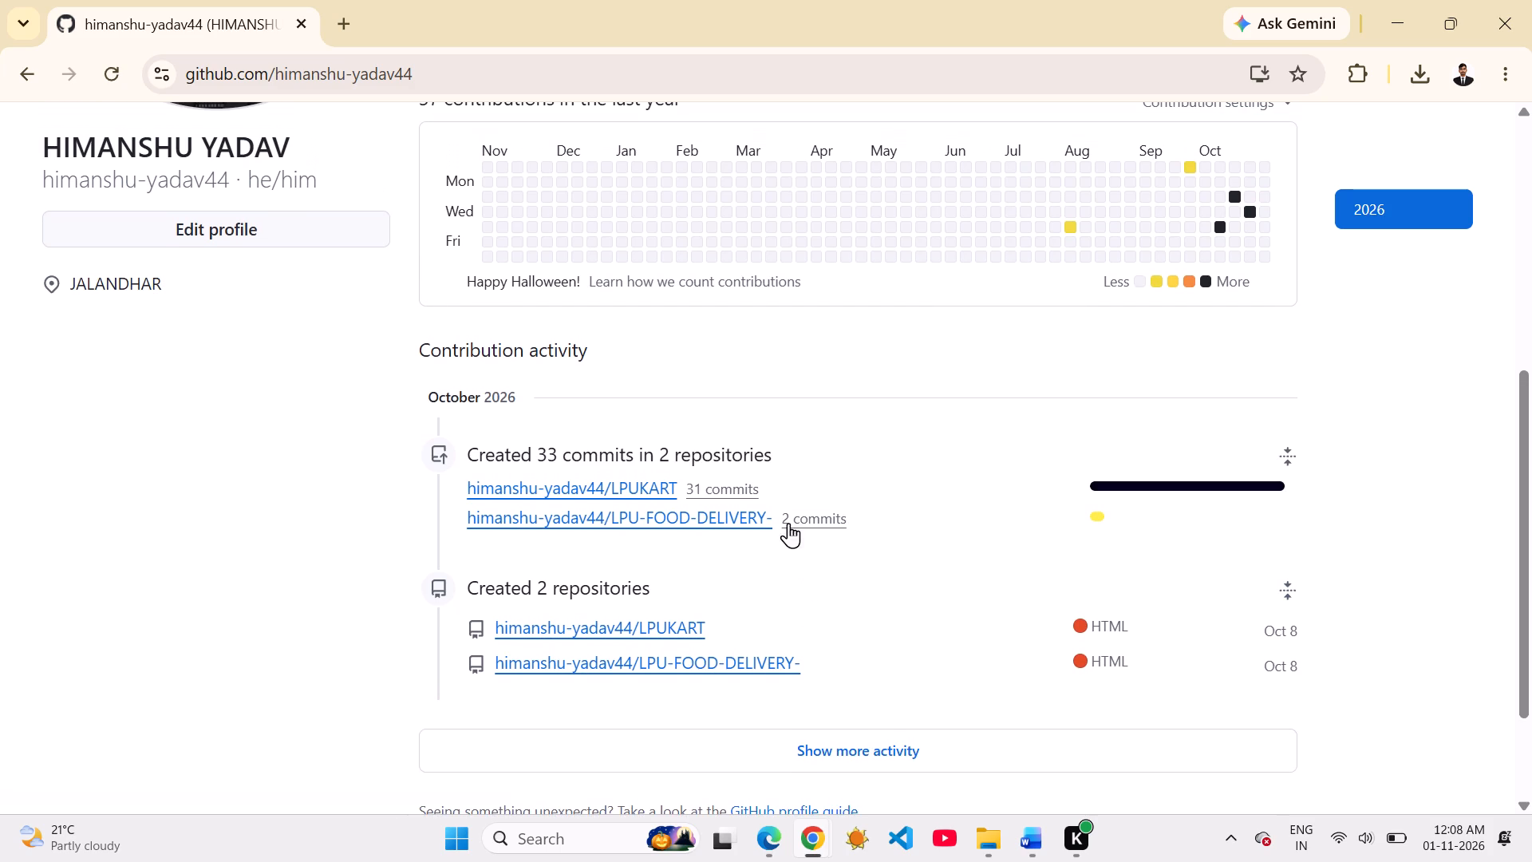
pyautogui.rightClick(761, 518)
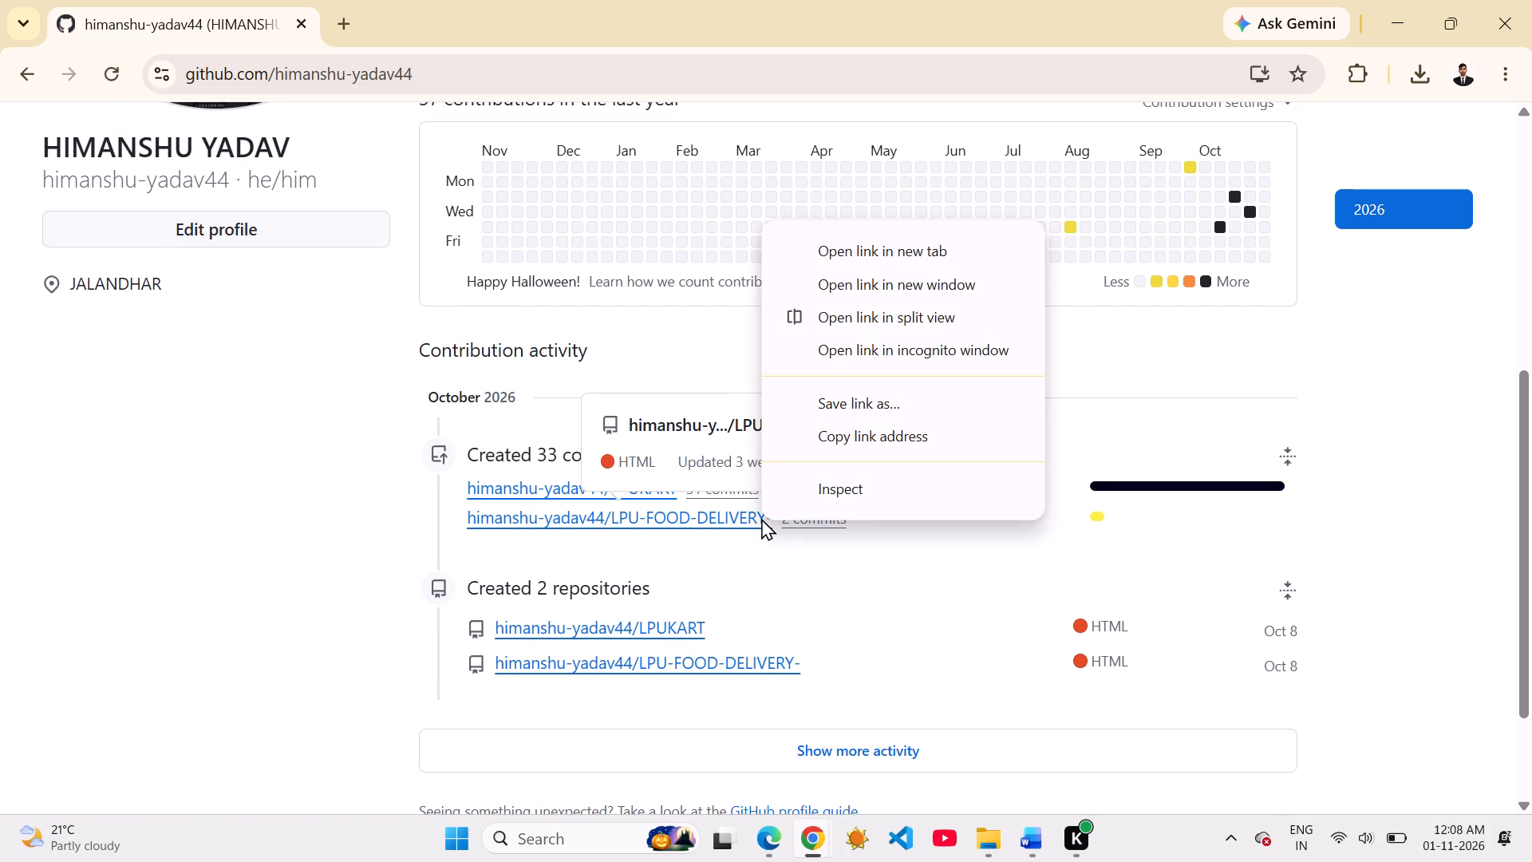
pyautogui.click(875, 635)
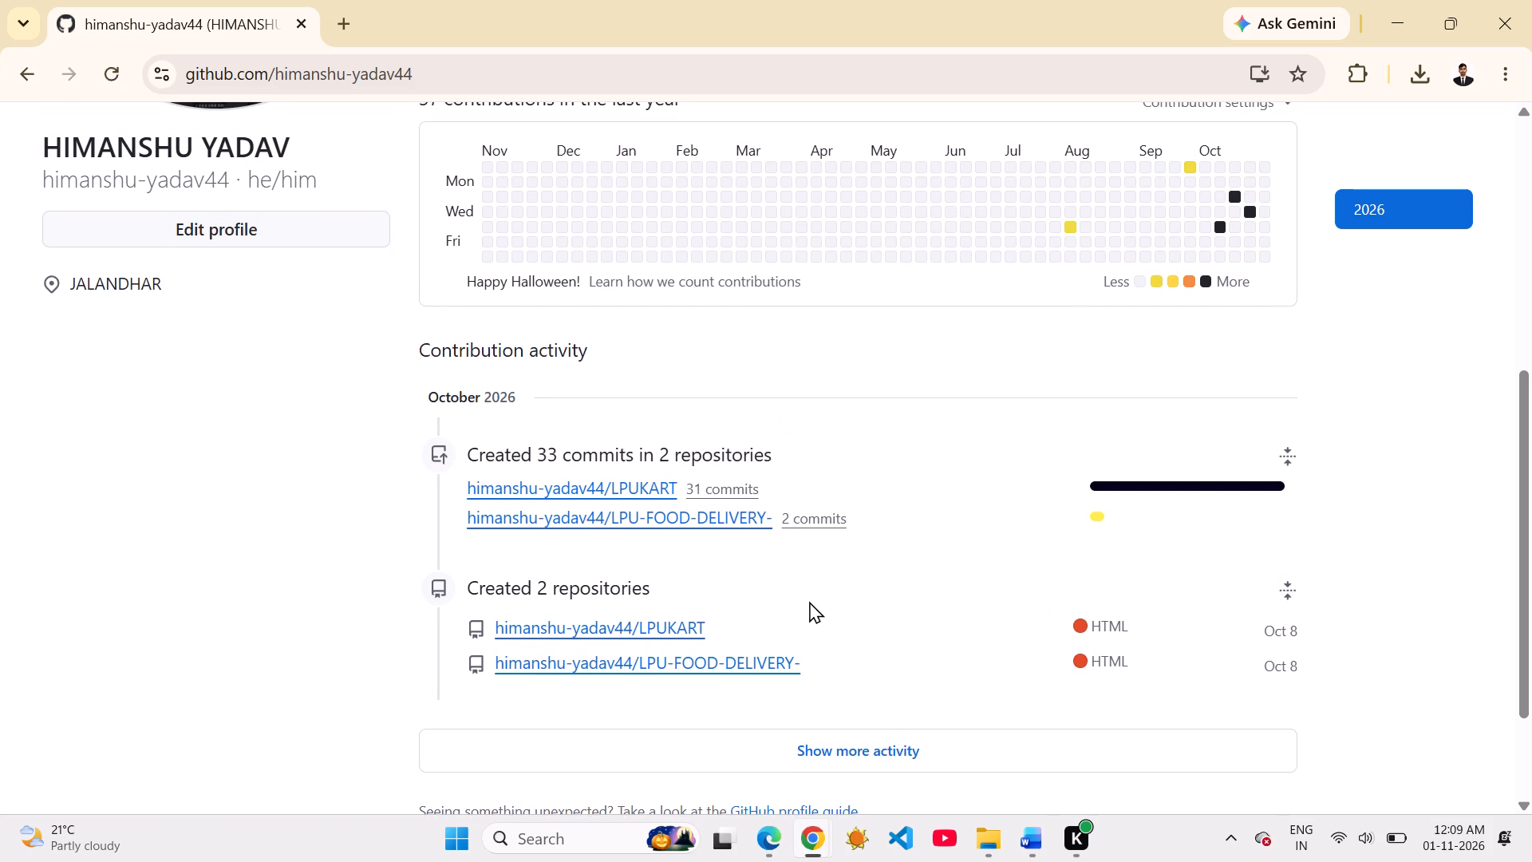
pyautogui.scroll(3, 809, 601)
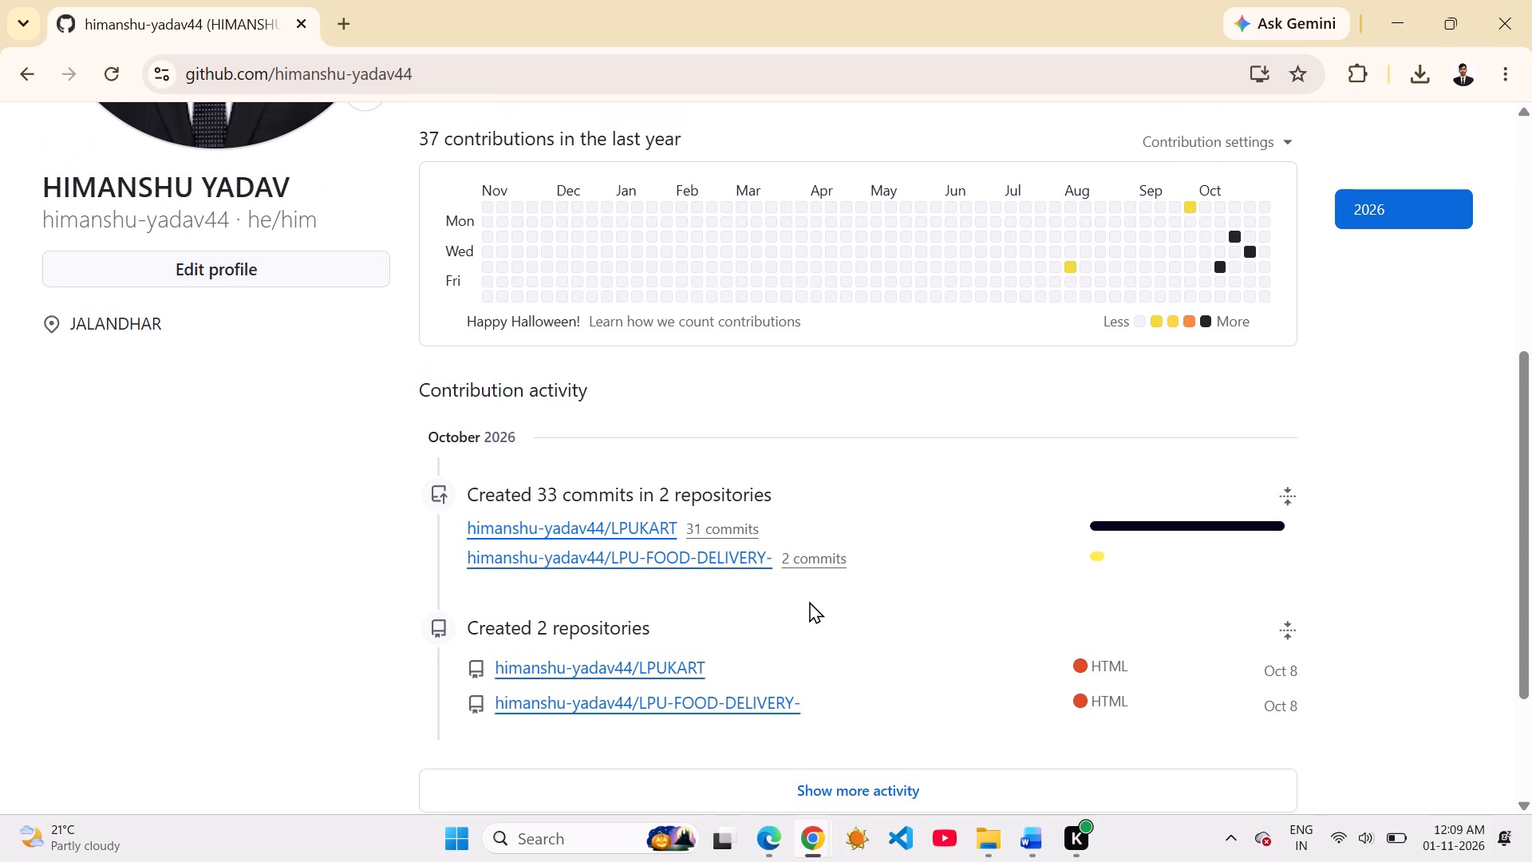
pyautogui.scroll(4, 809, 601)
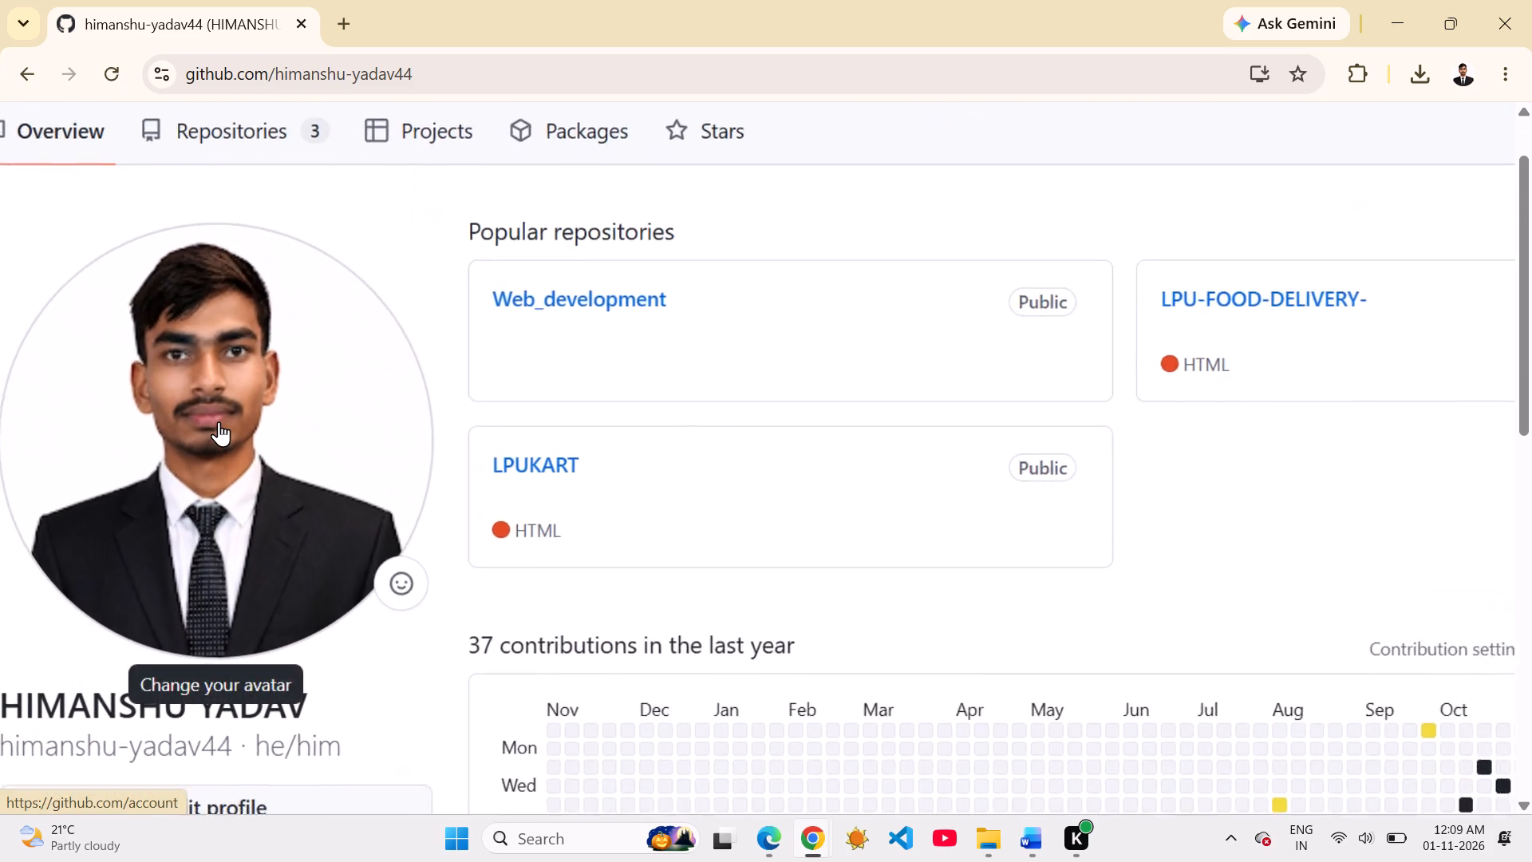
pyautogui.scroll(1, 219, 421)
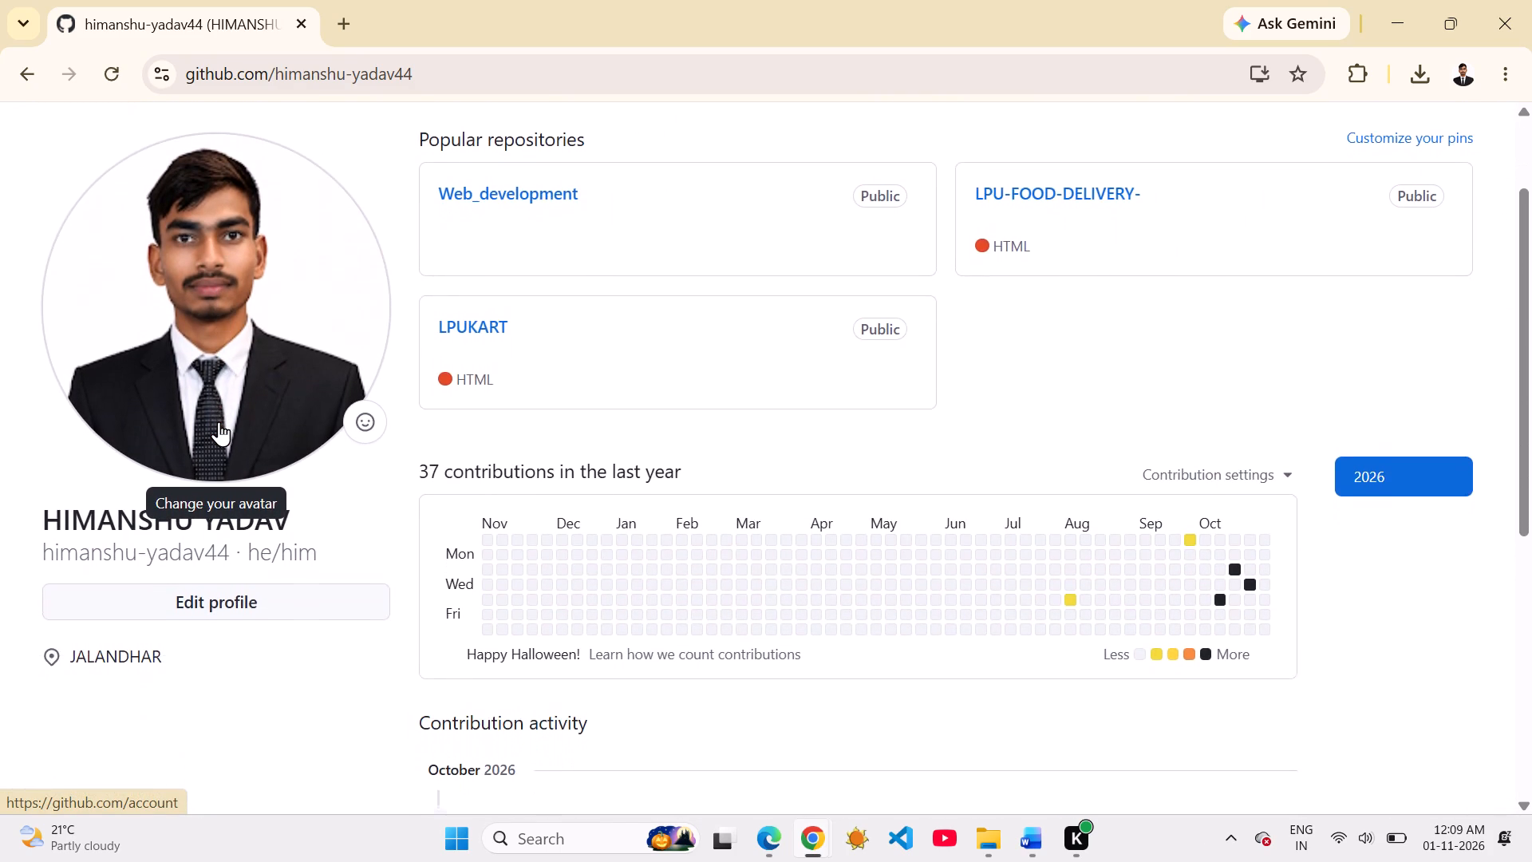
pyautogui.scroll(1, 219, 421)
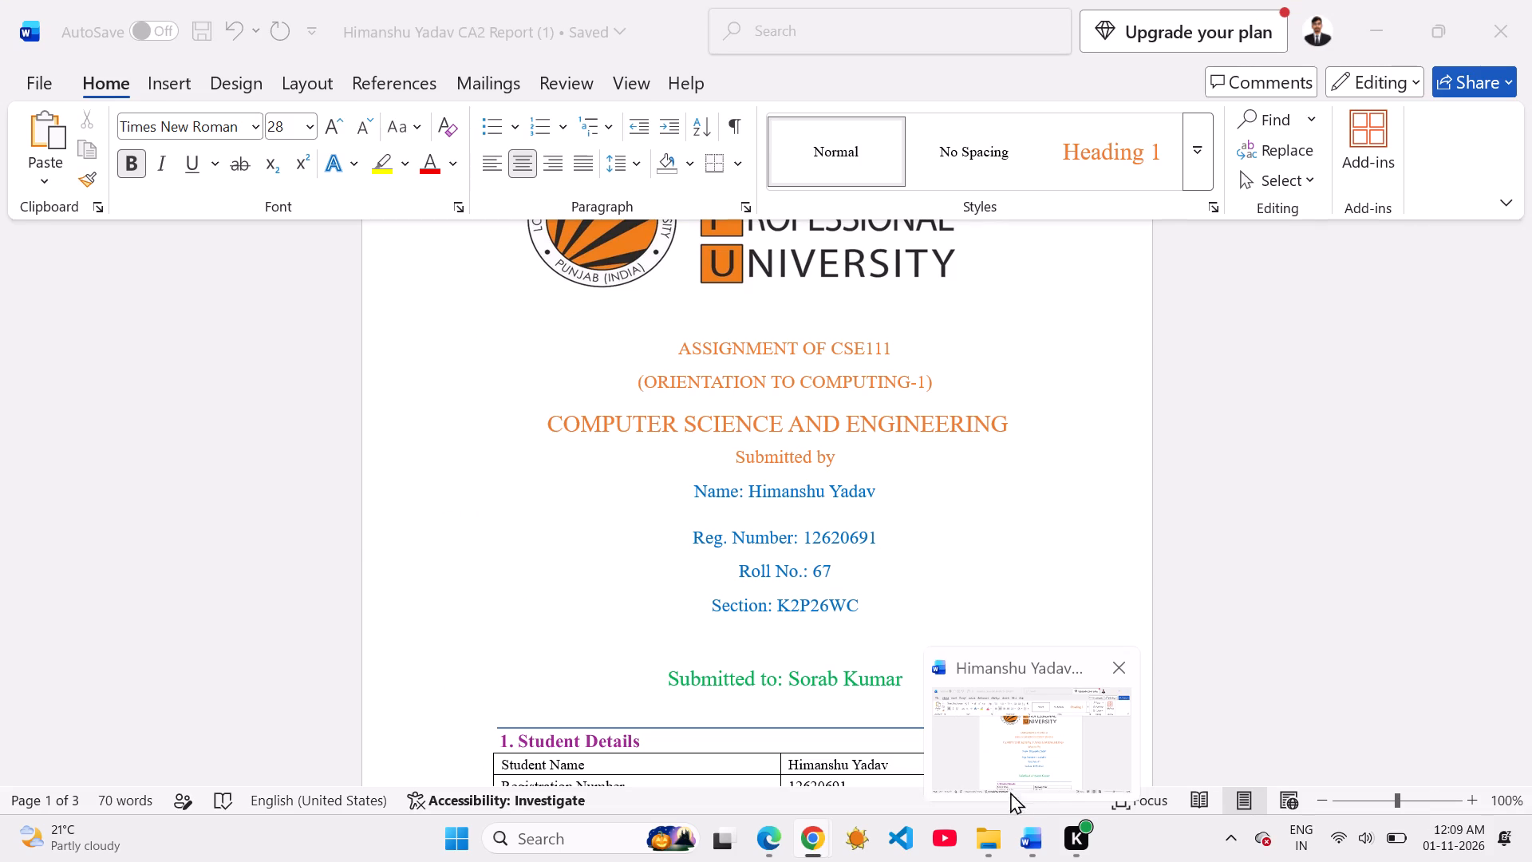
# Switch to the Downloads folder in File Explorer and delete the duplicate Word file _2026_CSE111_Student_Career_Aspiration_Report_Guide (1).
pyautogui.click(1028, 830)
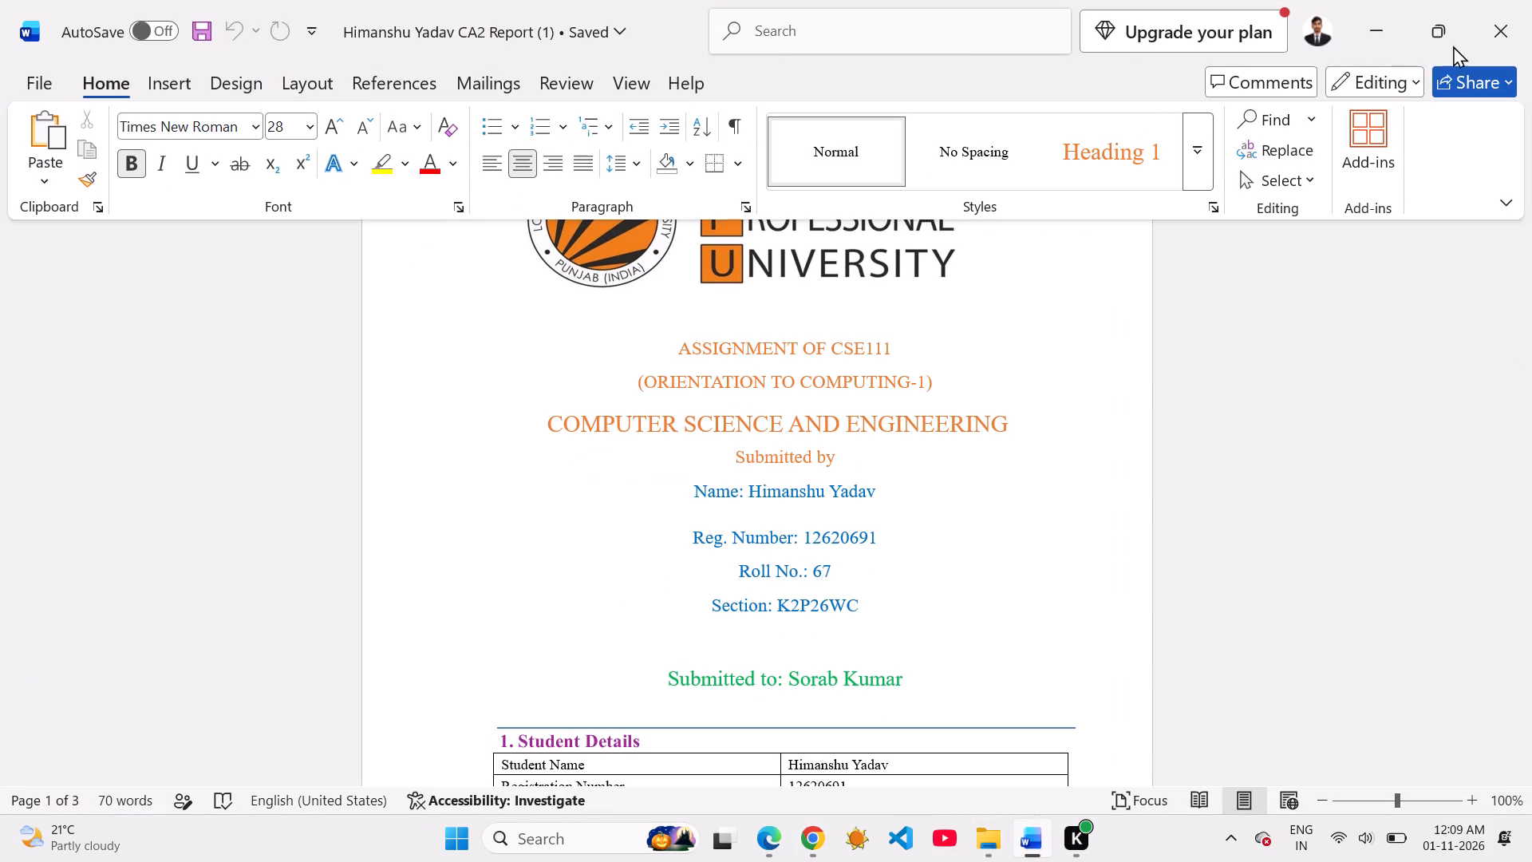
pyautogui.click(997, 847)
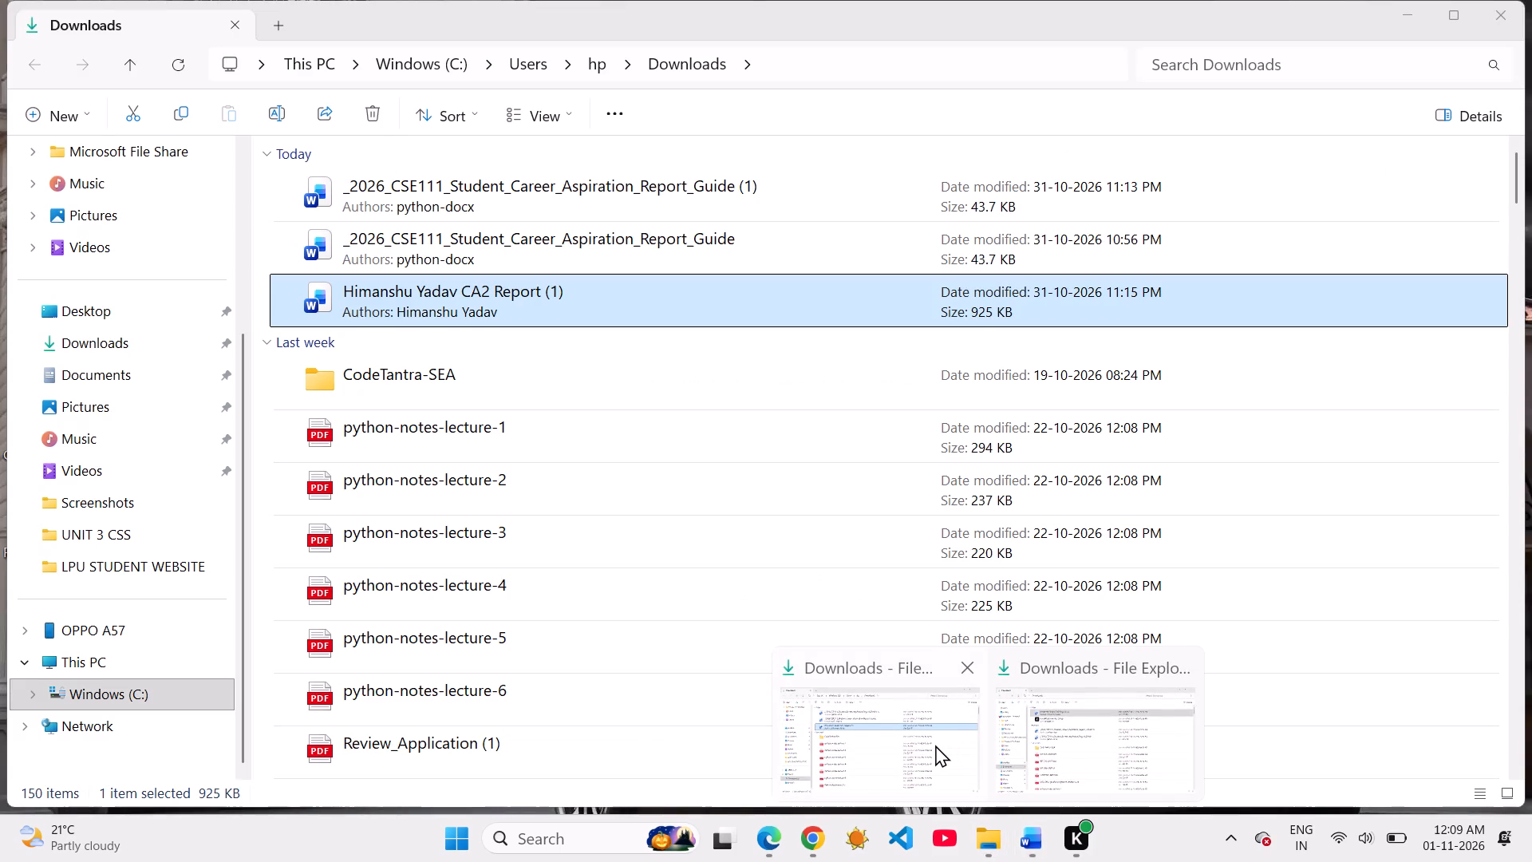
pyautogui.click(935, 745)
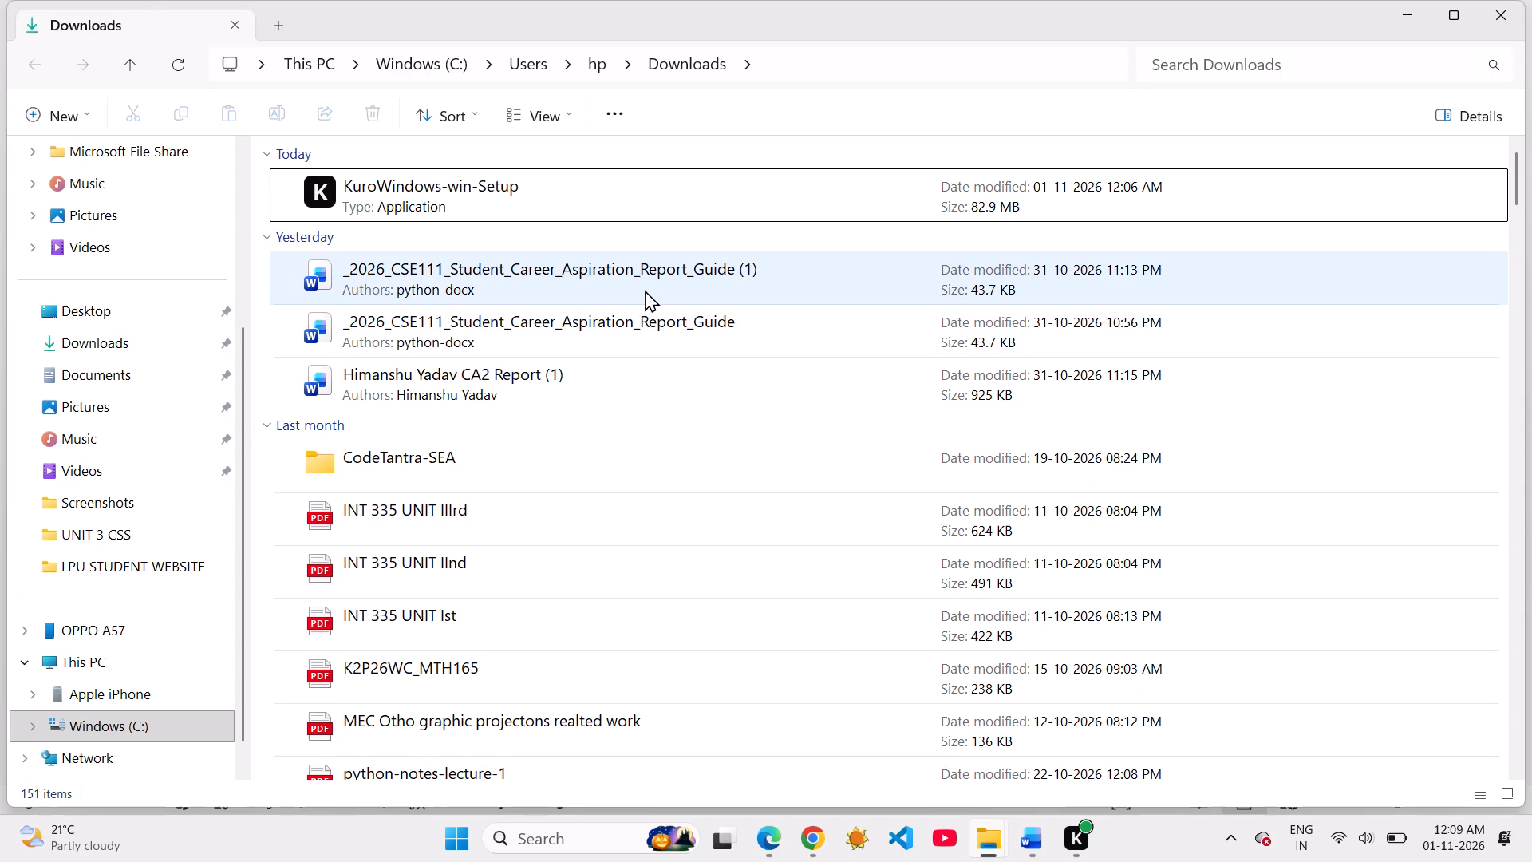
pyautogui.rightClick(645, 293)
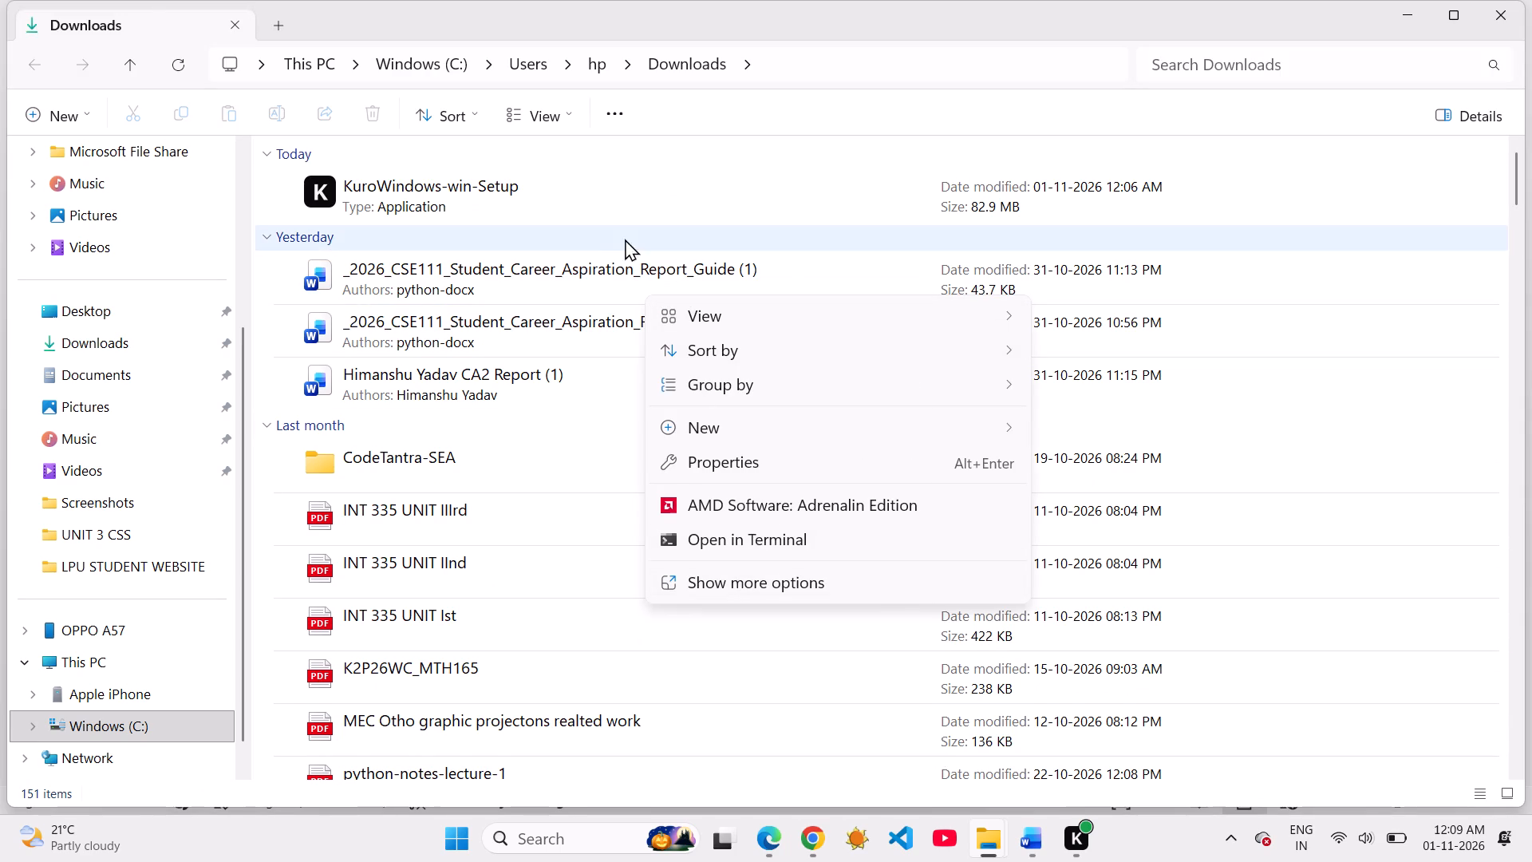
pyautogui.rightClick(593, 282)
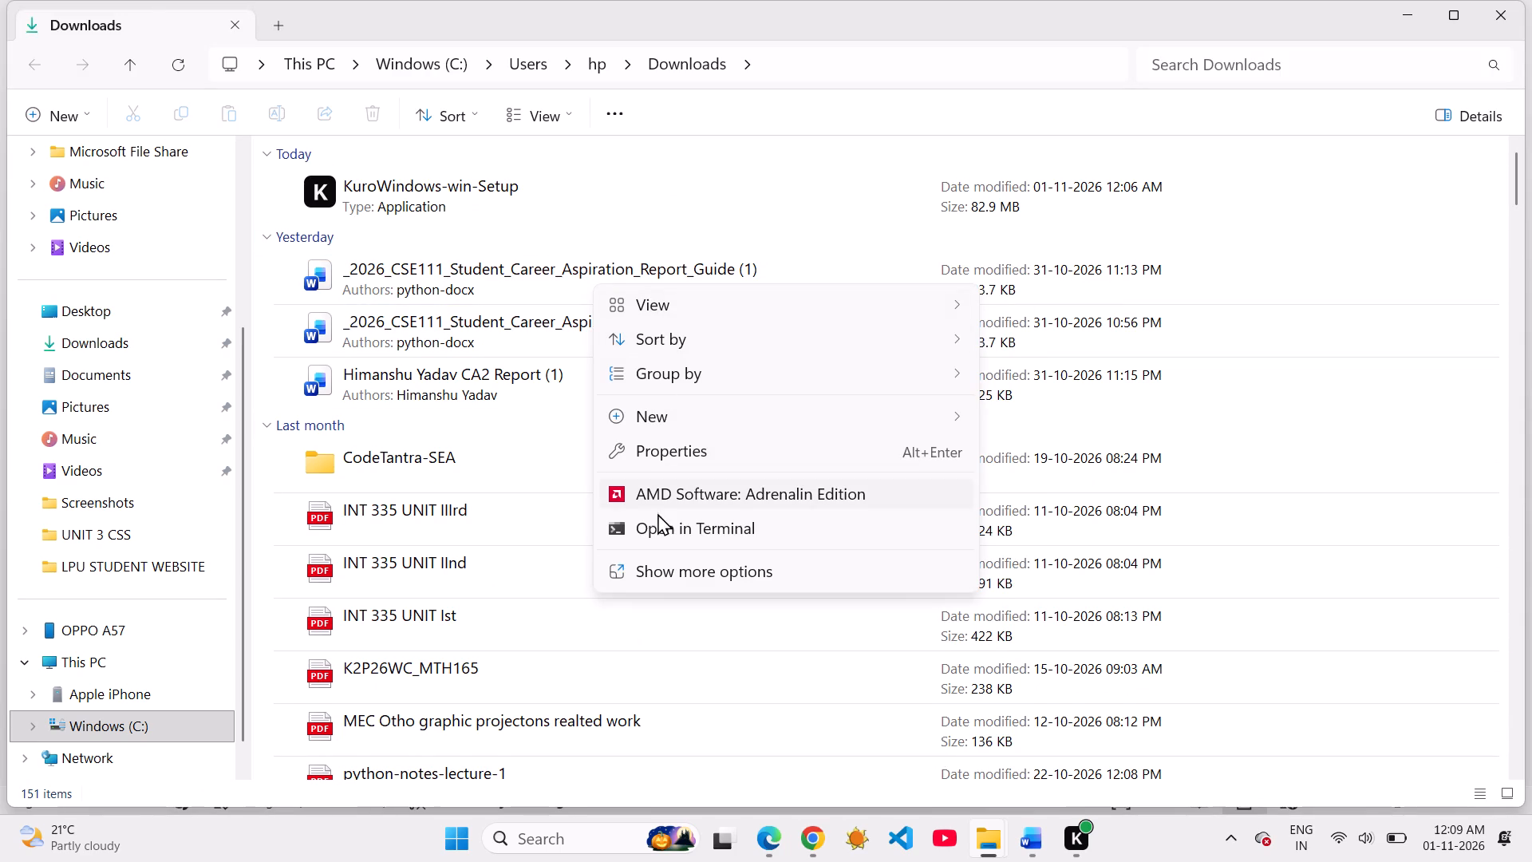
pyautogui.rightClick(495, 286)
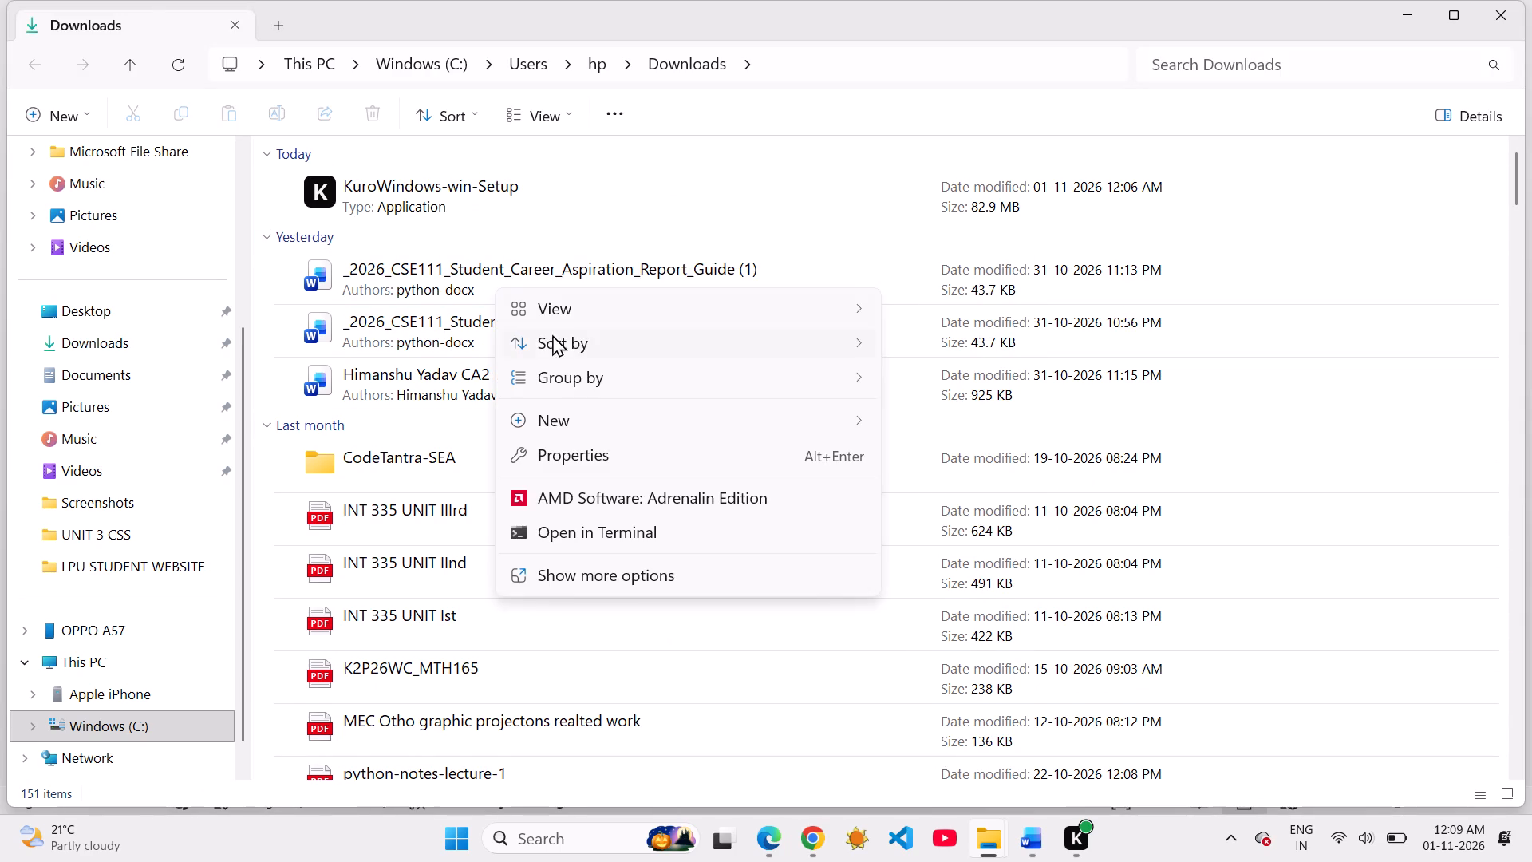
pyautogui.rightClick(444, 286)
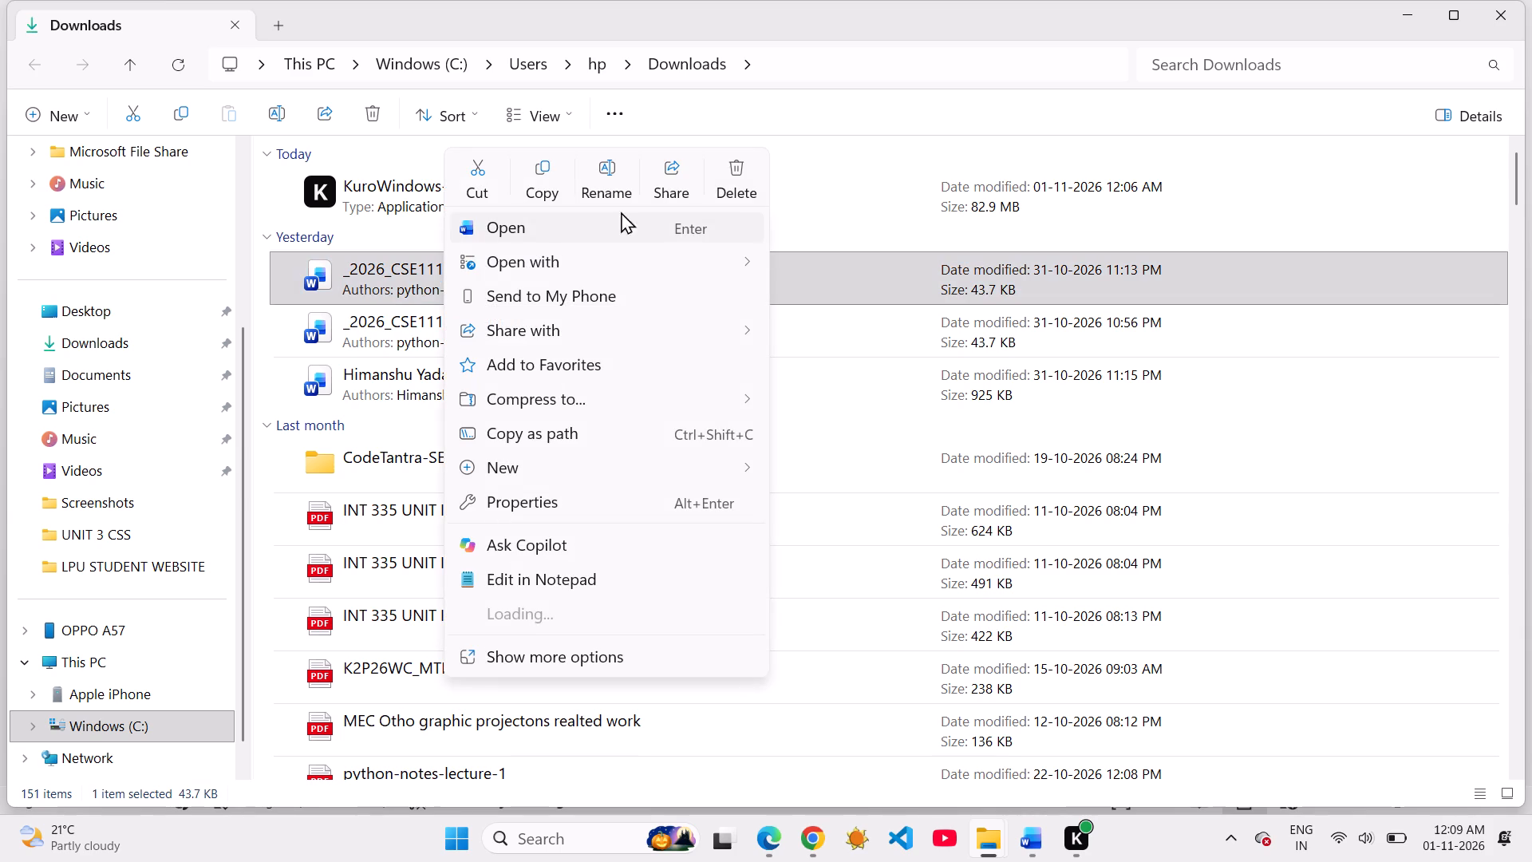
pyautogui.click(731, 184)
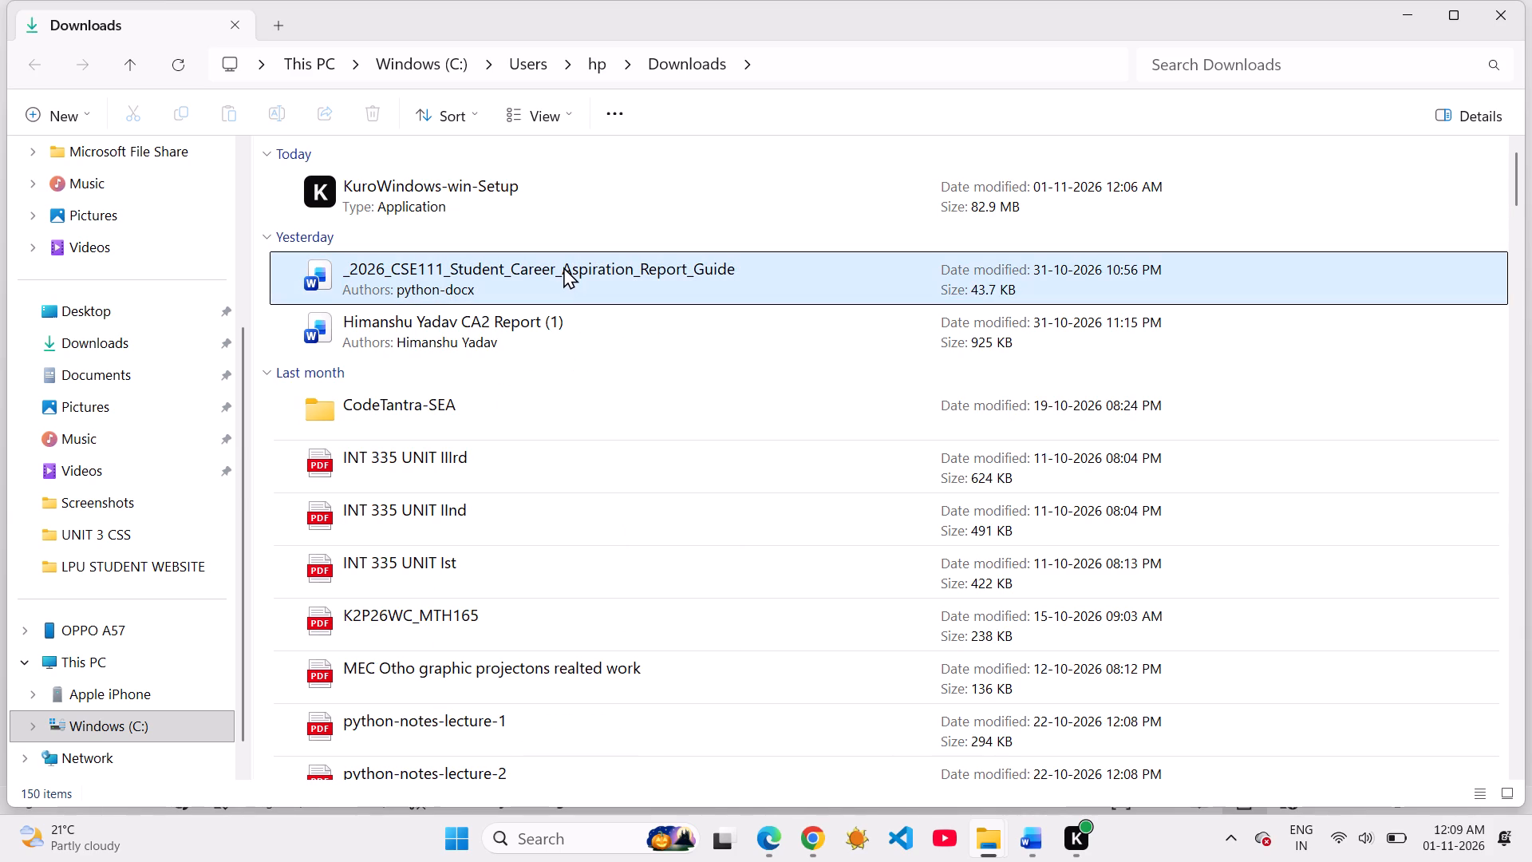
# Open _2026_CSE111_Student_Career_Aspiration_Report_Guide in Word and read its Purpose of the Assignment and General Instructions sections.
pyautogui.doubleClick(563, 267)
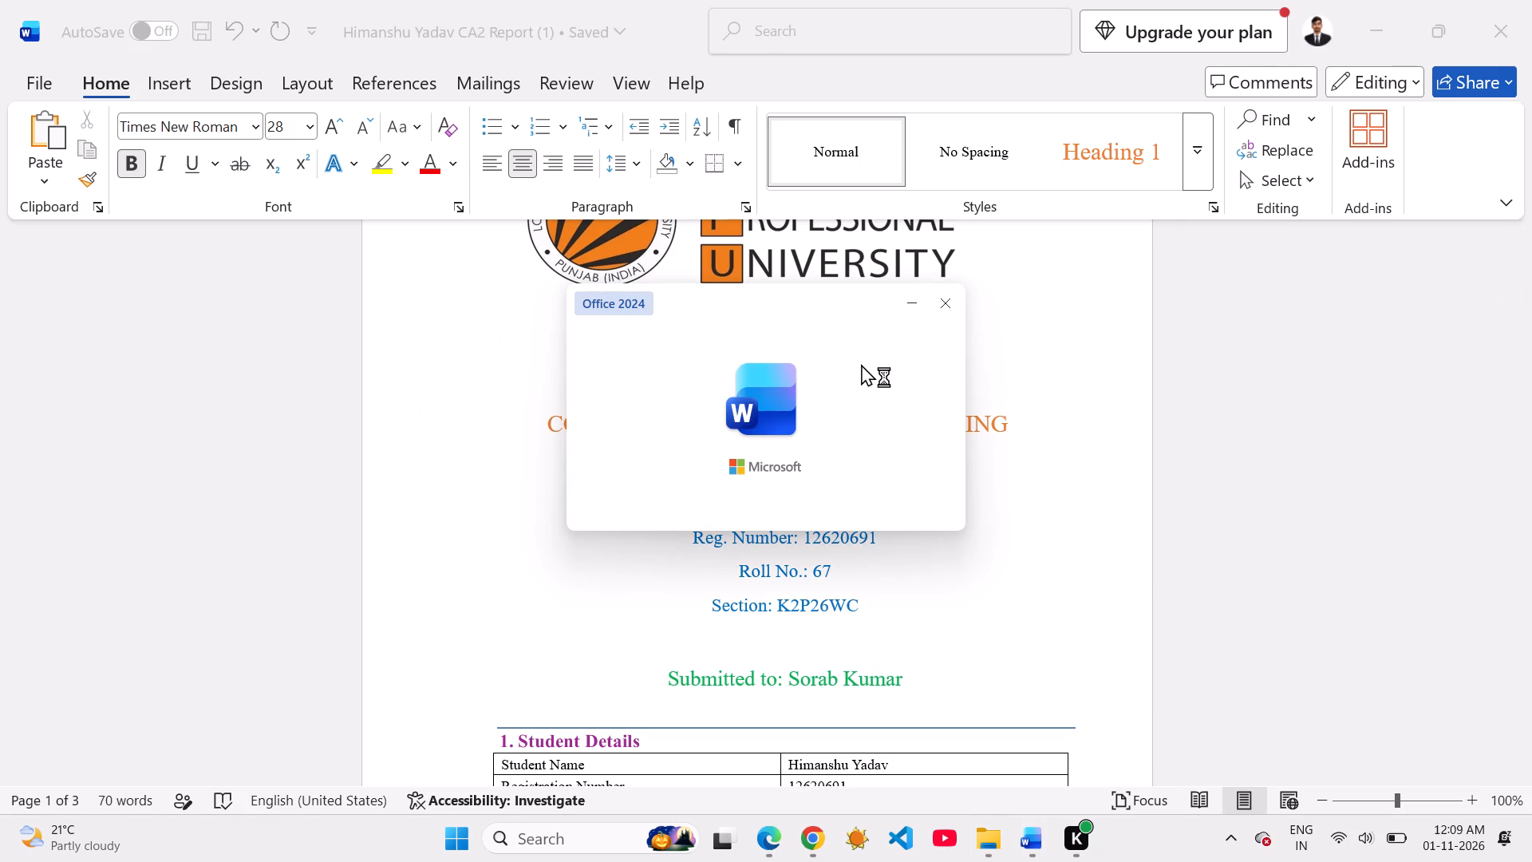
pyautogui.scroll(-4, 684, 535)
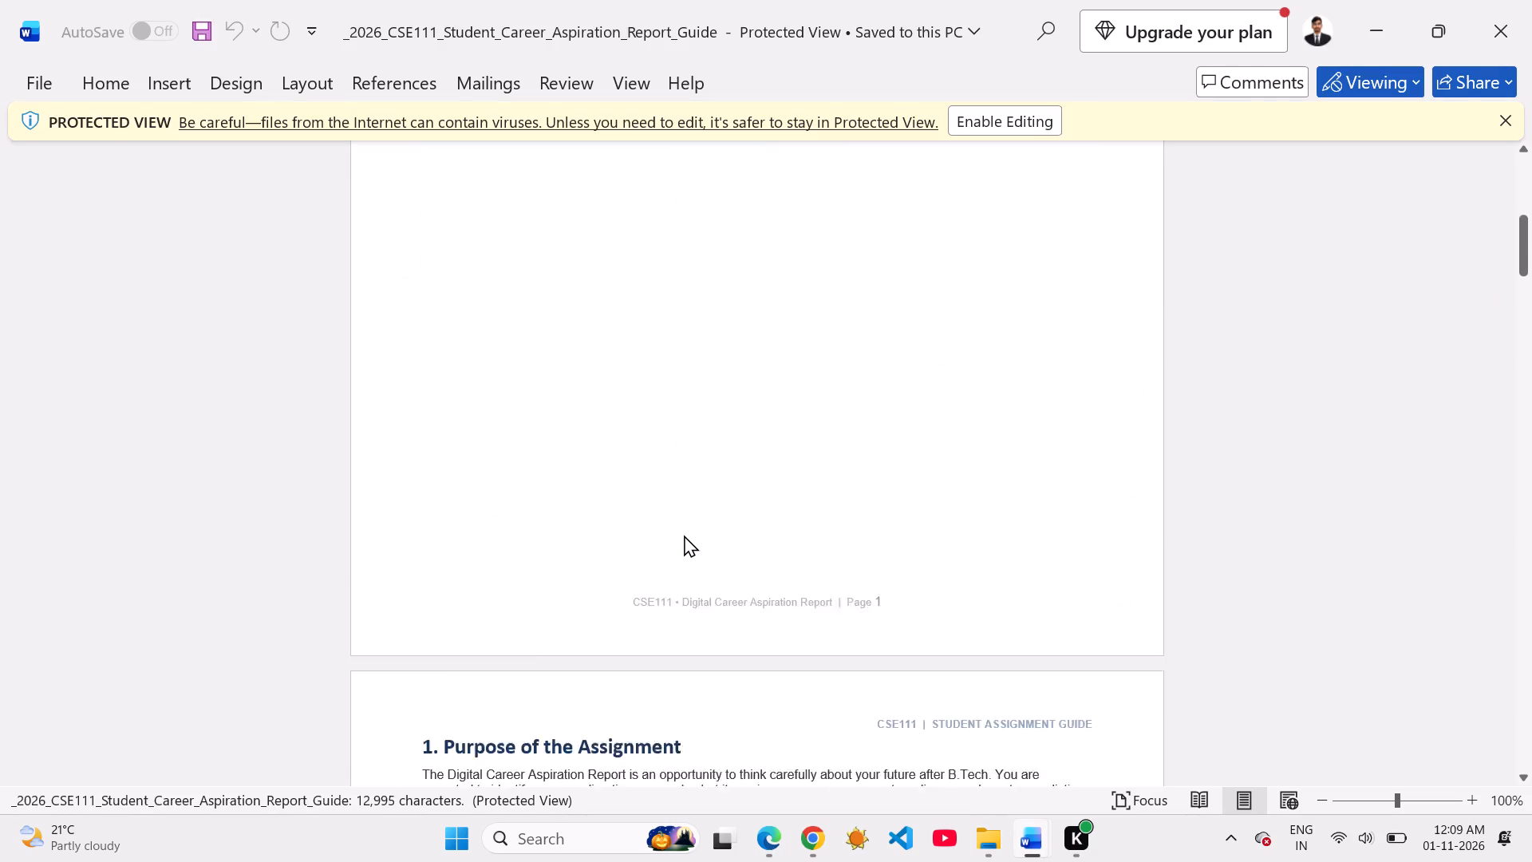
pyautogui.scroll(-2, 684, 535)
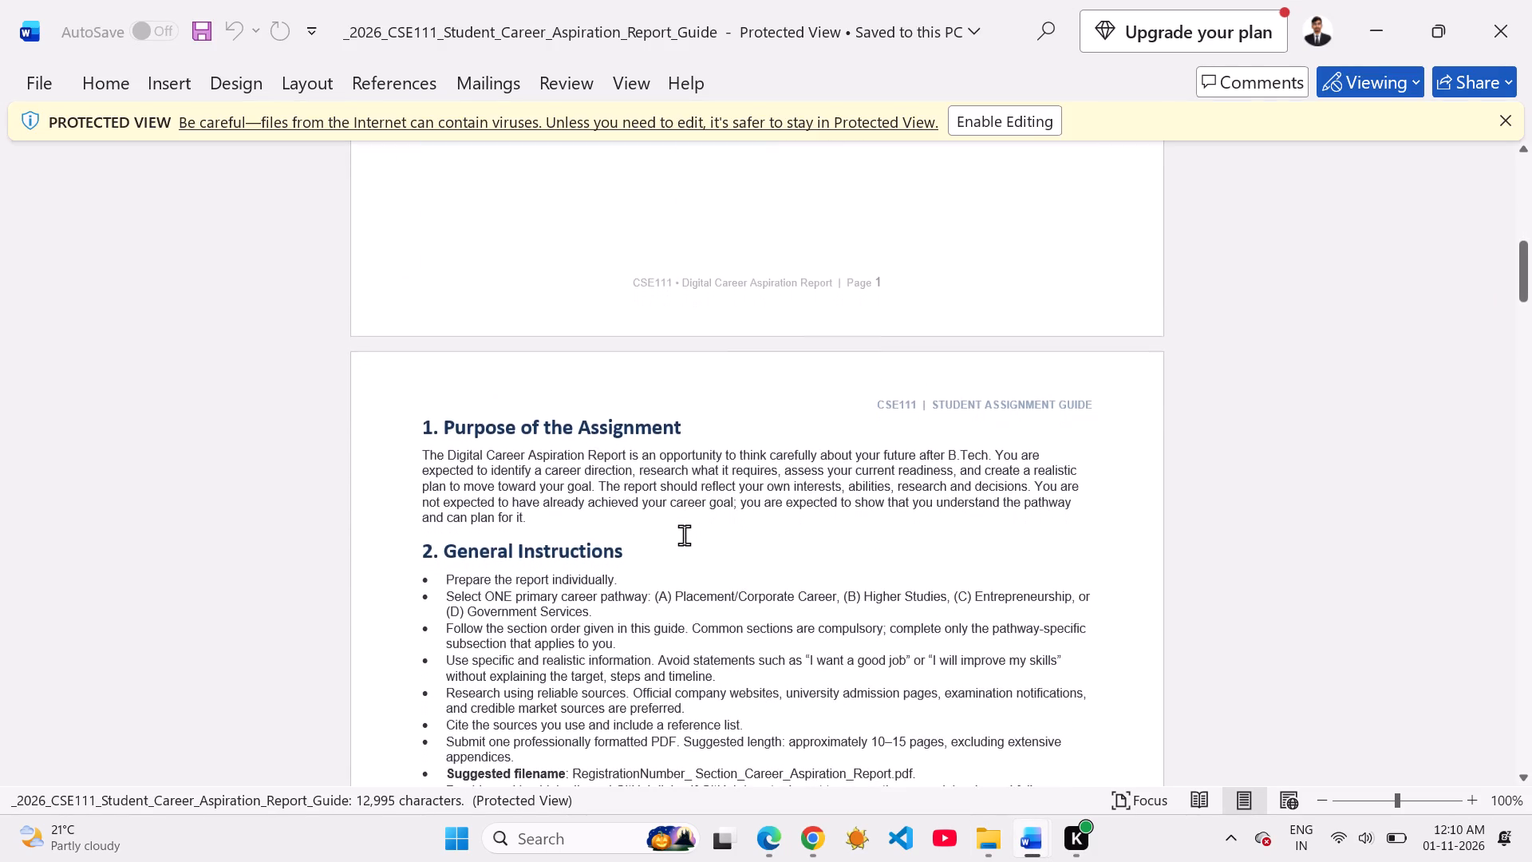
pyautogui.scroll(-1, 684, 535)
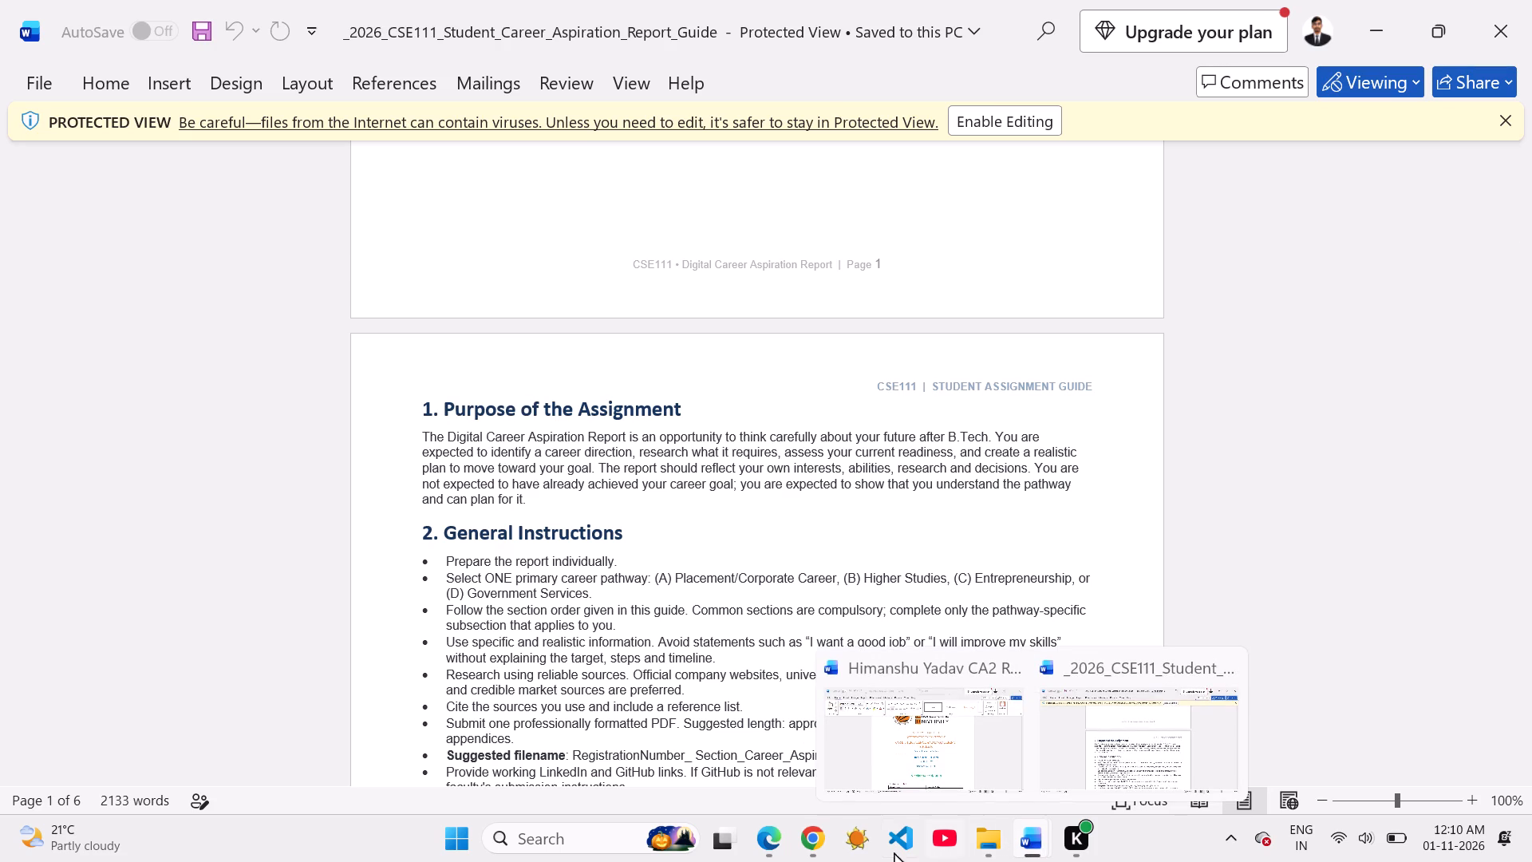
# Switch from the assignment guide back to Chrome.
pyautogui.click(813, 838)
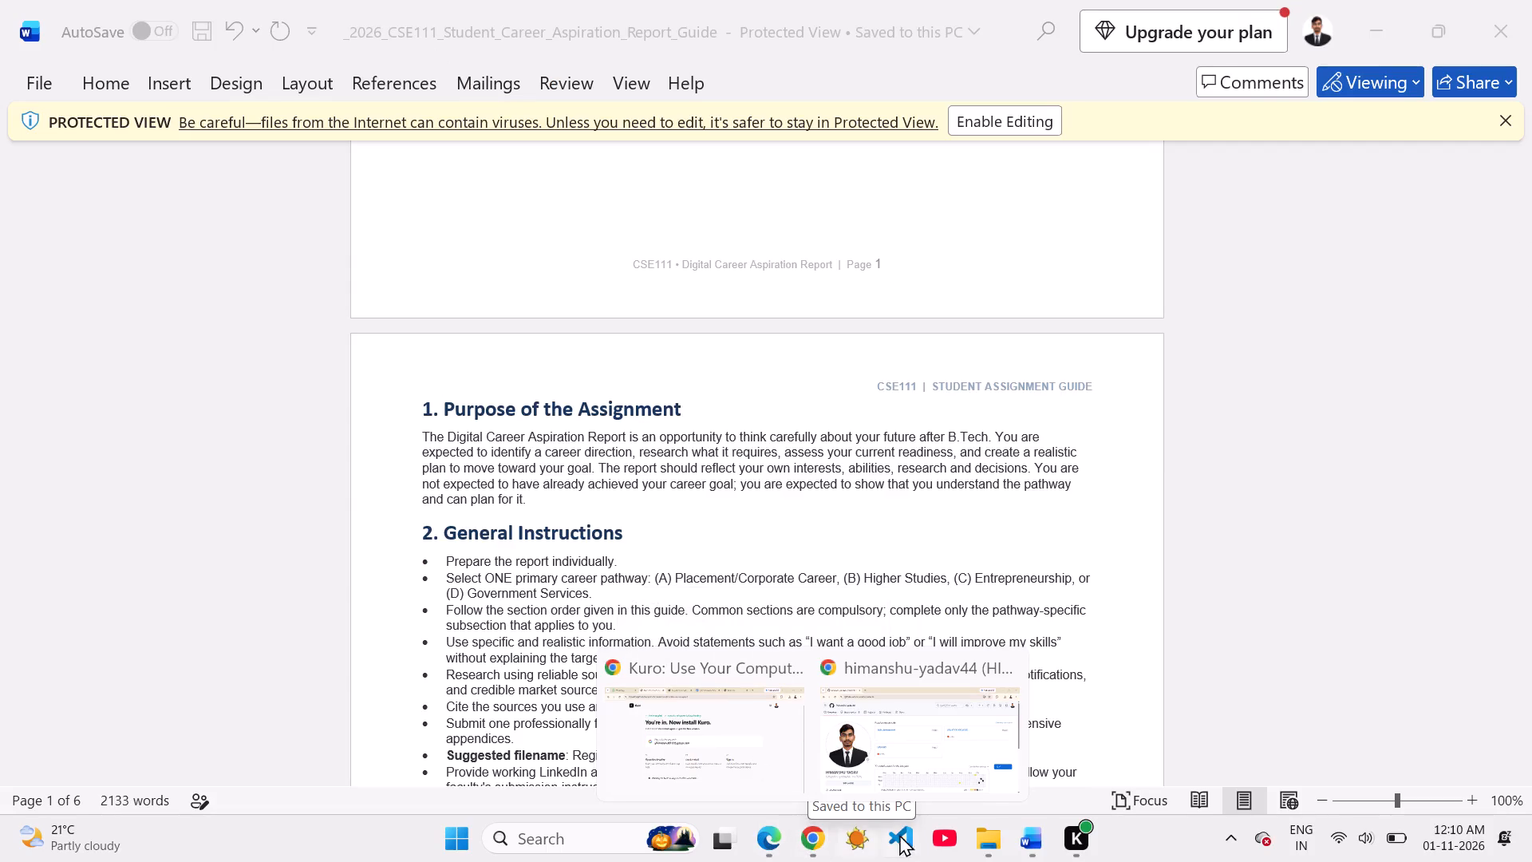
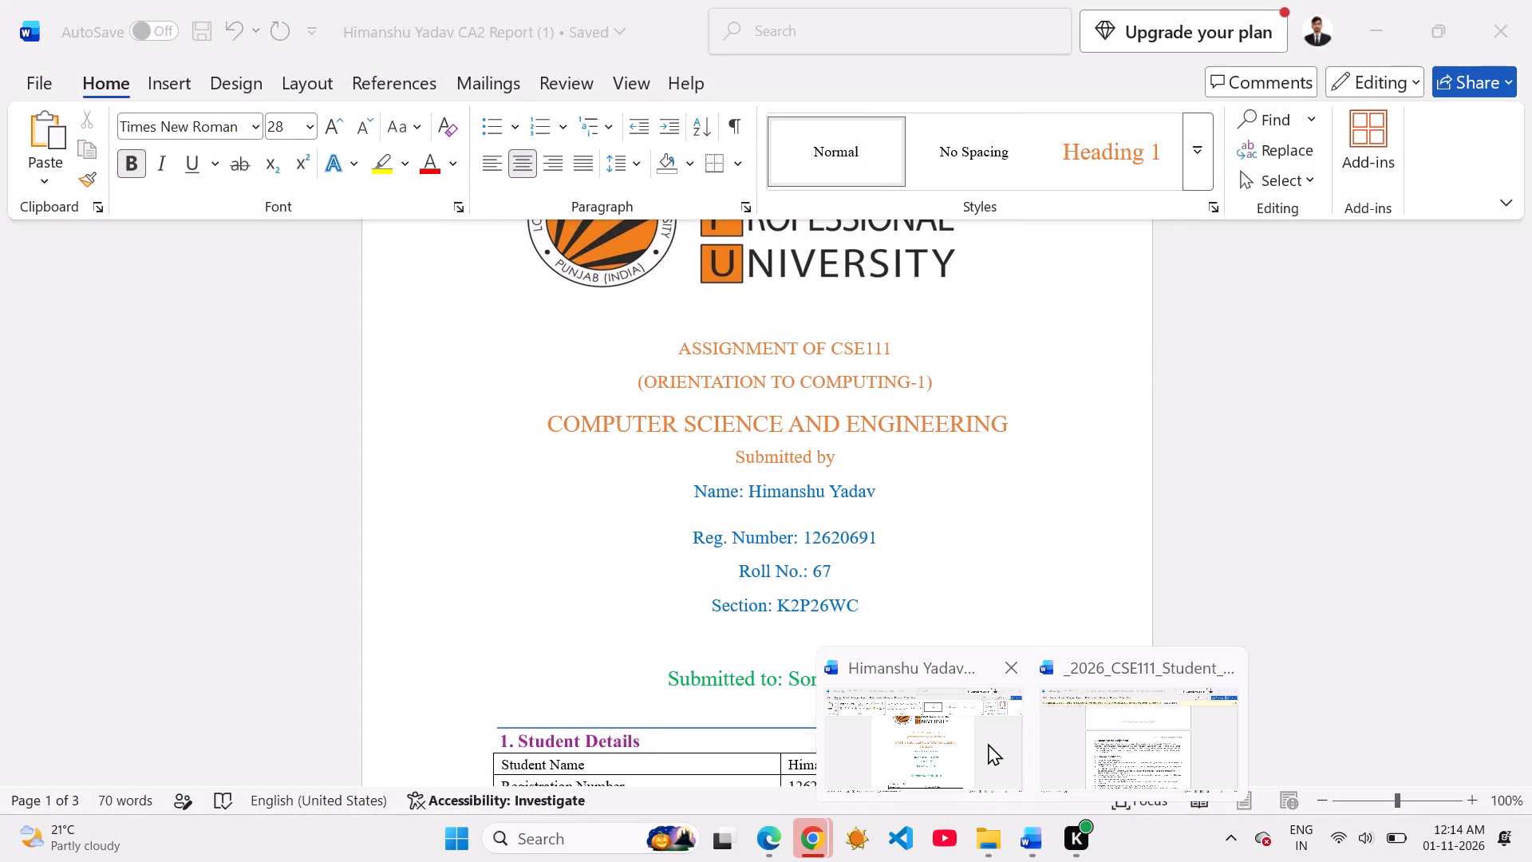
pyautogui.scroll(-8, 918, 649)
pyautogui.scroll(4, 918, 649)
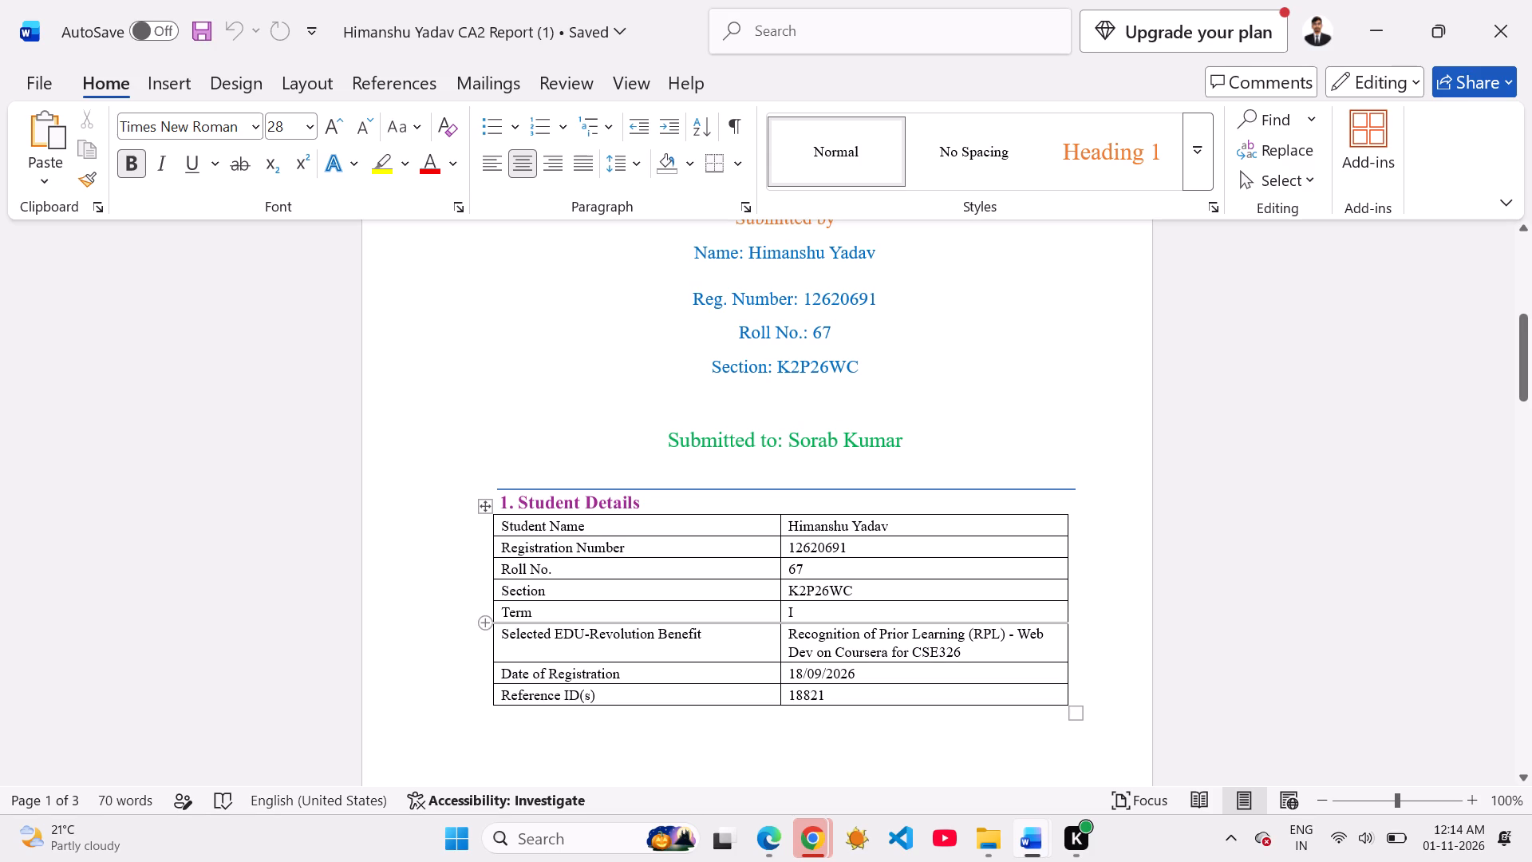
pyautogui.moveTo(493, 641); pyautogui.dragTo(435, 652)
pyautogui.click(428, 452)
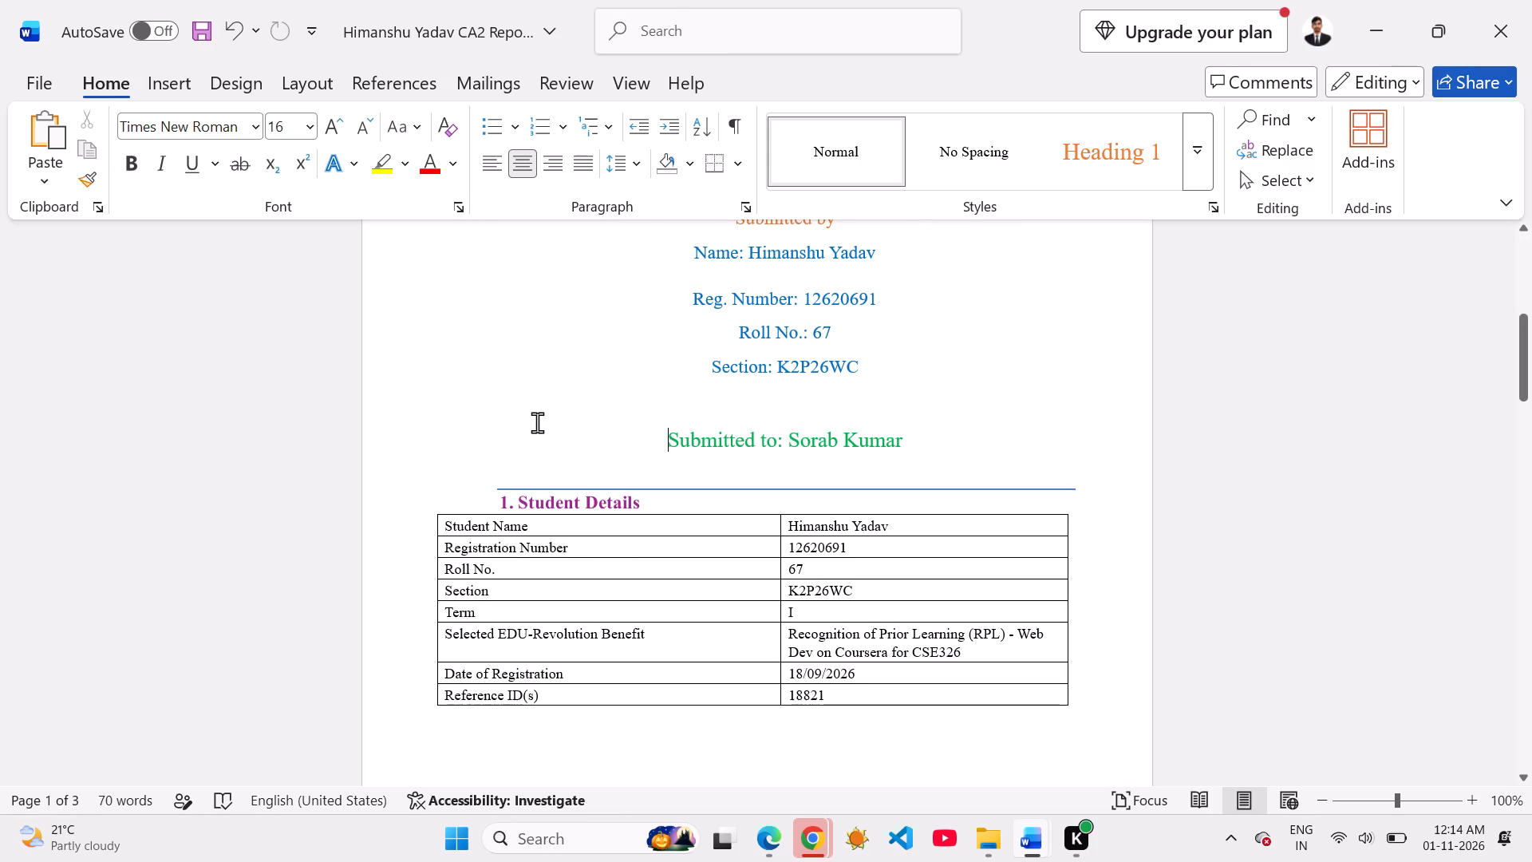
# Add two spaces after the cover page heading "COMPUTER SCIENCE AND ENGINEERING".
pyautogui.scroll(1, 541, 421)
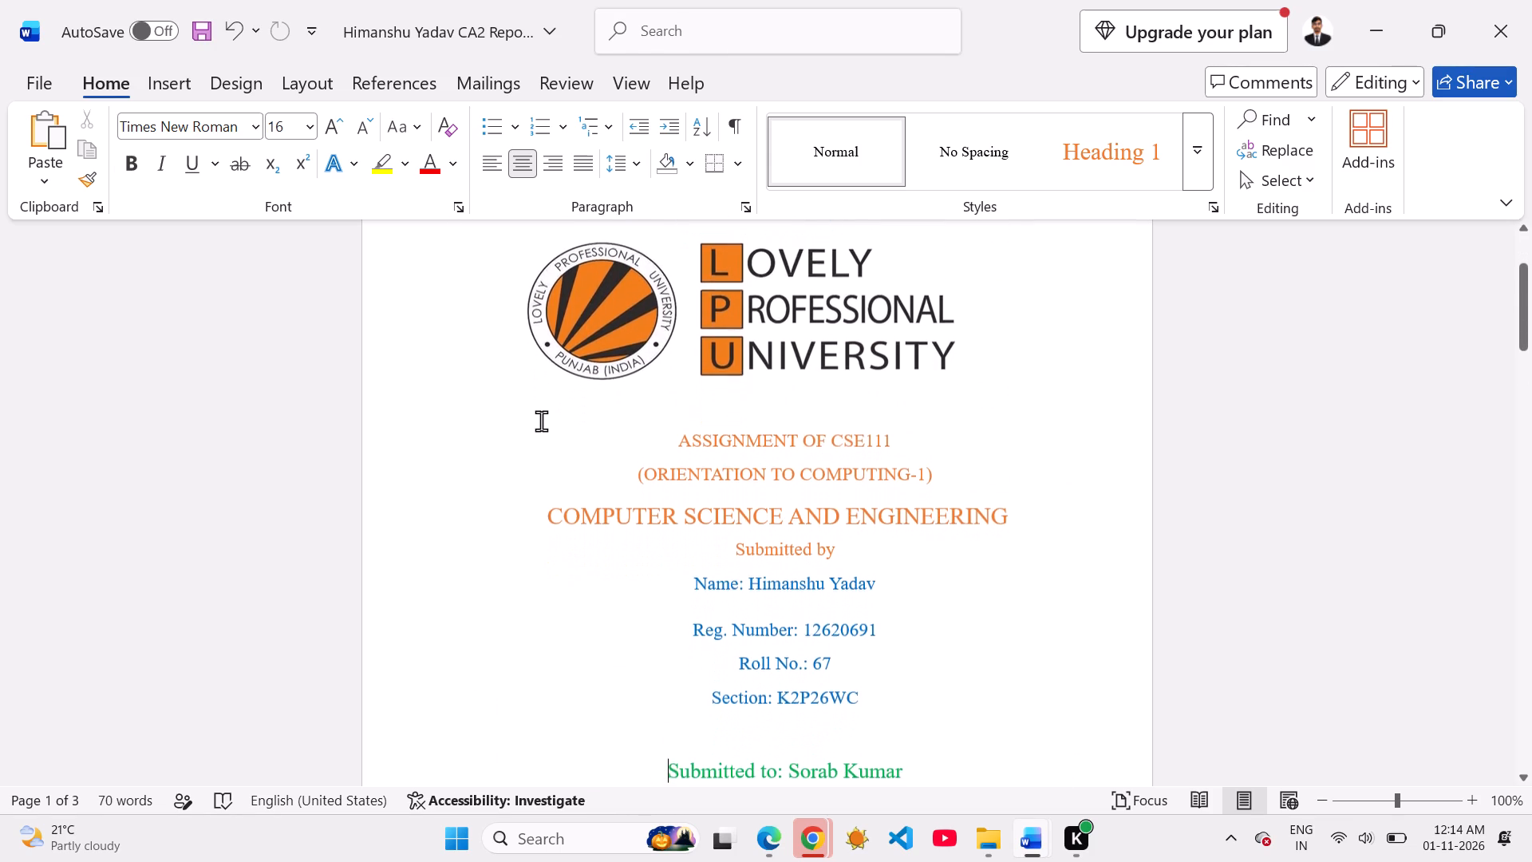
pyautogui.scroll(1, 541, 421)
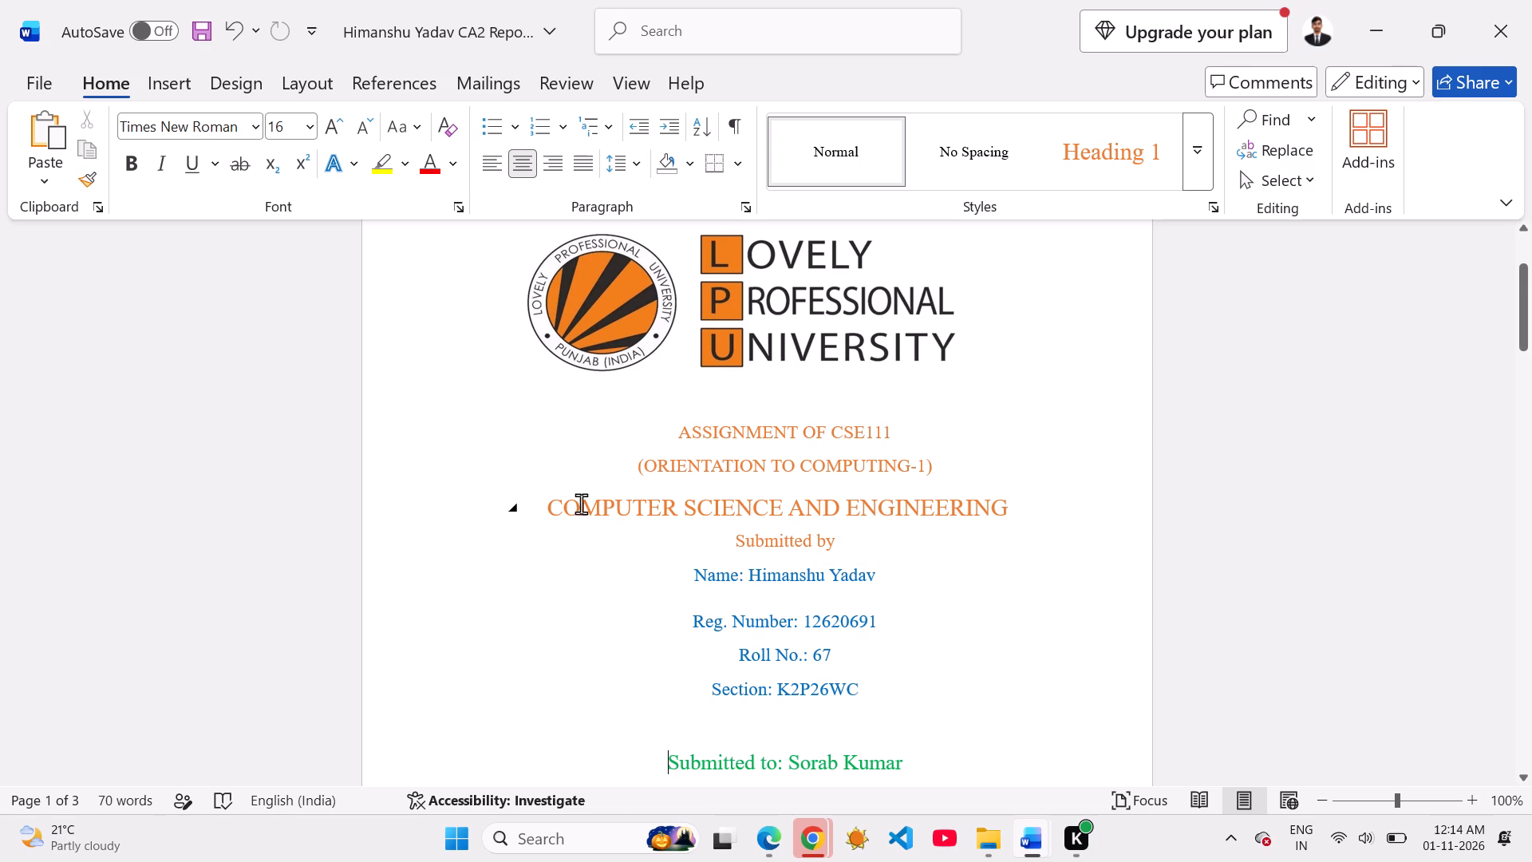
pyautogui.click(549, 508)
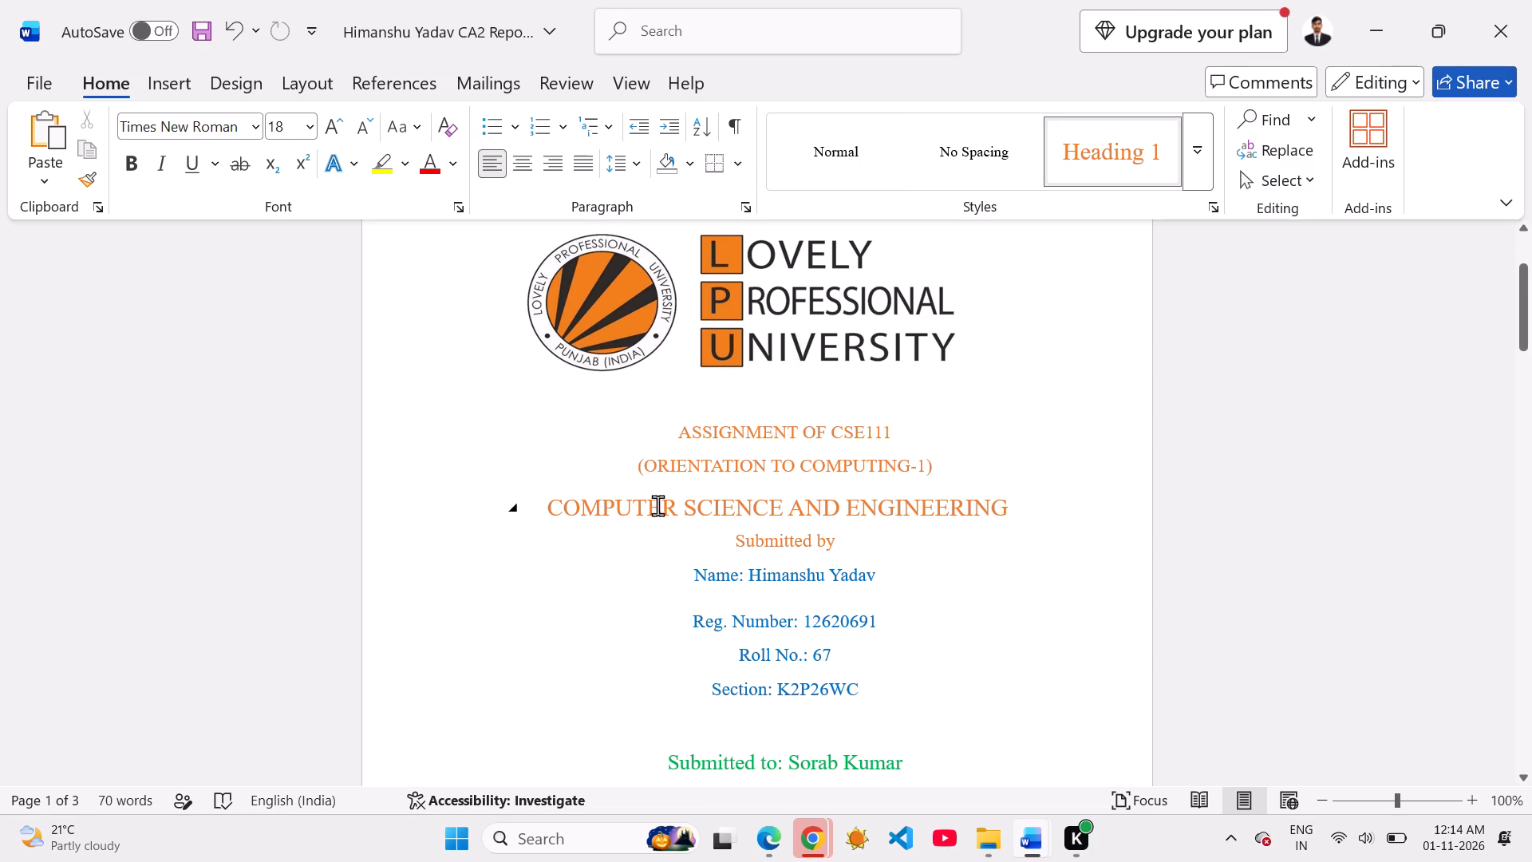
pyautogui.click(1009, 504)
pyautogui.press('space')
pyautogui.press('space')
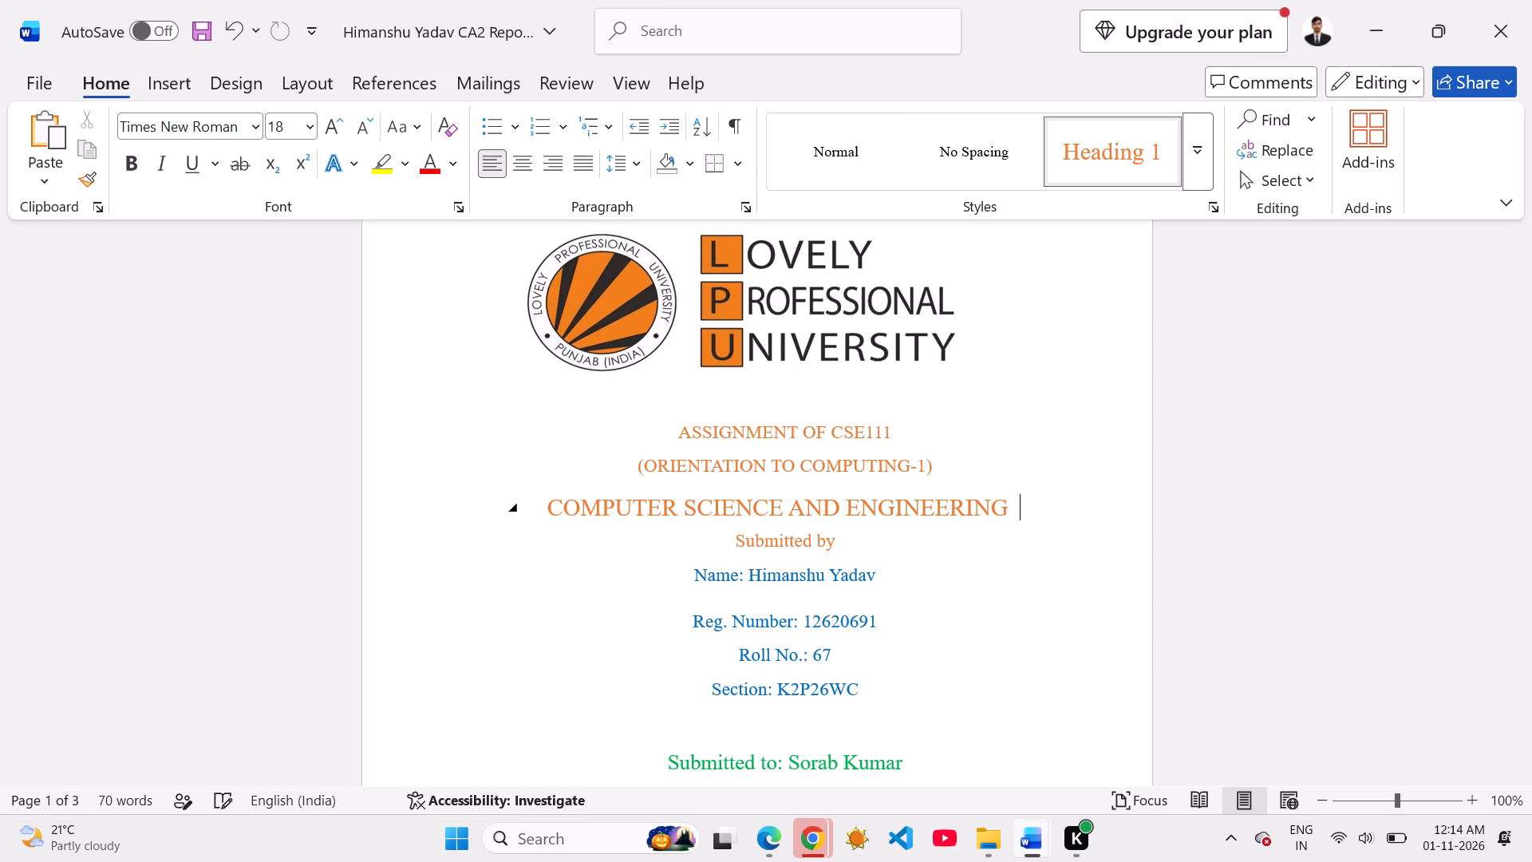
# Remove the indent before the "COMPUTER SCIENCE AND ENGINEERING" heading and re-centre it under "(ORIENTATION TO COMPUTING-1)" with leading spaces.
pyautogui.click(543, 508)
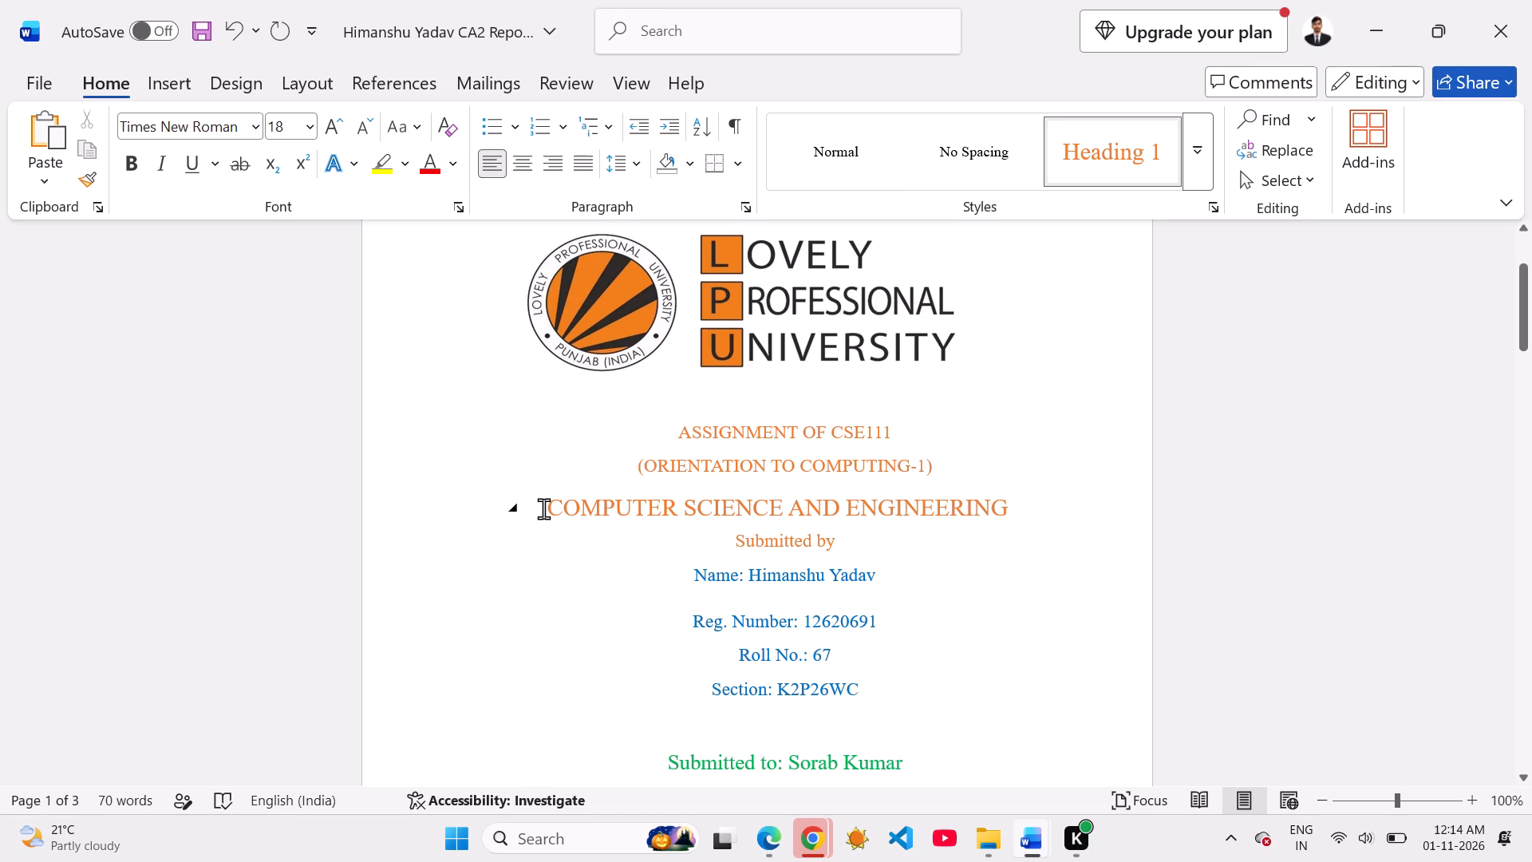
pyautogui.press('space')
pyautogui.press('BackSpace')
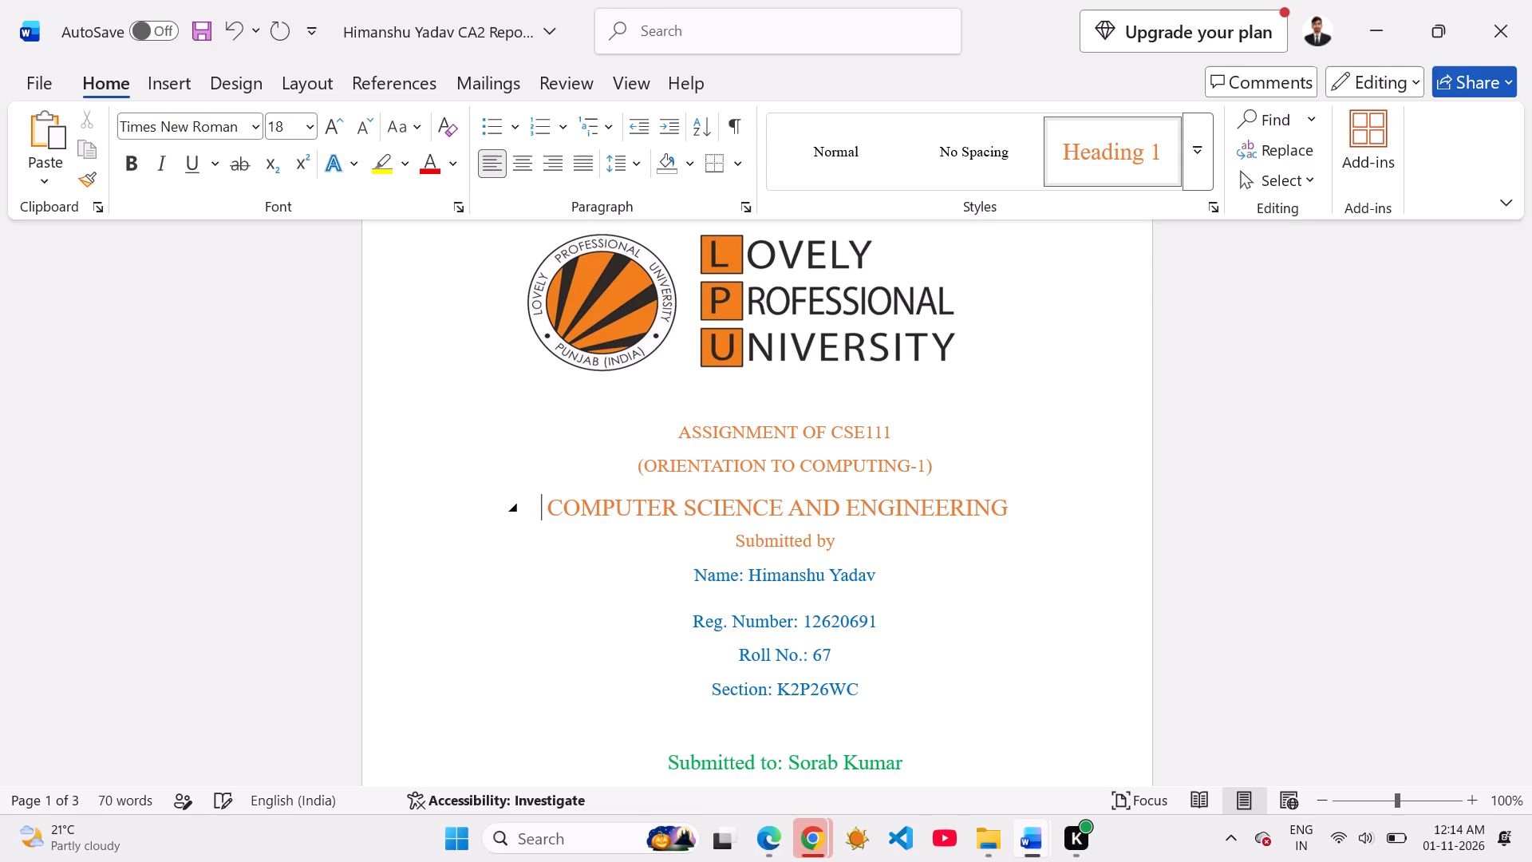
pyautogui.press('BackSpace')
pyautogui.press('BackSpace')
pyautogui.press('BackSpace')
pyautogui.press('BackSpace')
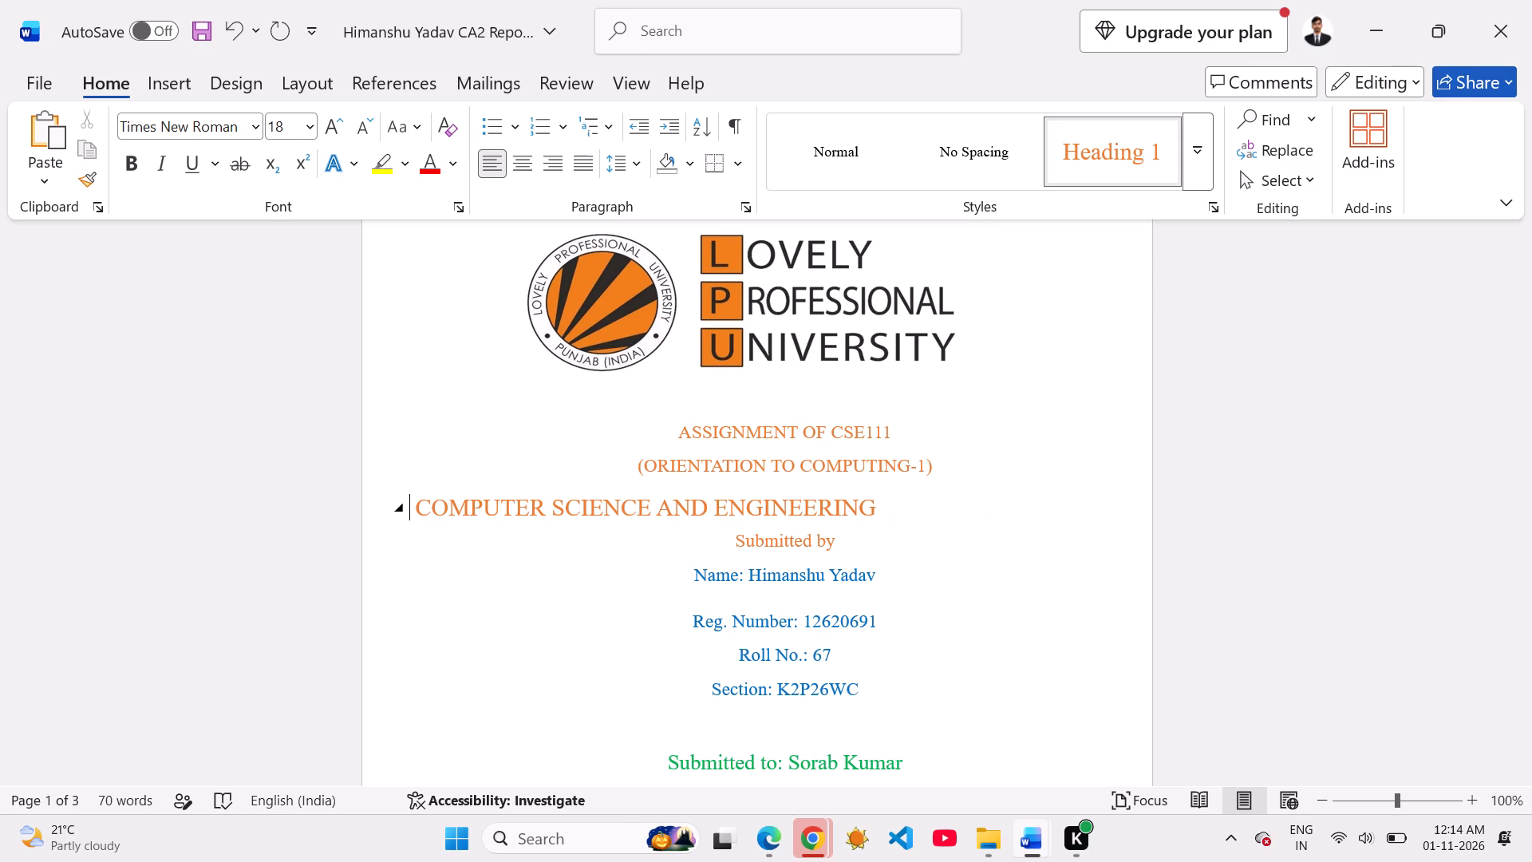
pyautogui.press('space')
pyautogui.press('space')
pyautogui.press('space')
pyautogui.press('space')
pyautogui.press('space')
pyautogui.press('space')
pyautogui.press('space')
pyautogui.press('space')
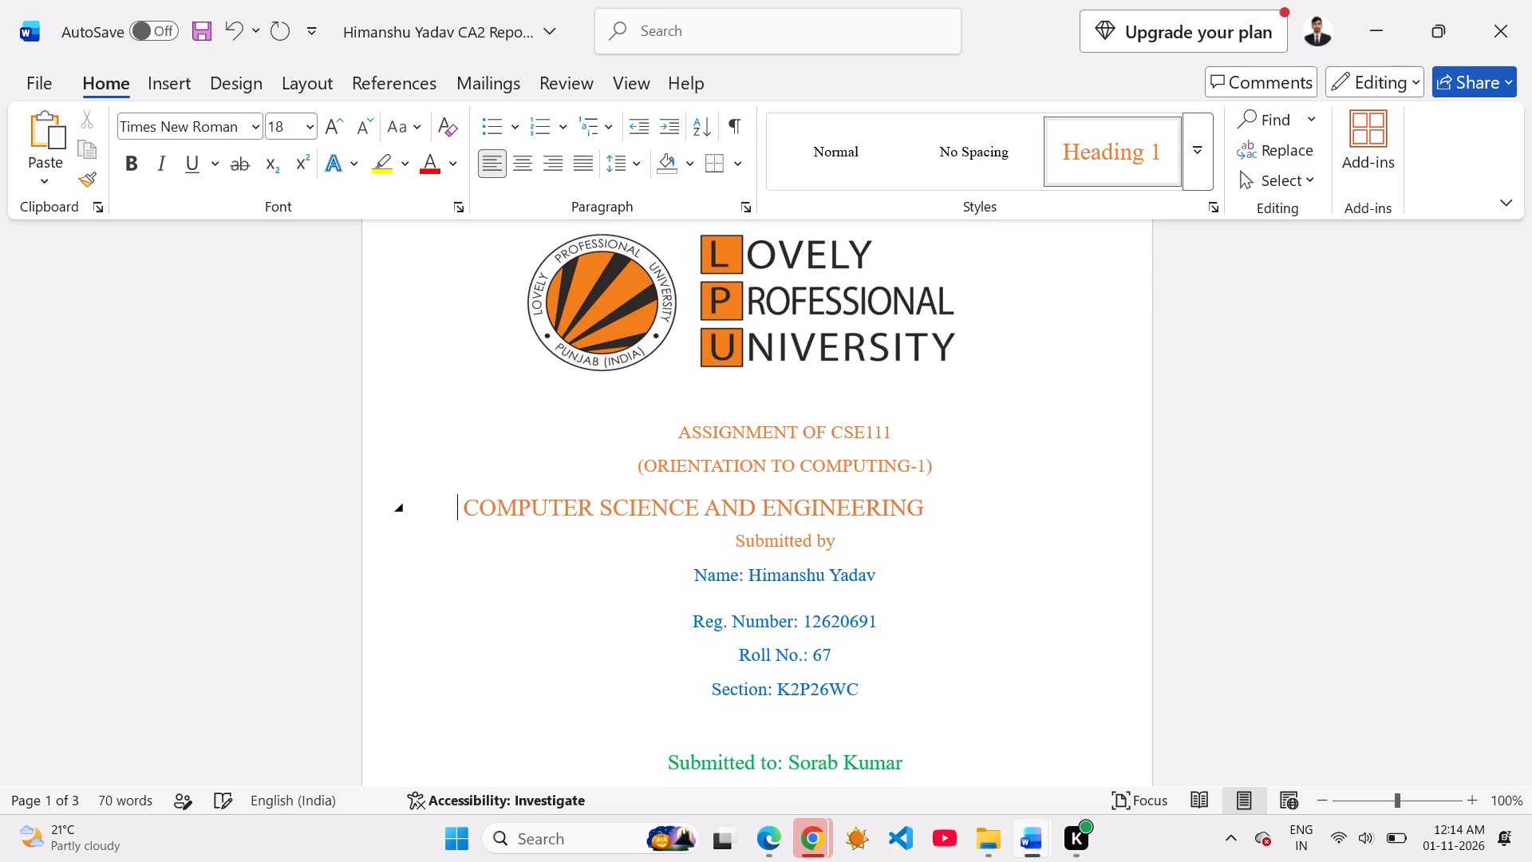
pyautogui.press('space')
pyautogui.press('space')
pyautogui.press('space')
pyautogui.press('space')
pyautogui.press('space')
pyautogui.press('space')
pyautogui.press('space')
pyautogui.press('space')
pyautogui.press('space')
pyautogui.press('space')
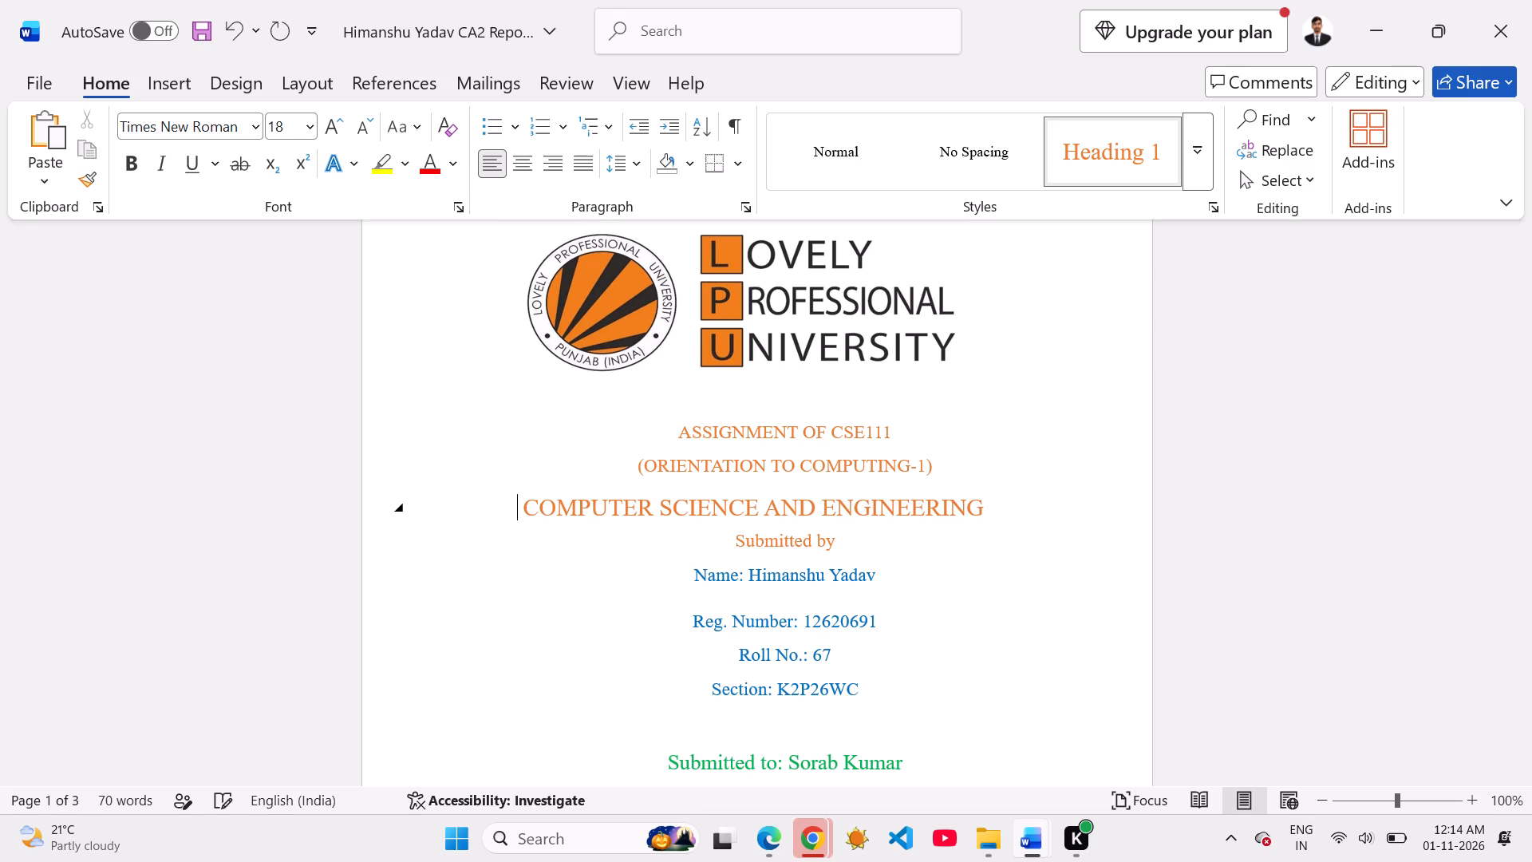
pyautogui.press('space')
pyautogui.press('space')
pyautogui.press('space')
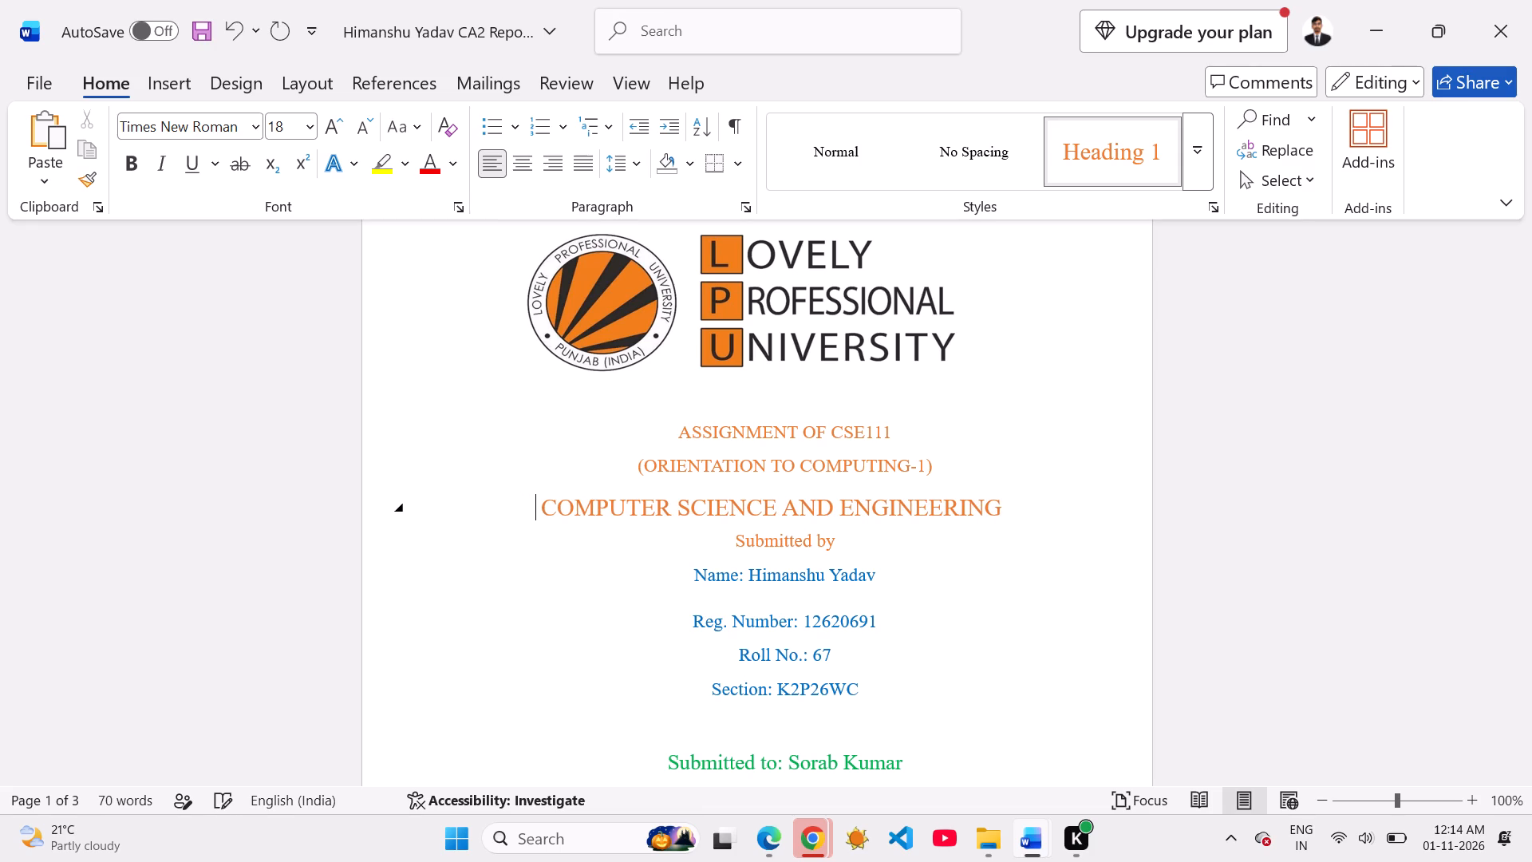
pyautogui.press('space')
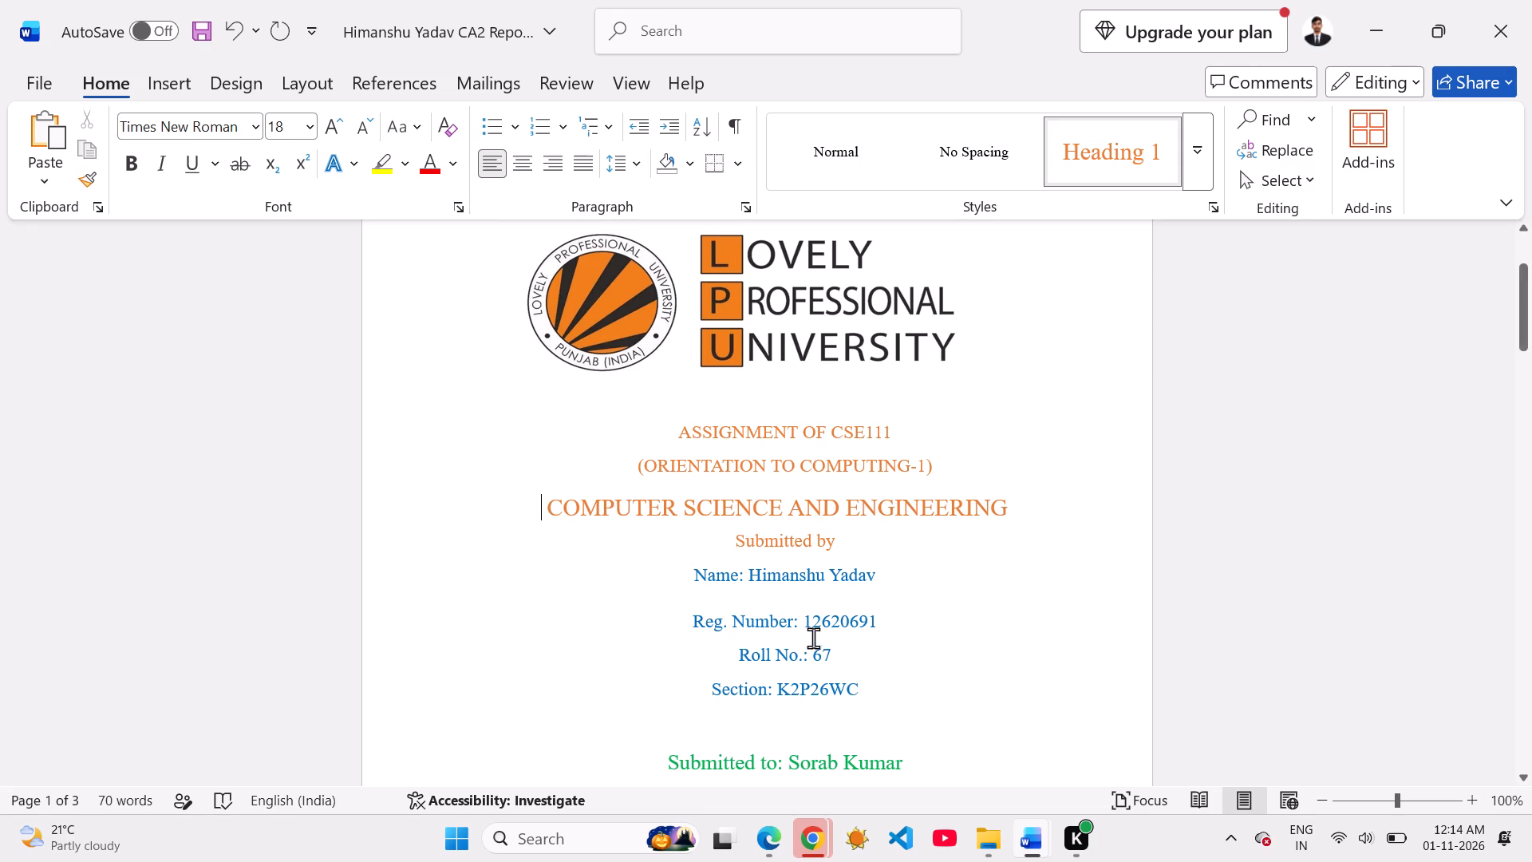
# Review the CA2 report from its cover page and Student Details table to the blank page that follows.
pyautogui.scroll(-1, 811, 648)
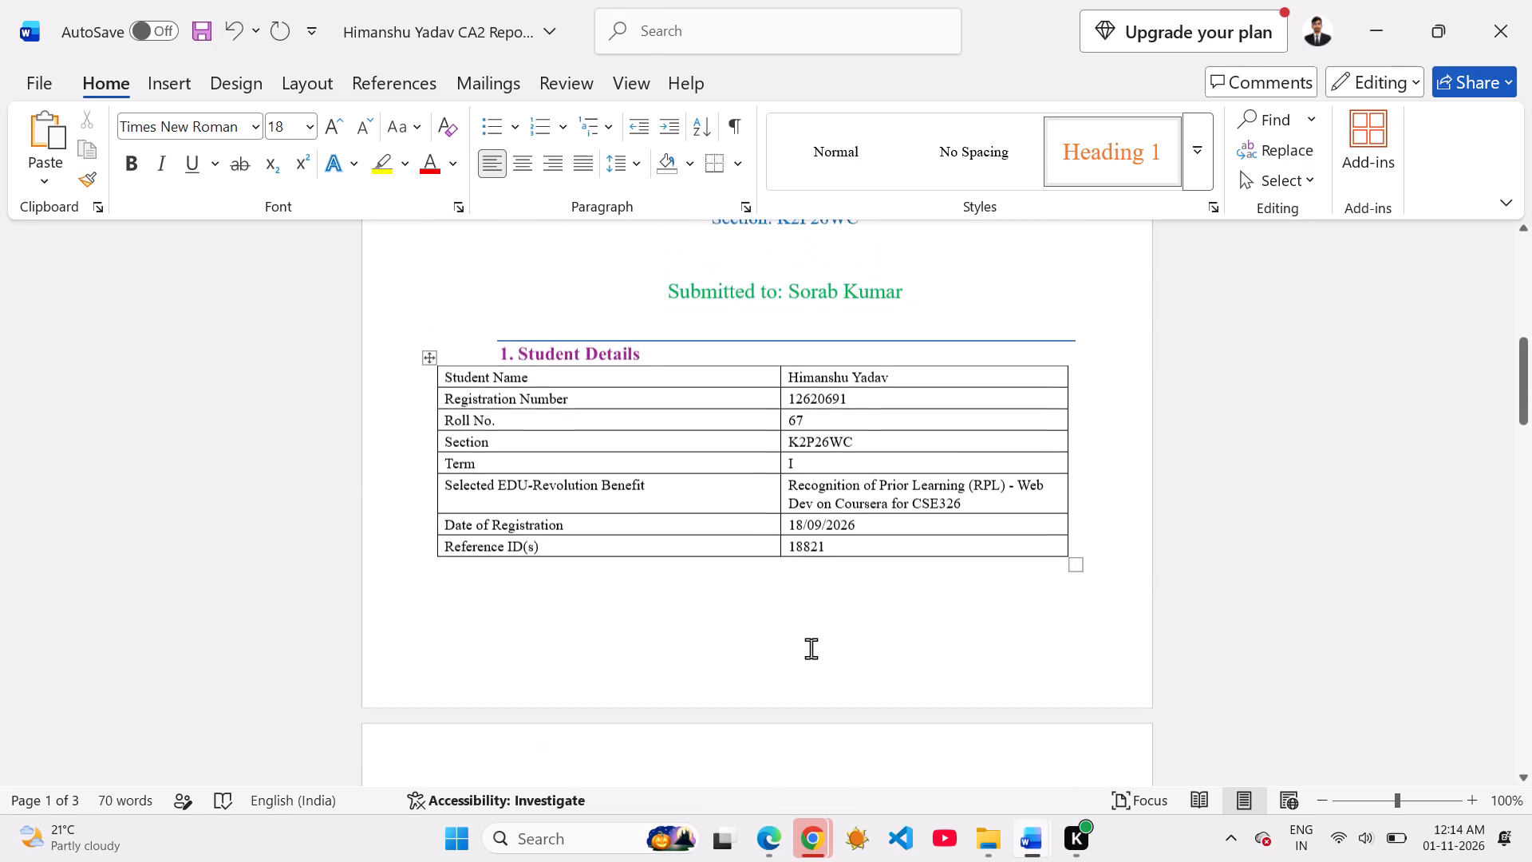
pyautogui.scroll(-2, 811, 648)
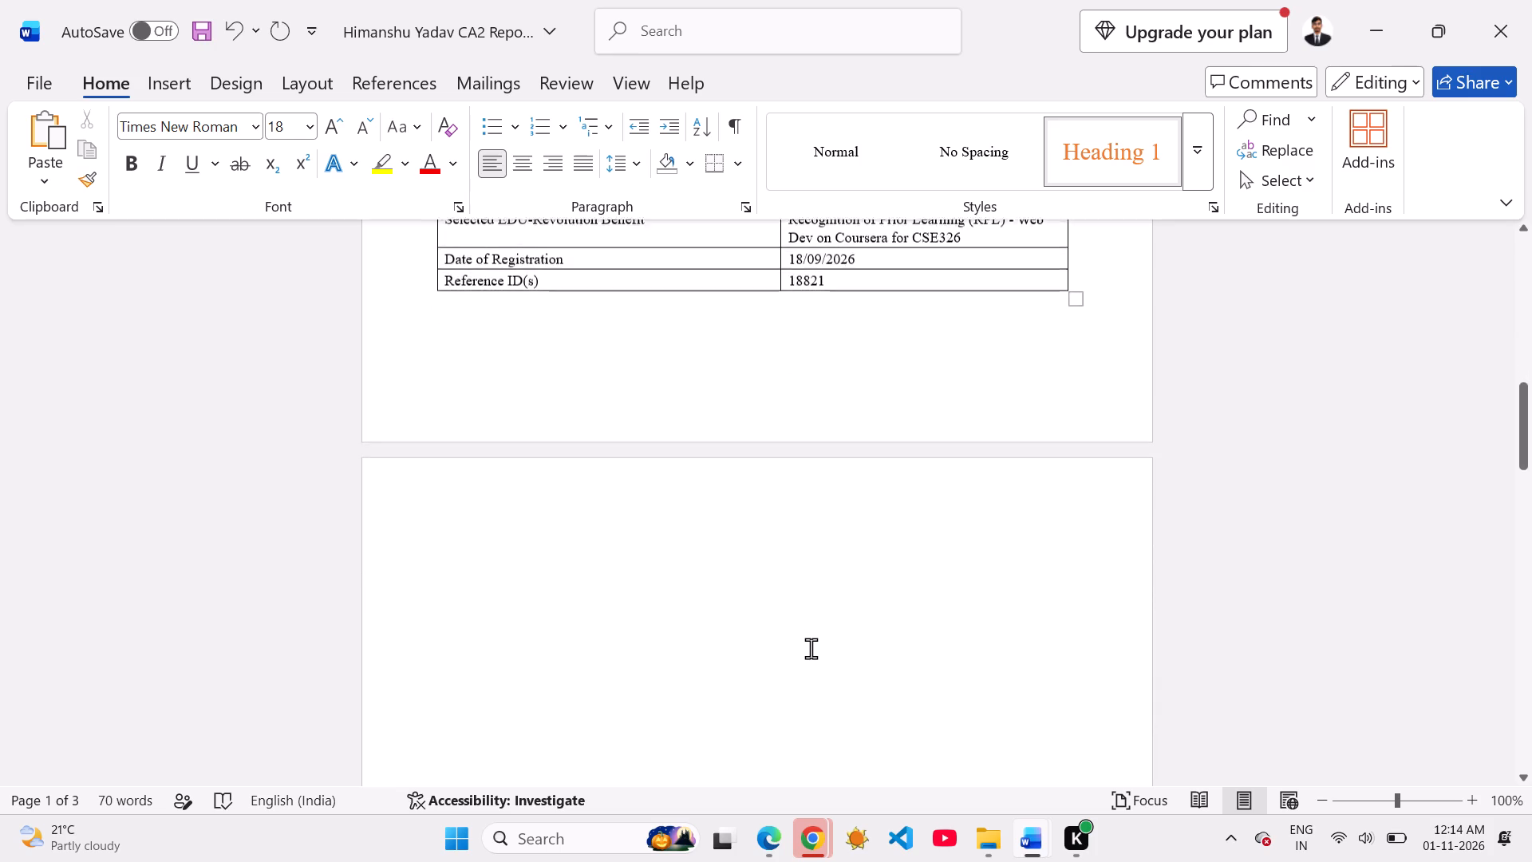
pyautogui.scroll(-2, 811, 648)
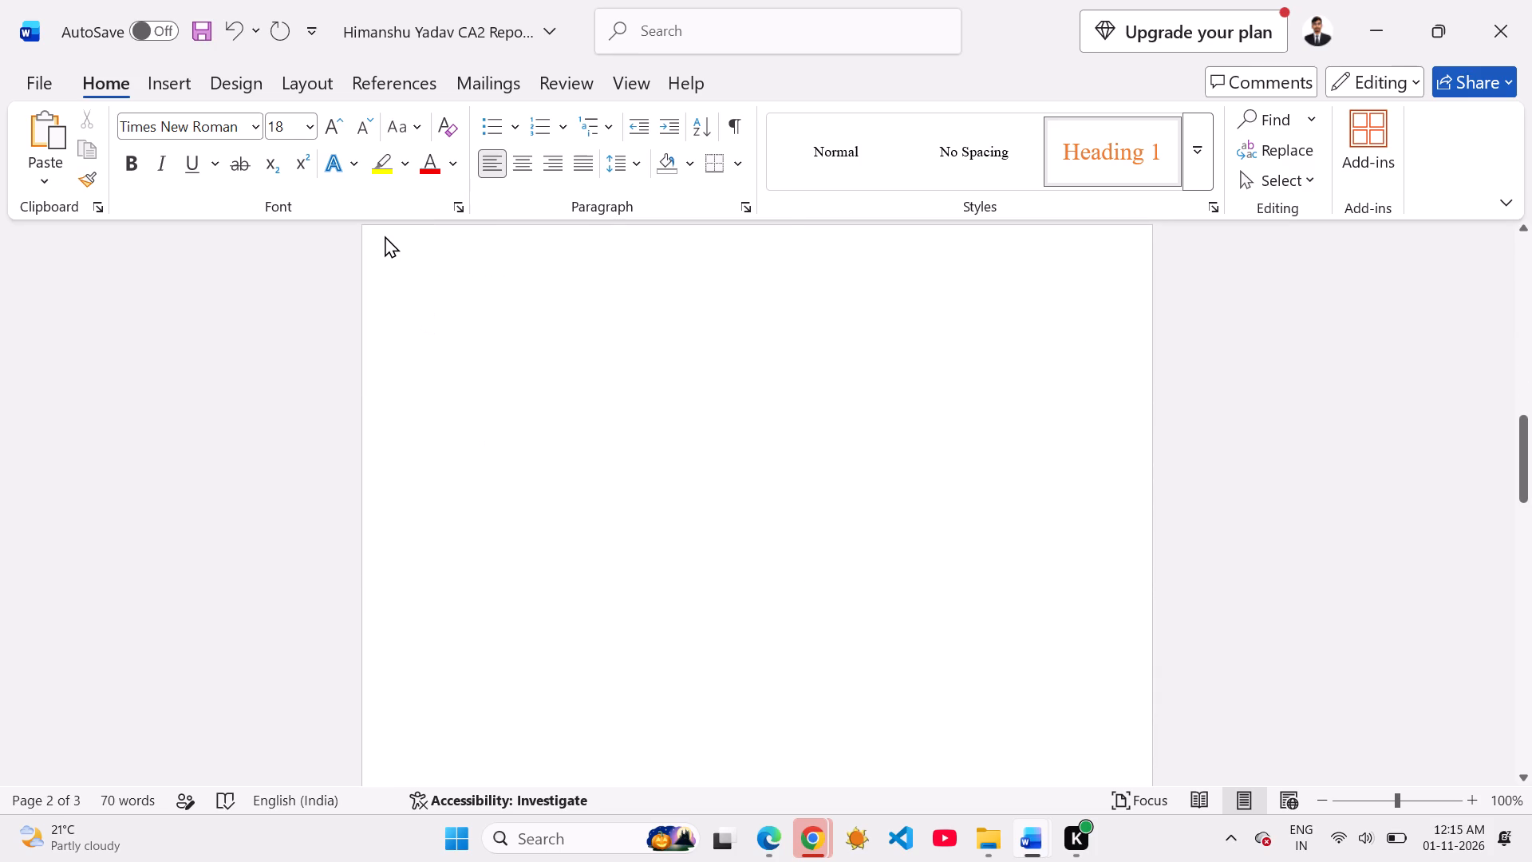
pyautogui.click(385, 235)
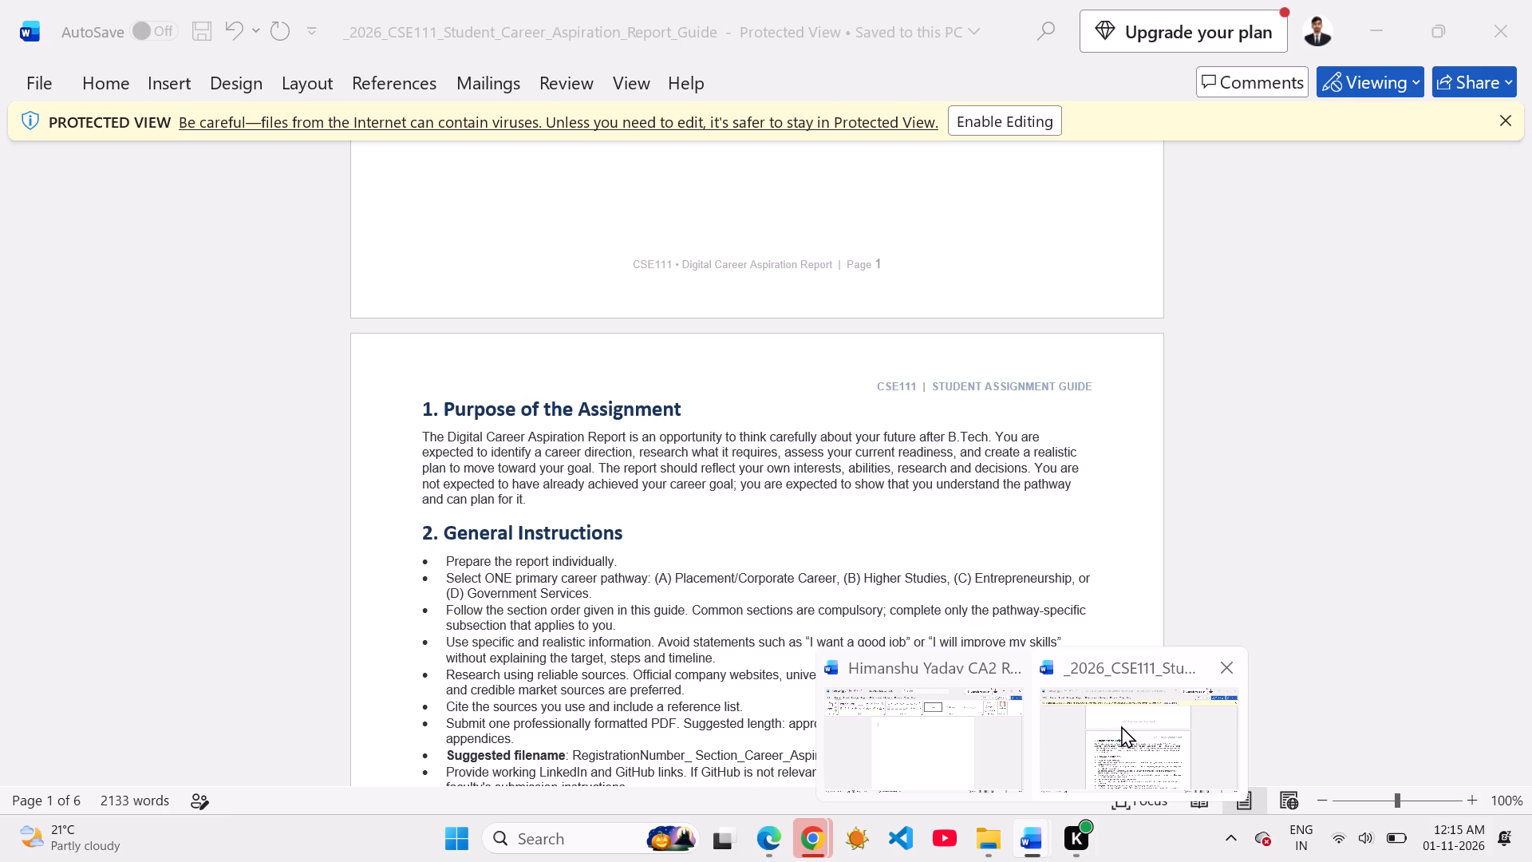
pyautogui.click(674, 441)
pyautogui.scroll(8, 674, 441)
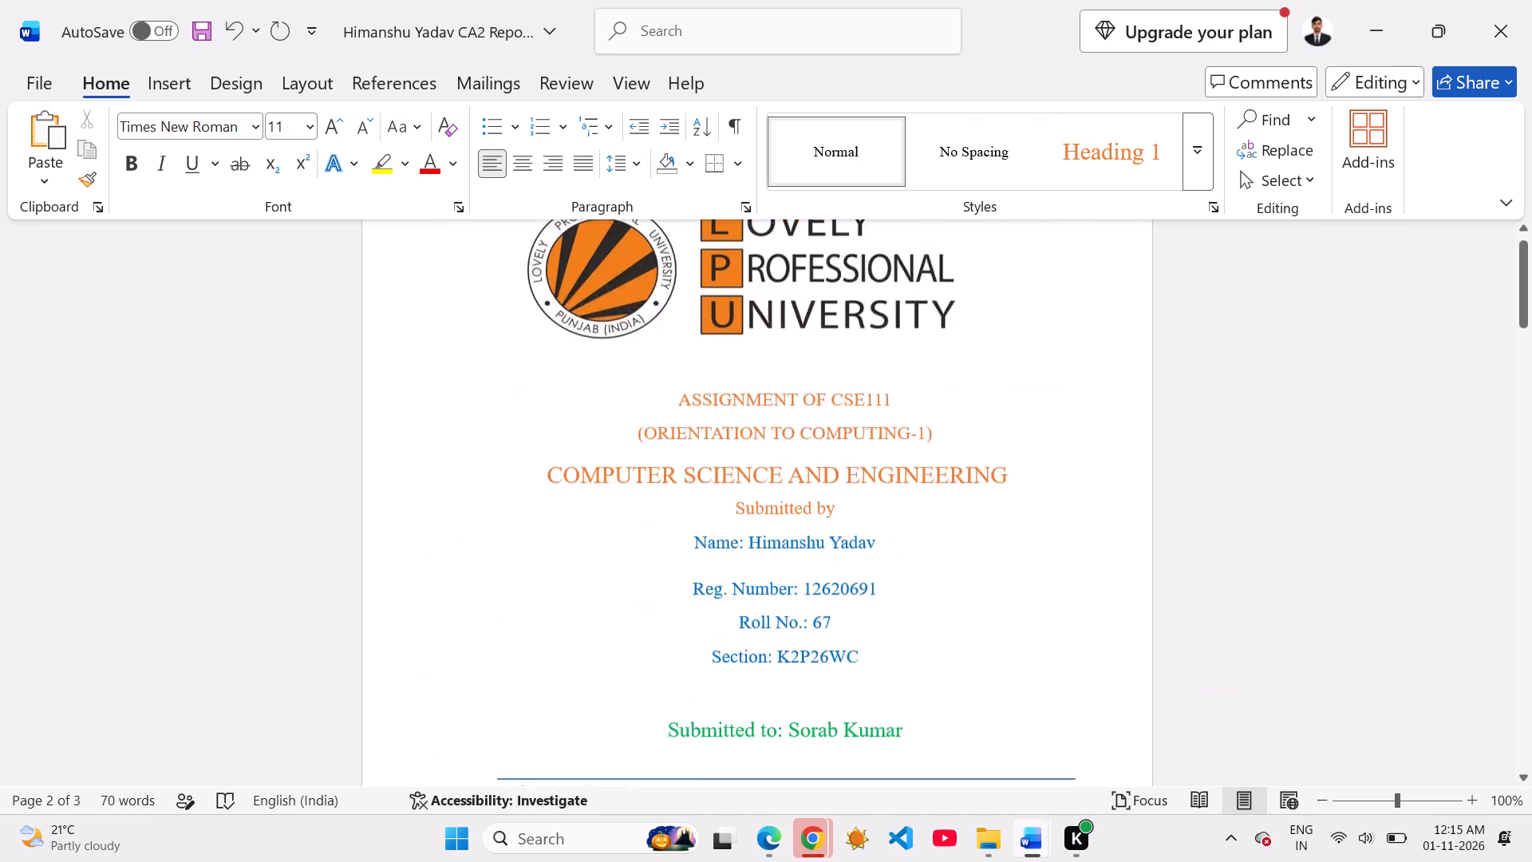
pyautogui.scroll(-9, 674, 441)
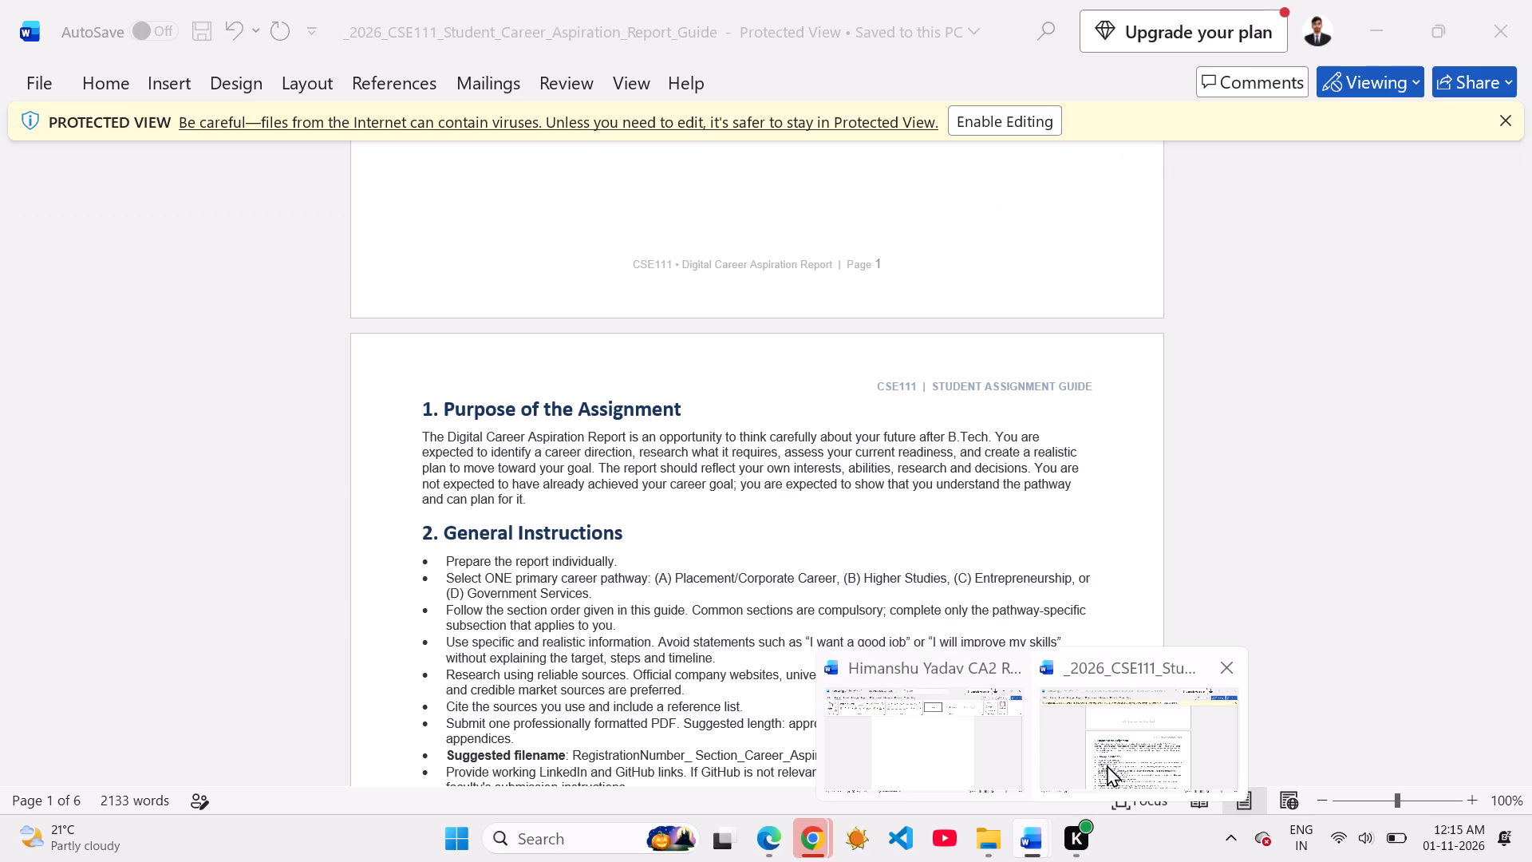
# Switch to the CSE111 career report guide and examine its cover template, purpose, general instructions and marks table.
pyautogui.click(1107, 765)
pyautogui.scroll(18, 661, 520)
pyautogui.scroll(-1, 661, 520)
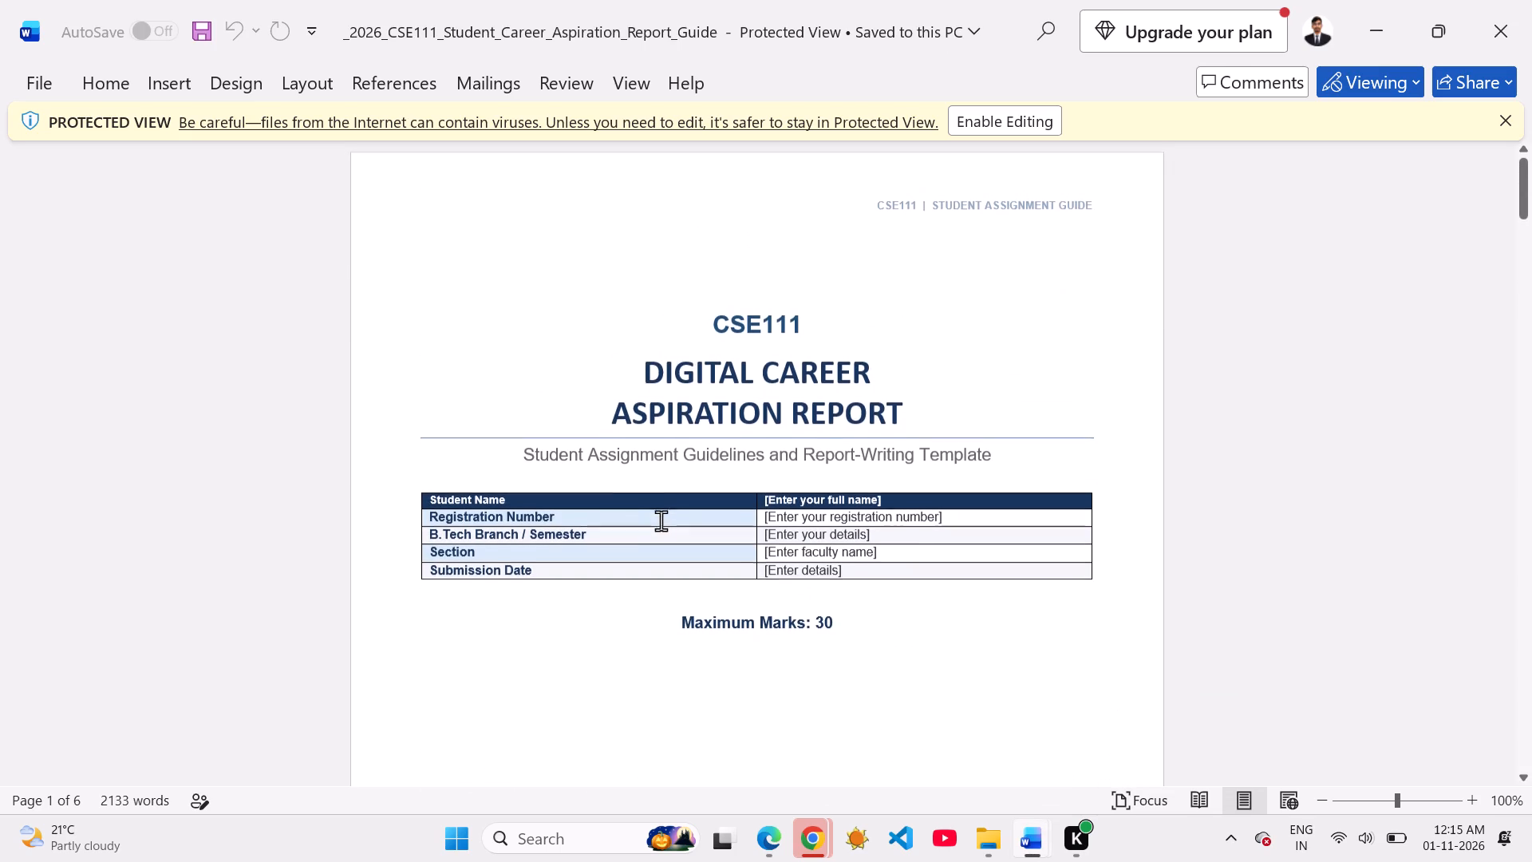
pyautogui.scroll(-3, 661, 520)
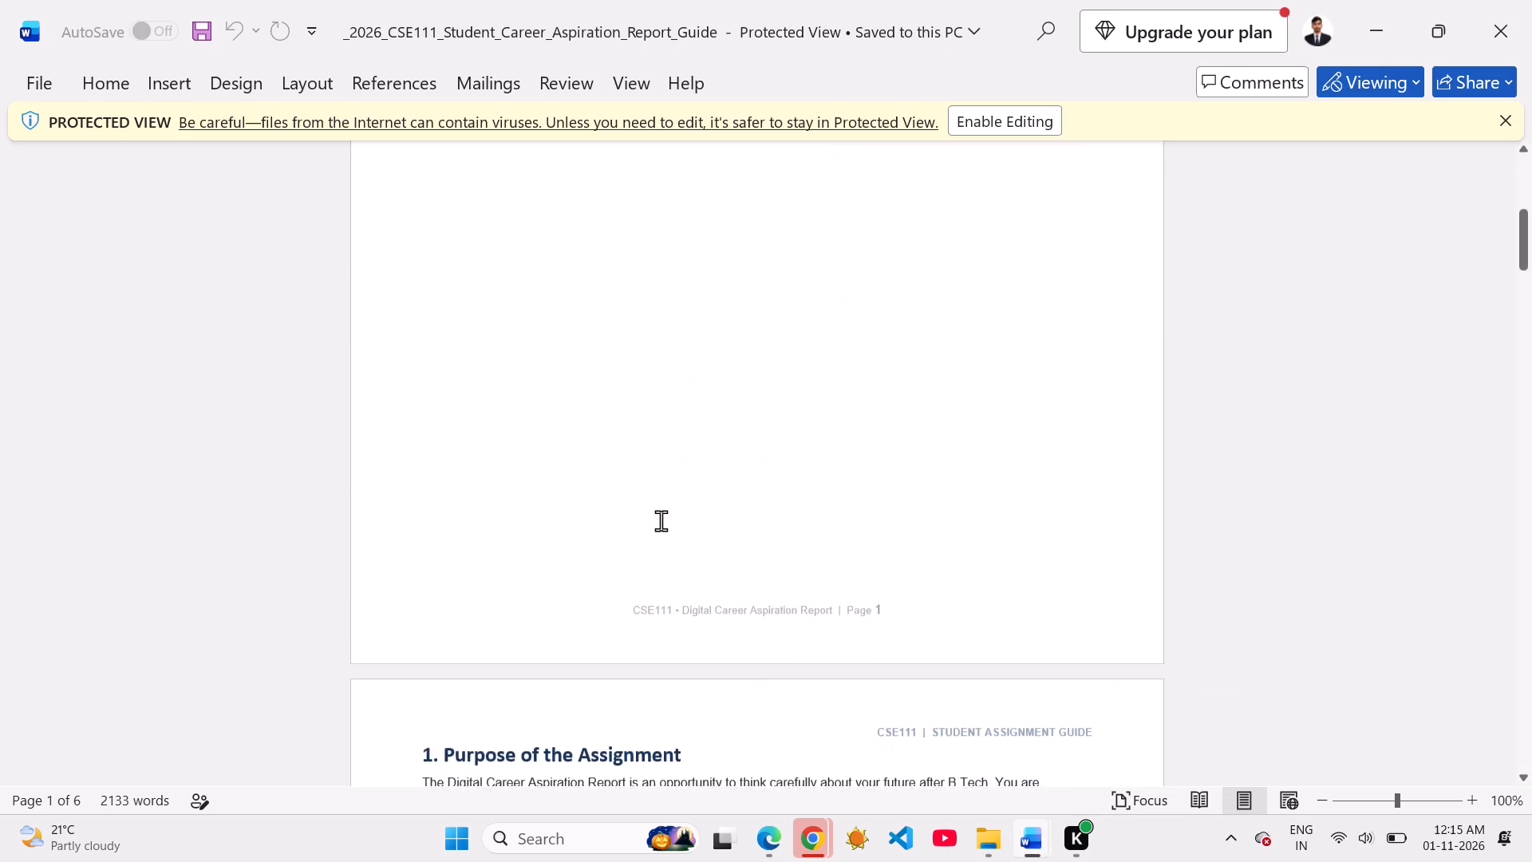
pyautogui.scroll(-2, 661, 520)
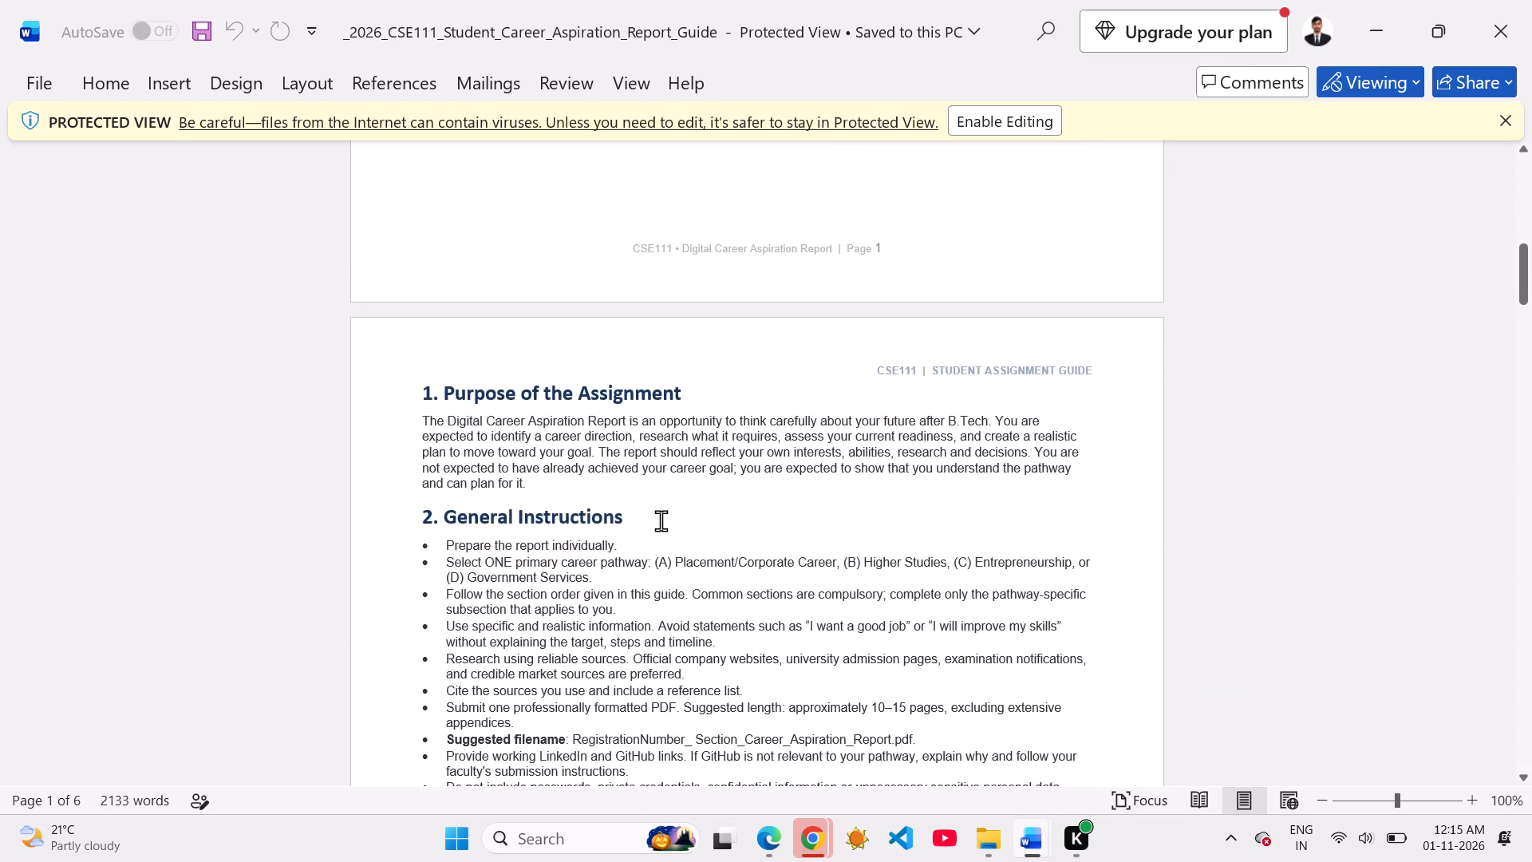
pyautogui.scroll(-3, 661, 520)
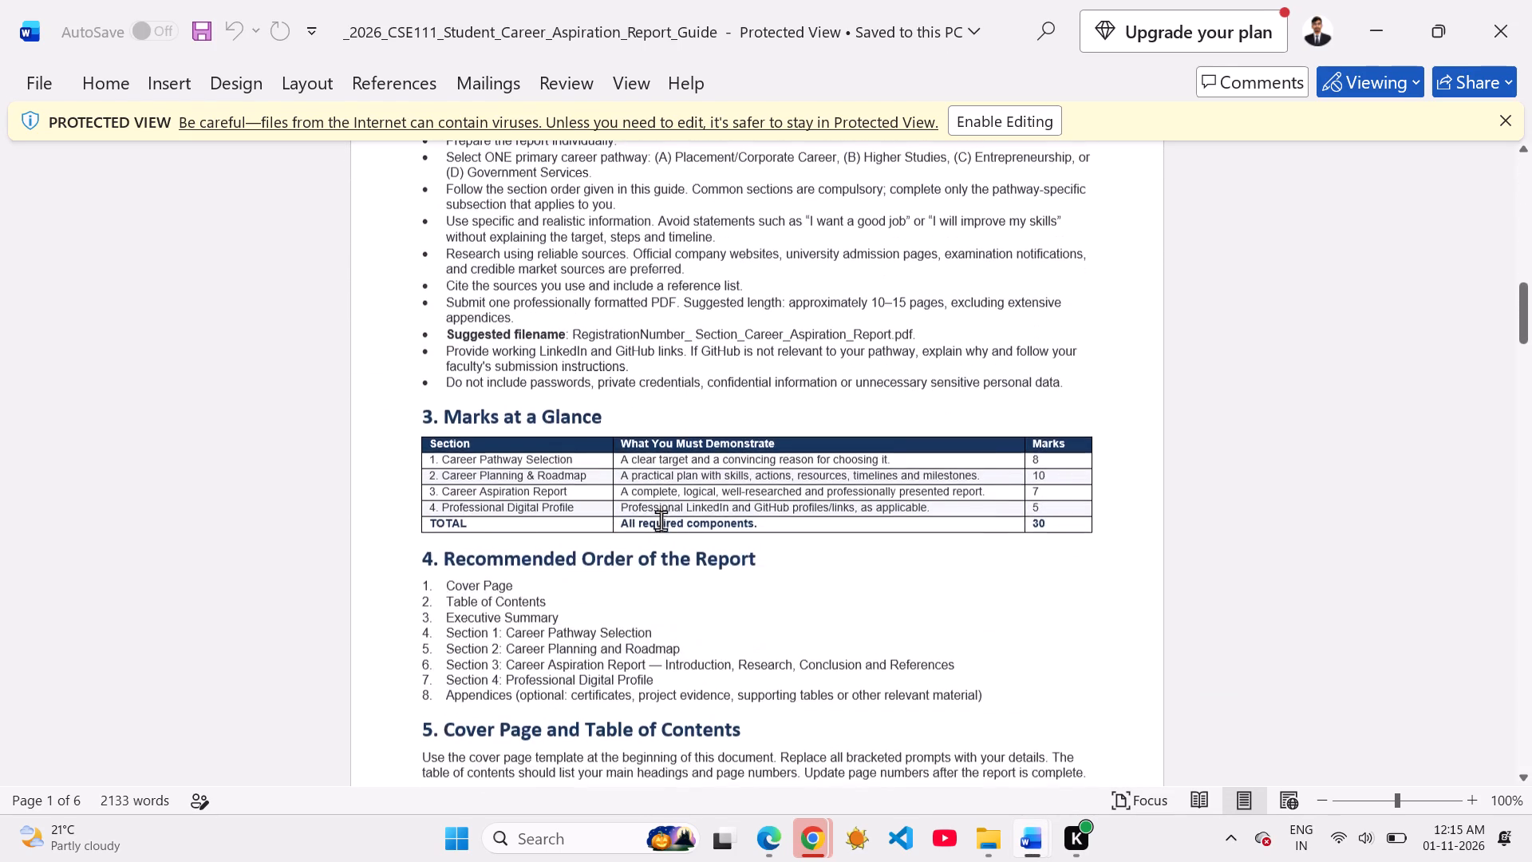
pyautogui.scroll(1, 661, 520)
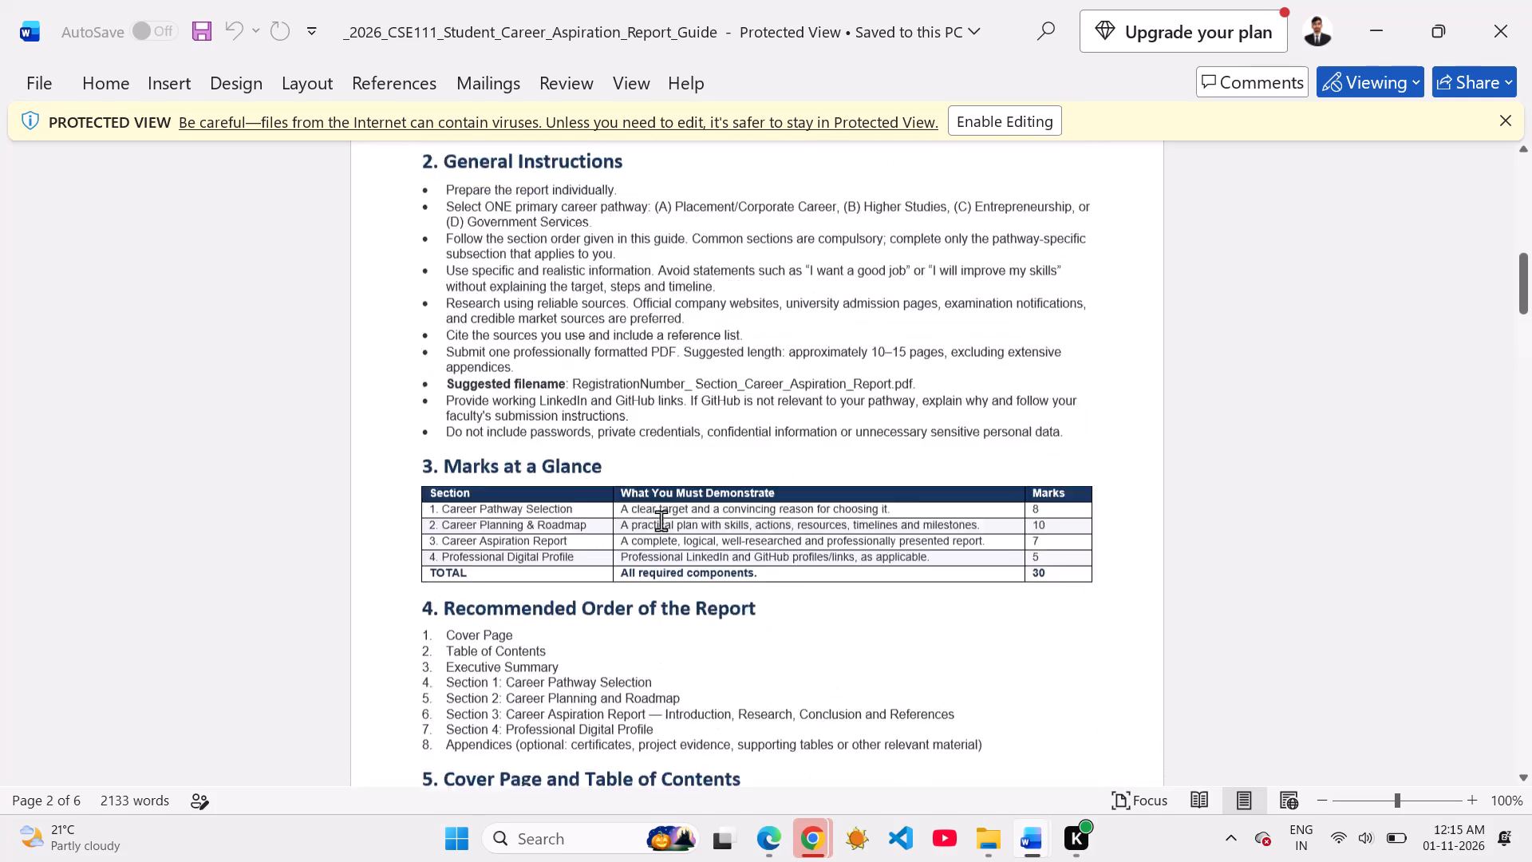
pyautogui.scroll(1, 661, 520)
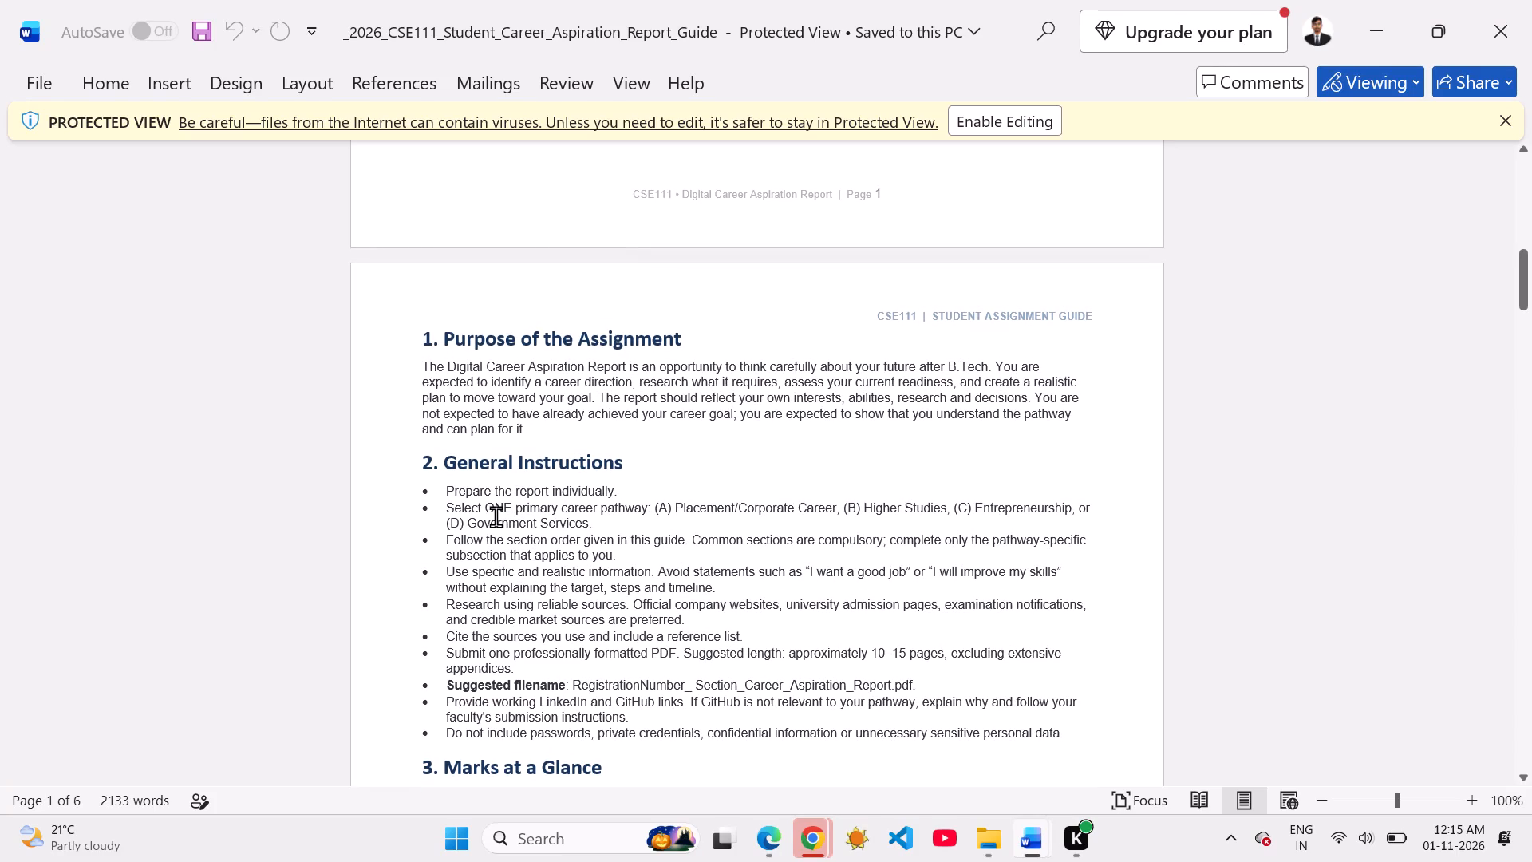
pyautogui.scroll(-1, 496, 516)
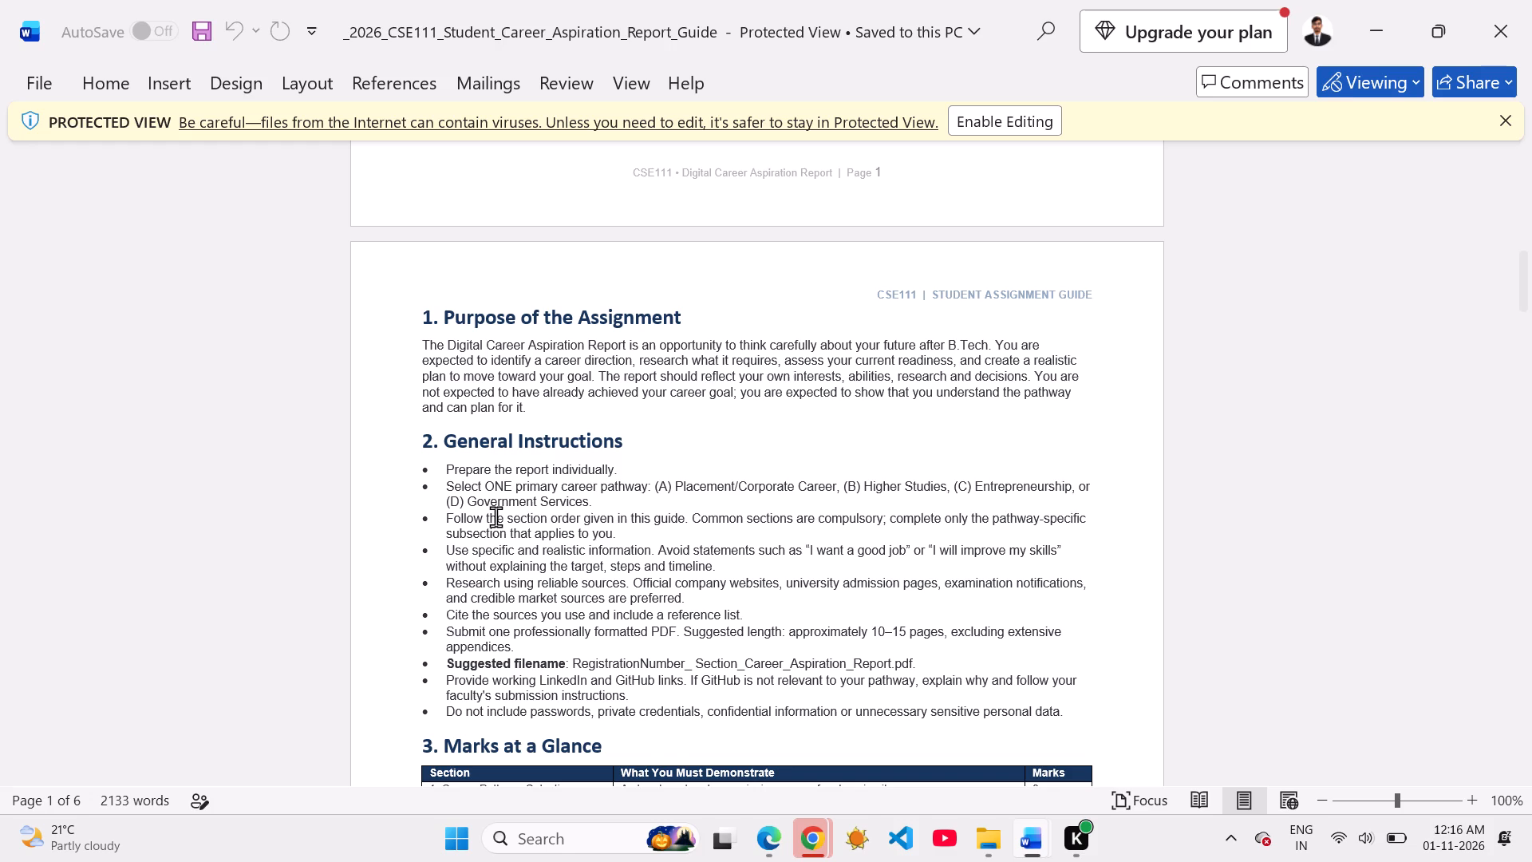
pyautogui.scroll(-2, 496, 516)
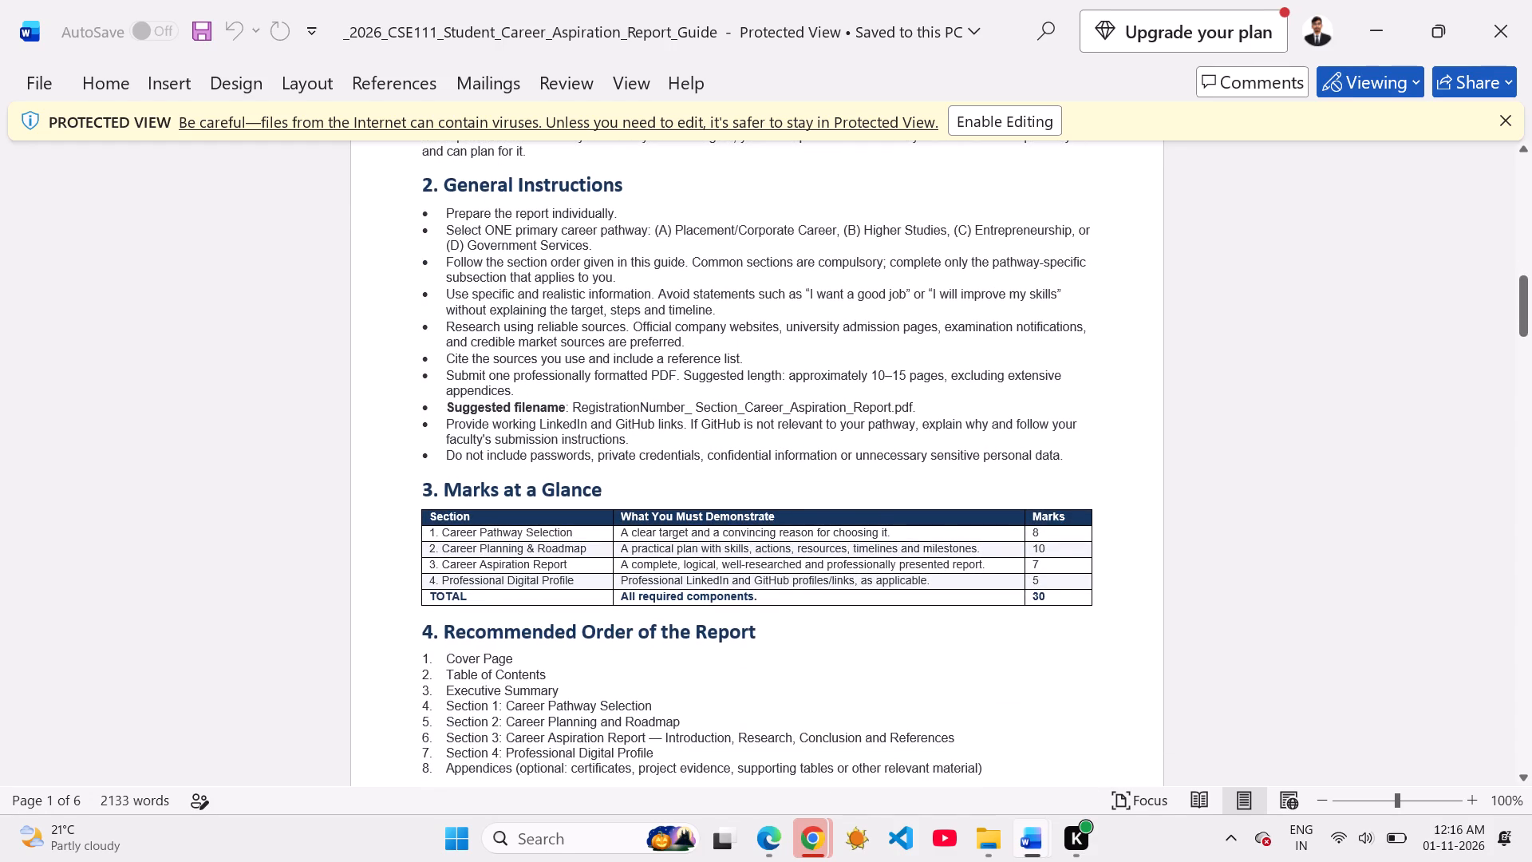
pyautogui.moveTo(415, 199); pyautogui.dragTo(507, 425)
pyautogui.click(507, 425)
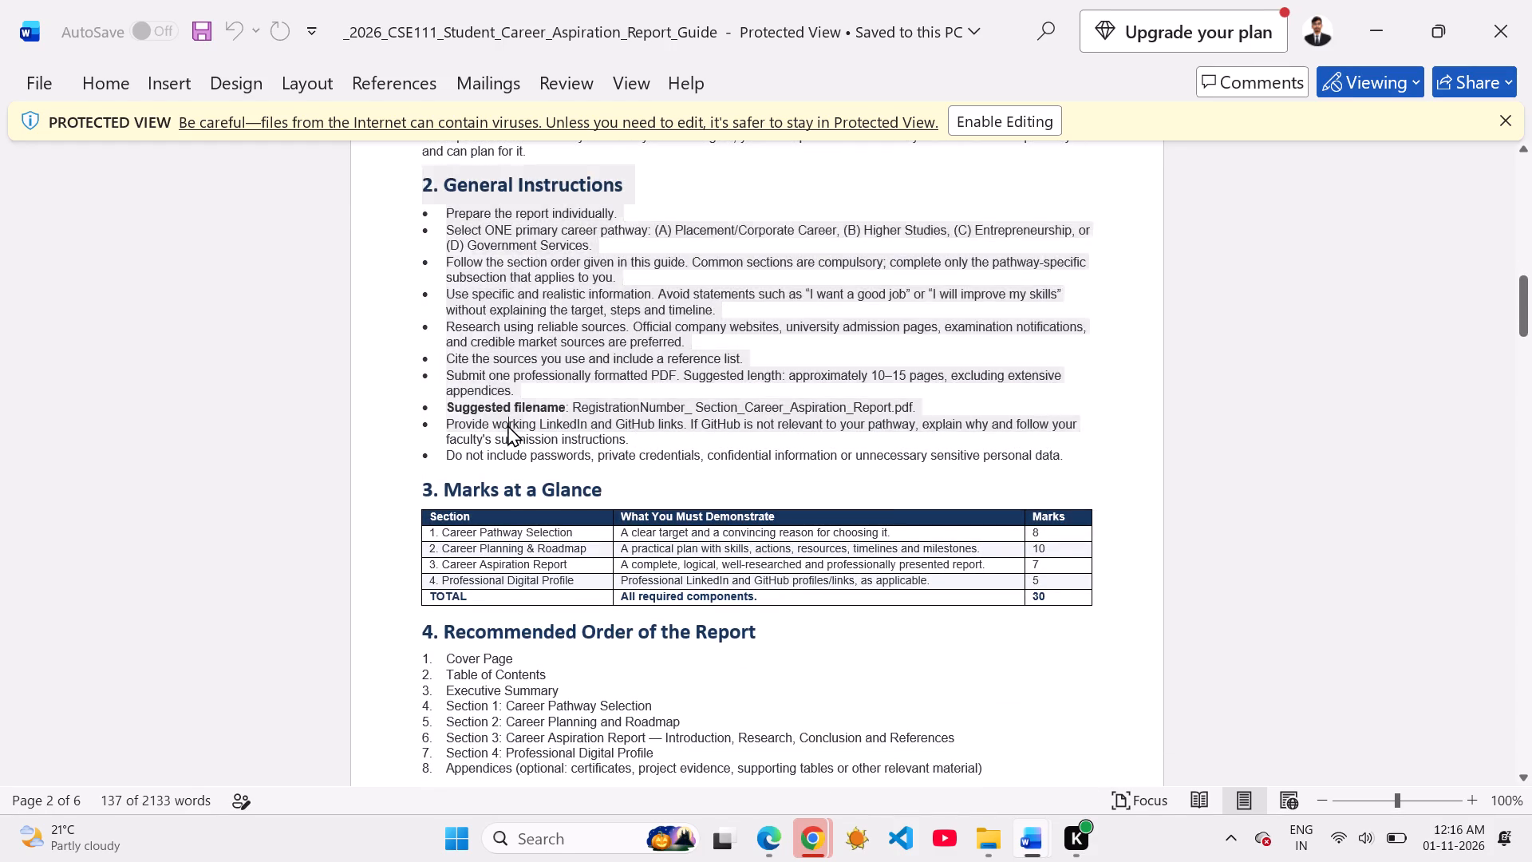
# Examine the rest of the guide, from the recommended report order through the section requirements, formatting rules and final checklist.
pyautogui.scroll(-1, 507, 425)
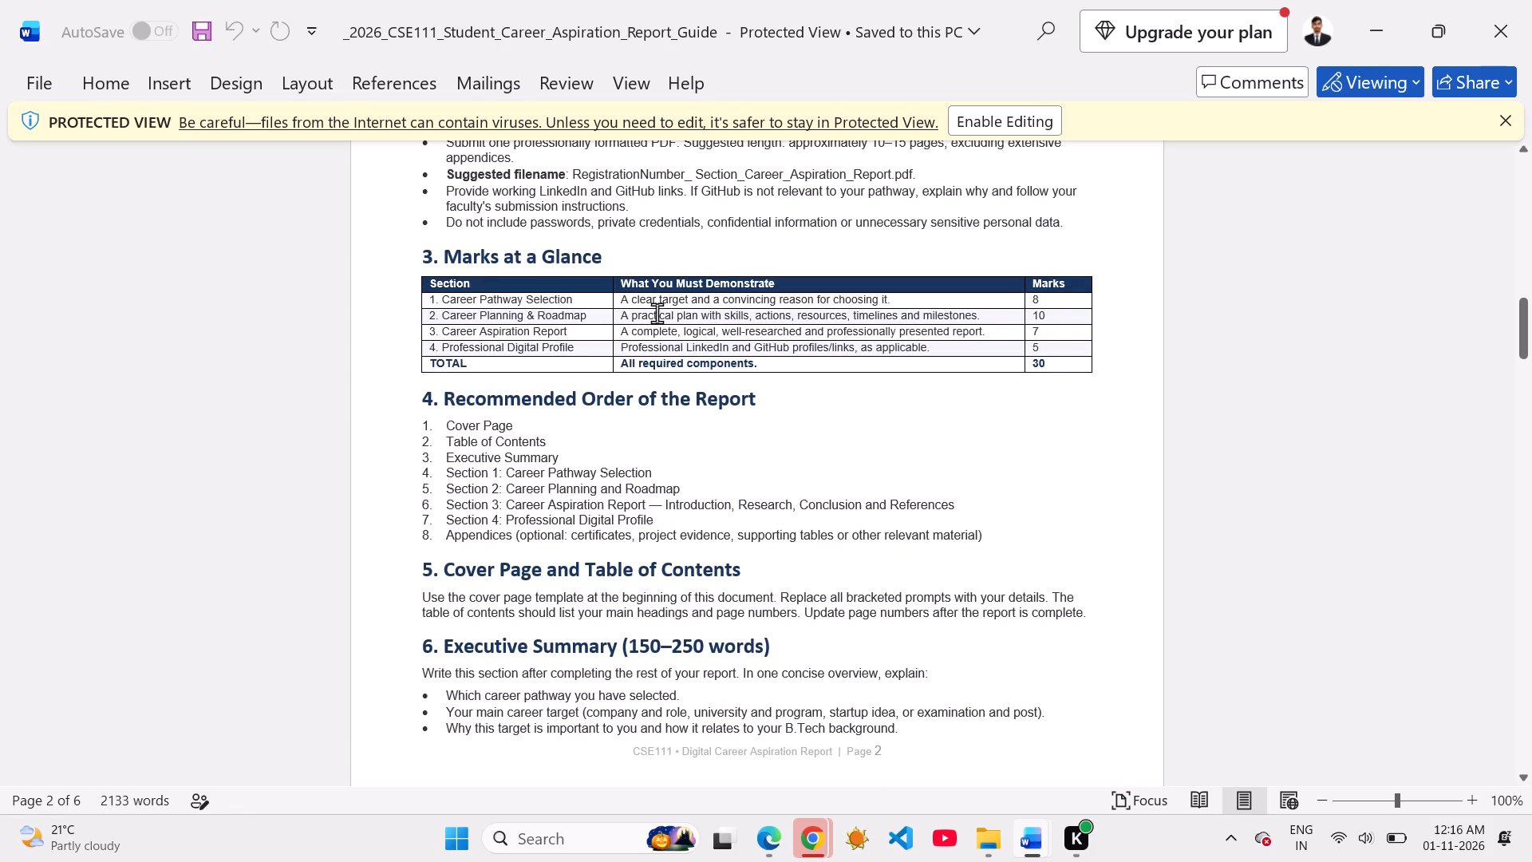
pyautogui.scroll(-1, 707, 331)
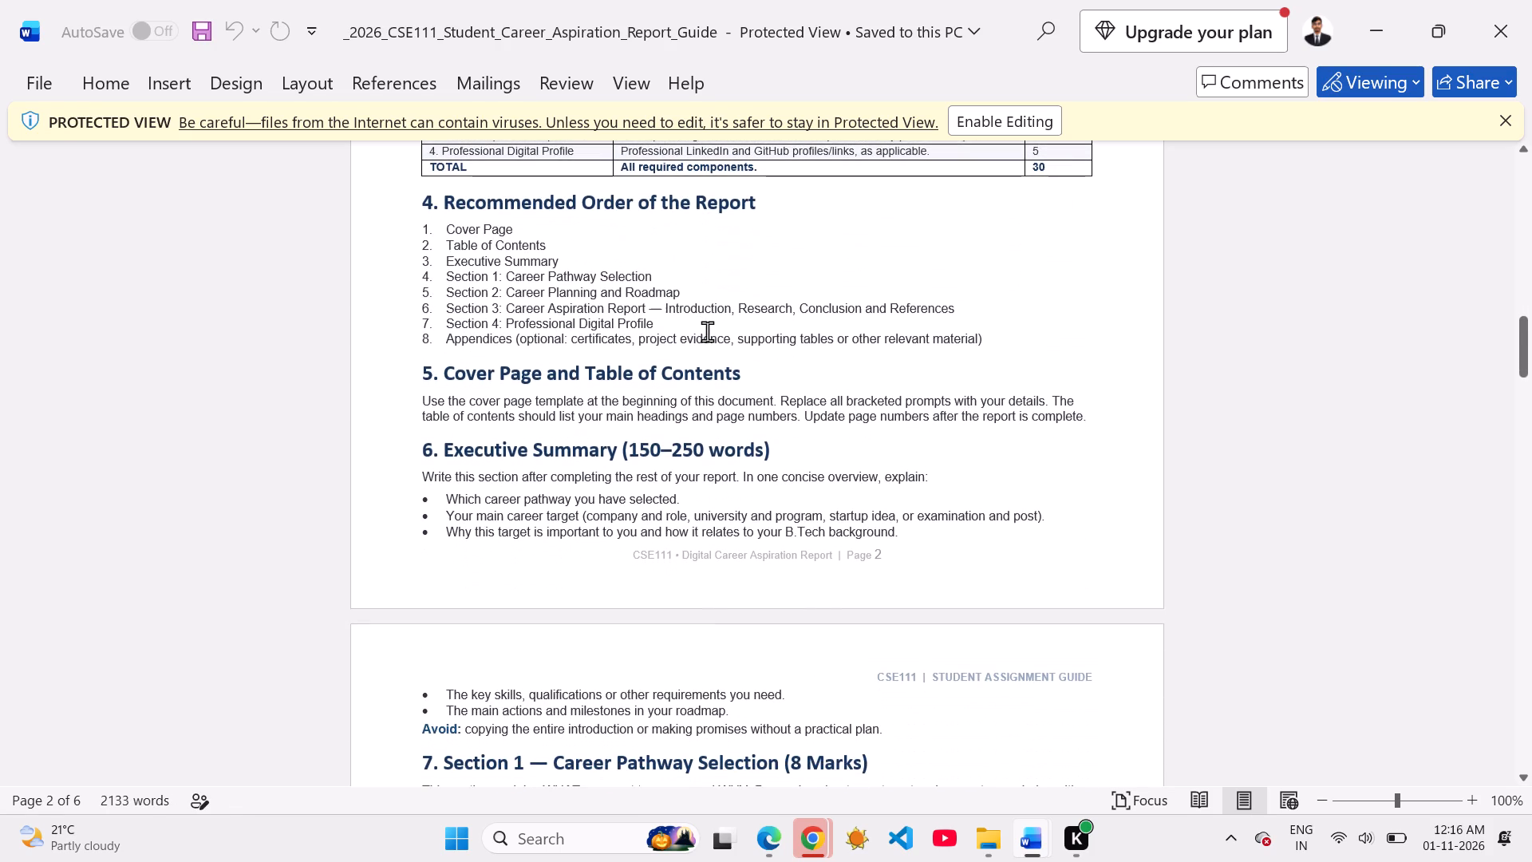
pyautogui.scroll(-6, 707, 331)
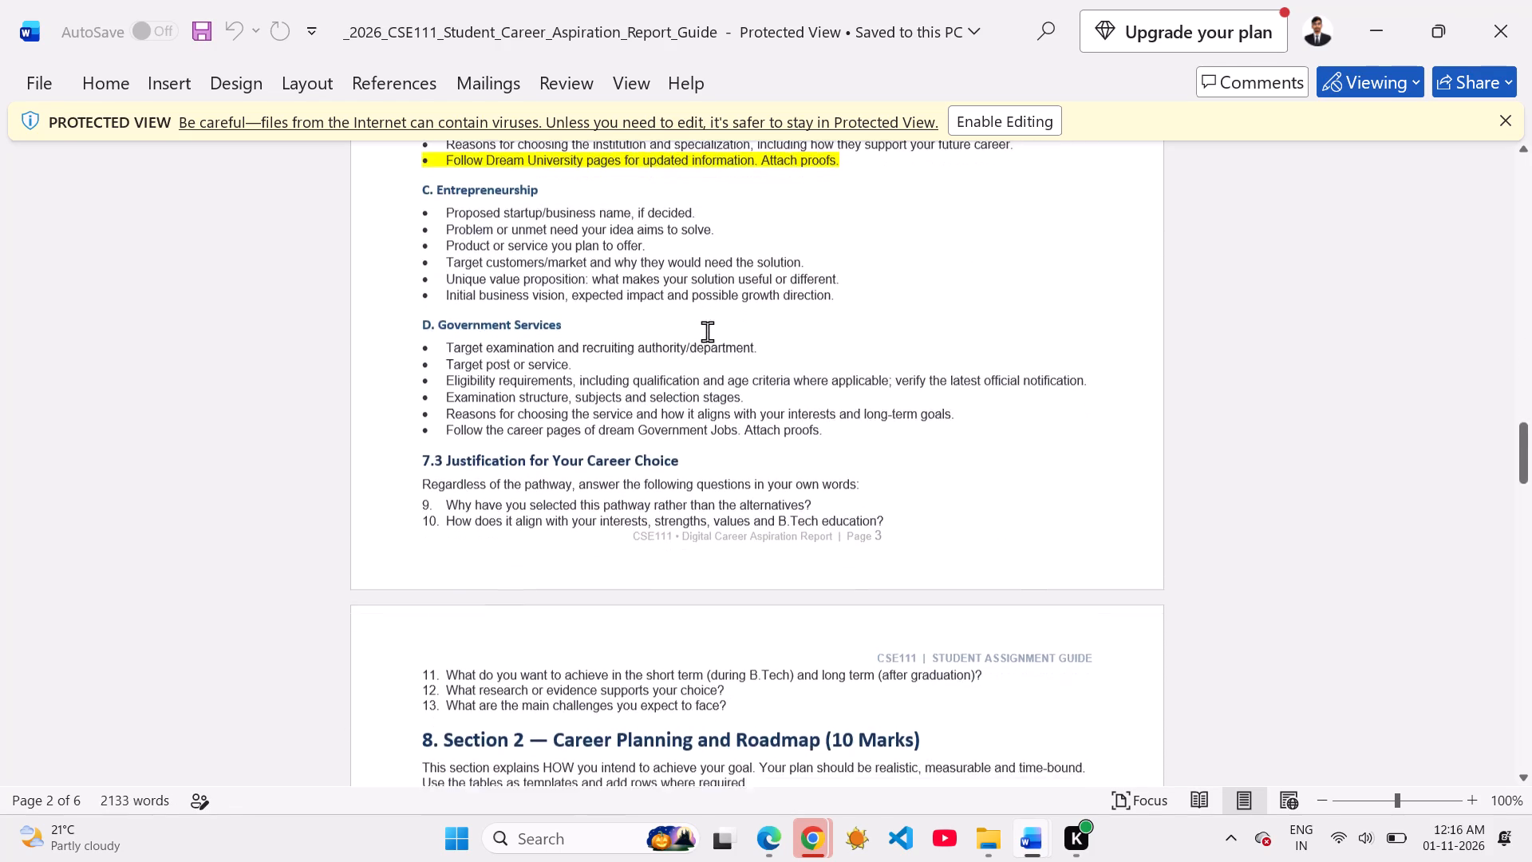
pyautogui.scroll(-4, 707, 331)
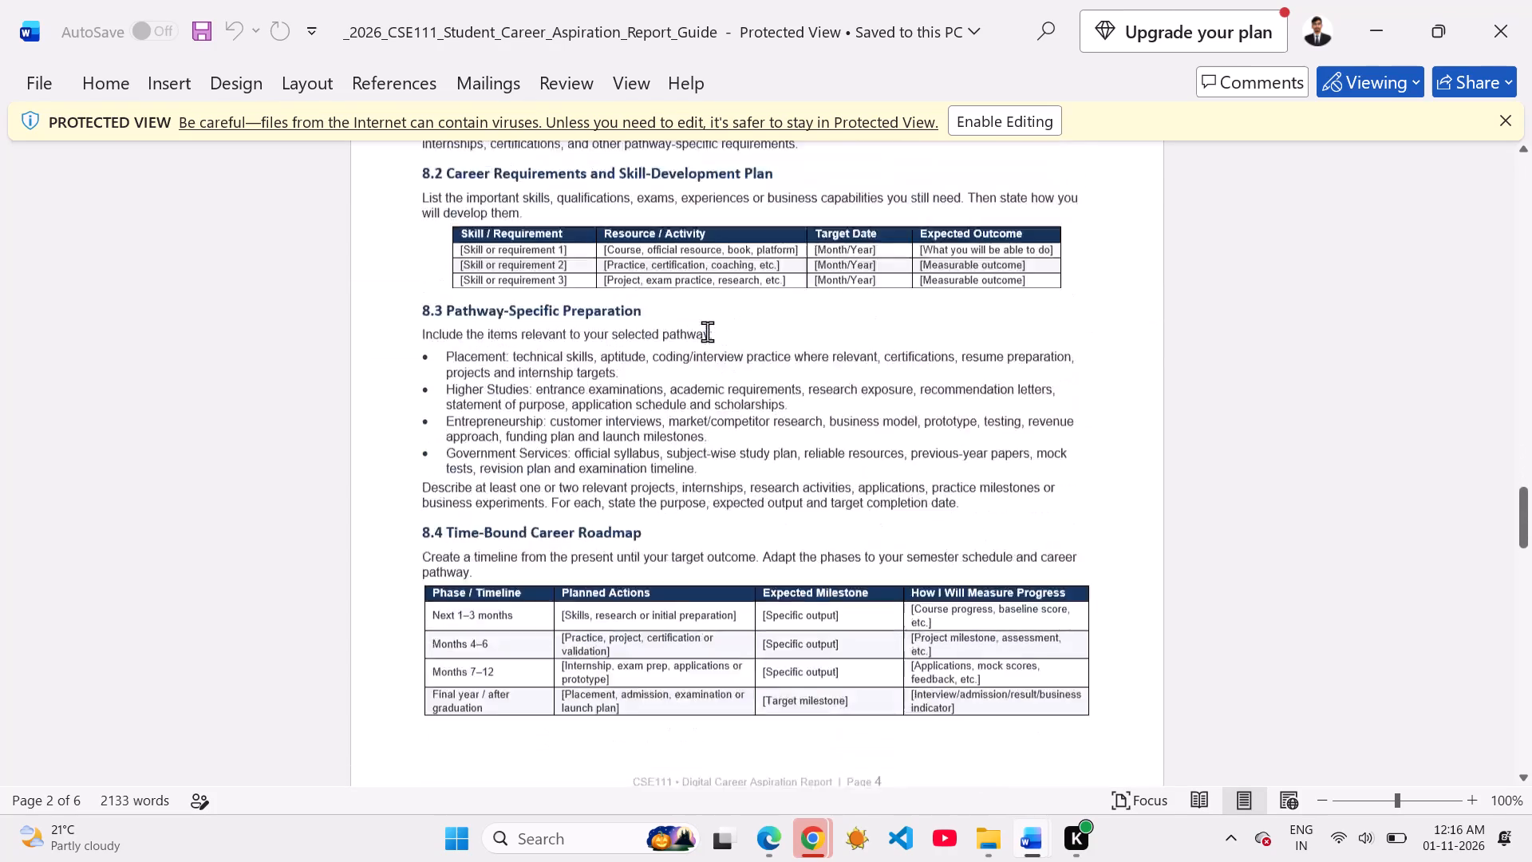
pyautogui.scroll(-4, 707, 331)
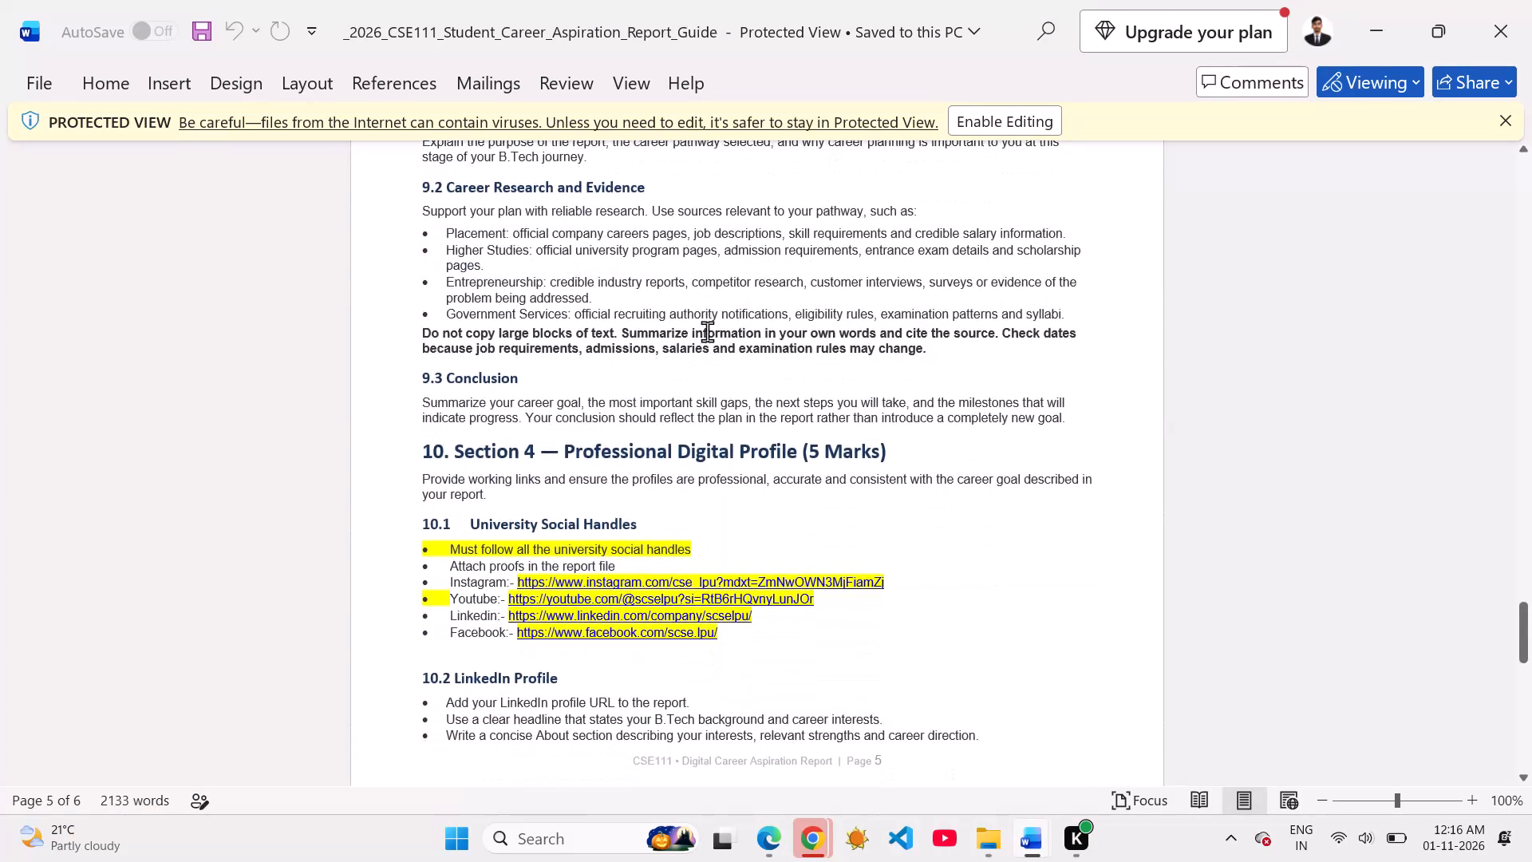
pyautogui.scroll(-6, 707, 331)
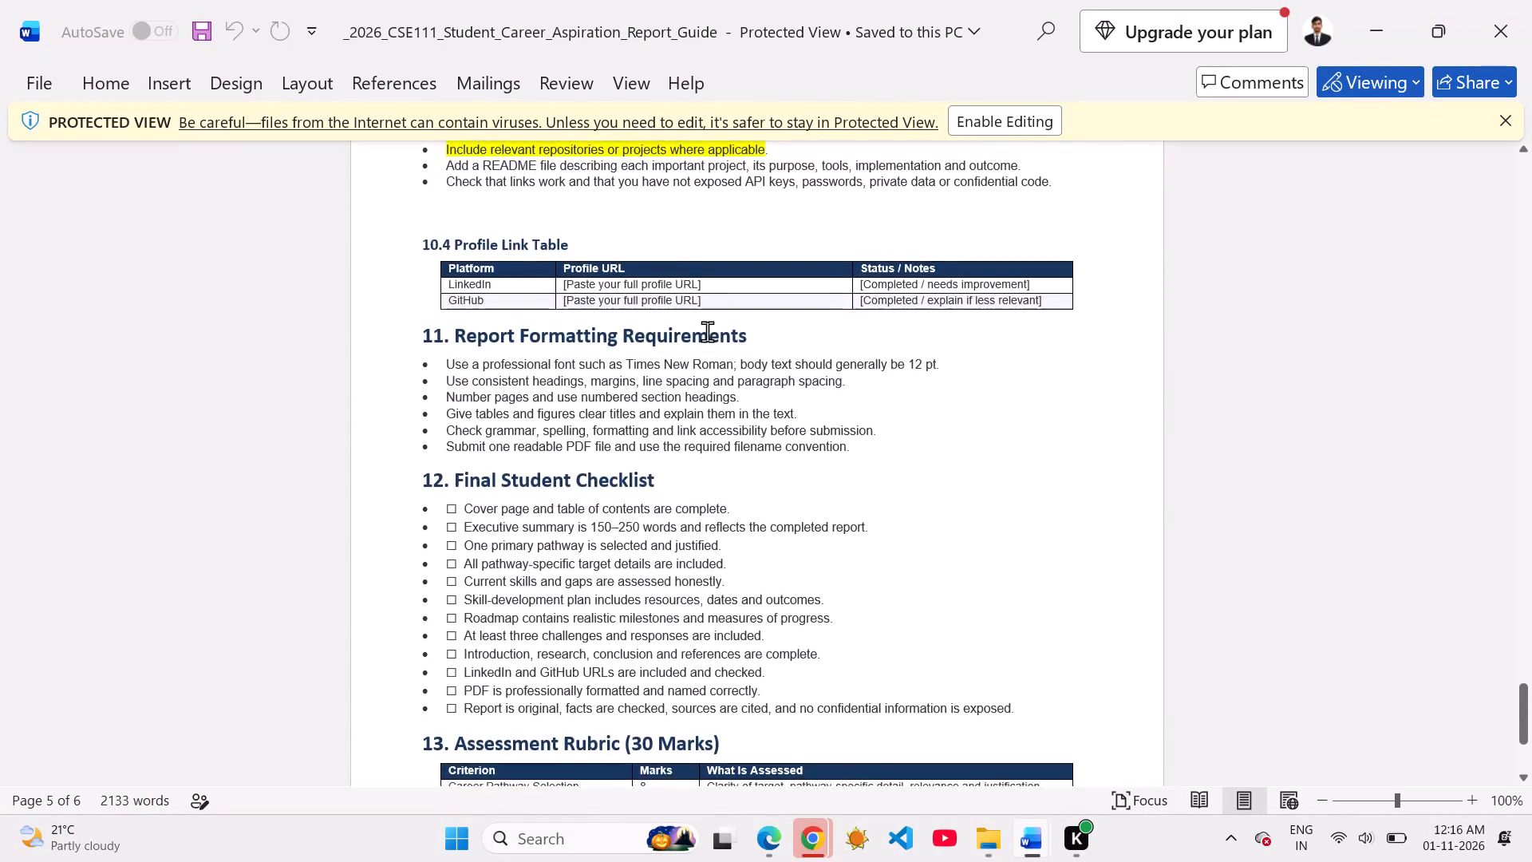
pyautogui.scroll(-5, 707, 331)
pyautogui.scroll(3, 707, 331)
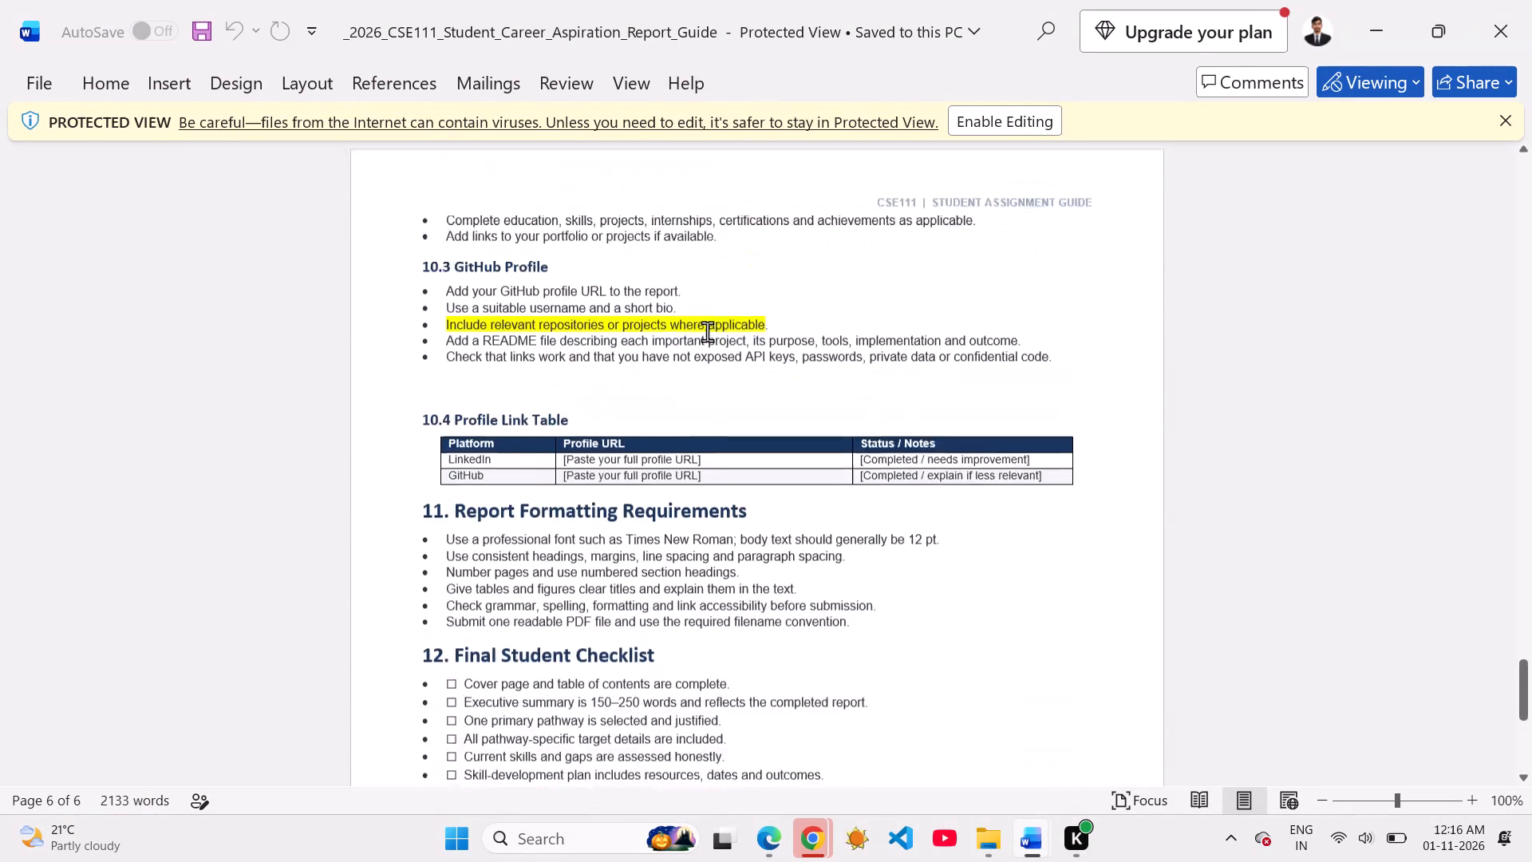
pyautogui.scroll(1, 707, 331)
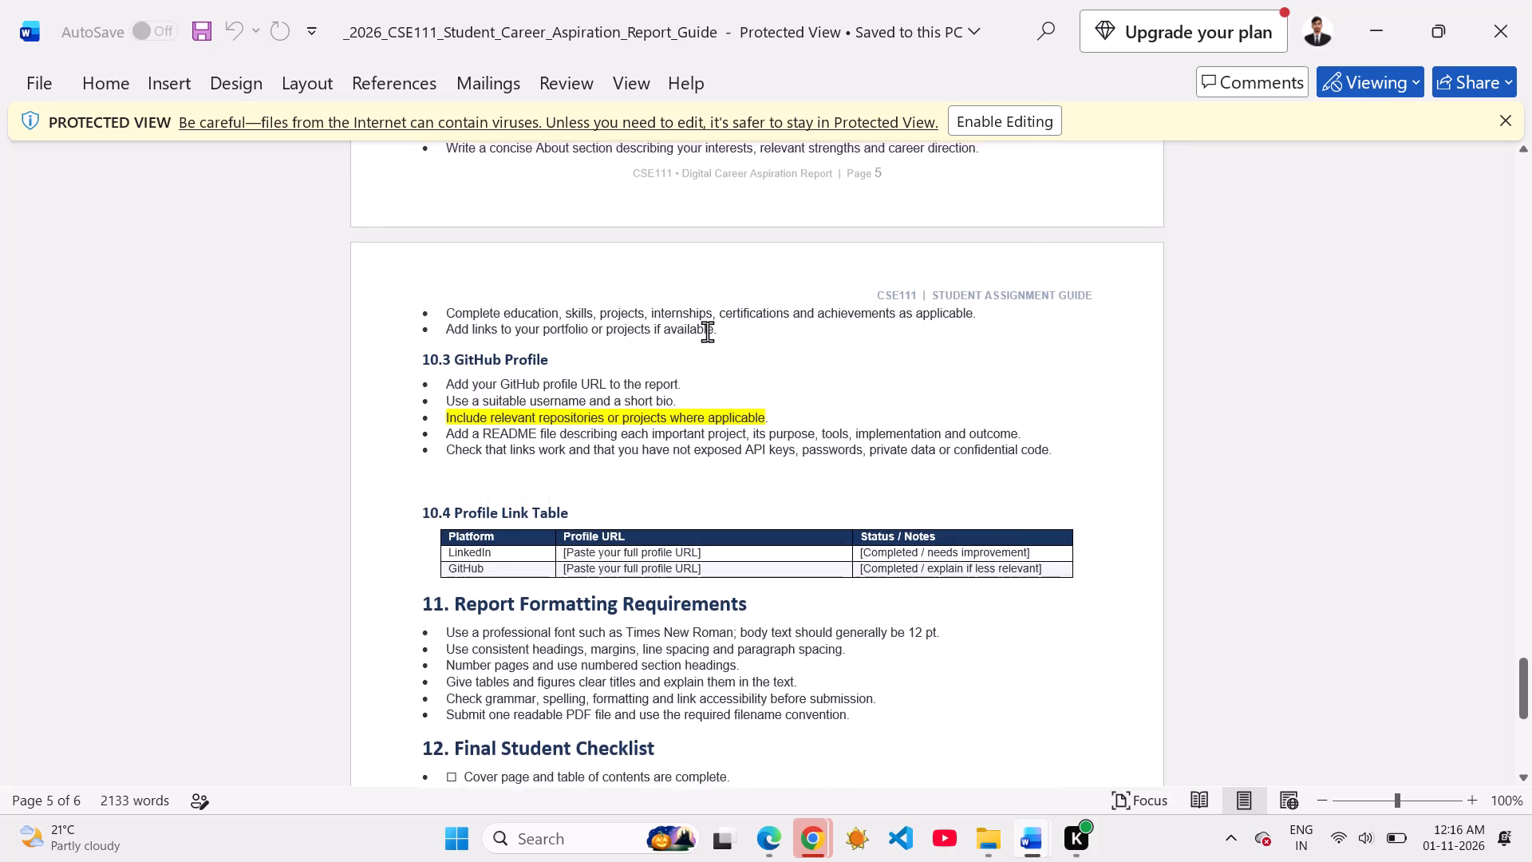
pyautogui.scroll(17, 707, 331)
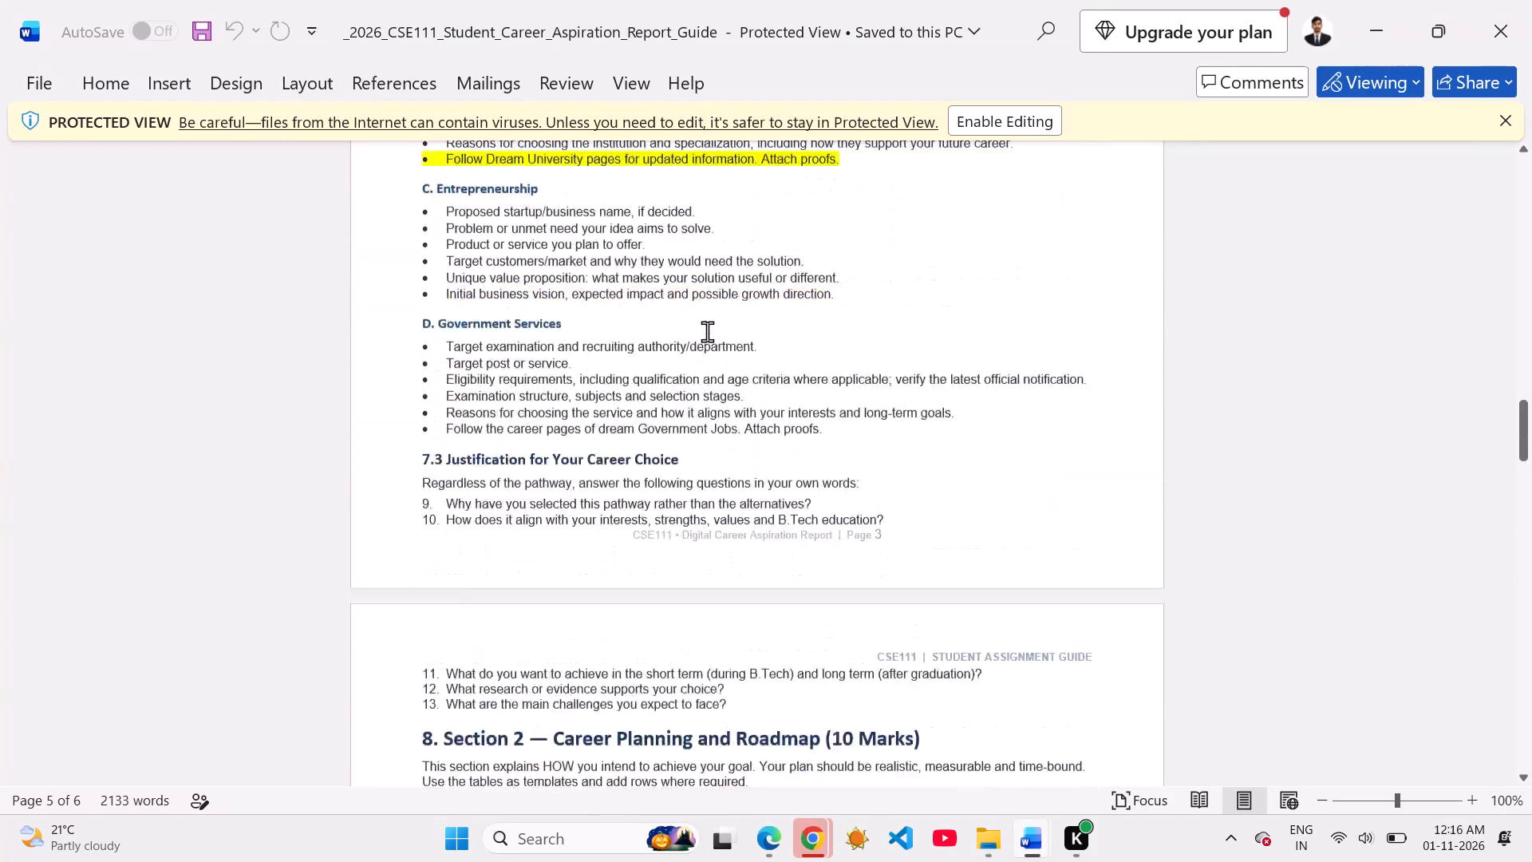
pyautogui.scroll(11, 707, 331)
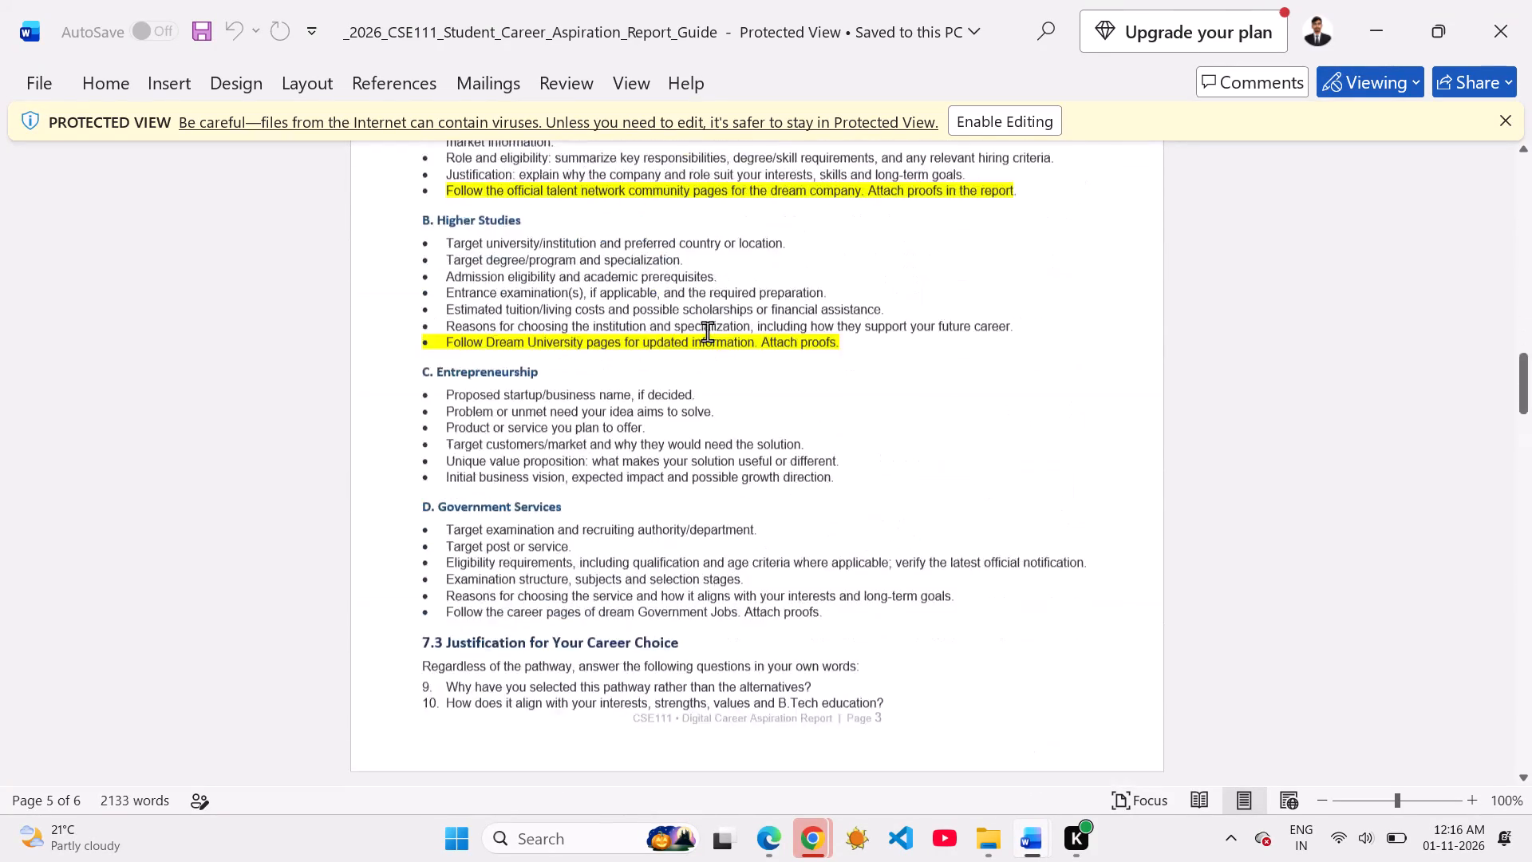
pyautogui.scroll(6, 707, 331)
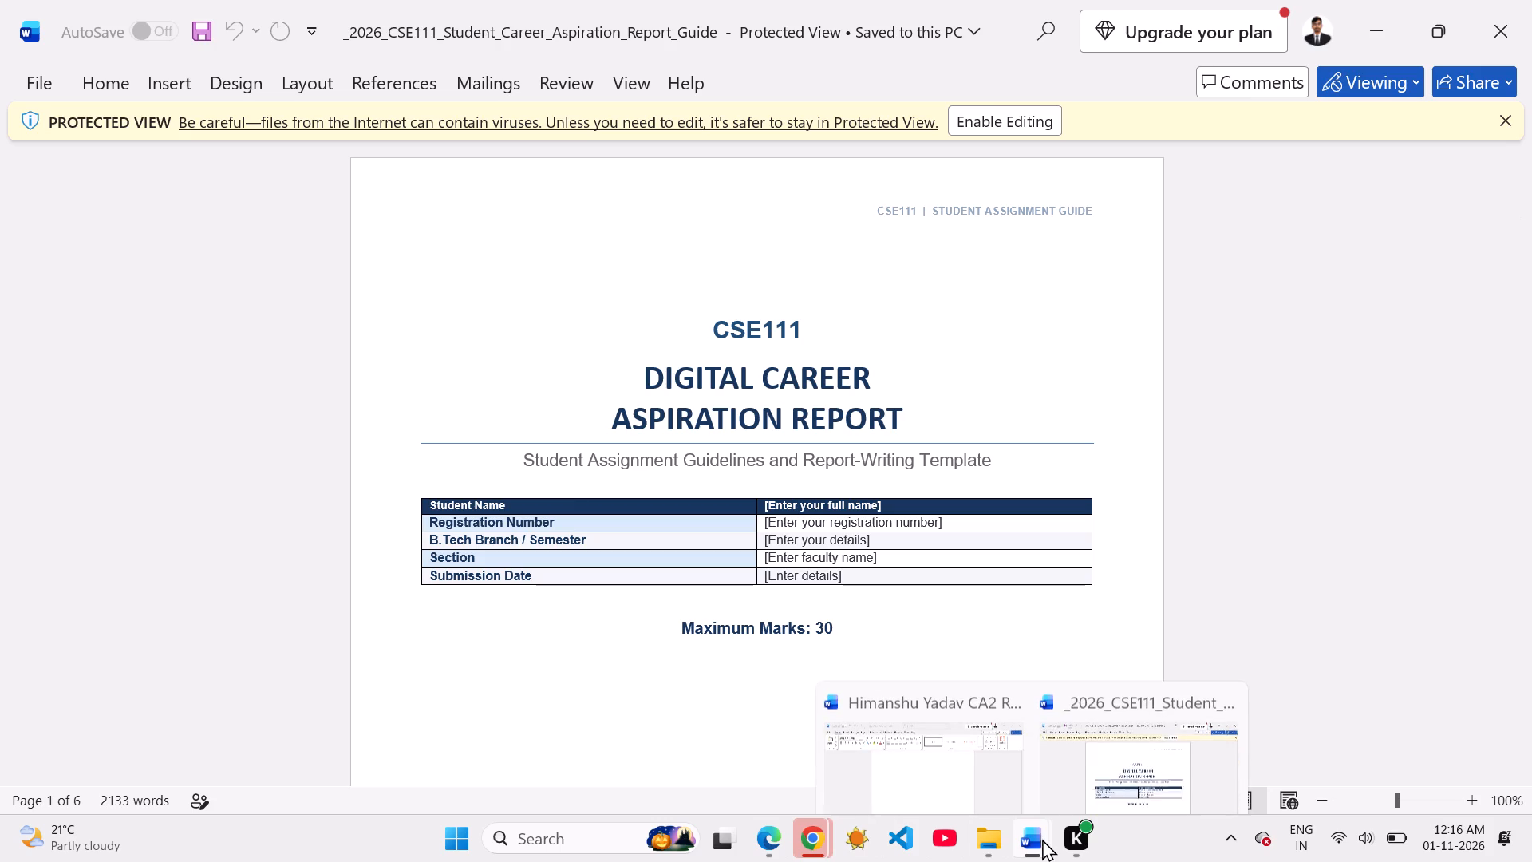
# Switch back to the CA2 report and enter "P" in the blank area after the Student Details page.
pyautogui.click(950, 744)
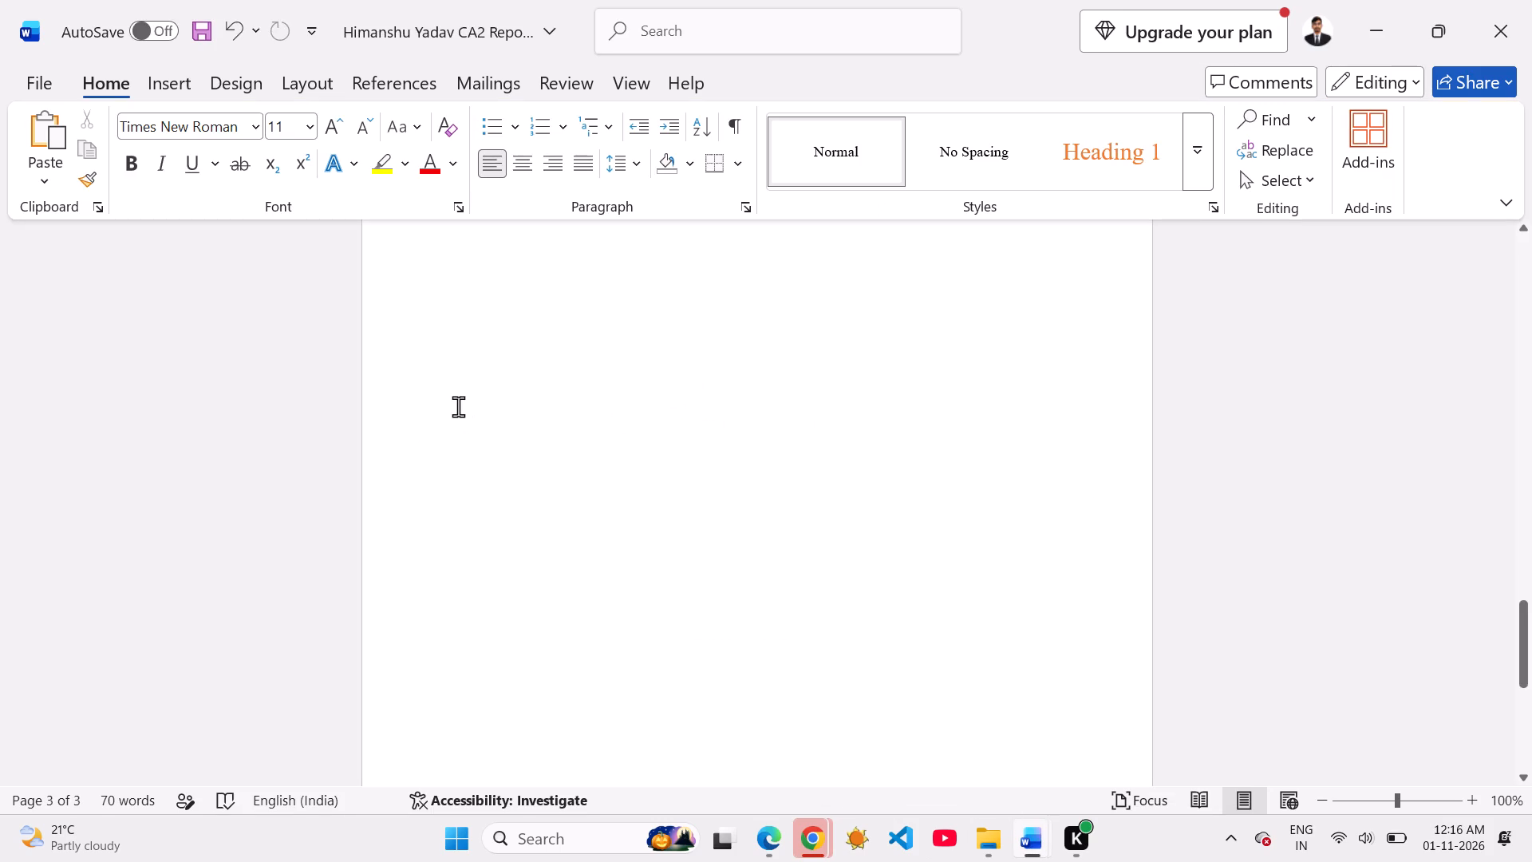
pyautogui.scroll(10, 454, 400)
pyautogui.scroll(-1, 454, 400)
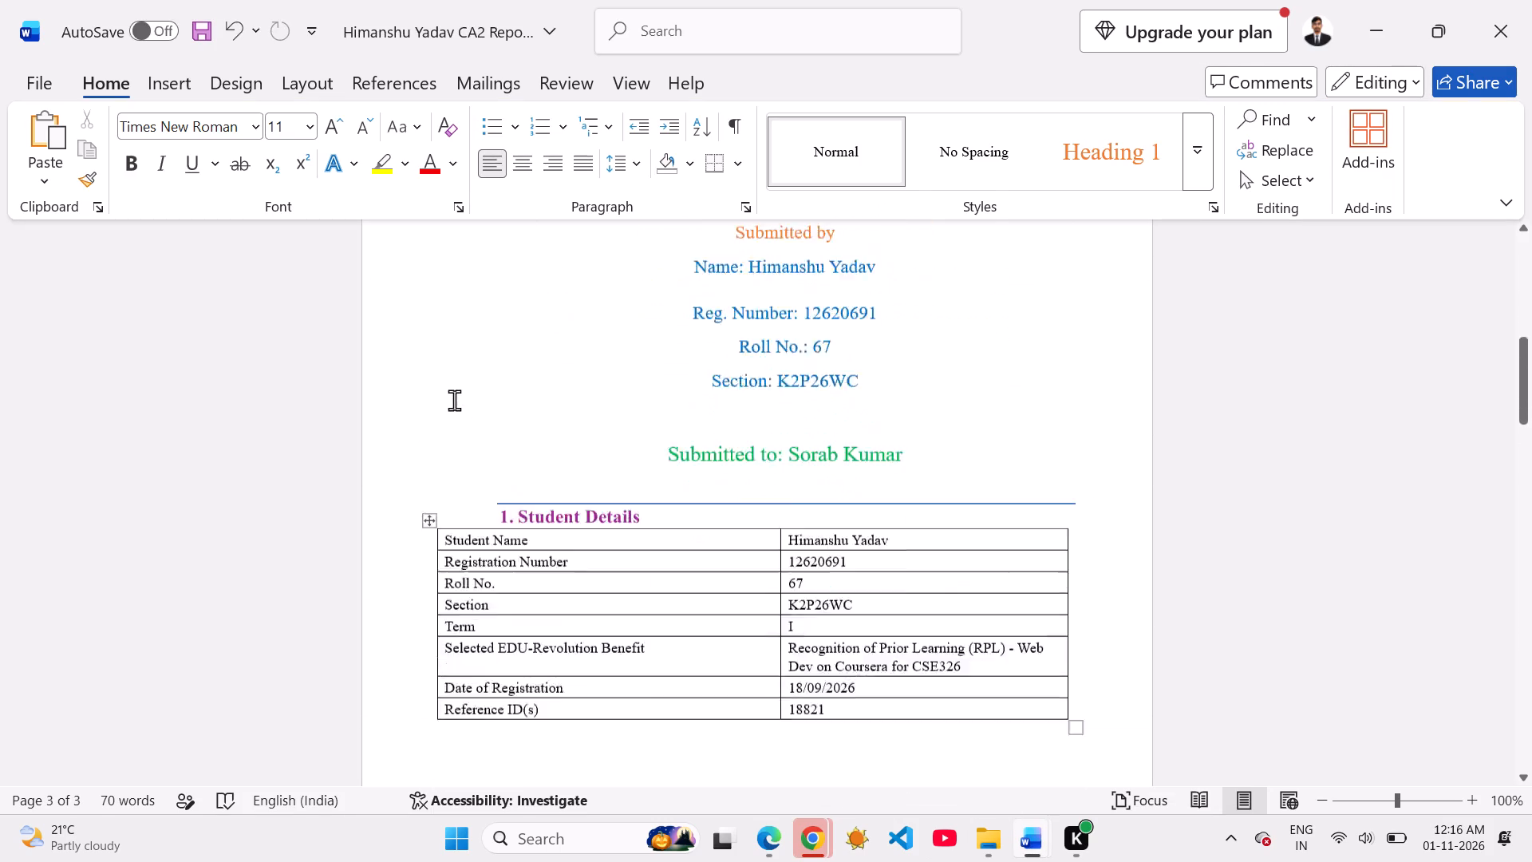
pyautogui.scroll(-2, 454, 400)
pyautogui.scroll(1, 378, 283)
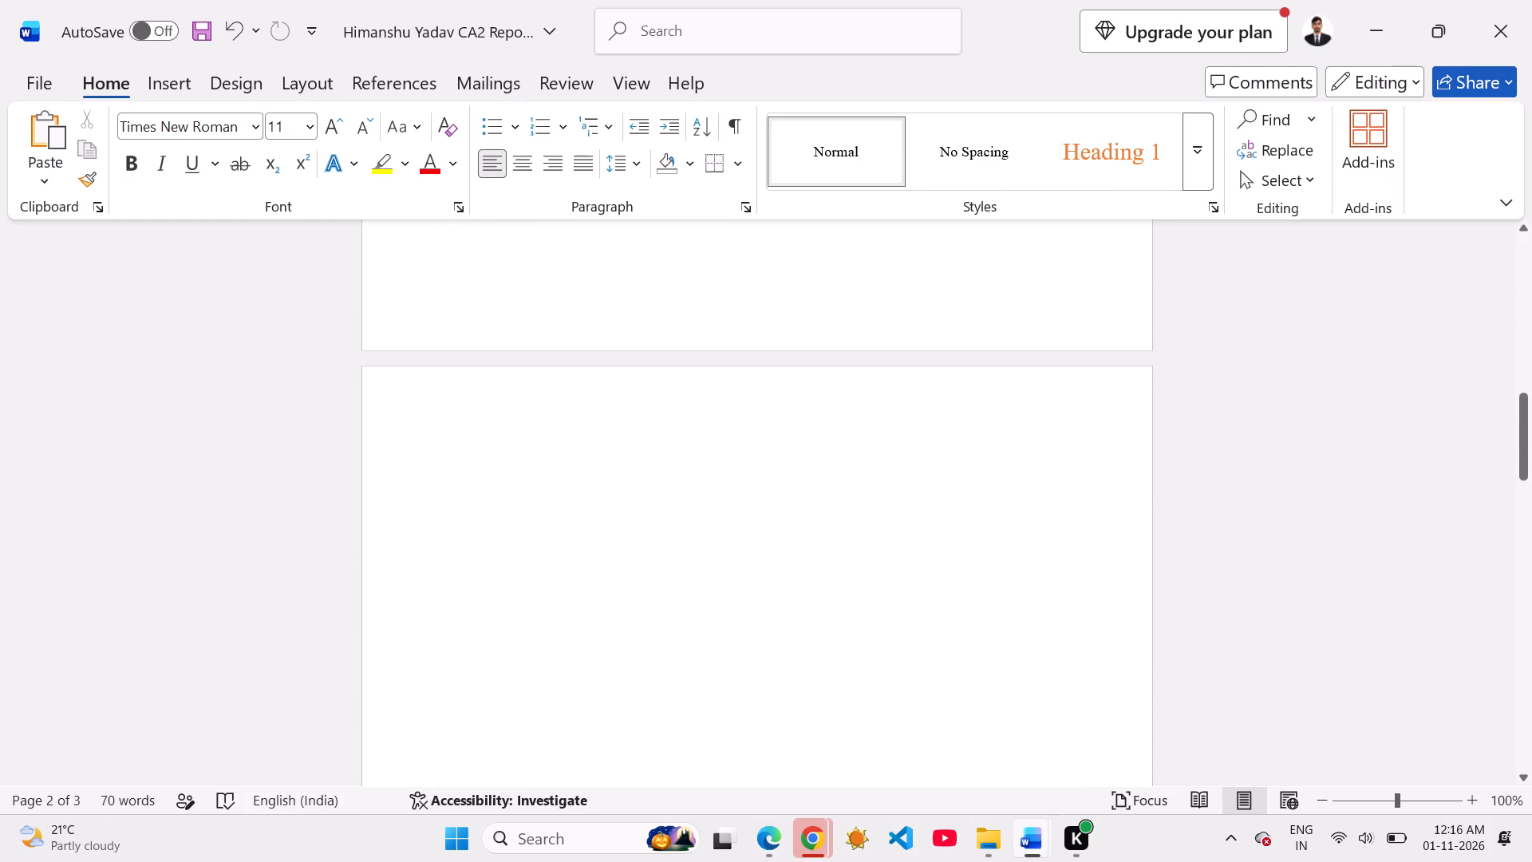
pyautogui.scroll(1, 378, 283)
pyautogui.click(389, 368)
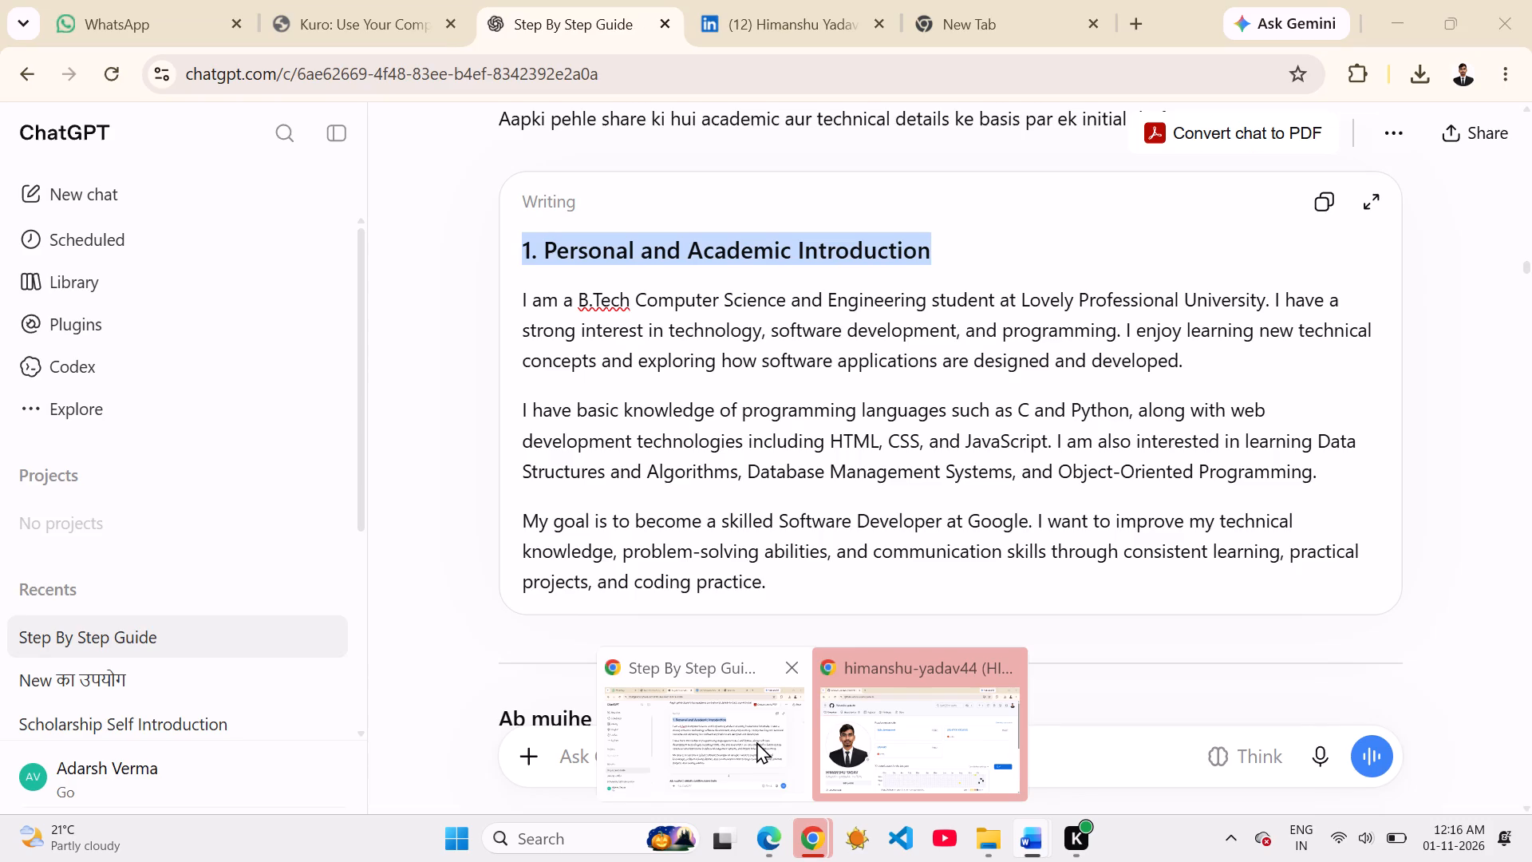
pyautogui.click(1000, 666)
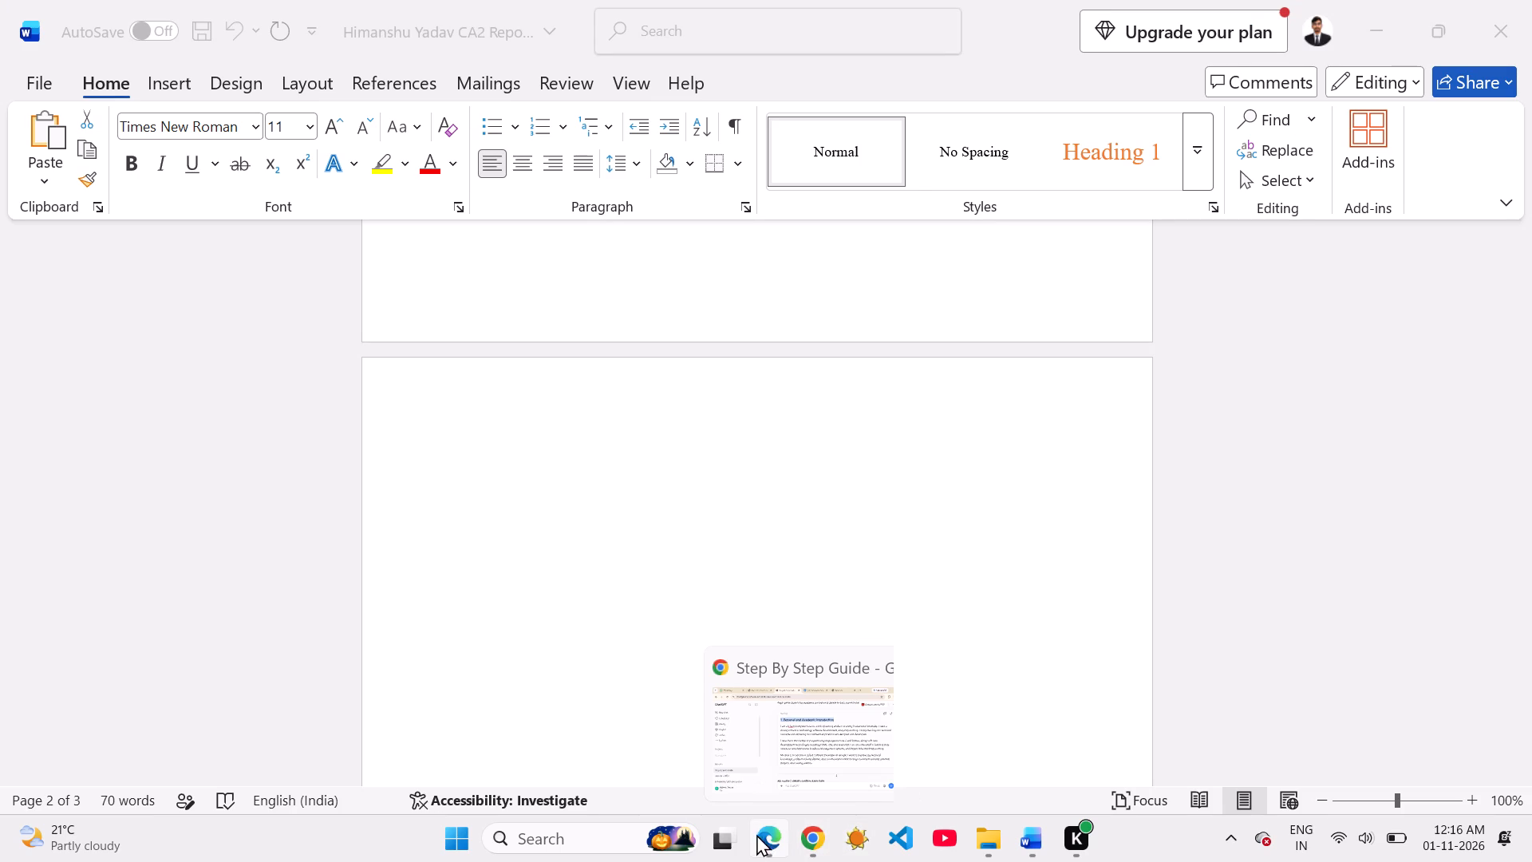
pyautogui.click(409, 415)
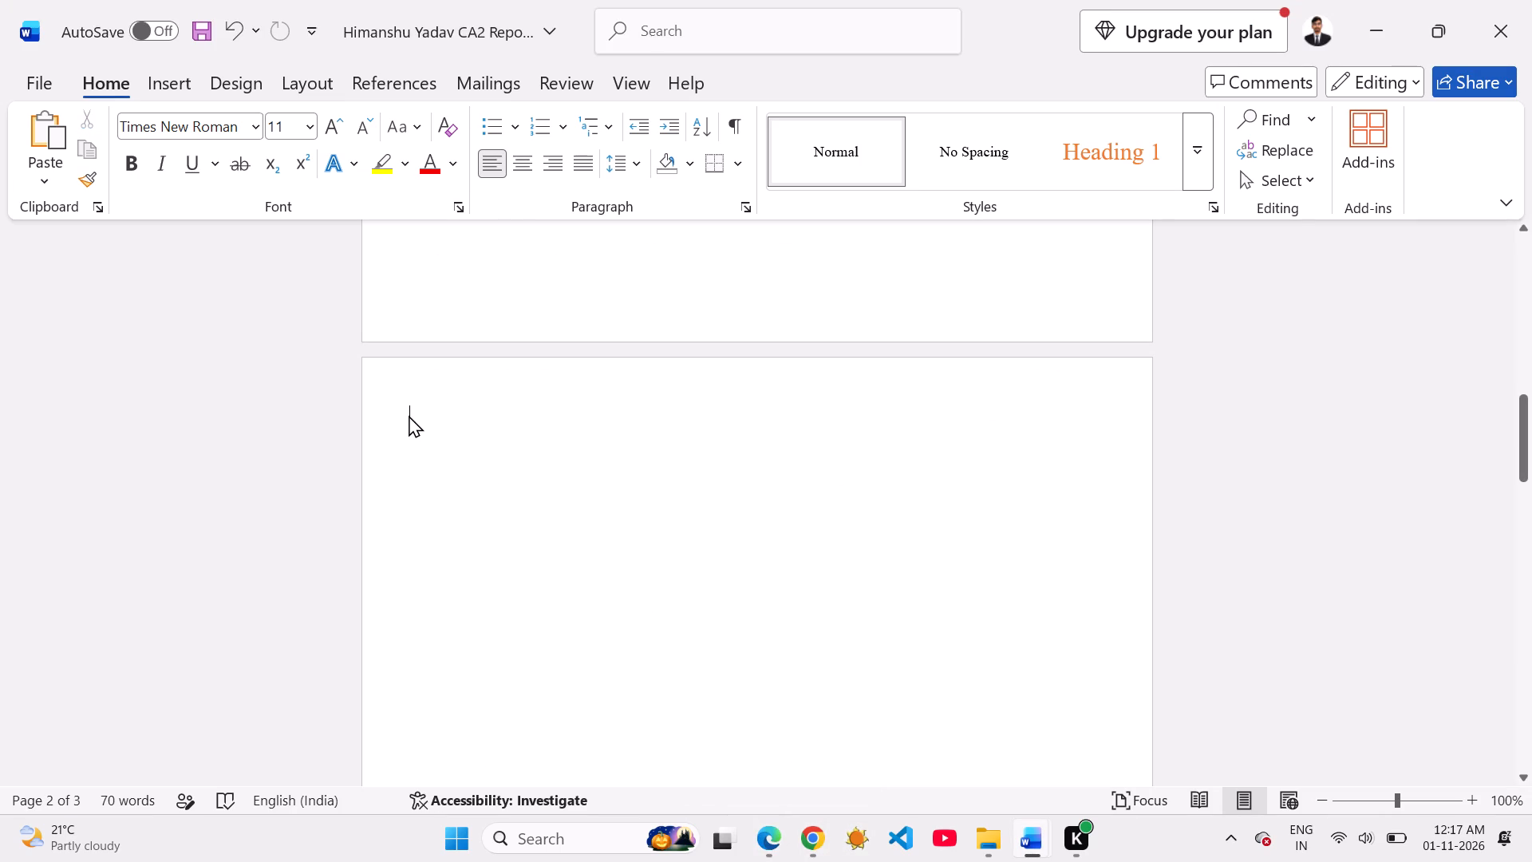
pyautogui.hotkey('shift', 'p')
# Delete the empty space before the insertion point at the top of the blank page after the Student Details table.
pyautogui.scroll(4, 429, 501)
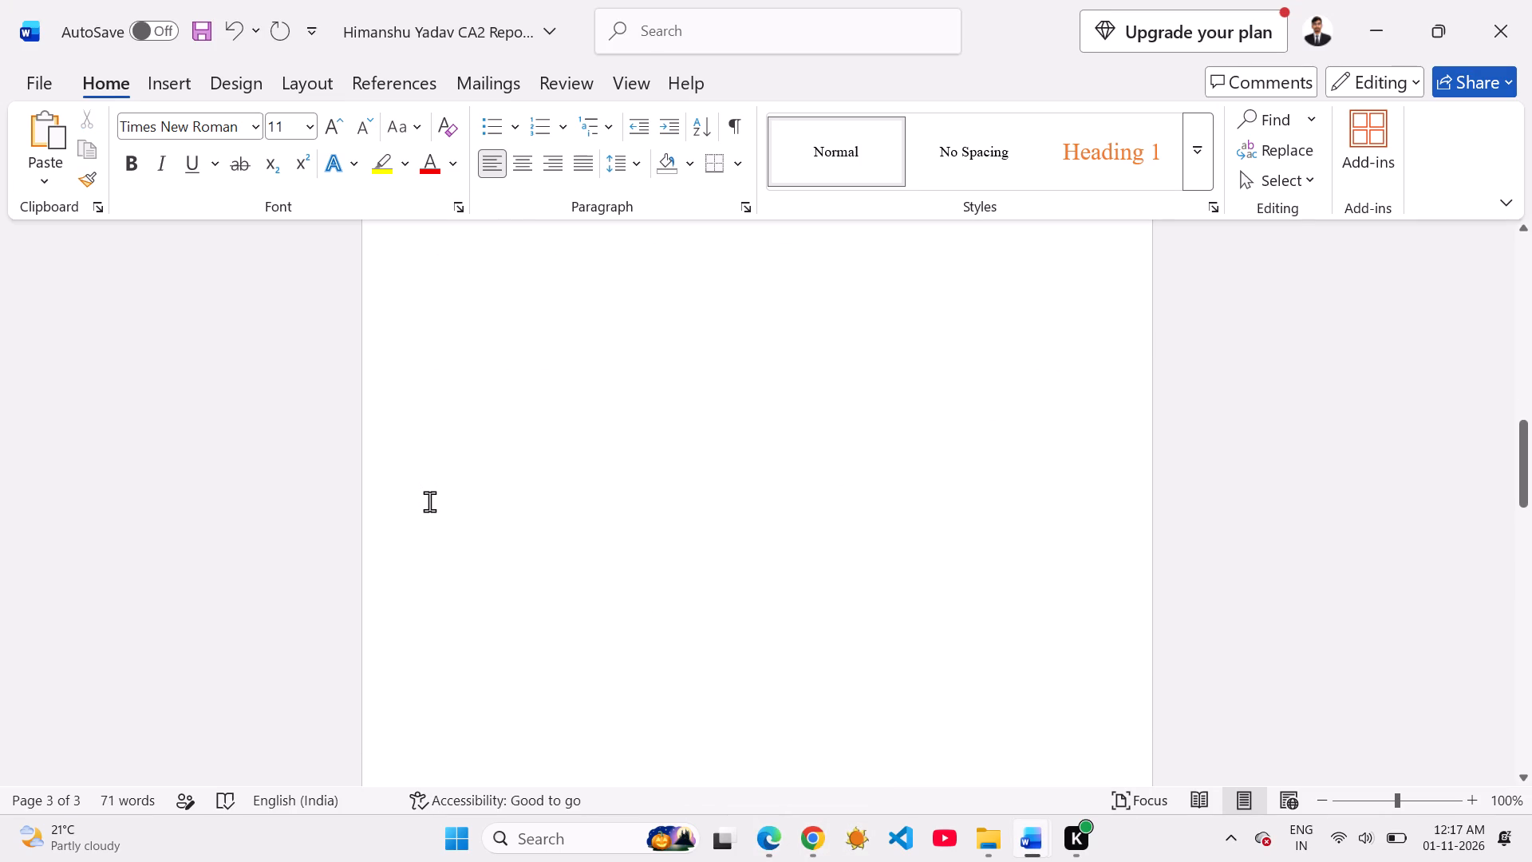
pyautogui.scroll(4, 429, 501)
pyautogui.click(433, 672)
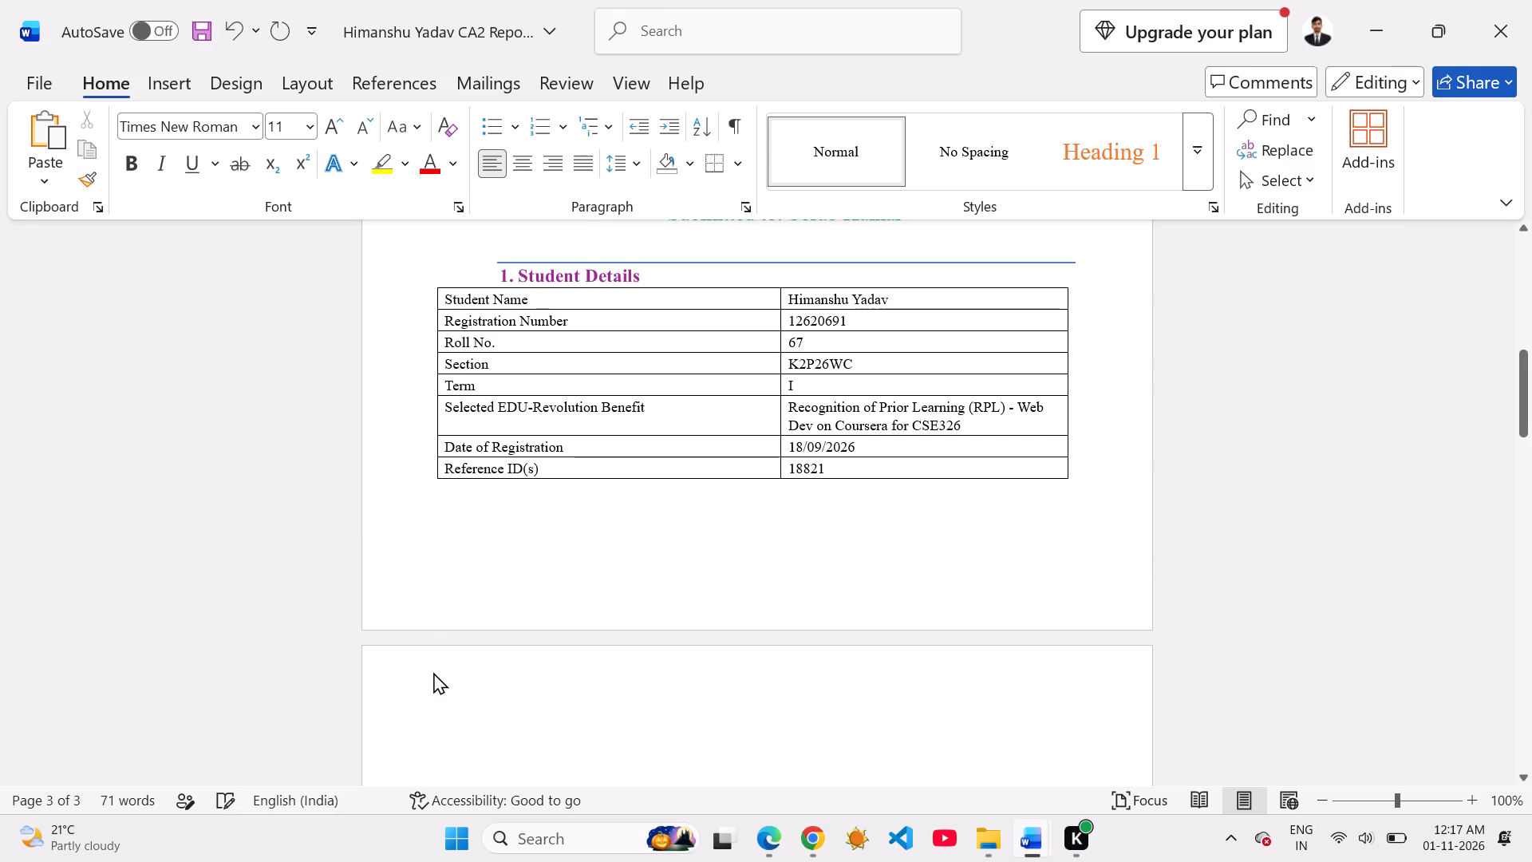
pyautogui.click(429, 715)
pyautogui.scroll(-2, 428, 687)
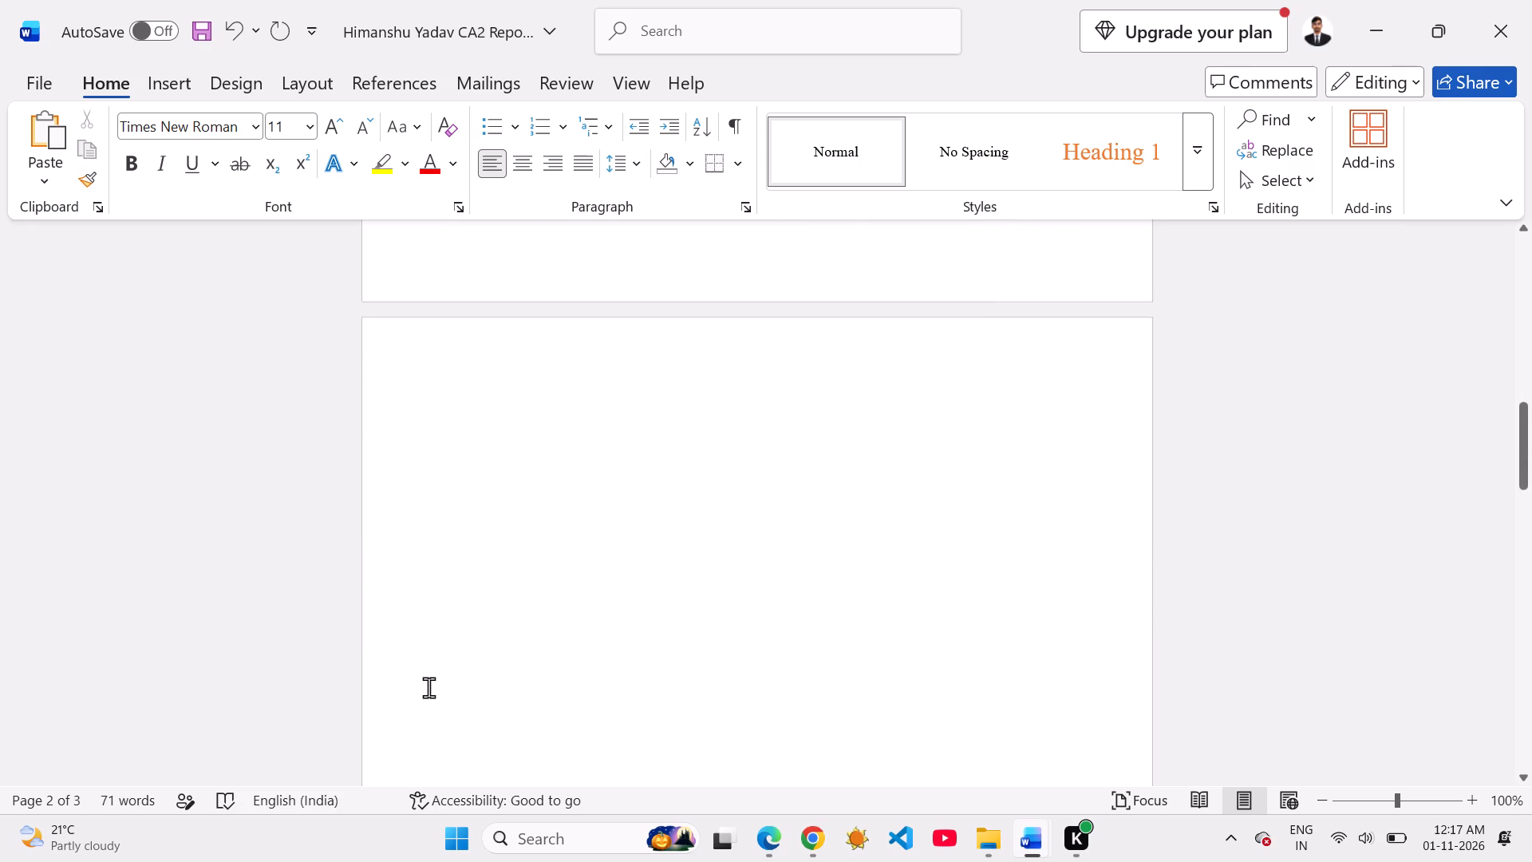
pyautogui.scroll(-5, 428, 687)
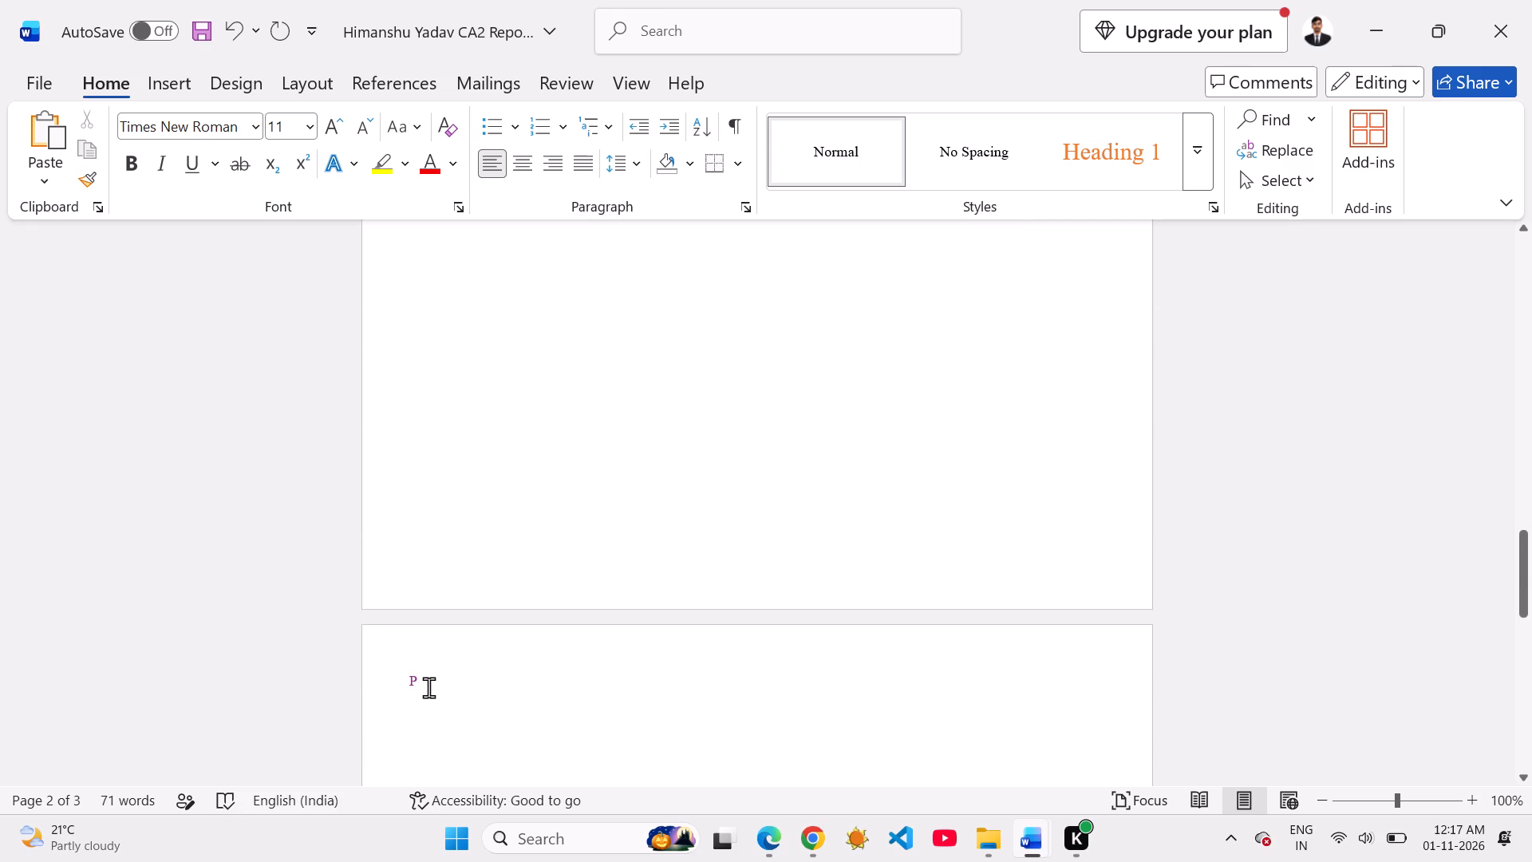
pyautogui.press('BackSpace')
# Enter the heading text "Personl and acadmic I" at the top of the blank page after the Student Details table.
pyautogui.scroll(3, 428, 687)
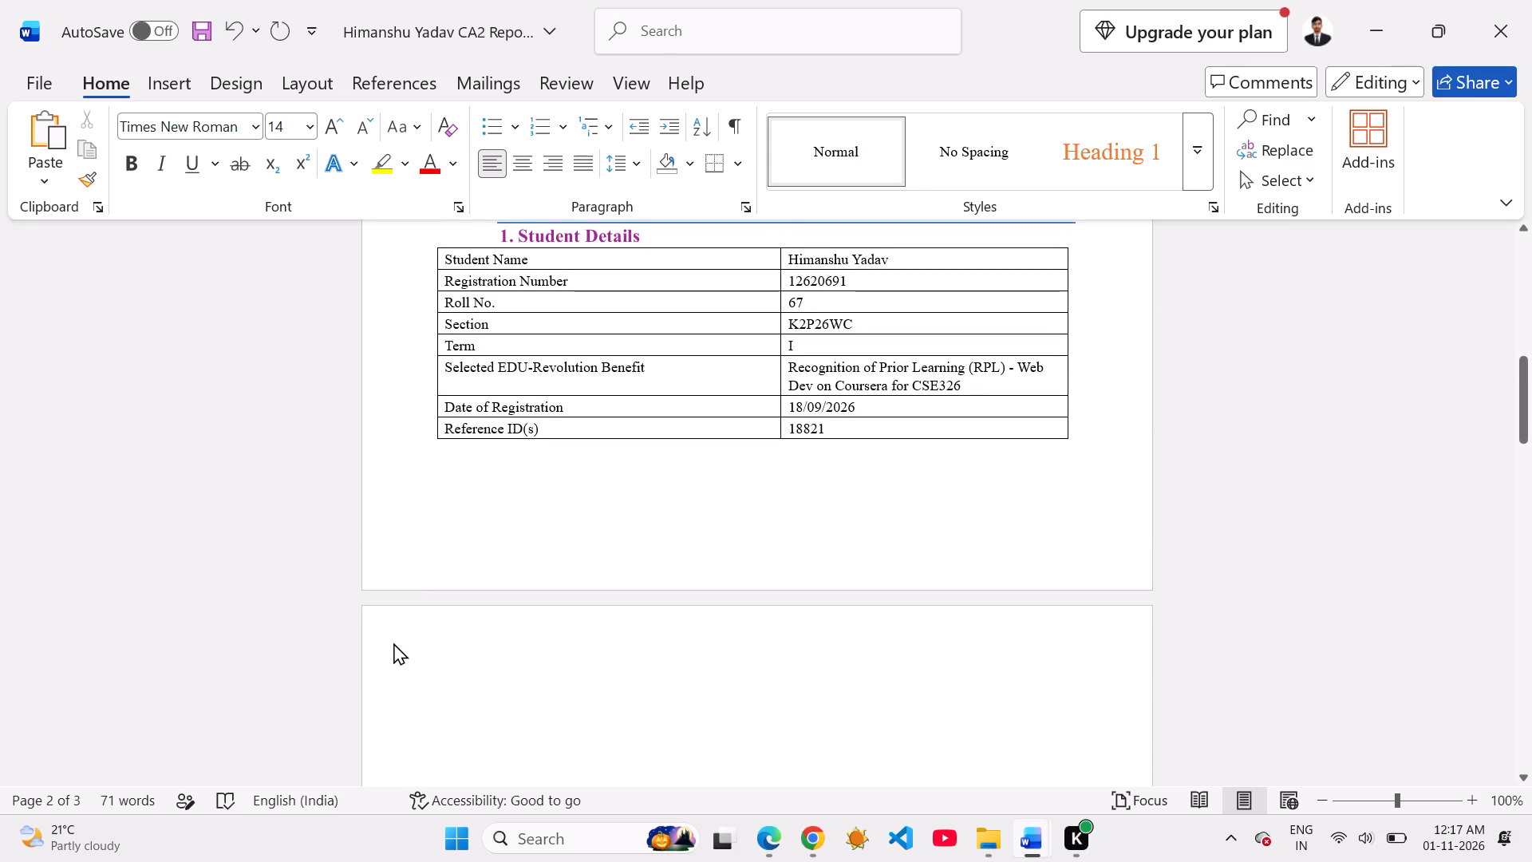
pyautogui.click(413, 674)
pyautogui.tripleClick(413, 674)
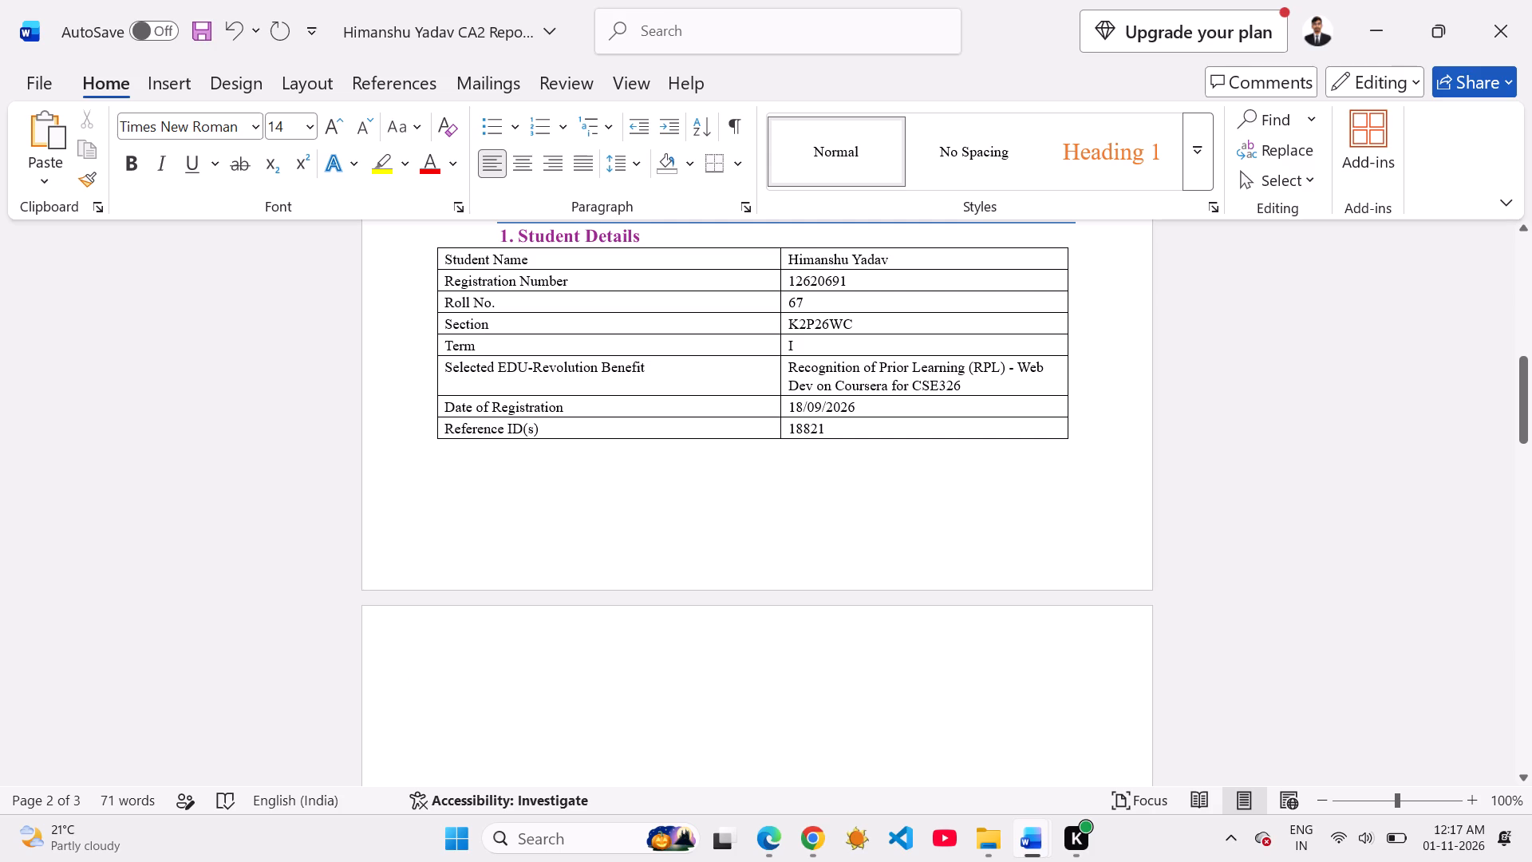
pyautogui.click(400, 642)
pyautogui.press('space')
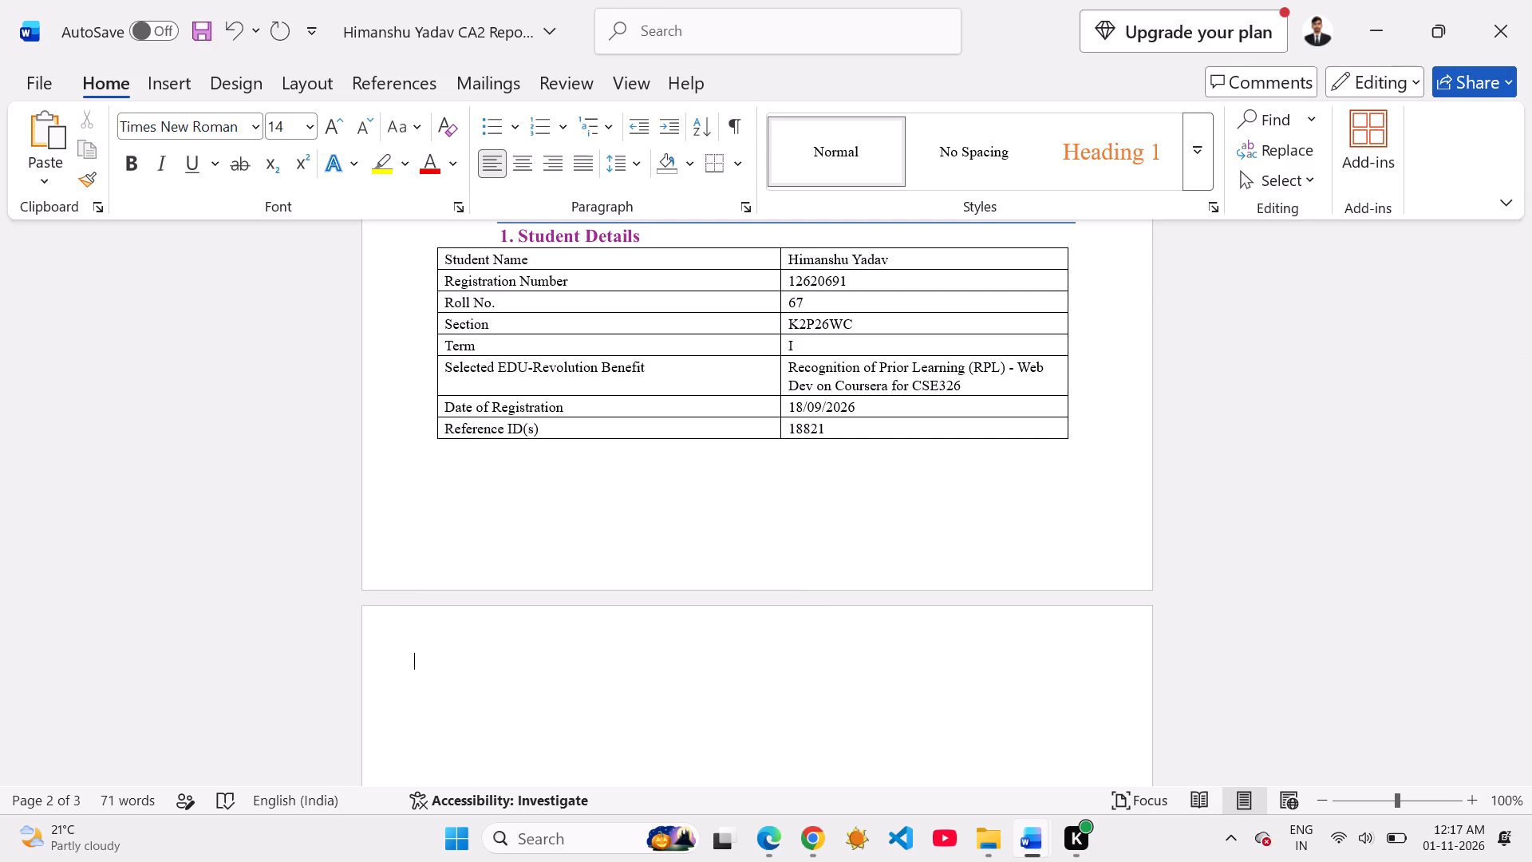
pyautogui.write('person')
pyautogui.write('L')
pyautogui.press('space')
pyautogui.press('BackSpace')
pyautogui.press('BackSpace')
pyautogui.press('l')
pyautogui.press('BackSpace')
pyautogui.write('l')
pyautogui.press('space')
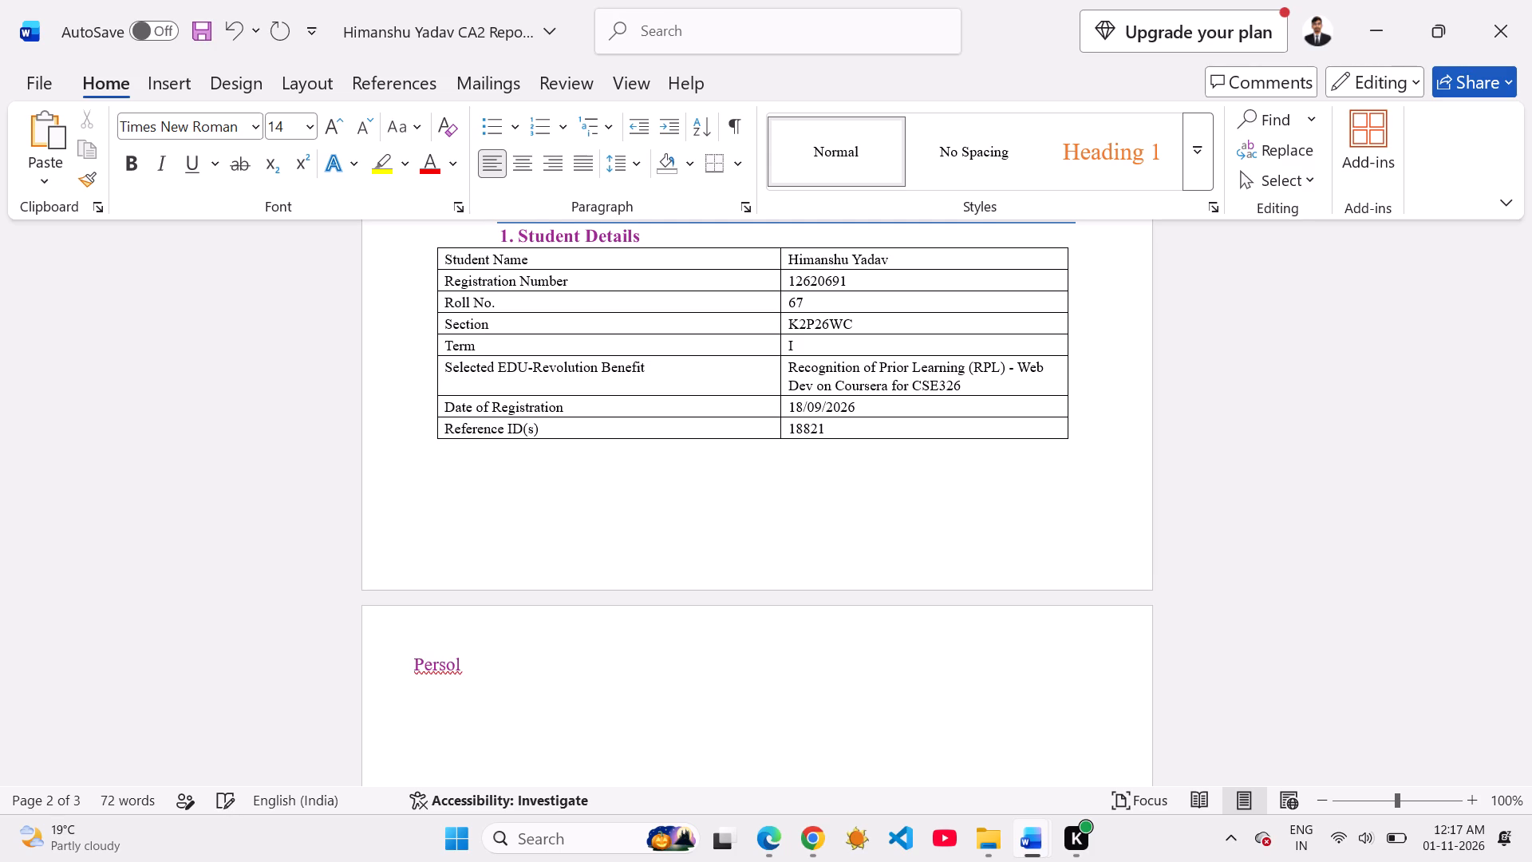
pyautogui.press('BackSpace')
pyautogui.press('BackSpace')
pyautogui.press('n')
pyautogui.write('l and acadmic')
pyautogui.press('space')
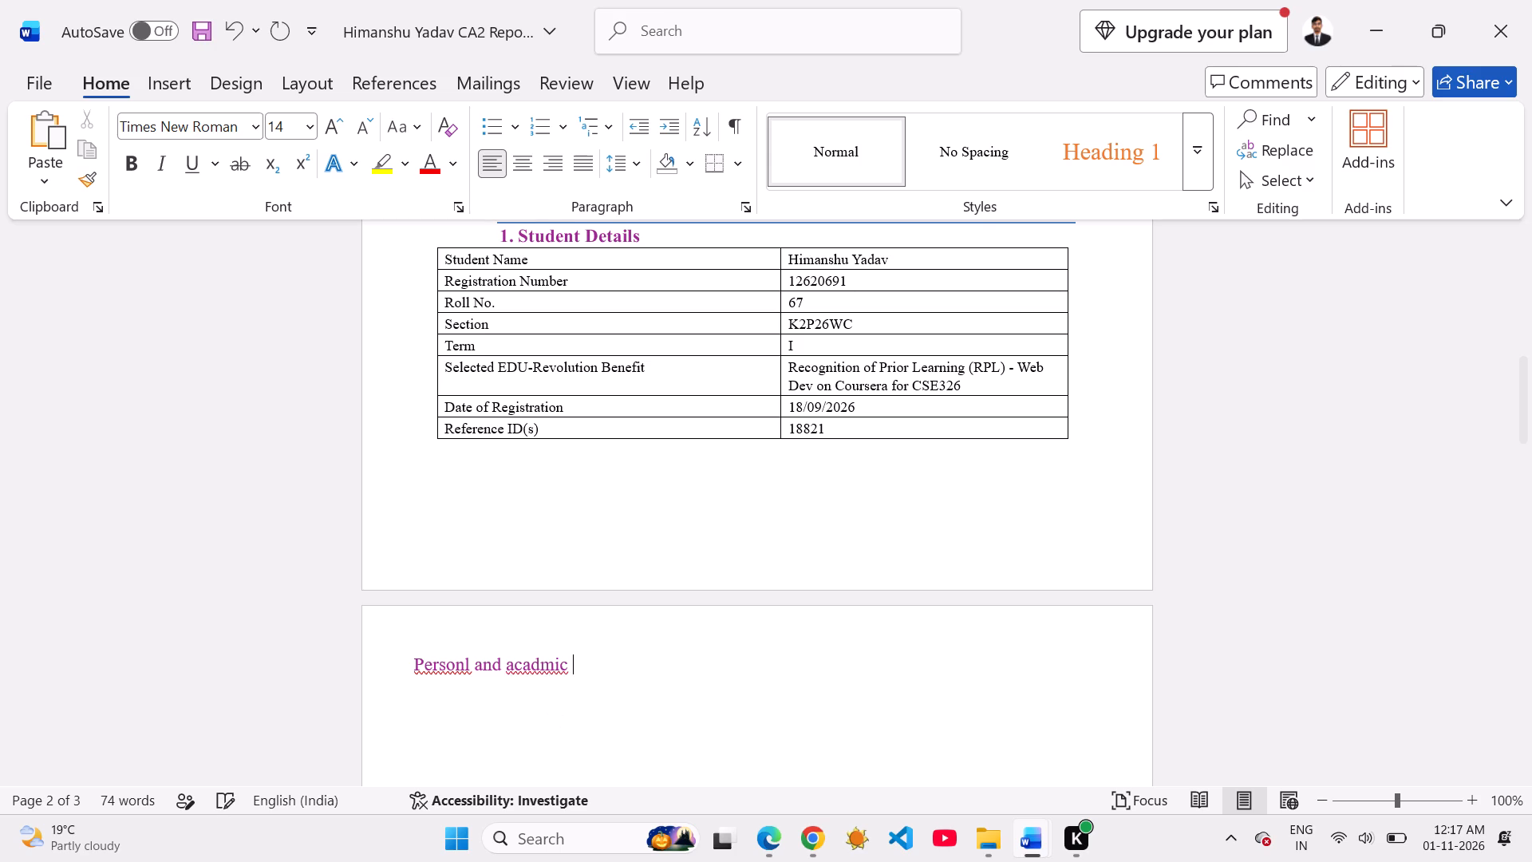
pyautogui.hotkey('shift', 'i')
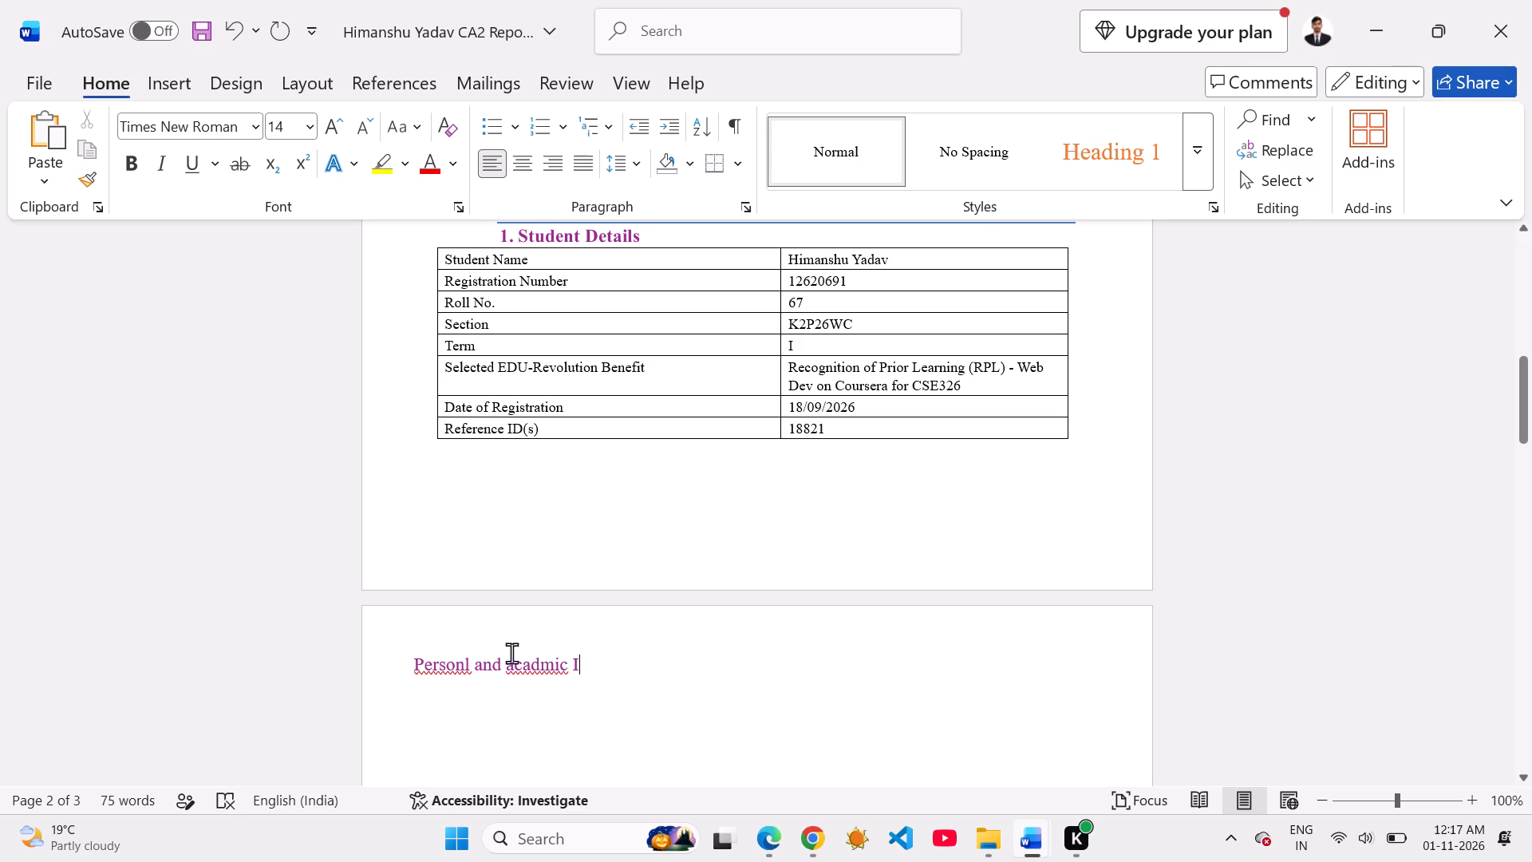
# Correct the heading's first word to "Personal" and capitalise its third word as "Acadmic".
pyautogui.click(518, 670)
pyautogui.press('BackSpace')
pyautogui.press('a')
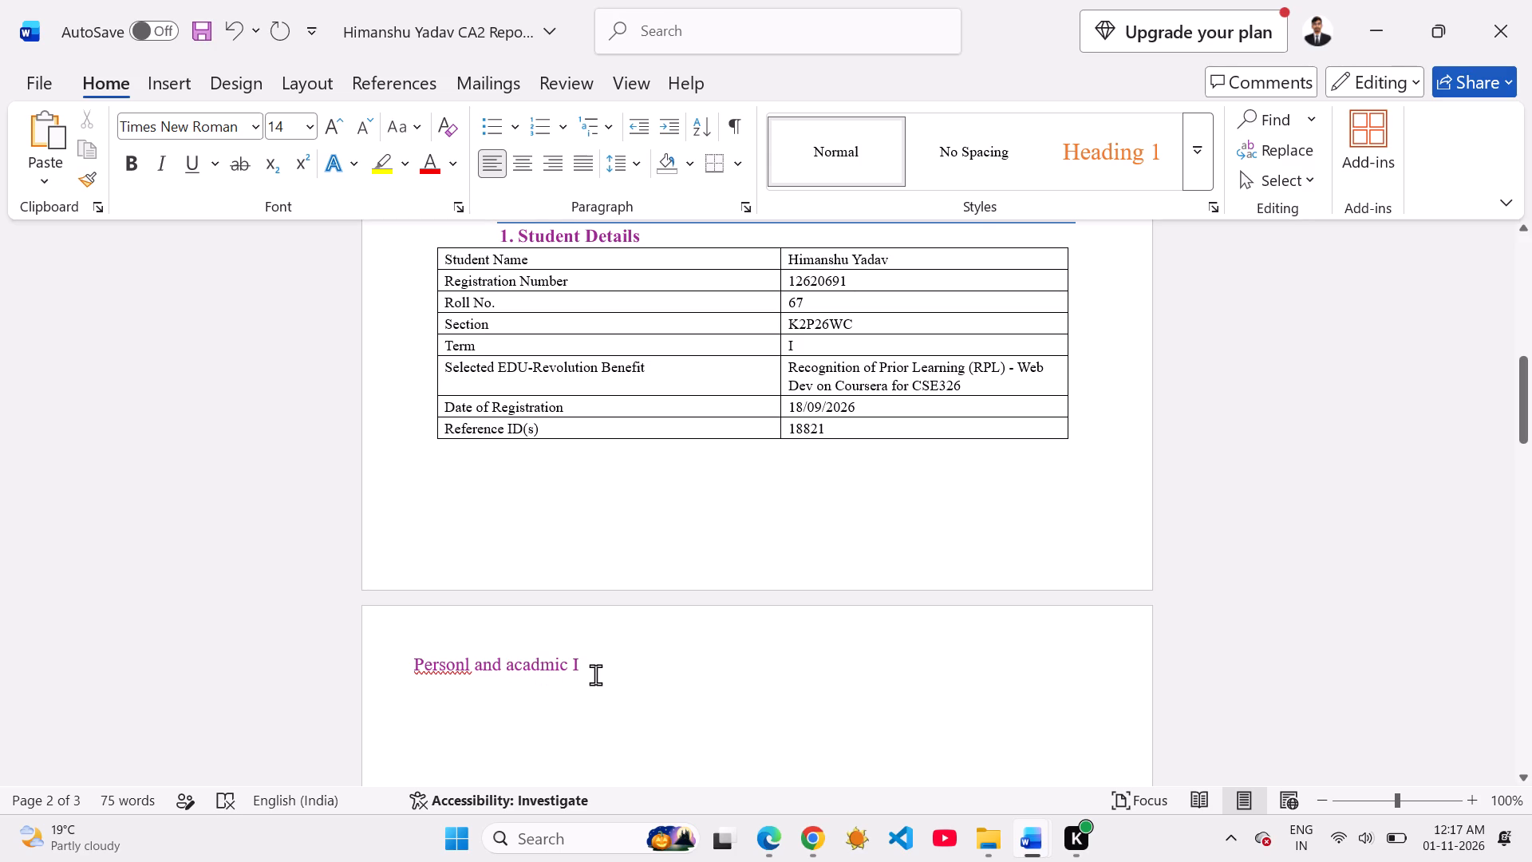
pyautogui.click(588, 663)
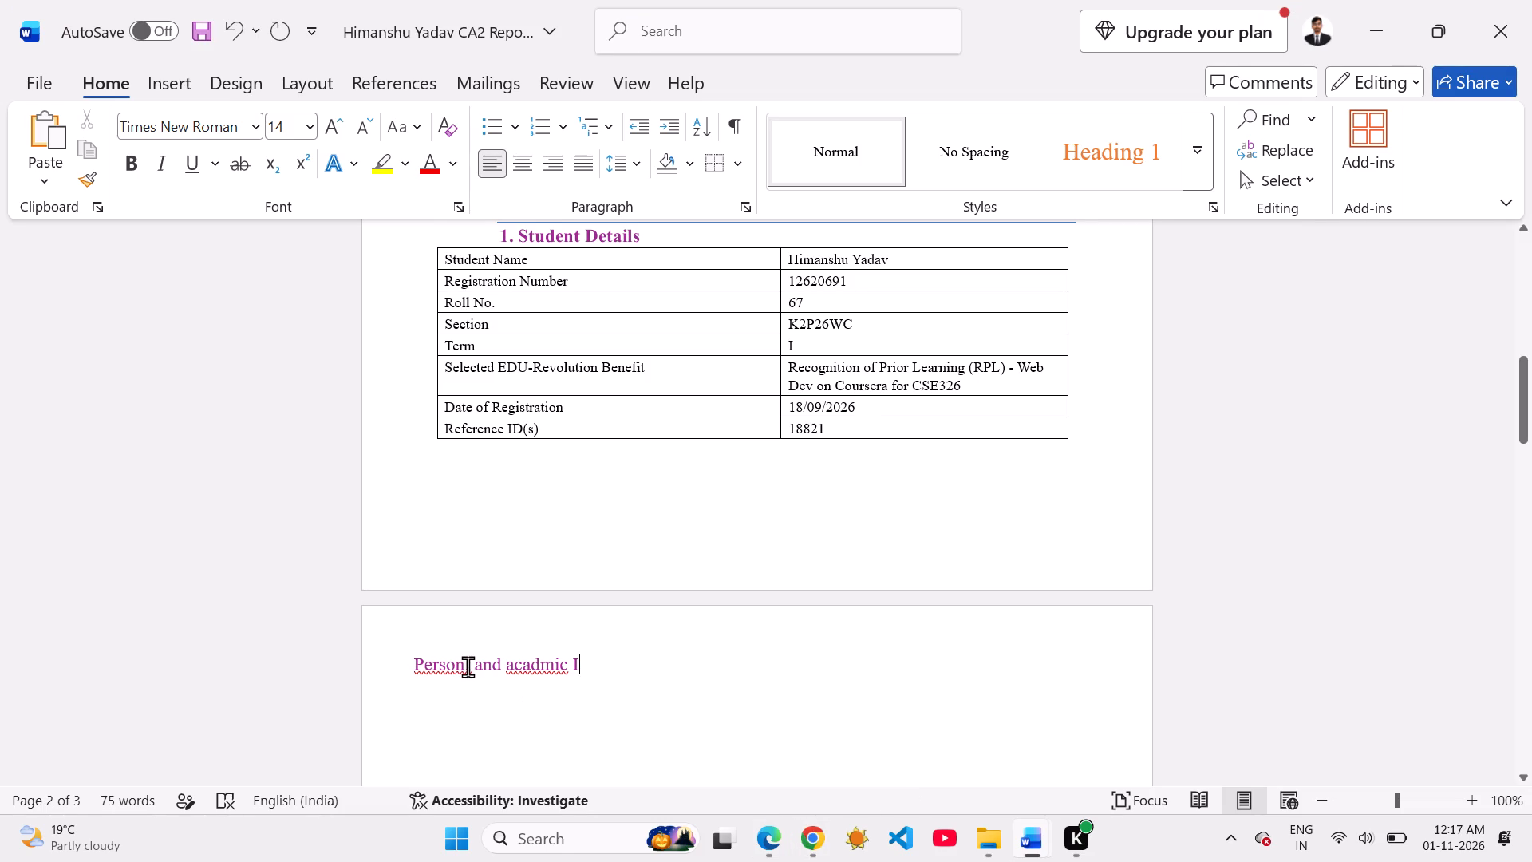
pyautogui.click(468, 666)
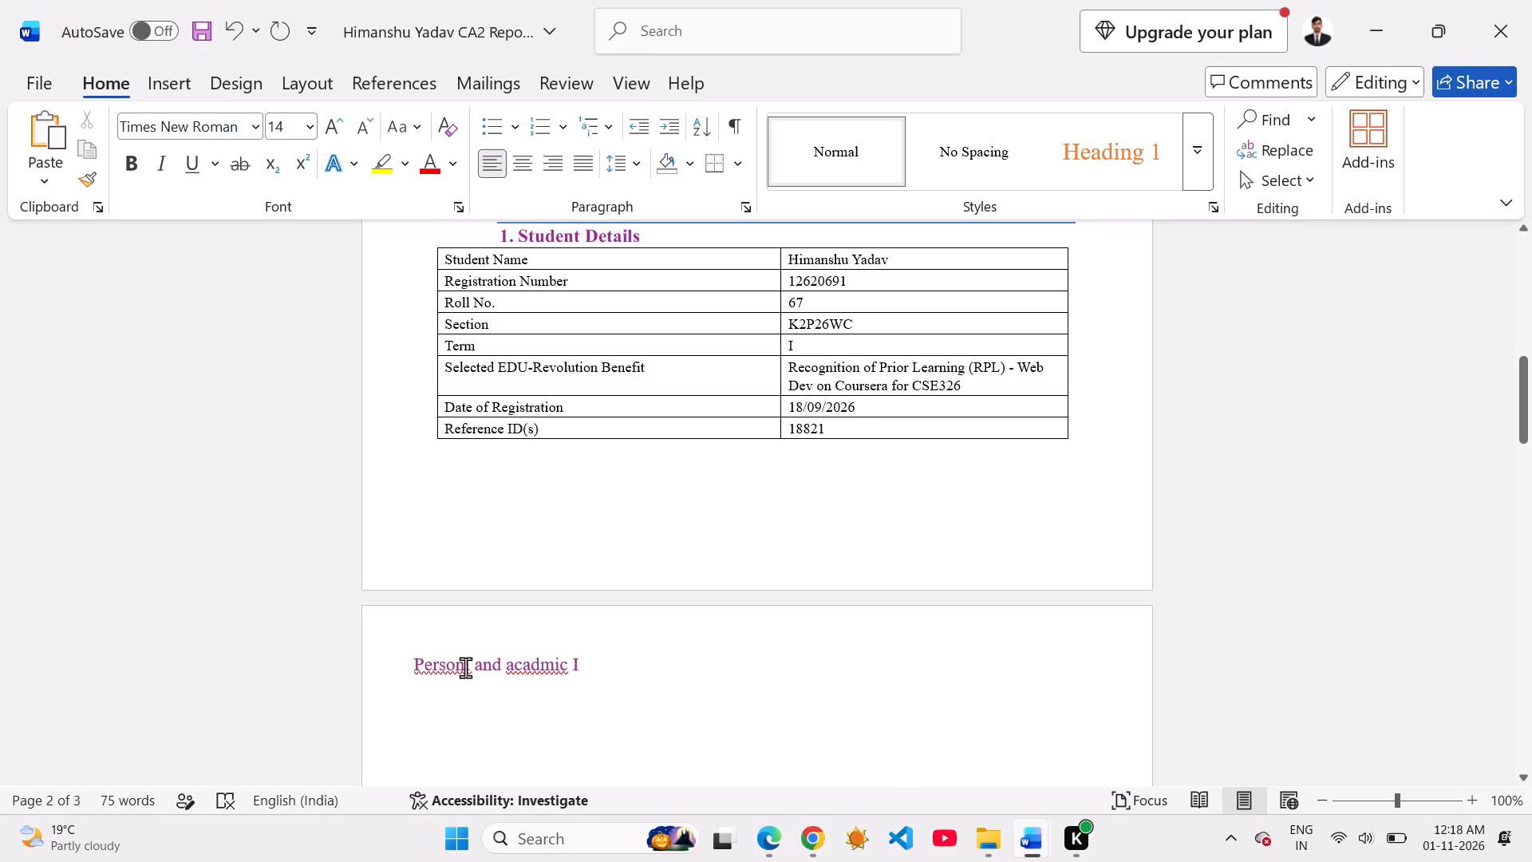
pyautogui.click(465, 667)
pyautogui.press('a')
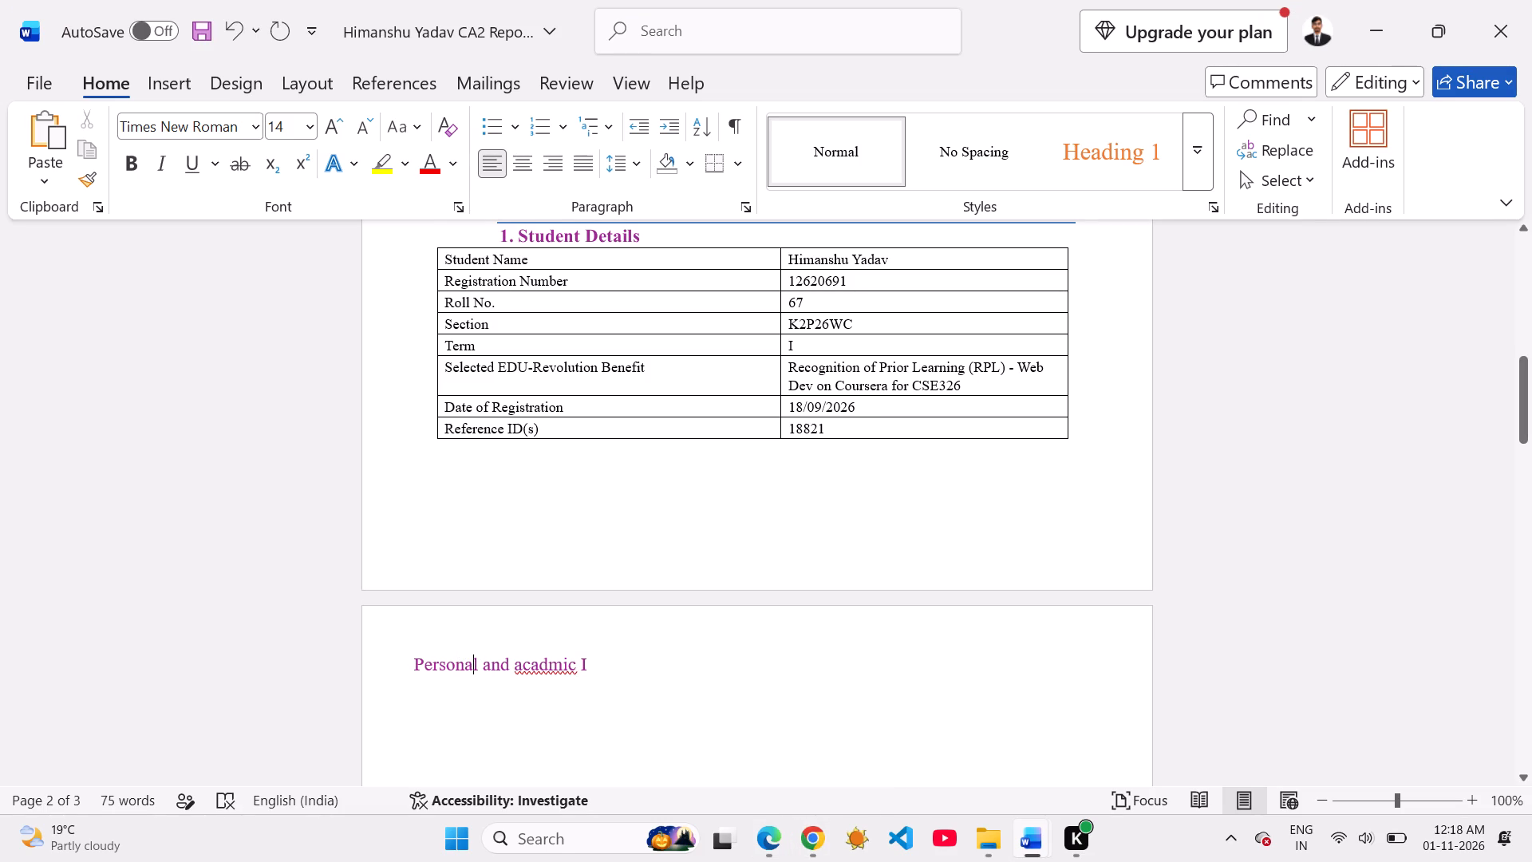
pyautogui.click(588, 662)
pyautogui.click(523, 664)
pyautogui.press('\\')
pyautogui.press('BackSpace')
pyautogui.press('BackSpace')
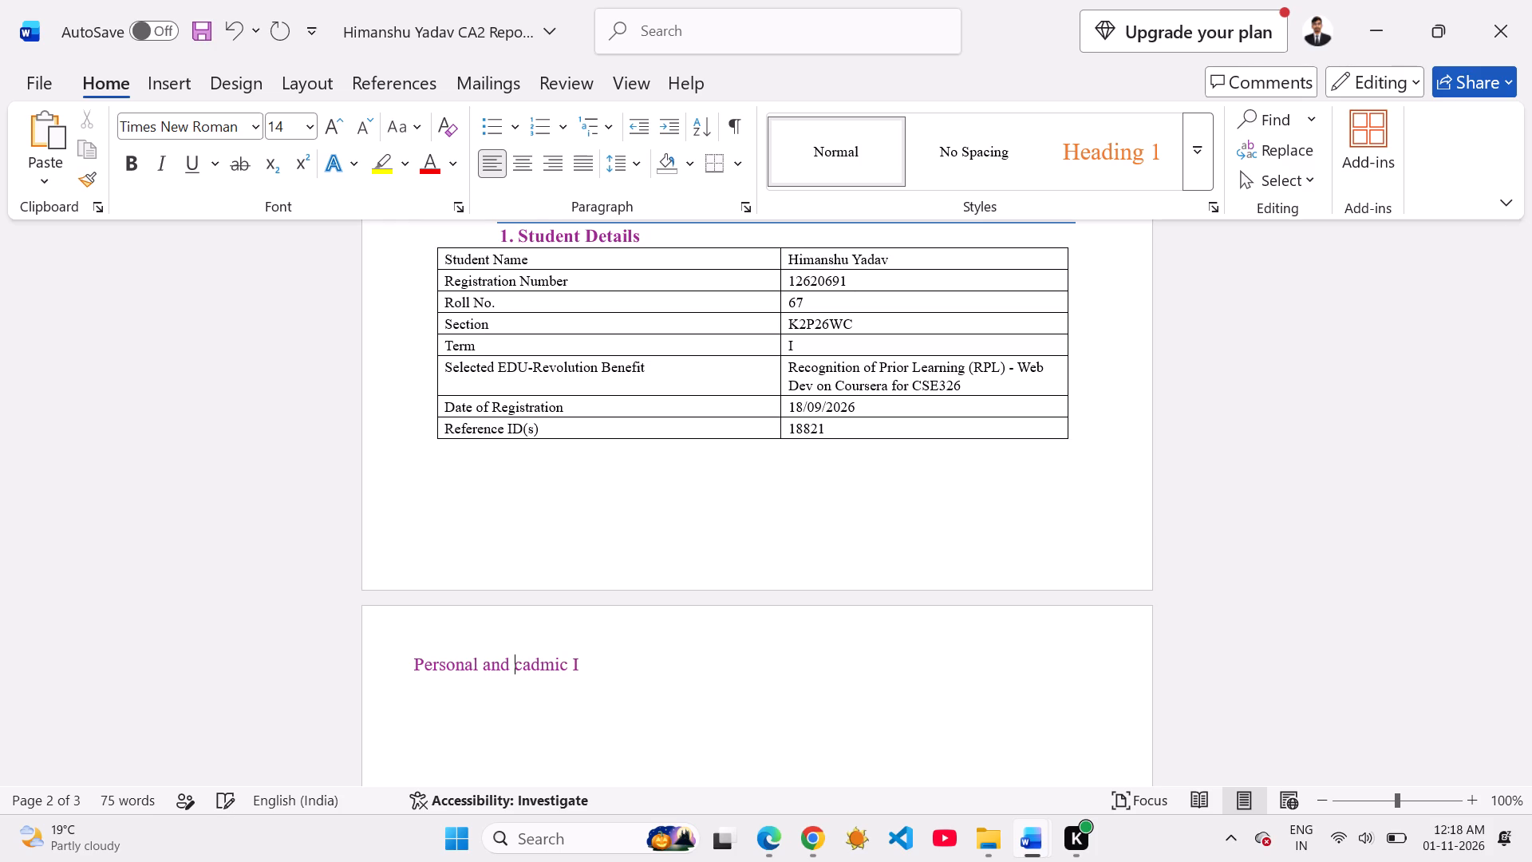
pyautogui.hotkey('shift', 'a')
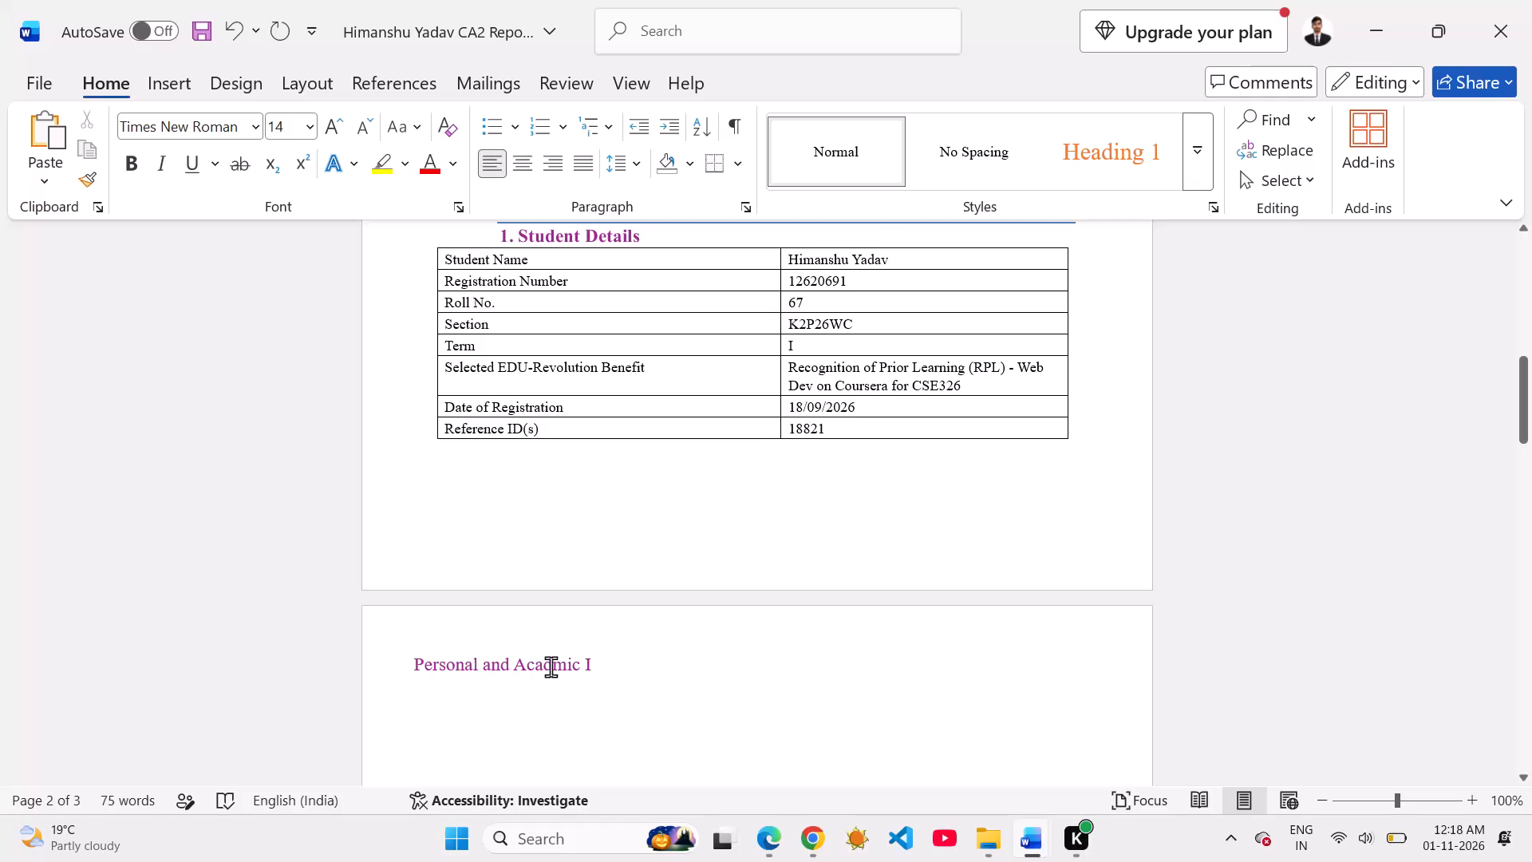
# Complete the last word of the heading as "Introduction".
pyautogui.click(605, 662)
pyautogui.press('n')
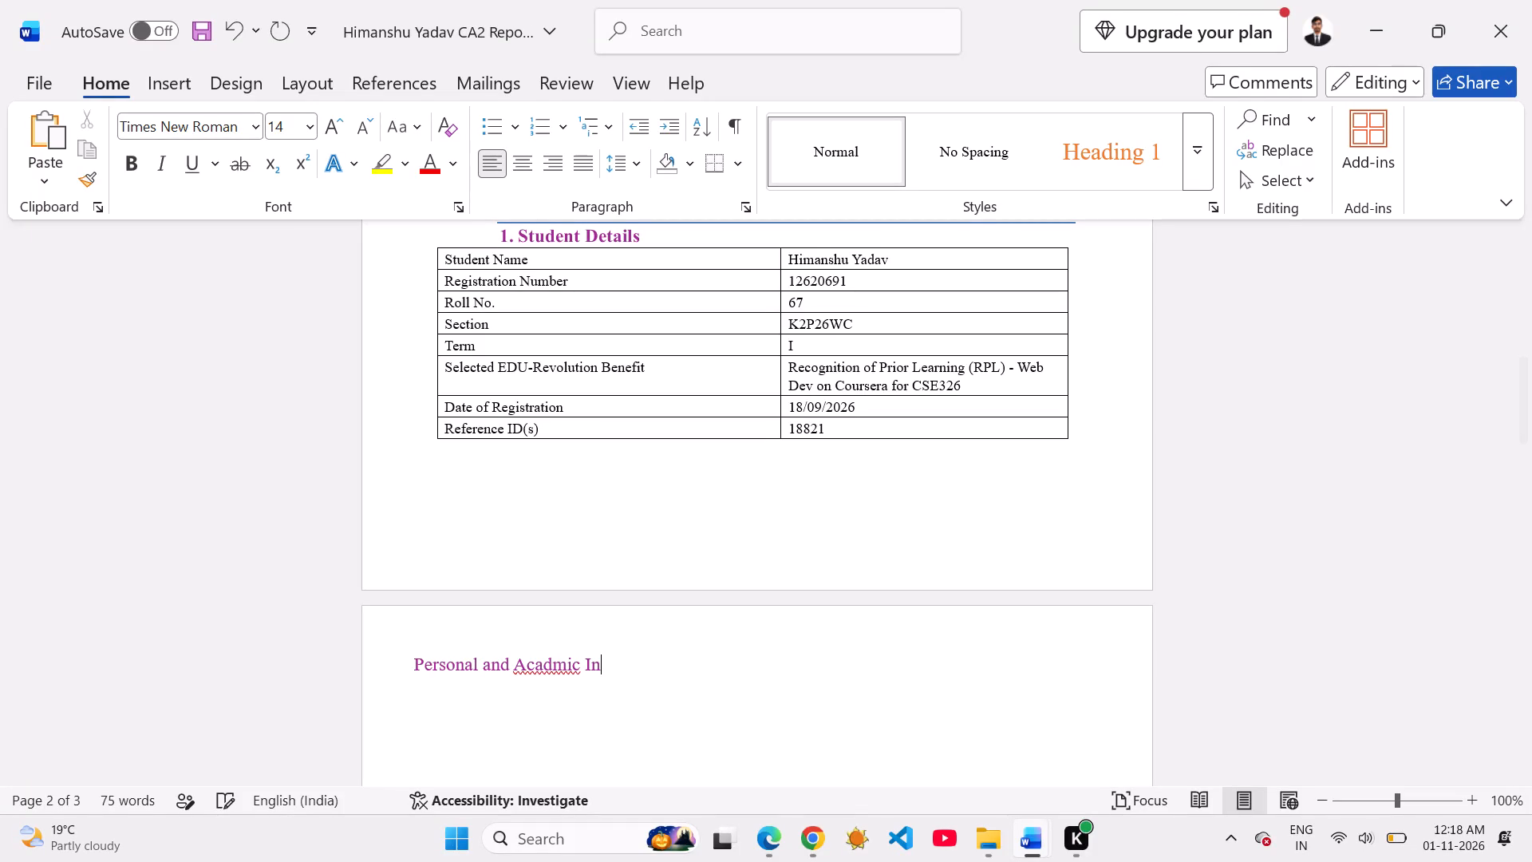
pyautogui.press('t')
pyautogui.write('ro')
pyautogui.write('duc')
pyautogui.write('tion')
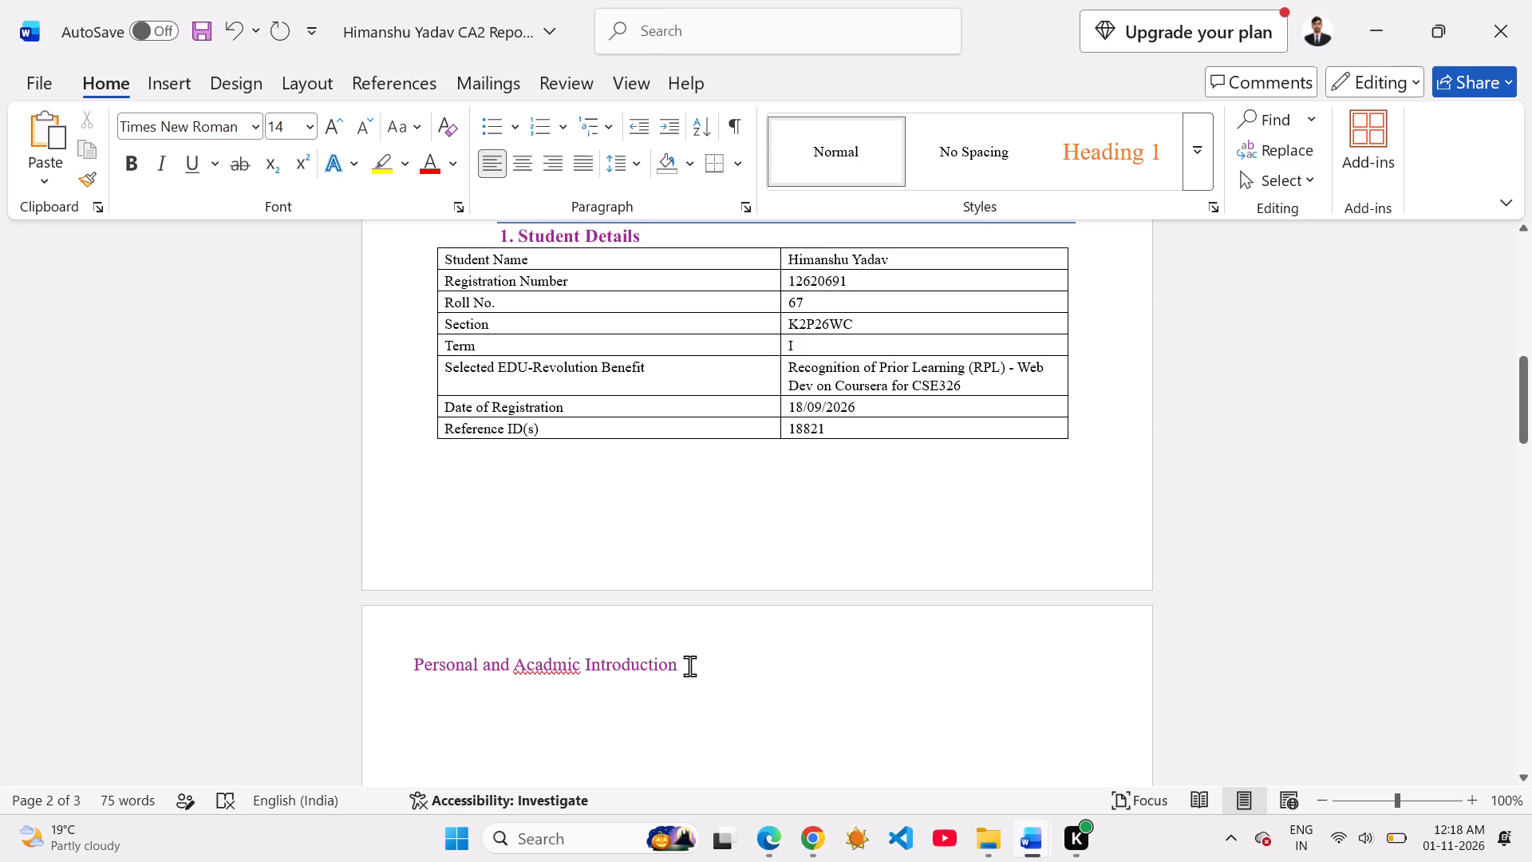
# Set the font size of the whole "Personal and Acadmic Introduction" heading to 14.
pyautogui.moveTo(689, 666); pyautogui.dragTo(417, 660)
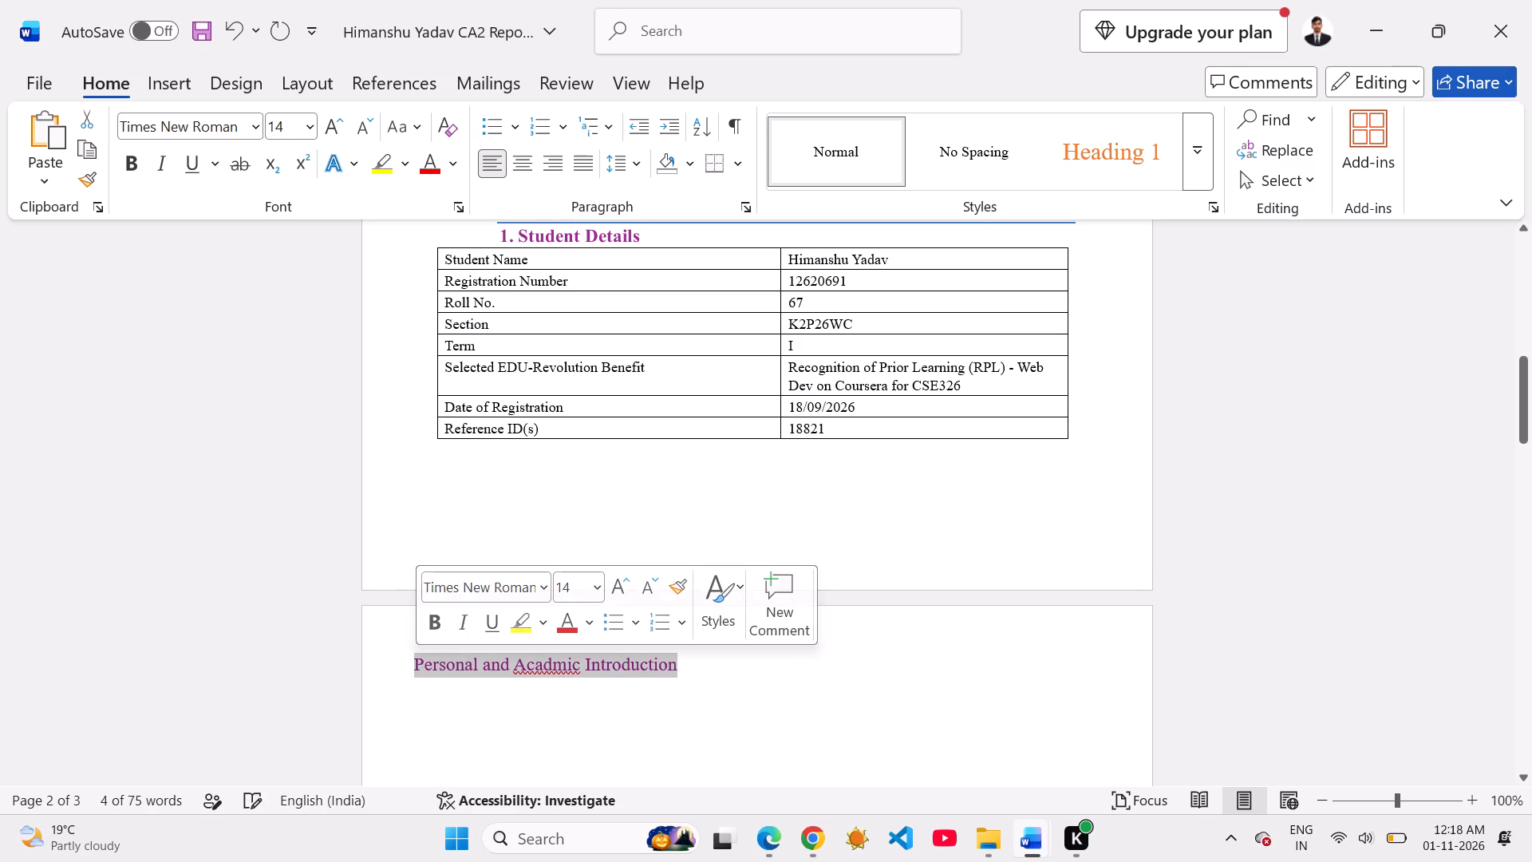
pyautogui.click(310, 125)
pyautogui.click(286, 320)
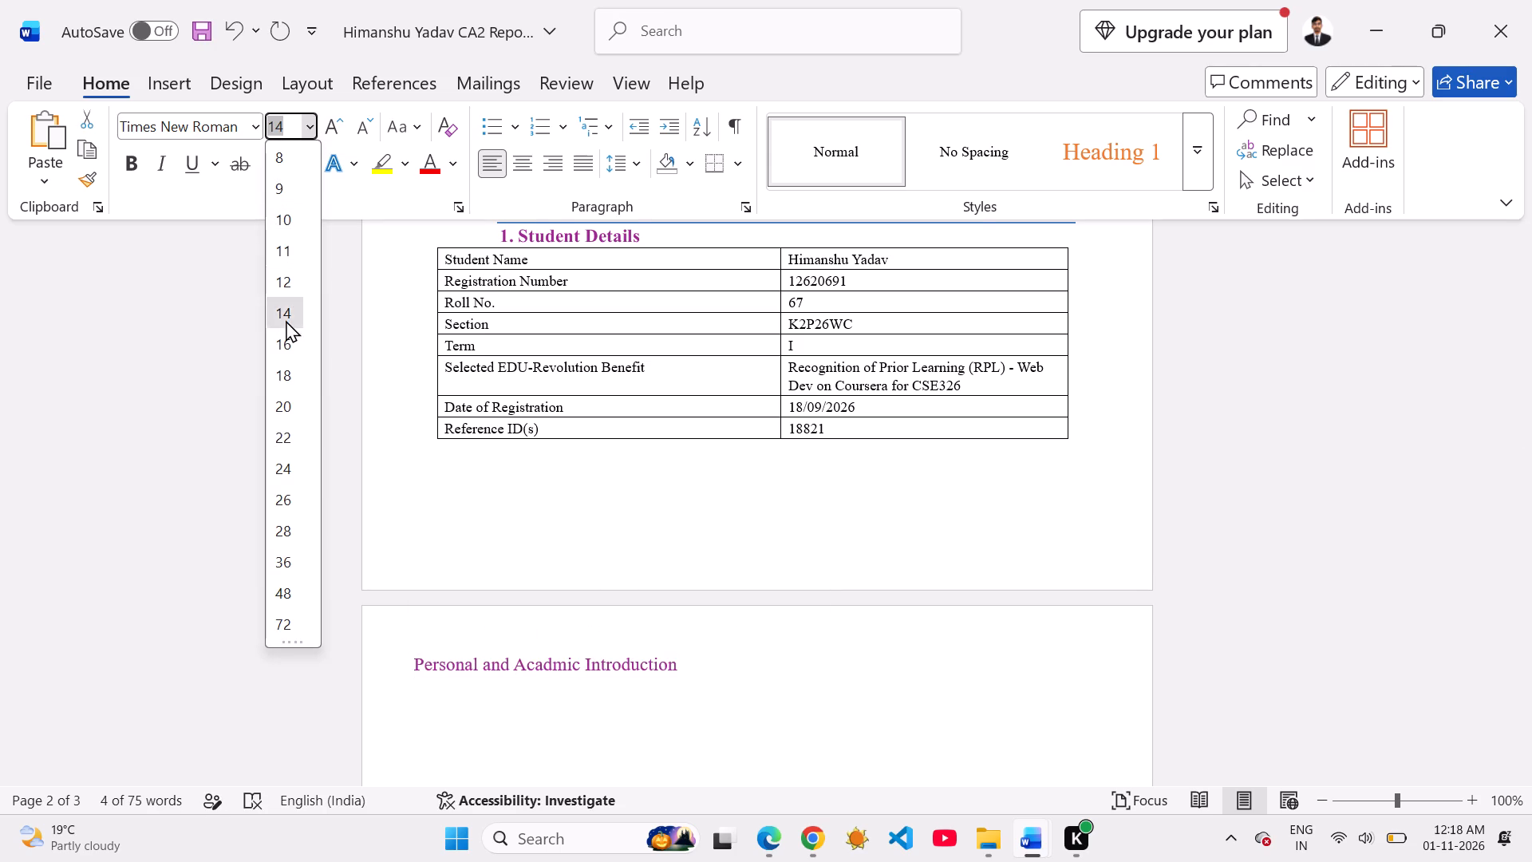
pyautogui.click(759, 623)
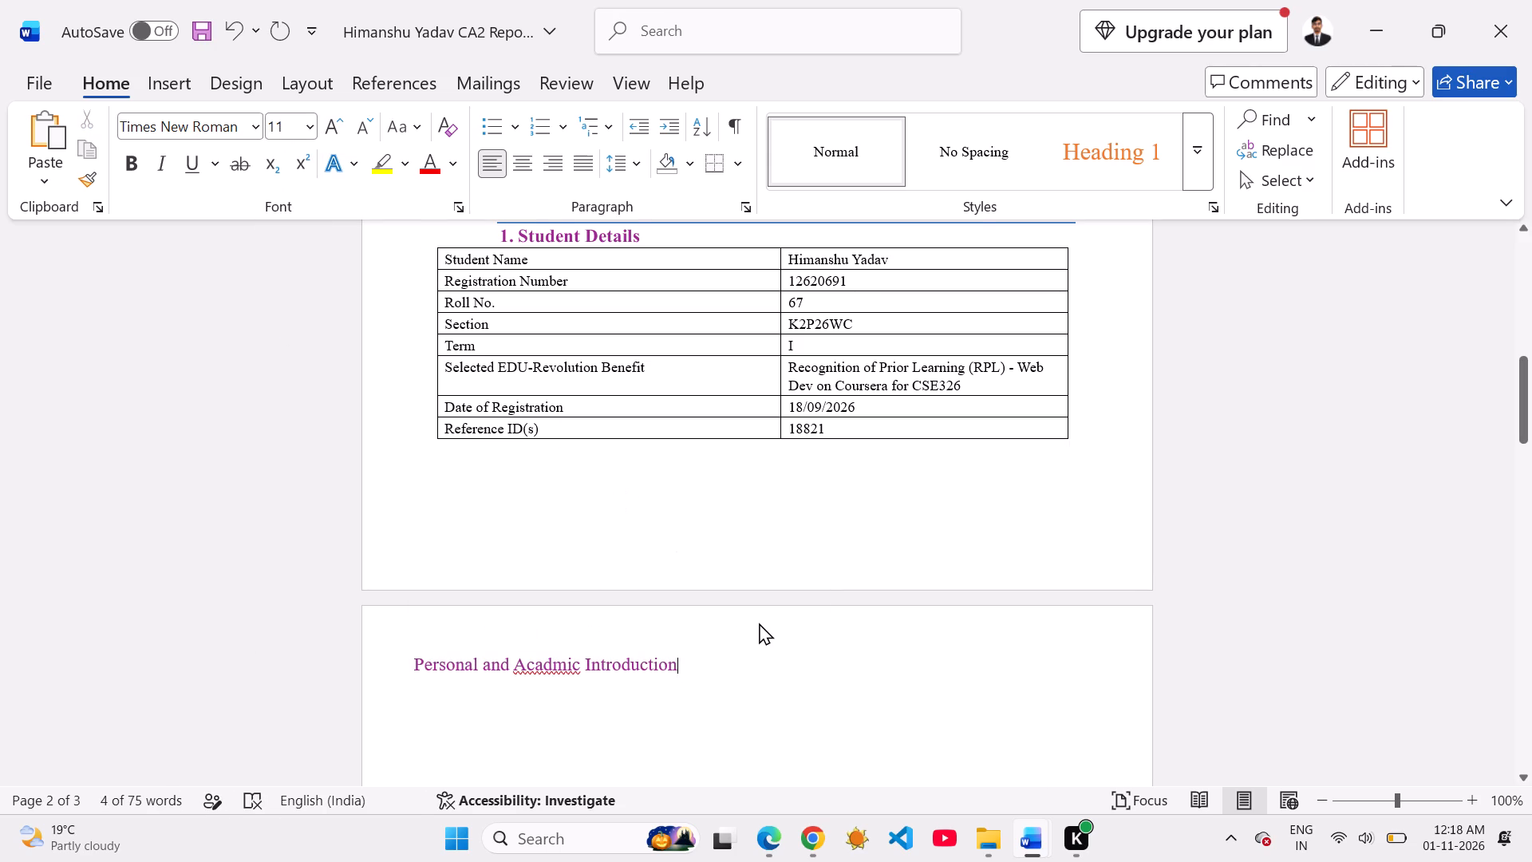
# Apply the bold light-blue preset text effect to the whole "Personal and Acadmic Introduction" heading.
pyautogui.click(351, 159)
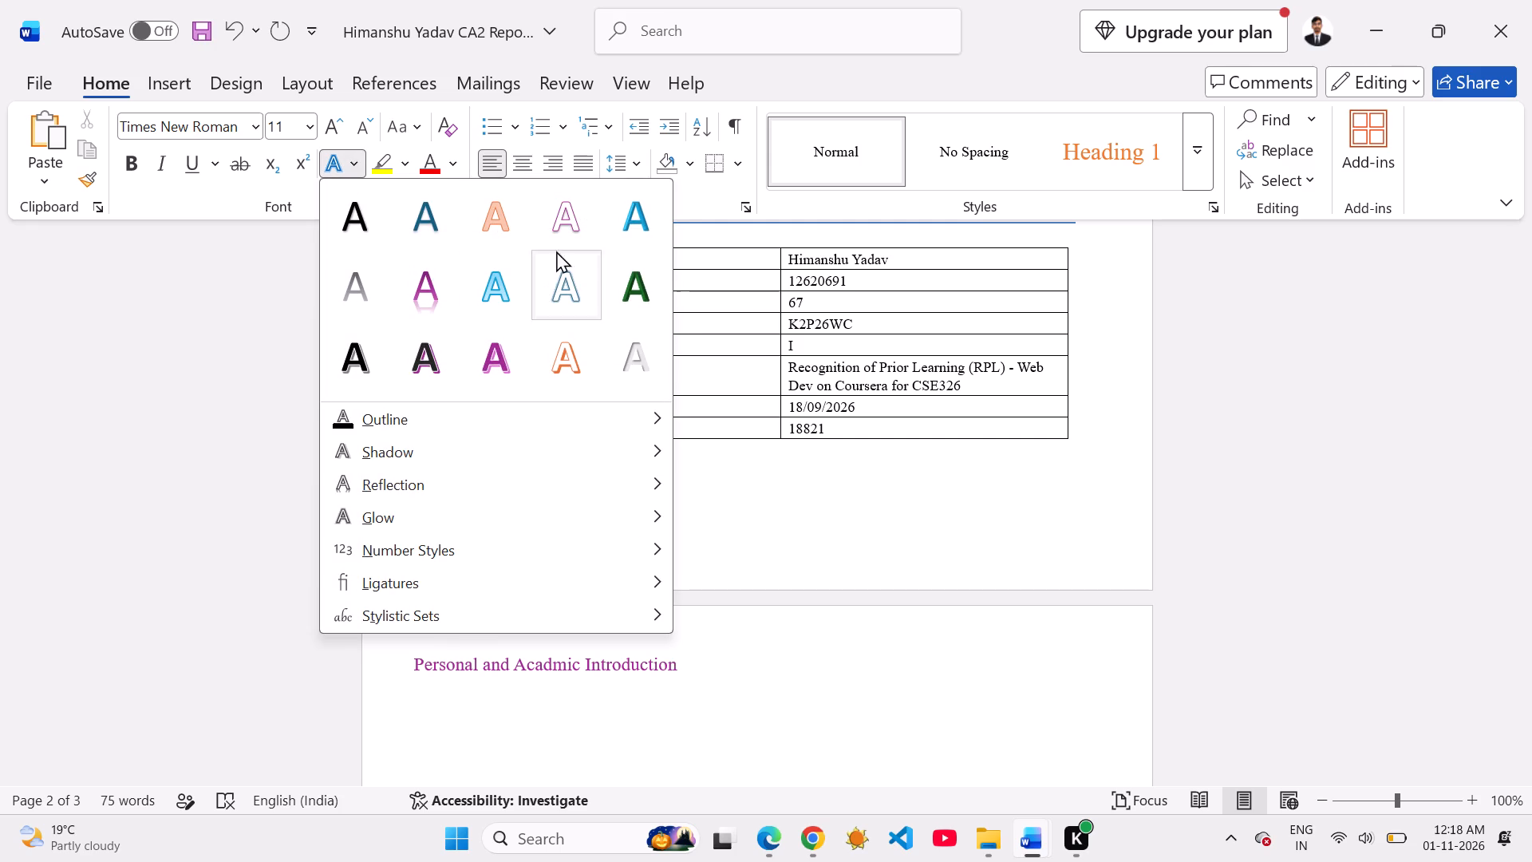
pyautogui.click(635, 224)
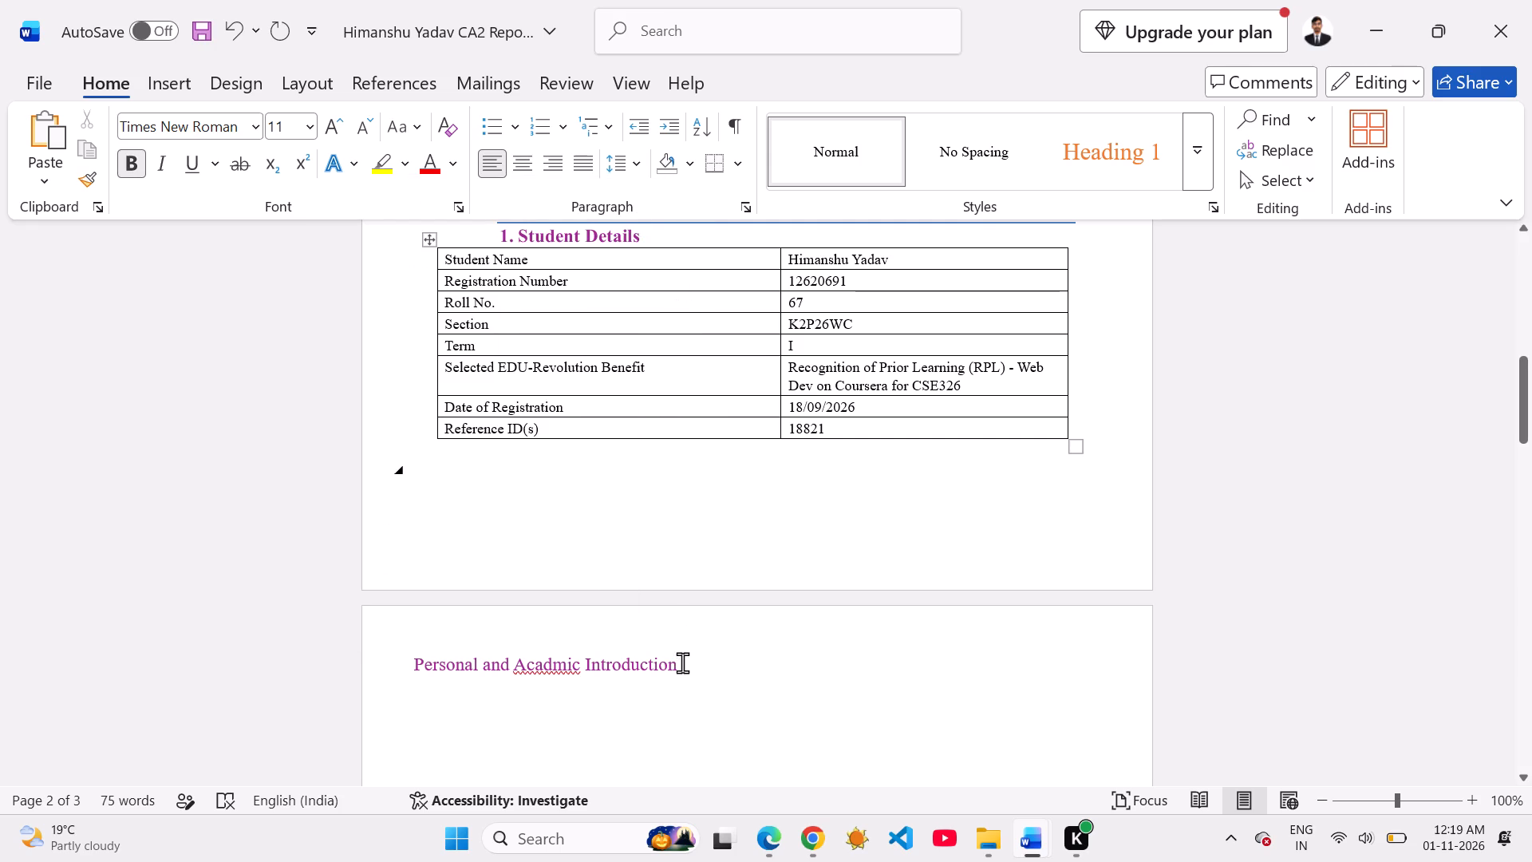
pyautogui.moveTo(680, 667); pyautogui.dragTo(379, 665)
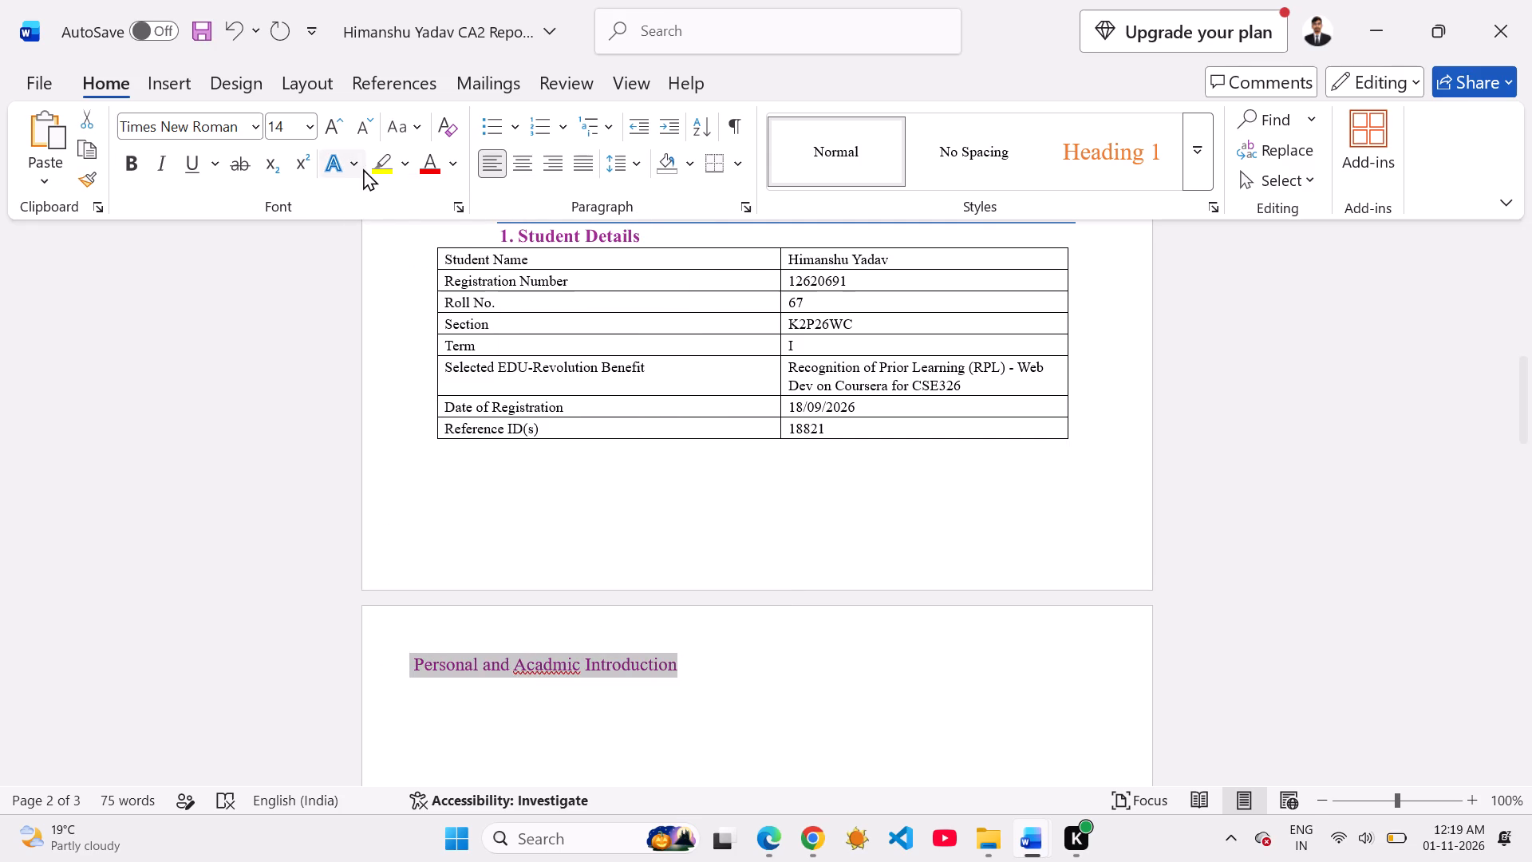
pyautogui.click(352, 165)
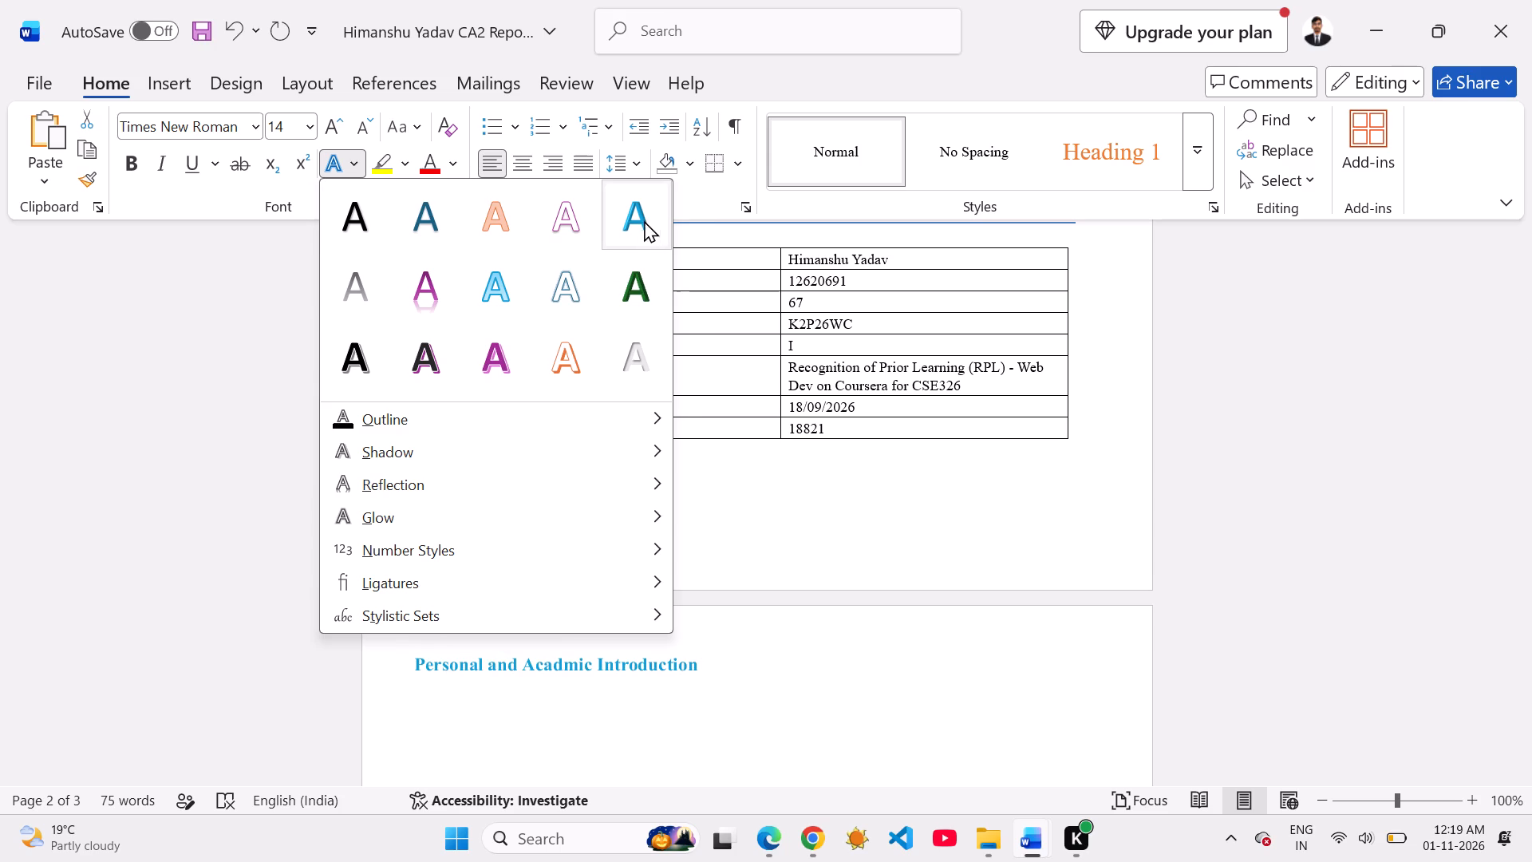
pyautogui.click(644, 220)
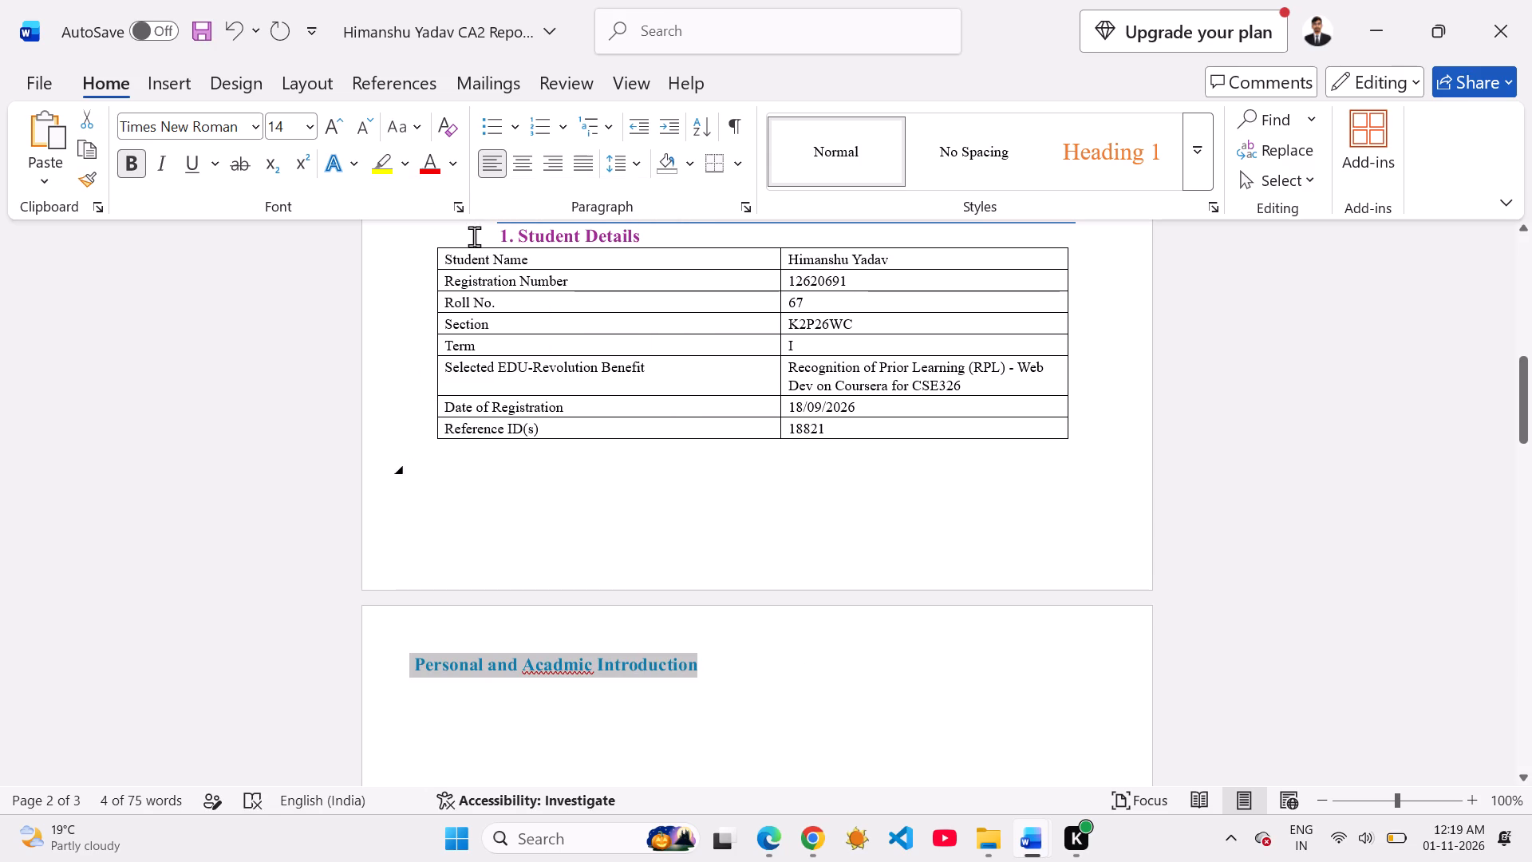
# Recolour the heading text, trying a dark teal theme colour before settling on a medium-light blue theme shade.
pyautogui.click(456, 164)
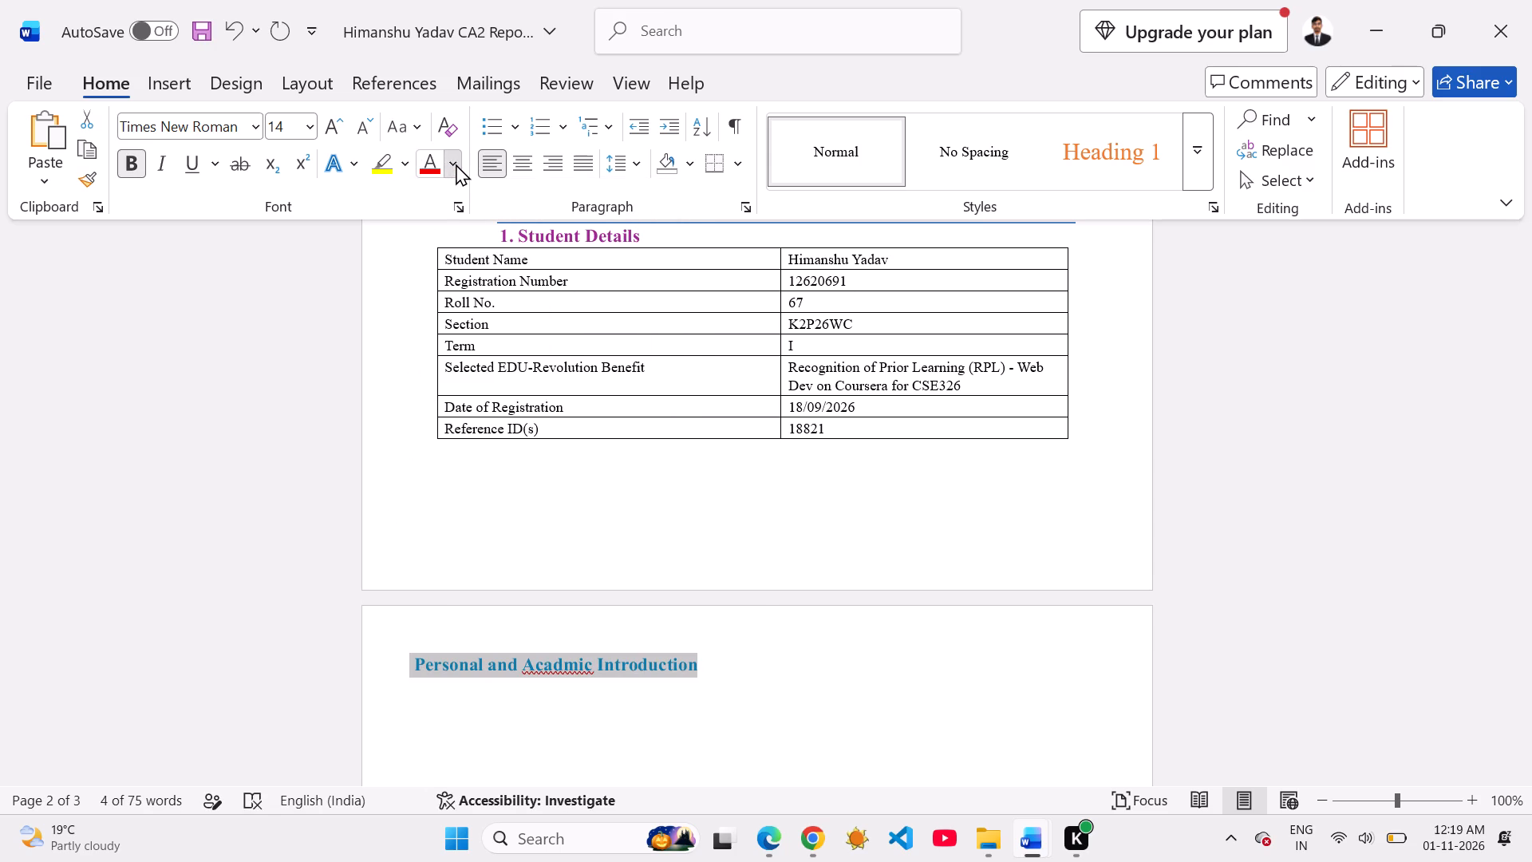
pyautogui.click(571, 307)
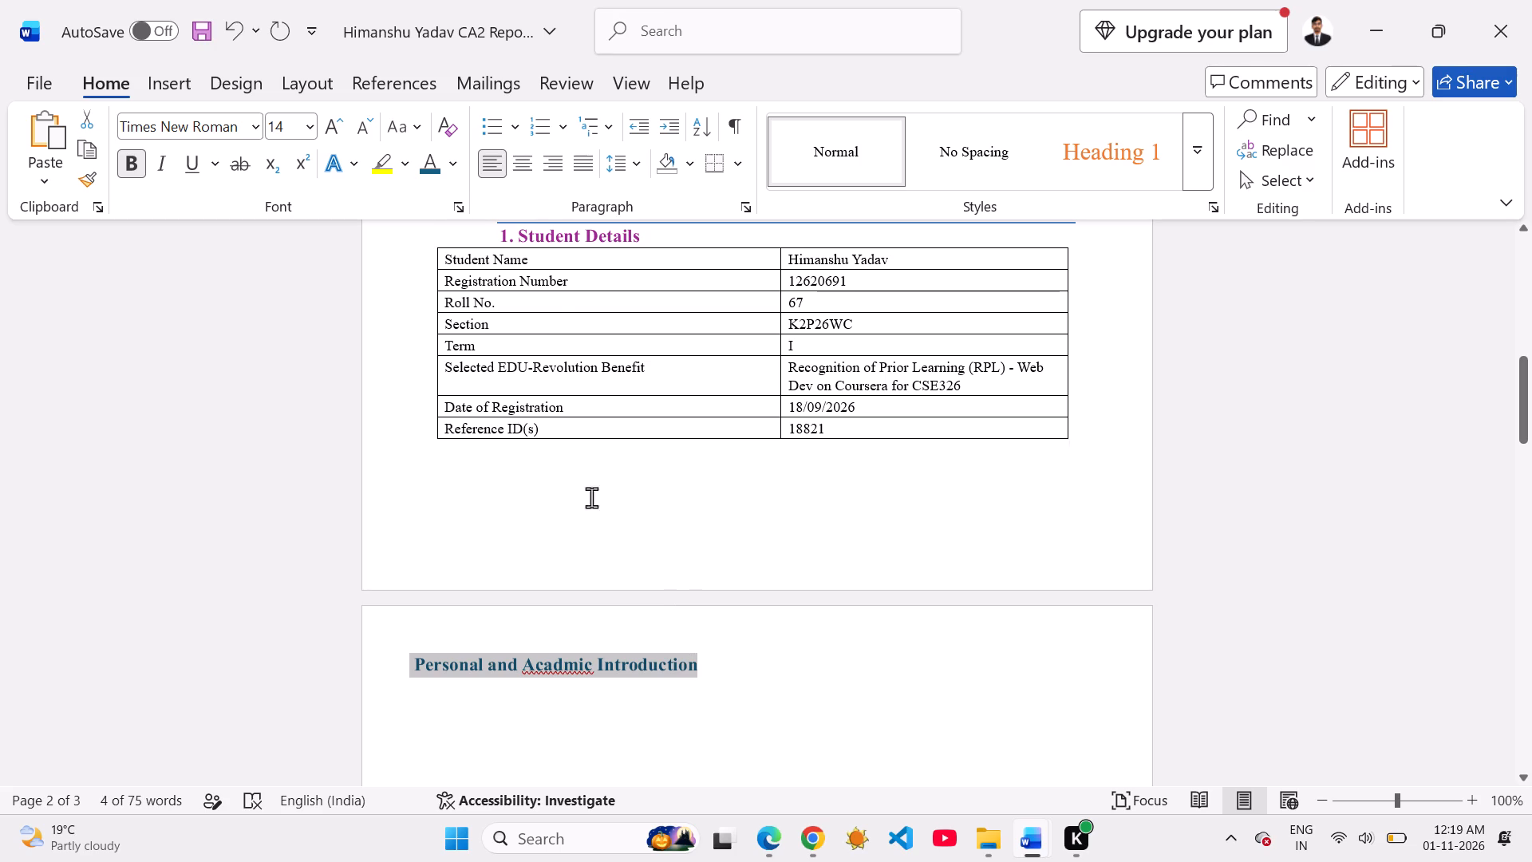
pyautogui.click(455, 163)
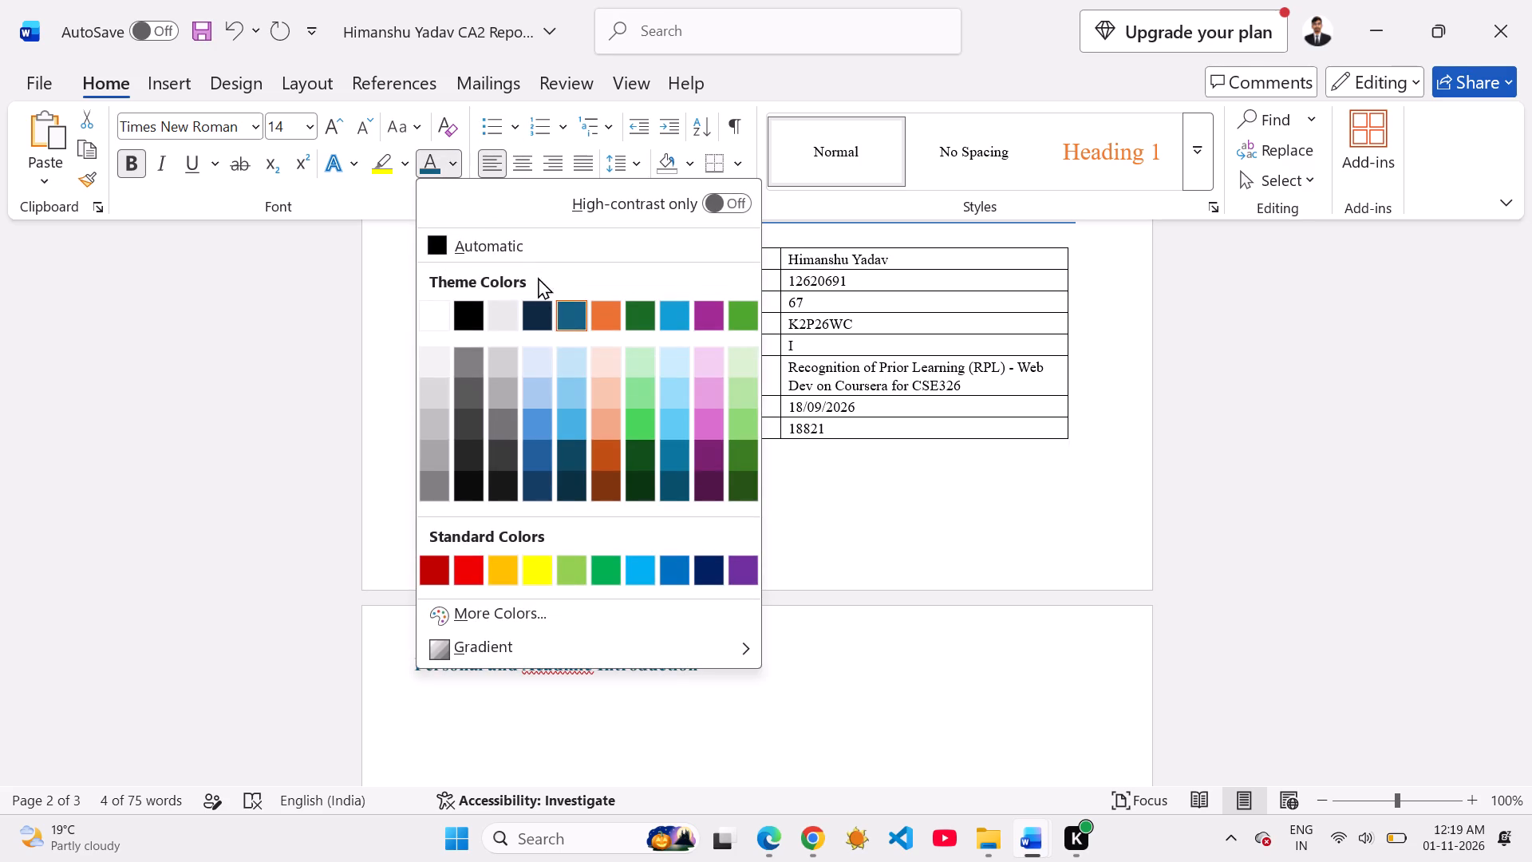
pyautogui.click(542, 416)
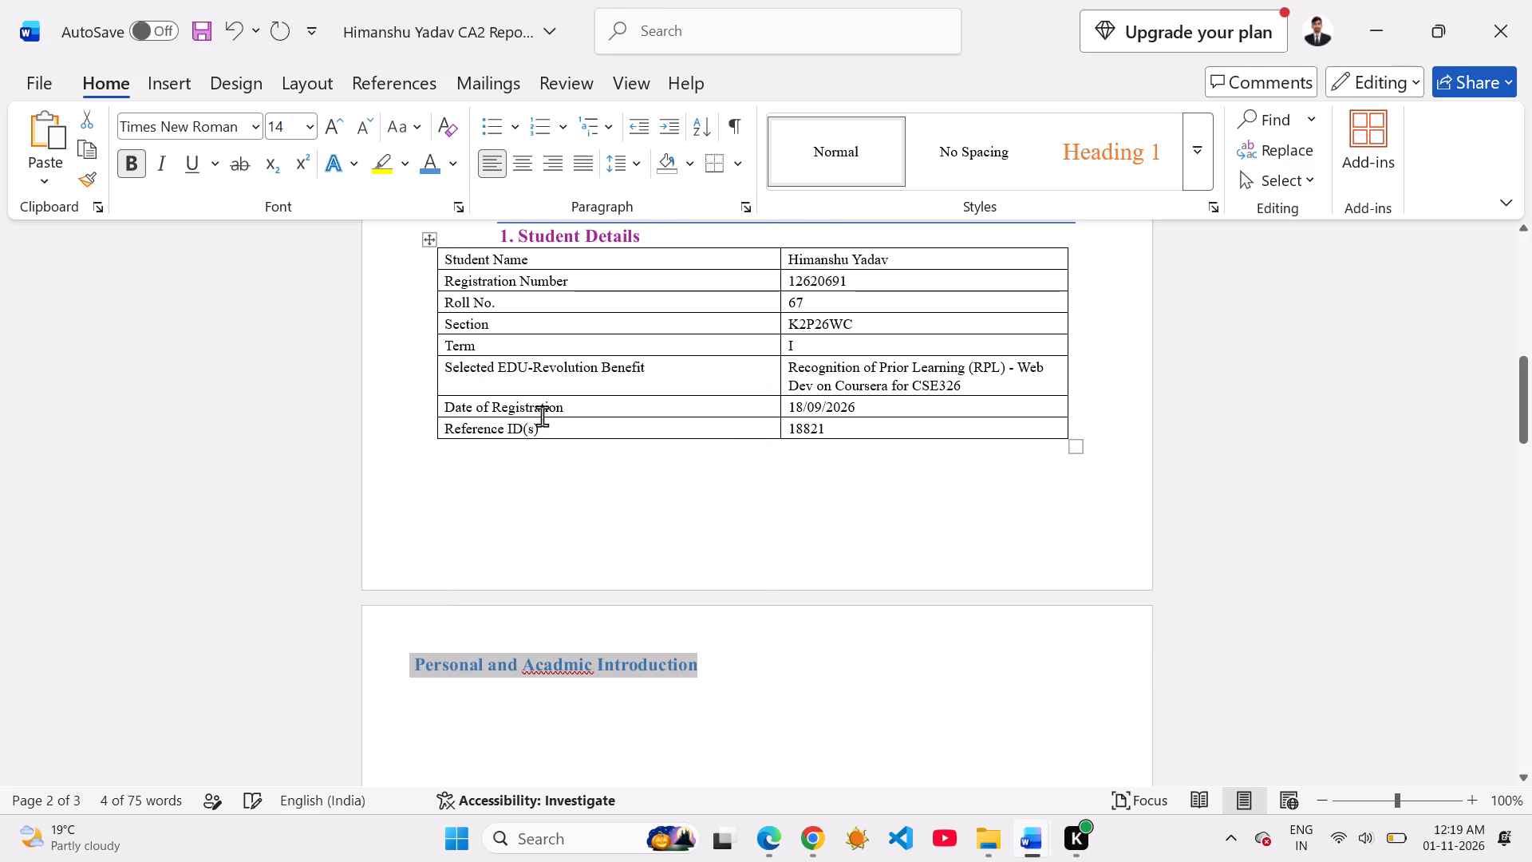
pyautogui.click(784, 633)
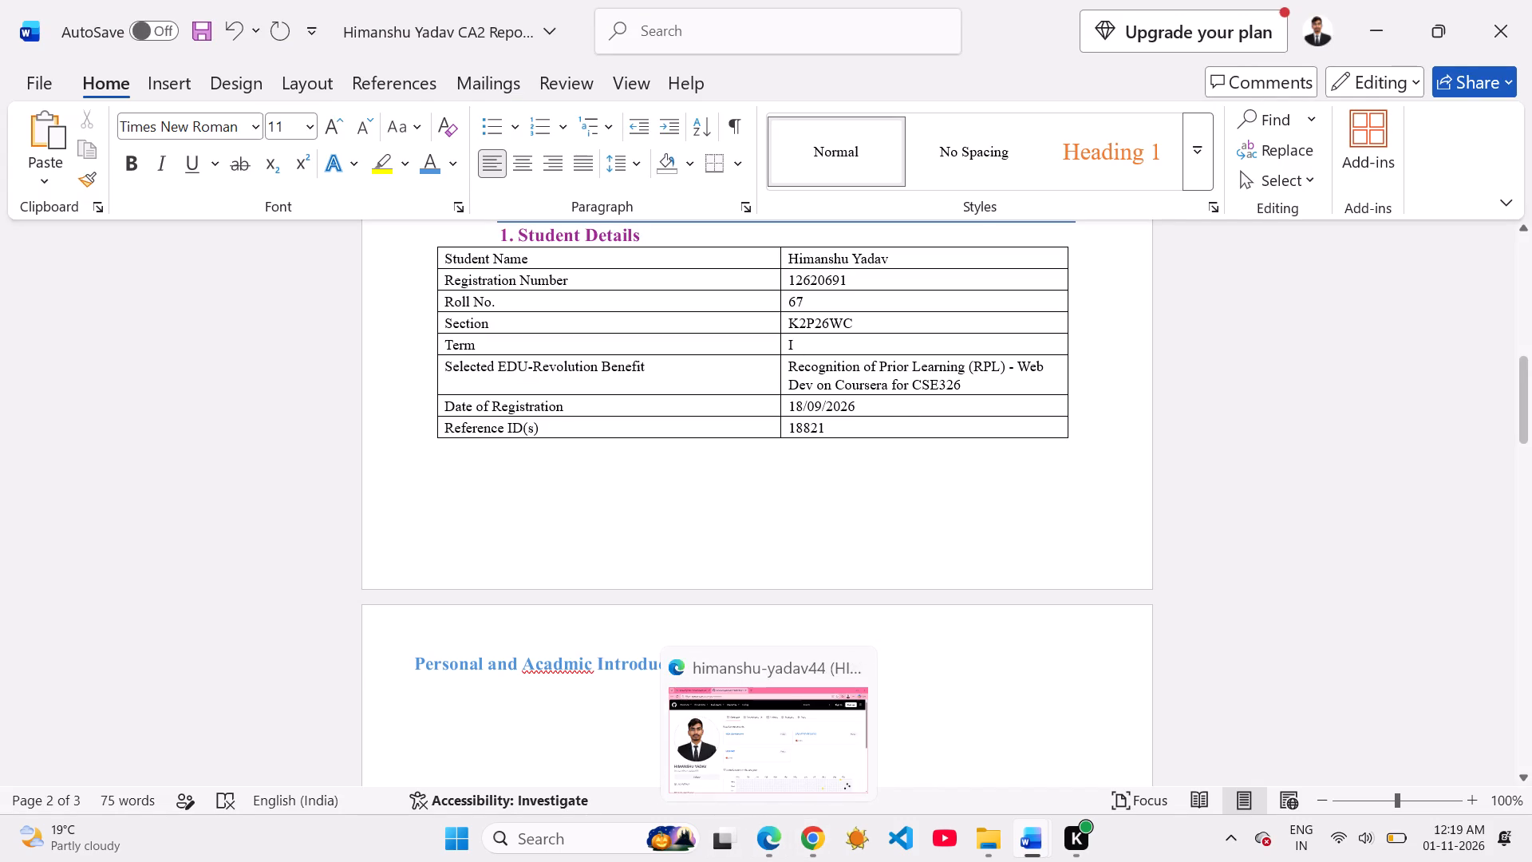
# Correct the spelling of "Acadmic" in the heading to "Academic".
pyautogui.click(567, 667)
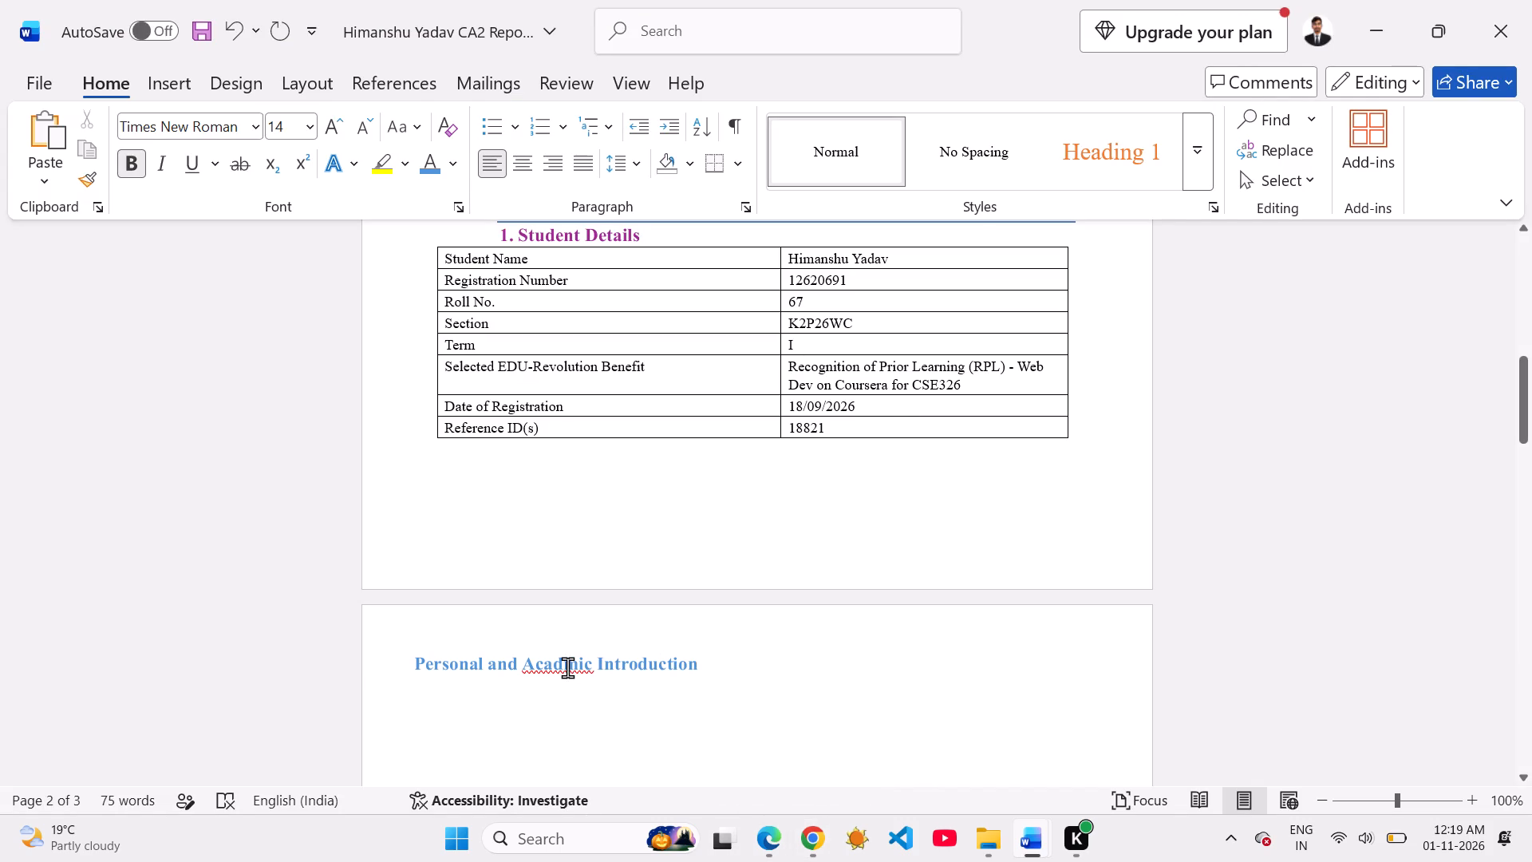
pyautogui.press('e')
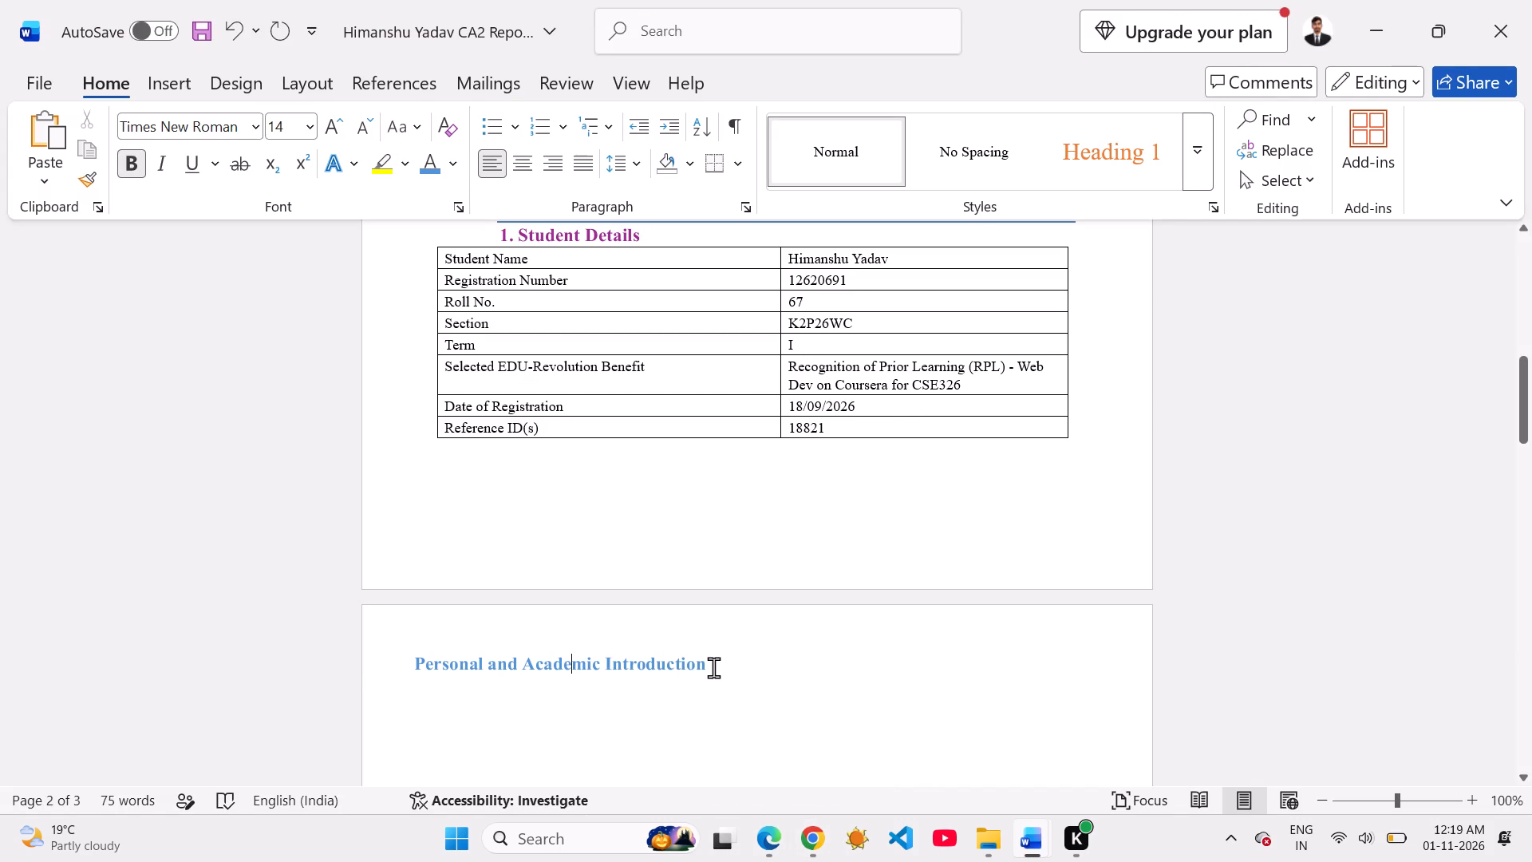
# Append ":-" and a space after "Introduction" at the end of the heading.
pyautogui.click(713, 667)
pyautogui.press(';')
pyautogui.press('BackSpace')
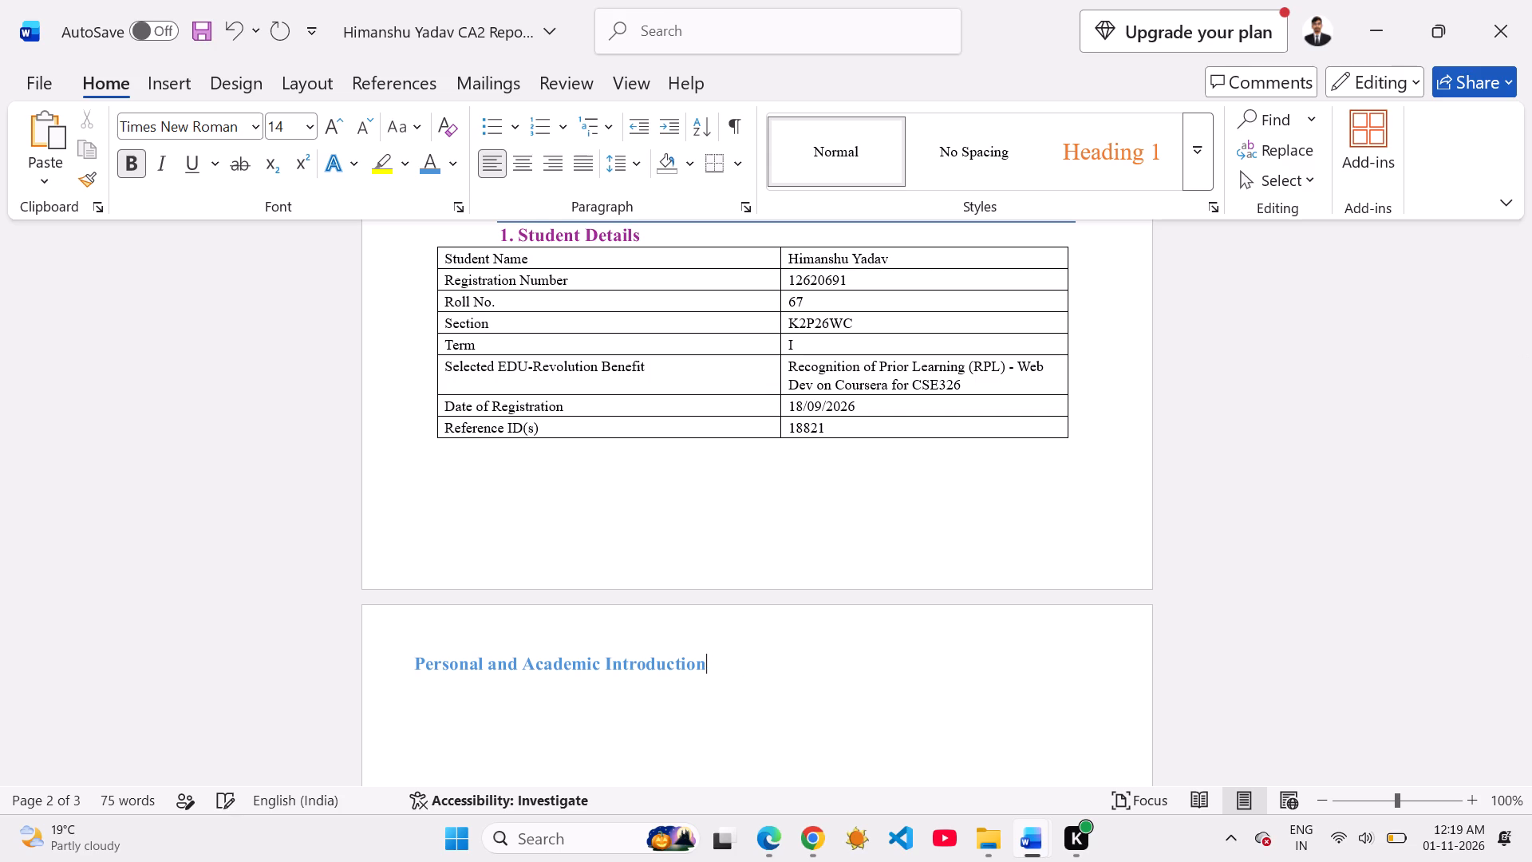
pyautogui.hotkey('shift', ':')
pyautogui.press('-')
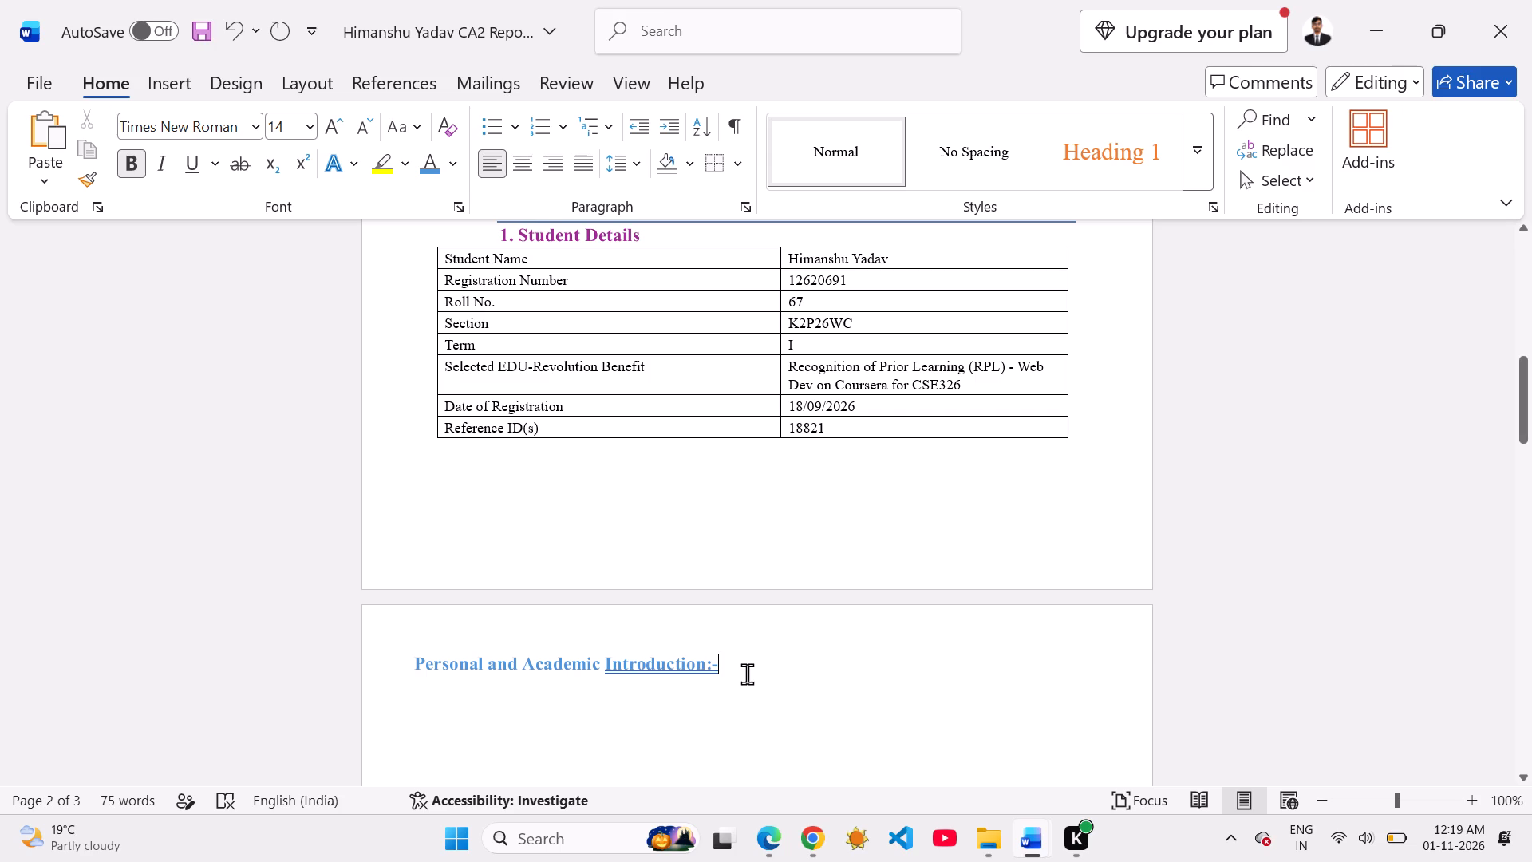
pyautogui.click(745, 671)
pyautogui.press('space')
pyautogui.click(419, 686)
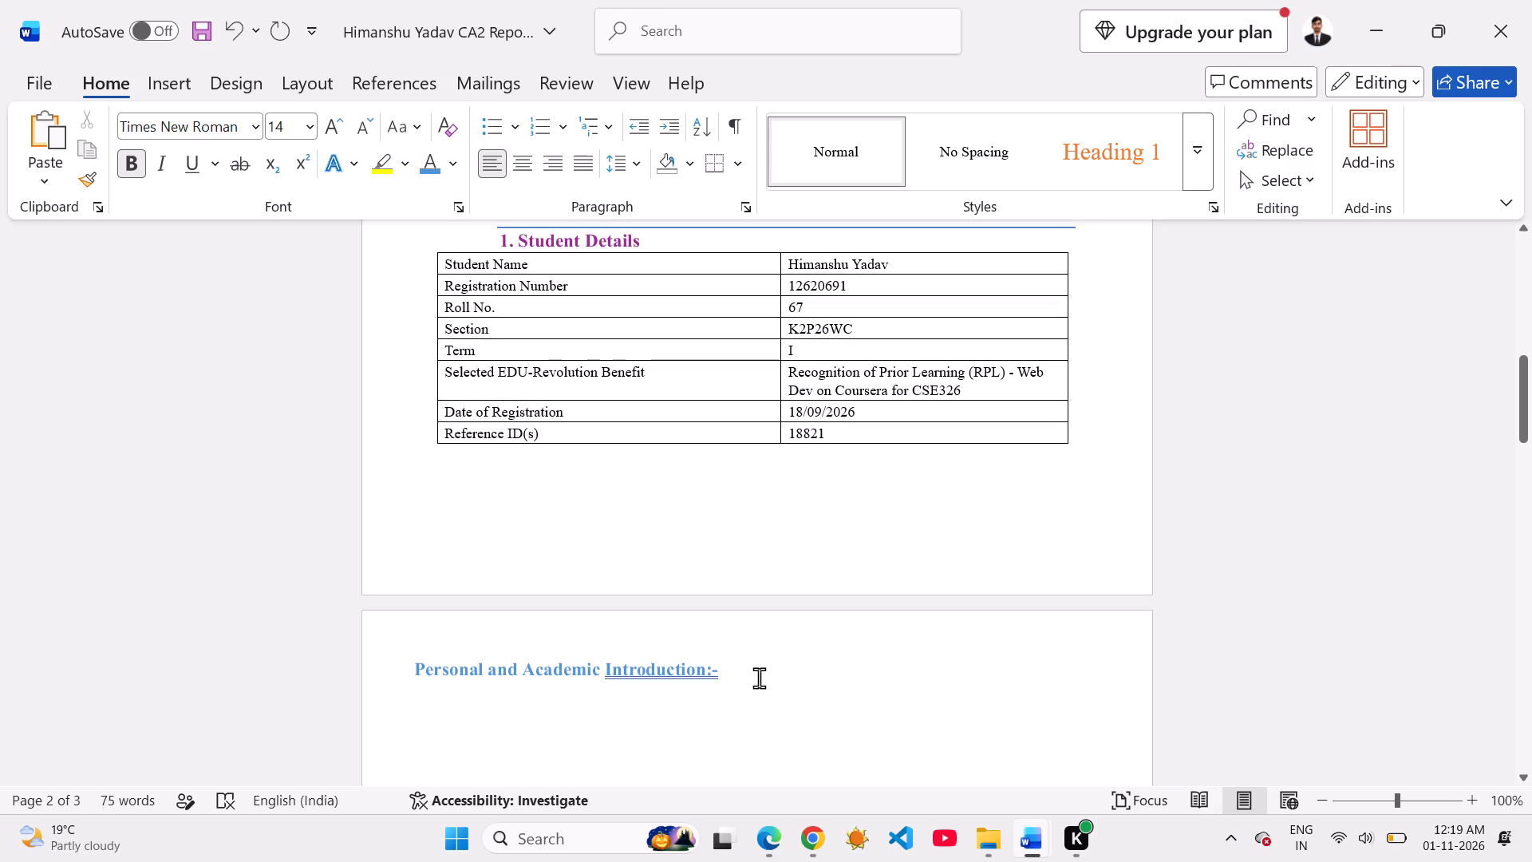
pyautogui.click(717, 671)
pyautogui.press('Return')
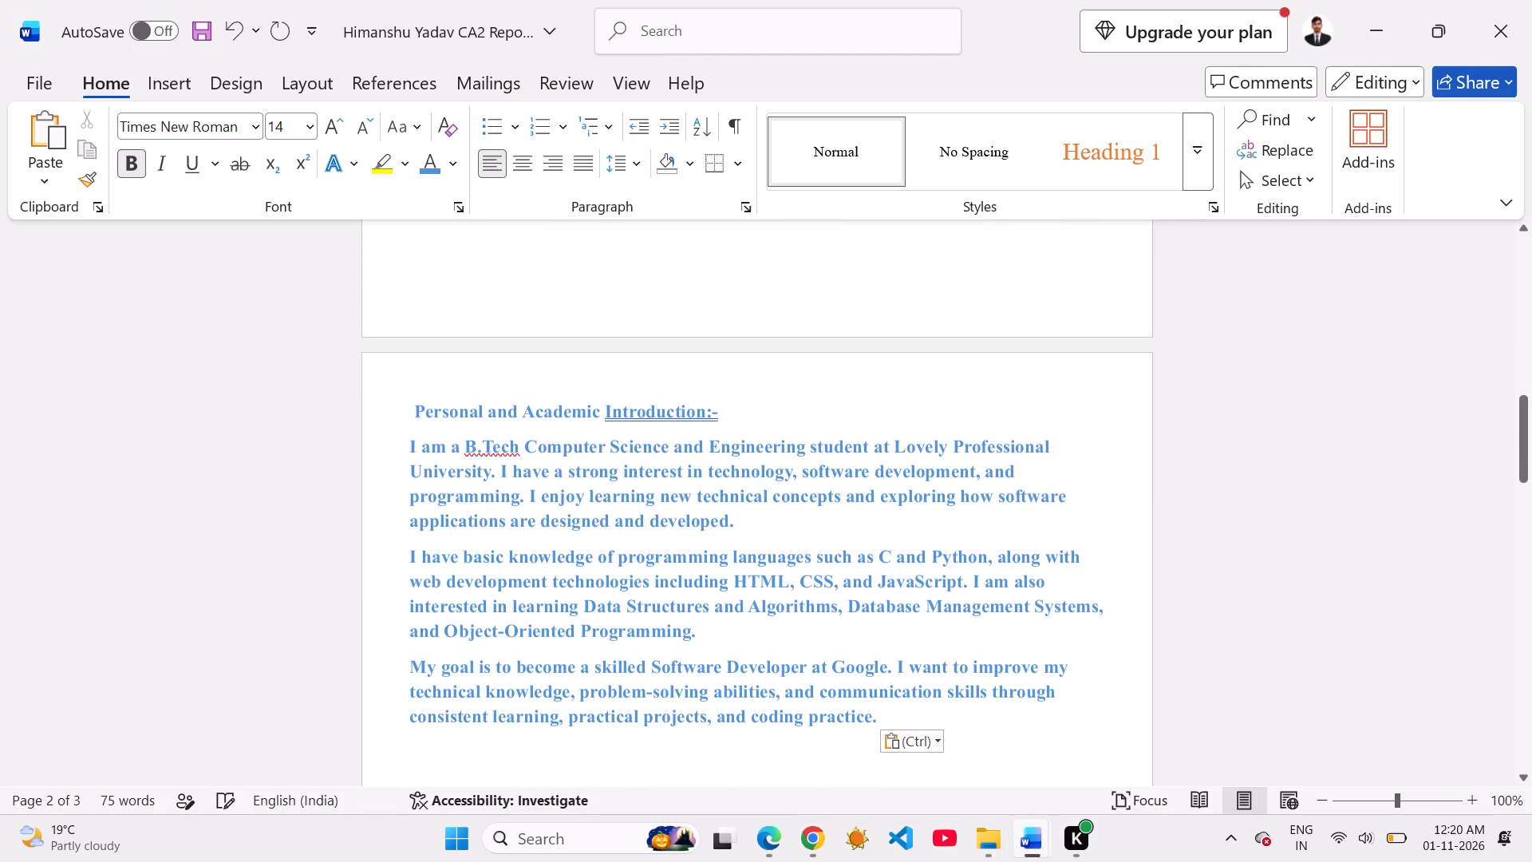
# Set the font size of the three pasted introduction paragraphs to 10.
pyautogui.moveTo(410, 451); pyautogui.dragTo(900, 693)
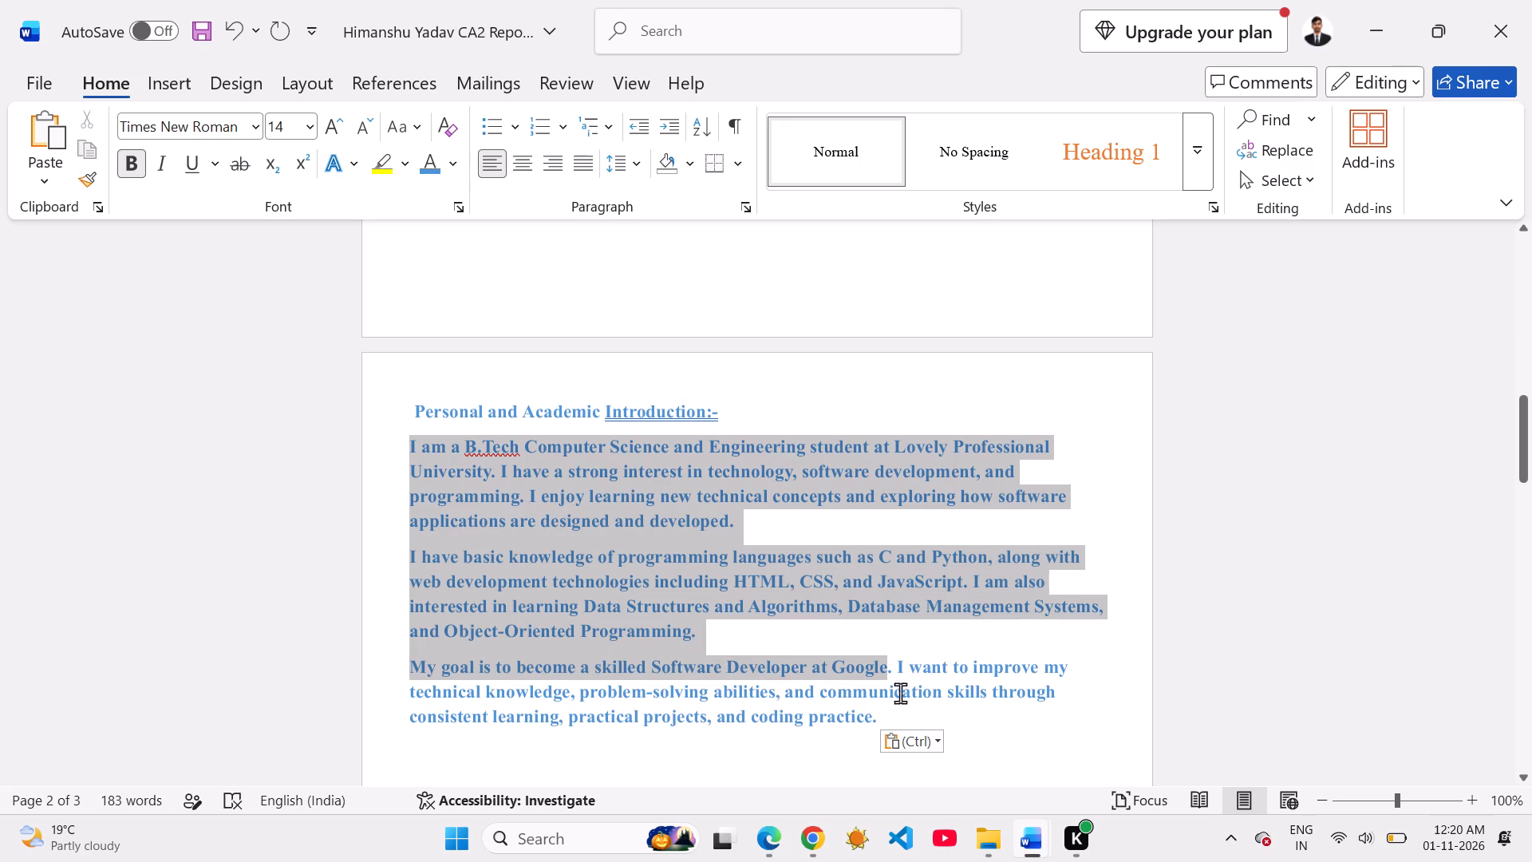
pyautogui.moveTo(900, 693); pyautogui.dragTo(992, 726)
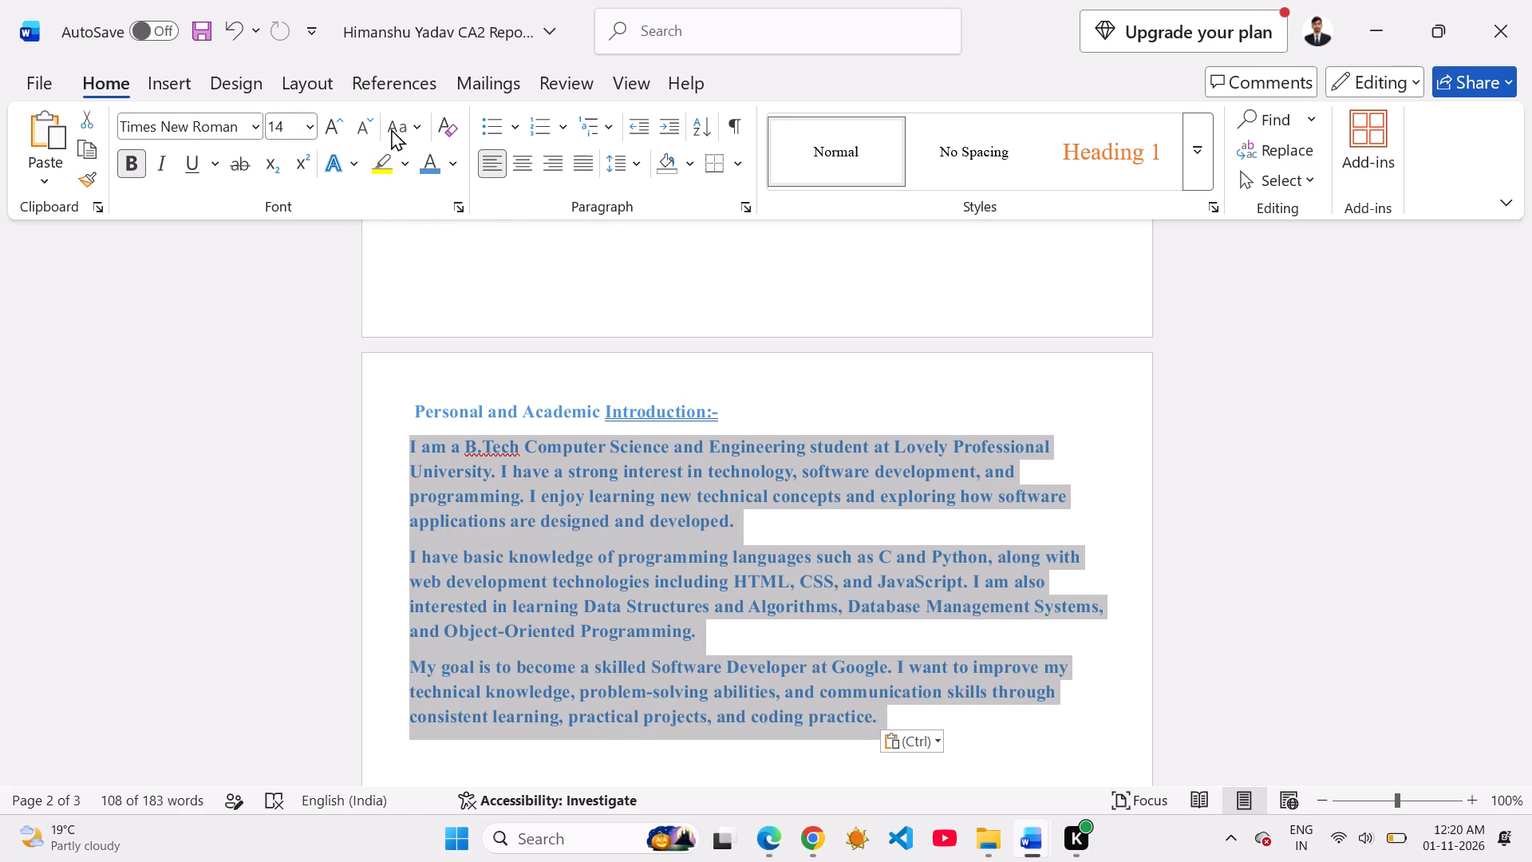
pyautogui.click(313, 121)
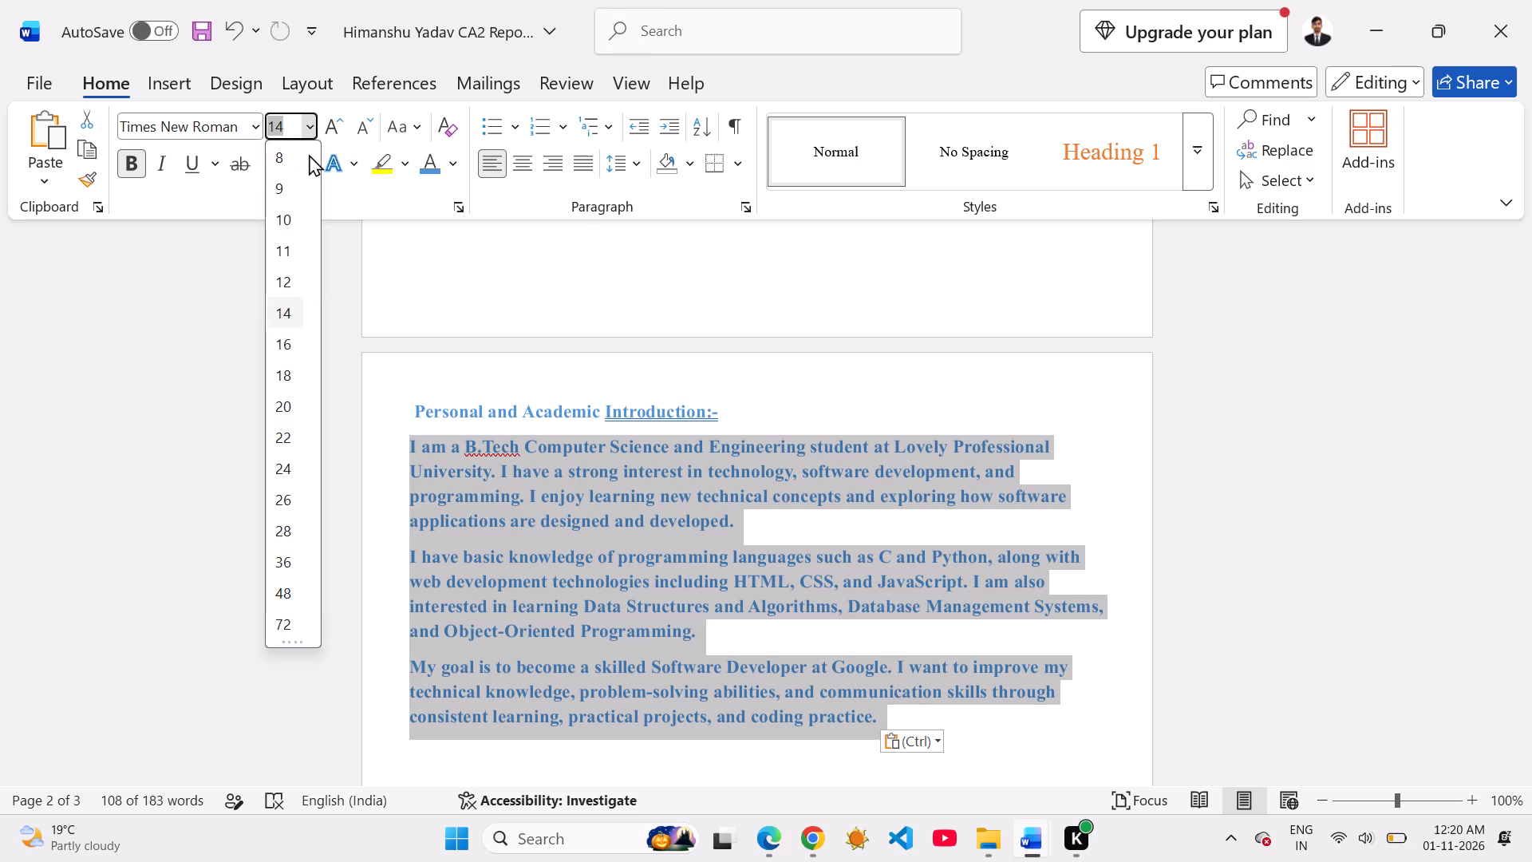
pyautogui.click(296, 224)
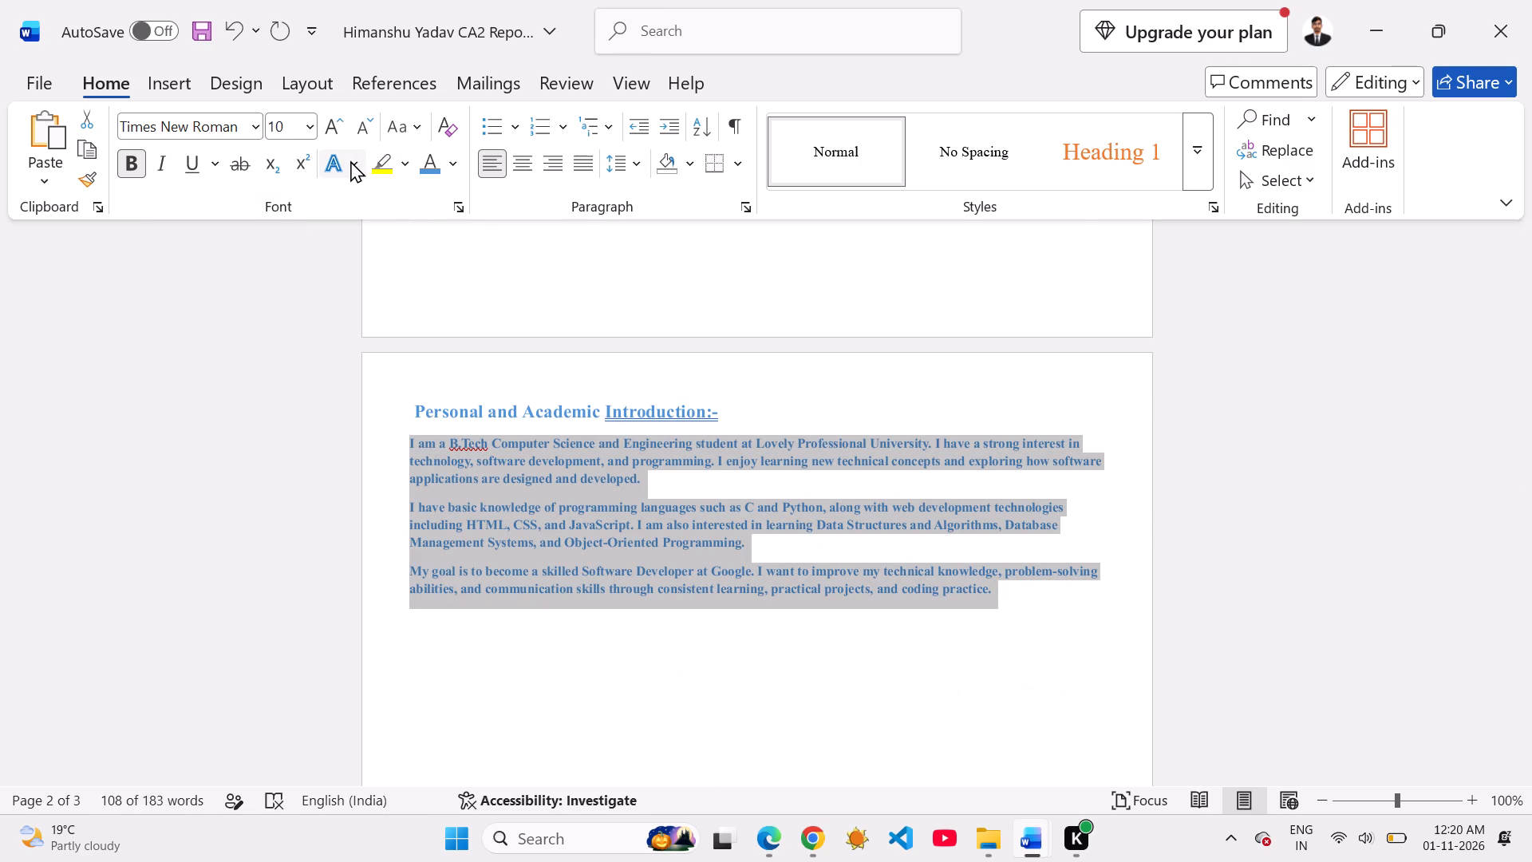
# Change the font colour of the three introduction paragraphs to black.
pyautogui.click(456, 163)
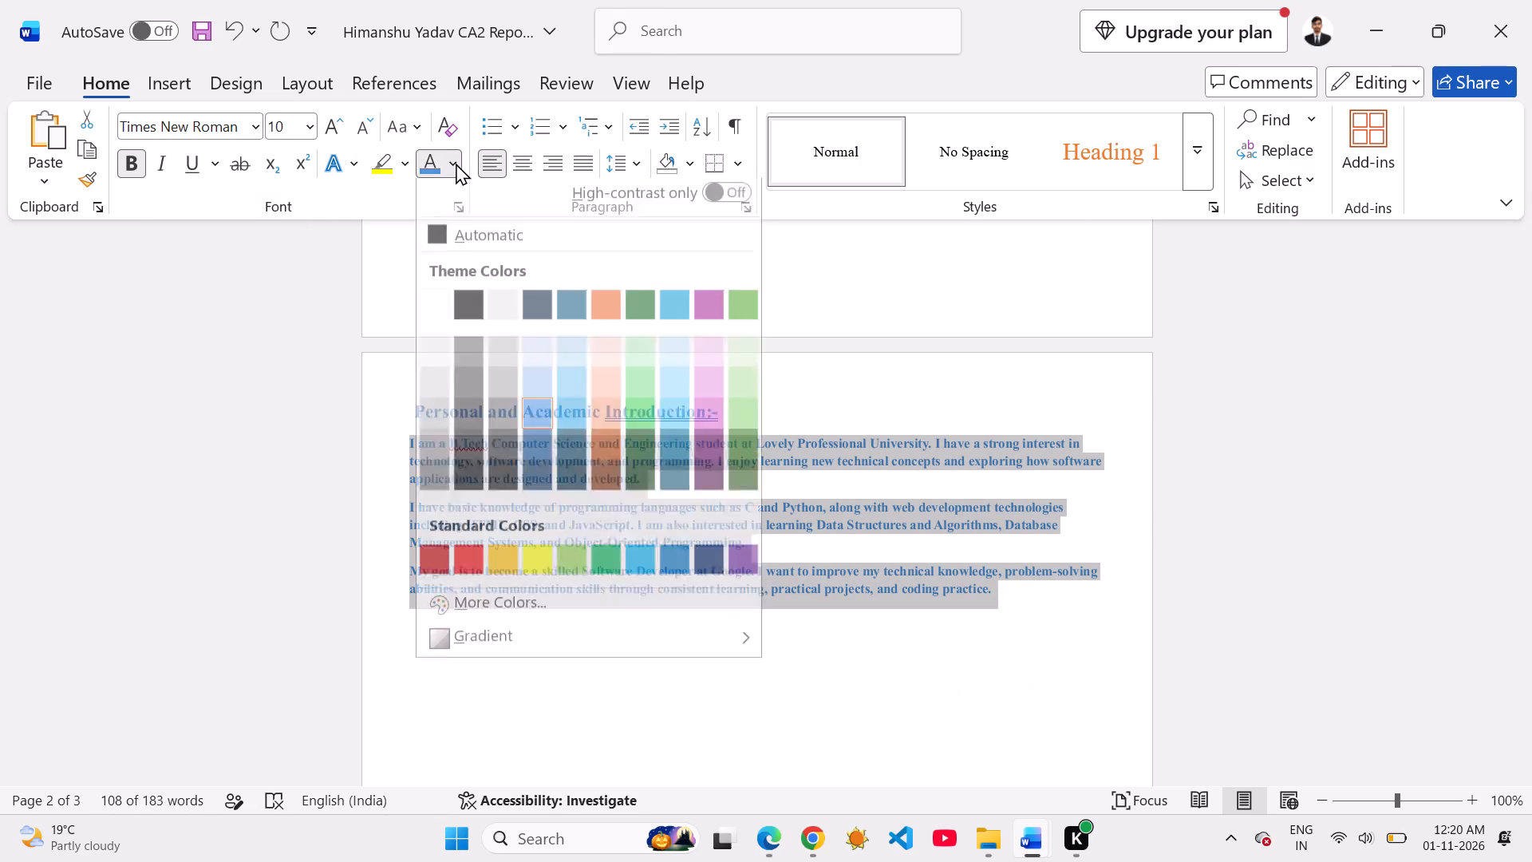
pyautogui.click(464, 305)
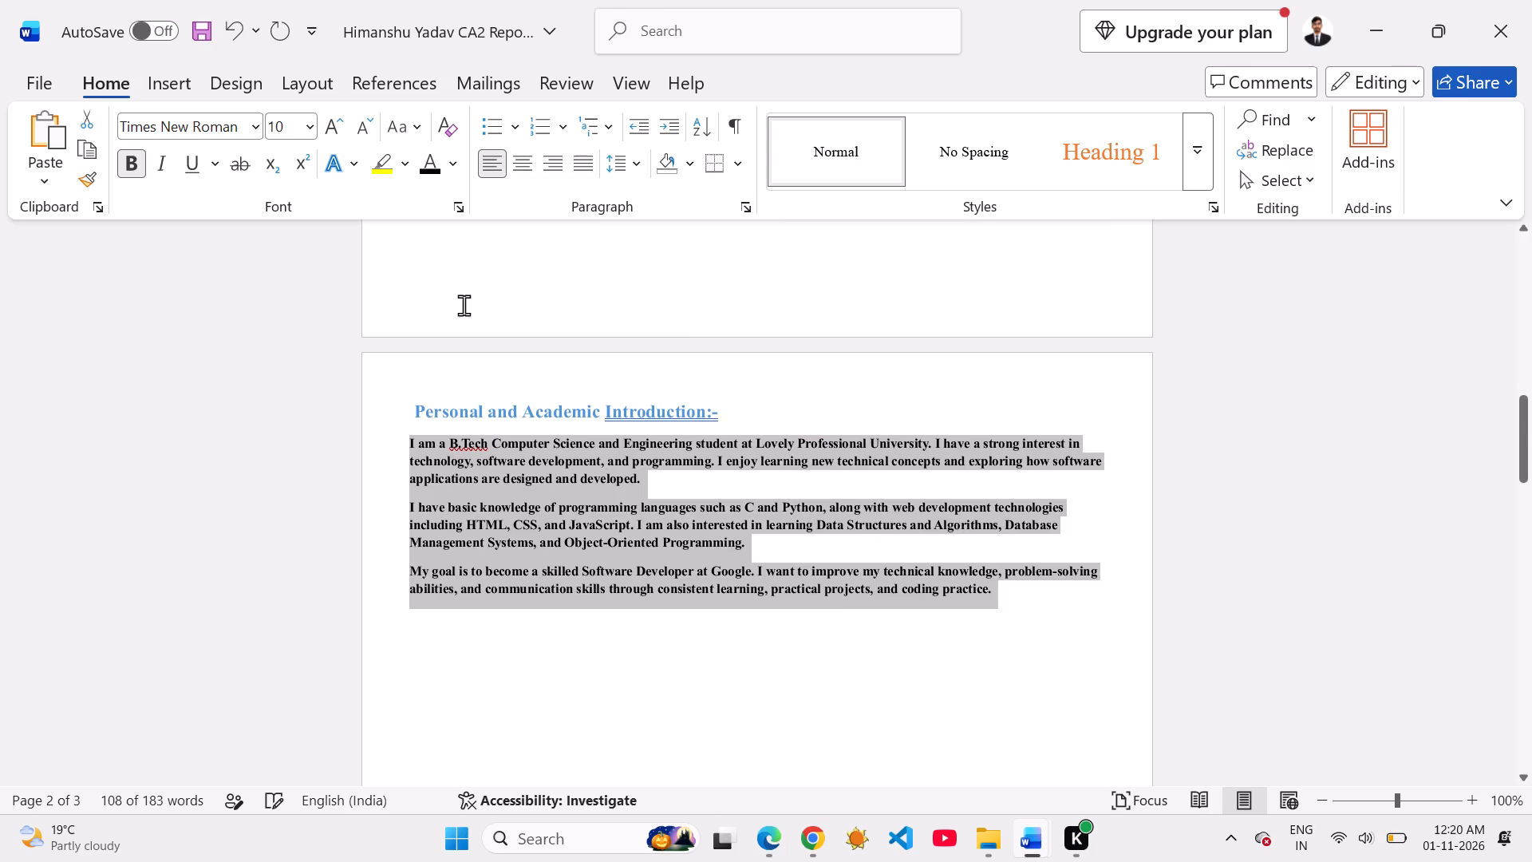
pyautogui.click(548, 764)
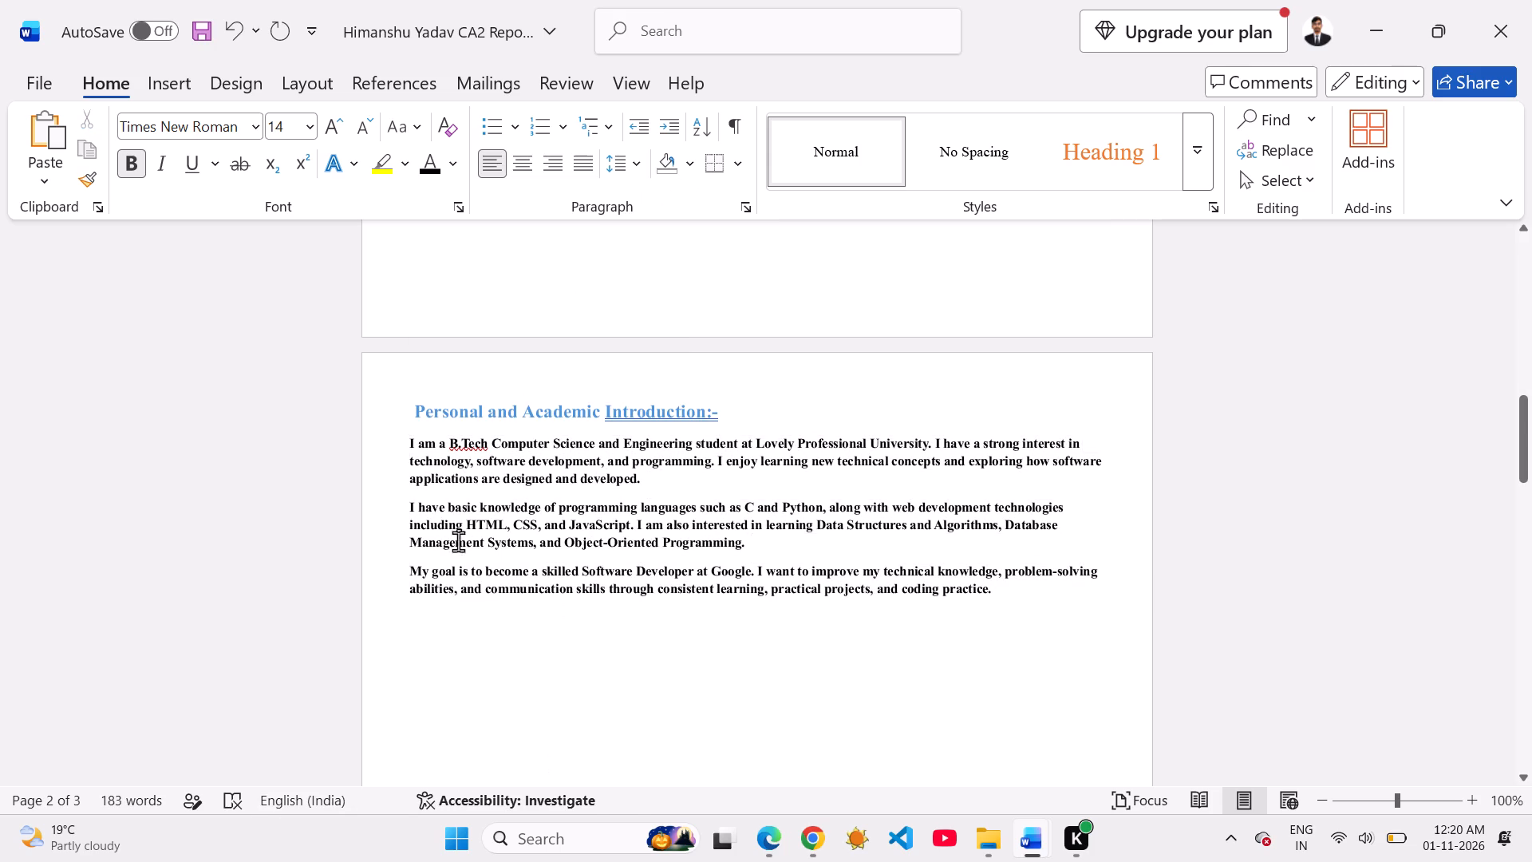
# Justify the three paragraphs under the Personal and Academic Introduction heading.
pyautogui.moveTo(405, 444); pyautogui.dragTo(980, 602)
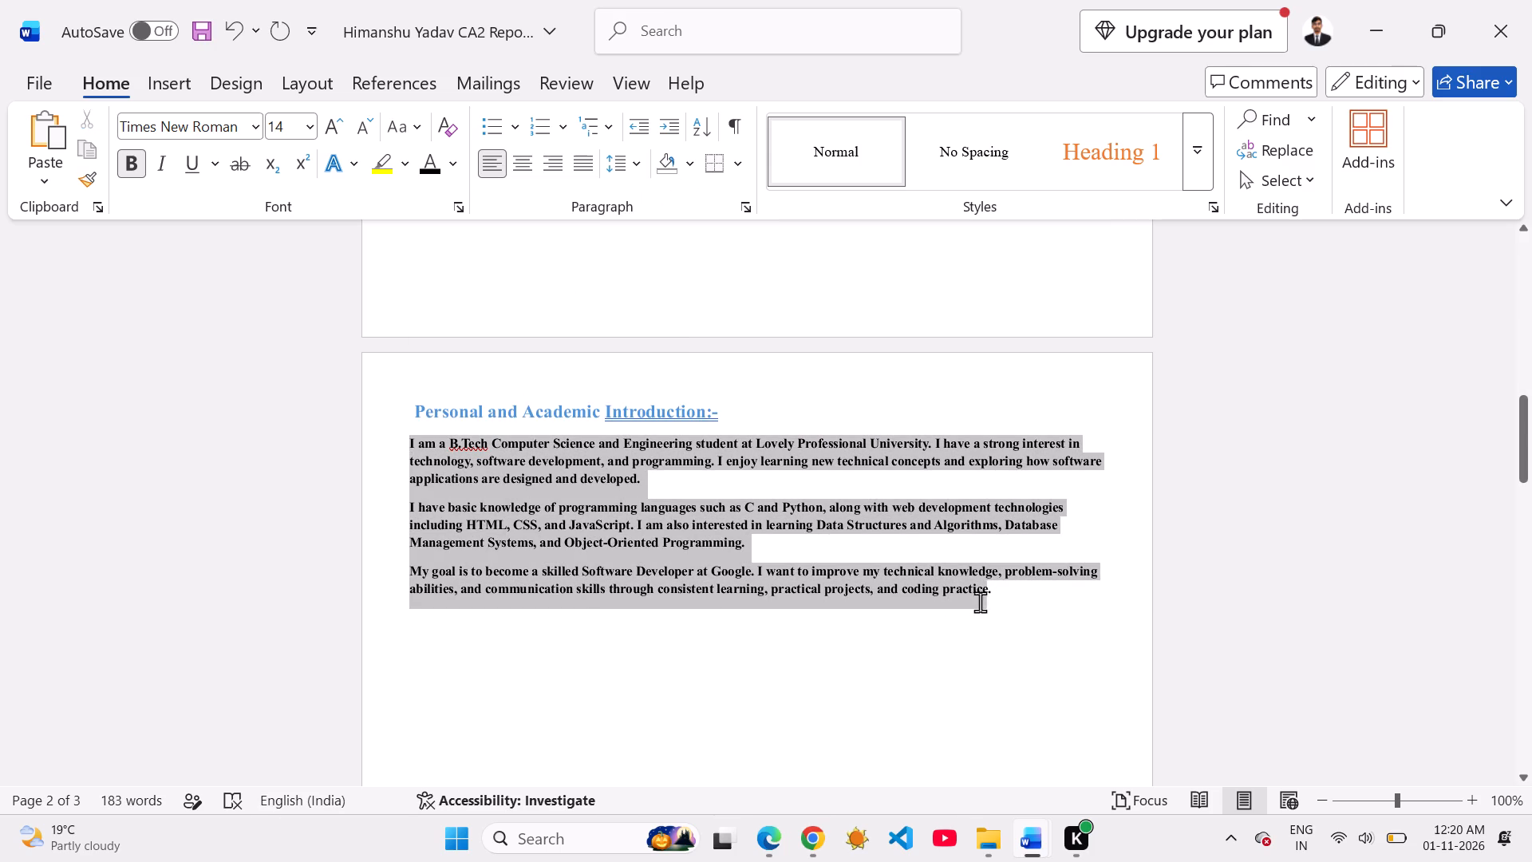
pyautogui.moveTo(980, 602); pyautogui.dragTo(1002, 600)
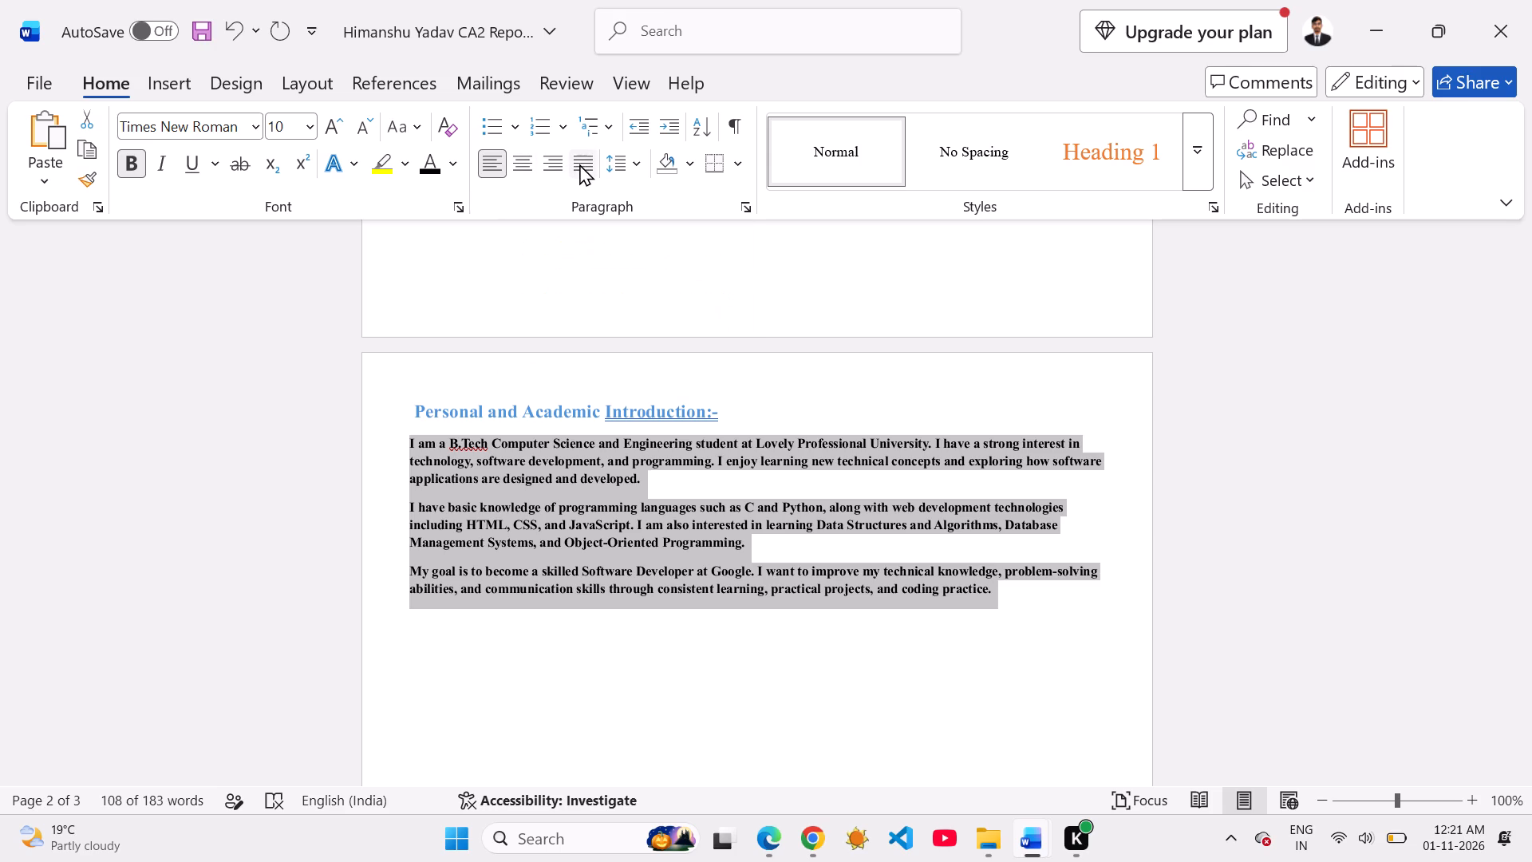
pyautogui.click(582, 163)
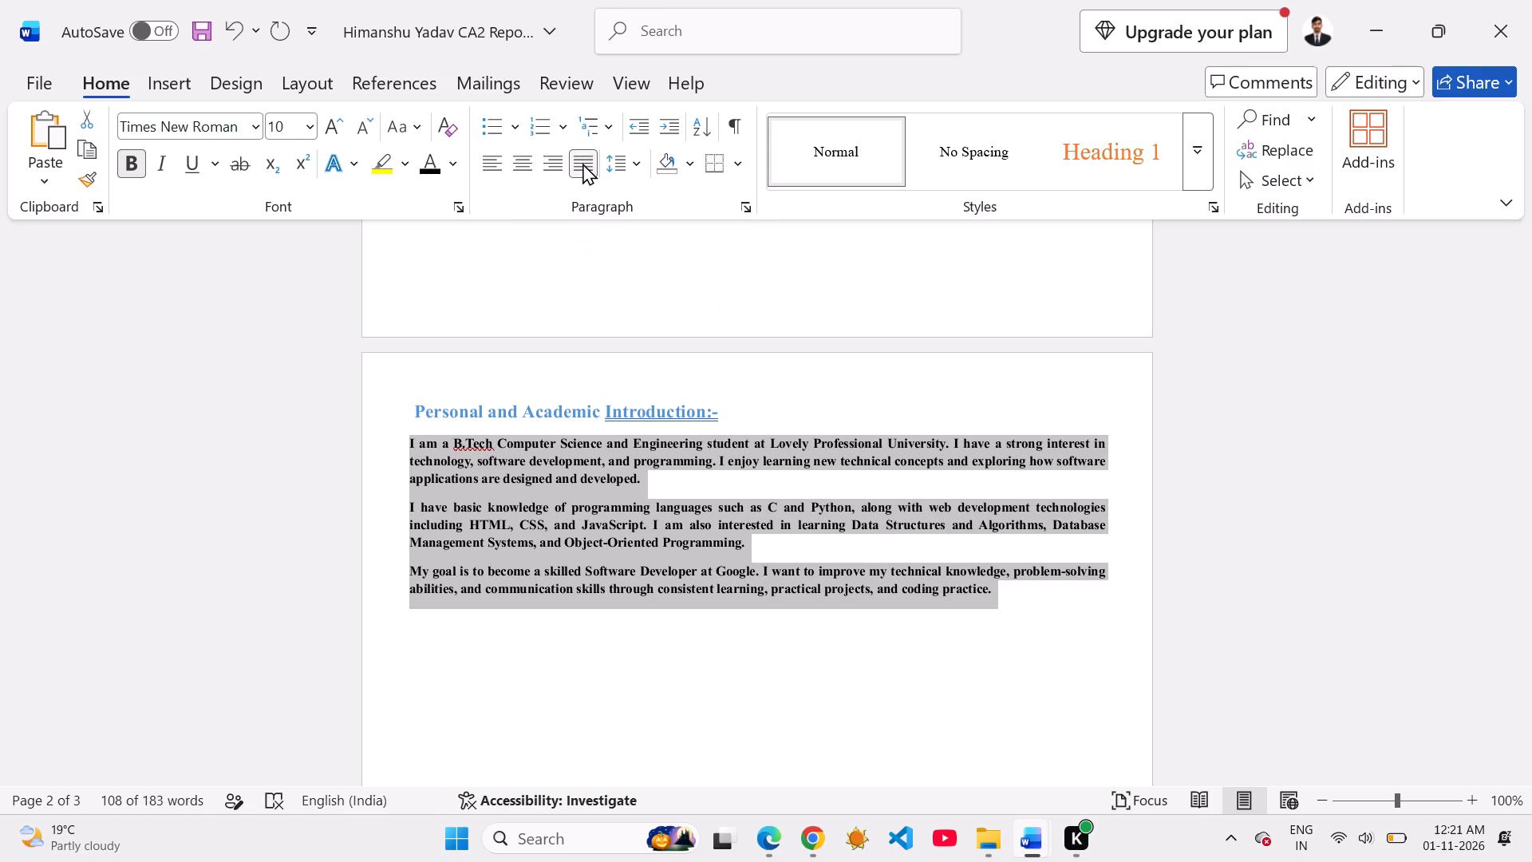
pyautogui.click(582, 163)
pyautogui.click(582, 163)
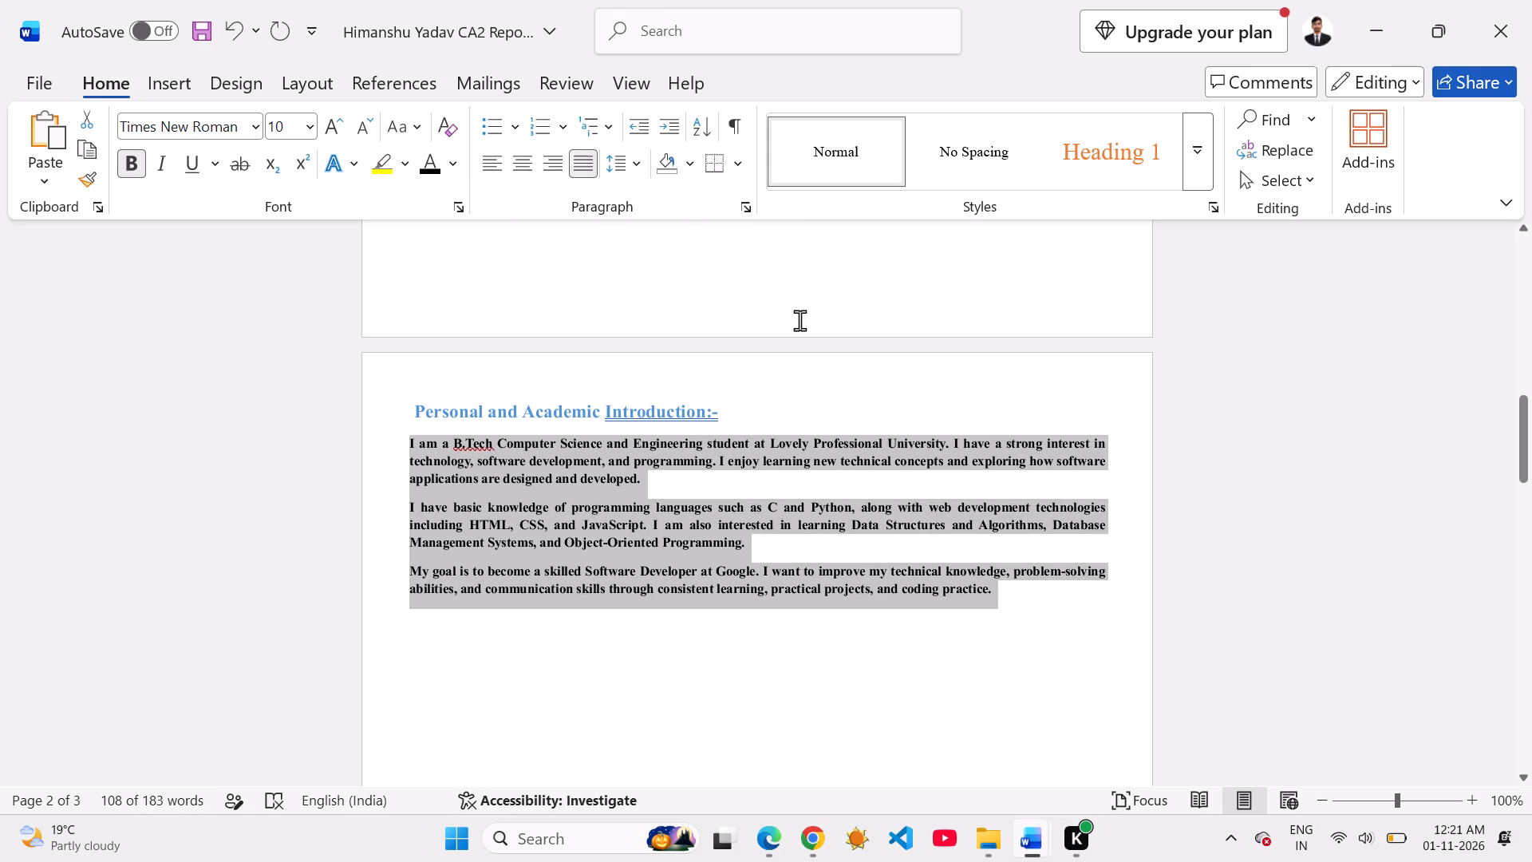
pyautogui.click(1177, 529)
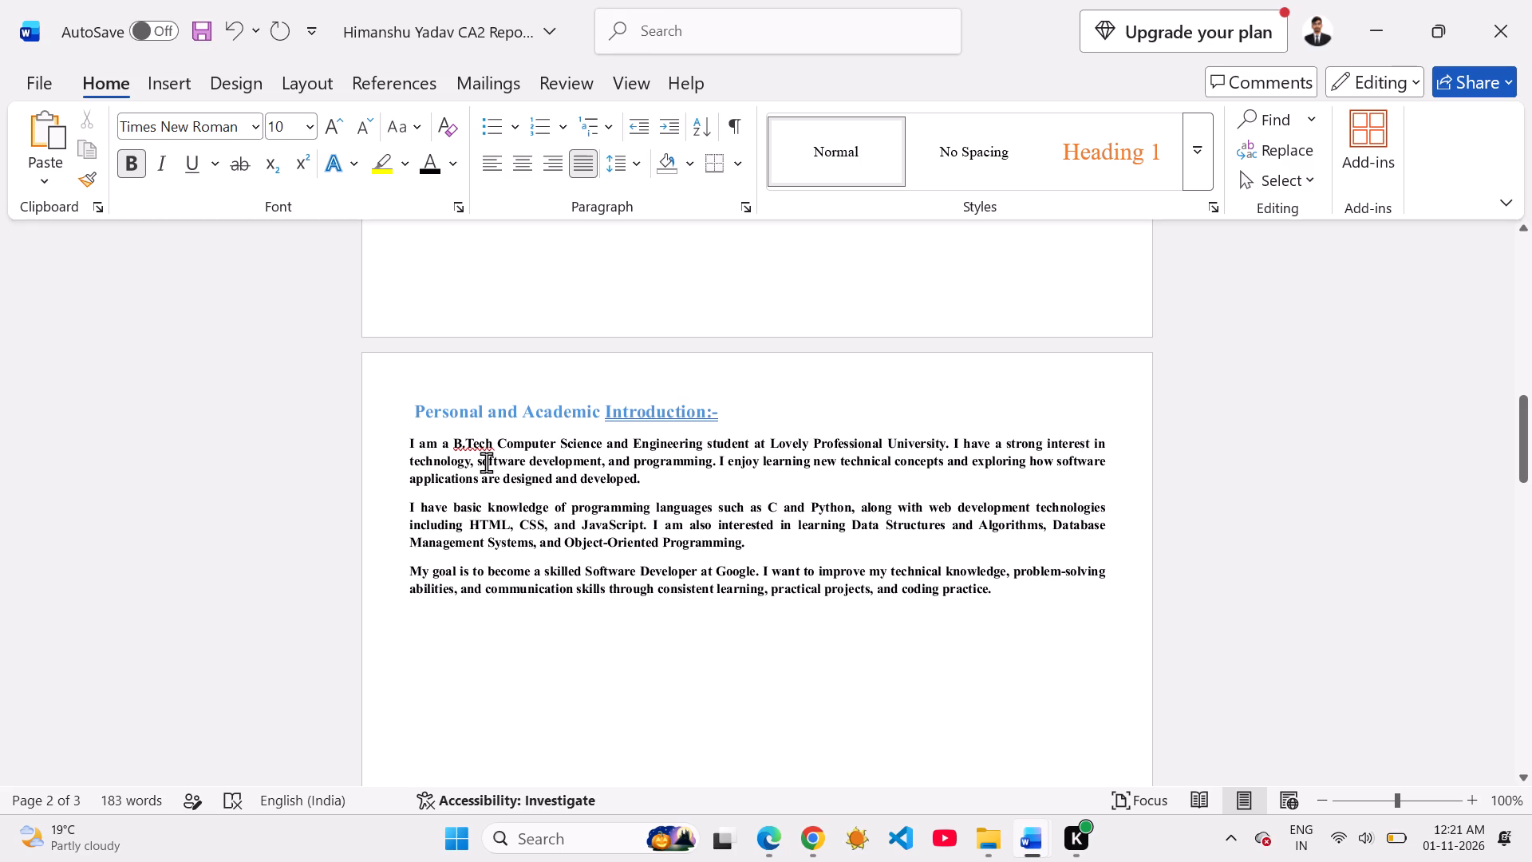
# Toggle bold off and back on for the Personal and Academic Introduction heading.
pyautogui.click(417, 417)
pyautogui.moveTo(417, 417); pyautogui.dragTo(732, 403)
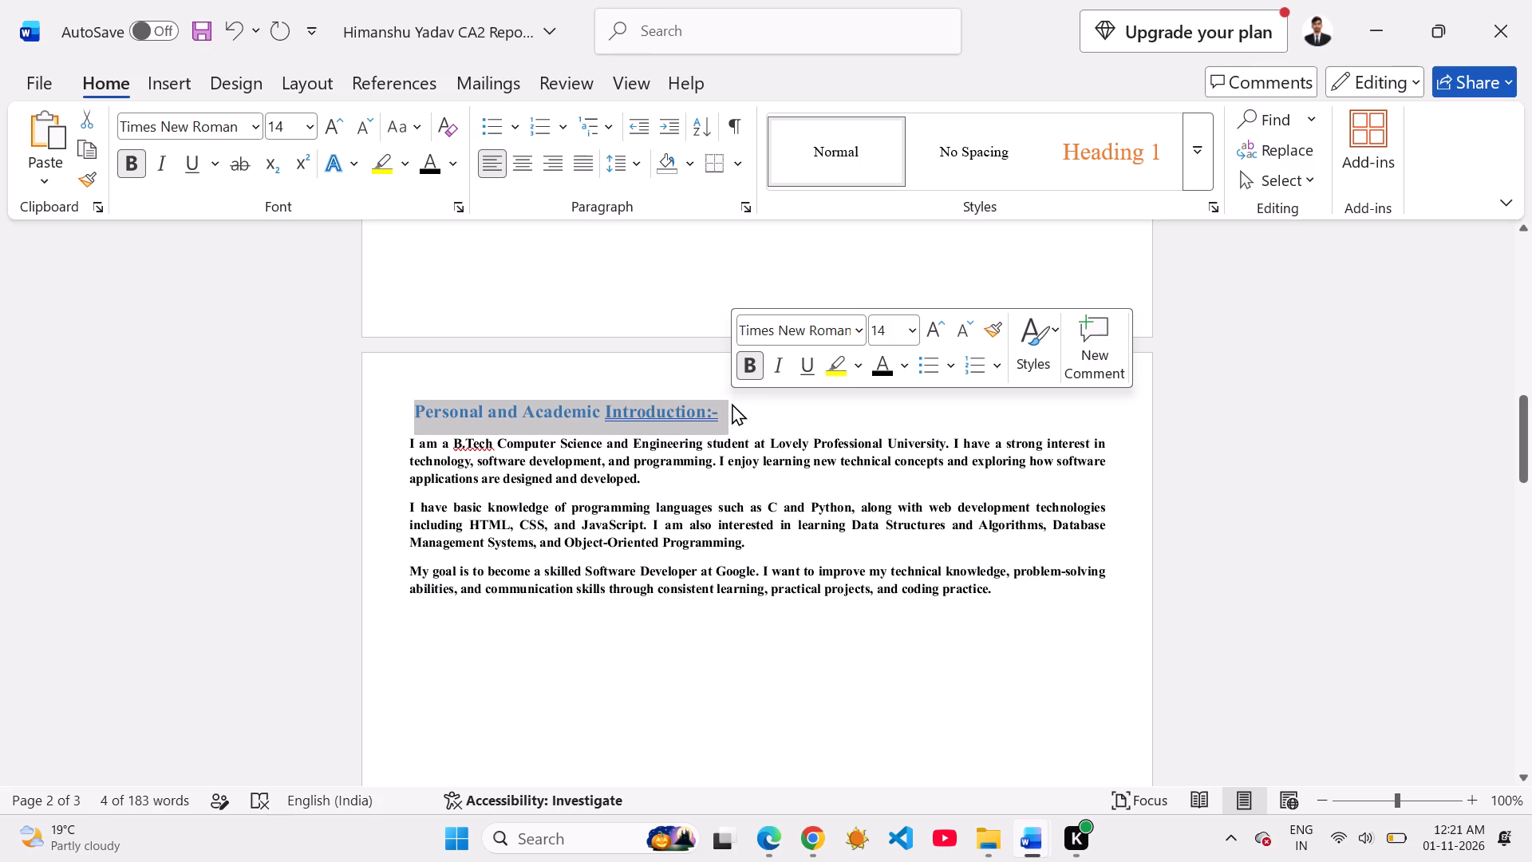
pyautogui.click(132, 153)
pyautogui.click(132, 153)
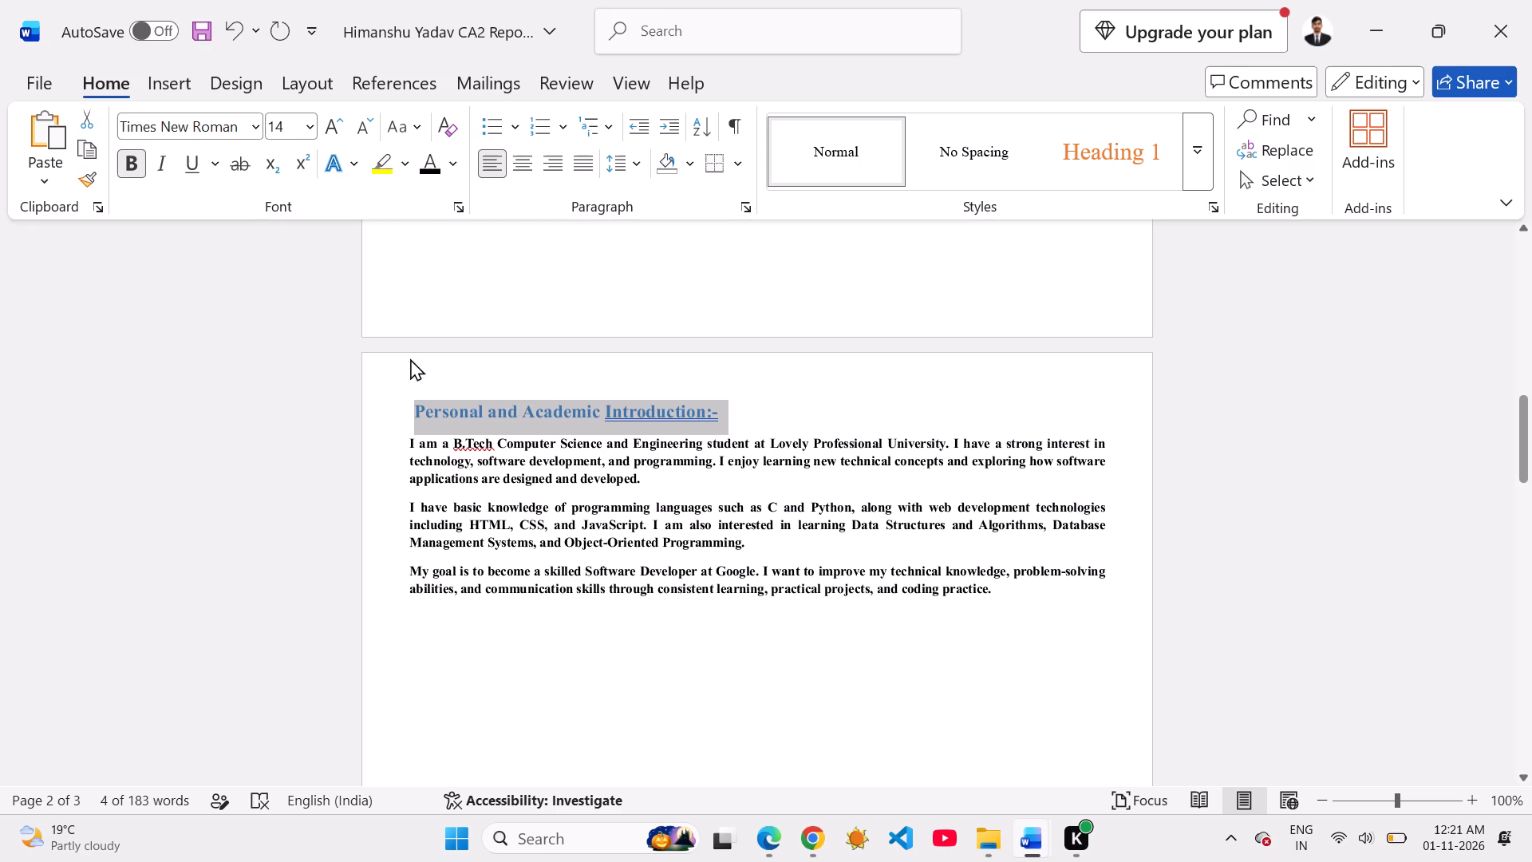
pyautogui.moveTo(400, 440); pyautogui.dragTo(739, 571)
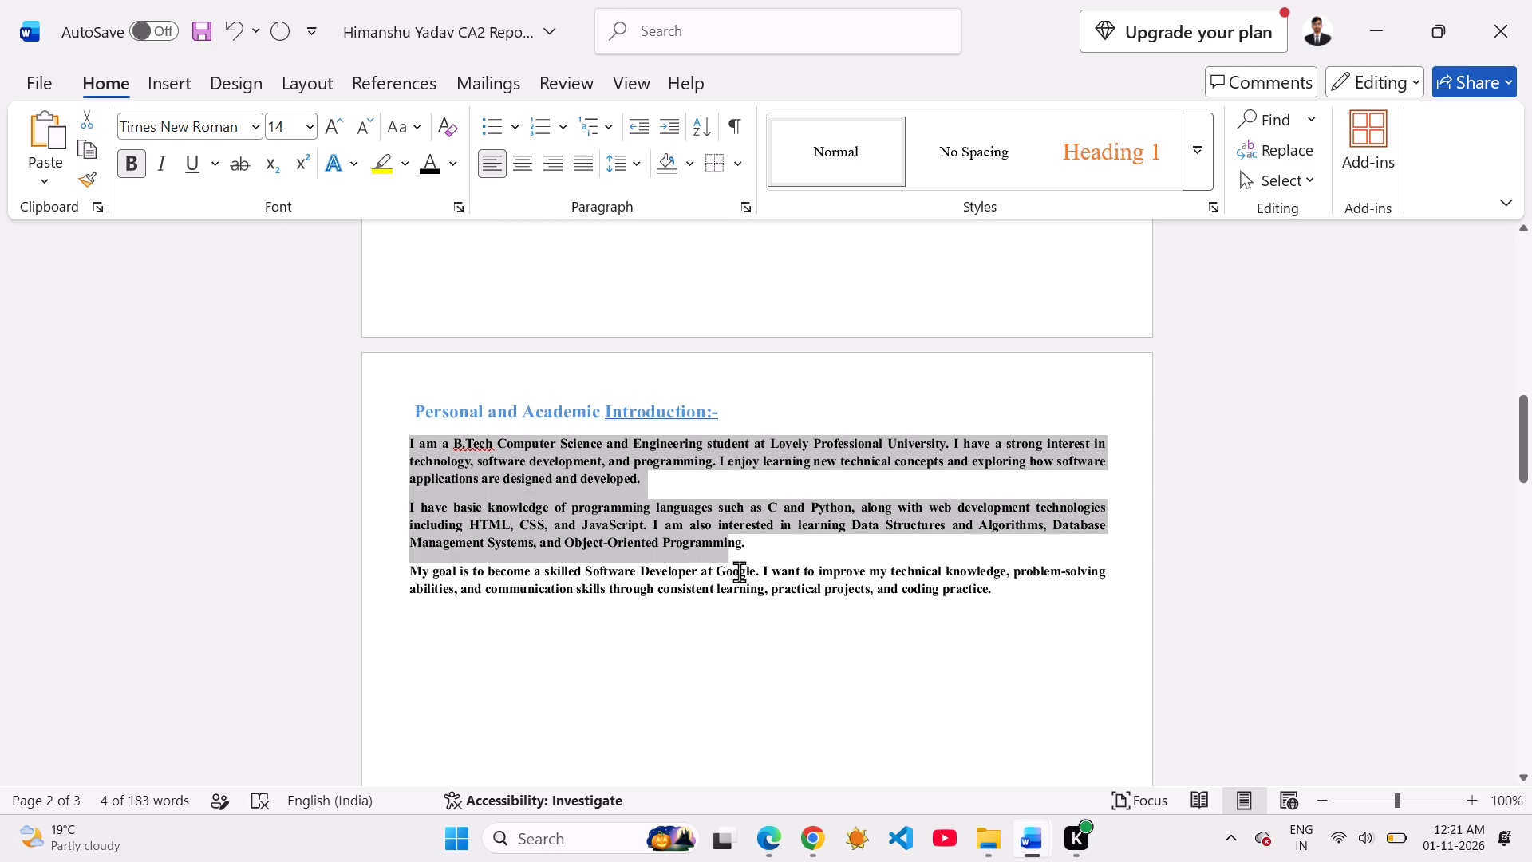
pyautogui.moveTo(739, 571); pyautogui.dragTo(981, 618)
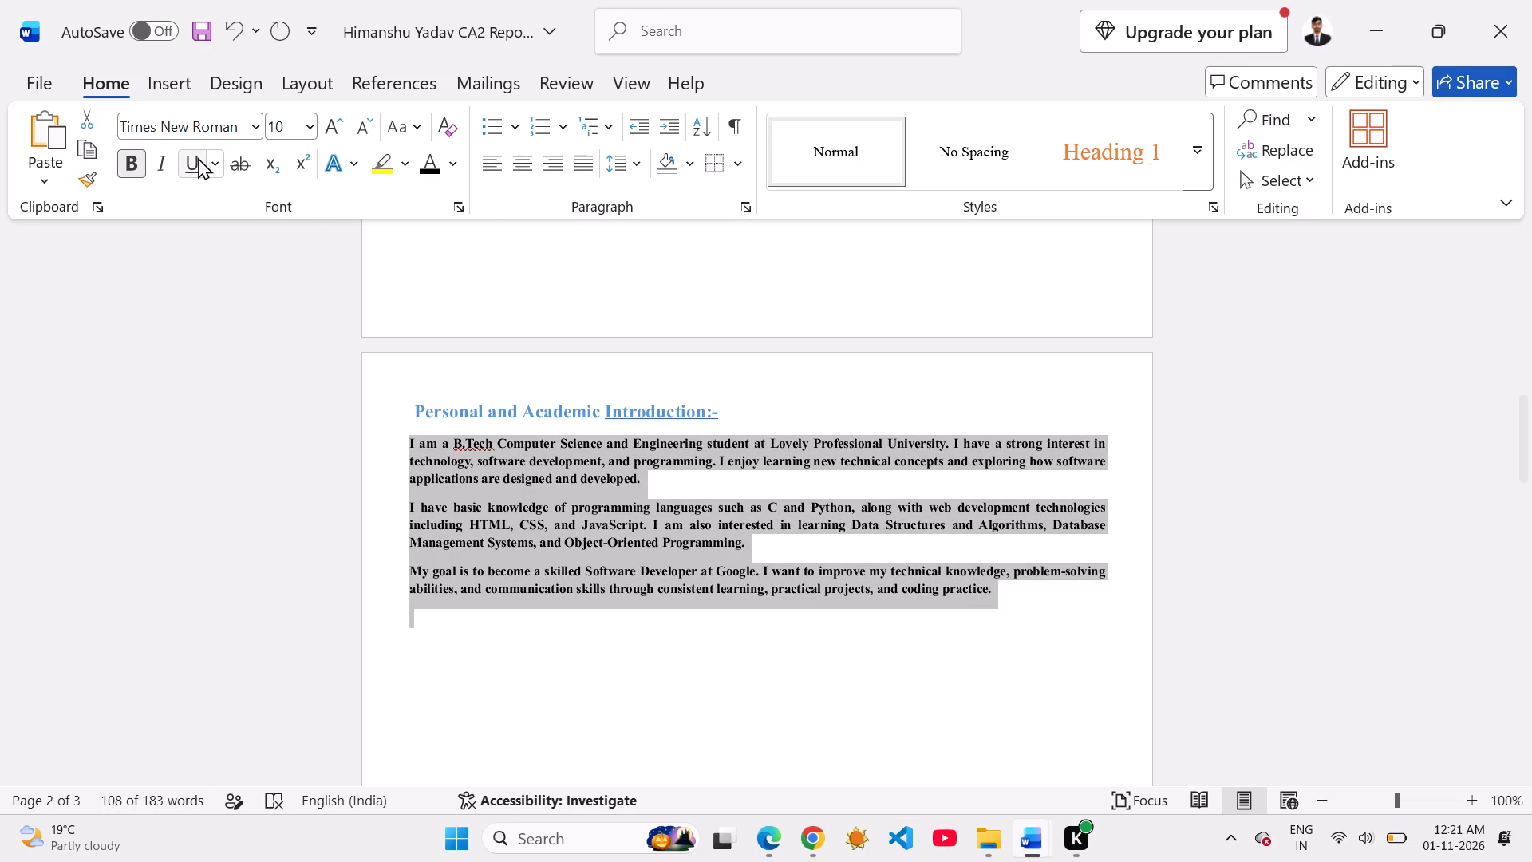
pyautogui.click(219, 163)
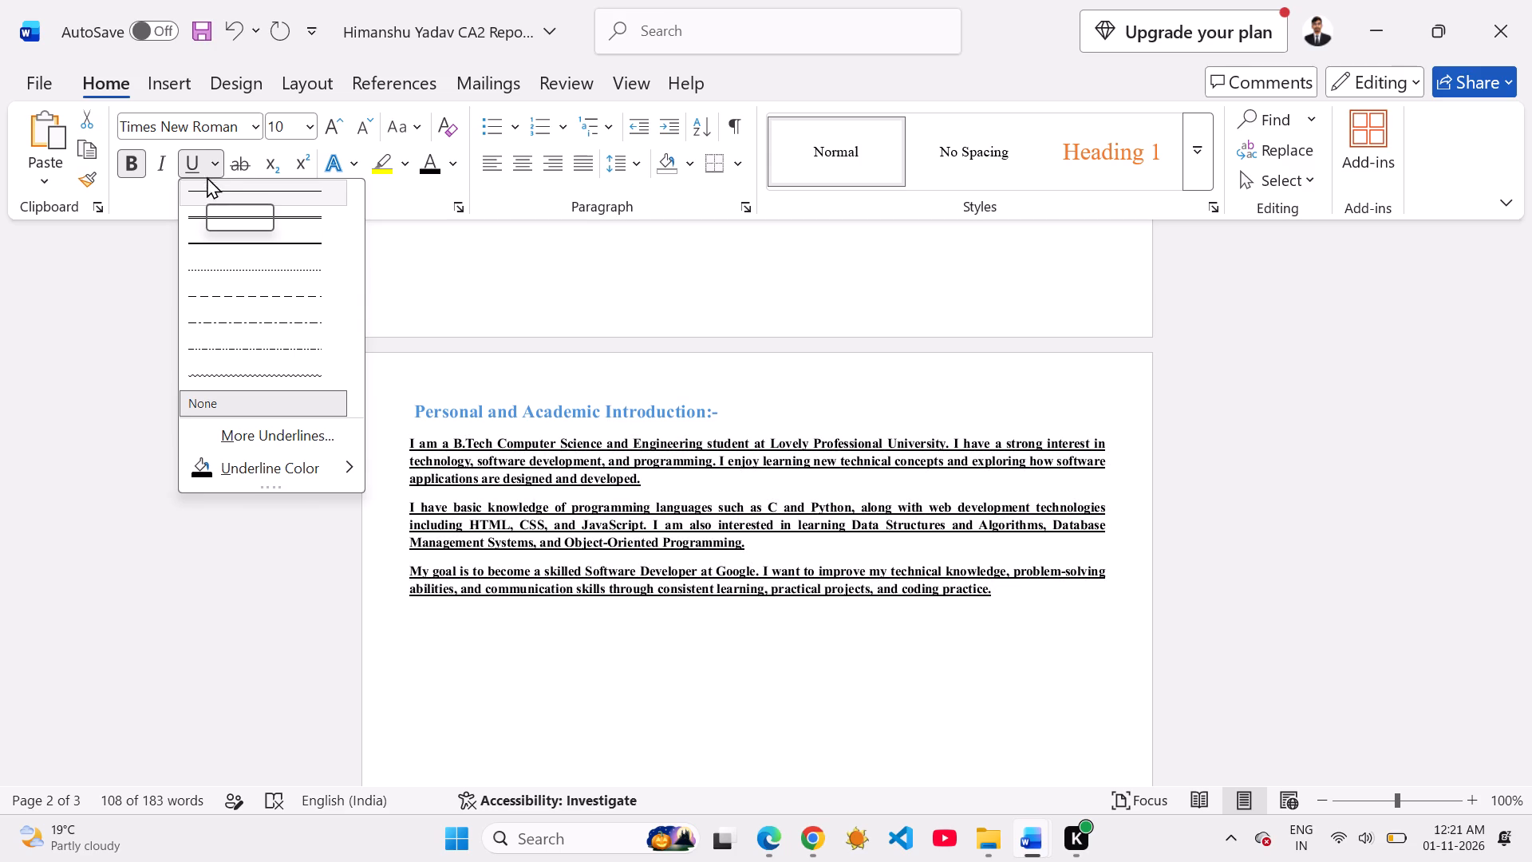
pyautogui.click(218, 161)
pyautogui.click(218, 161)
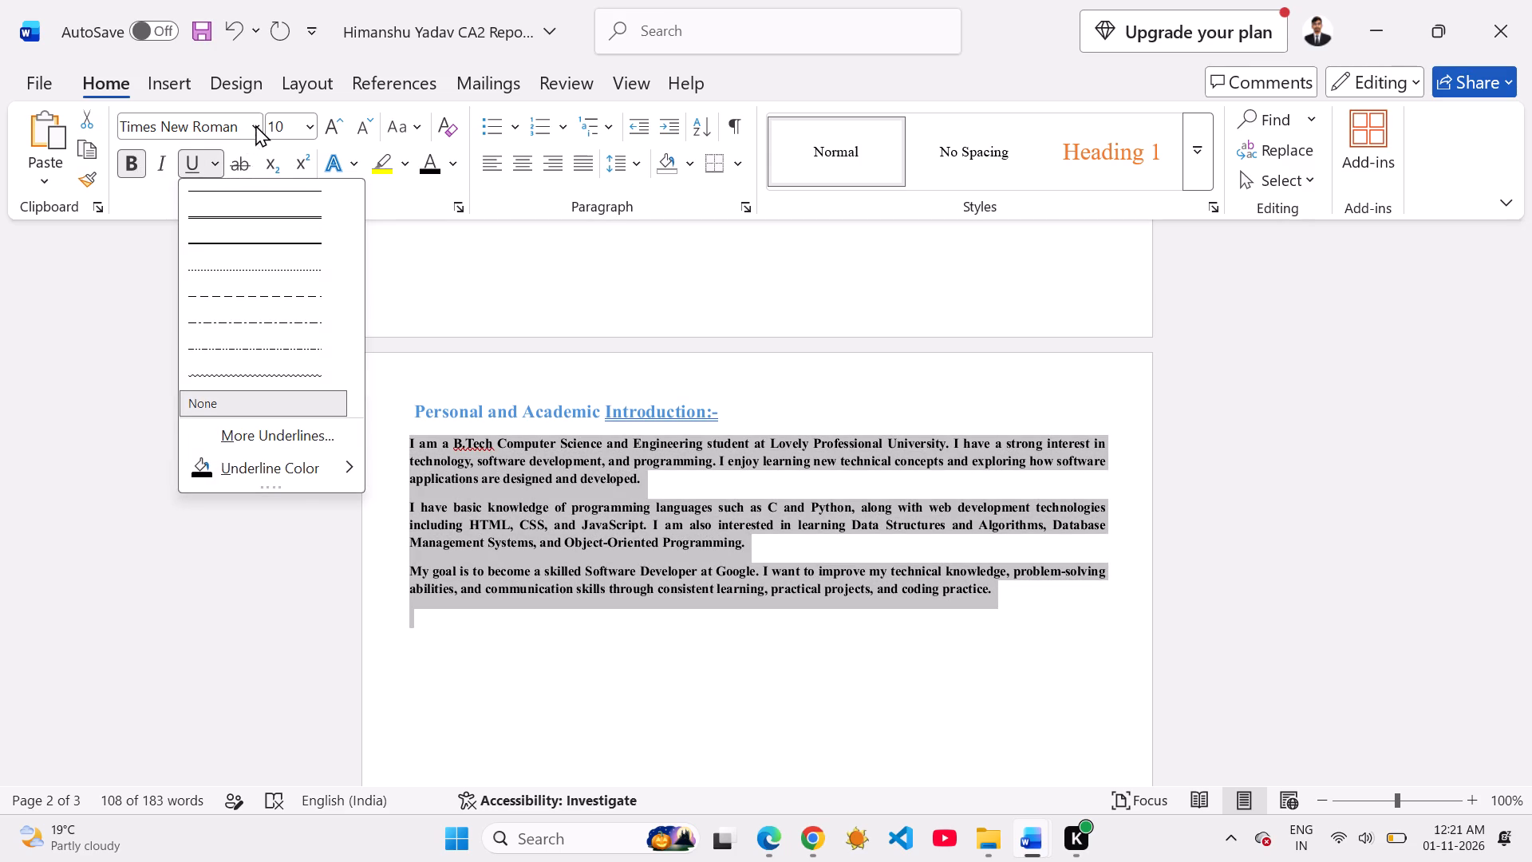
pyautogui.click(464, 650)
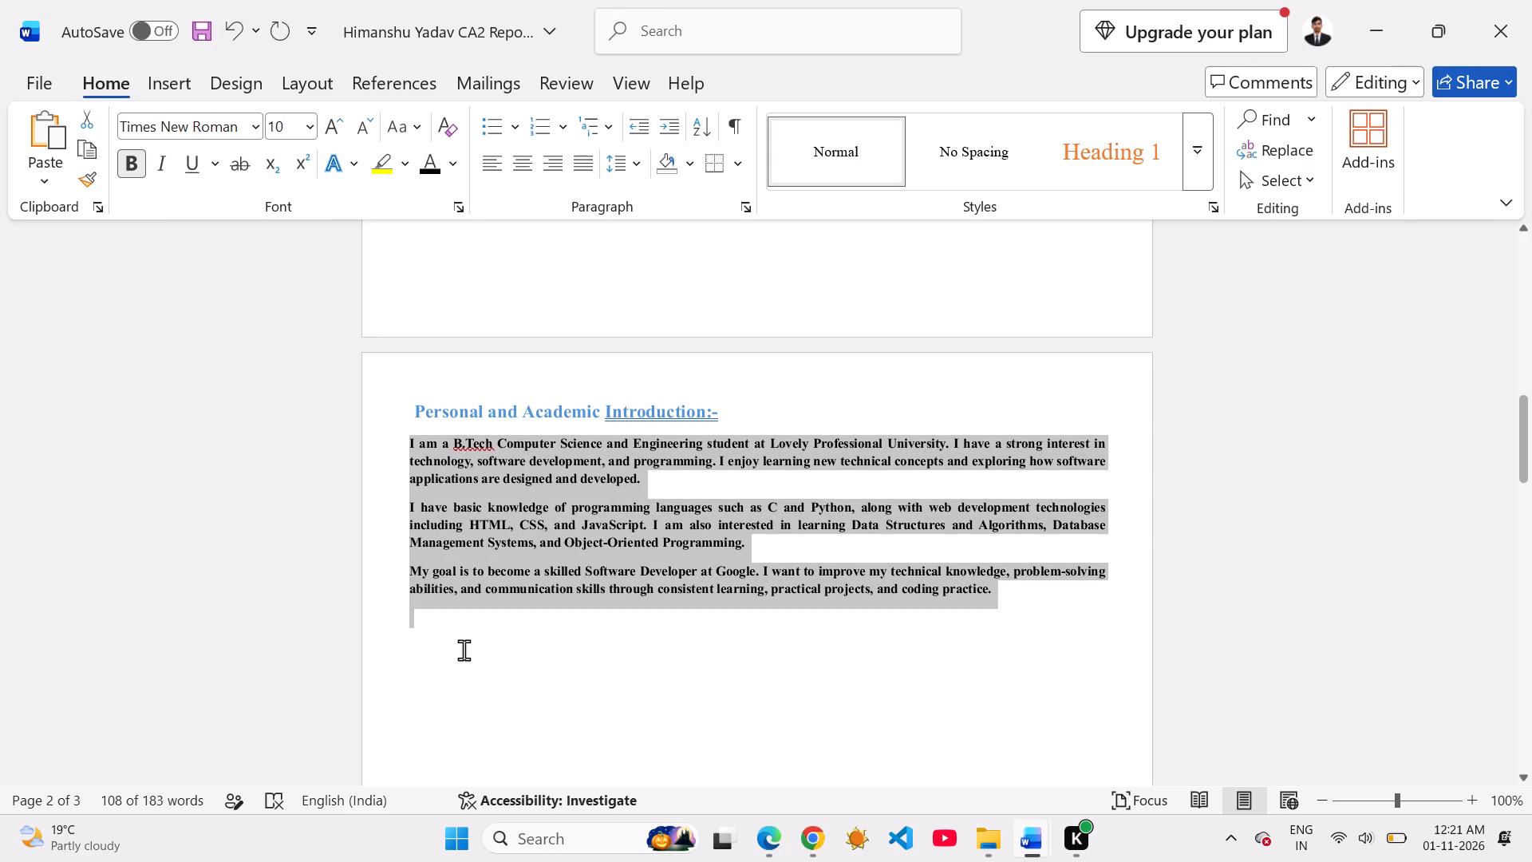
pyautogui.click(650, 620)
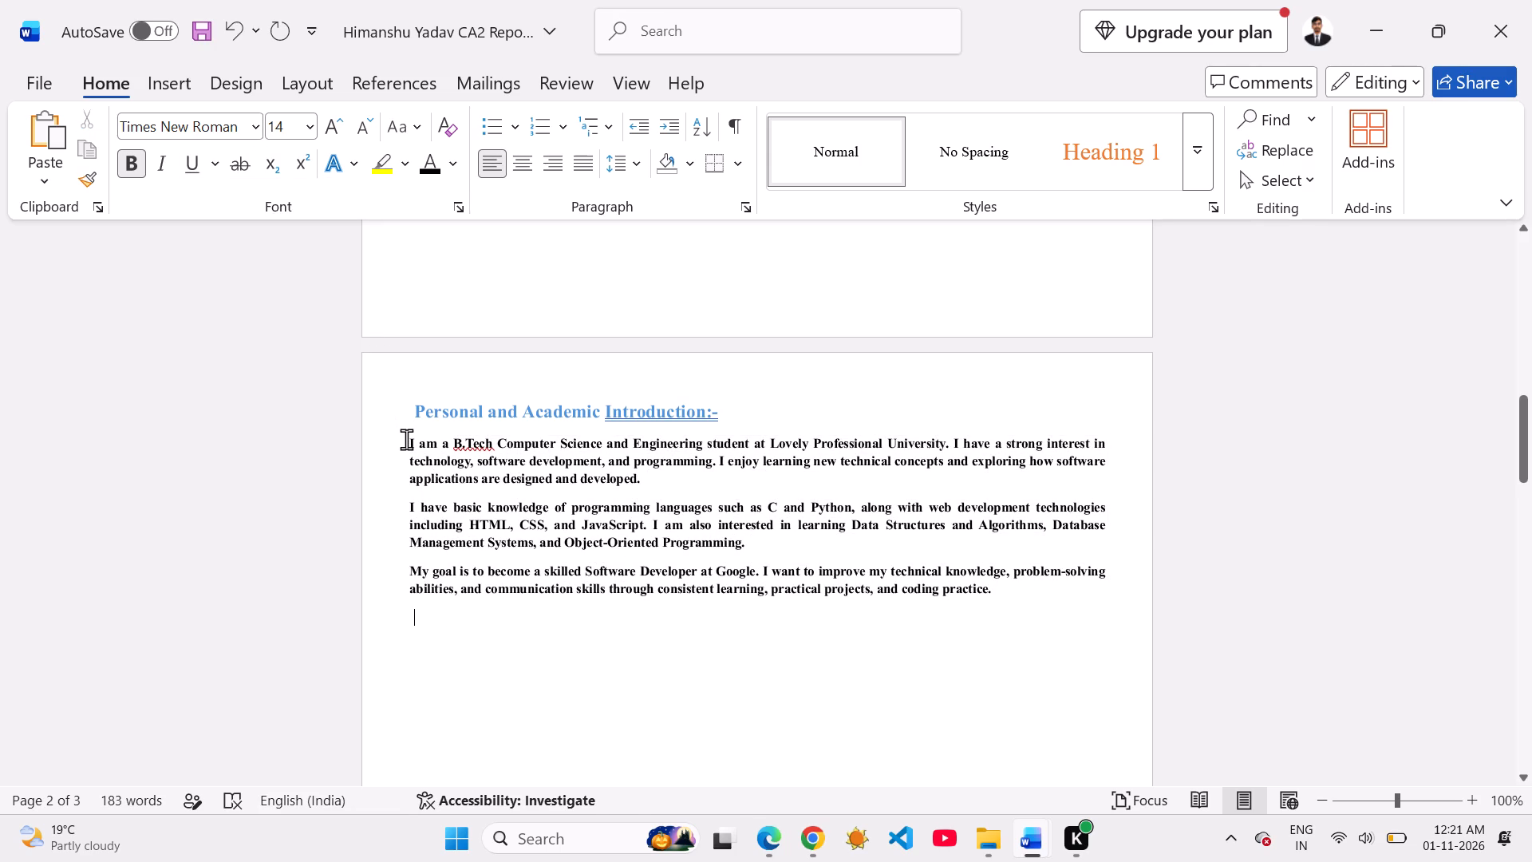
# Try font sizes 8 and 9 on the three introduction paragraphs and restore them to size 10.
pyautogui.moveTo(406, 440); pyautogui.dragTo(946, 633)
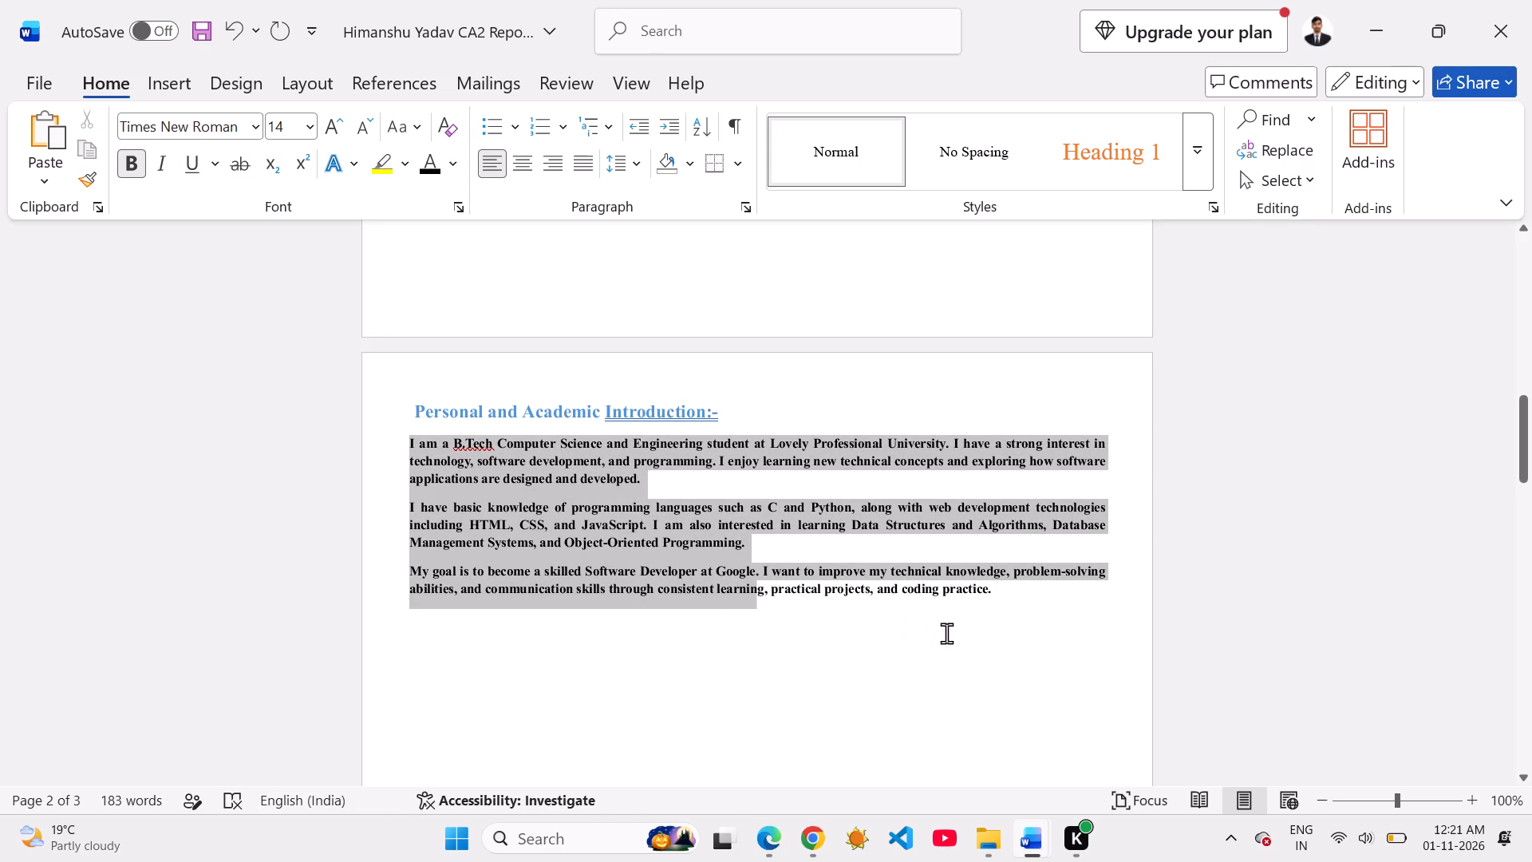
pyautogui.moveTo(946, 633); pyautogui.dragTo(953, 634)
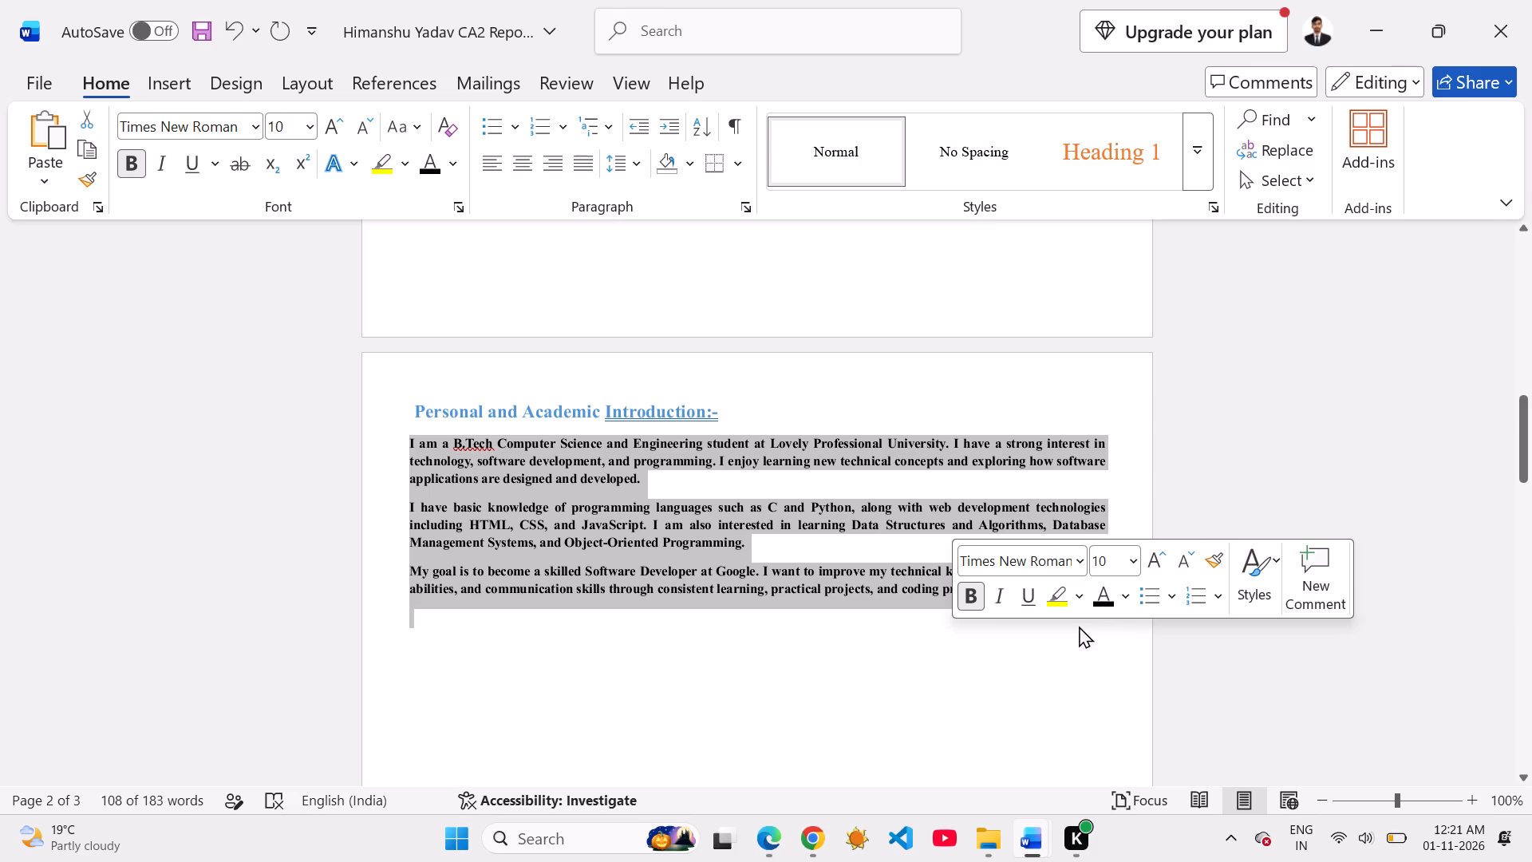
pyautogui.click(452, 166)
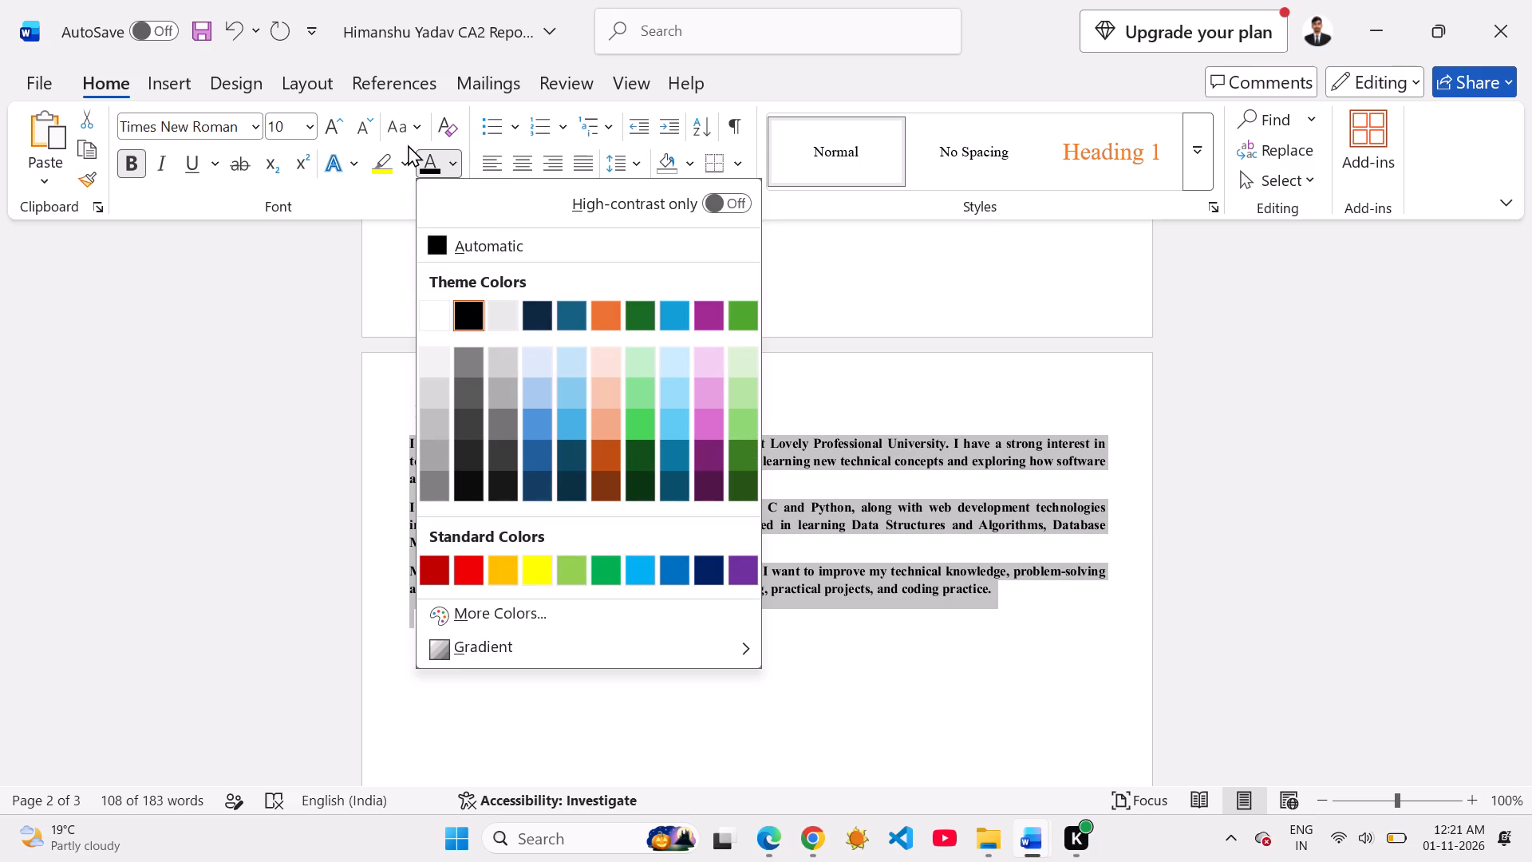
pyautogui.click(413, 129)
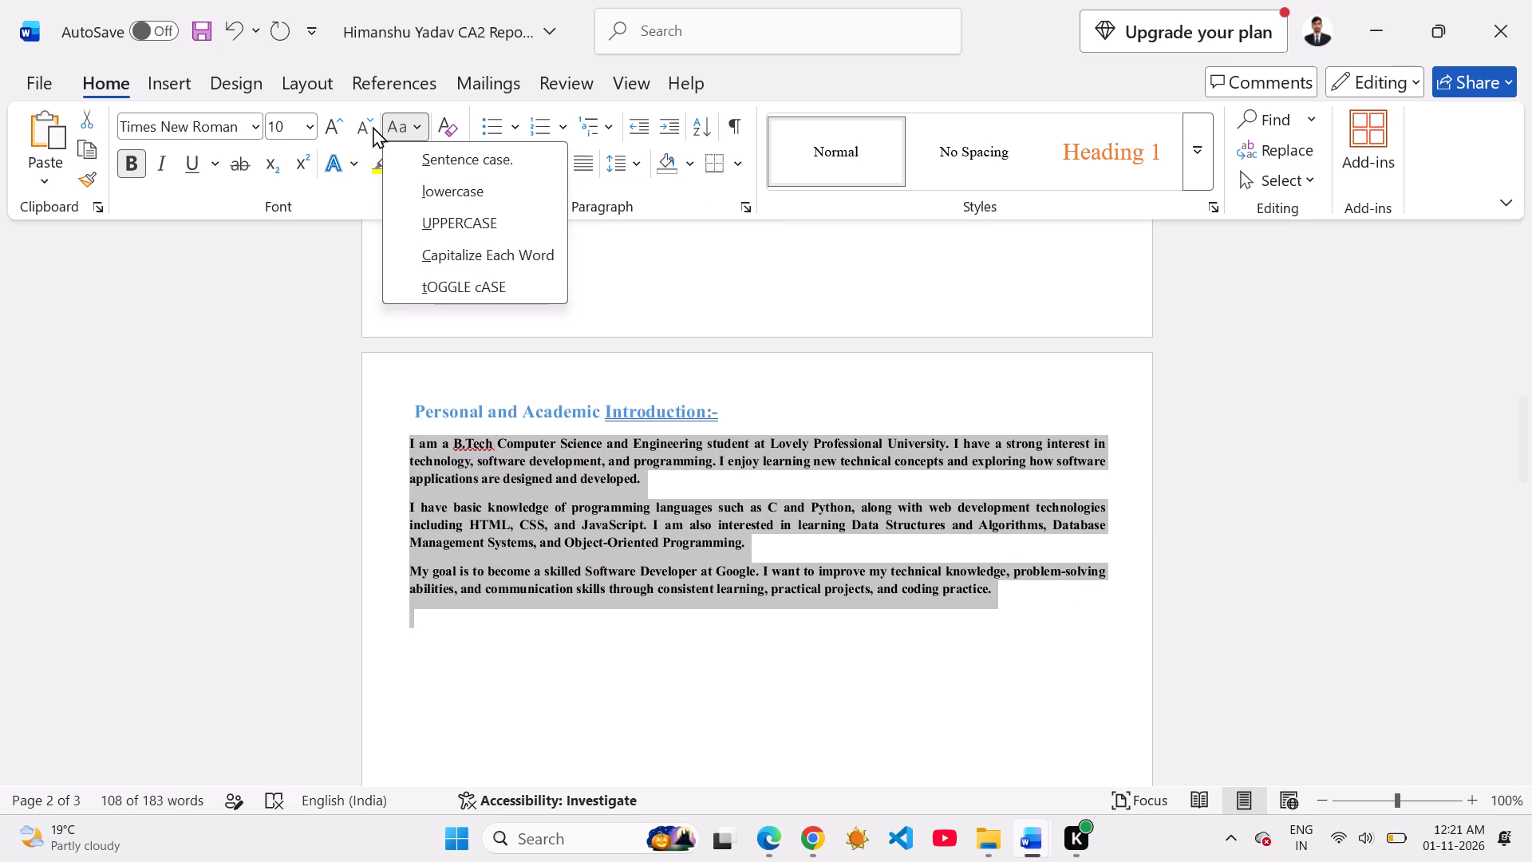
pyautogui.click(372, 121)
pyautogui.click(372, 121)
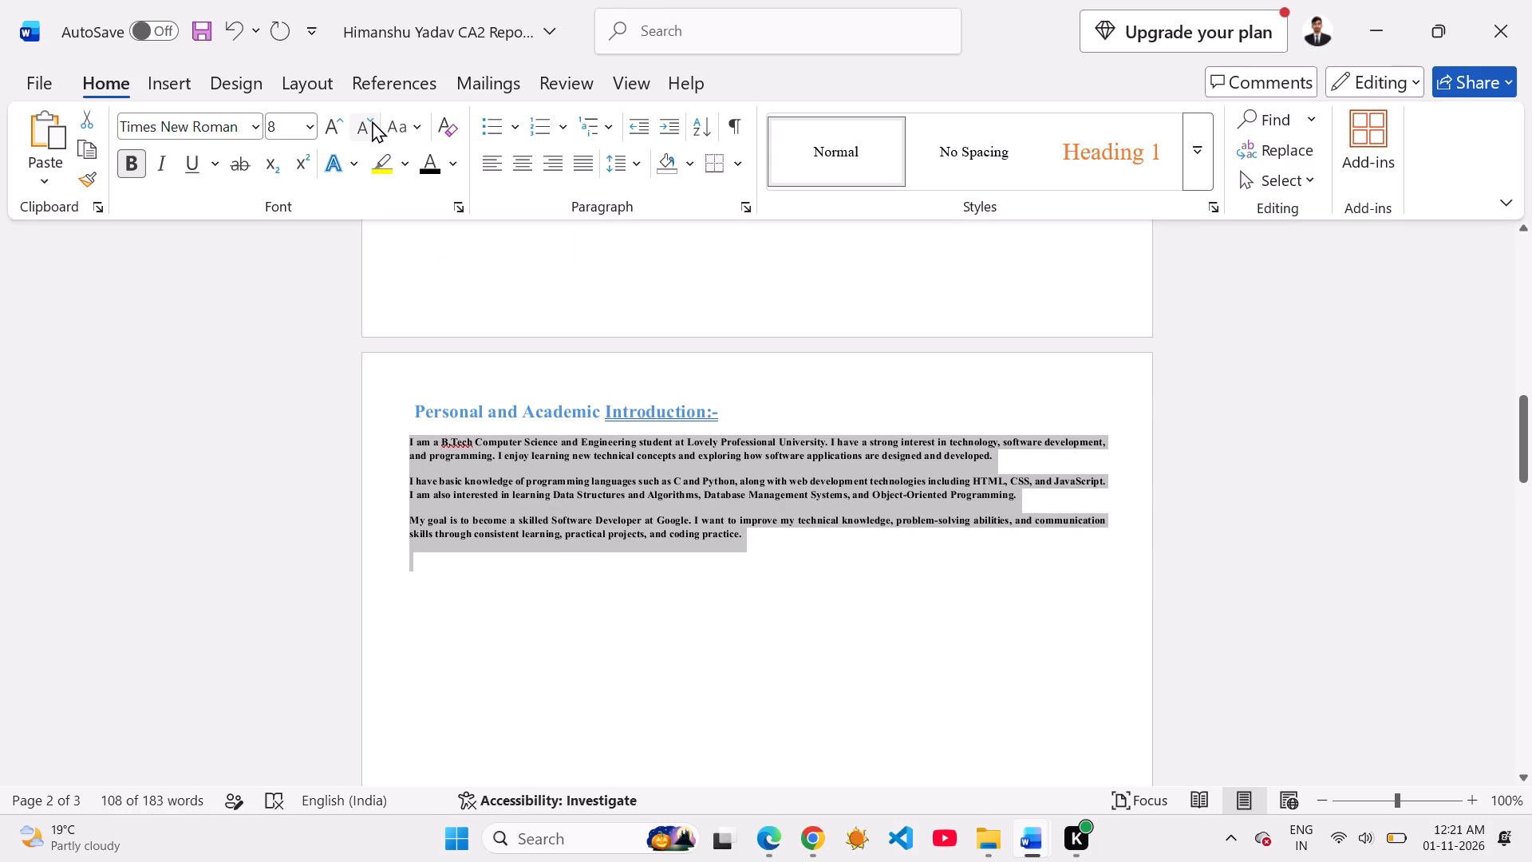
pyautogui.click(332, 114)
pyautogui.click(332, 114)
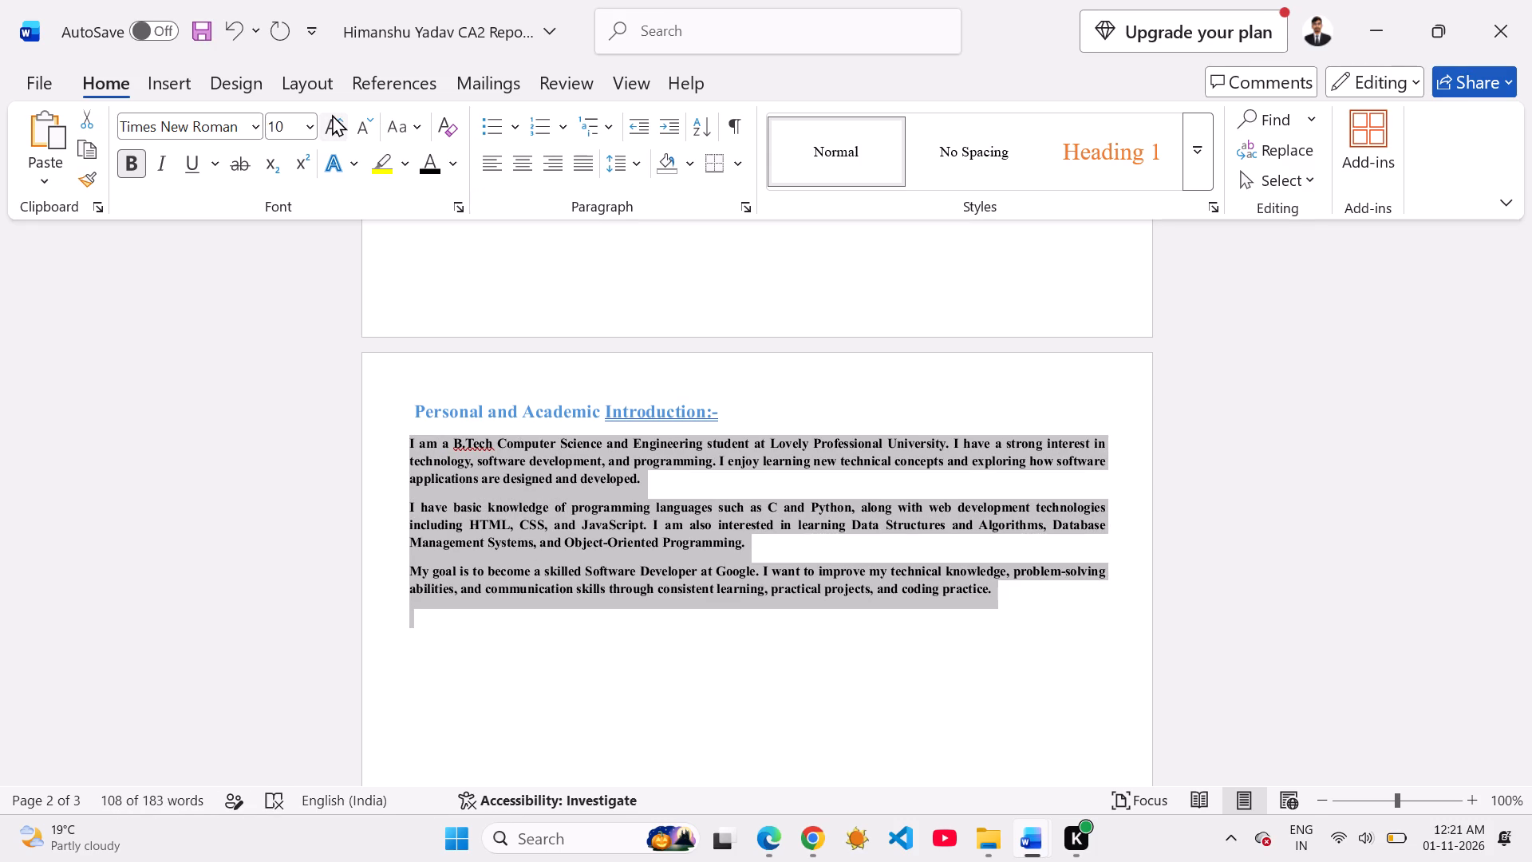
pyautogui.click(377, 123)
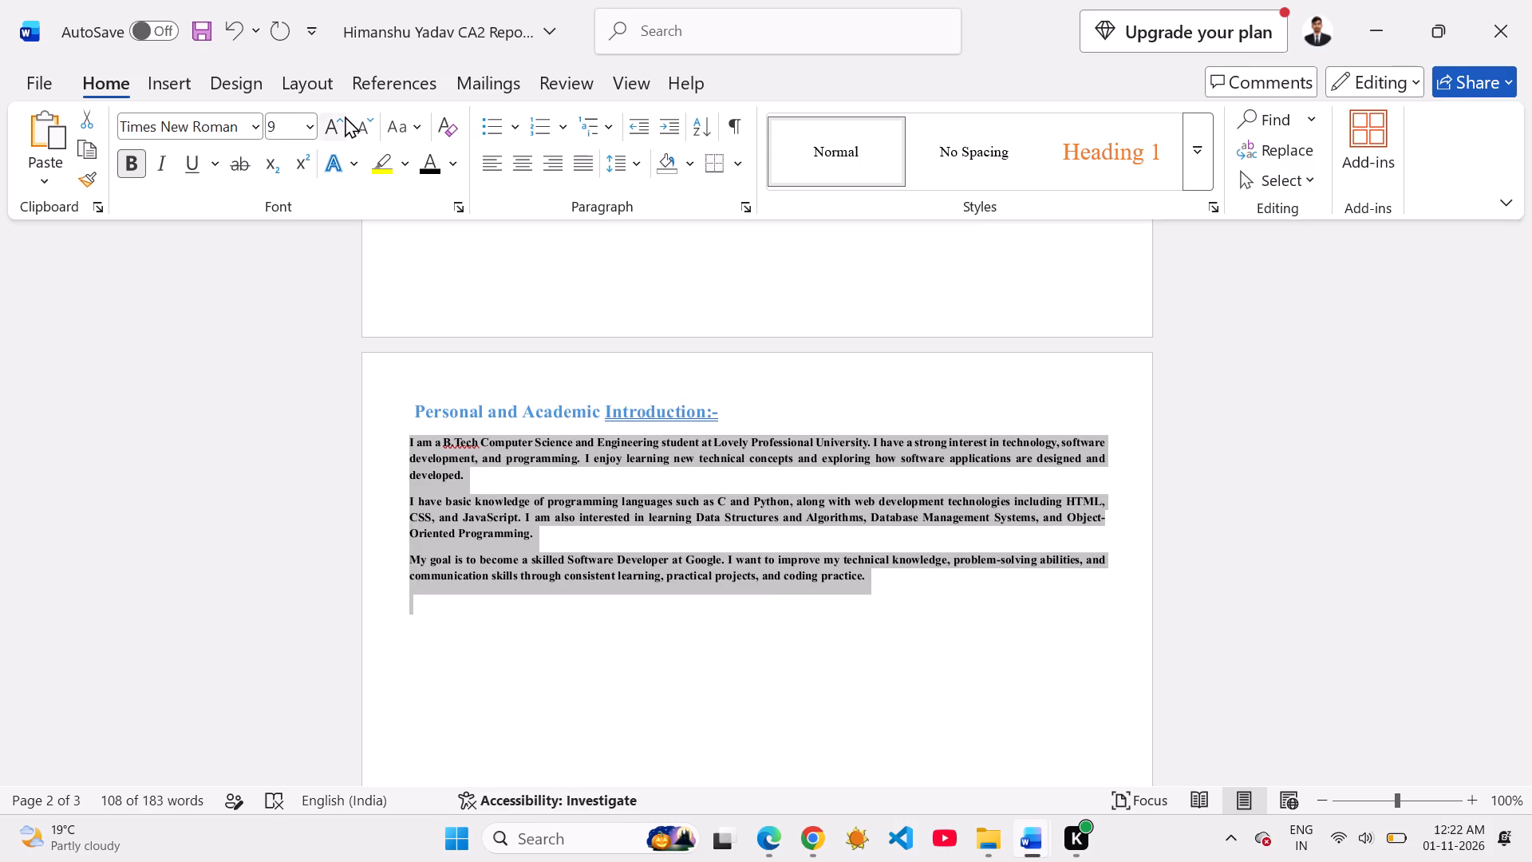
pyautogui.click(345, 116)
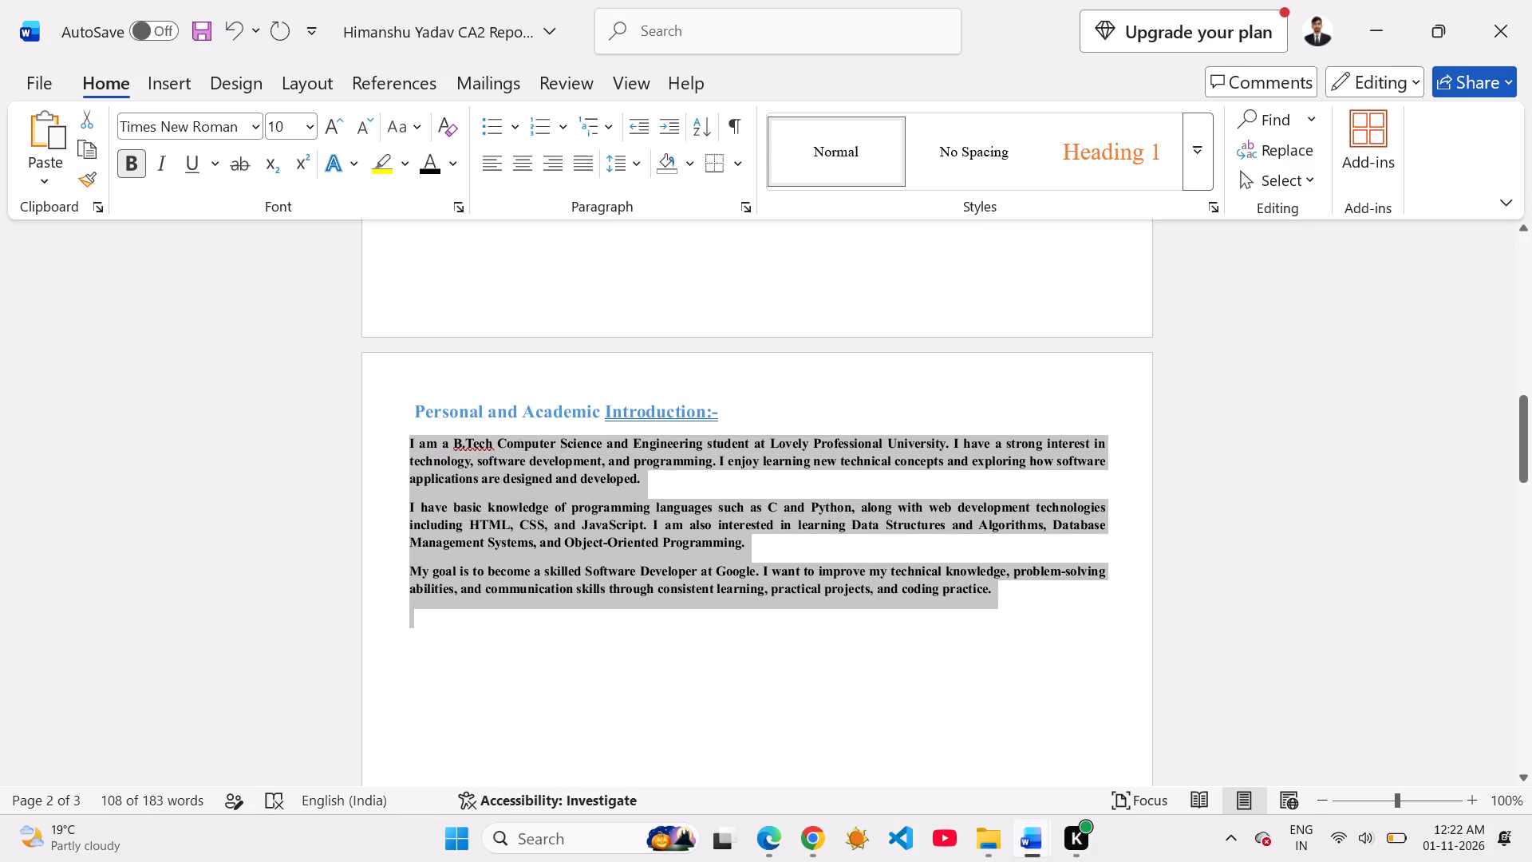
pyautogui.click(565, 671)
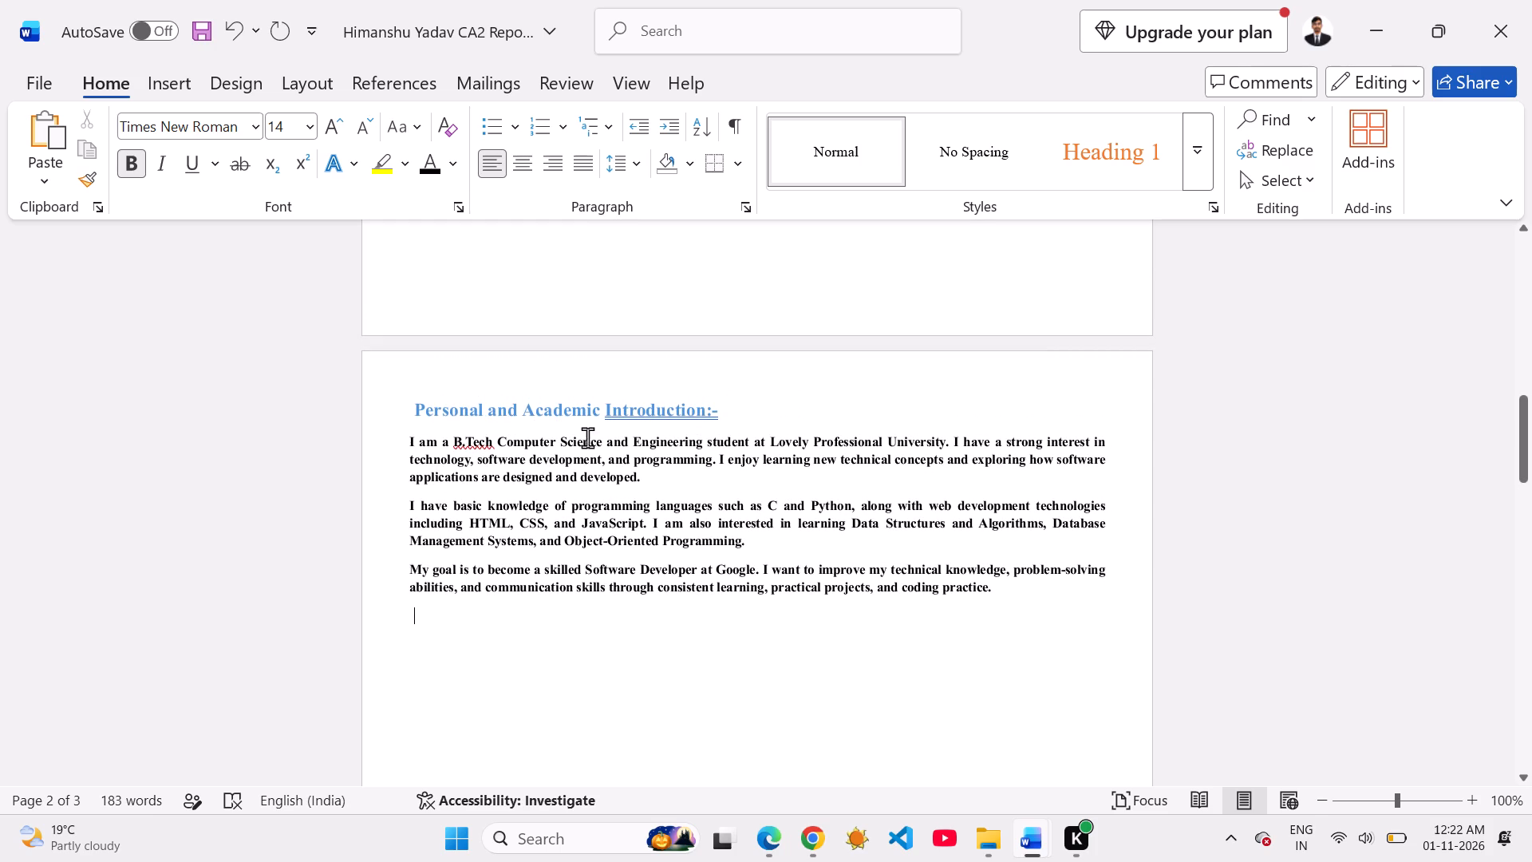
# Delete "C and" before "Python" in the second introduction paragraph.
pyautogui.hscroll(1, 699, 457)
pyautogui.click(787, 503)
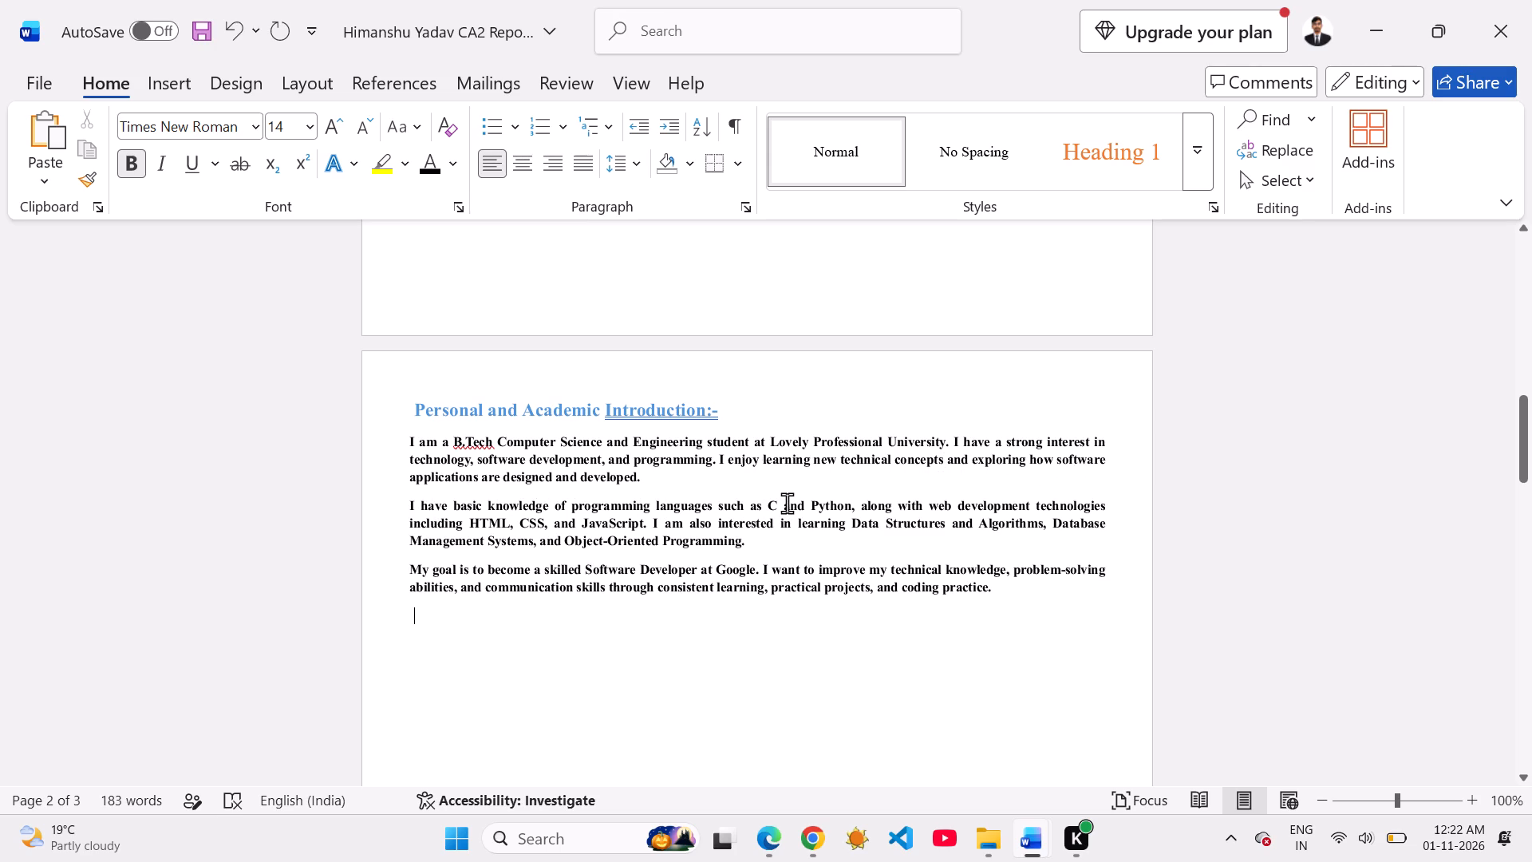
pyautogui.click(781, 503)
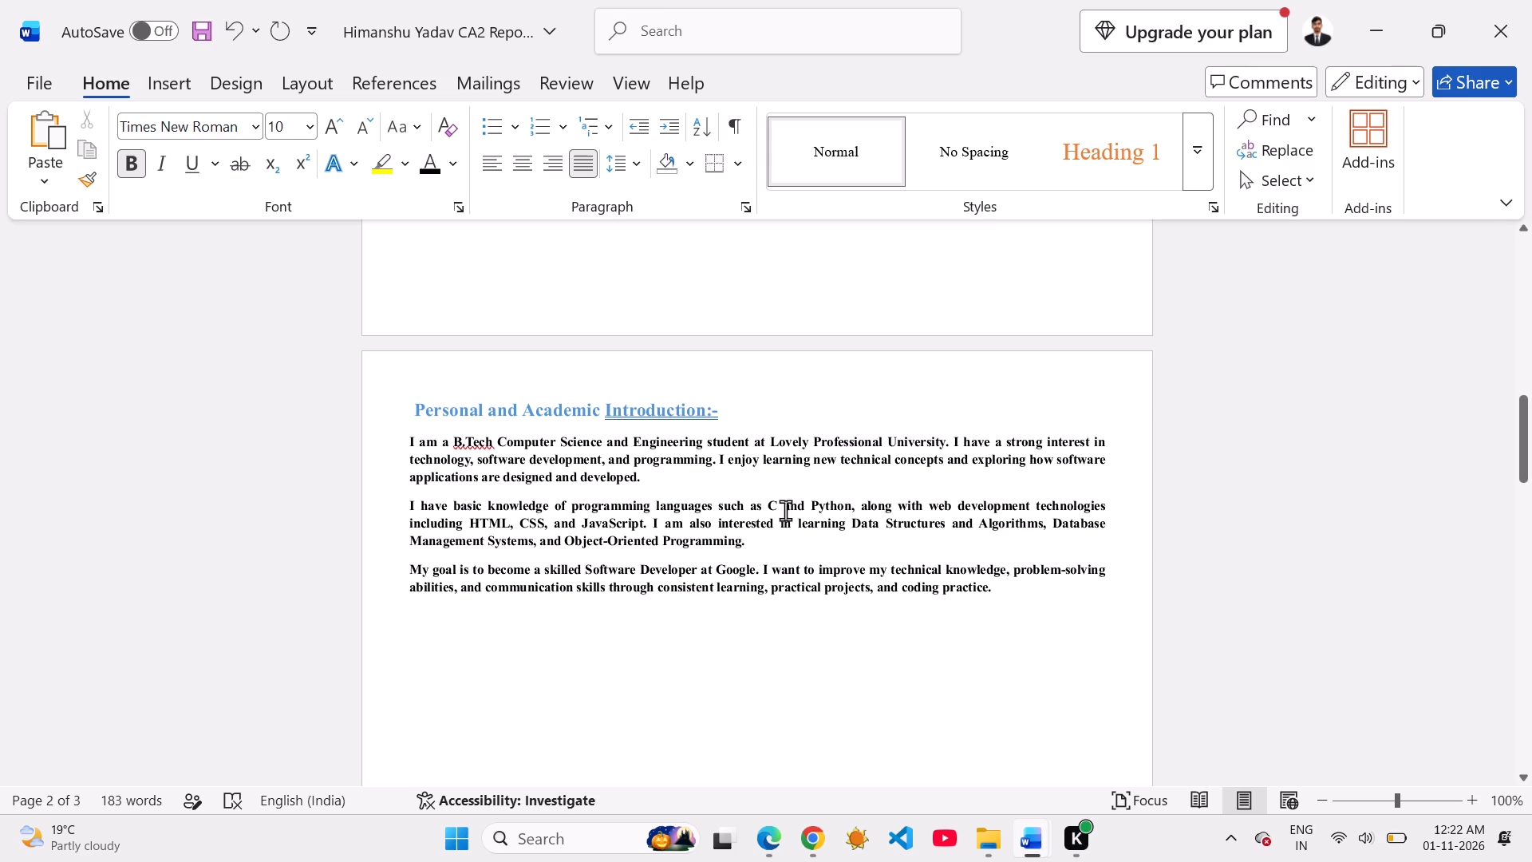
pyautogui.click(804, 503)
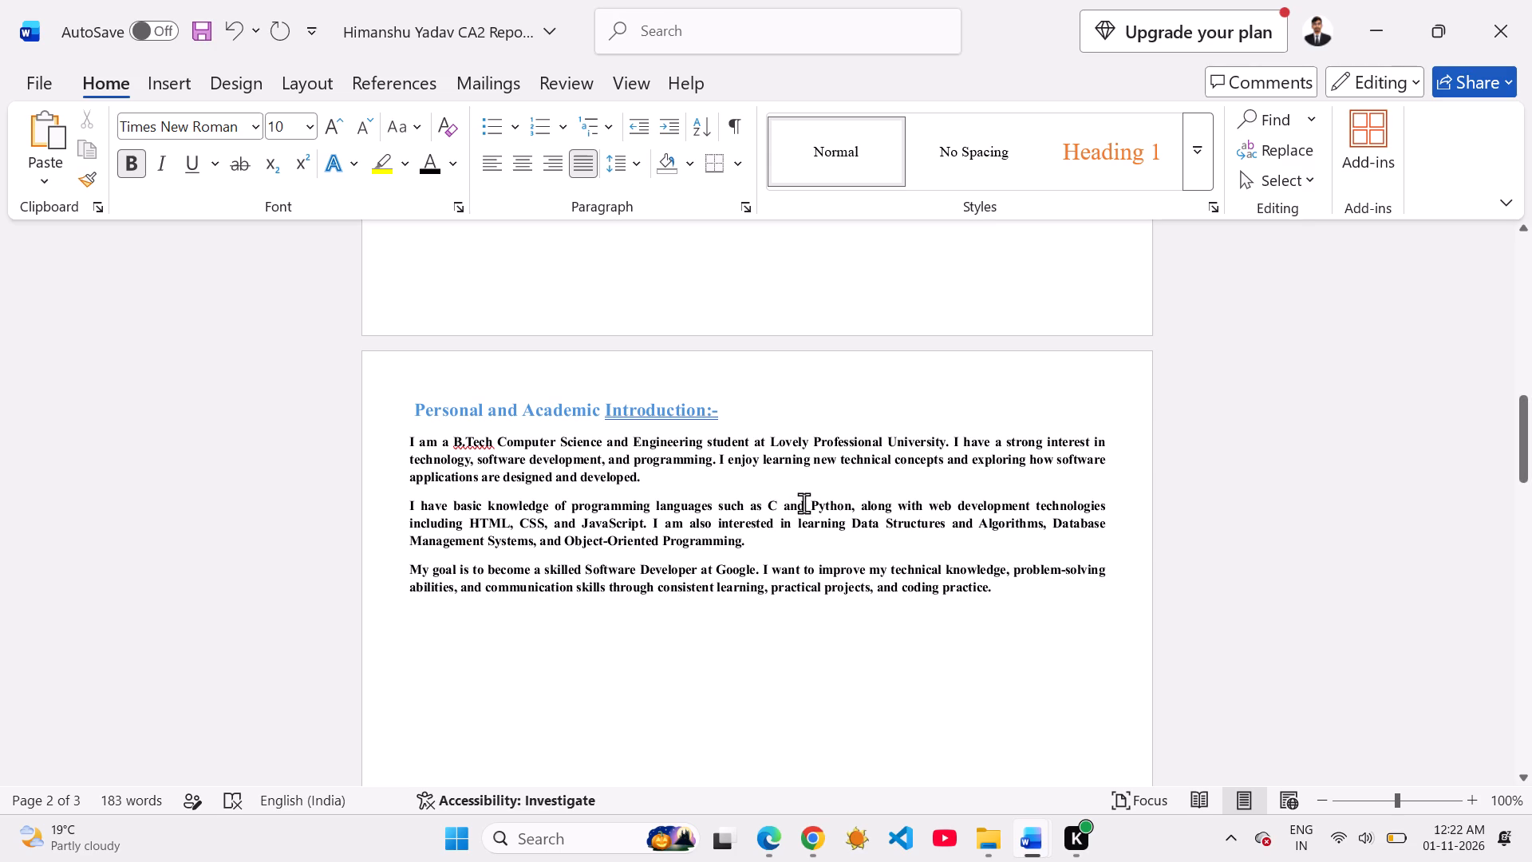
pyautogui.click(806, 505)
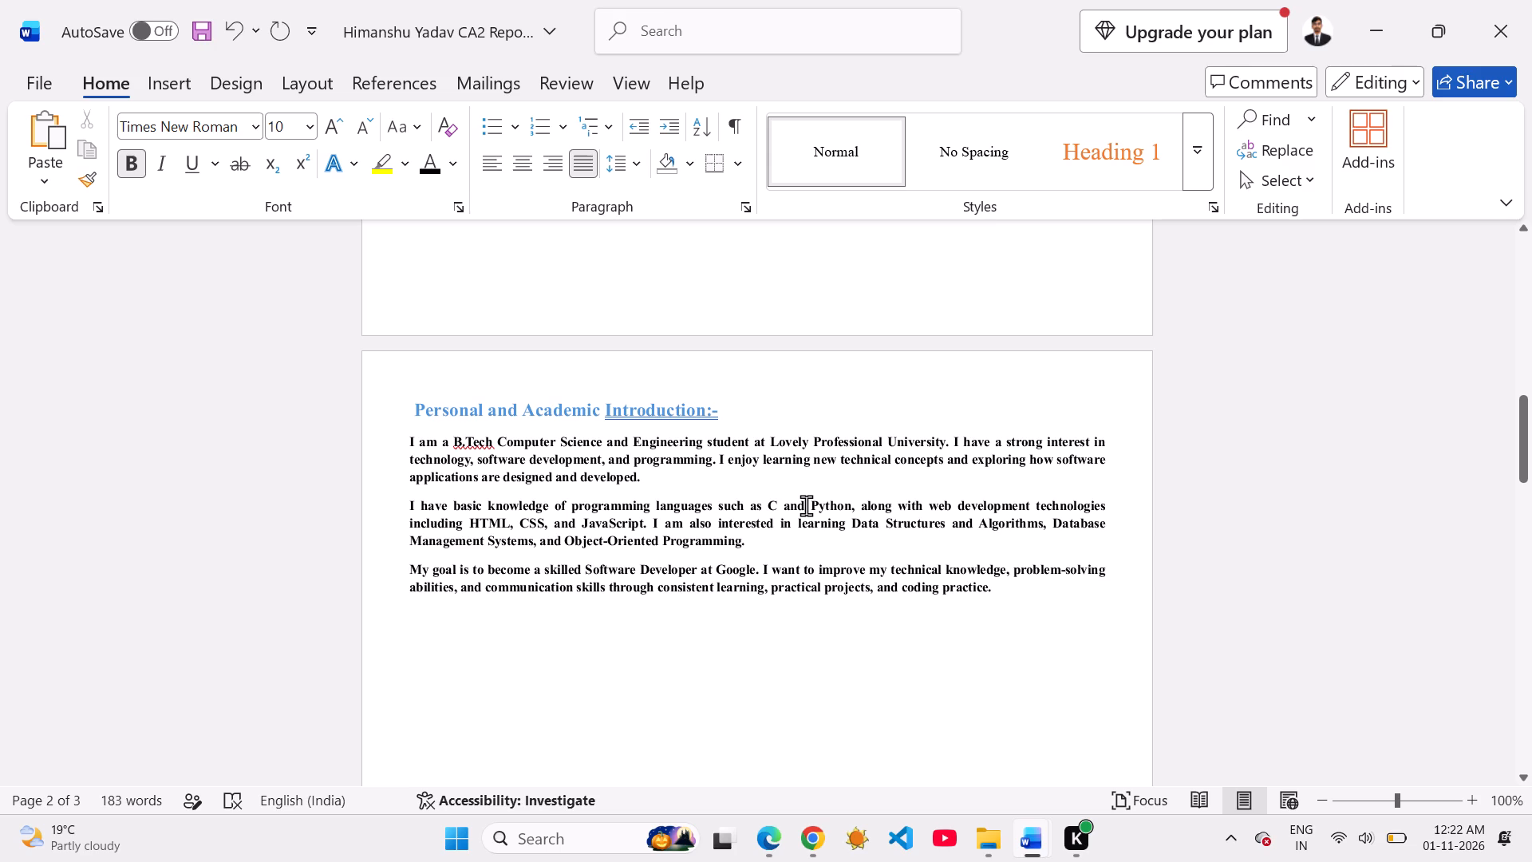
pyautogui.click(810, 506)
pyautogui.press('BackSpace')
pyautogui.press('BackSpace')
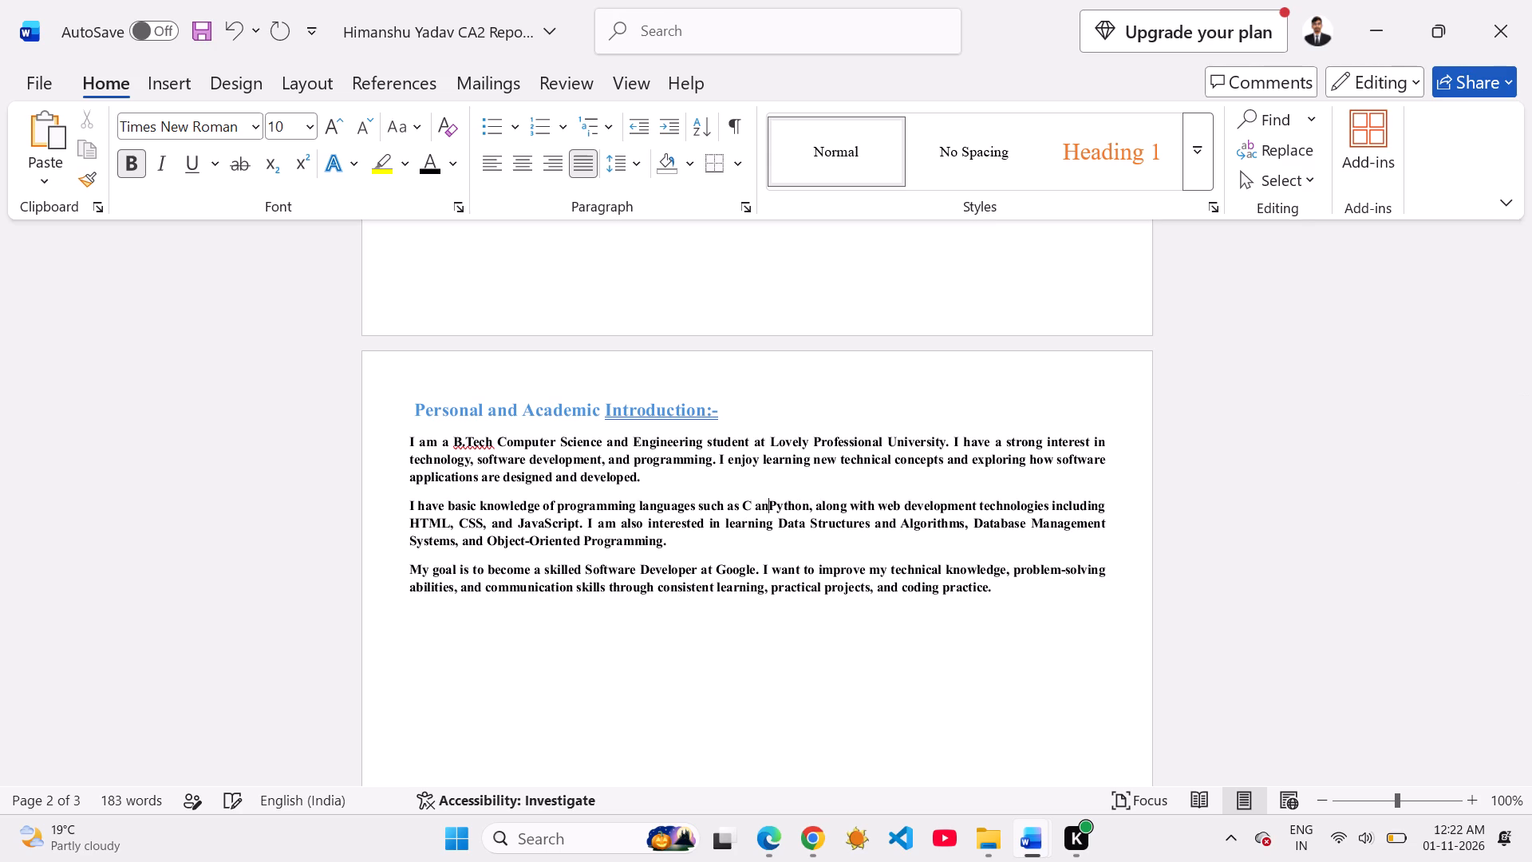
pyautogui.press('BackSpace')
pyautogui.press('BackSpace')
pyautogui.press('BackSpace')
pyautogui.press('BackSpace')
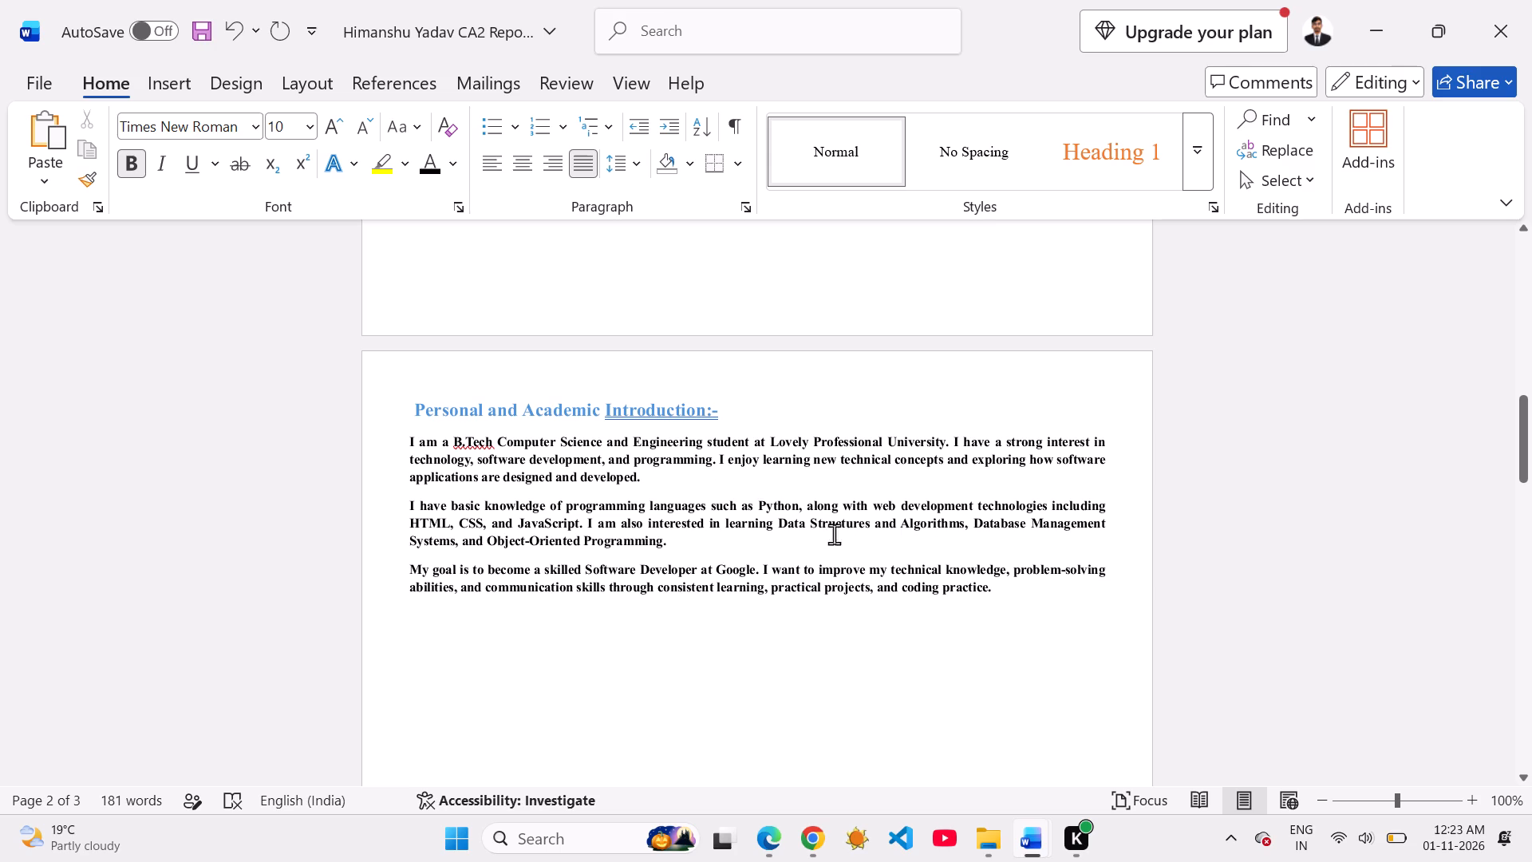
# Insert a space between "Introduction" and ":-" in the Personal and Academic Introduction heading.
pyautogui.click(709, 409)
pyautogui.press('space')
pyautogui.click(728, 441)
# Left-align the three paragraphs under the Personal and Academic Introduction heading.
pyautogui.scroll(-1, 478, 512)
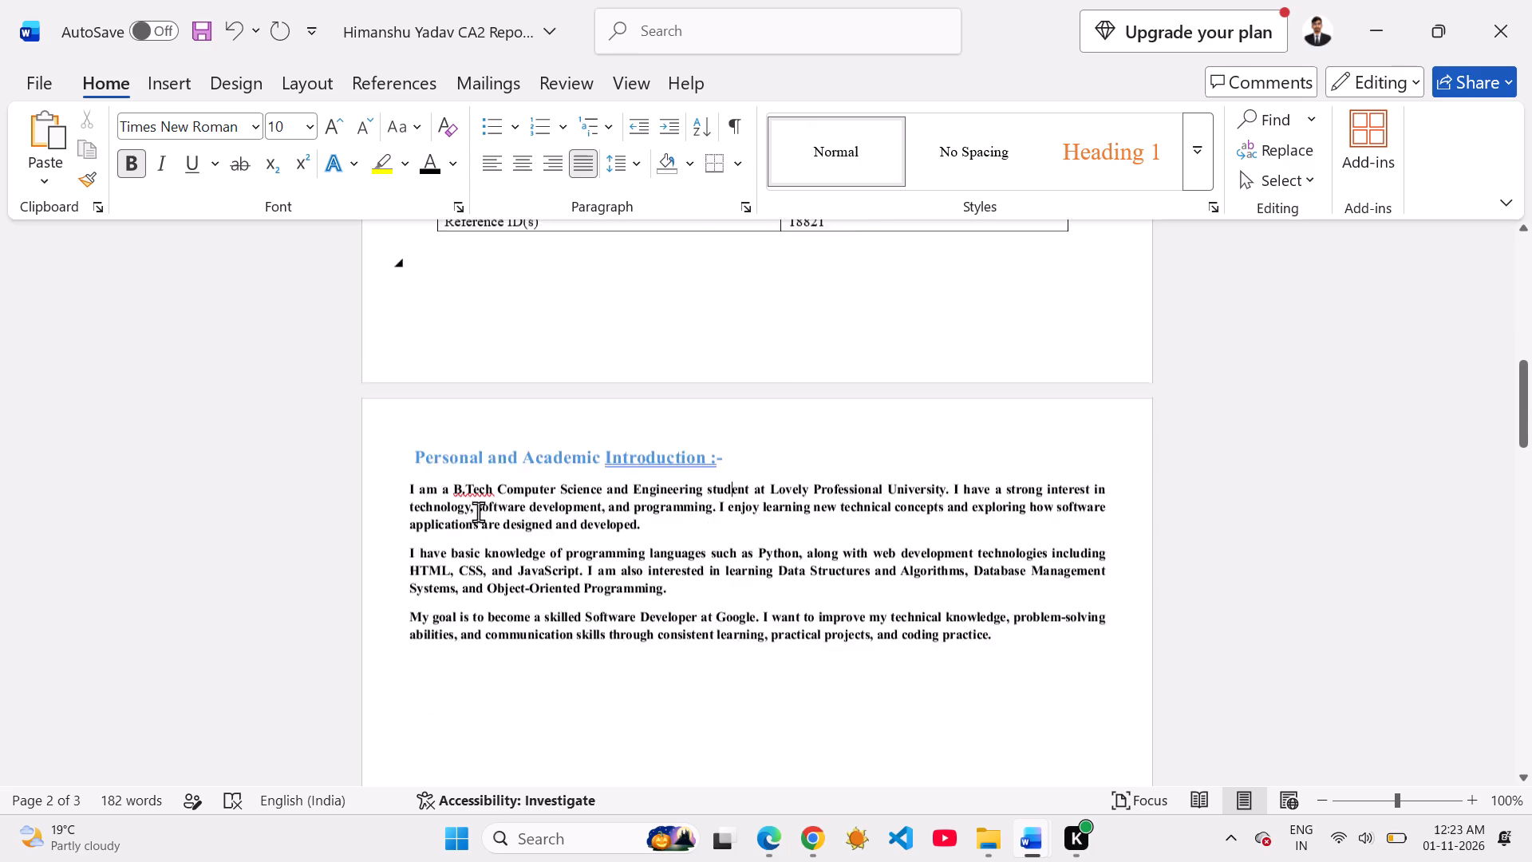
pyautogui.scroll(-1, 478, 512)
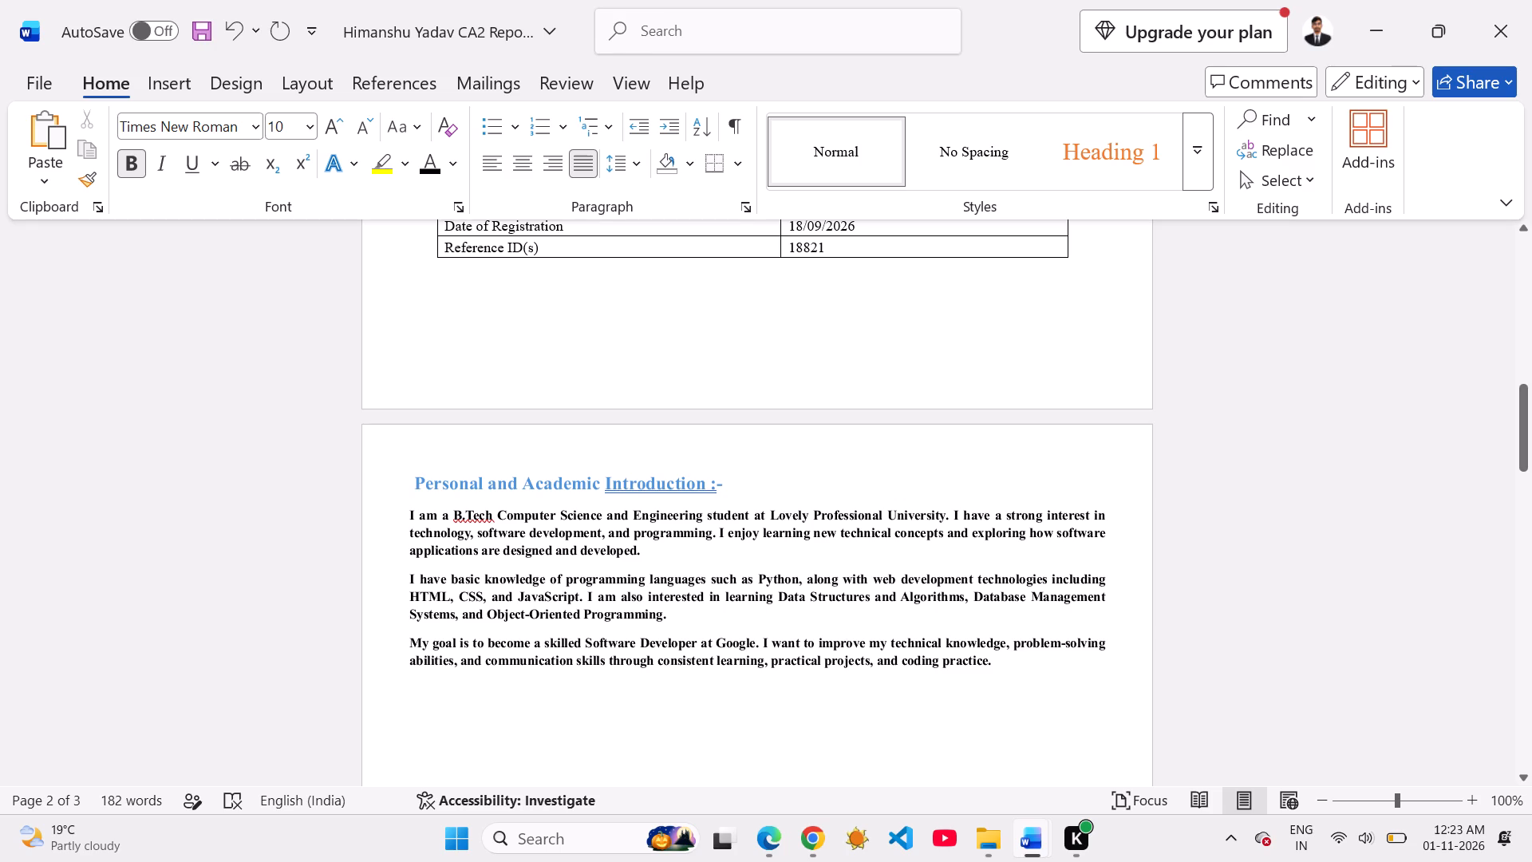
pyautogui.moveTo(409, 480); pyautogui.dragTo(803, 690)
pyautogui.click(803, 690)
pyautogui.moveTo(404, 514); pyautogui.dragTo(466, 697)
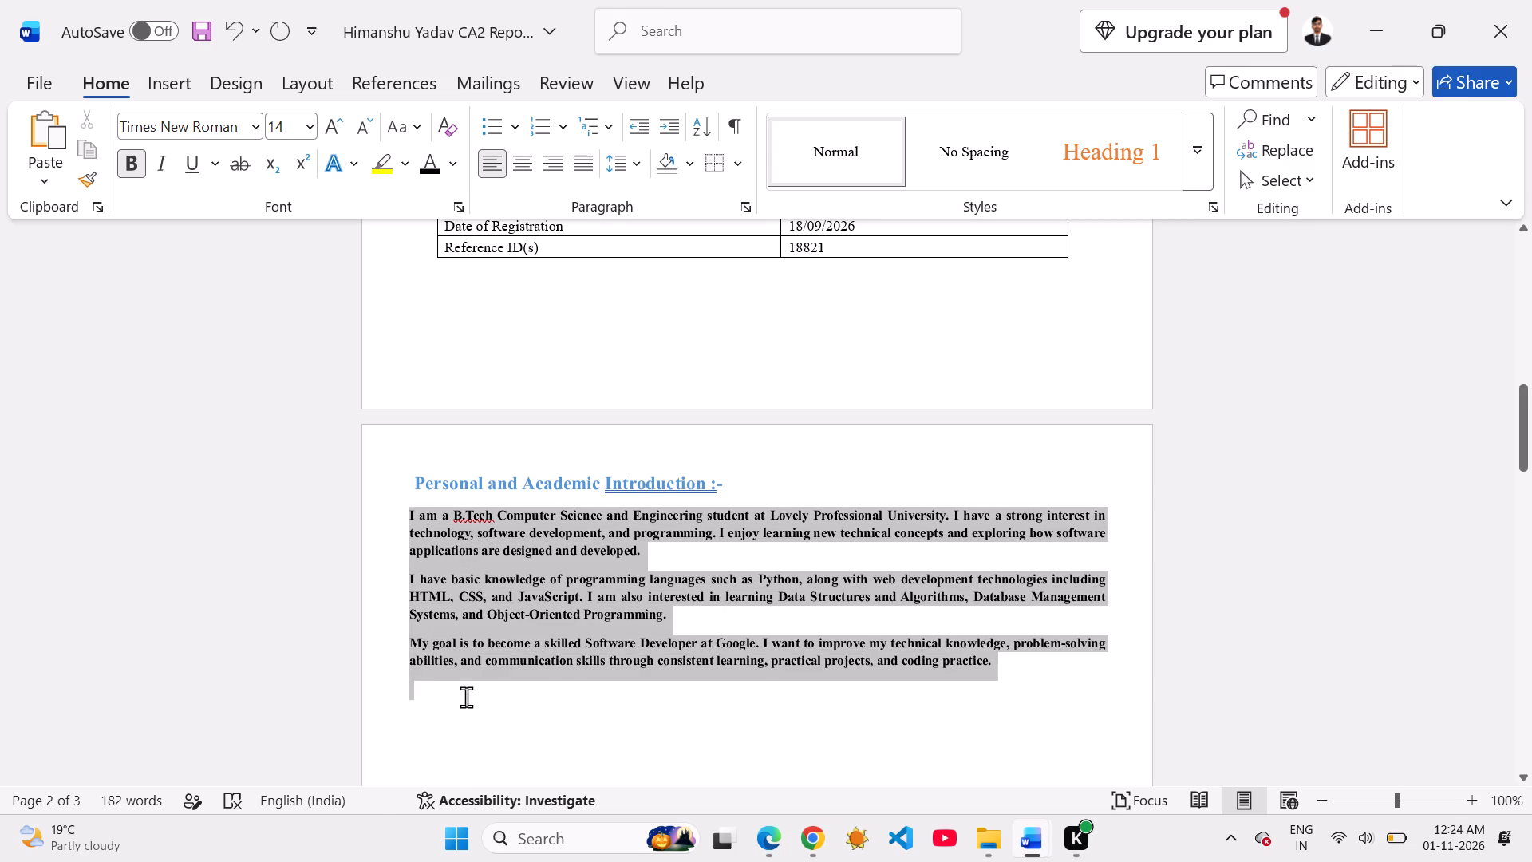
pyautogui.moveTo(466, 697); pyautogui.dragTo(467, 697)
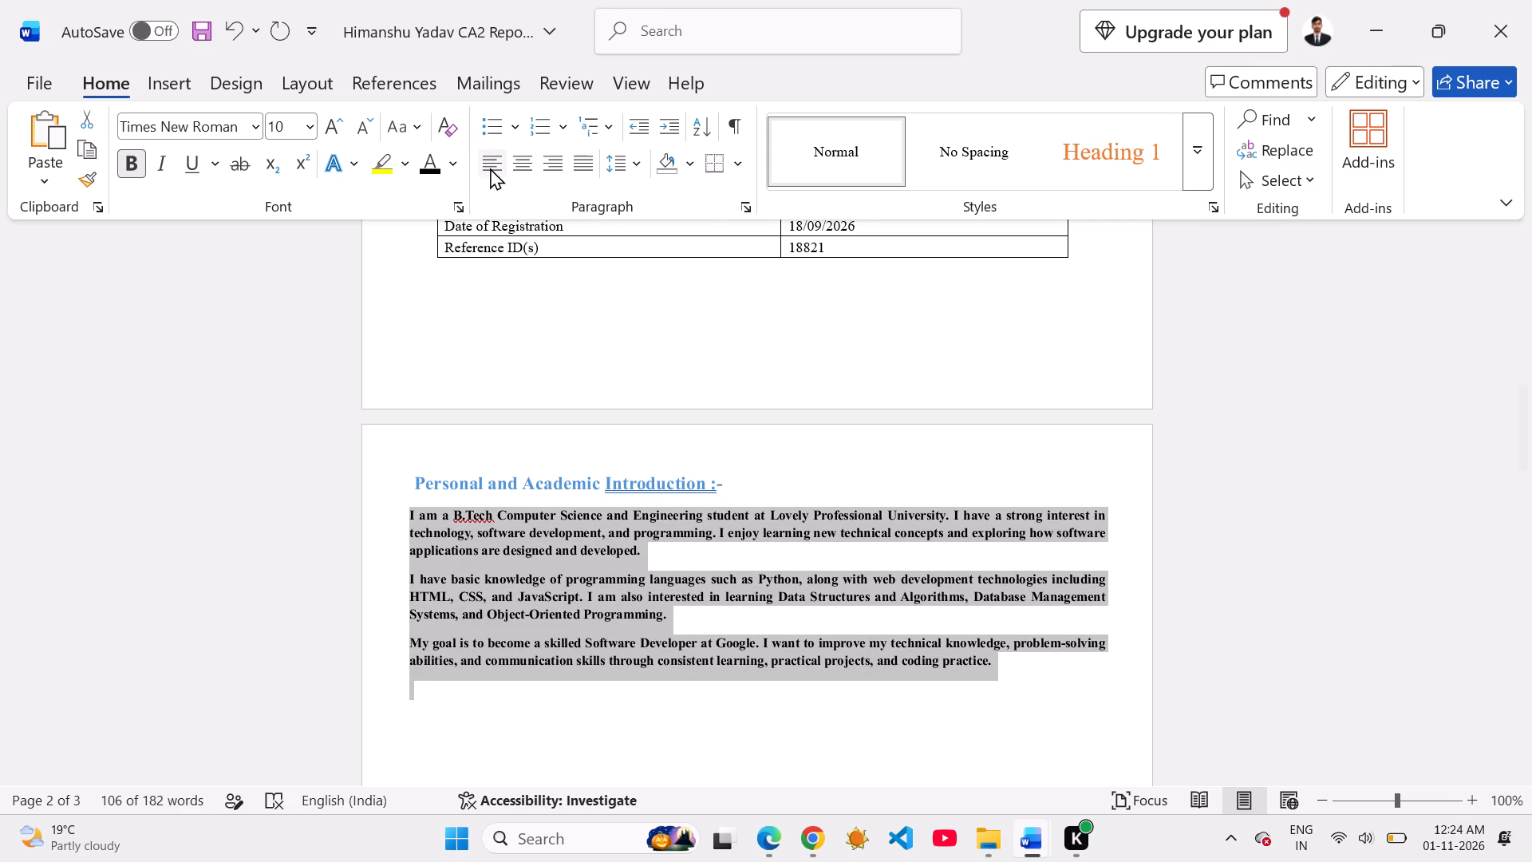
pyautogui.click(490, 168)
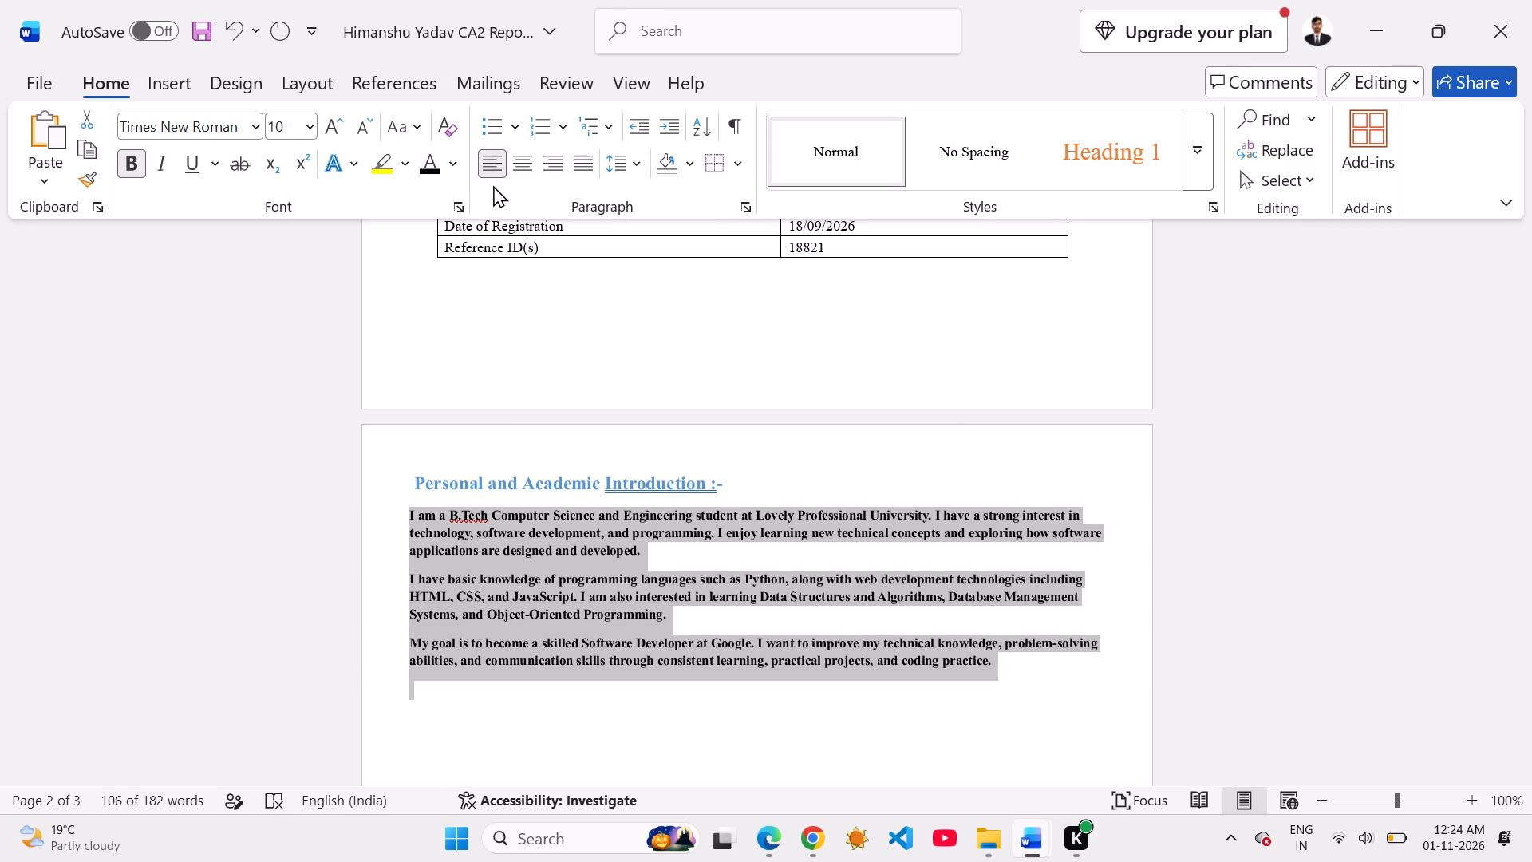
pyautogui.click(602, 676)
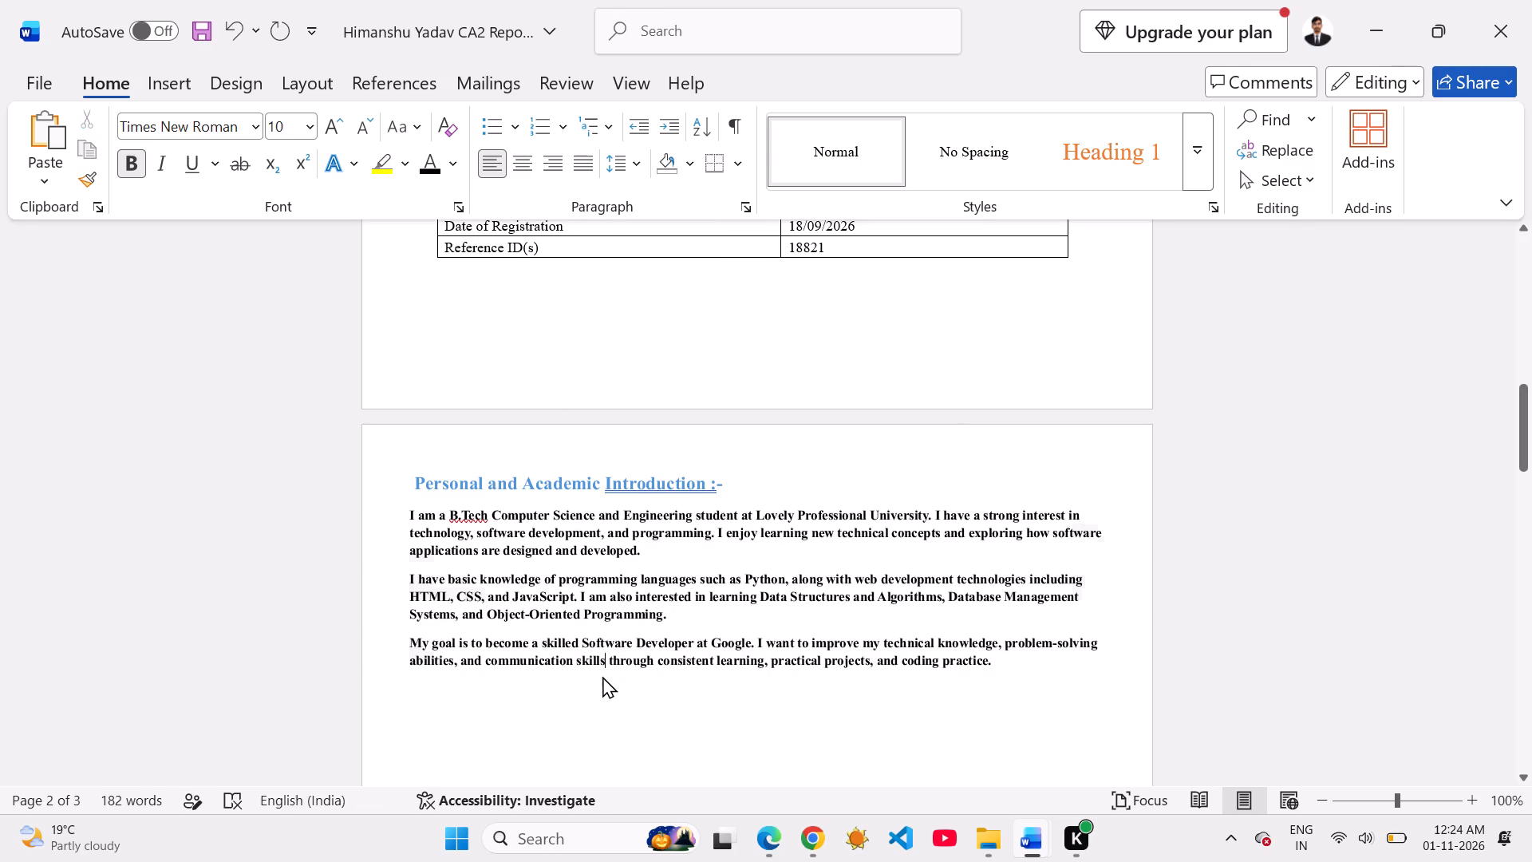
# Delete the hyphen after the colon at the end of the Personal and Academic Introduction heading.
pyautogui.scroll(-2, 602, 676)
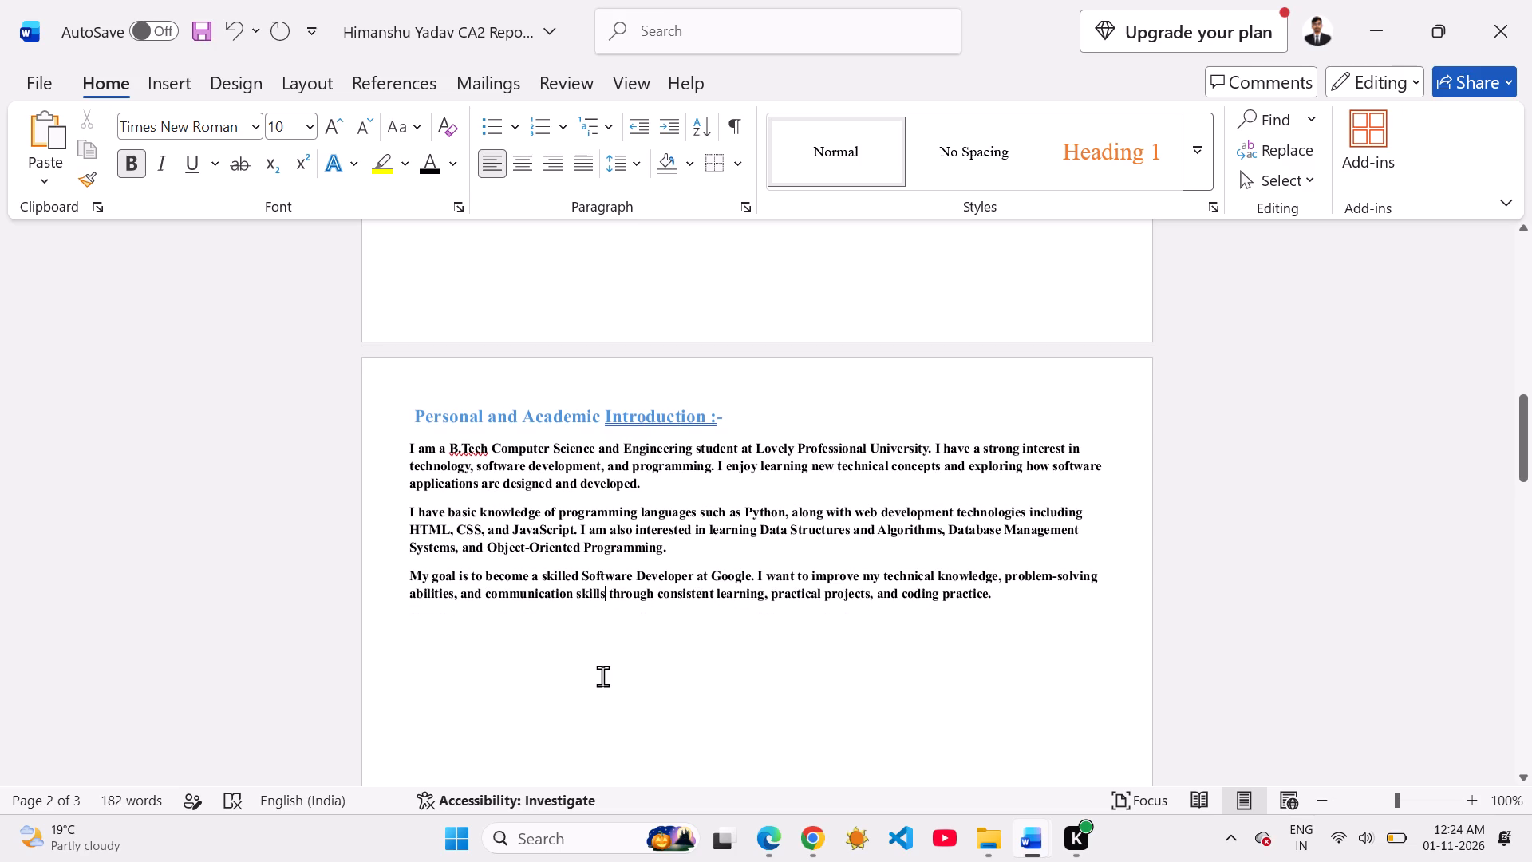
pyautogui.scroll(-1, 602, 676)
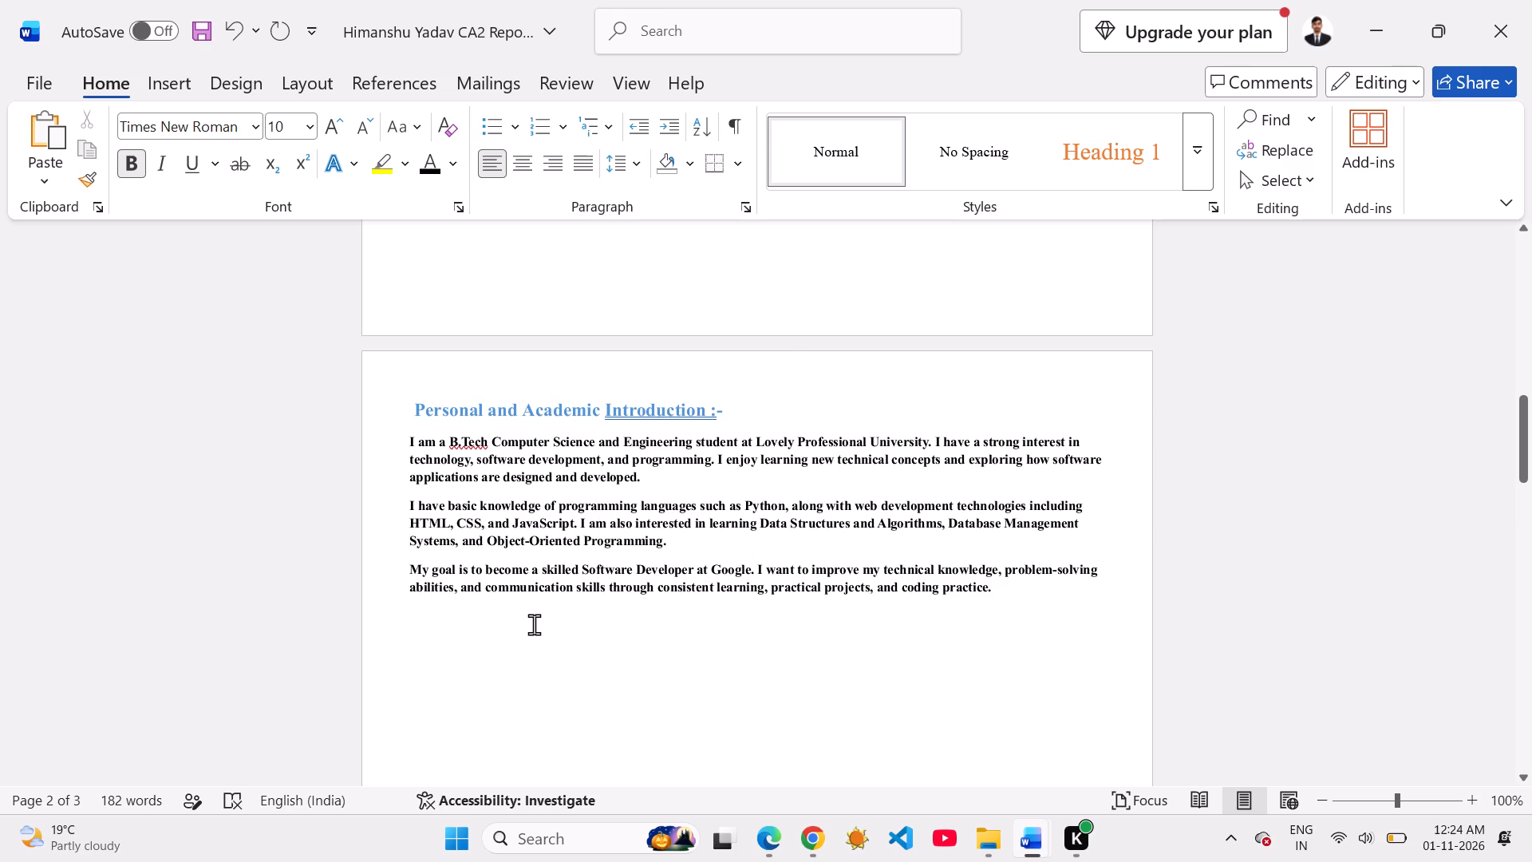
pyautogui.scroll(-1, 535, 625)
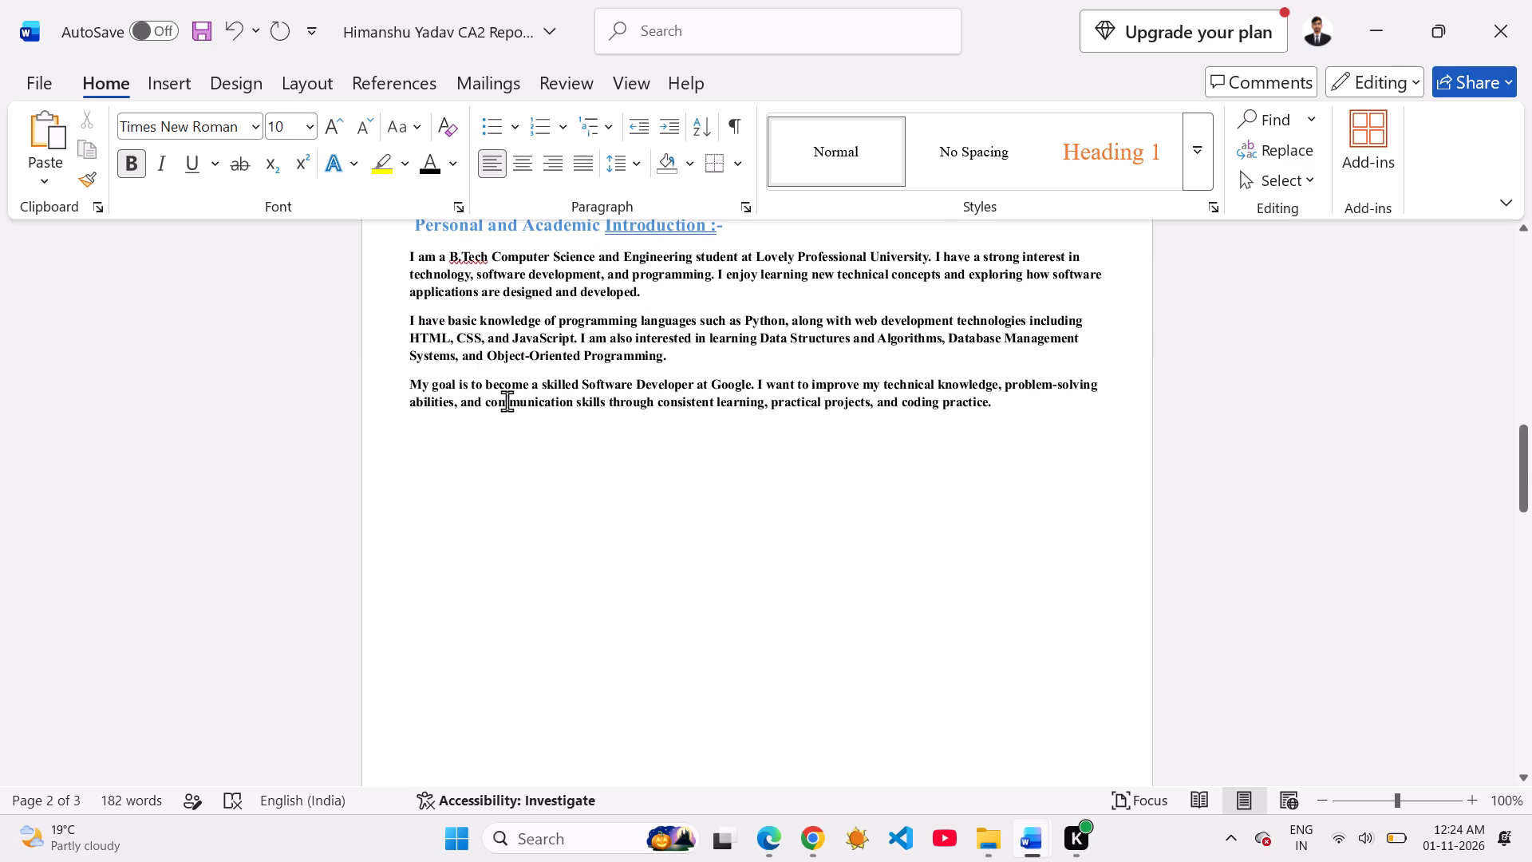
pyautogui.scroll(1, 634, 530)
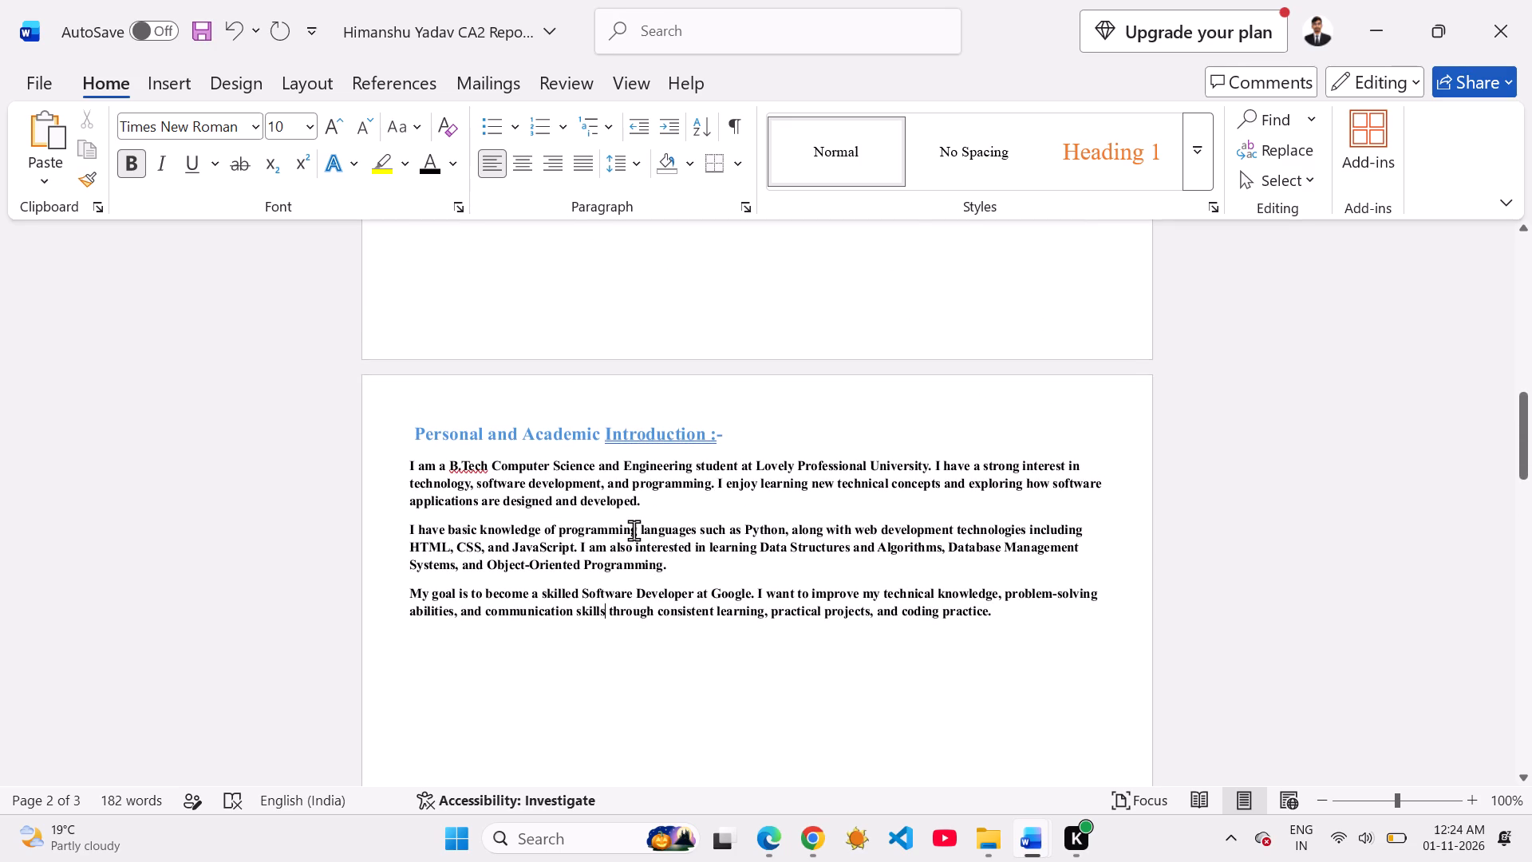
pyautogui.click(728, 438)
pyautogui.press('BackSpace')
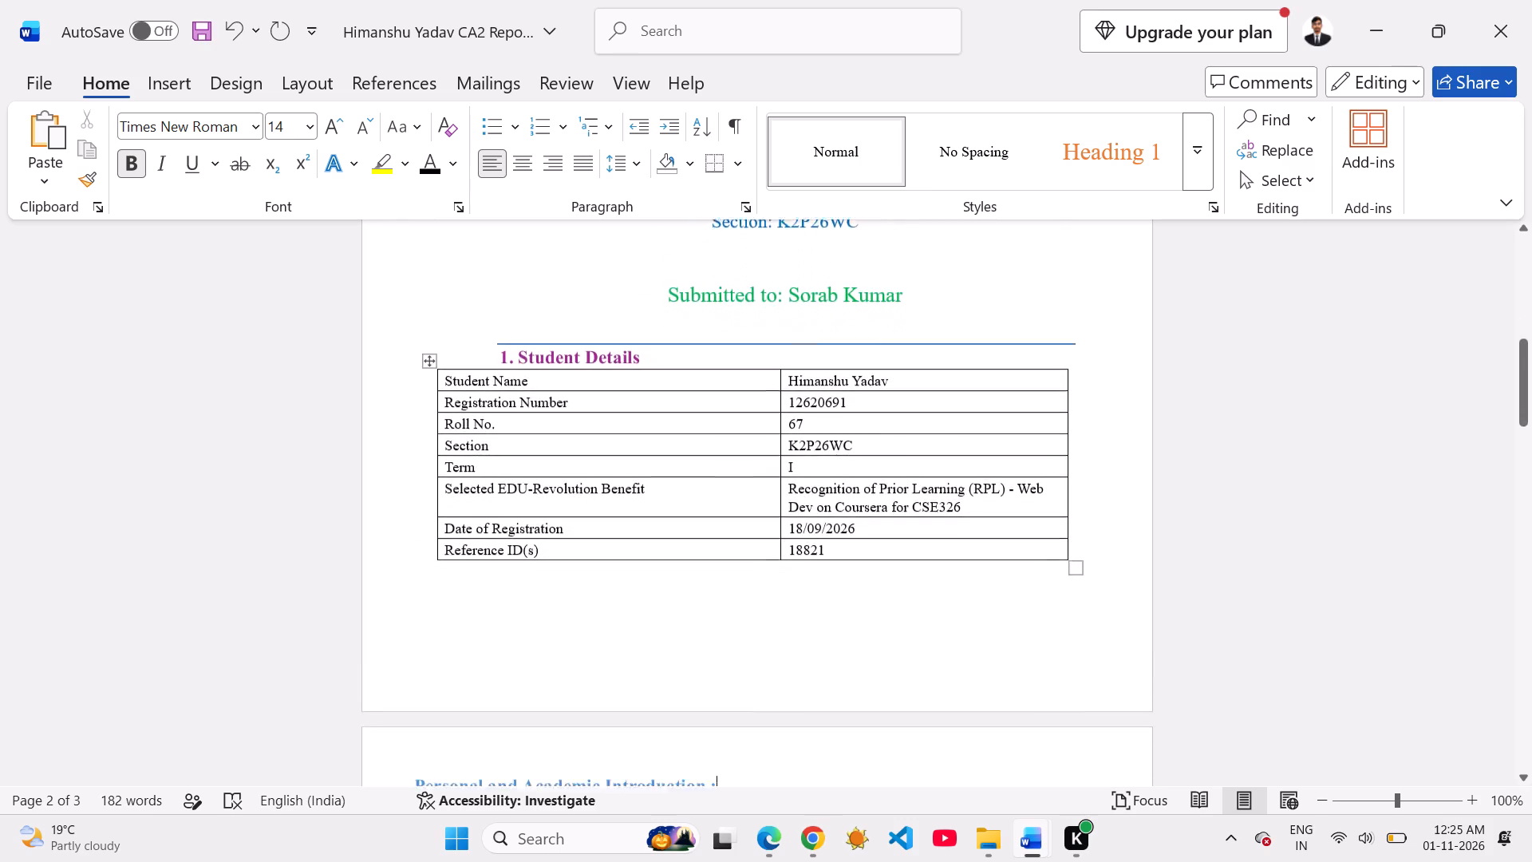
pyautogui.click(714, 641)
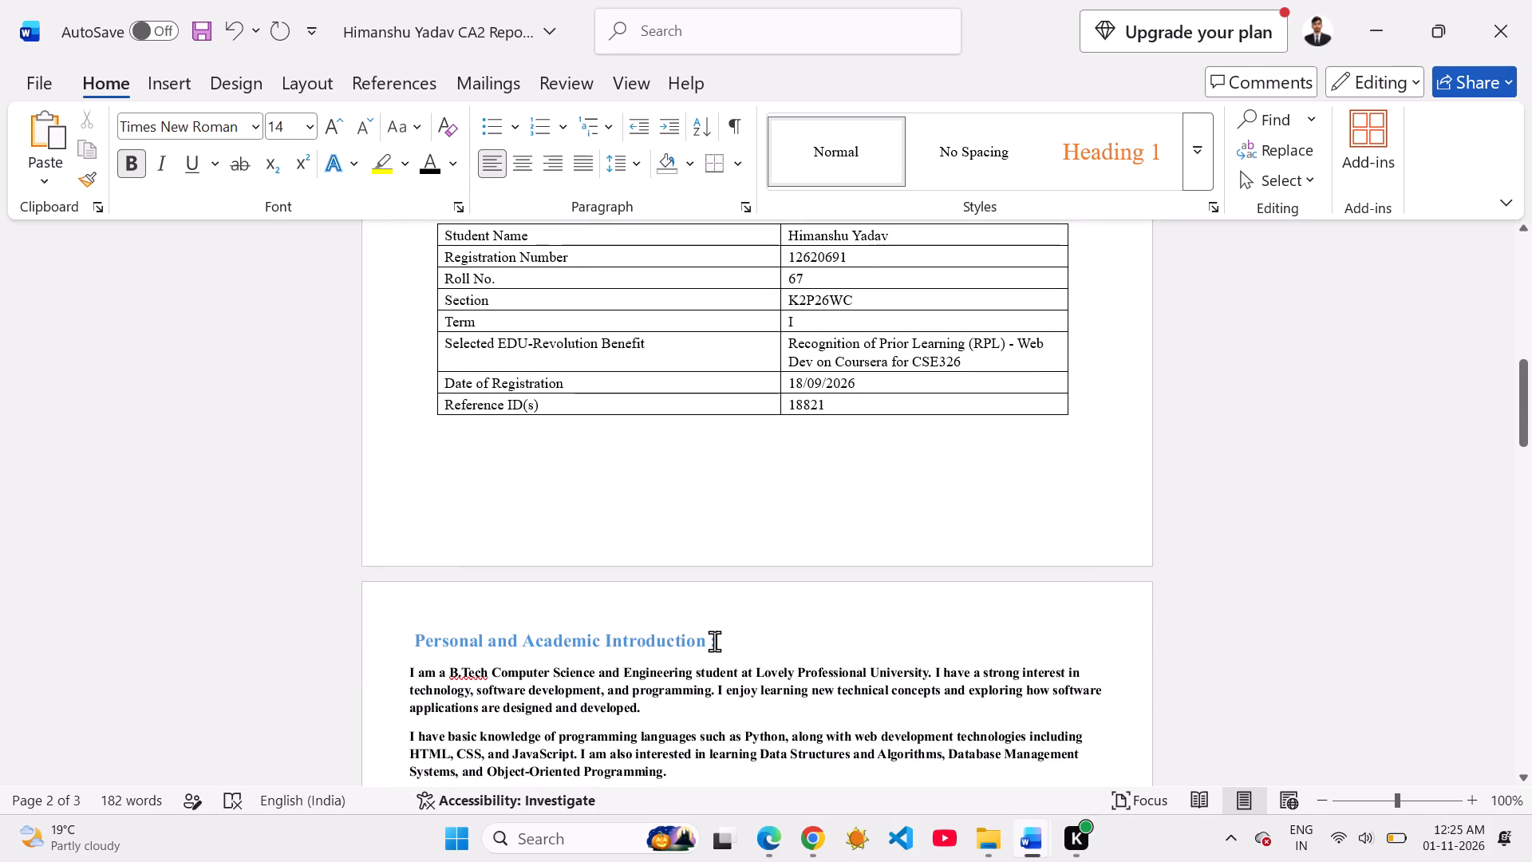
pyautogui.click(714, 641)
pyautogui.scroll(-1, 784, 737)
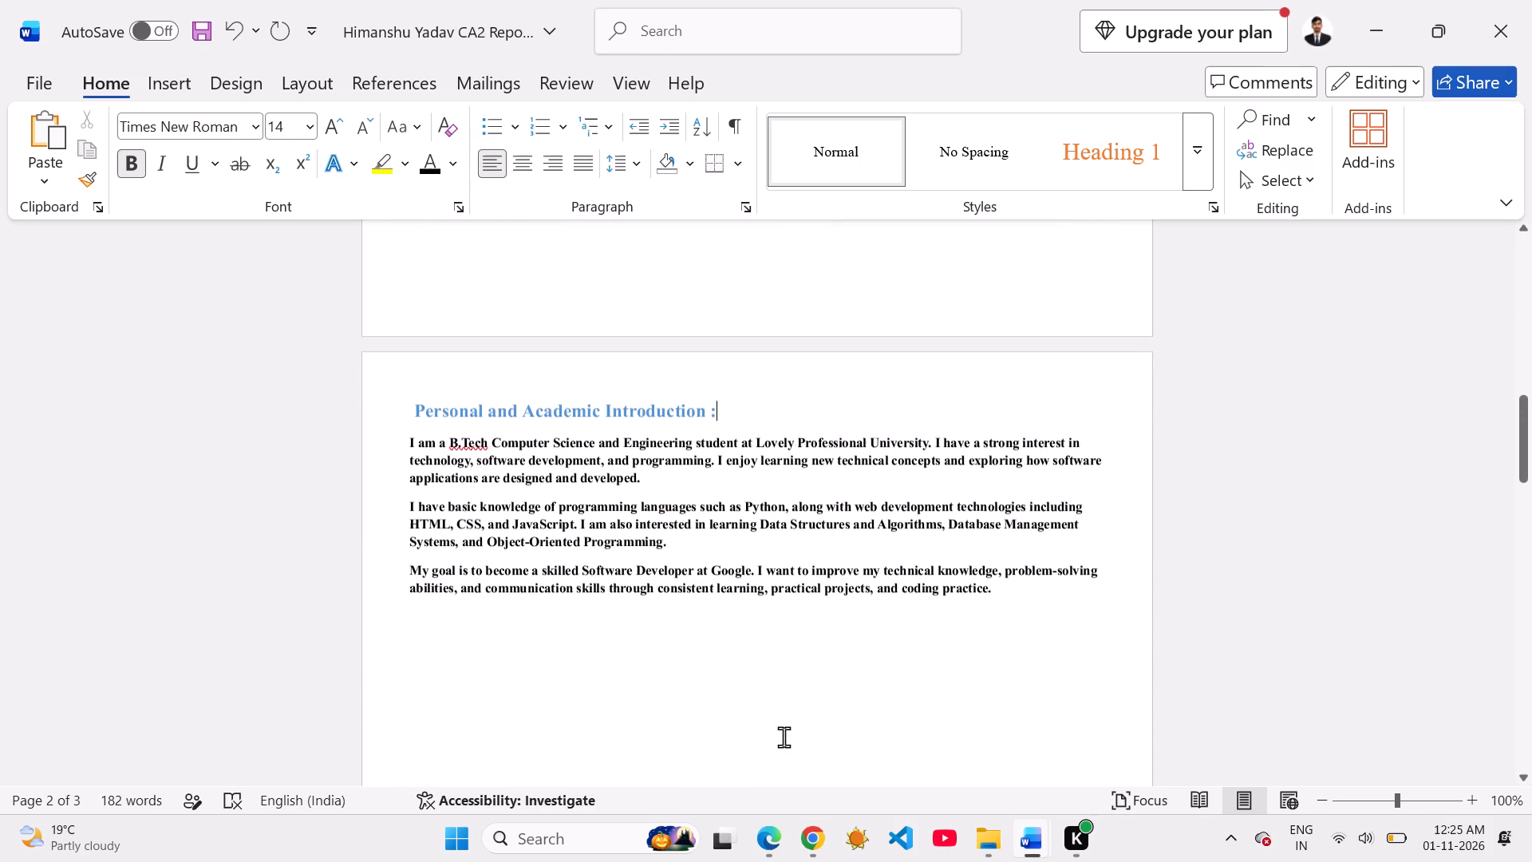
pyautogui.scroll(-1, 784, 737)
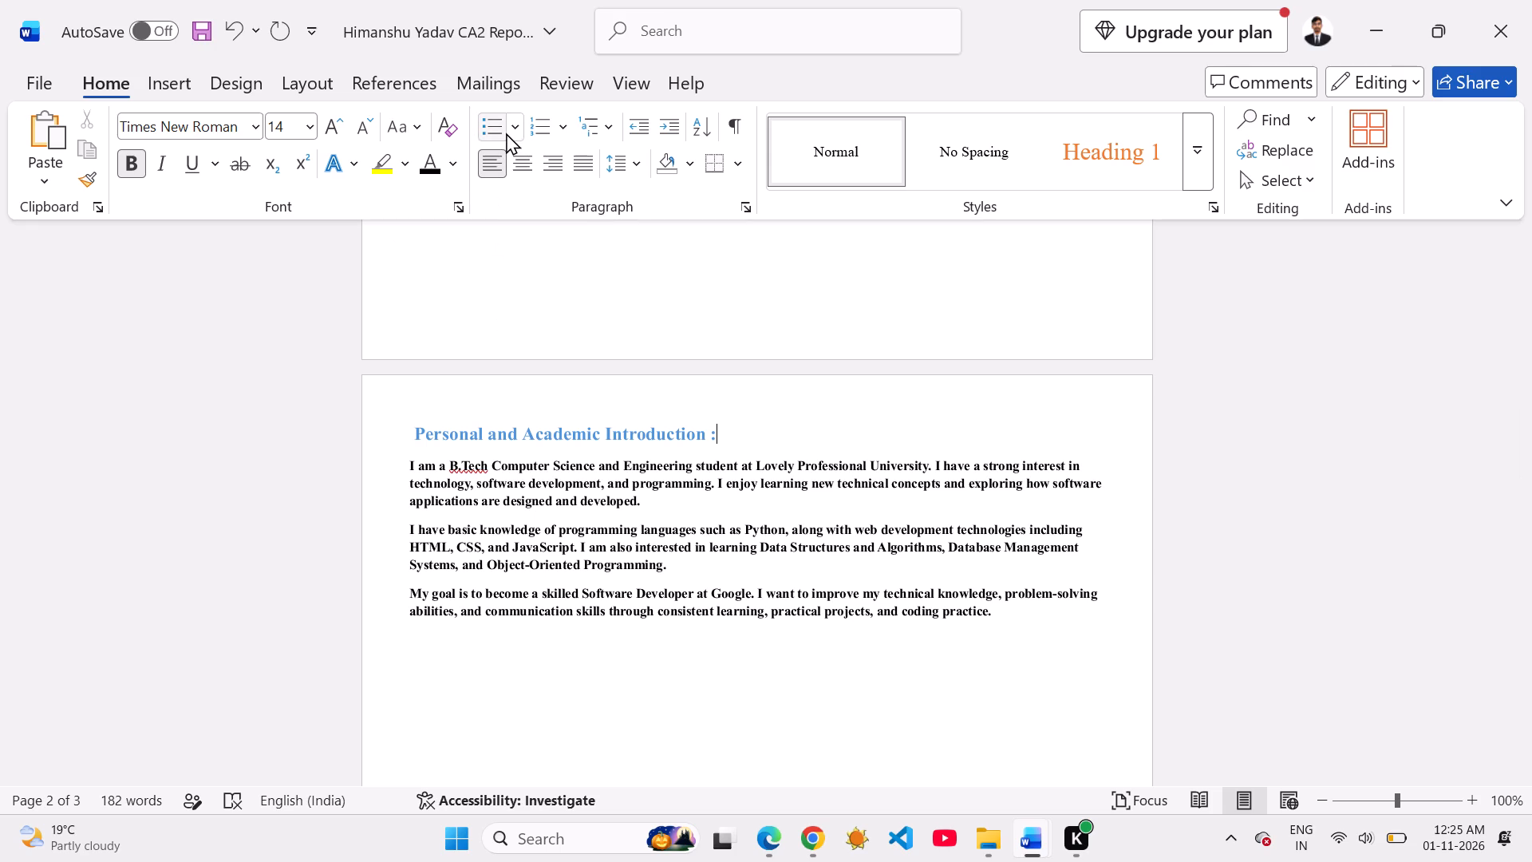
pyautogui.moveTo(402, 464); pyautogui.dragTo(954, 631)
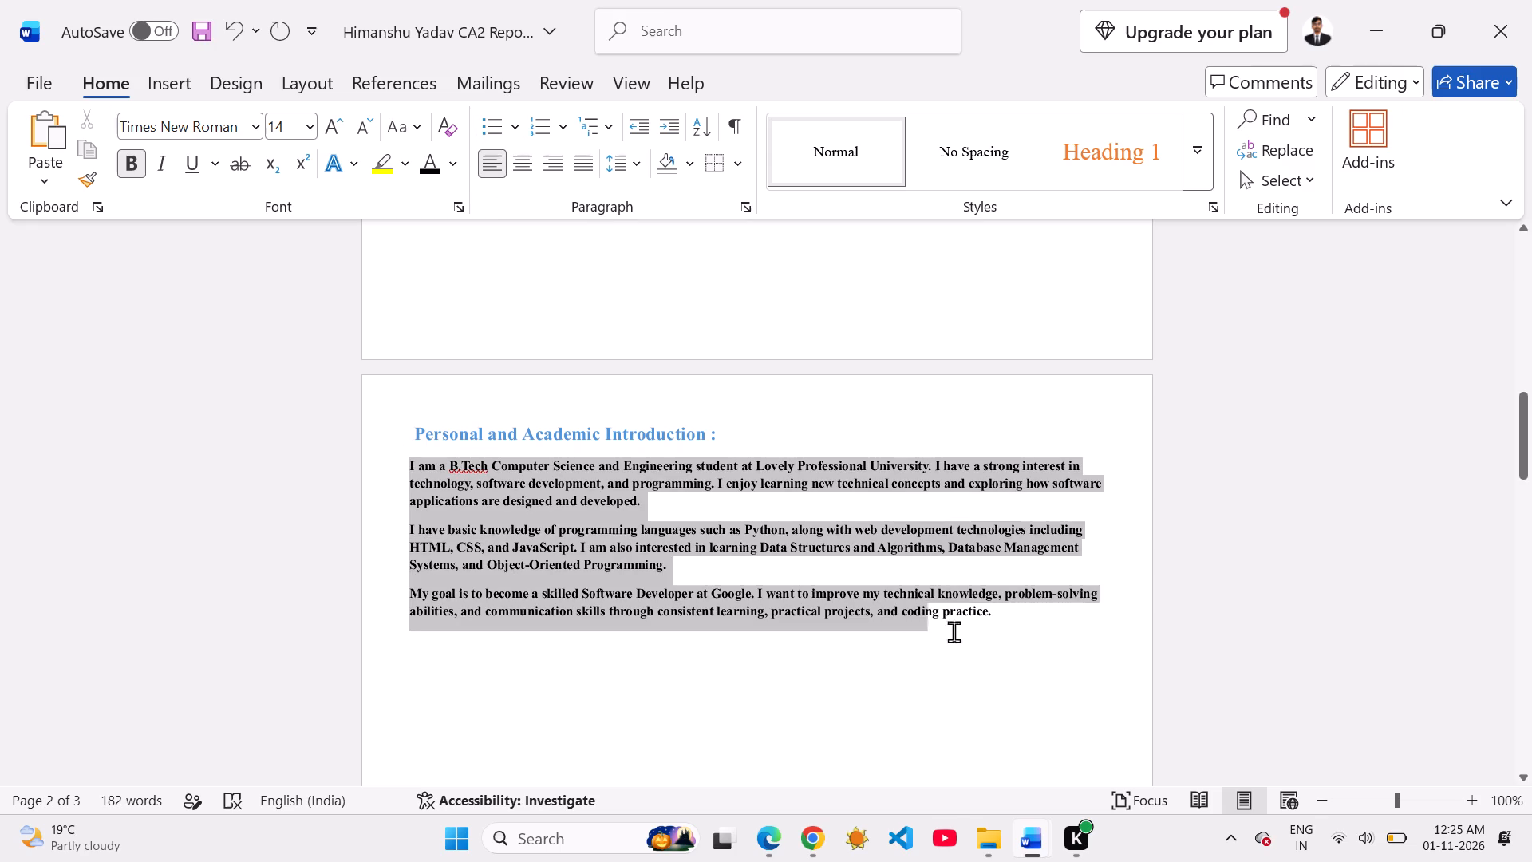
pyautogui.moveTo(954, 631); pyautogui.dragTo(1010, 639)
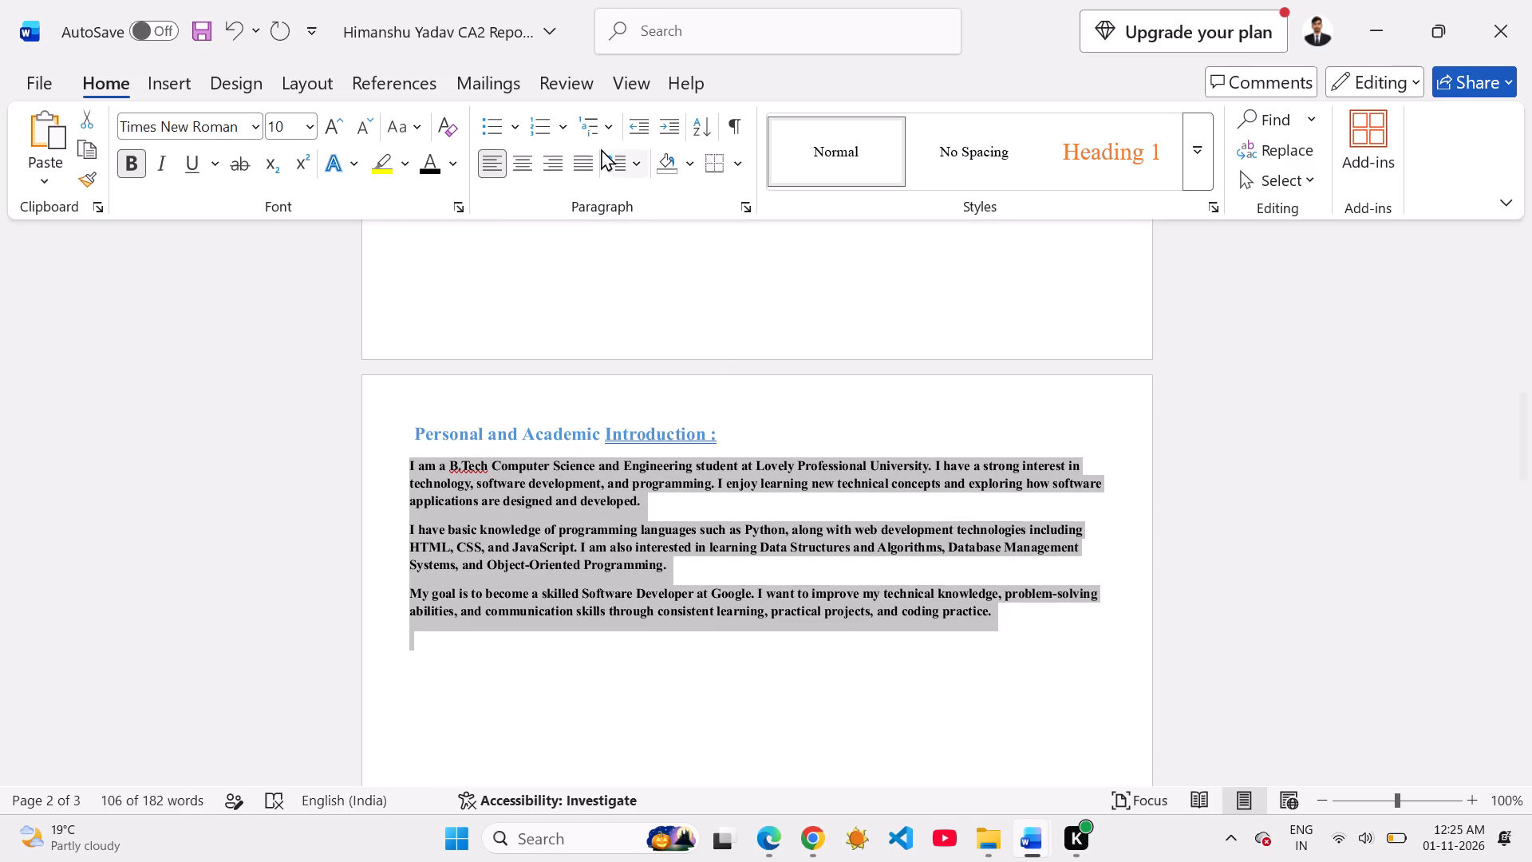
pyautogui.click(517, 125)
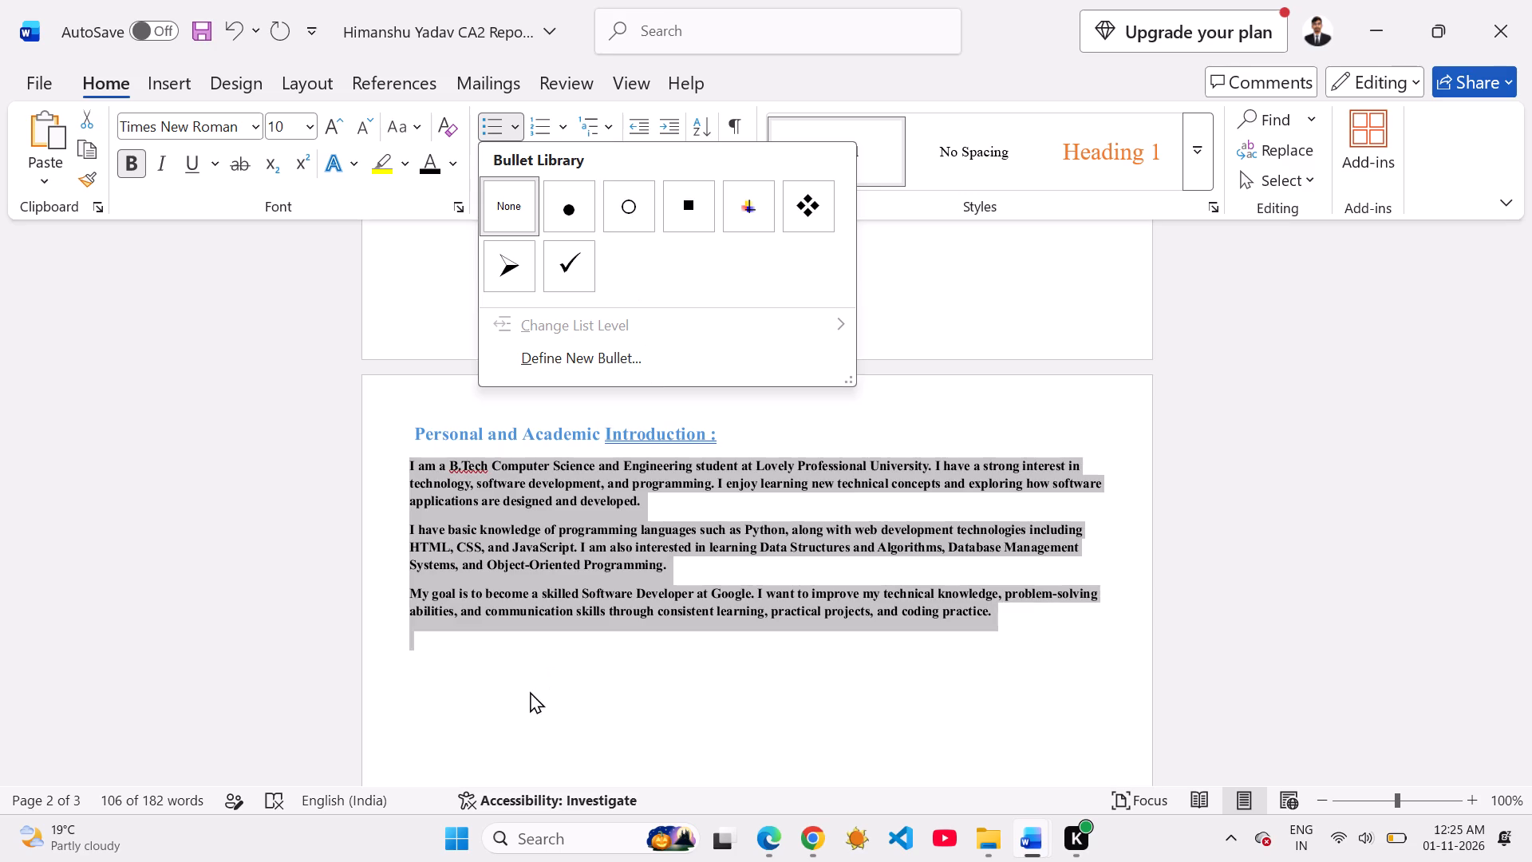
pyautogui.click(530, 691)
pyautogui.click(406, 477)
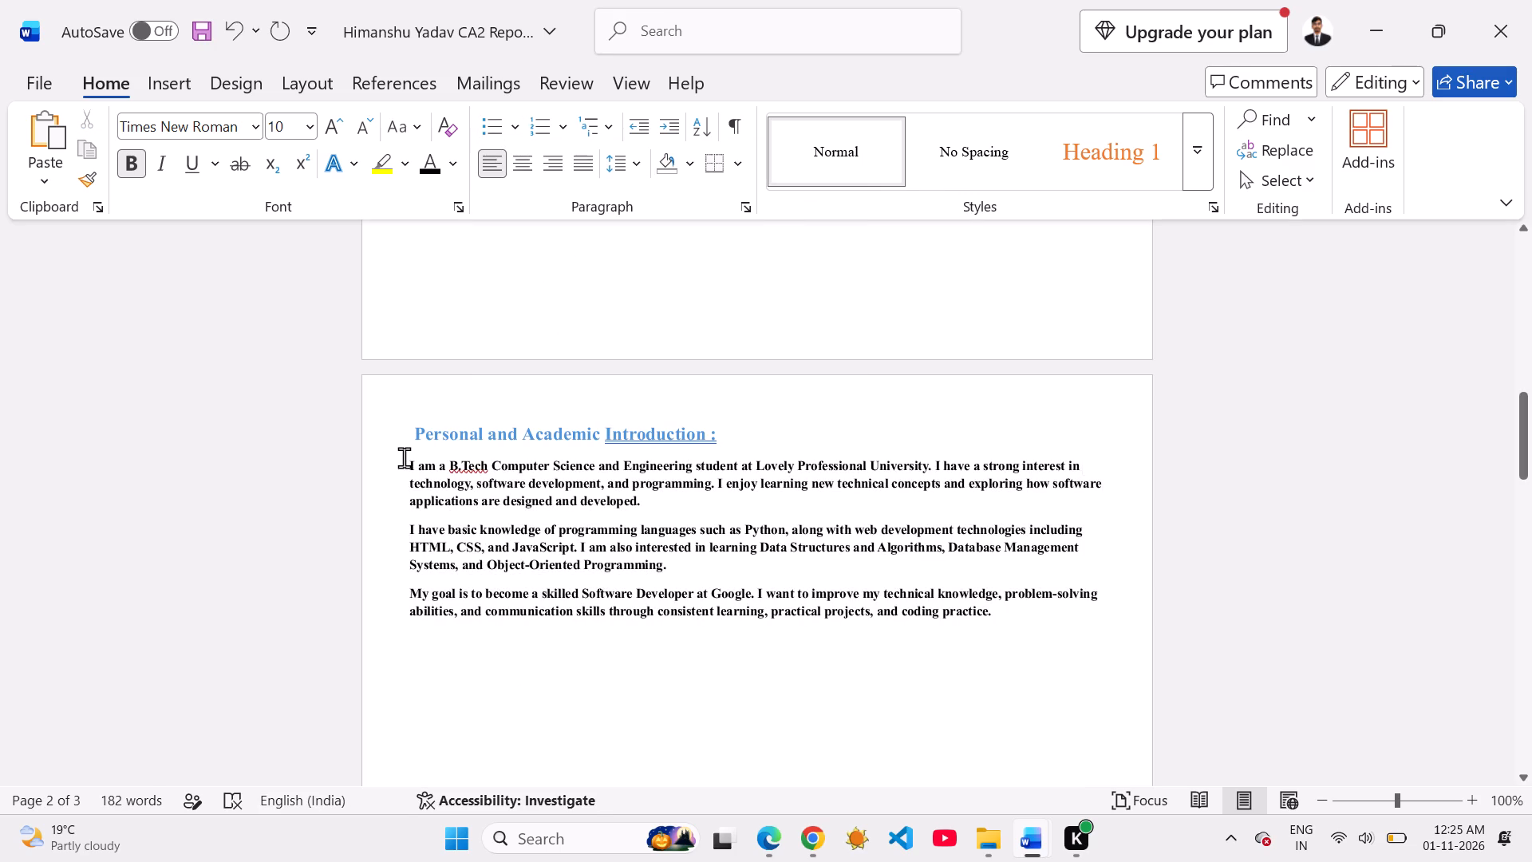
# Turn the three introduction paragraphs into a bulleted list using the four-diamond bullet symbol.
pyautogui.moveTo(404, 457); pyautogui.dragTo(827, 659)
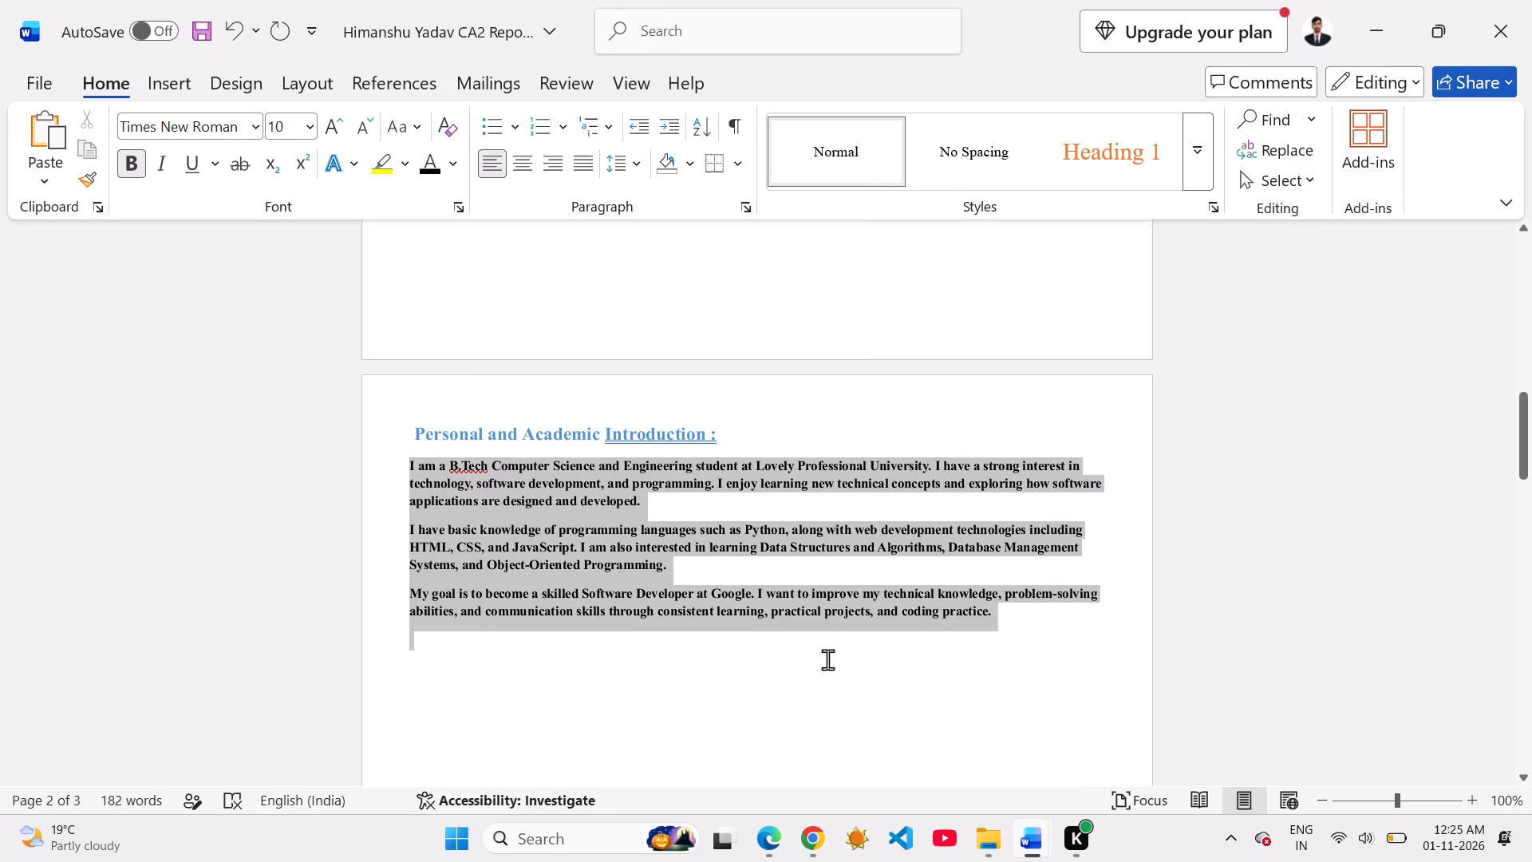
pyautogui.moveTo(827, 659); pyautogui.dragTo(1003, 615)
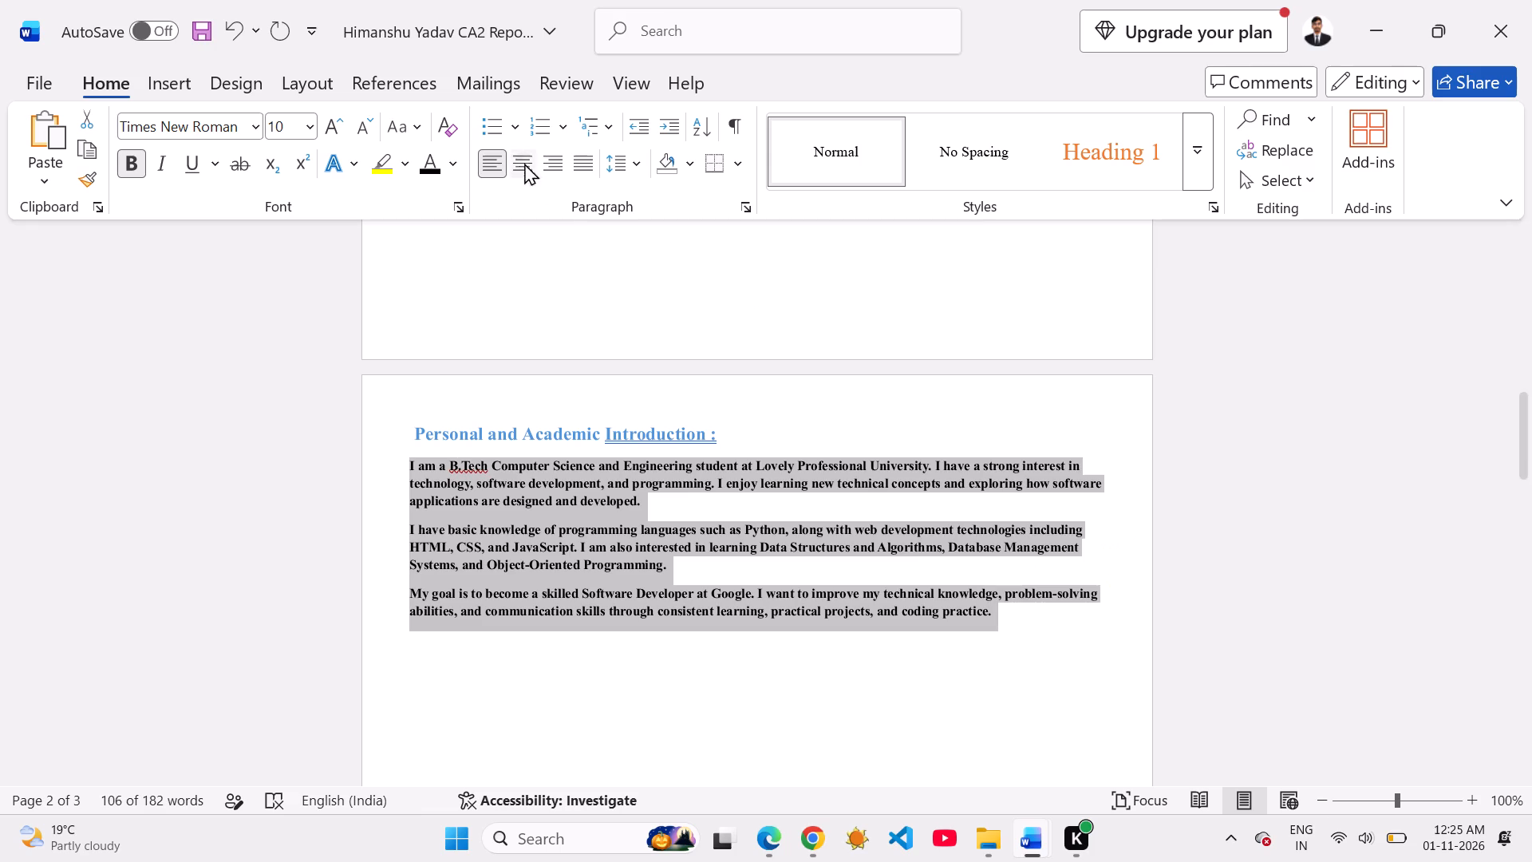
pyautogui.click(517, 132)
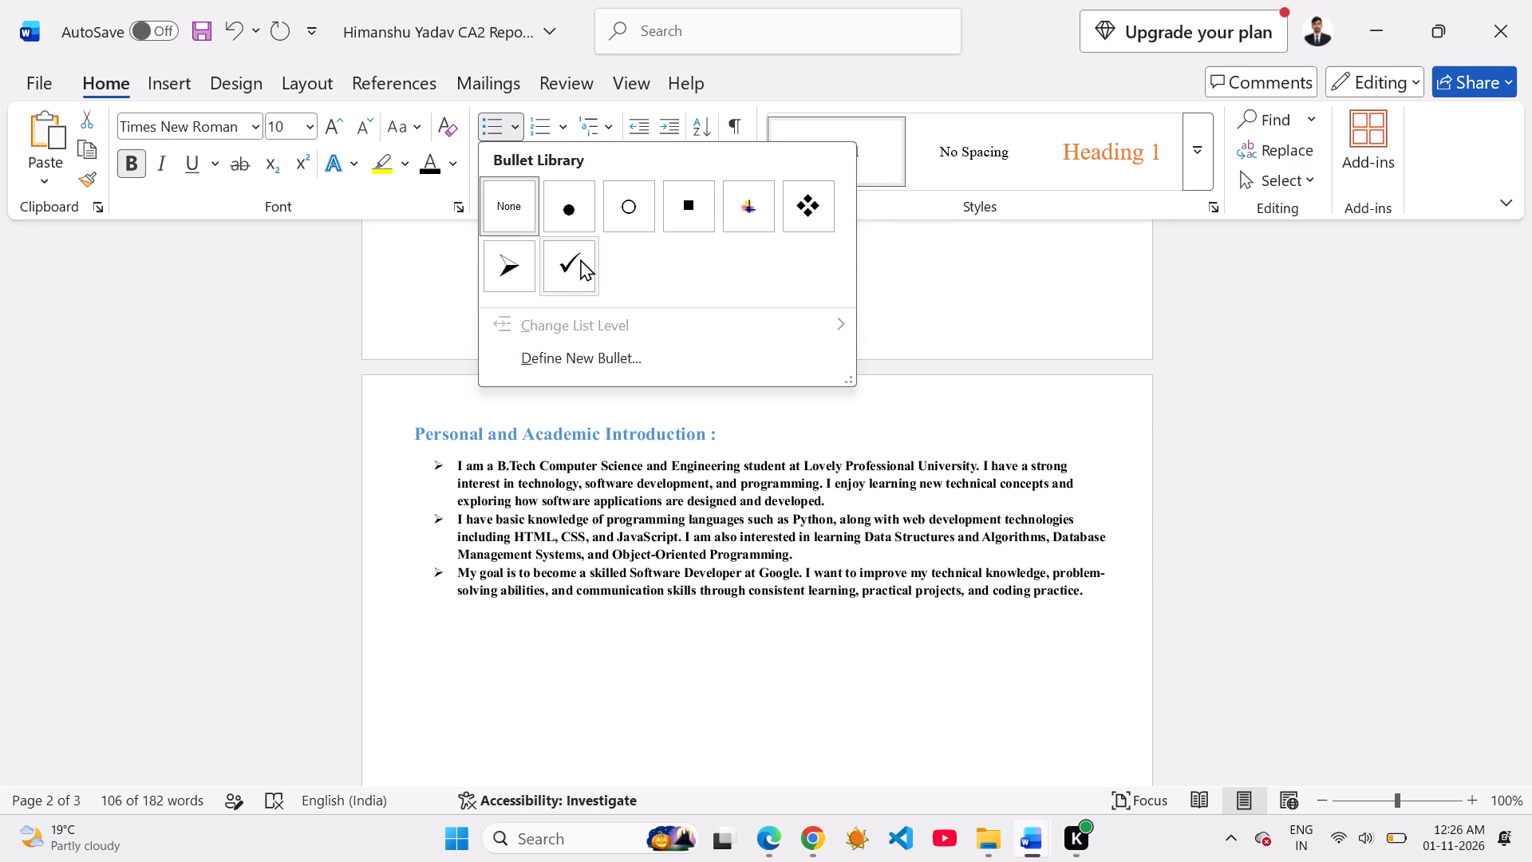
pyautogui.click(811, 206)
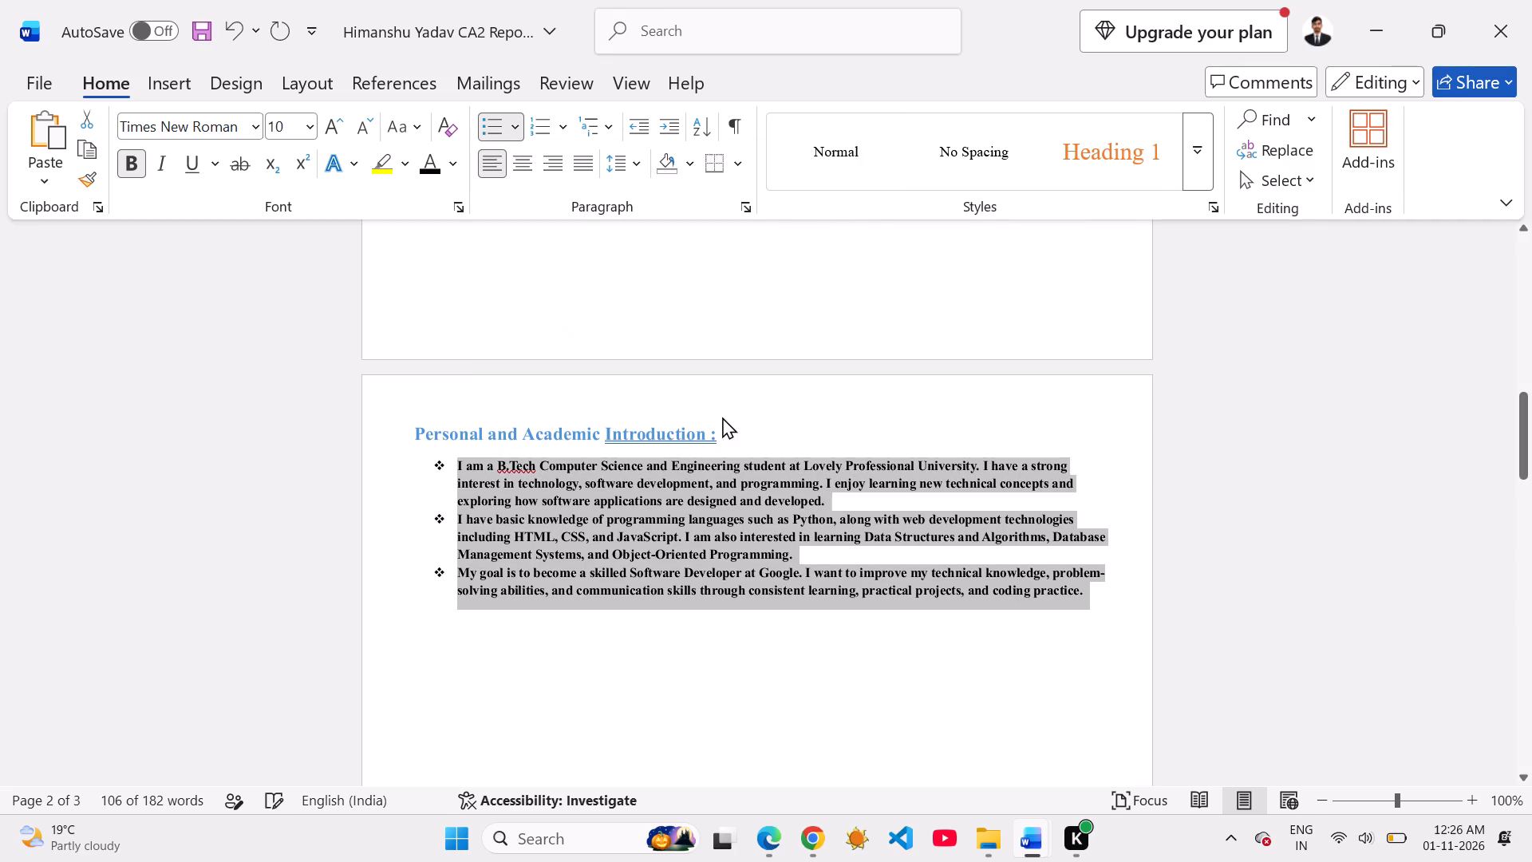
pyautogui.click(642, 647)
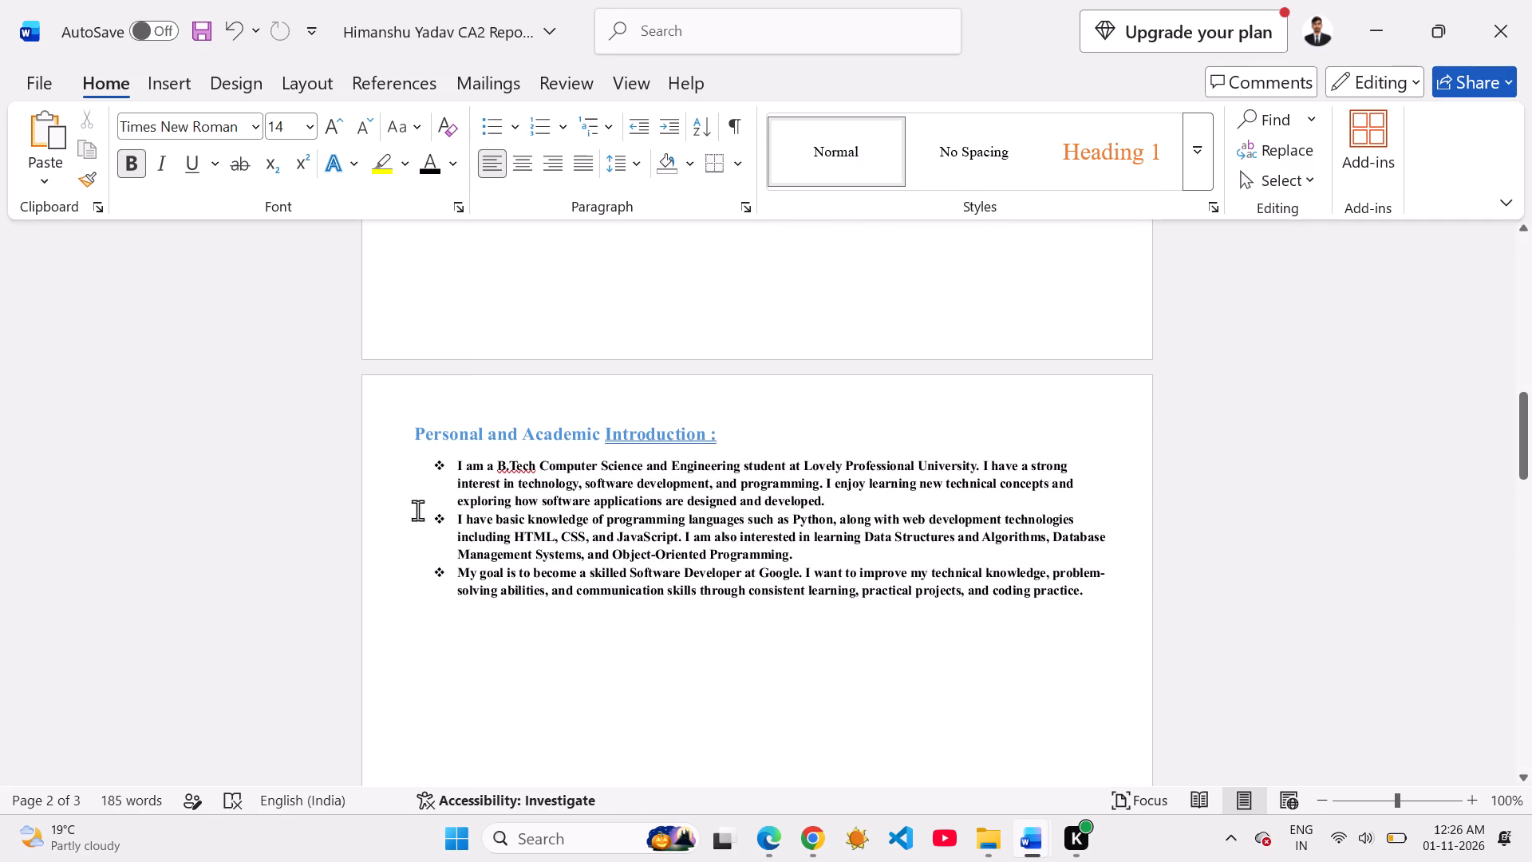
# Justify the text of the three bulleted introduction paragraphs.
pyautogui.moveTo(427, 469); pyautogui.dragTo(1055, 606)
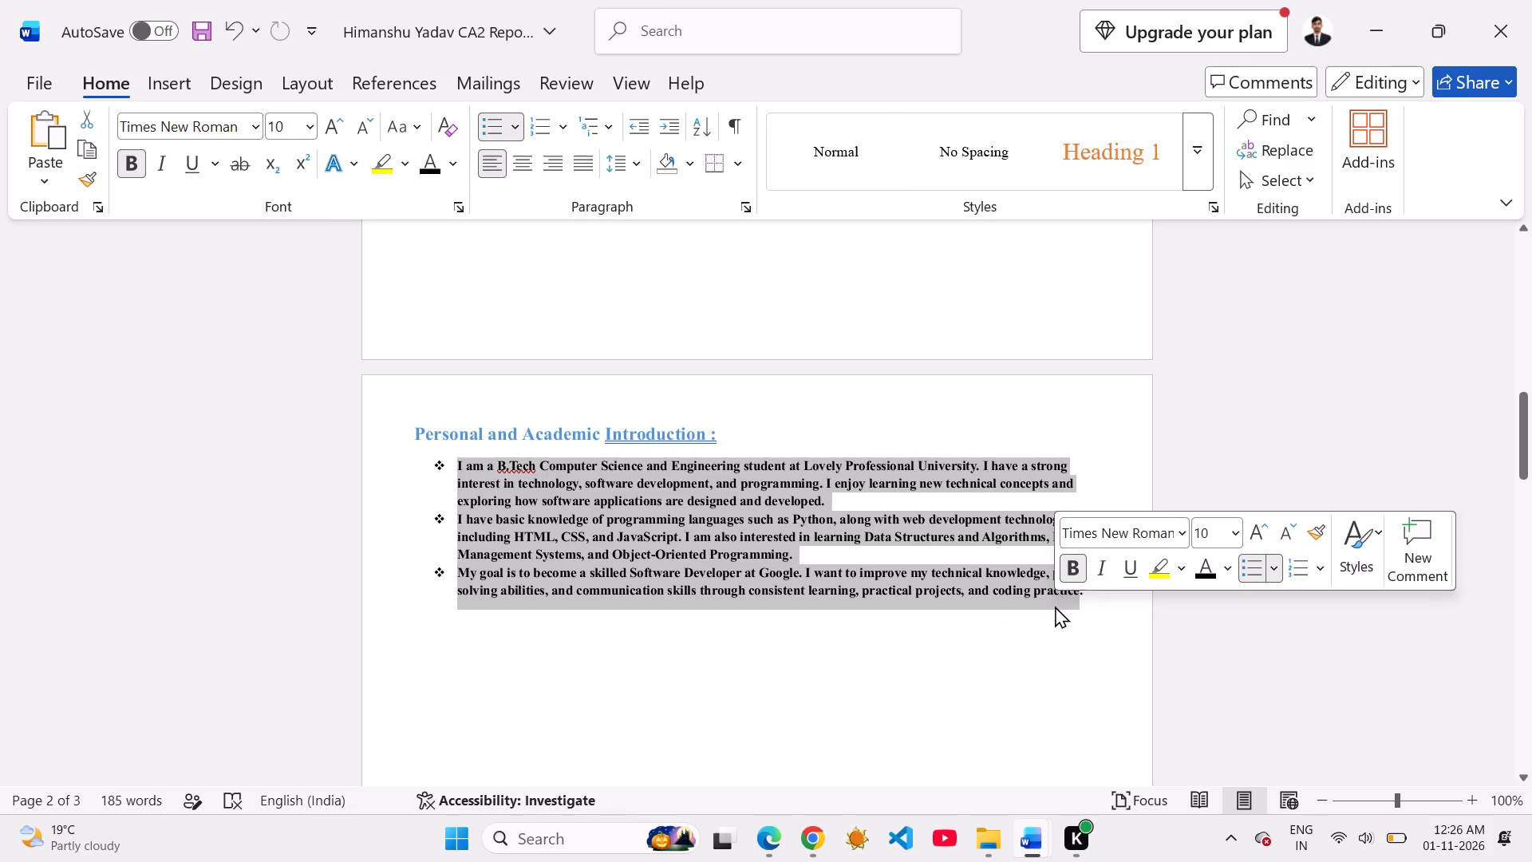
pyautogui.moveTo(1096, 606); pyautogui.dragTo(422, 460)
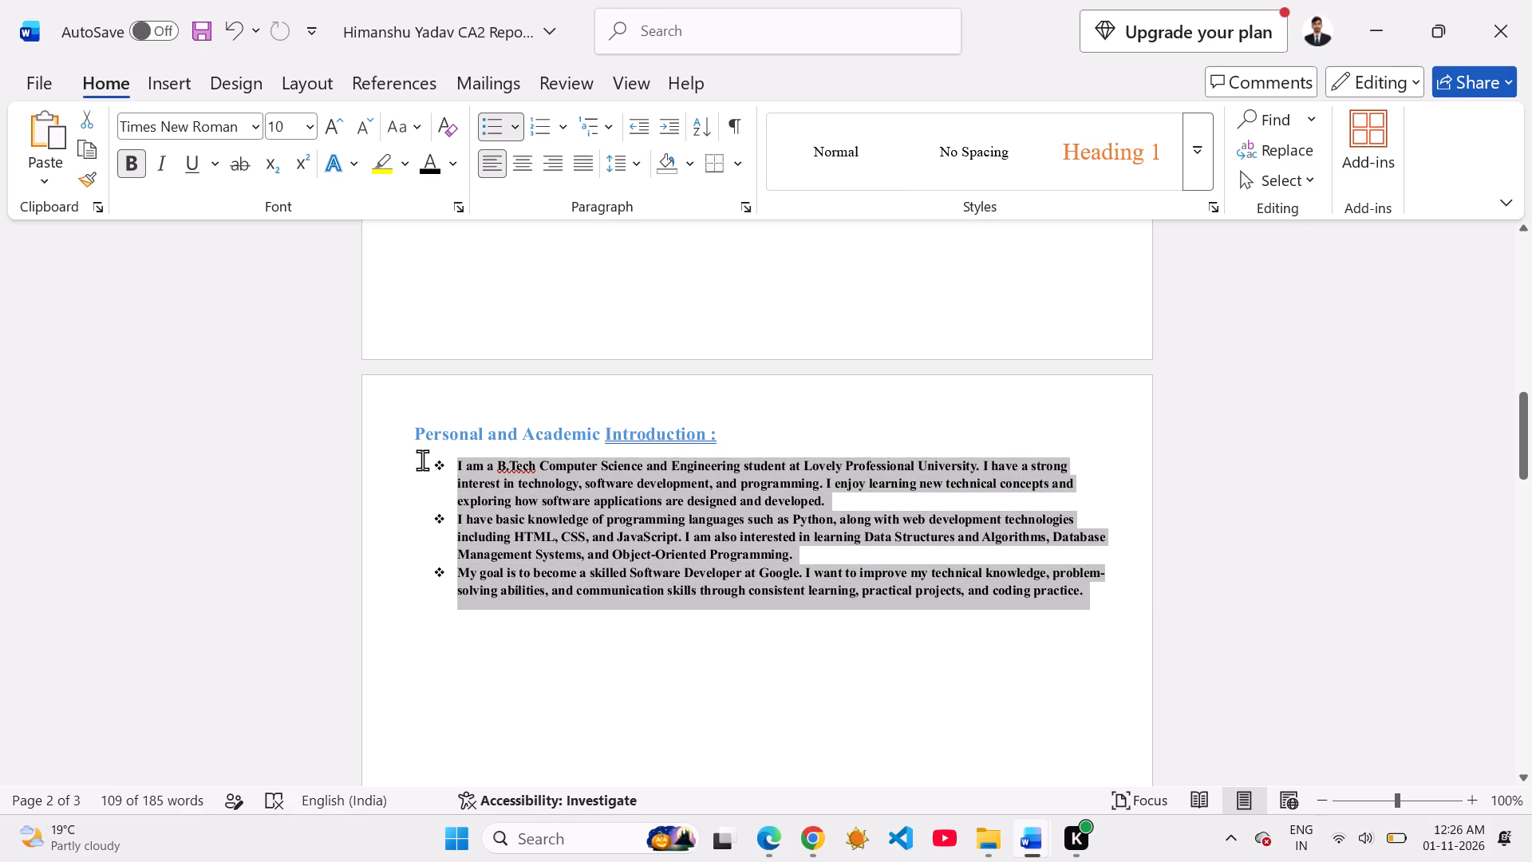
pyautogui.moveTo(422, 460); pyautogui.dragTo(429, 463)
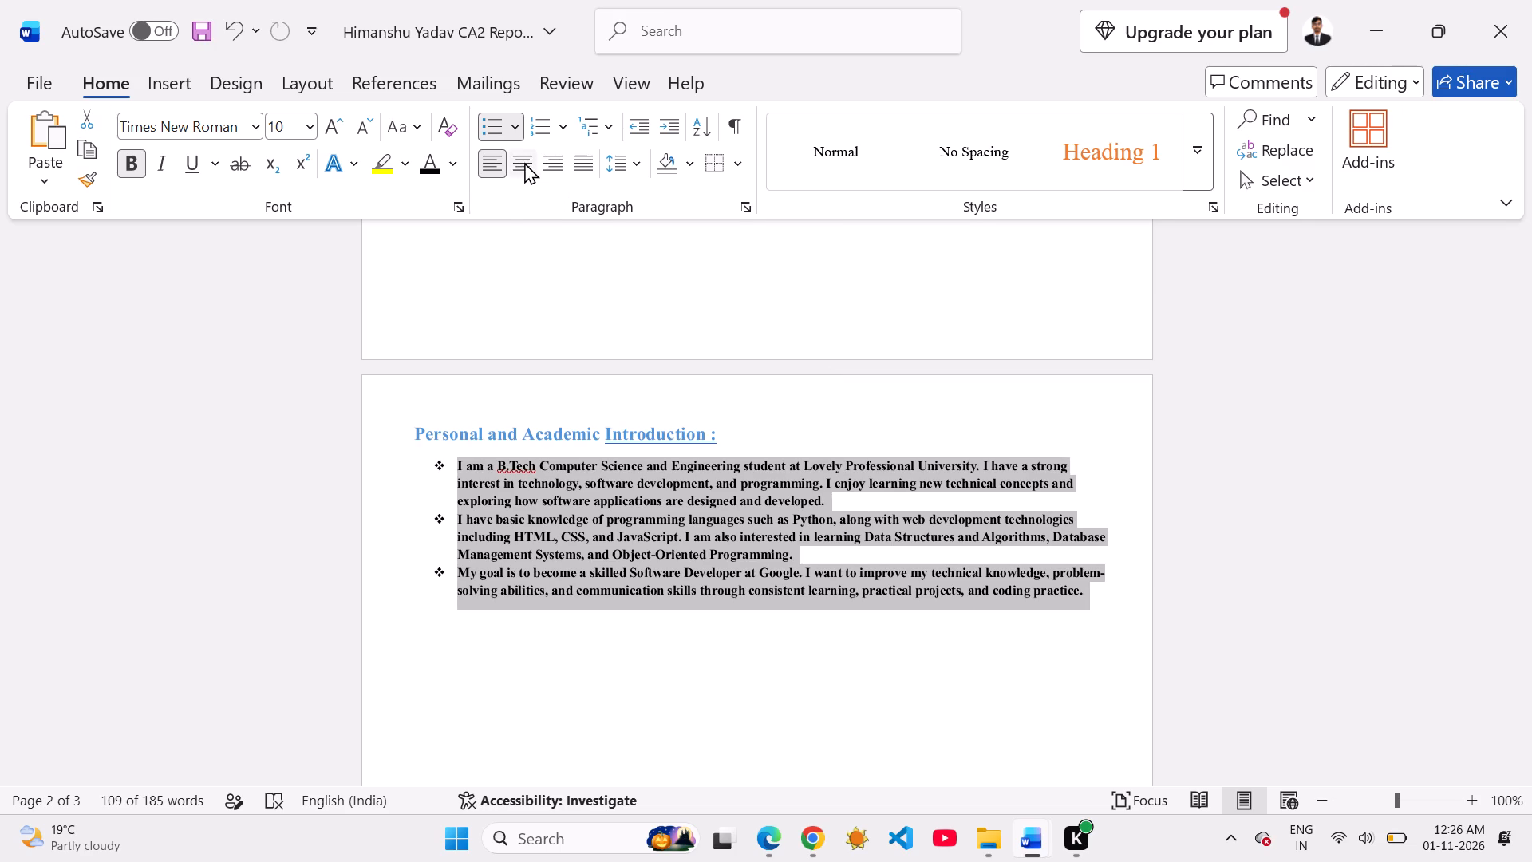
pyautogui.click(587, 161)
pyautogui.click(647, 734)
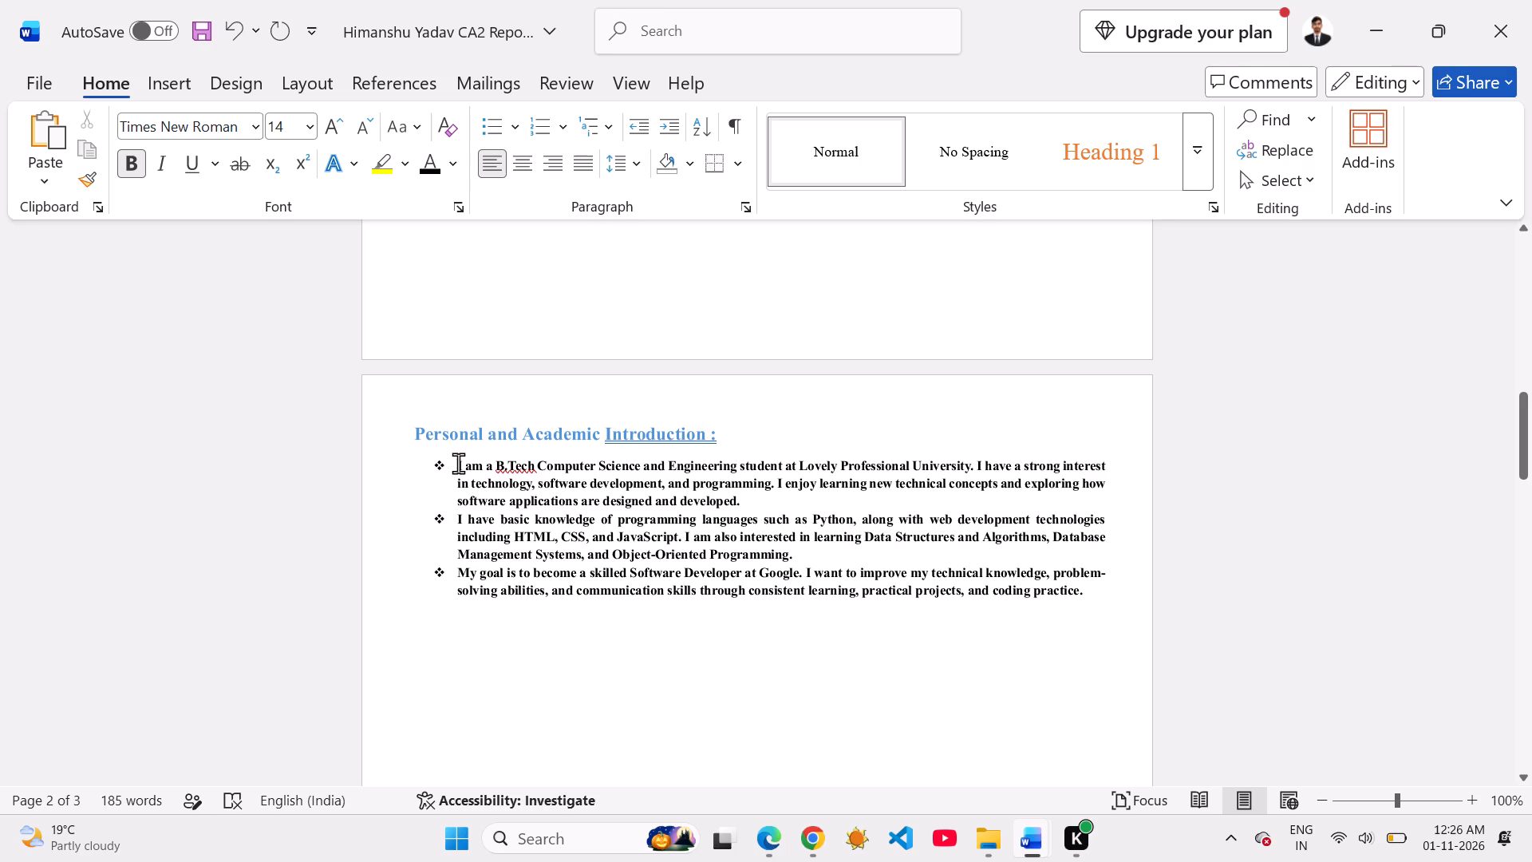
# Remove bold from the three bulleted introduction paragraphs, trying italic on them and turning it off again.
pyautogui.moveTo(458, 463); pyautogui.dragTo(994, 623)
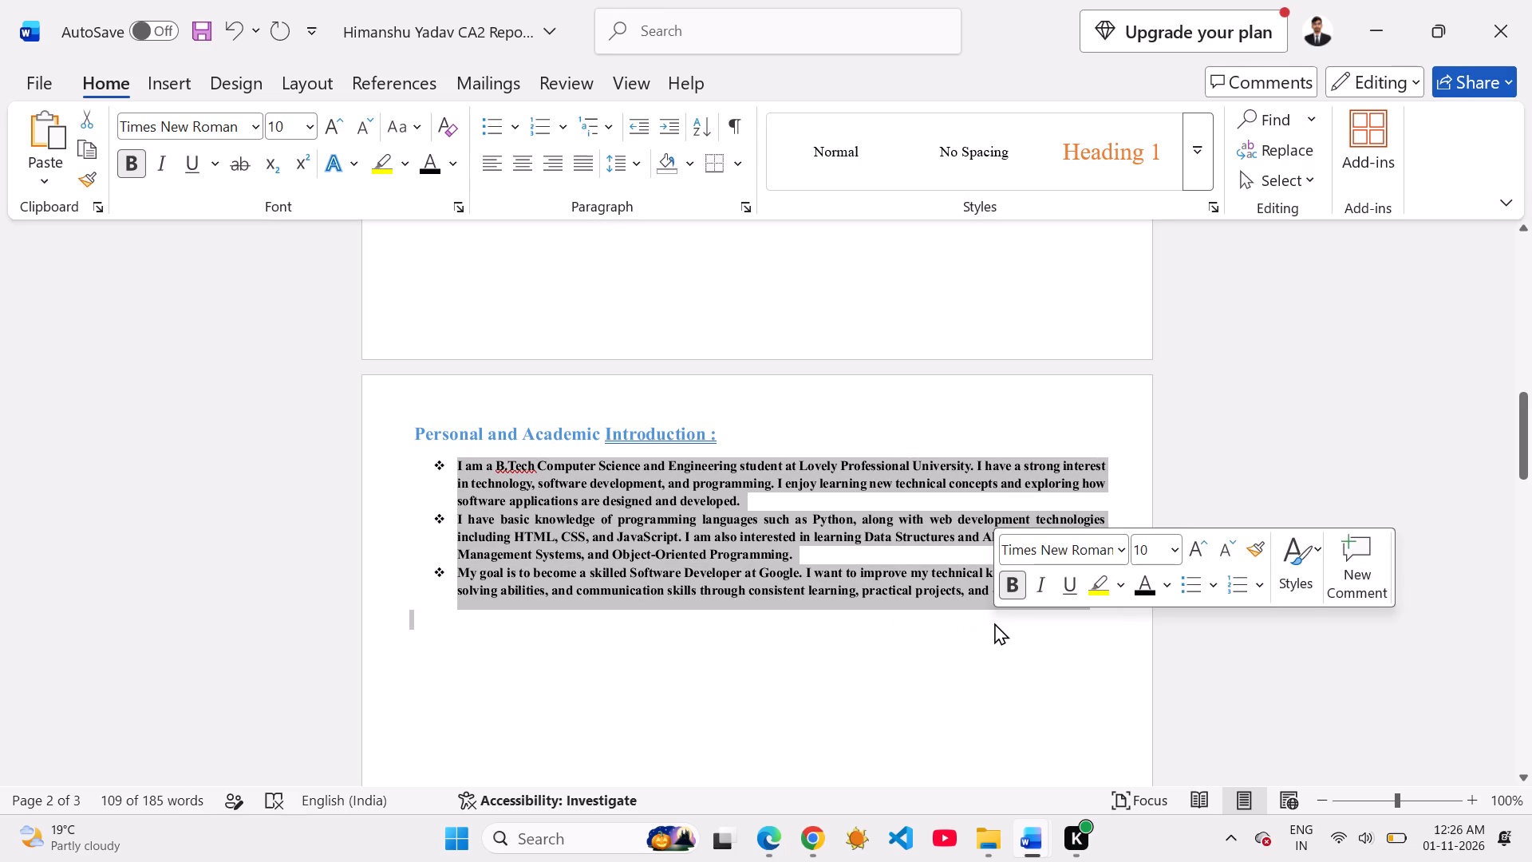
pyautogui.click(159, 166)
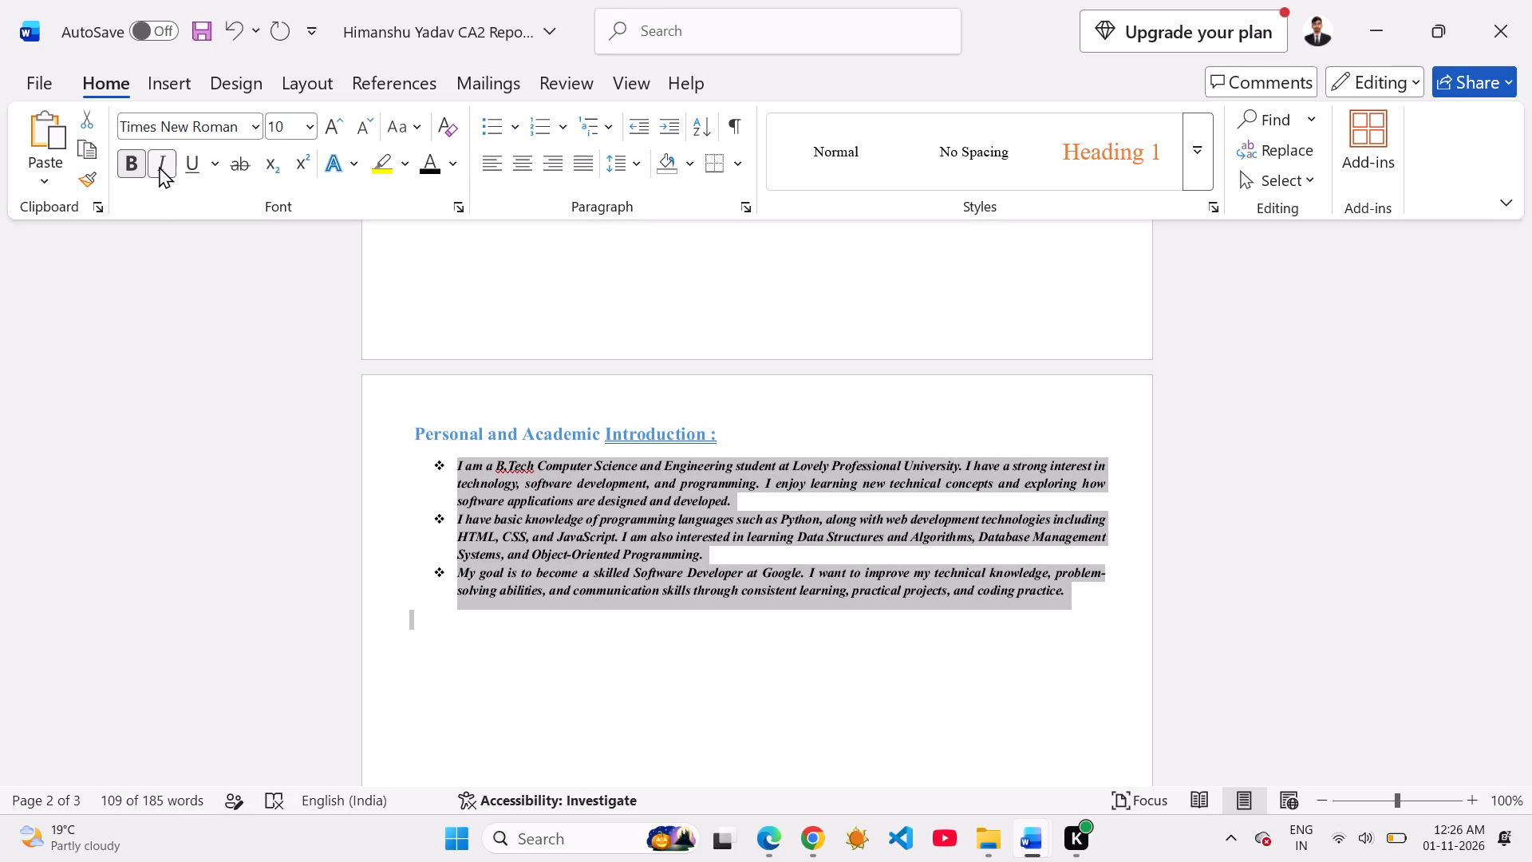
pyautogui.click(124, 156)
pyautogui.click(164, 152)
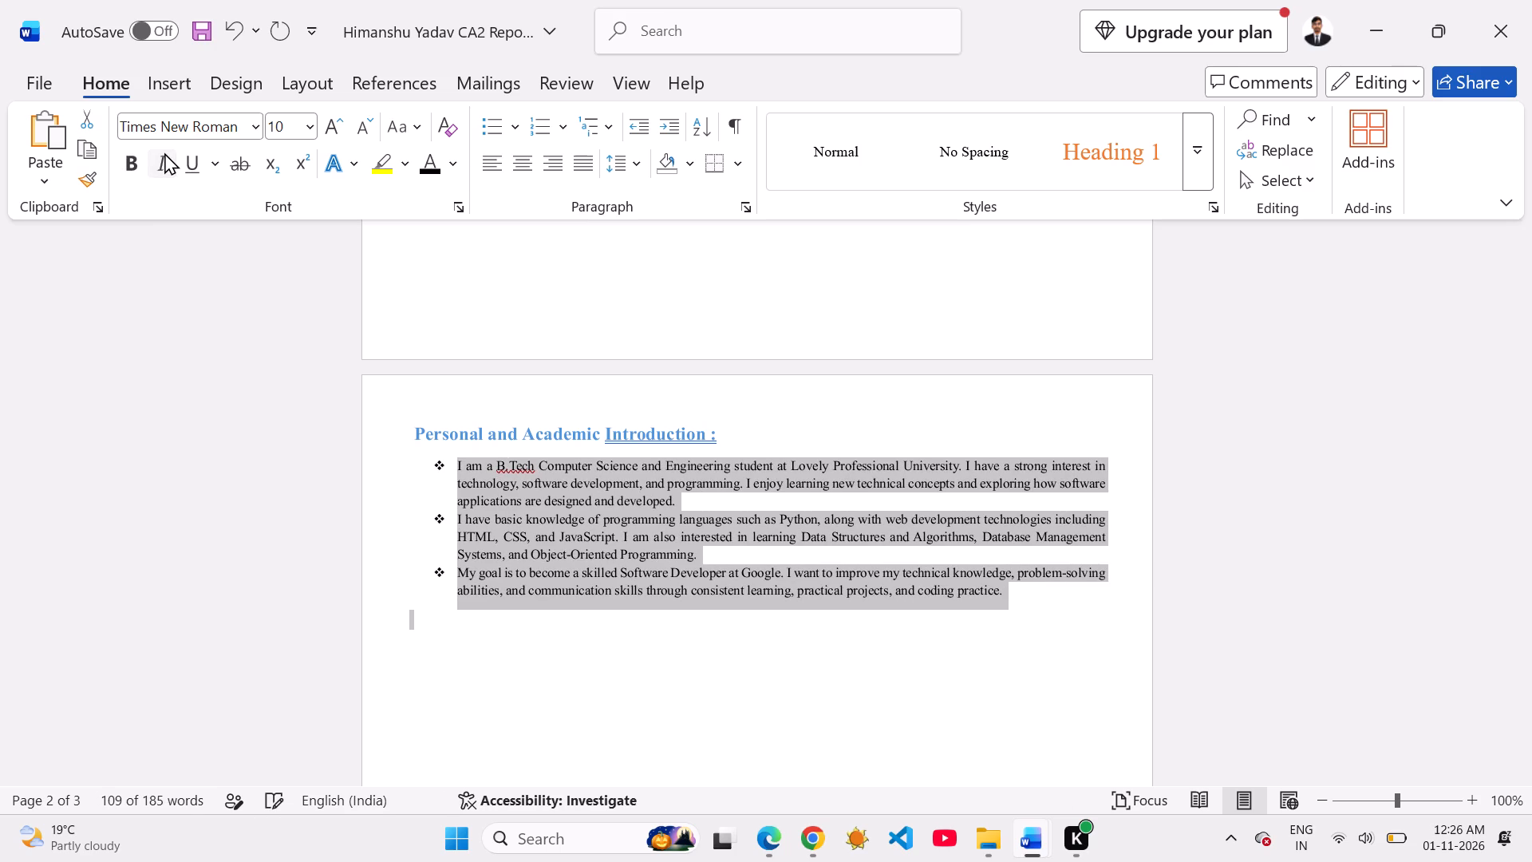
pyautogui.click(407, 569)
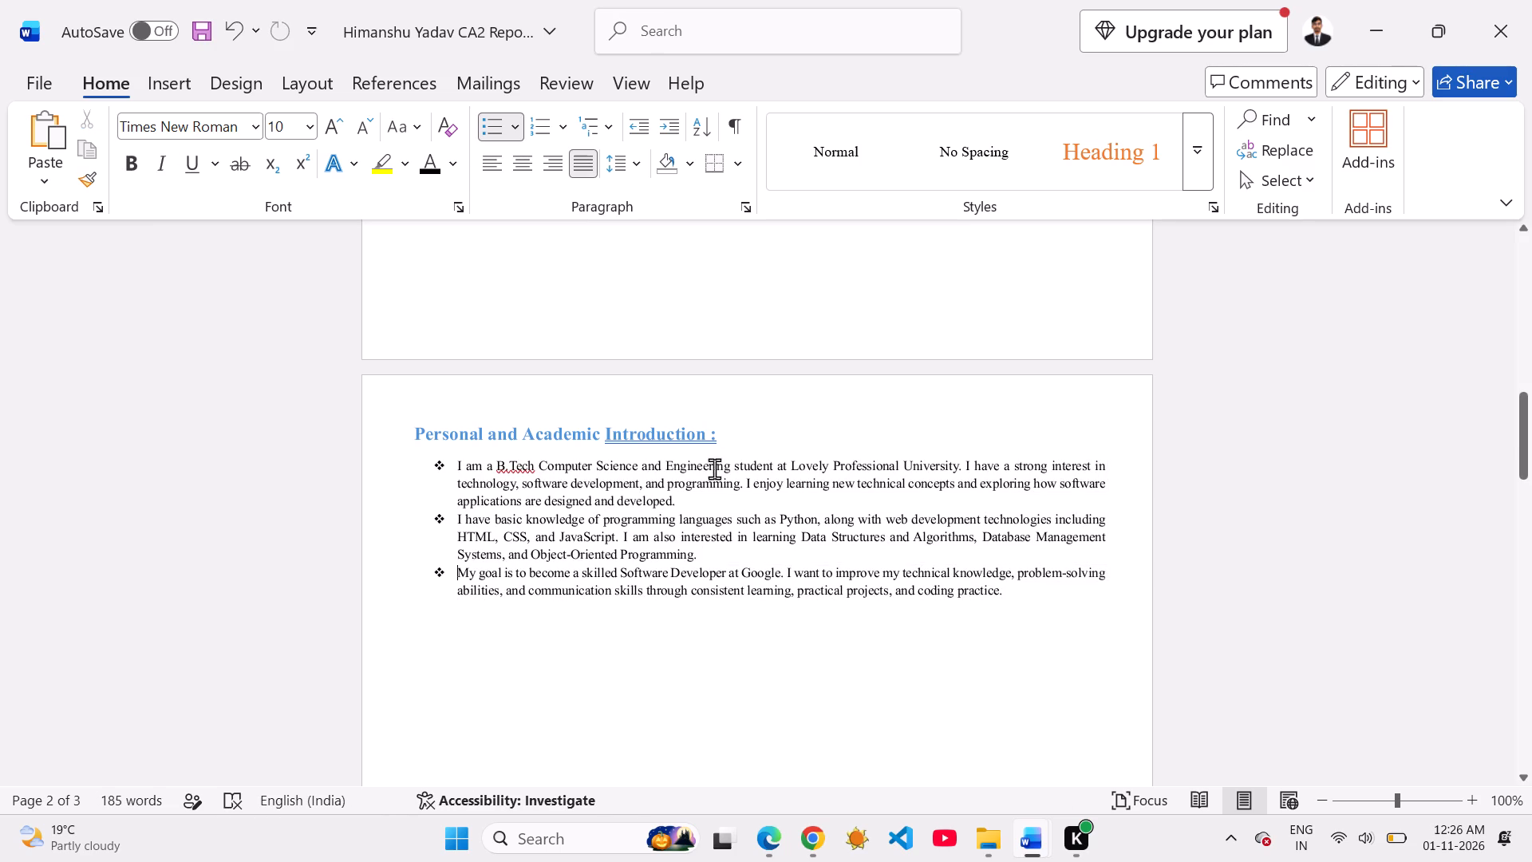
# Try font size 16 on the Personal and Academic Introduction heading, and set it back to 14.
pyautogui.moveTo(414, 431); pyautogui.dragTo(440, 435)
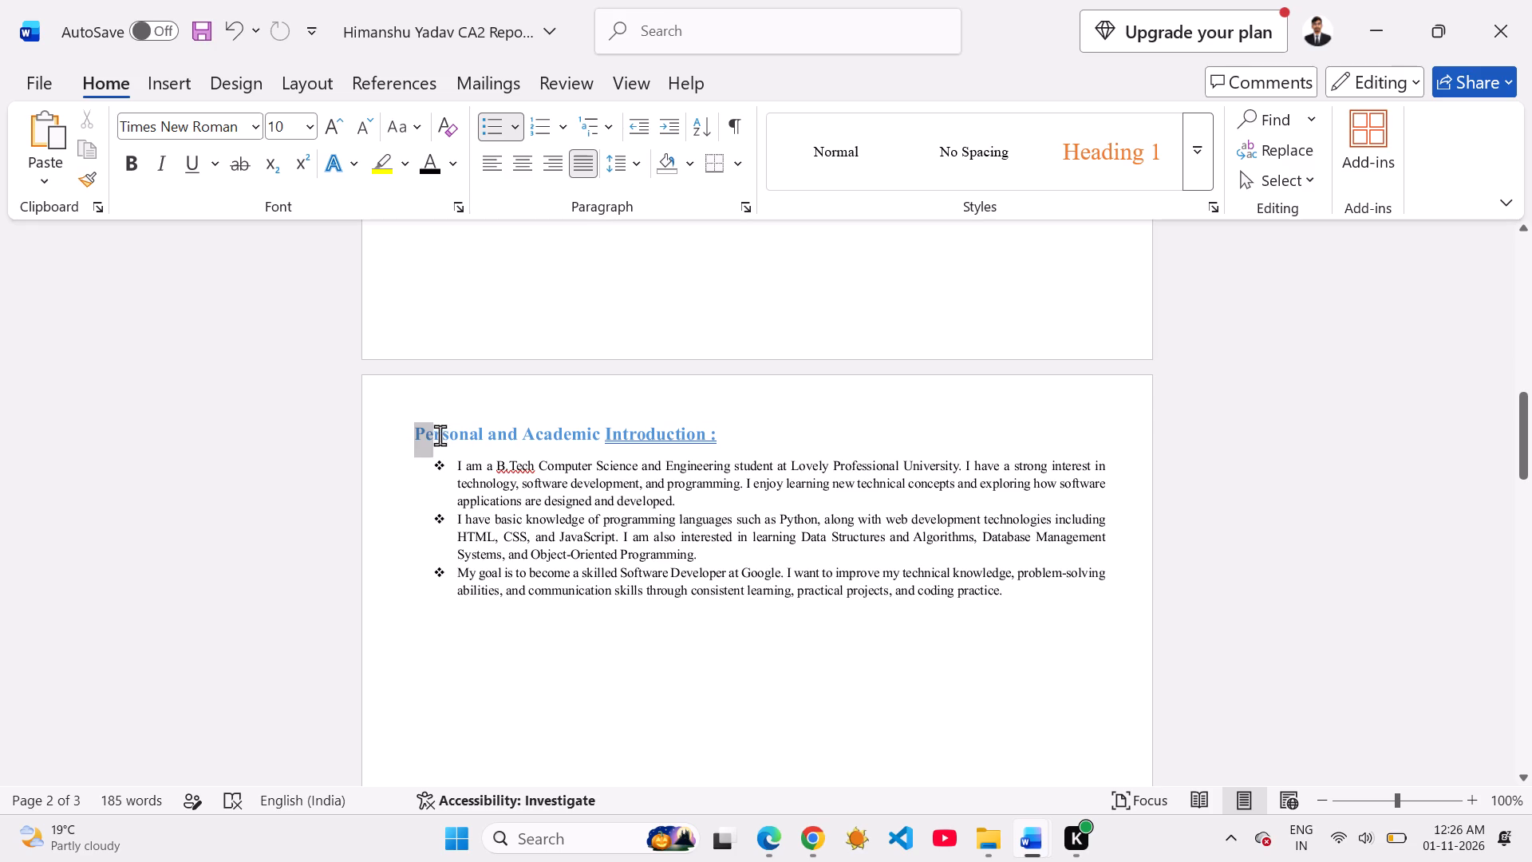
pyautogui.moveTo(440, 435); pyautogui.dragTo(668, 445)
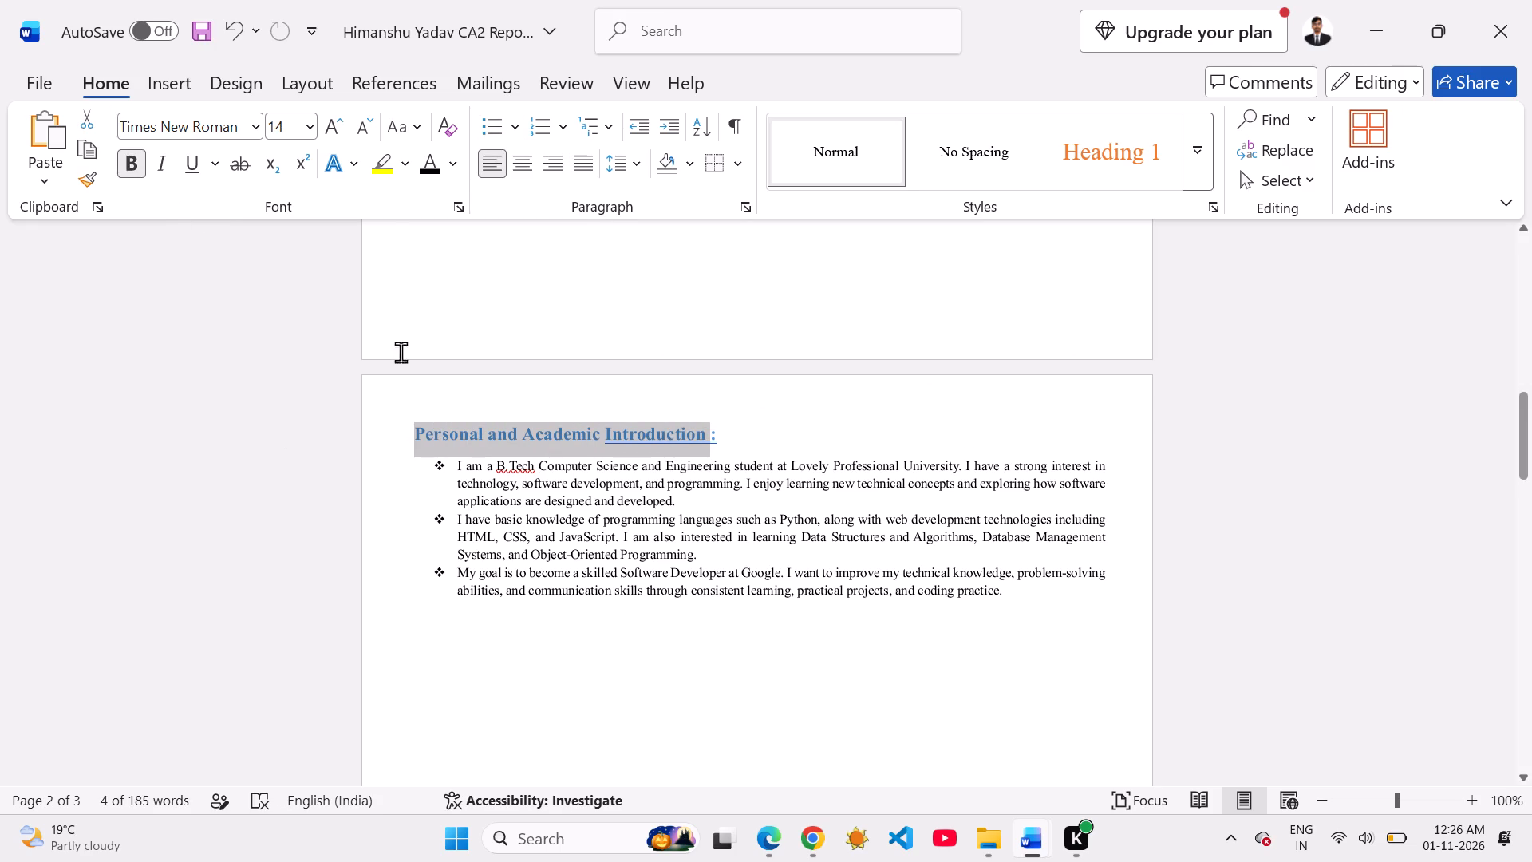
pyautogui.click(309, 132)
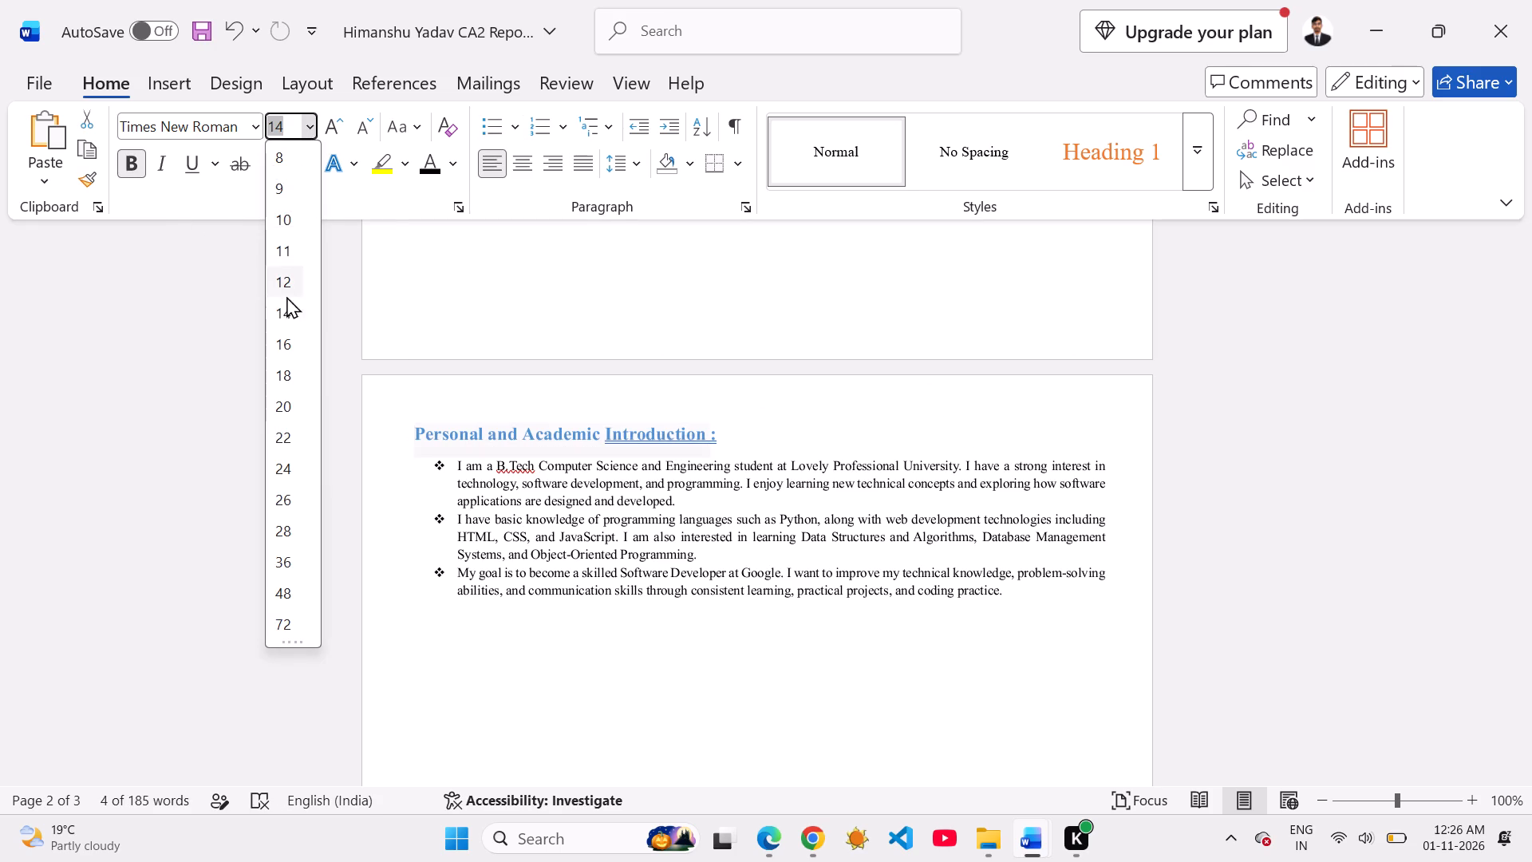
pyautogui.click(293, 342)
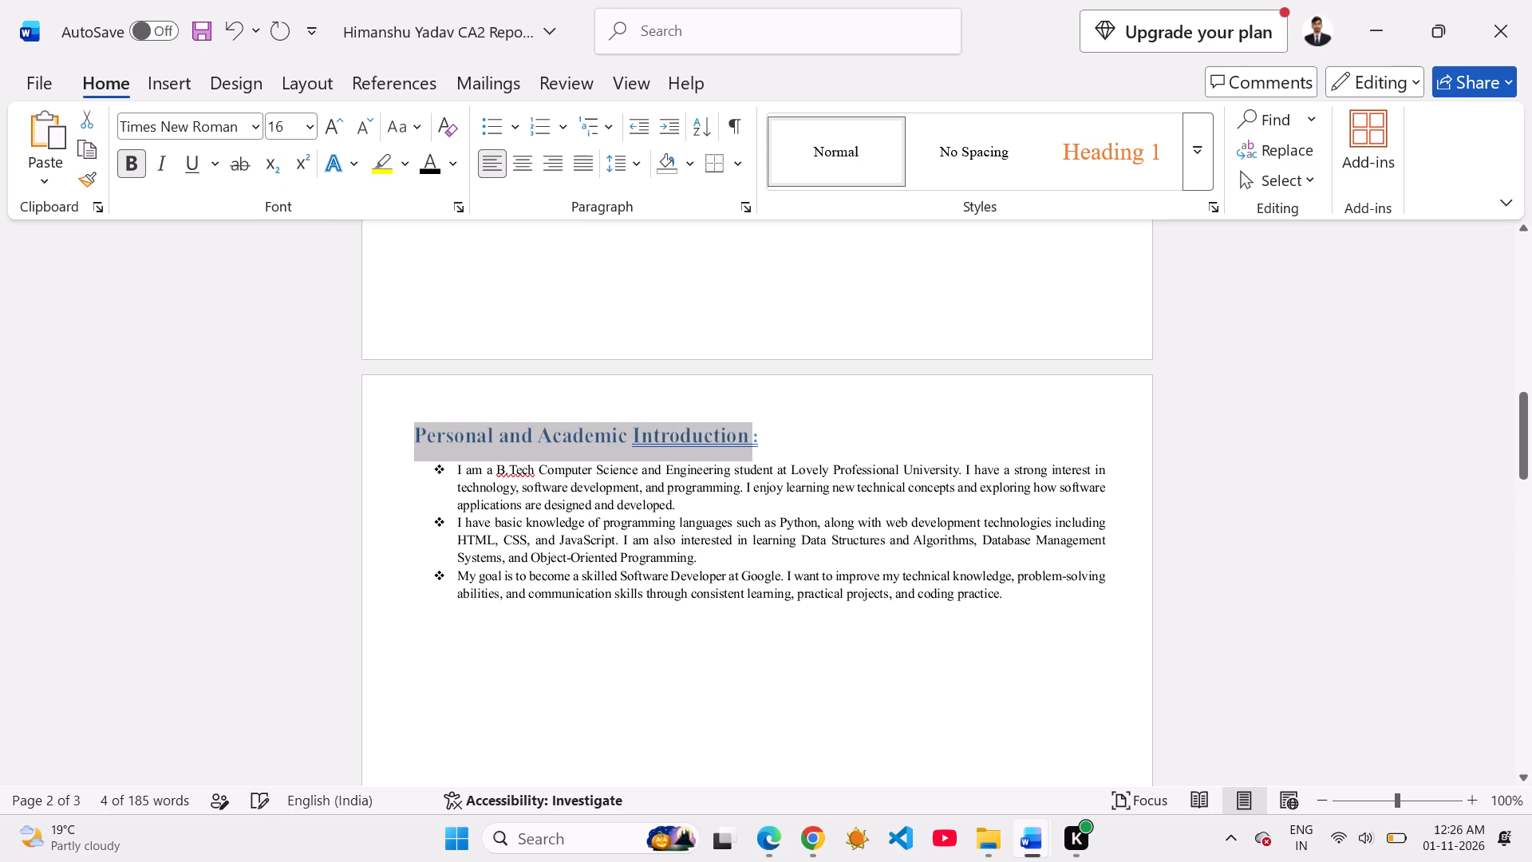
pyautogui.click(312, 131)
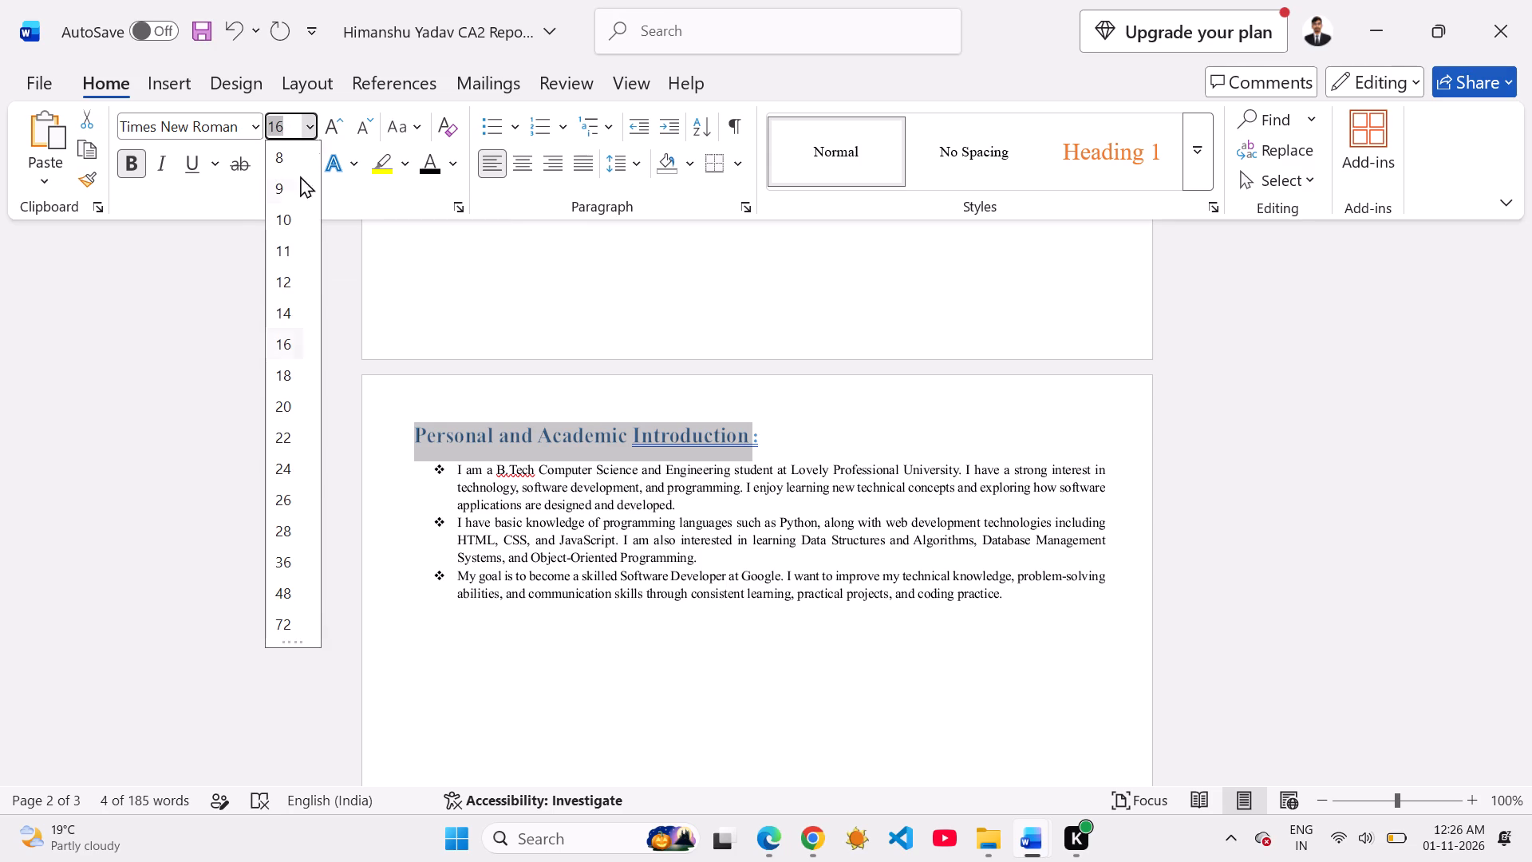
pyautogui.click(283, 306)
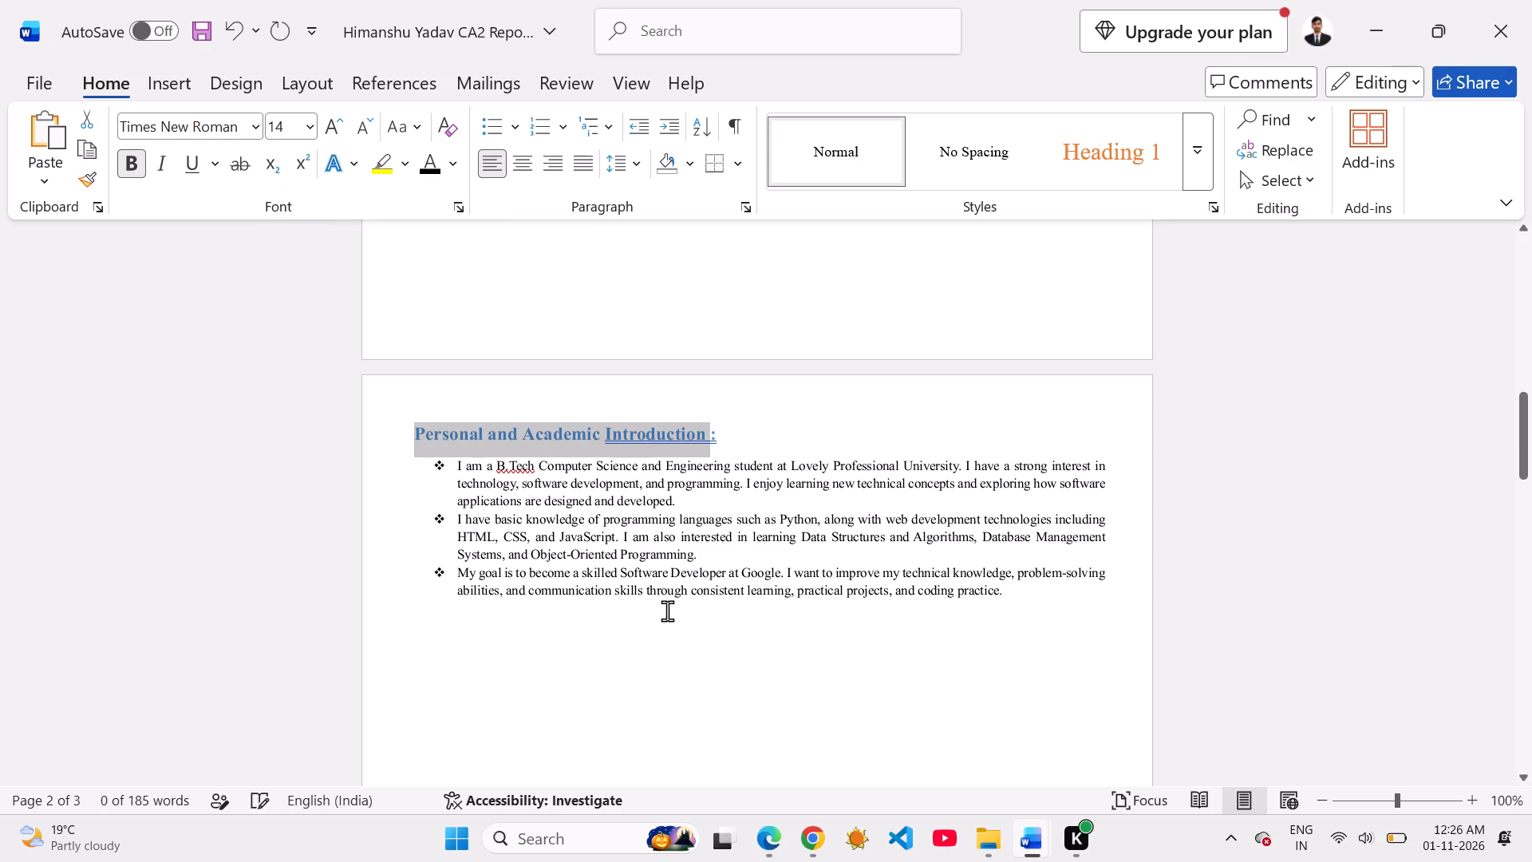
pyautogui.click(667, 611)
# Set the font size of the three bulleted introduction paragraphs to 11.
pyautogui.moveTo(459, 465); pyautogui.dragTo(821, 606)
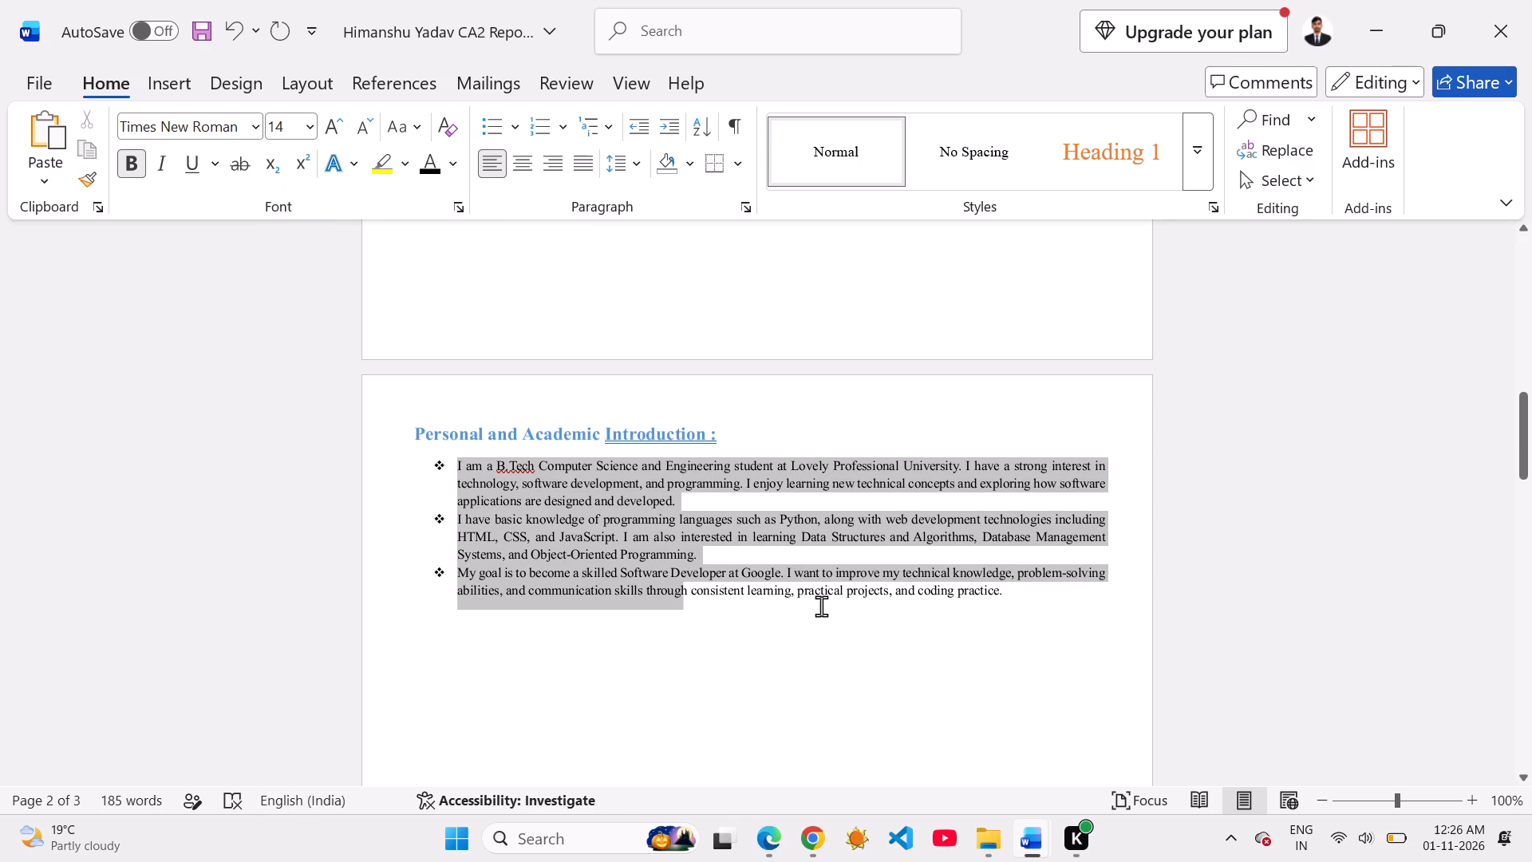
pyautogui.moveTo(821, 606); pyautogui.dragTo(1036, 597)
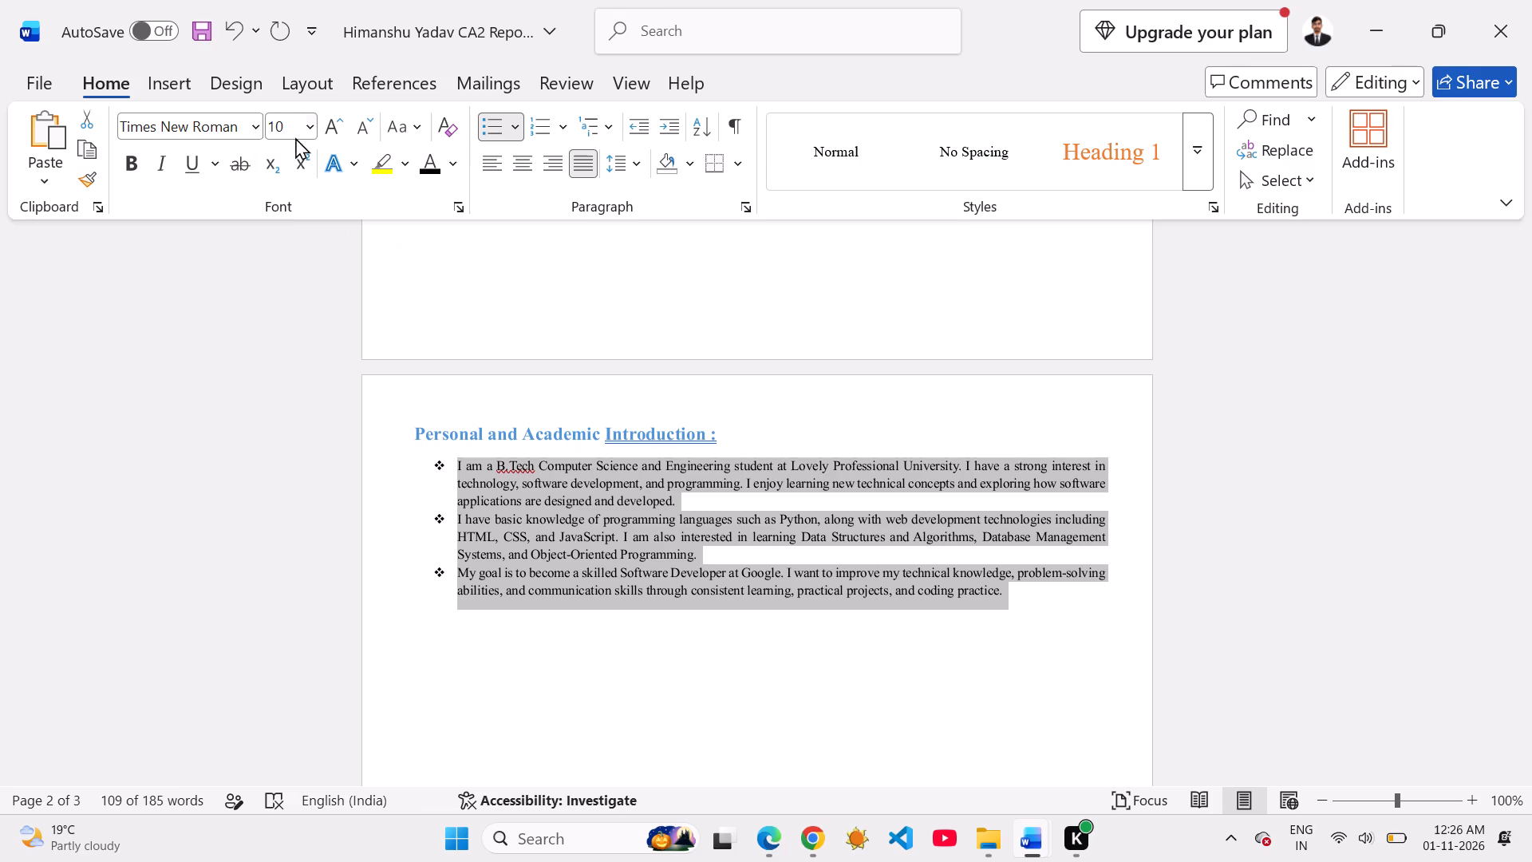
pyautogui.click(314, 127)
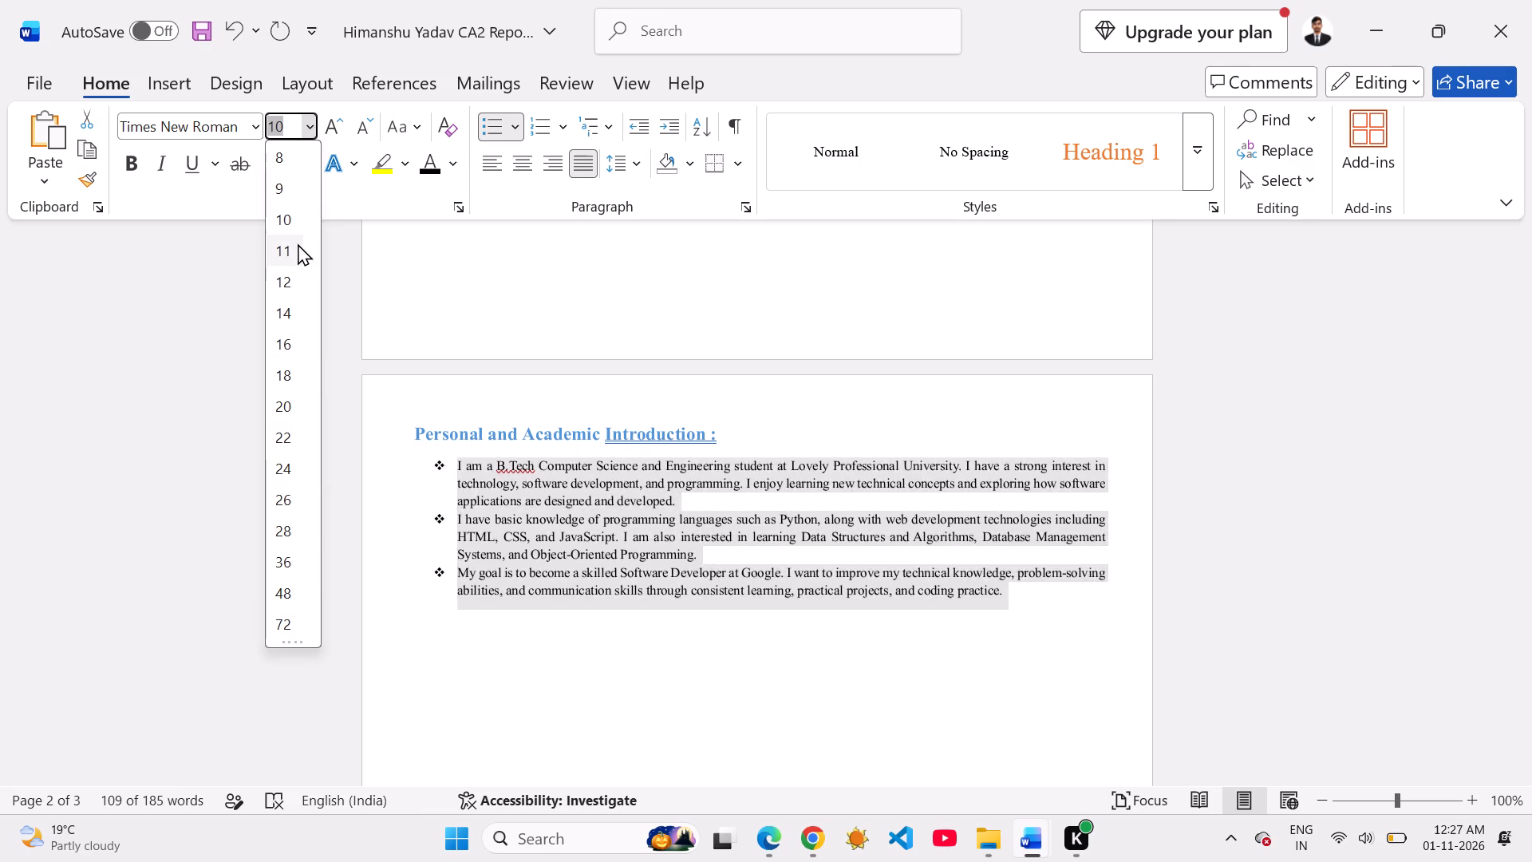
pyautogui.click(298, 247)
pyautogui.click(551, 720)
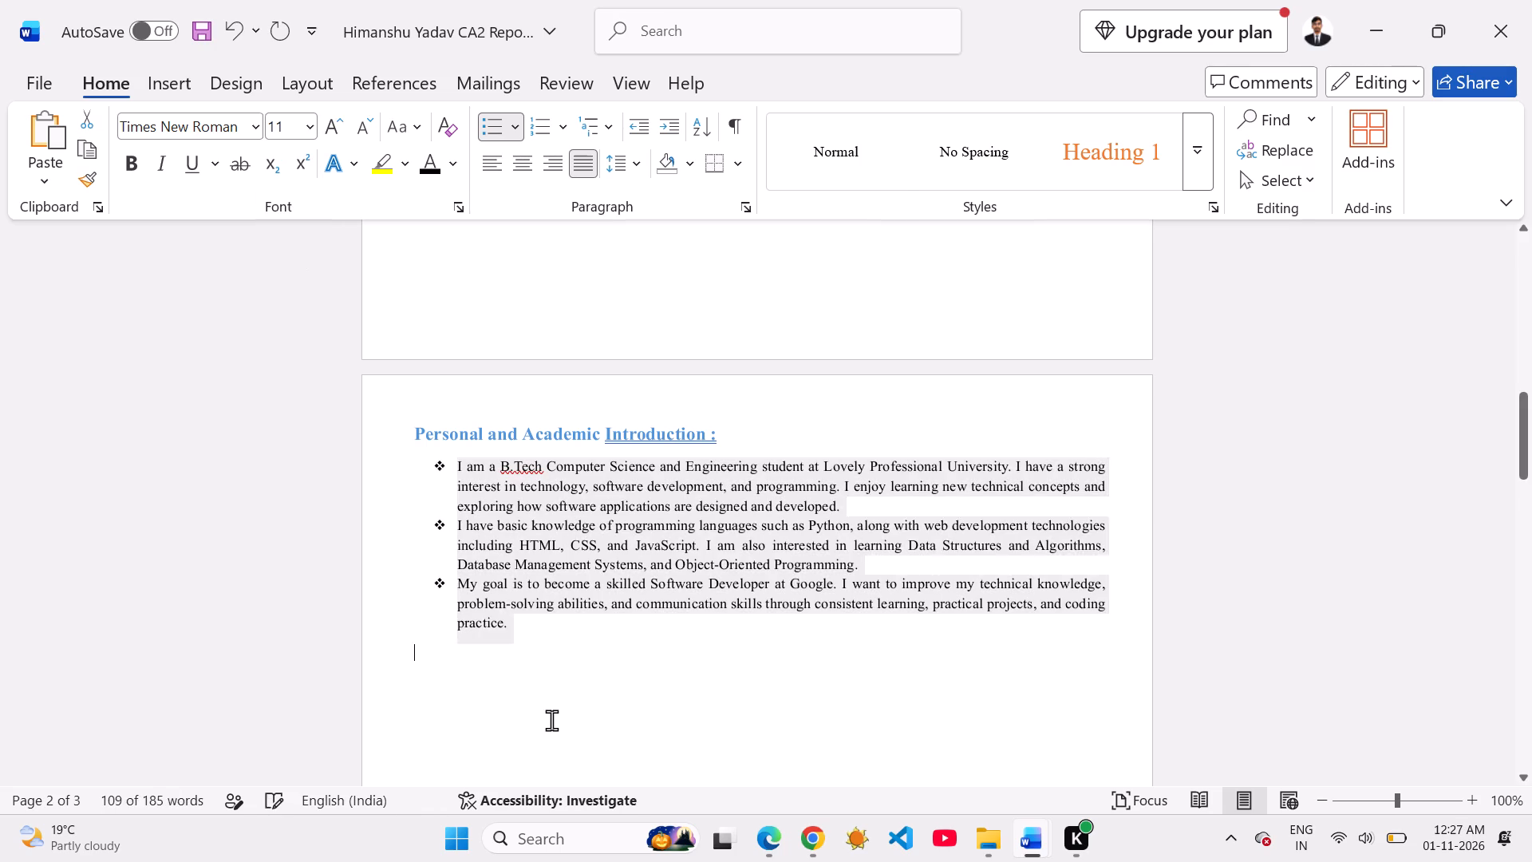
# Review the report's layout from the Student Details table through the Personal and Academic Introduction page and the blank space below it.
pyautogui.scroll(-1, 551, 720)
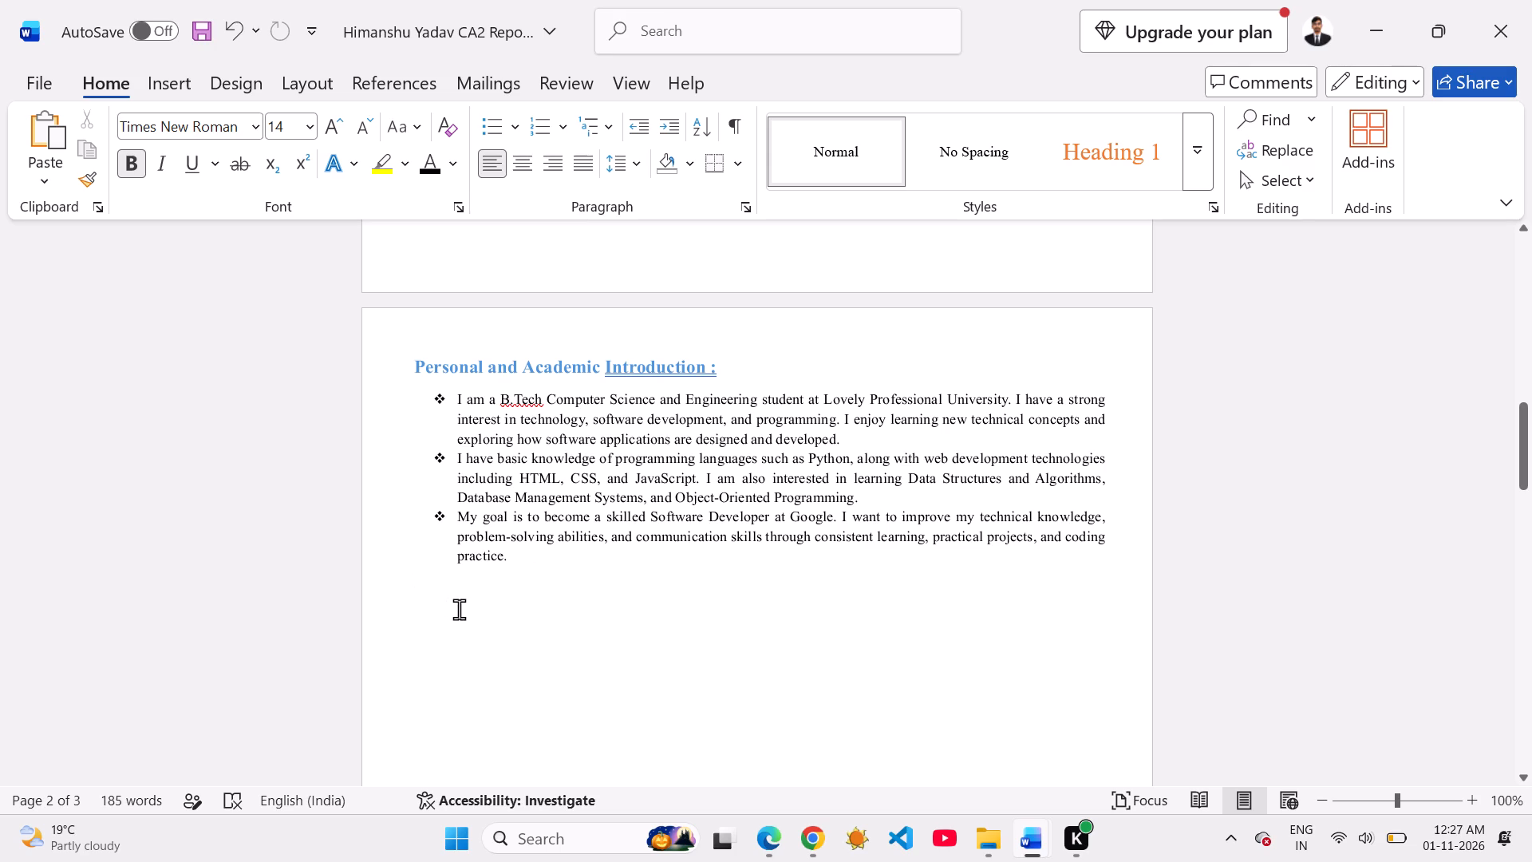
pyautogui.scroll(-5, 459, 609)
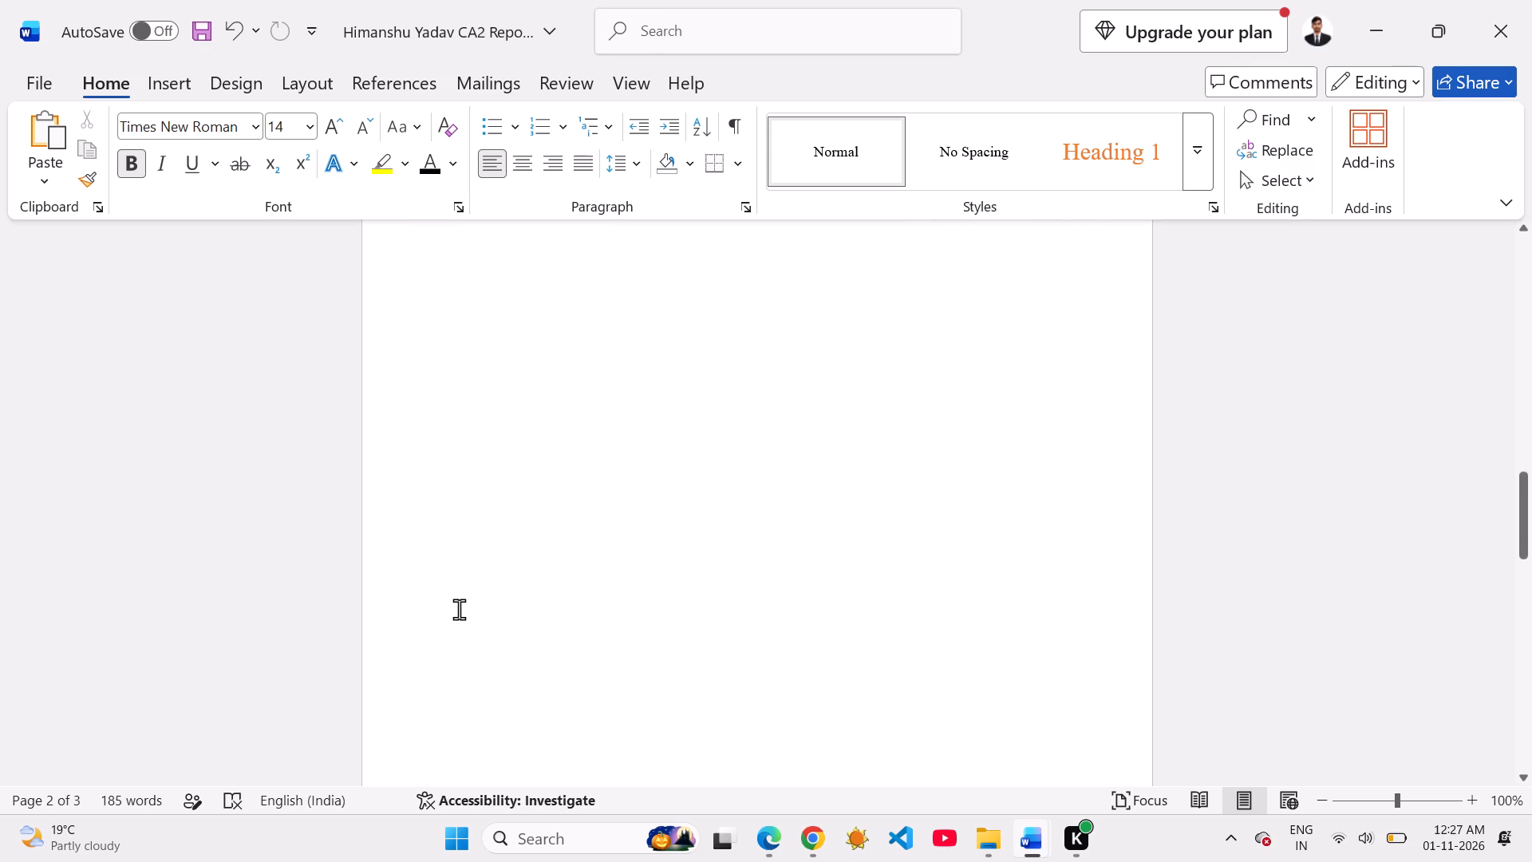
pyautogui.scroll(1, 459, 609)
pyautogui.scroll(-1, 459, 609)
pyautogui.scroll(1, 459, 609)
pyautogui.scroll(-1, 459, 609)
pyautogui.scroll(1, 459, 609)
pyautogui.scroll(-1, 459, 609)
pyautogui.scroll(3, 459, 609)
pyautogui.scroll(-4, 459, 609)
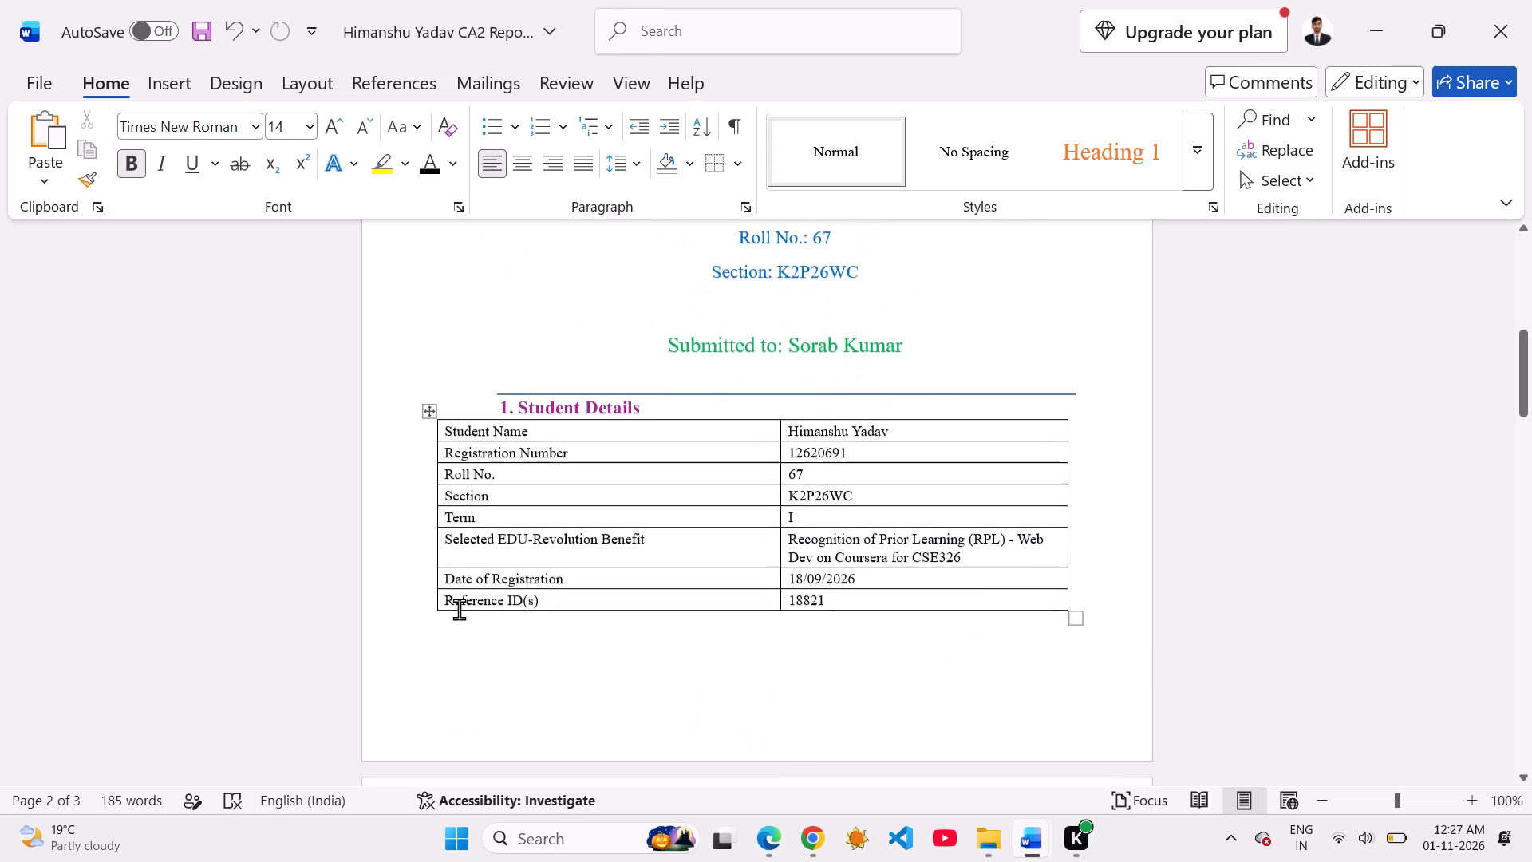
pyautogui.scroll(-1, 459, 609)
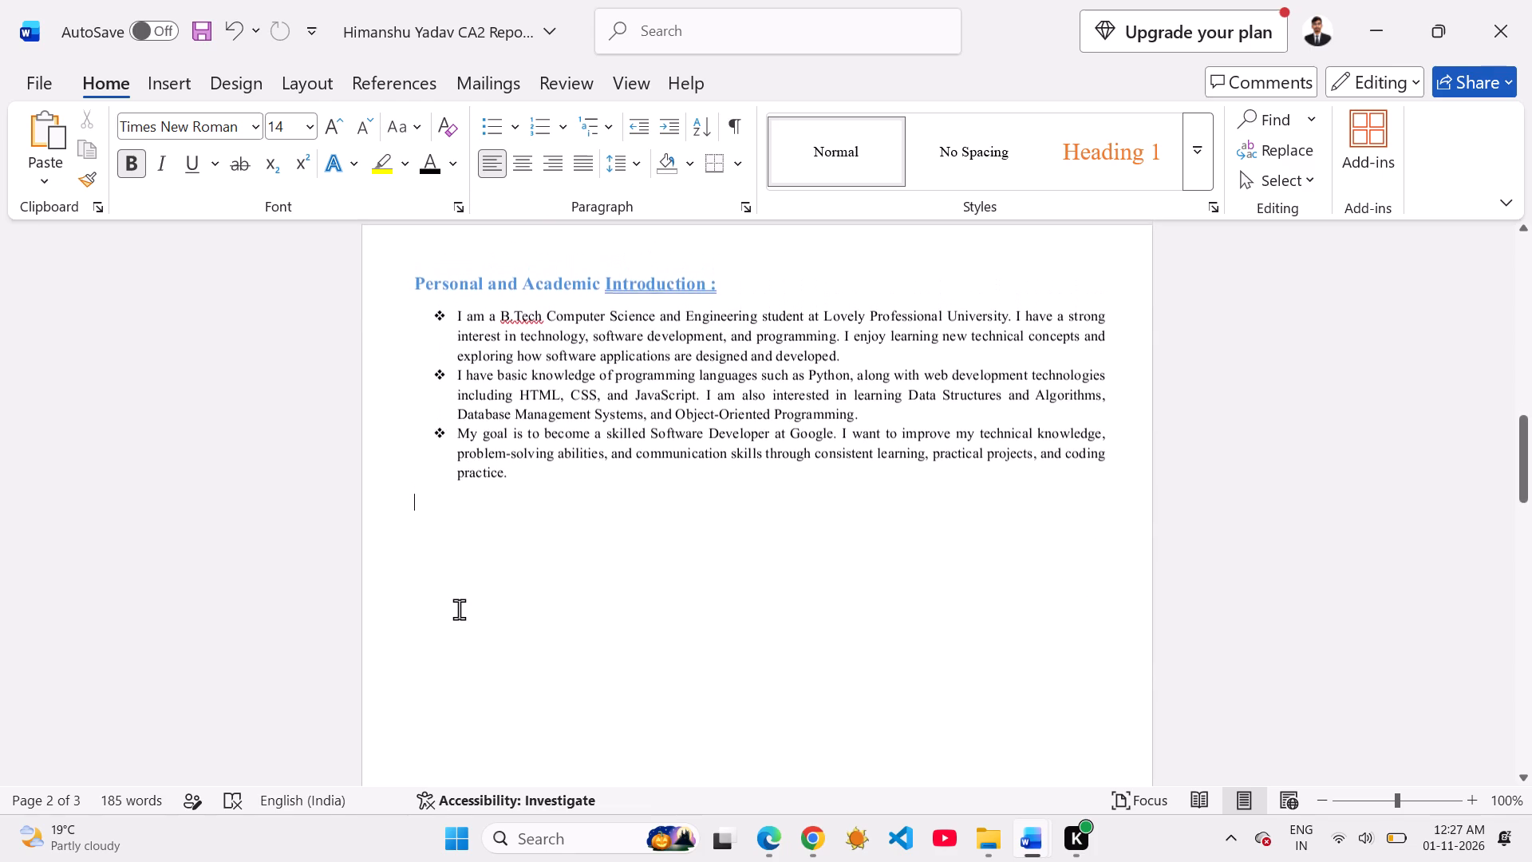
pyautogui.scroll(-1, 459, 609)
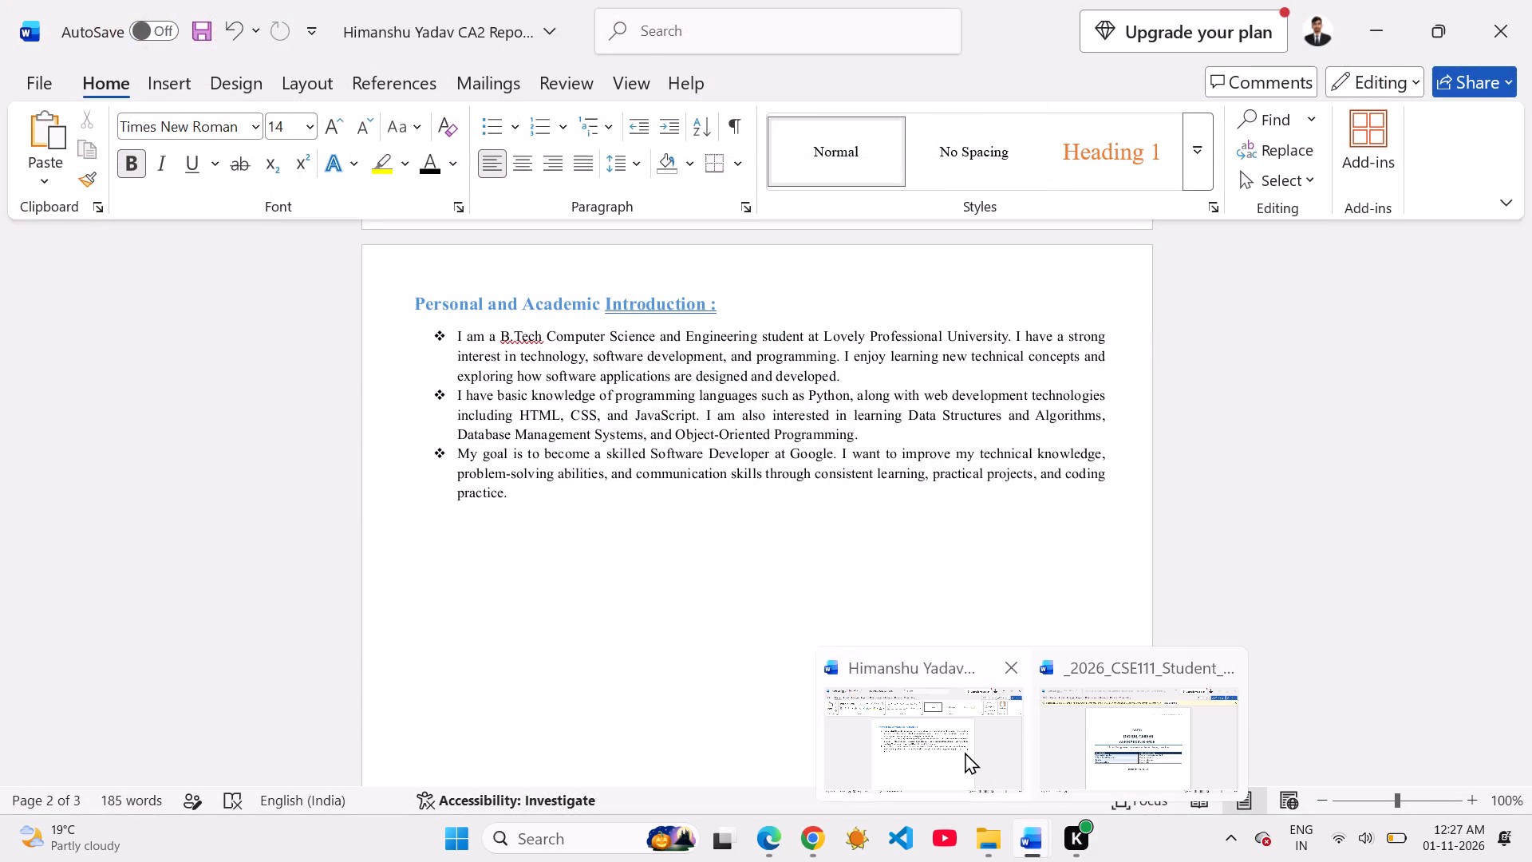
pyautogui.click(811, 840)
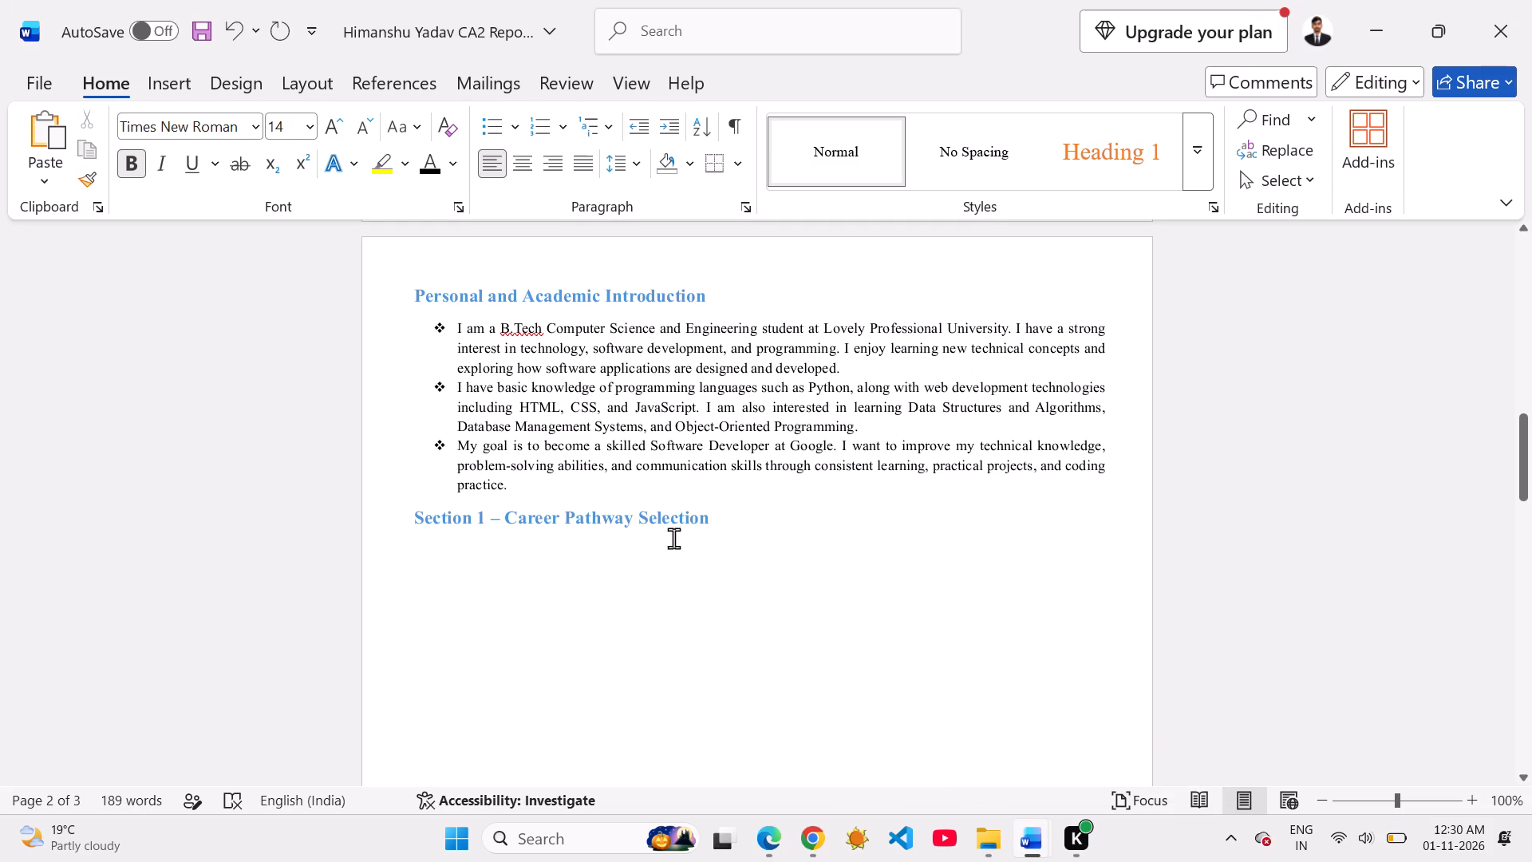
pyautogui.moveTo(715, 522); pyautogui.dragTo(427, 517)
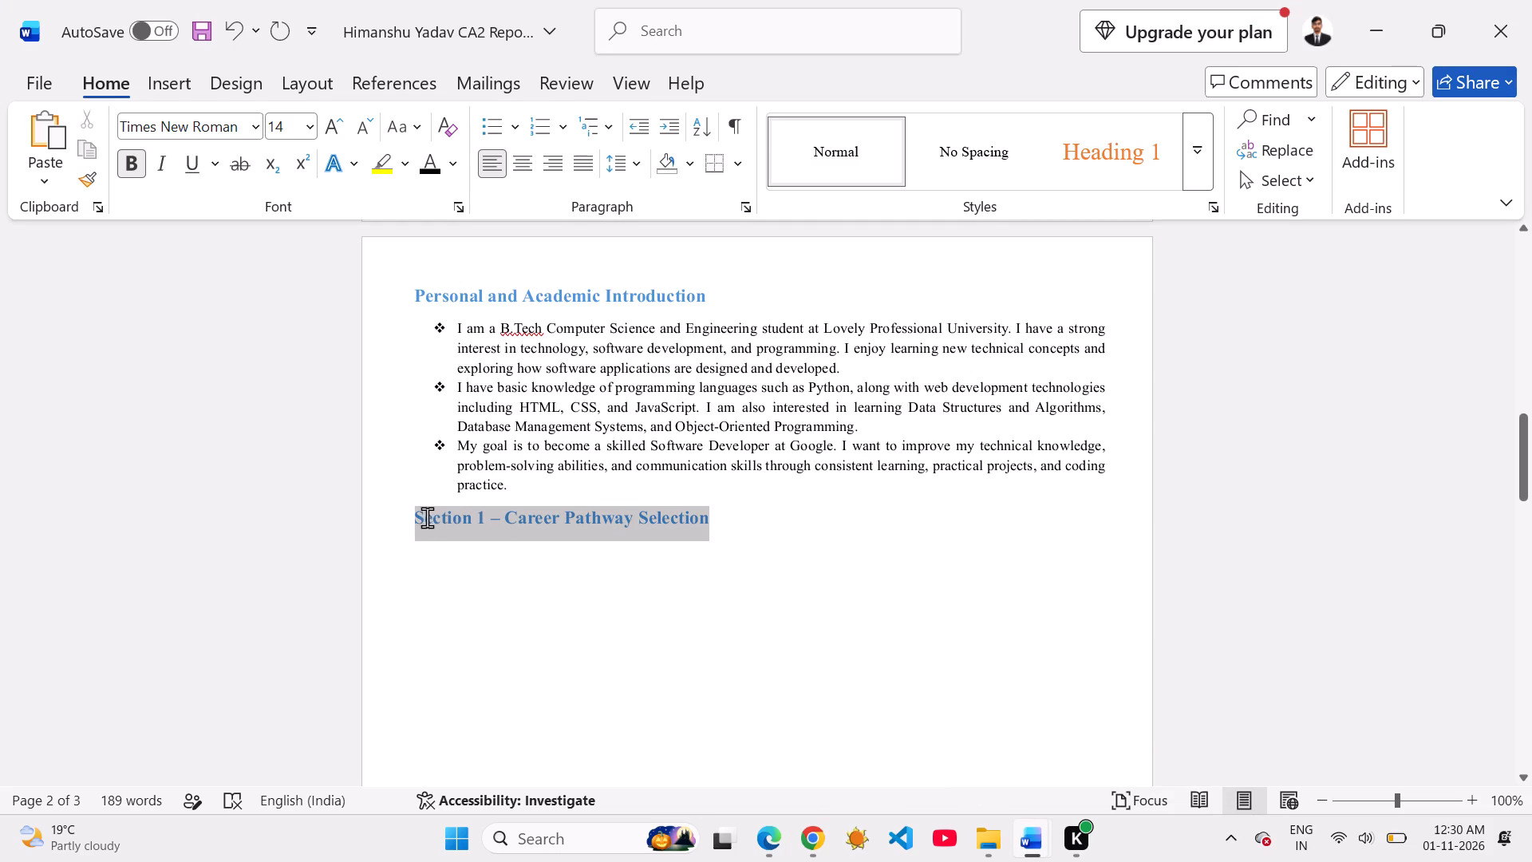
pyautogui.moveTo(427, 517); pyautogui.dragTo(417, 517)
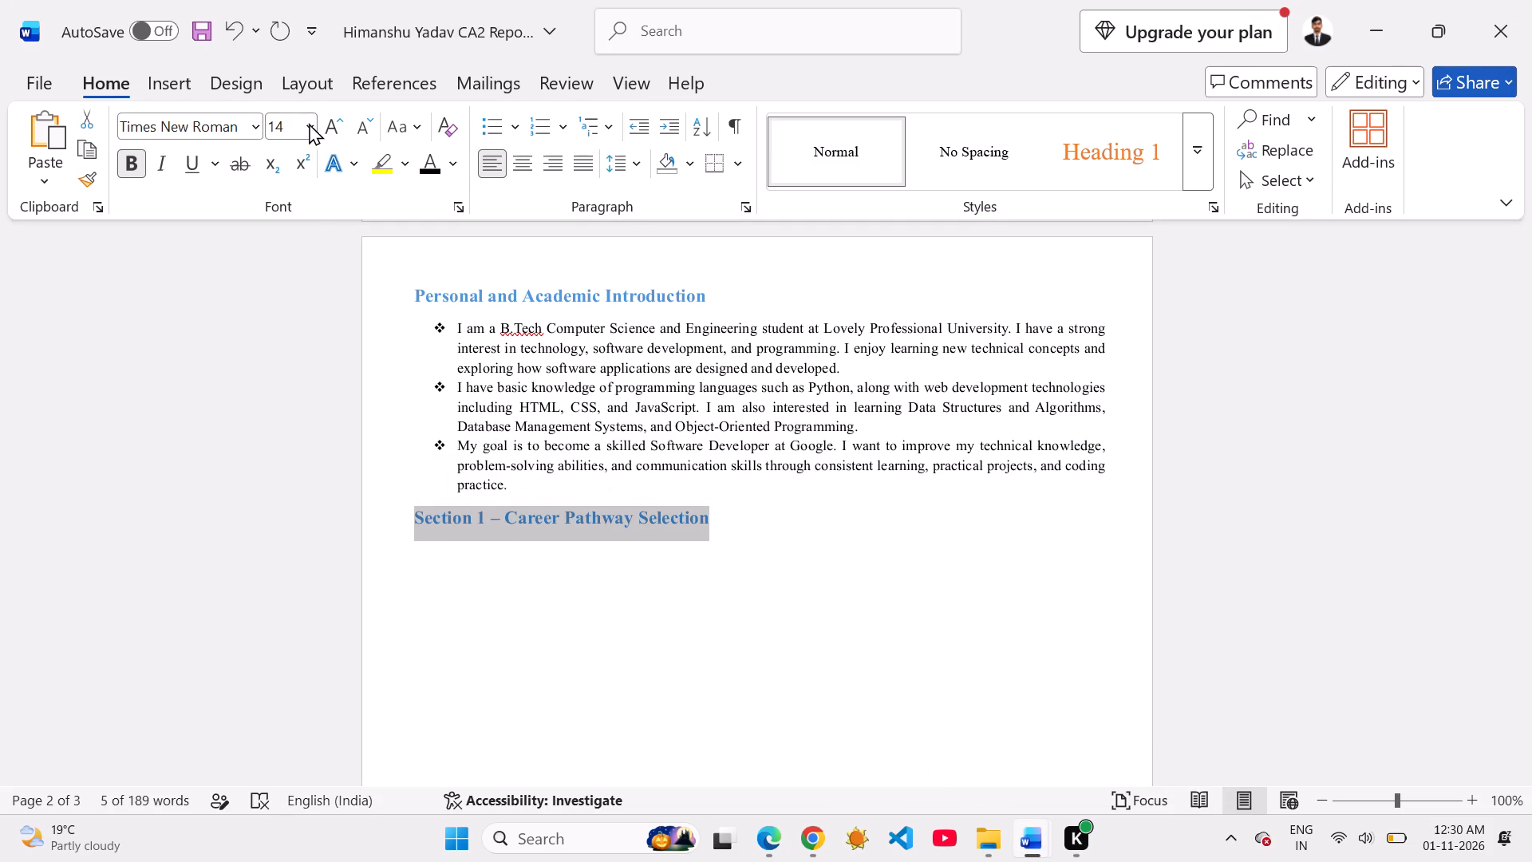
pyautogui.click(309, 125)
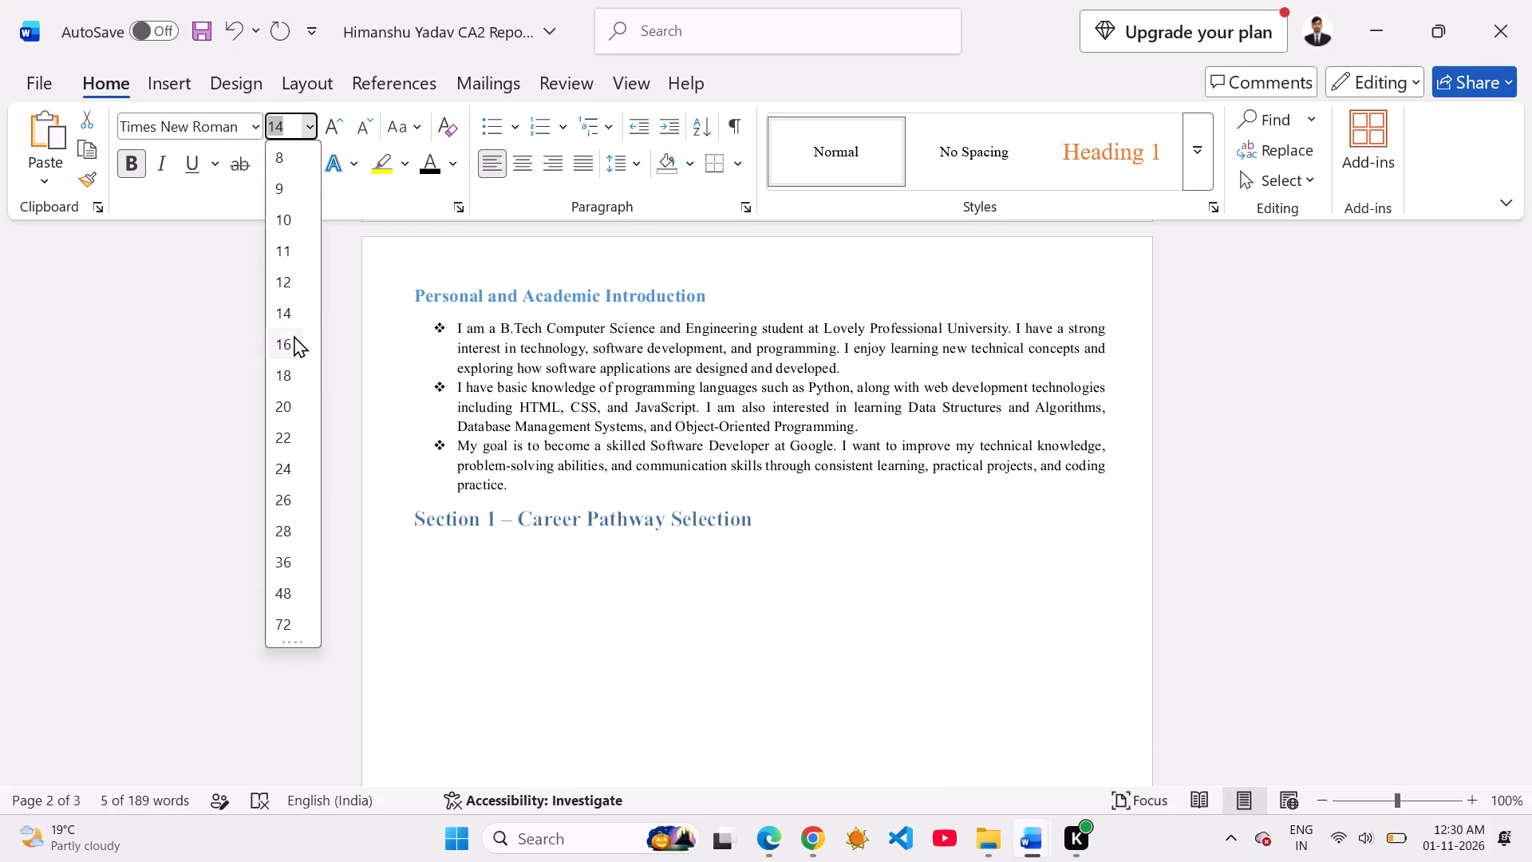
pyautogui.click(290, 353)
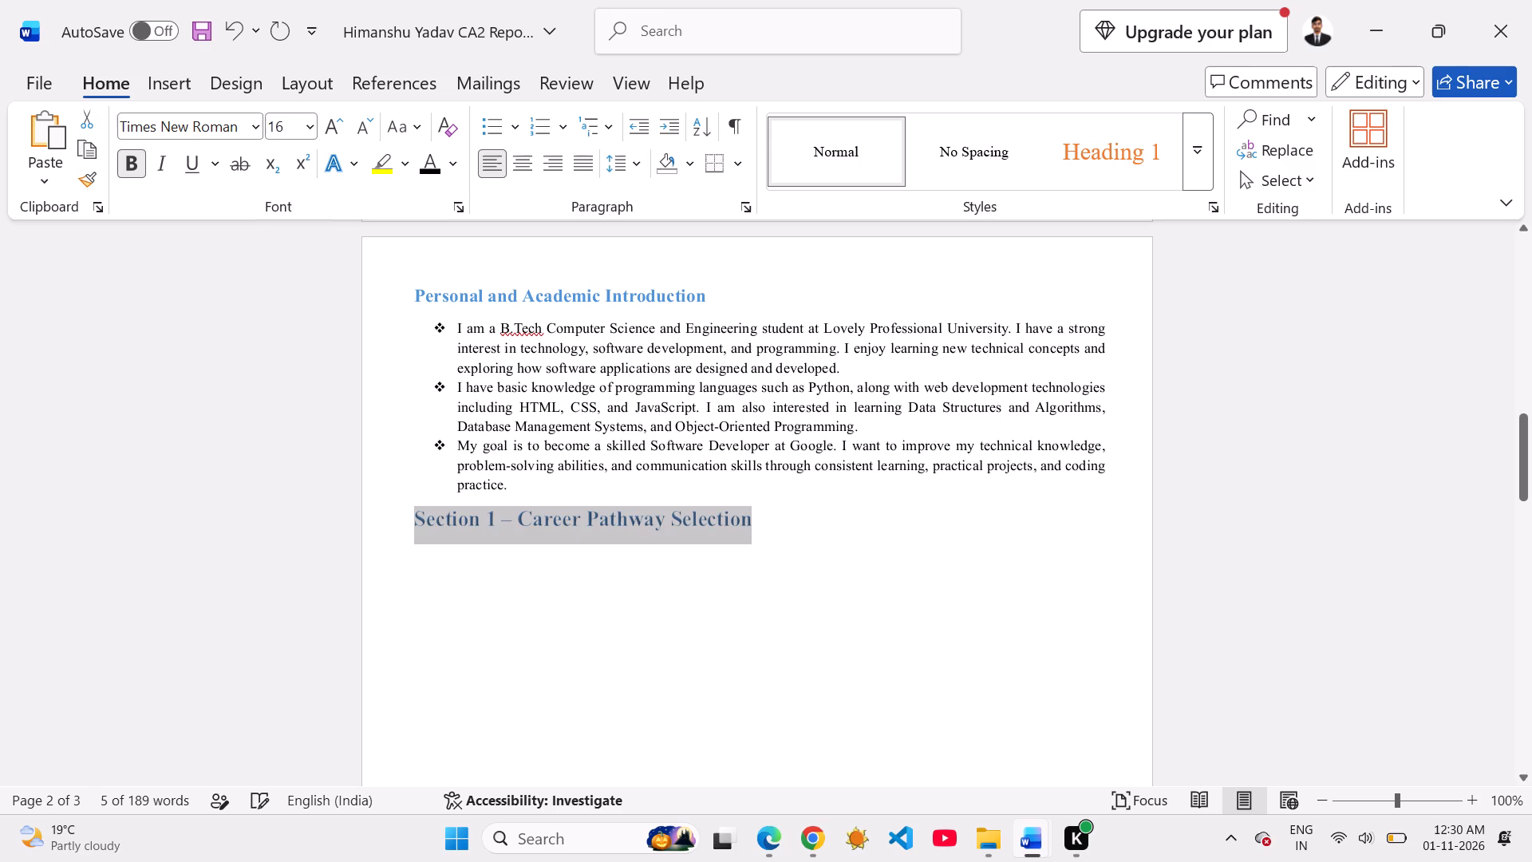
# Set the Personal and Academic Introduction heading to font size 16.
pyautogui.moveTo(706, 289); pyautogui.dragTo(421, 277)
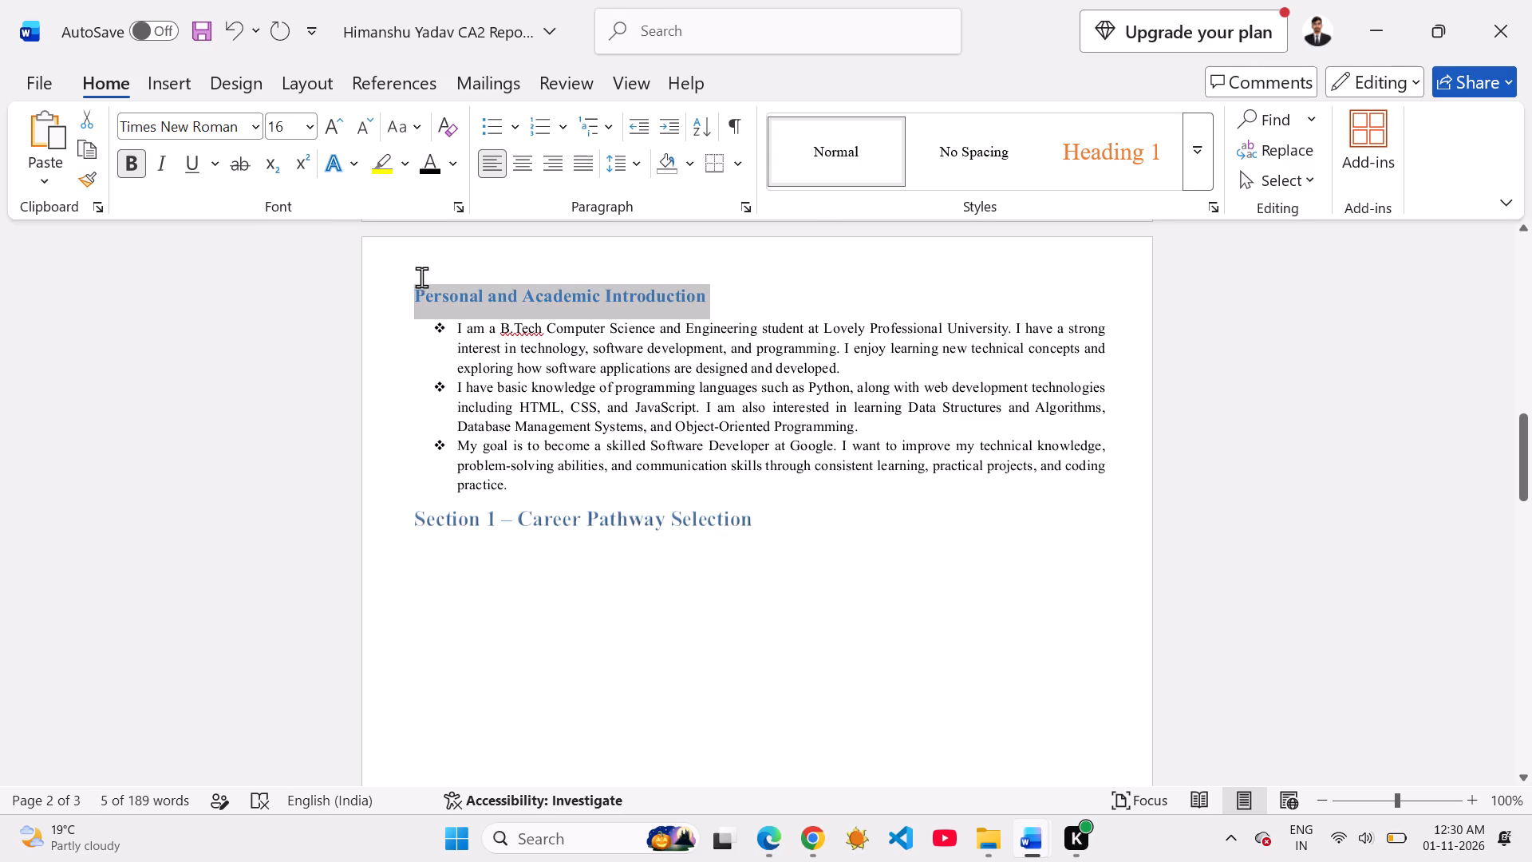
pyautogui.moveTo(421, 277); pyautogui.dragTo(414, 280)
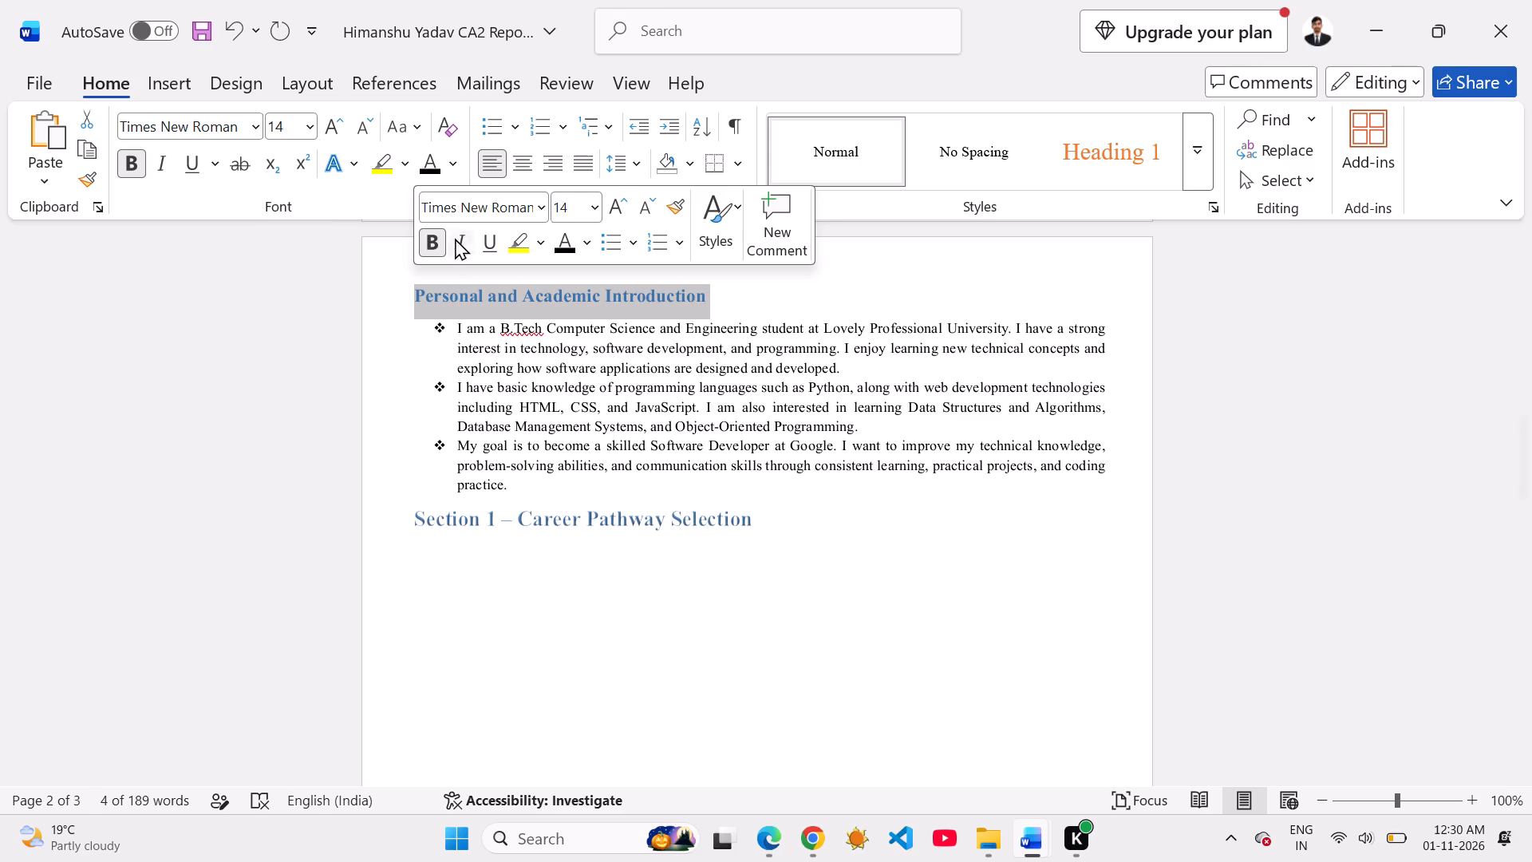
pyautogui.click(313, 126)
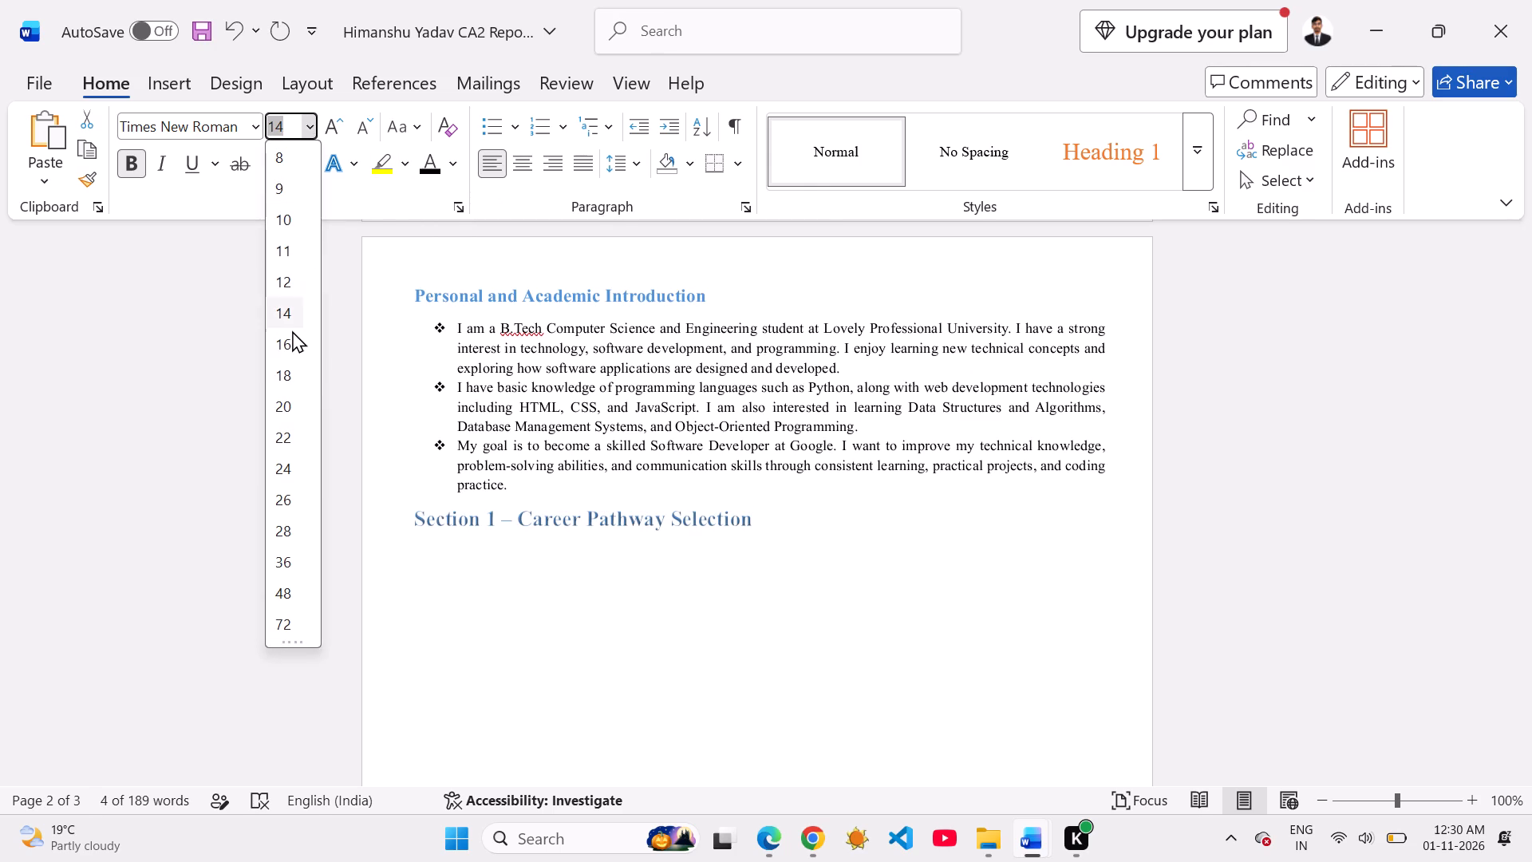
pyautogui.click(292, 343)
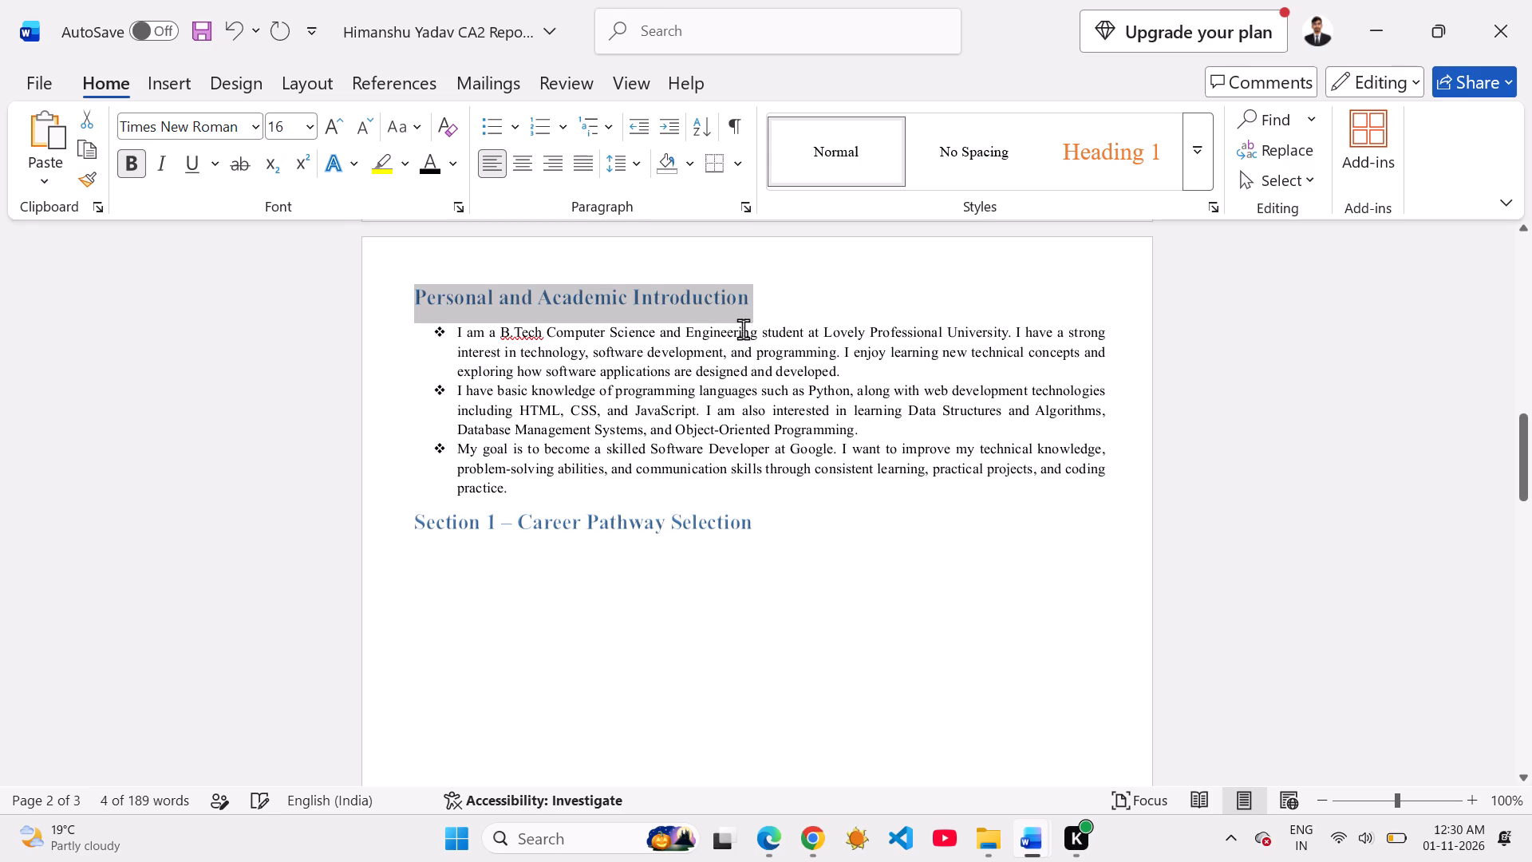
# Apply the light-blue text effect with a blue outline to the Personal and Academic Introduction heading.
pyautogui.click(353, 160)
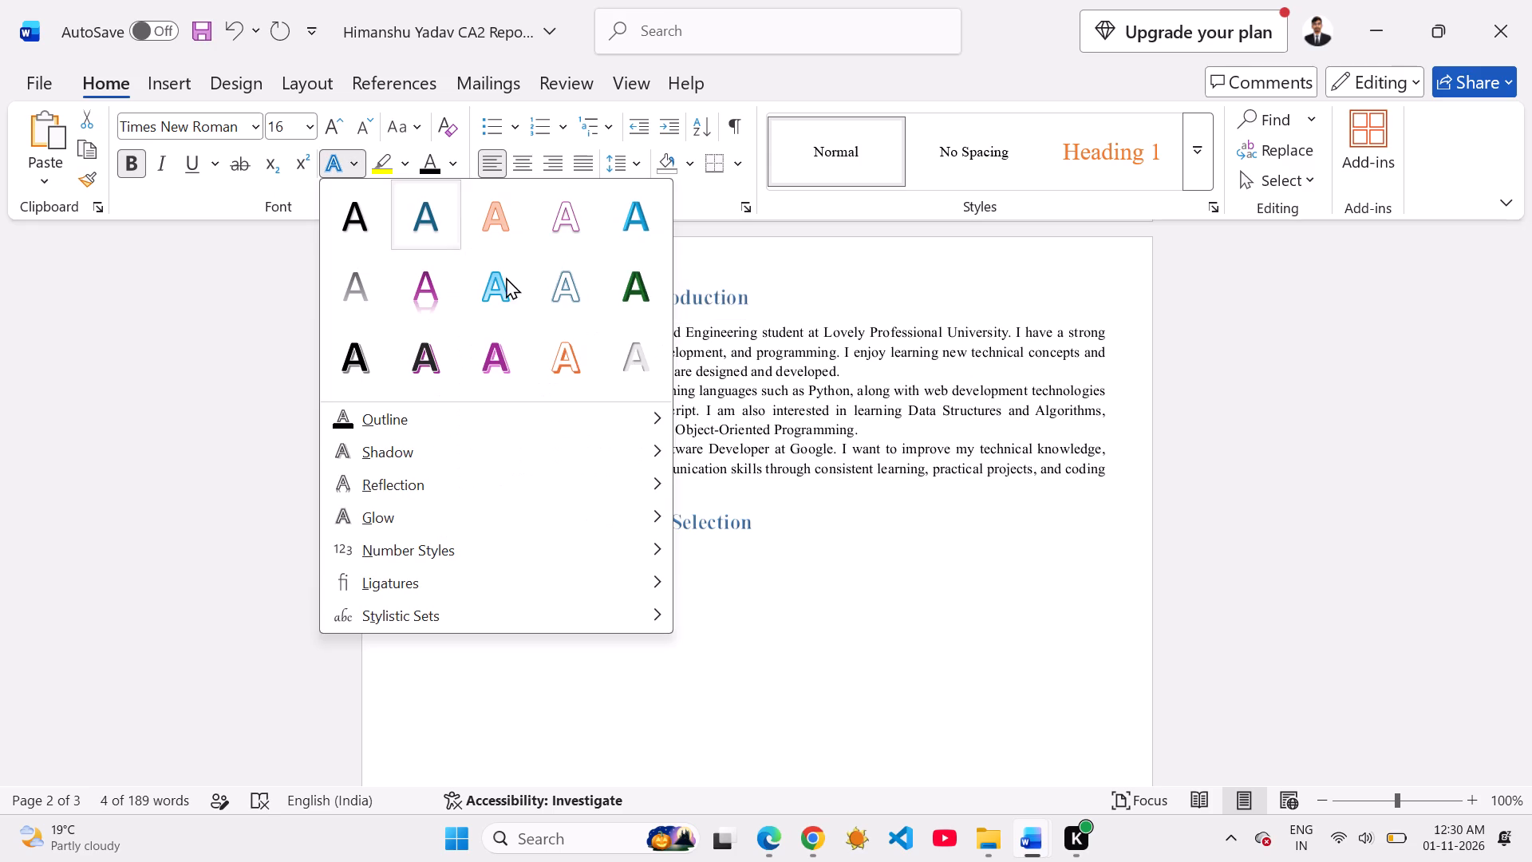
pyautogui.click(507, 283)
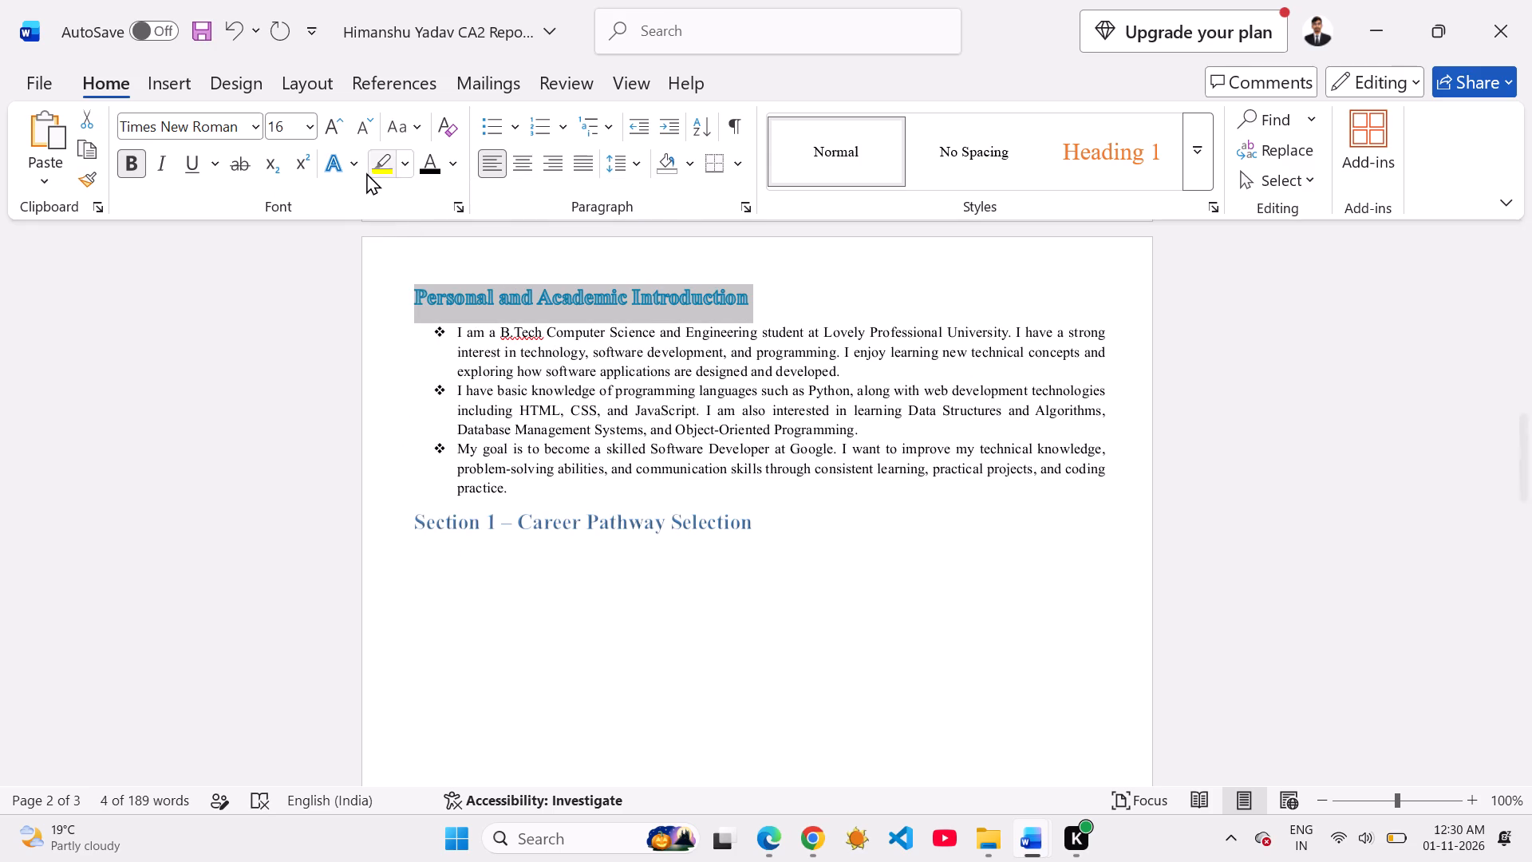
pyautogui.click(354, 160)
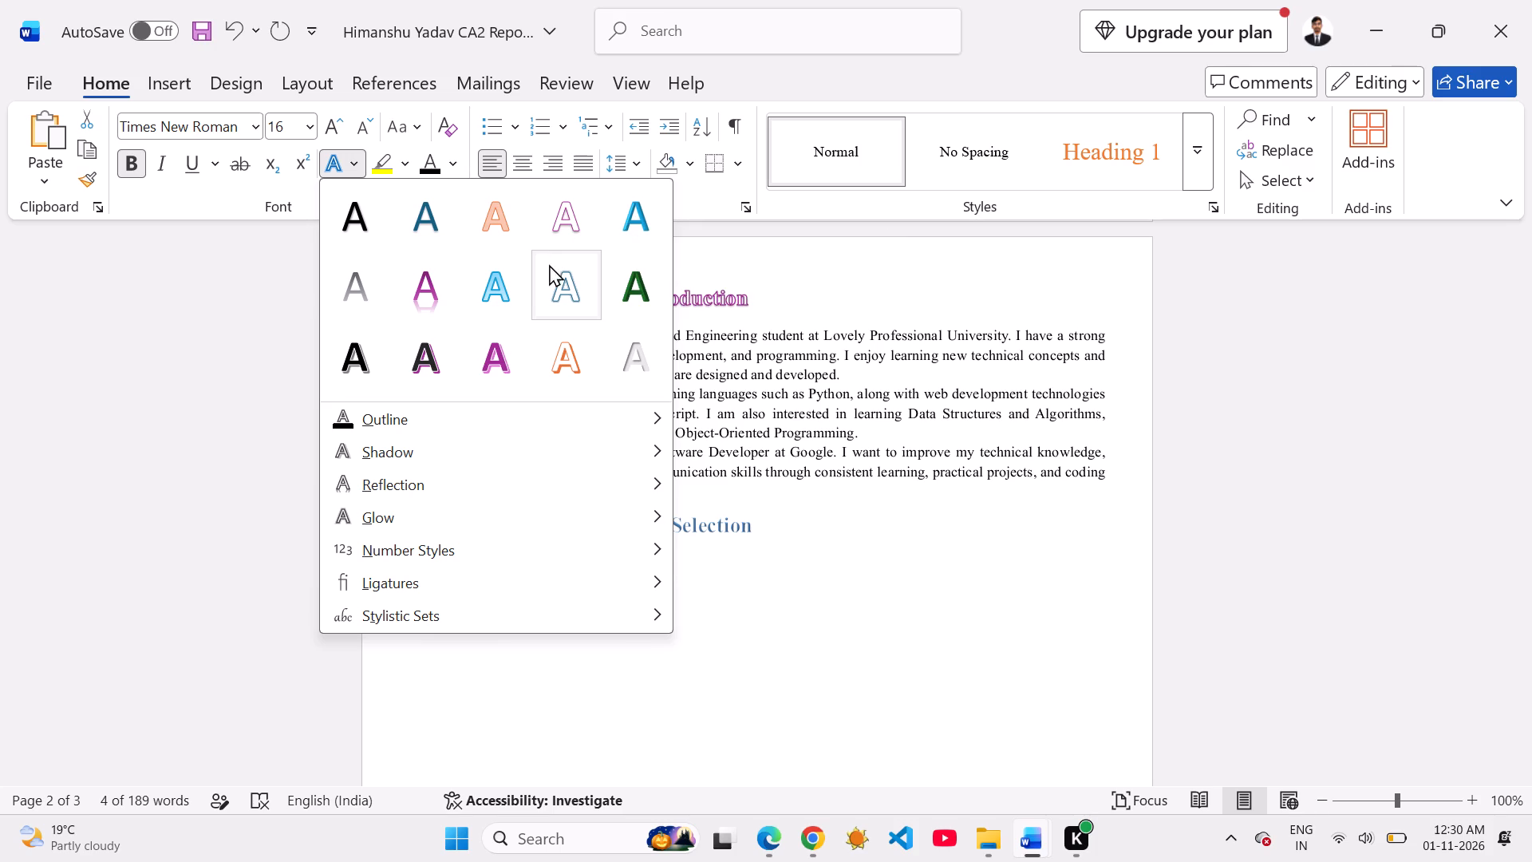
pyautogui.click(808, 267)
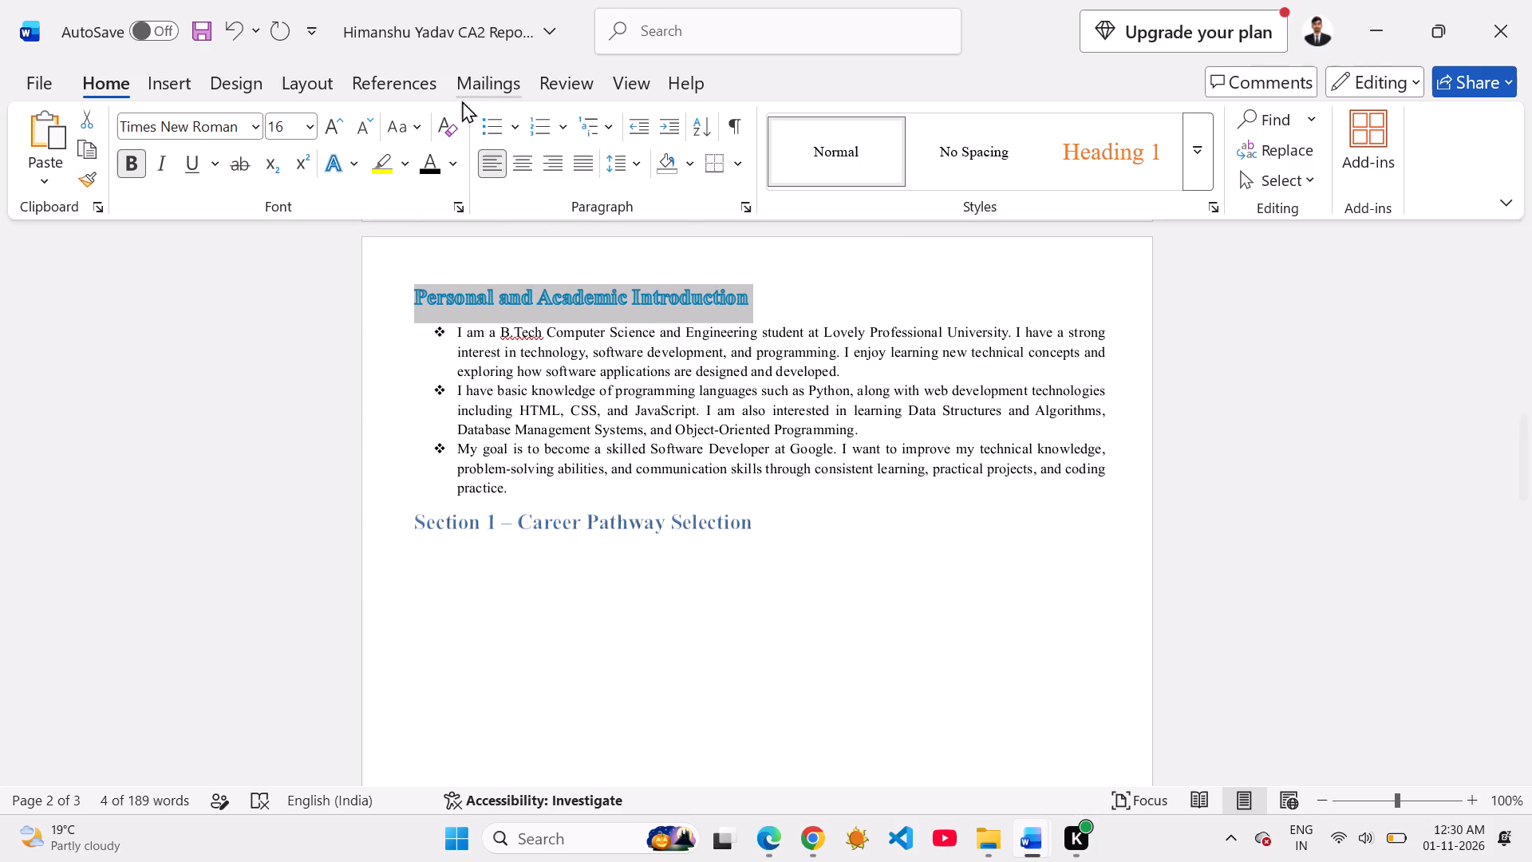
# Colour the Personal and Academic Introduction heading with the medium-blue tint of the dark blue theme colour.
pyautogui.click(452, 160)
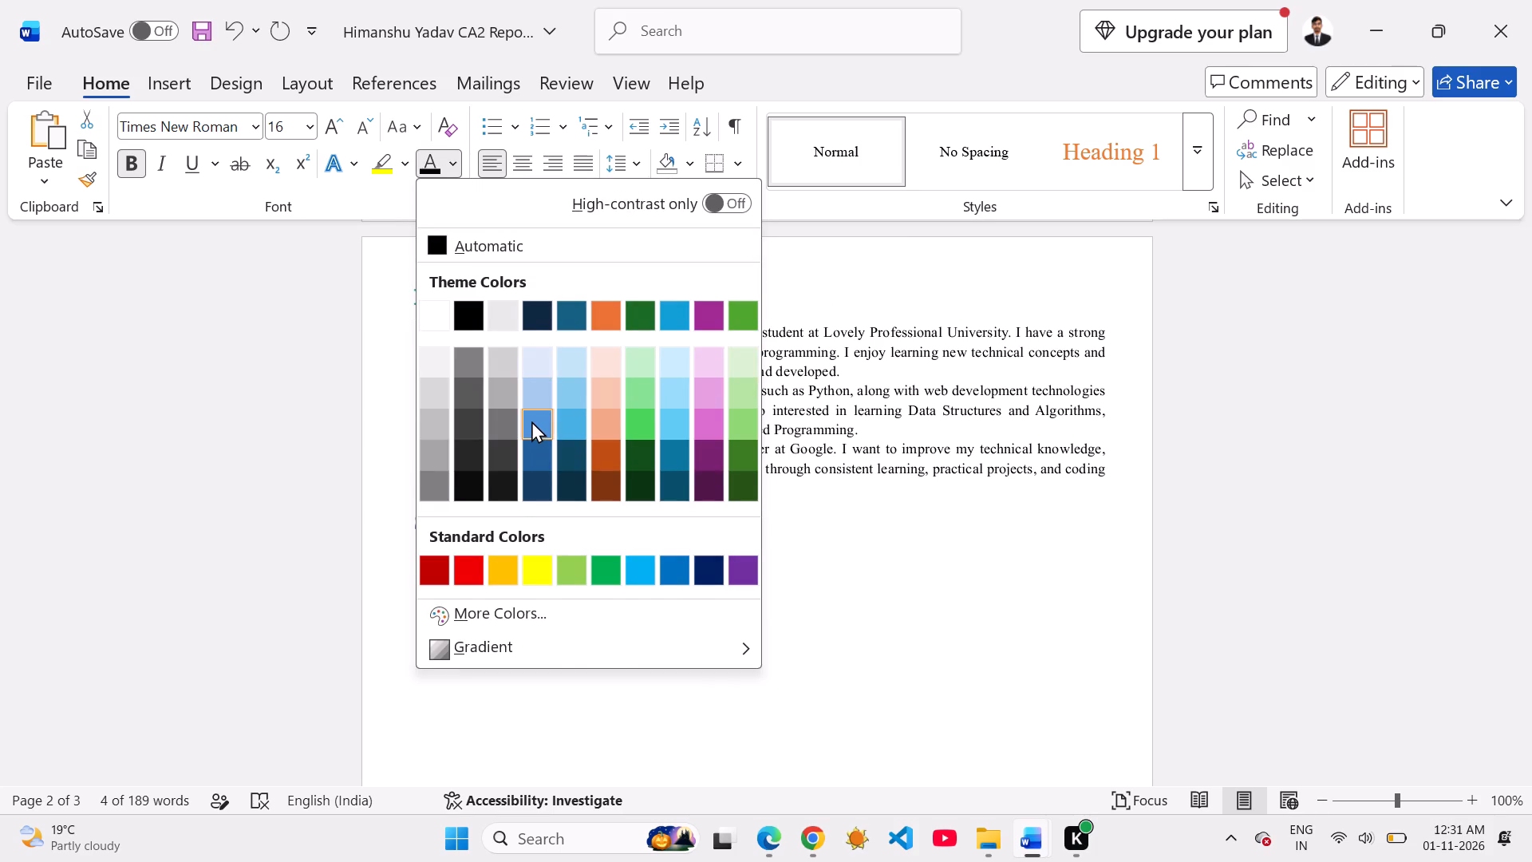
pyautogui.click(531, 421)
pyautogui.click(569, 290)
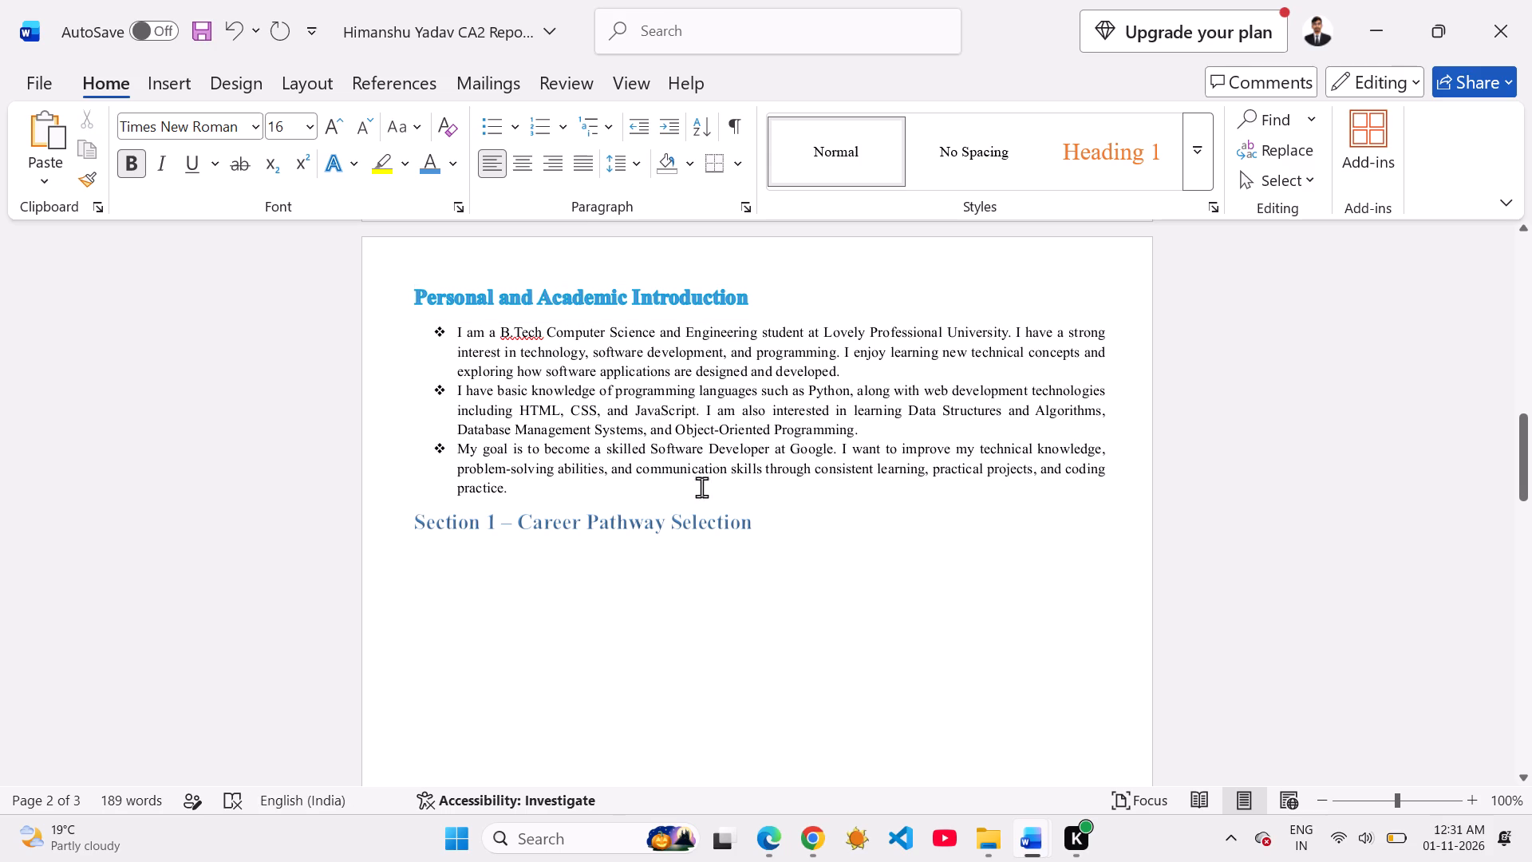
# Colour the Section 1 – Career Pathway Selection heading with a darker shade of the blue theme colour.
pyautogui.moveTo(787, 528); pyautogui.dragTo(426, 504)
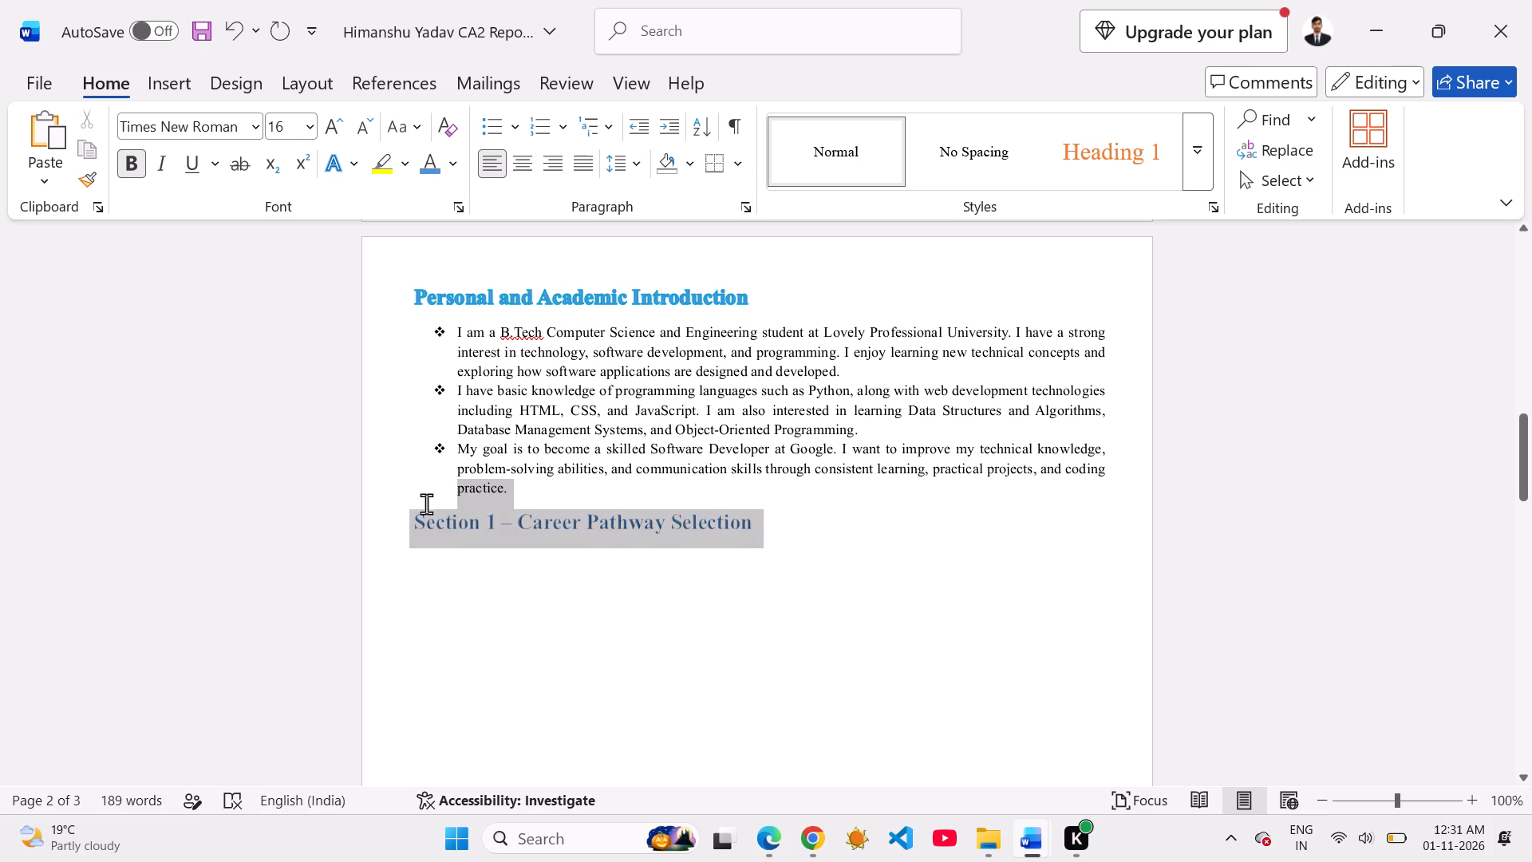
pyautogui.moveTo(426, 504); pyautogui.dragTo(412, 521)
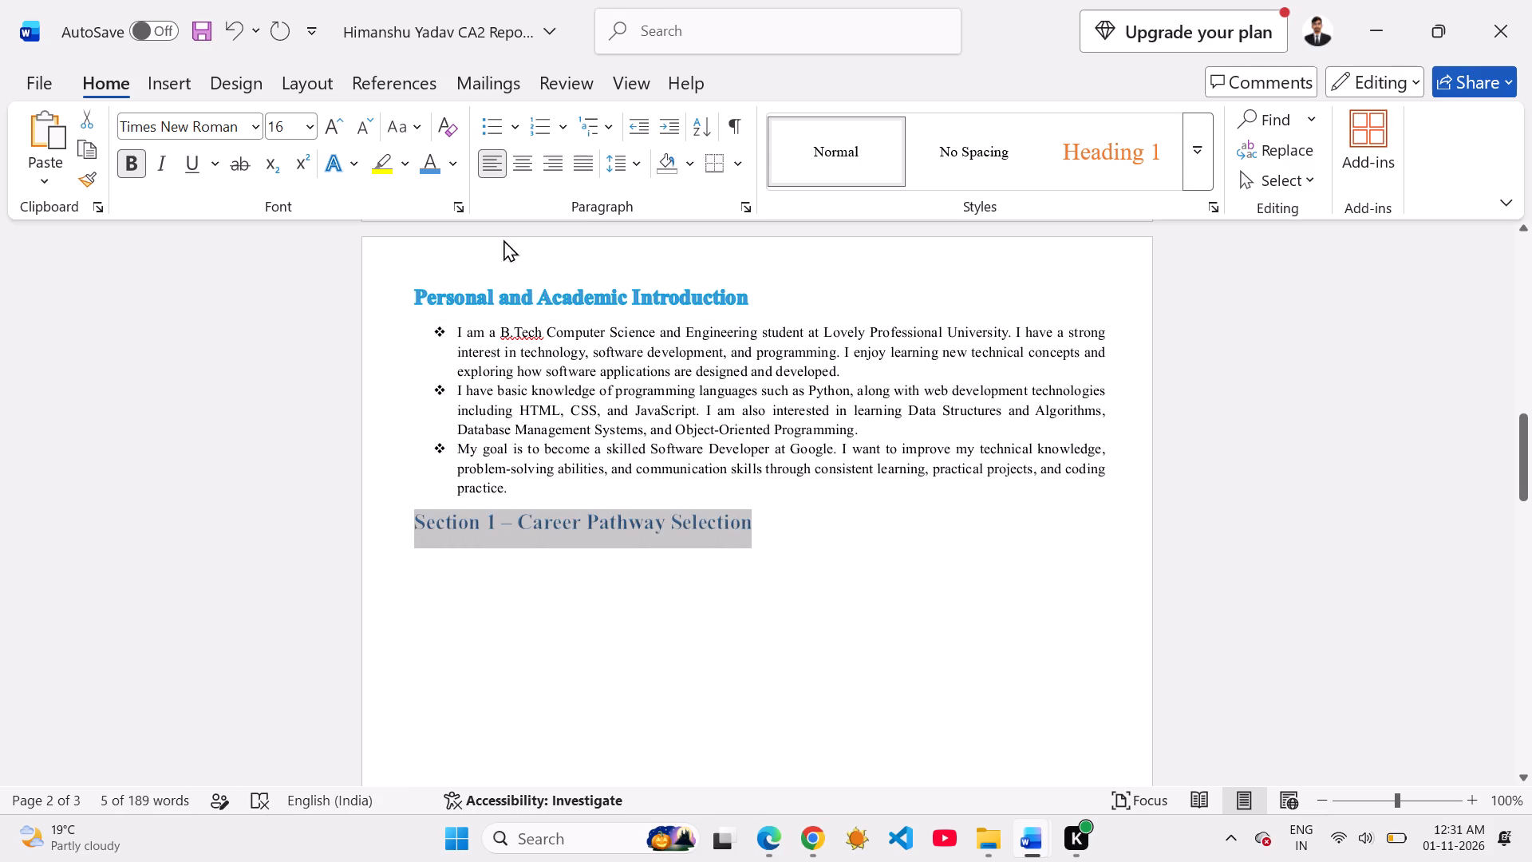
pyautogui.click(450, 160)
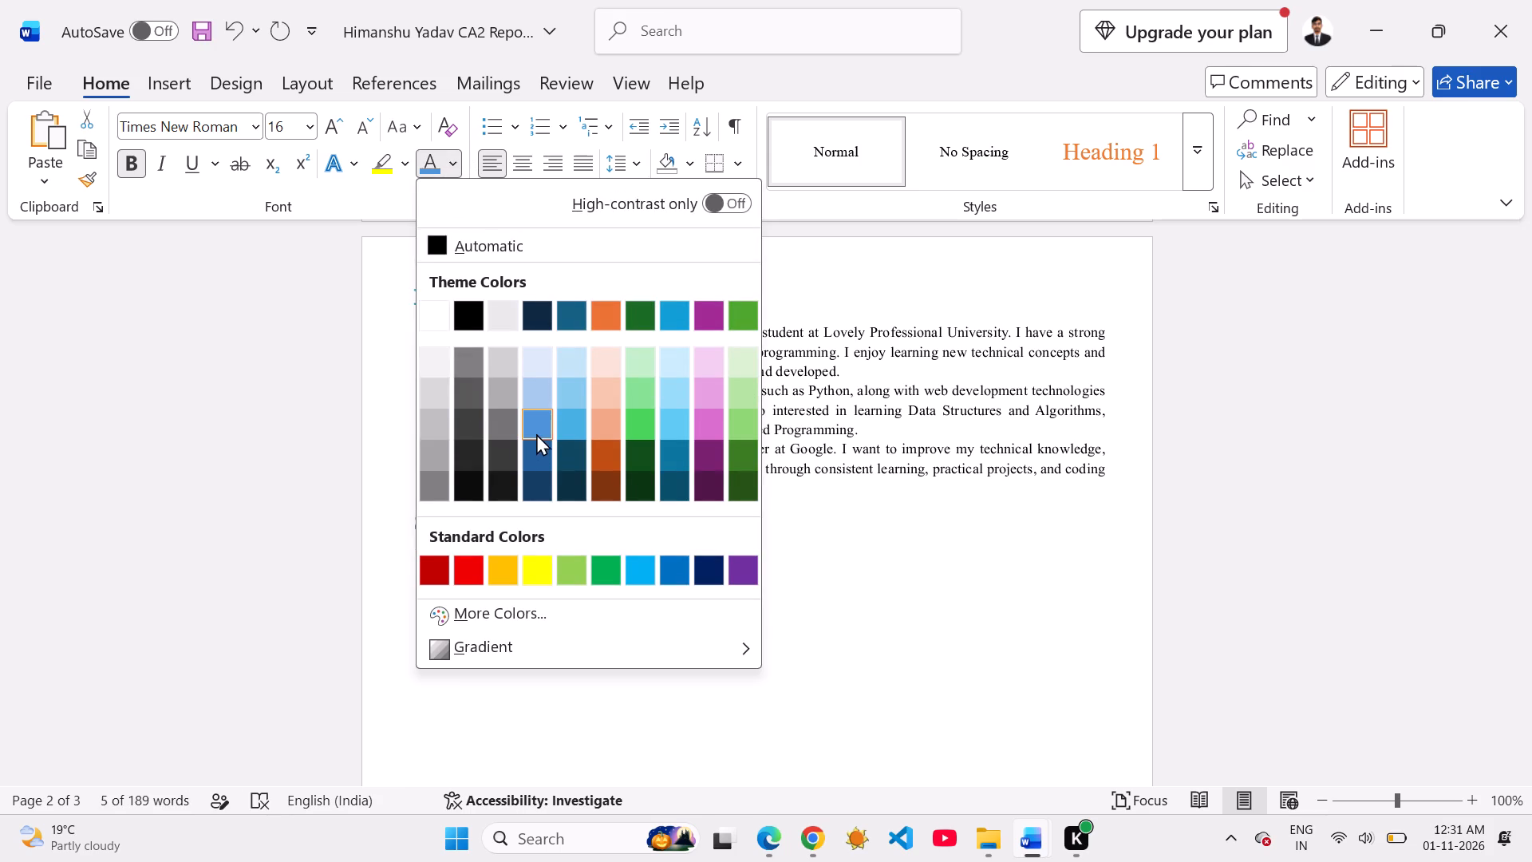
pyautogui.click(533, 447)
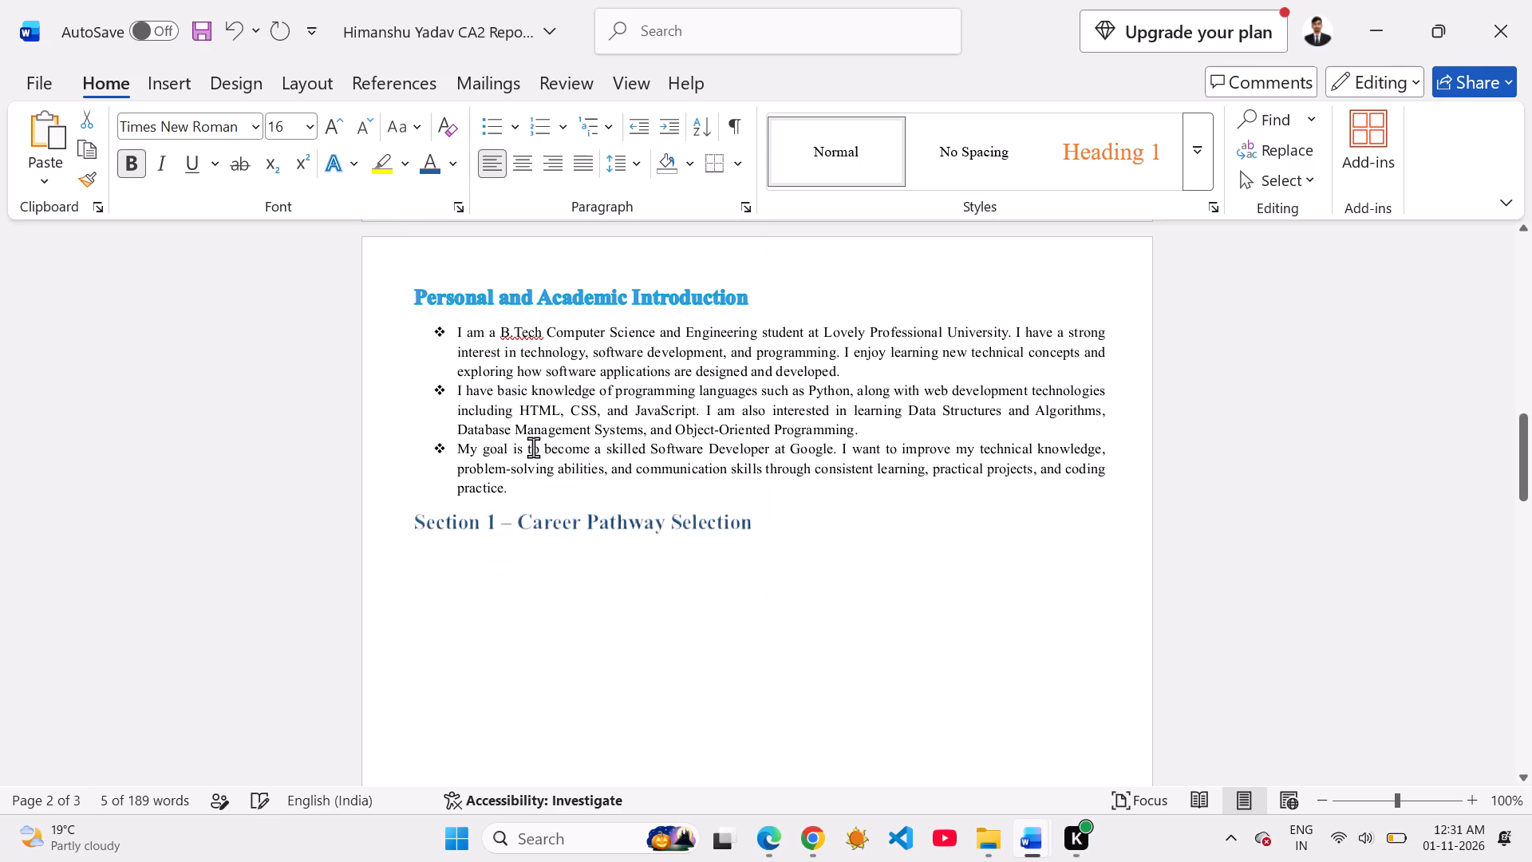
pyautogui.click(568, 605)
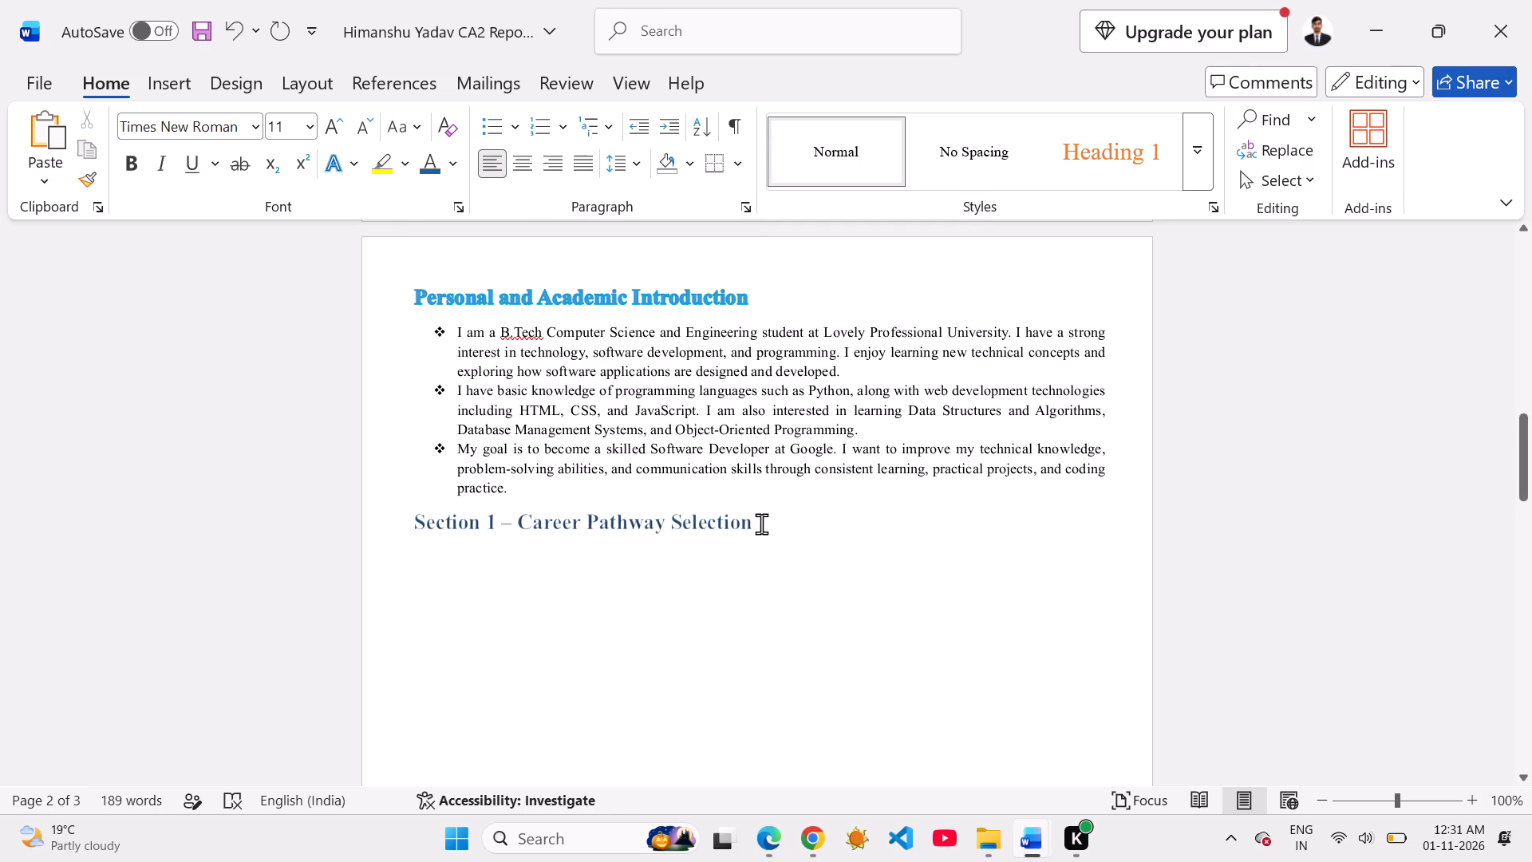
# Apply the blue gradient text effect without an outline to the Section 1 – Career Pathway Selection heading.
pyautogui.moveTo(775, 530); pyautogui.dragTo(421, 513)
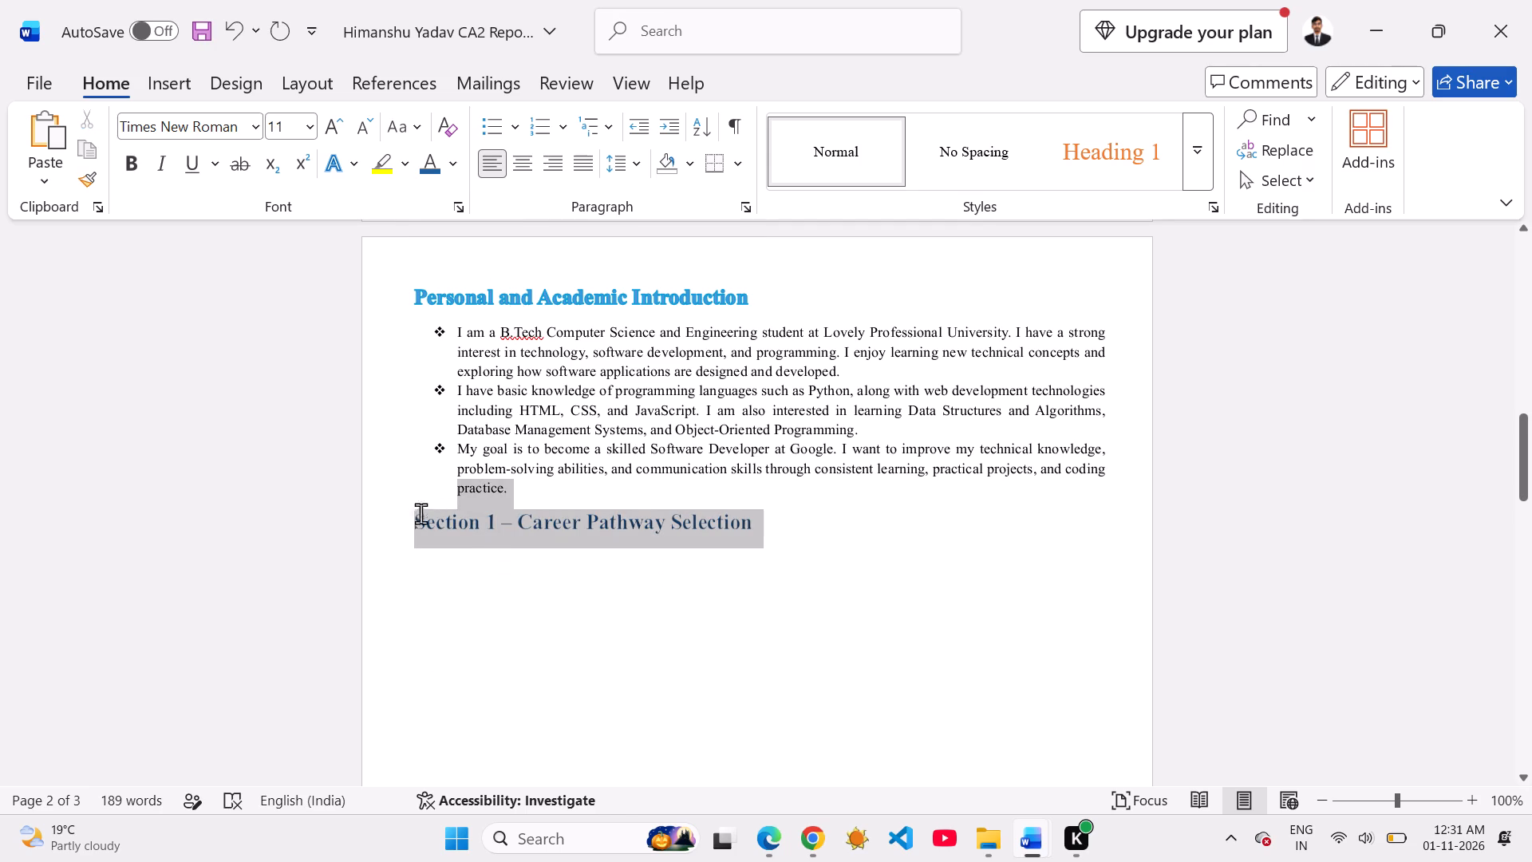
pyautogui.moveTo(421, 513); pyautogui.dragTo(405, 532)
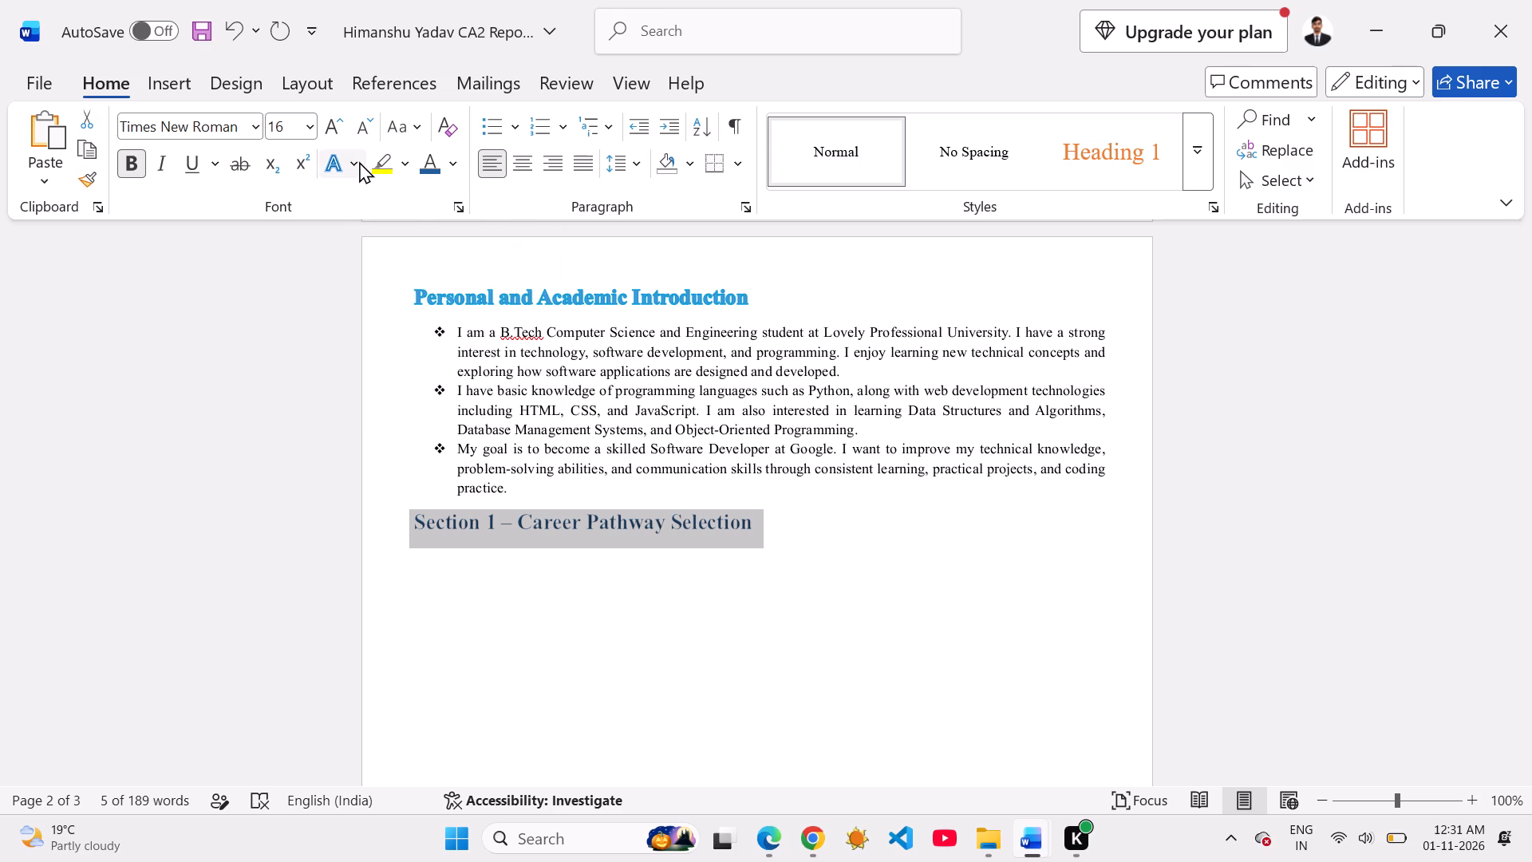
pyautogui.click(359, 161)
pyautogui.click(646, 227)
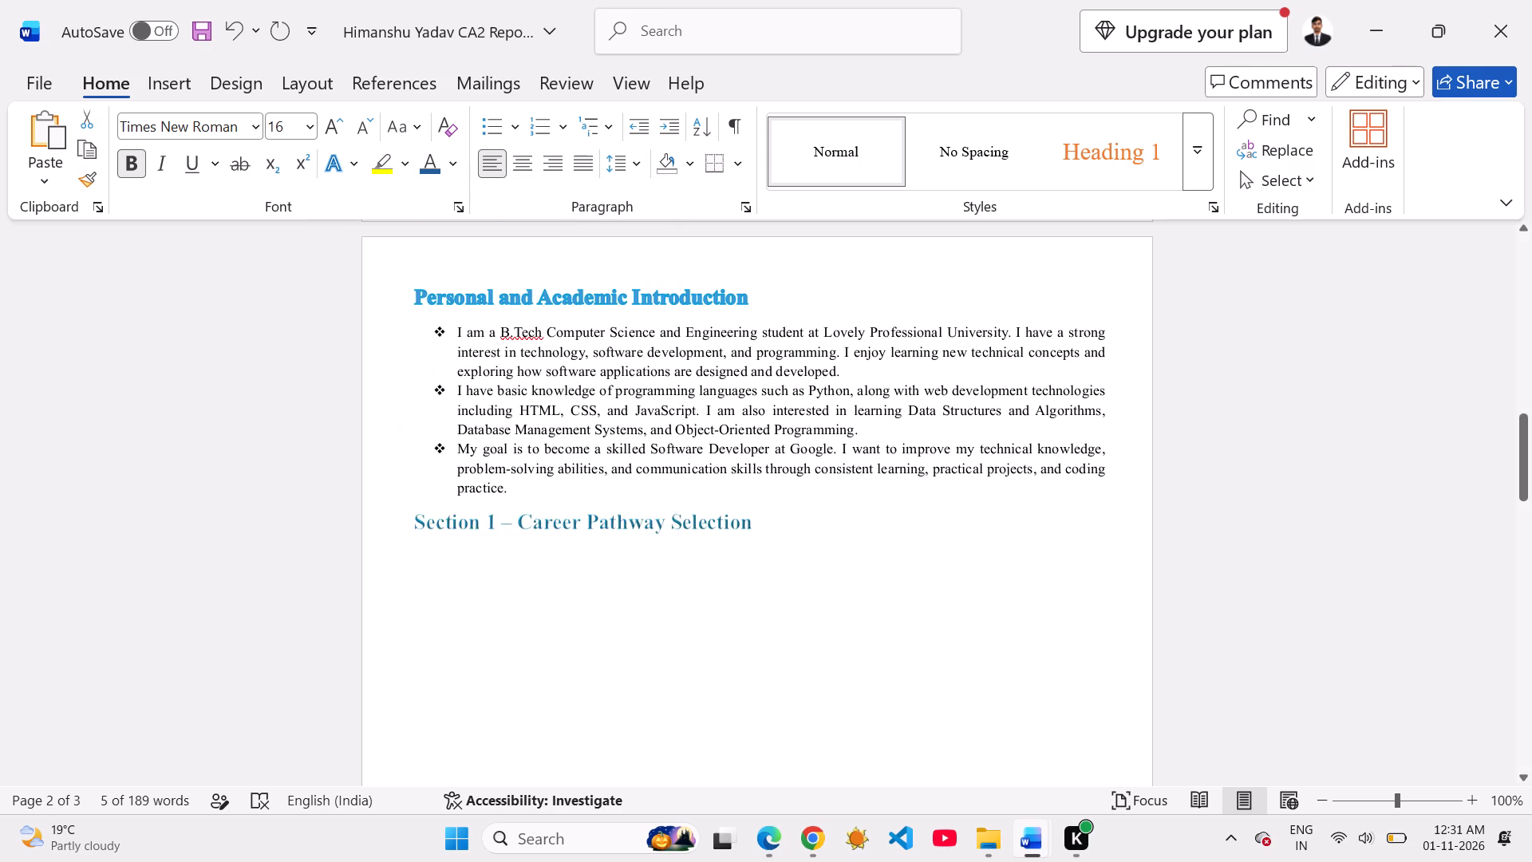
pyautogui.click(610, 520)
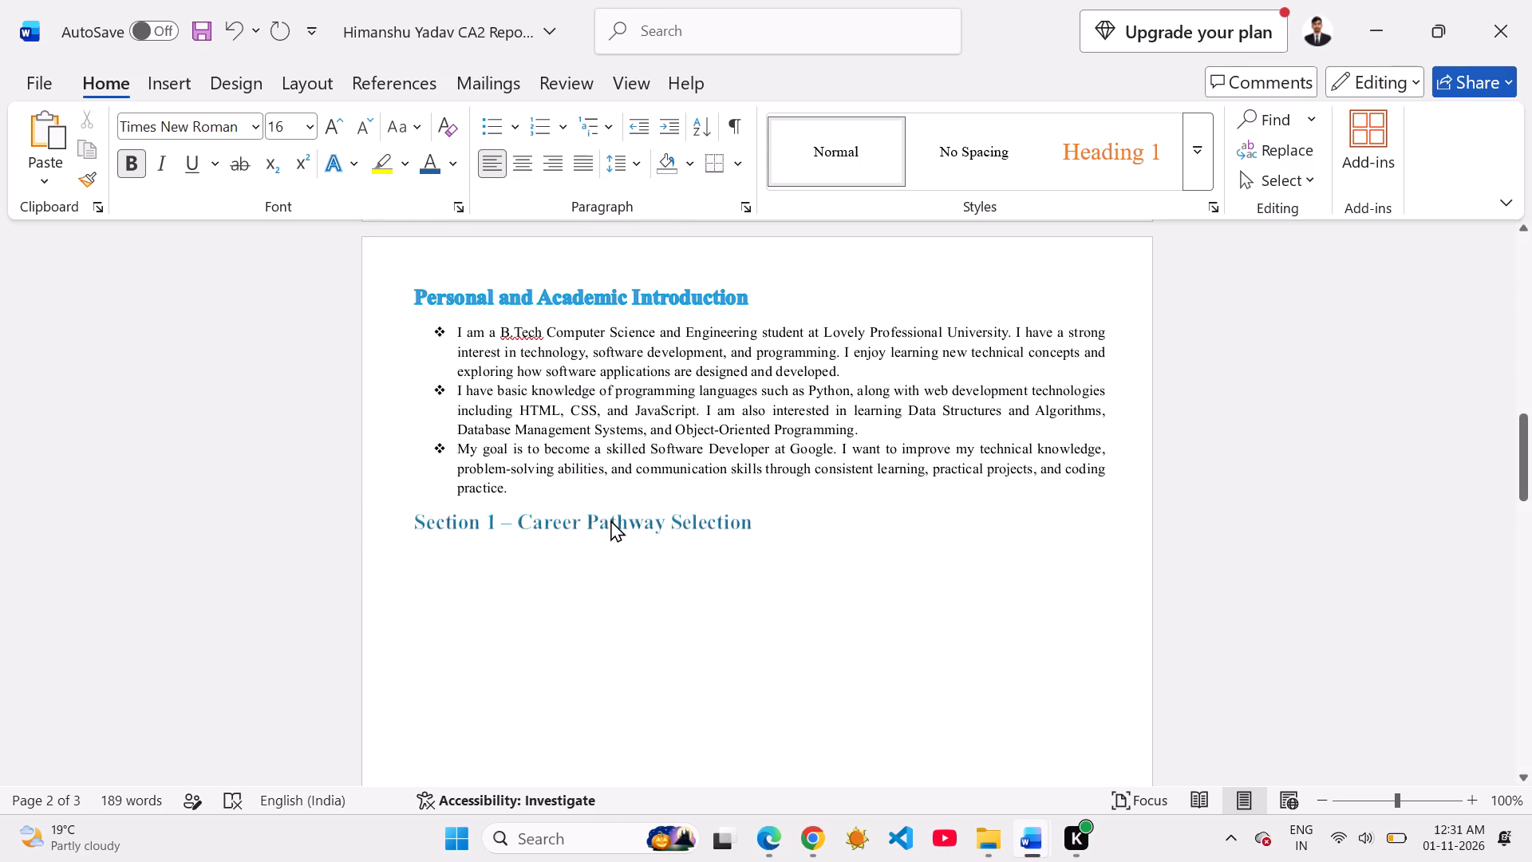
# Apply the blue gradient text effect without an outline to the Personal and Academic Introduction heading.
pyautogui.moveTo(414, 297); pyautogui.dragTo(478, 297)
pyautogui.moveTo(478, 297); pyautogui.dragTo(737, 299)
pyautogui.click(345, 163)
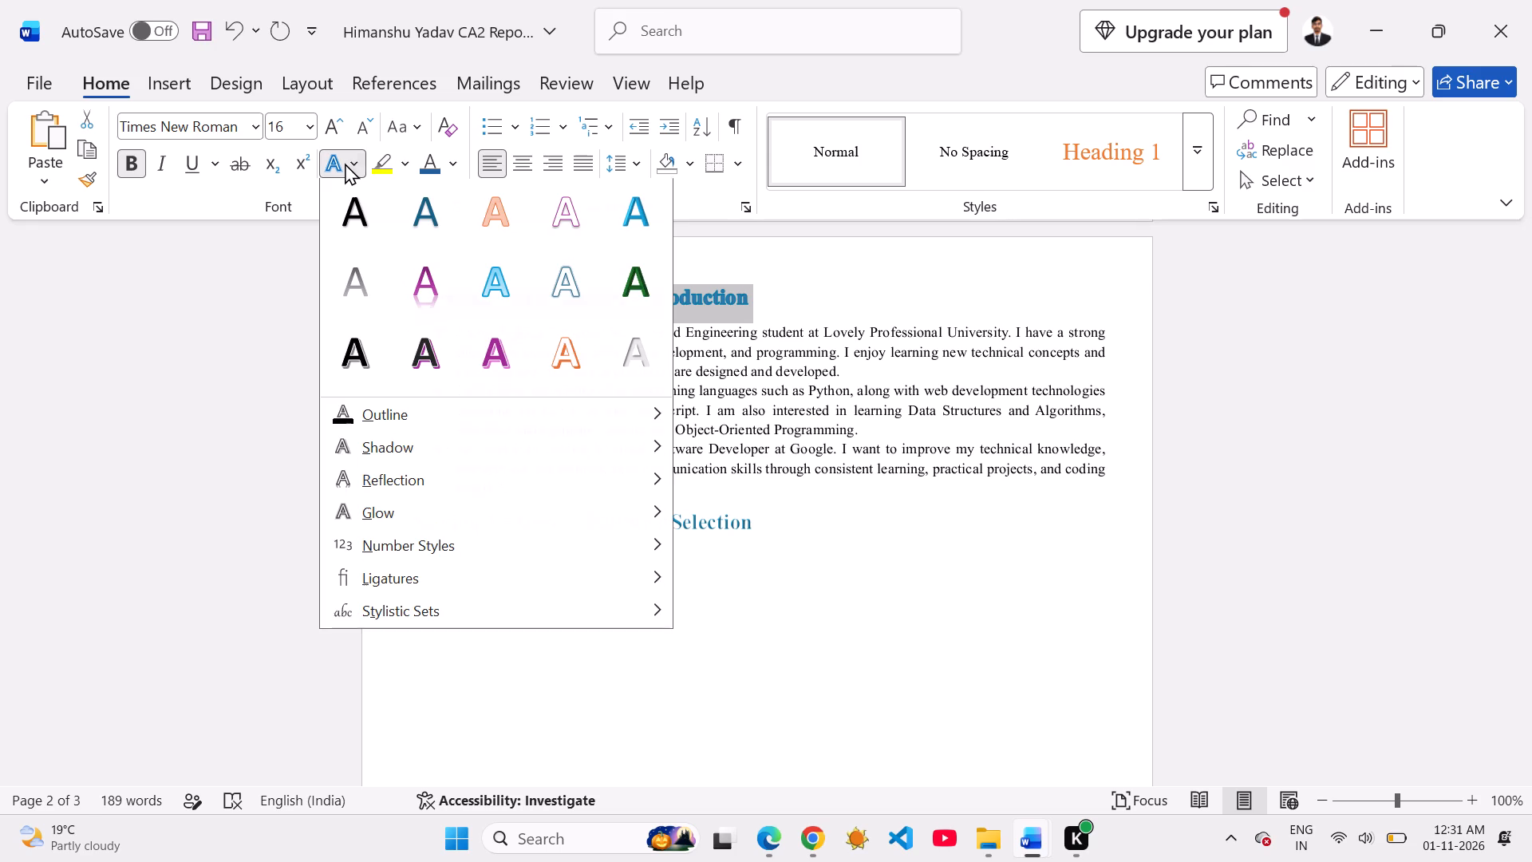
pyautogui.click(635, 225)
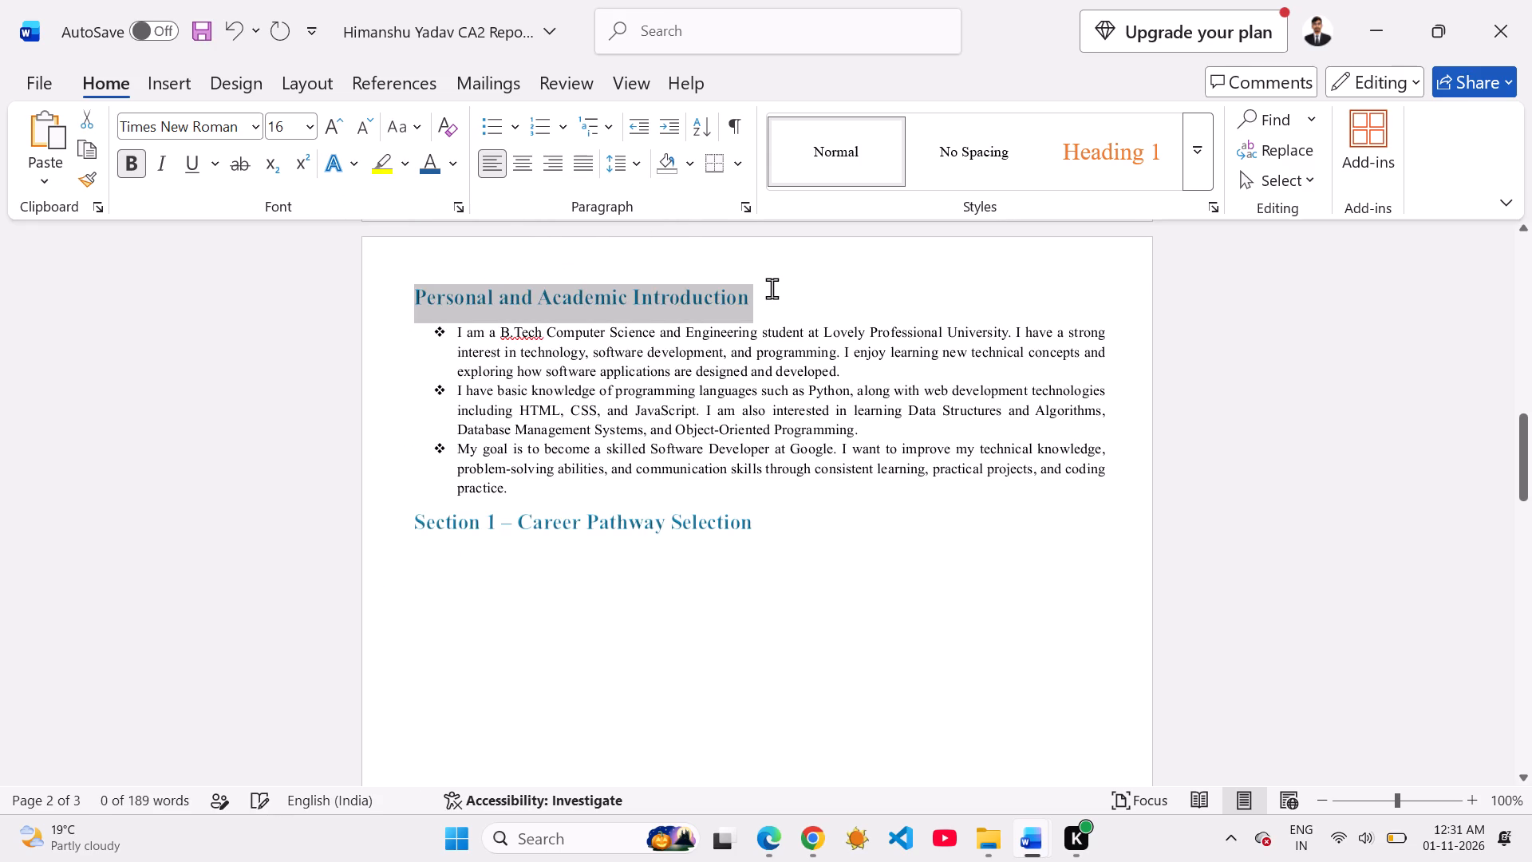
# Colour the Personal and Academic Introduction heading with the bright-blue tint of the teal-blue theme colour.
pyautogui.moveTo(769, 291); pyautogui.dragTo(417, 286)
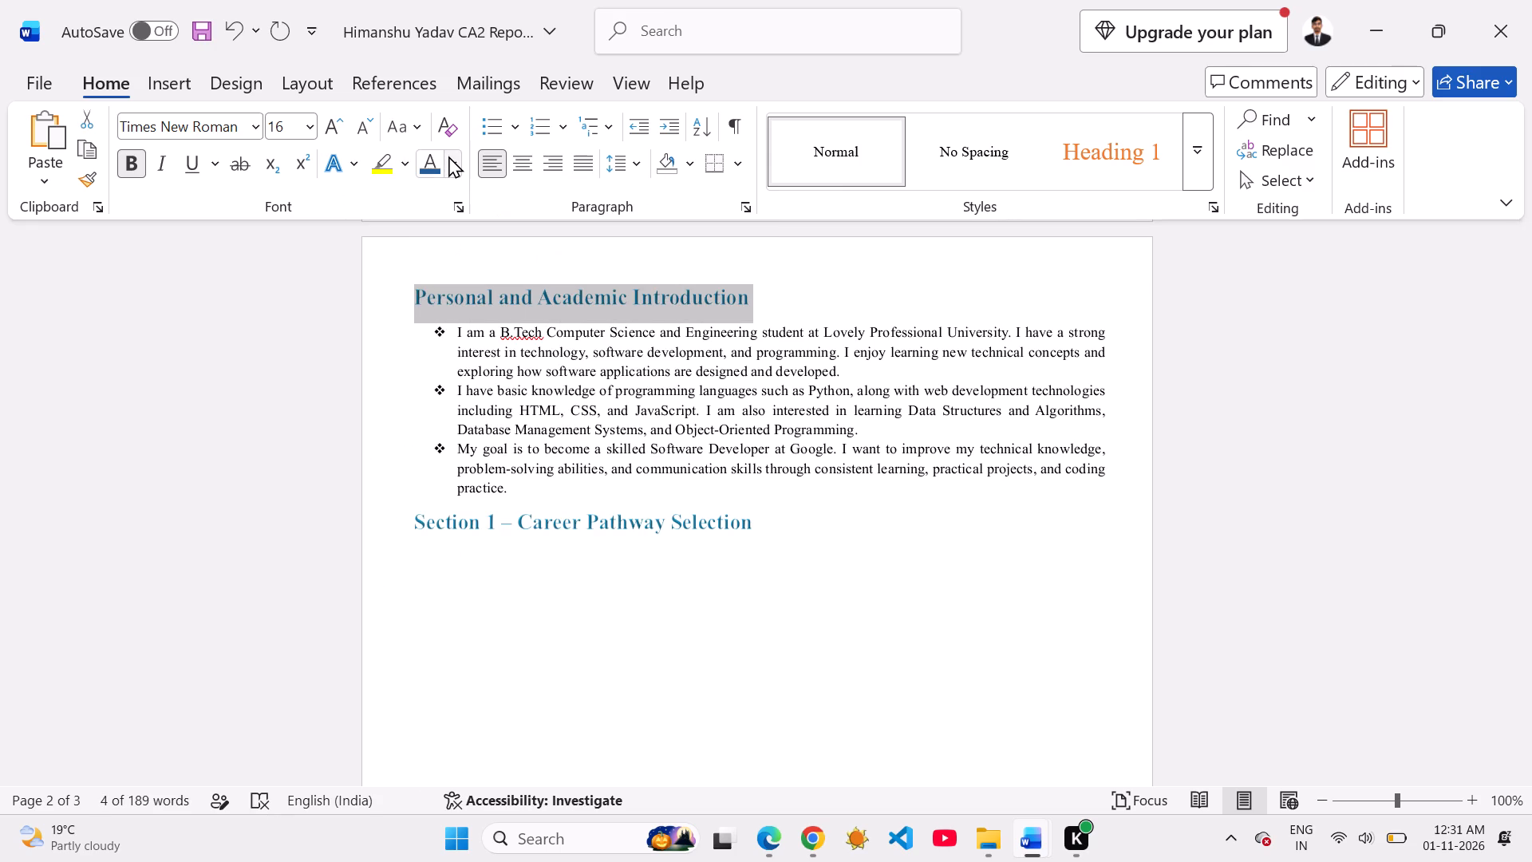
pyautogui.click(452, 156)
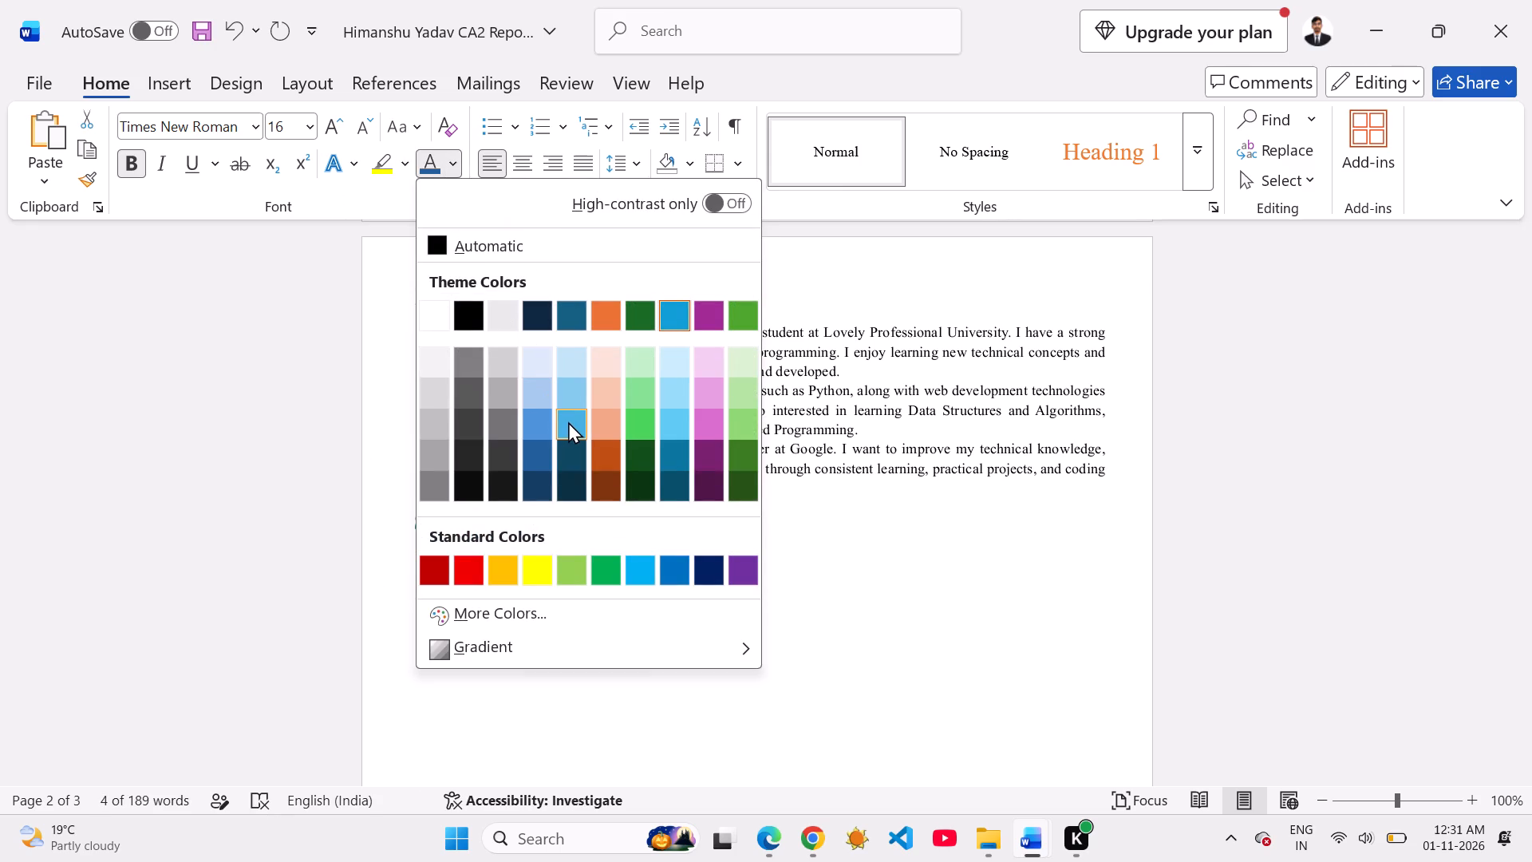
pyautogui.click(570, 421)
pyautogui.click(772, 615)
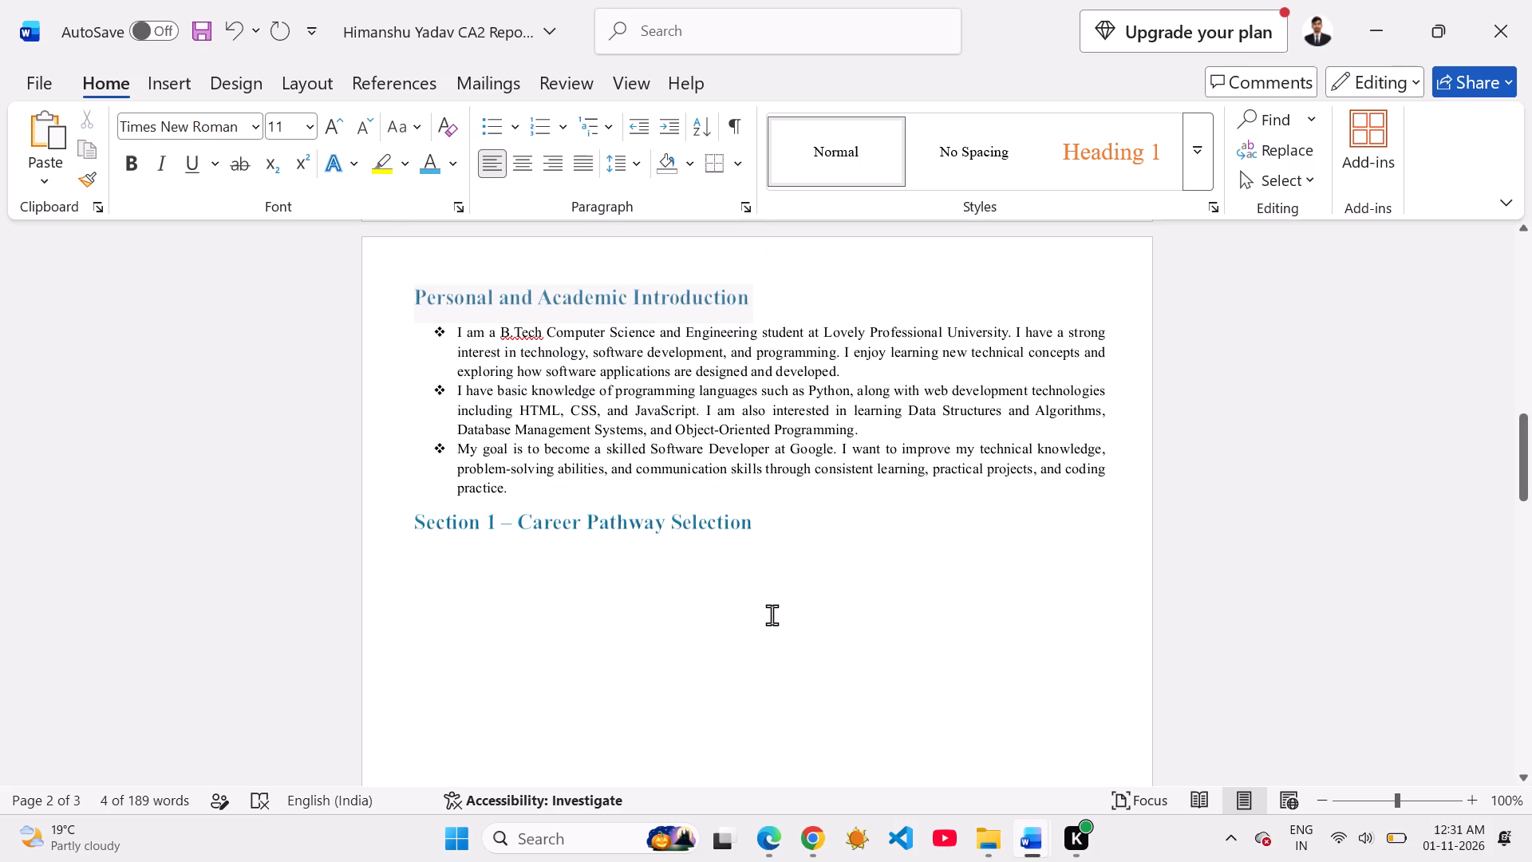
# Replace the Personal and Academic Introduction heading's text effect with the plain black fill and shadow effect.
pyautogui.moveTo(404, 291); pyautogui.dragTo(741, 306)
pyautogui.click(459, 158)
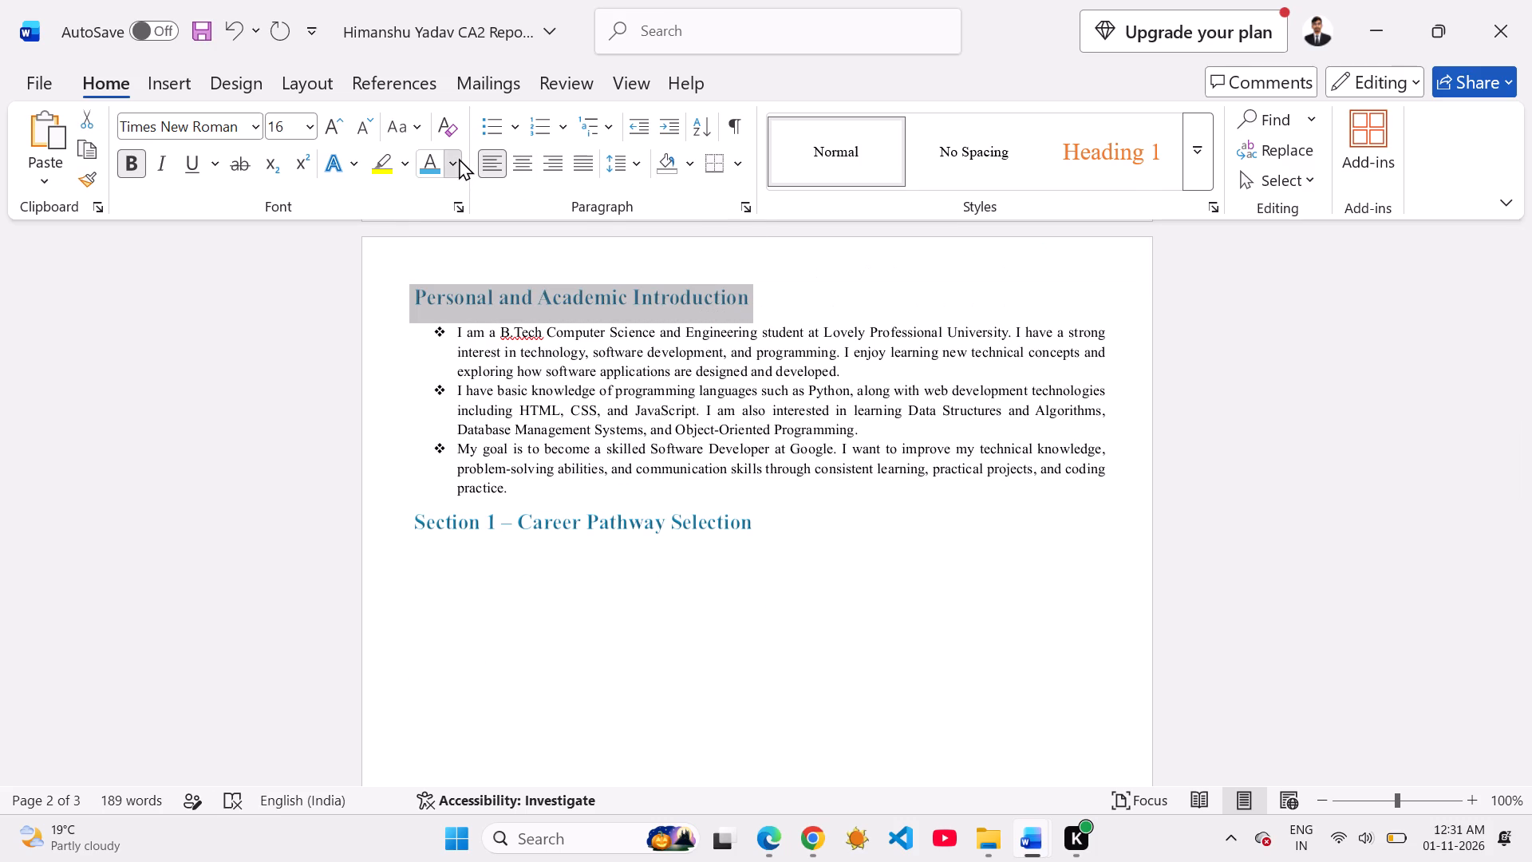
pyautogui.click(363, 160)
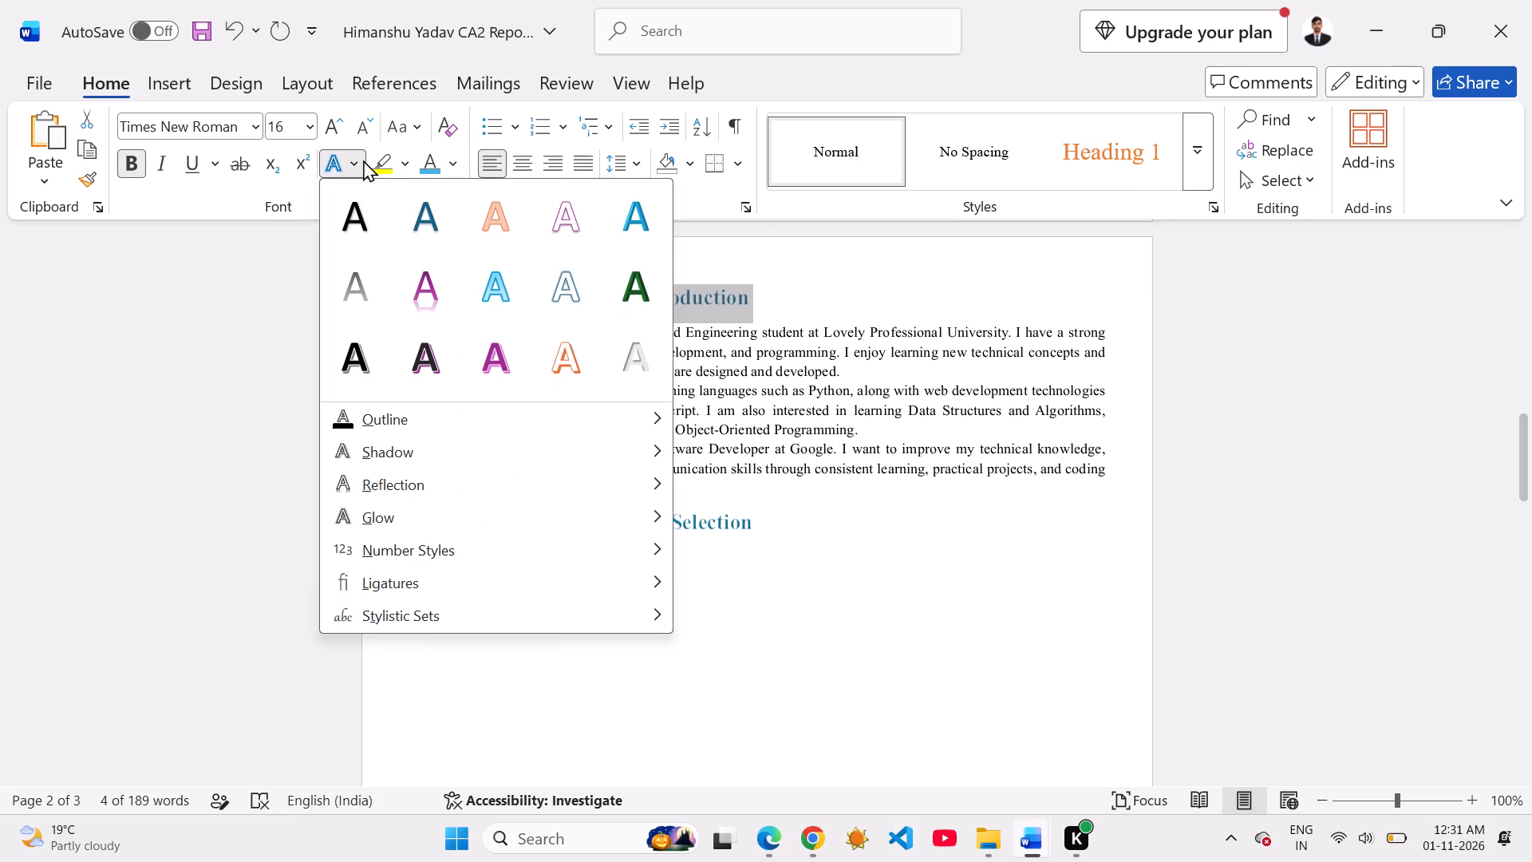
pyautogui.click(355, 208)
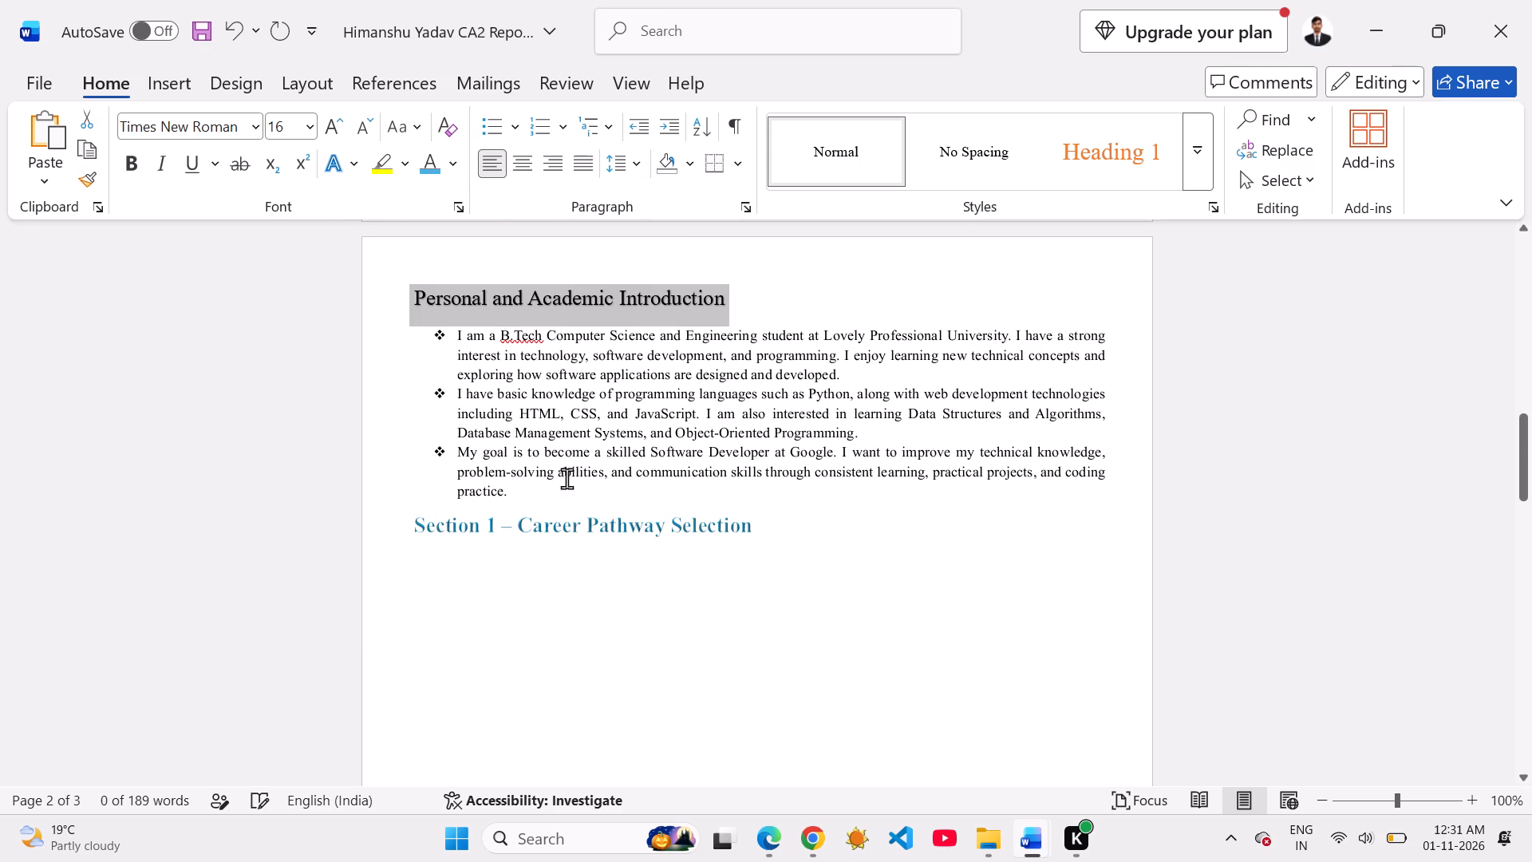
pyautogui.click(635, 588)
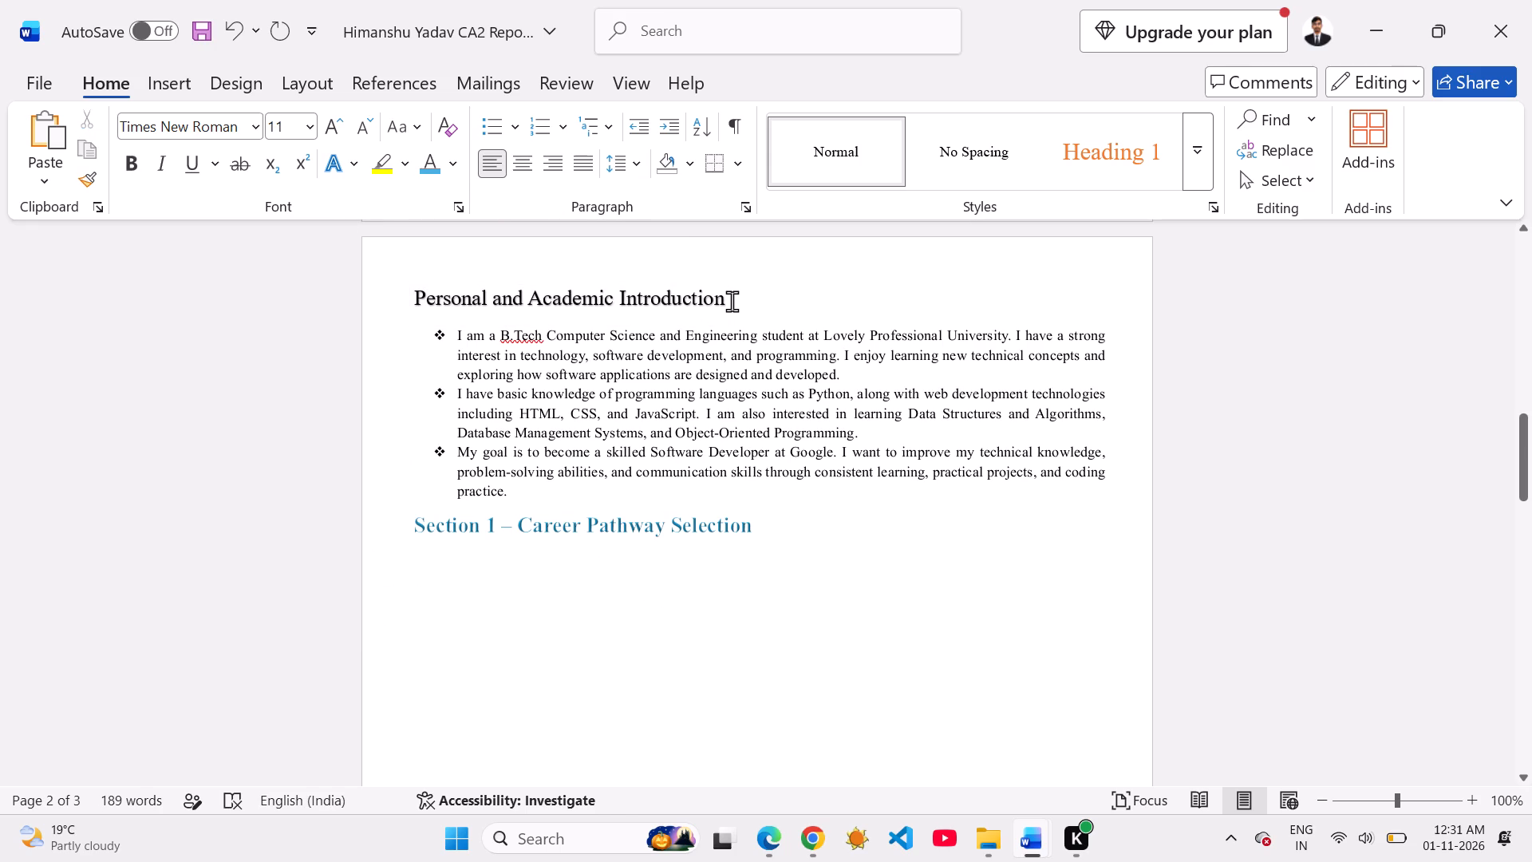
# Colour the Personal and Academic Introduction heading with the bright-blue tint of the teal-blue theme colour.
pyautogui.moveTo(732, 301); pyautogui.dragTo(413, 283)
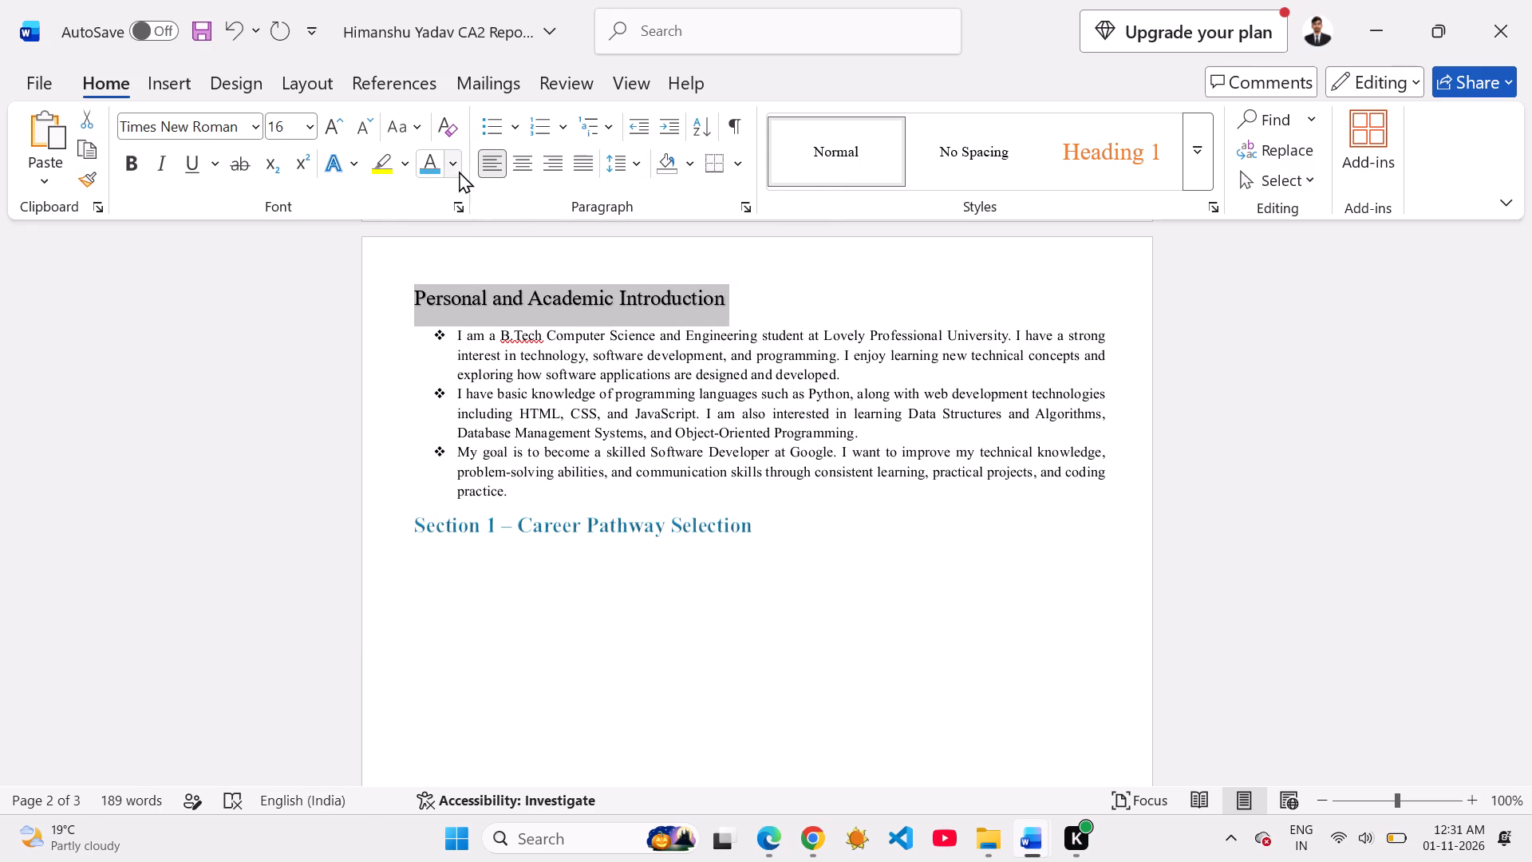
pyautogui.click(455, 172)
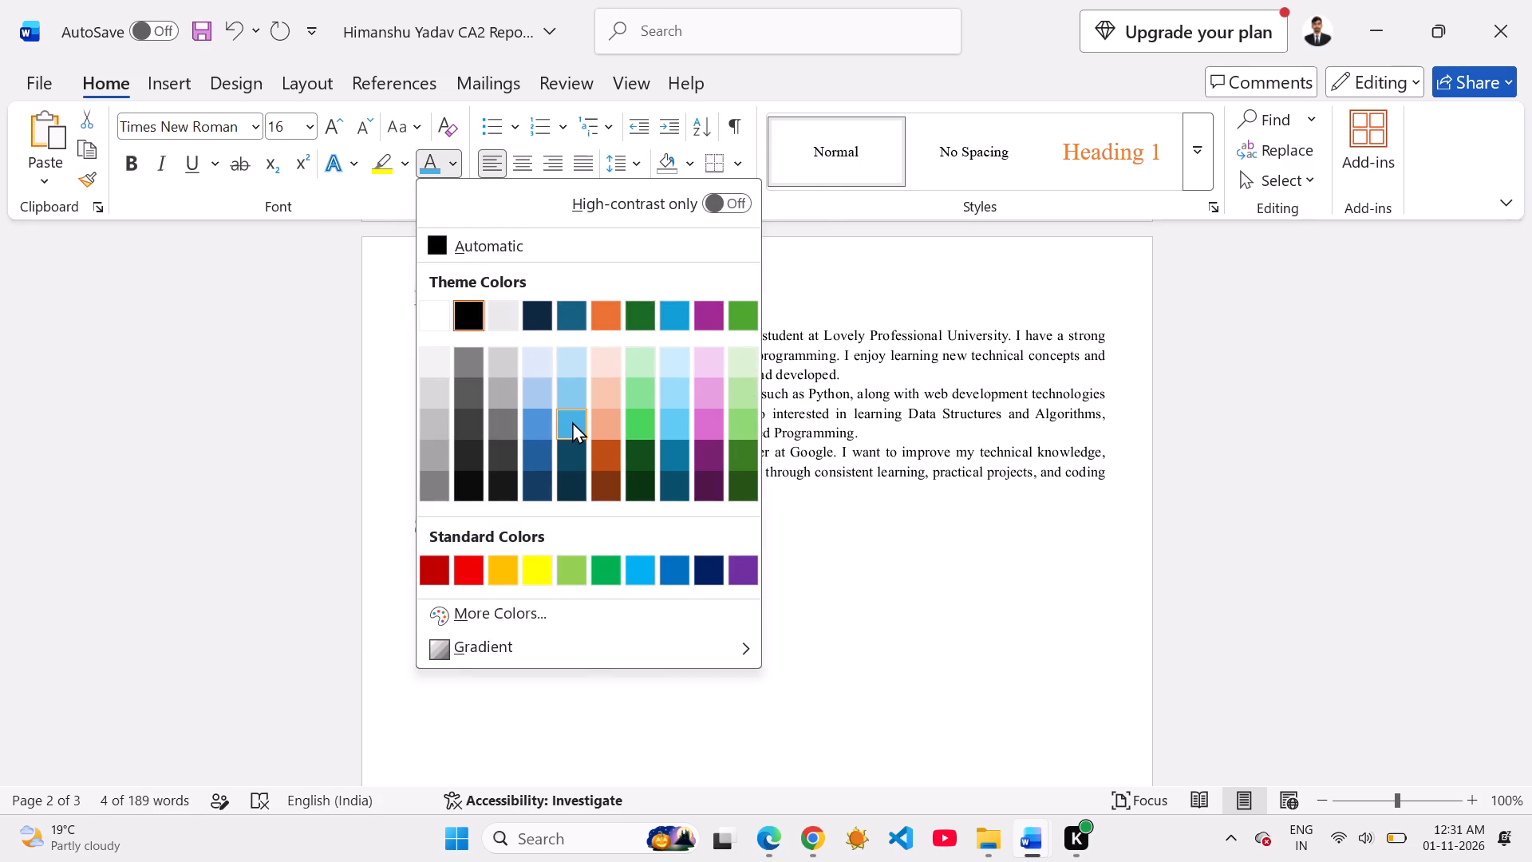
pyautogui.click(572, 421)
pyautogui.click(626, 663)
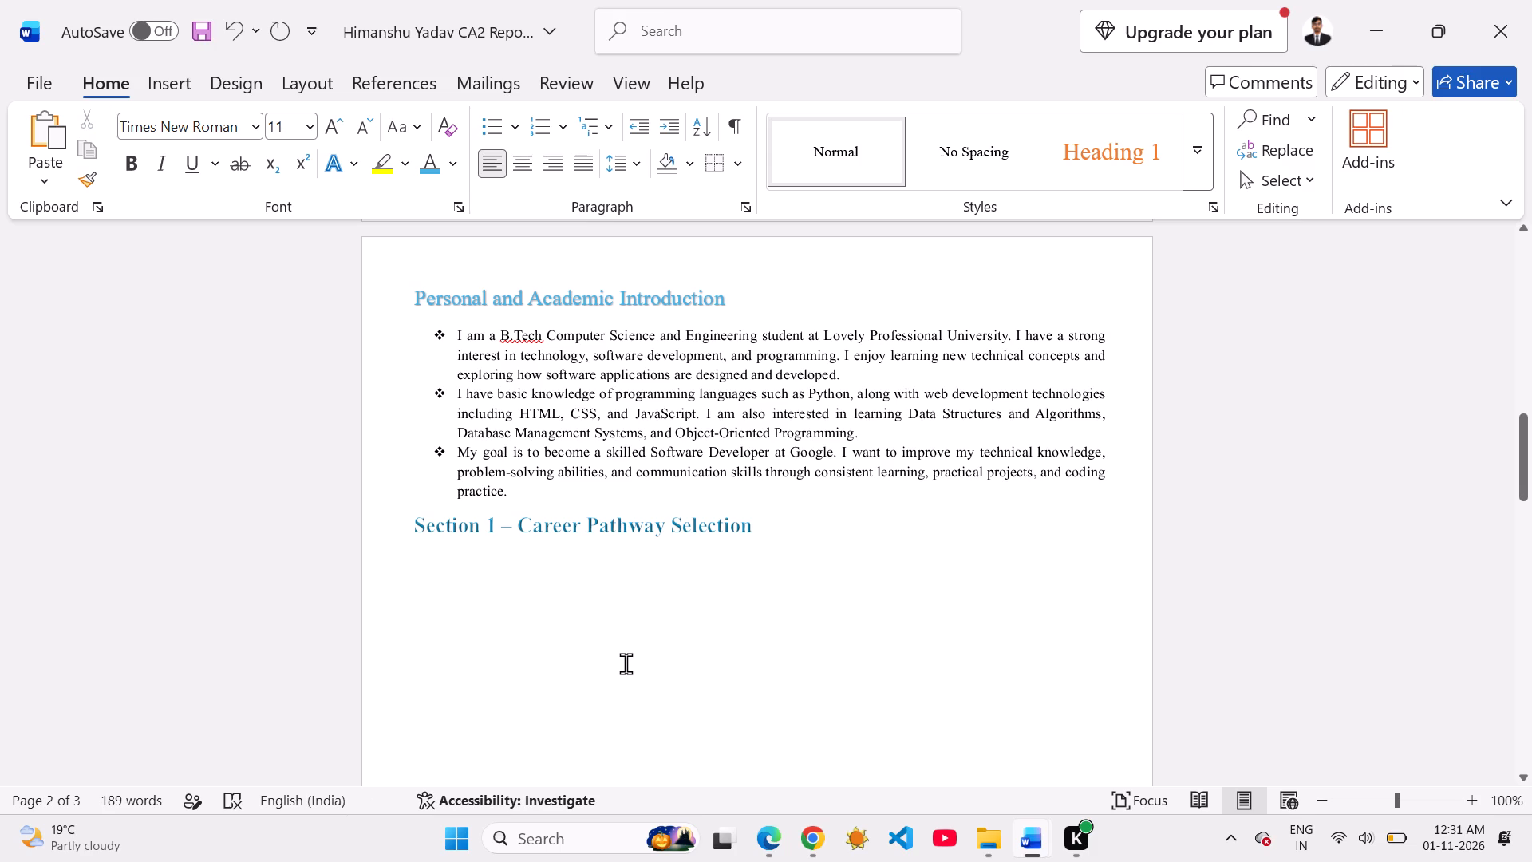
# Colour the Personal and Academic Introduction heading with the medium-blue tint of the dark blue theme colour.
pyautogui.moveTo(740, 307); pyautogui.dragTo(421, 284)
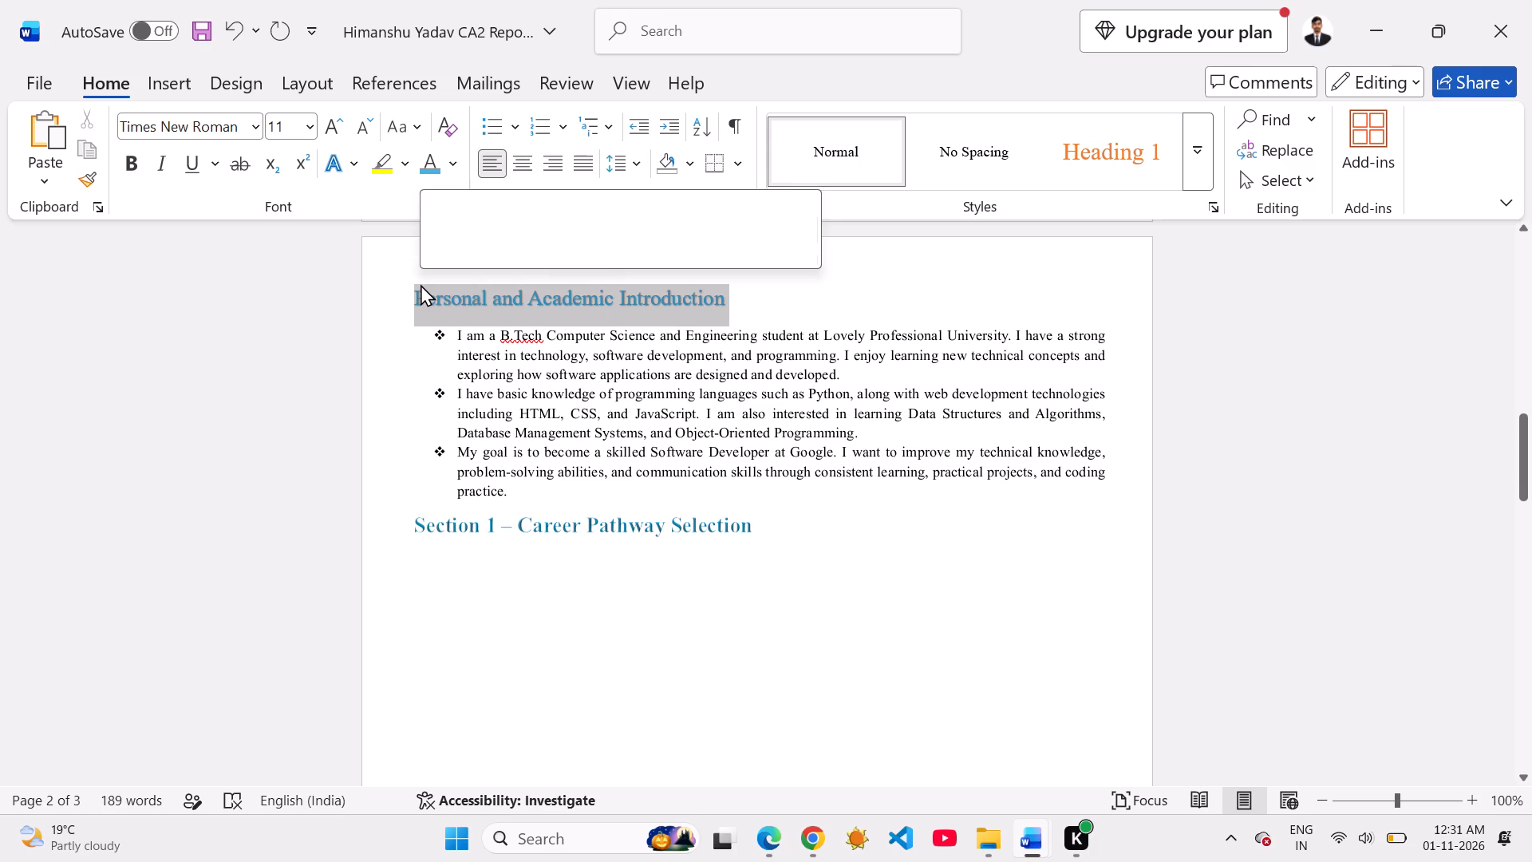
pyautogui.click(452, 164)
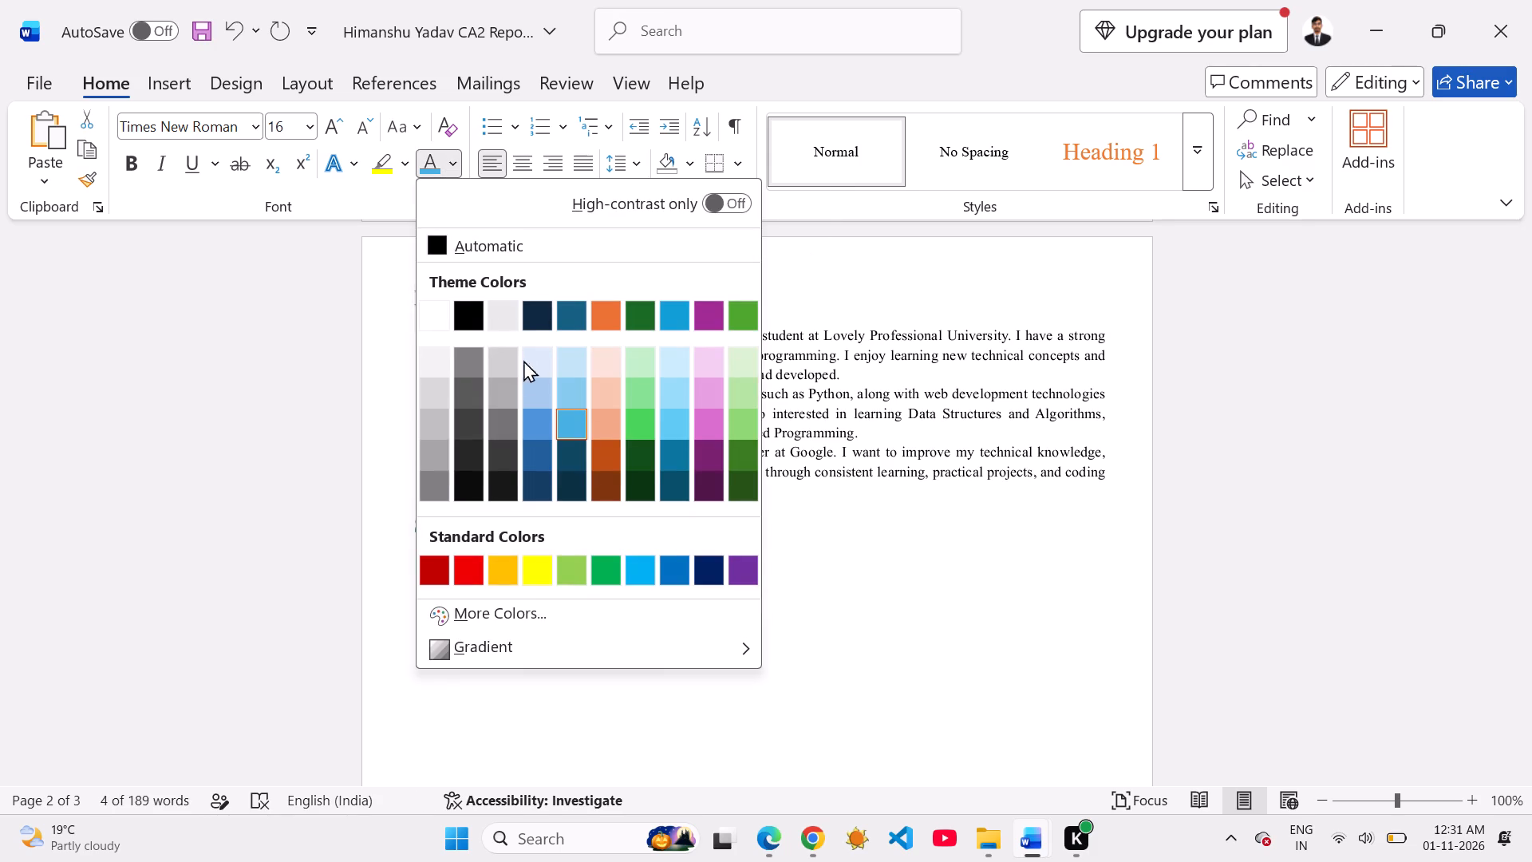
pyautogui.click(535, 417)
pyautogui.click(746, 644)
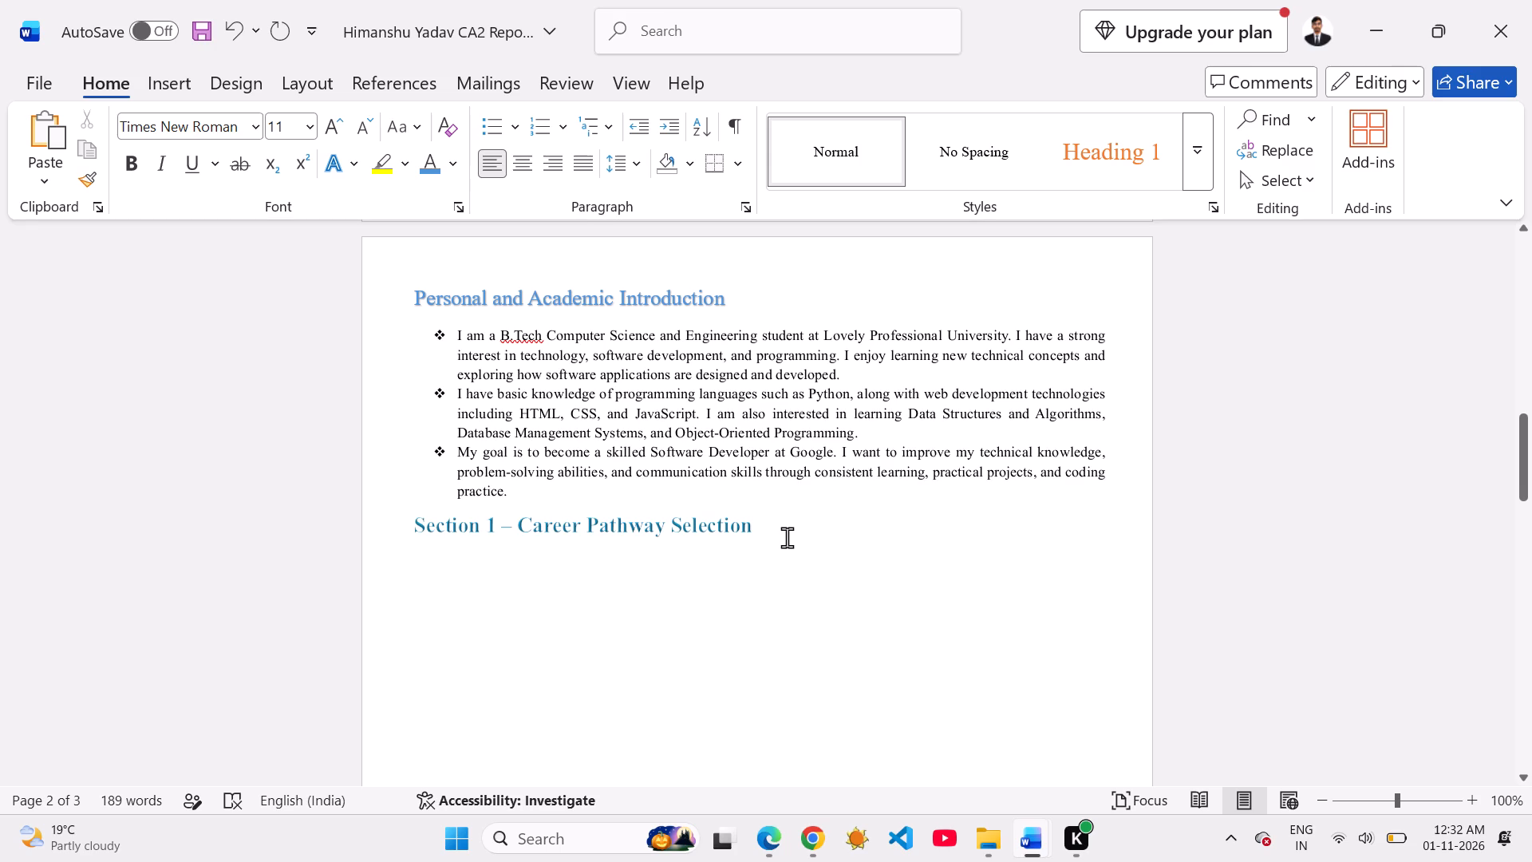
# Restyle the Section 1 – Career Pathway Selection heading with the black fill text effect and the medium-blue tint of the dark blue theme colour.
pyautogui.moveTo(787, 537); pyautogui.dragTo(417, 524)
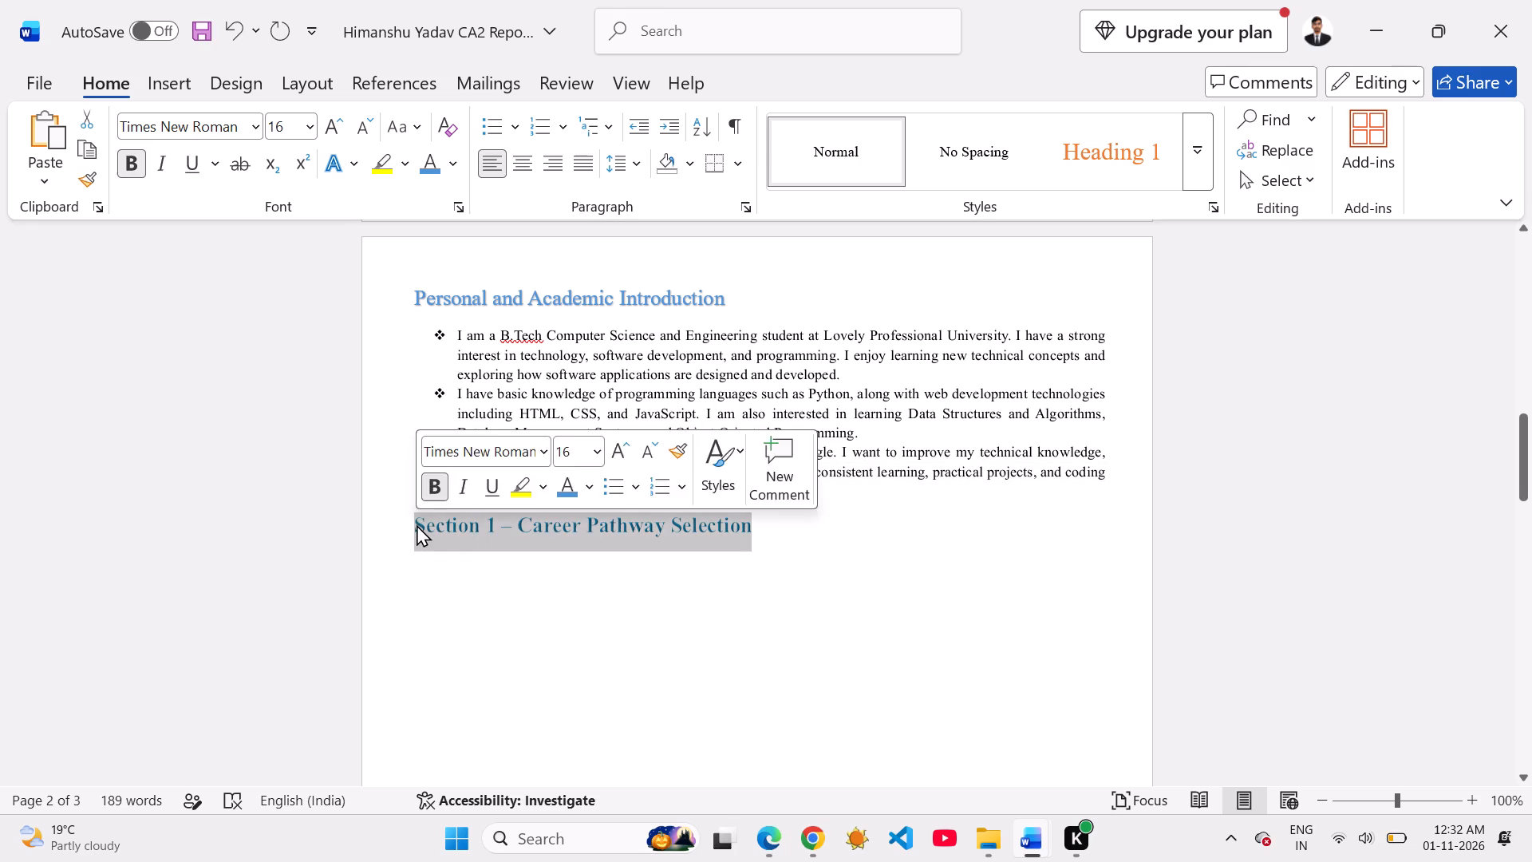
pyautogui.click(357, 170)
pyautogui.click(361, 210)
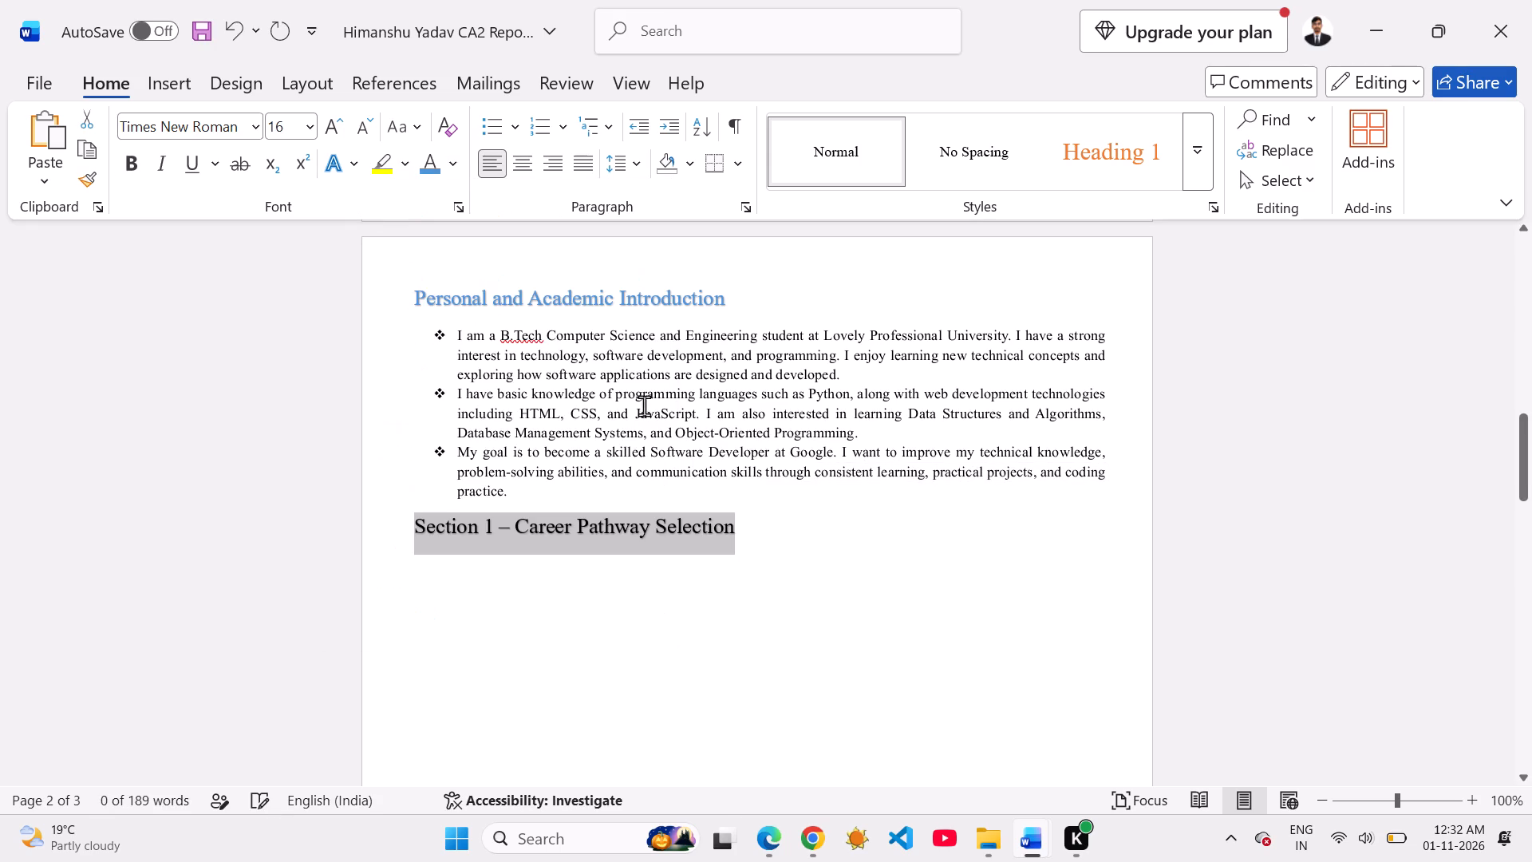
pyautogui.click(450, 164)
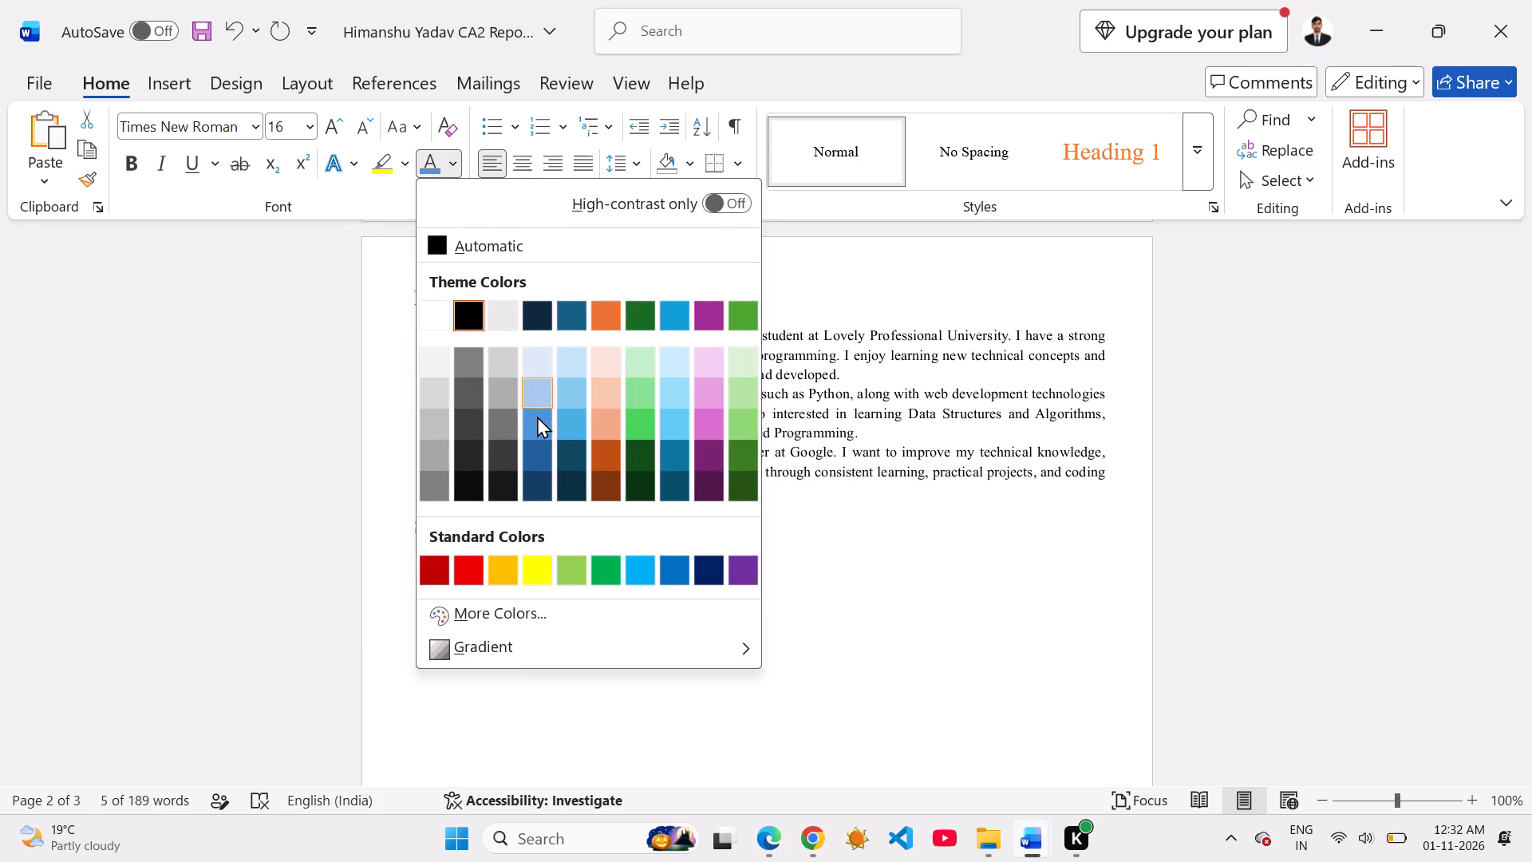
pyautogui.click(539, 417)
pyautogui.click(890, 648)
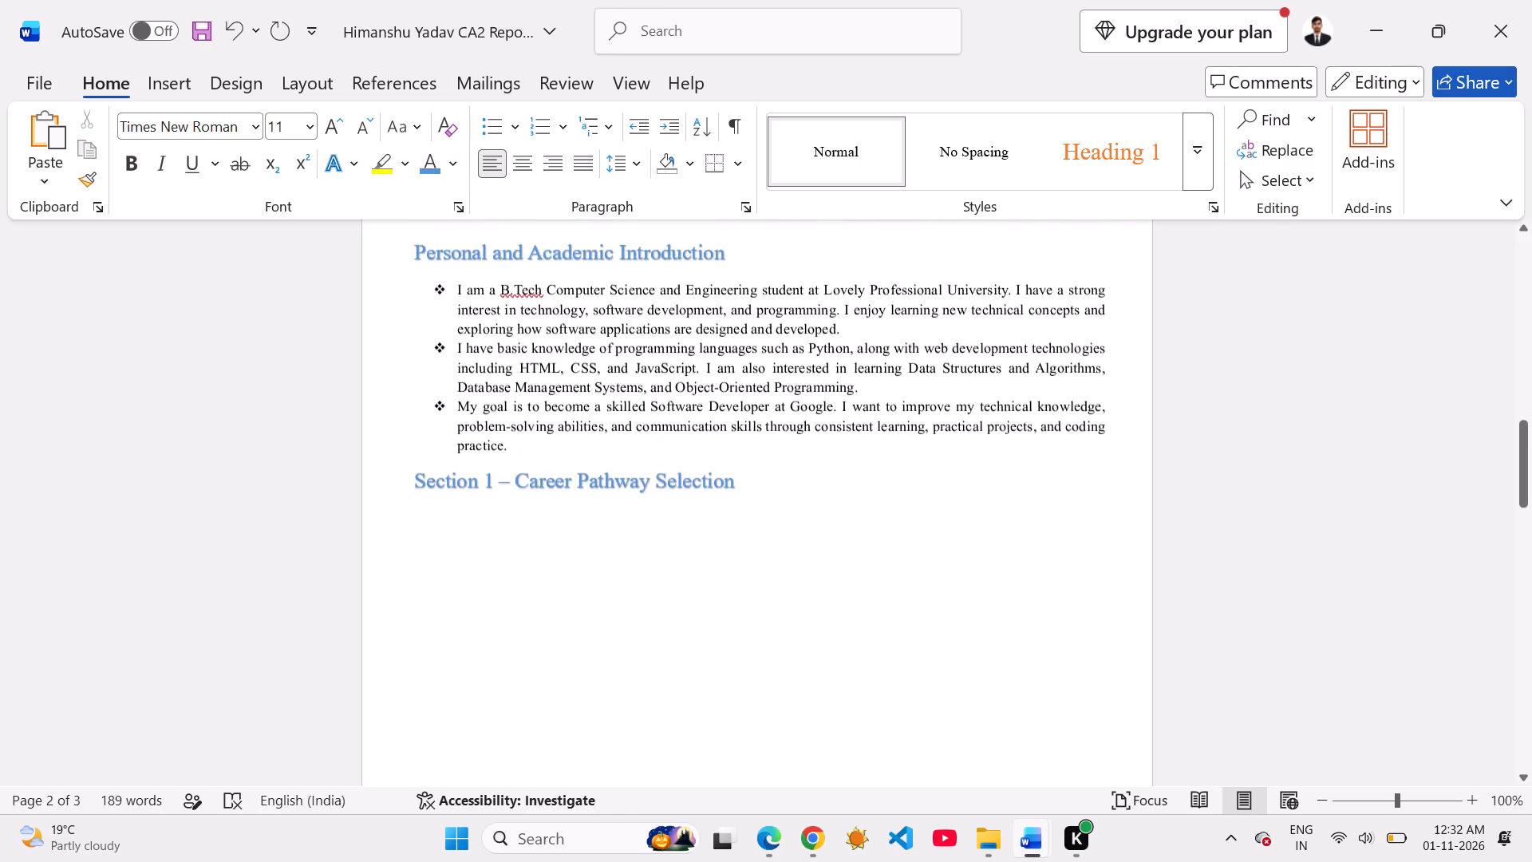
# Paste the copied 1.1 Selected Career Pathway text on a new line below the Section 1 heading.
pyautogui.click(752, 507)
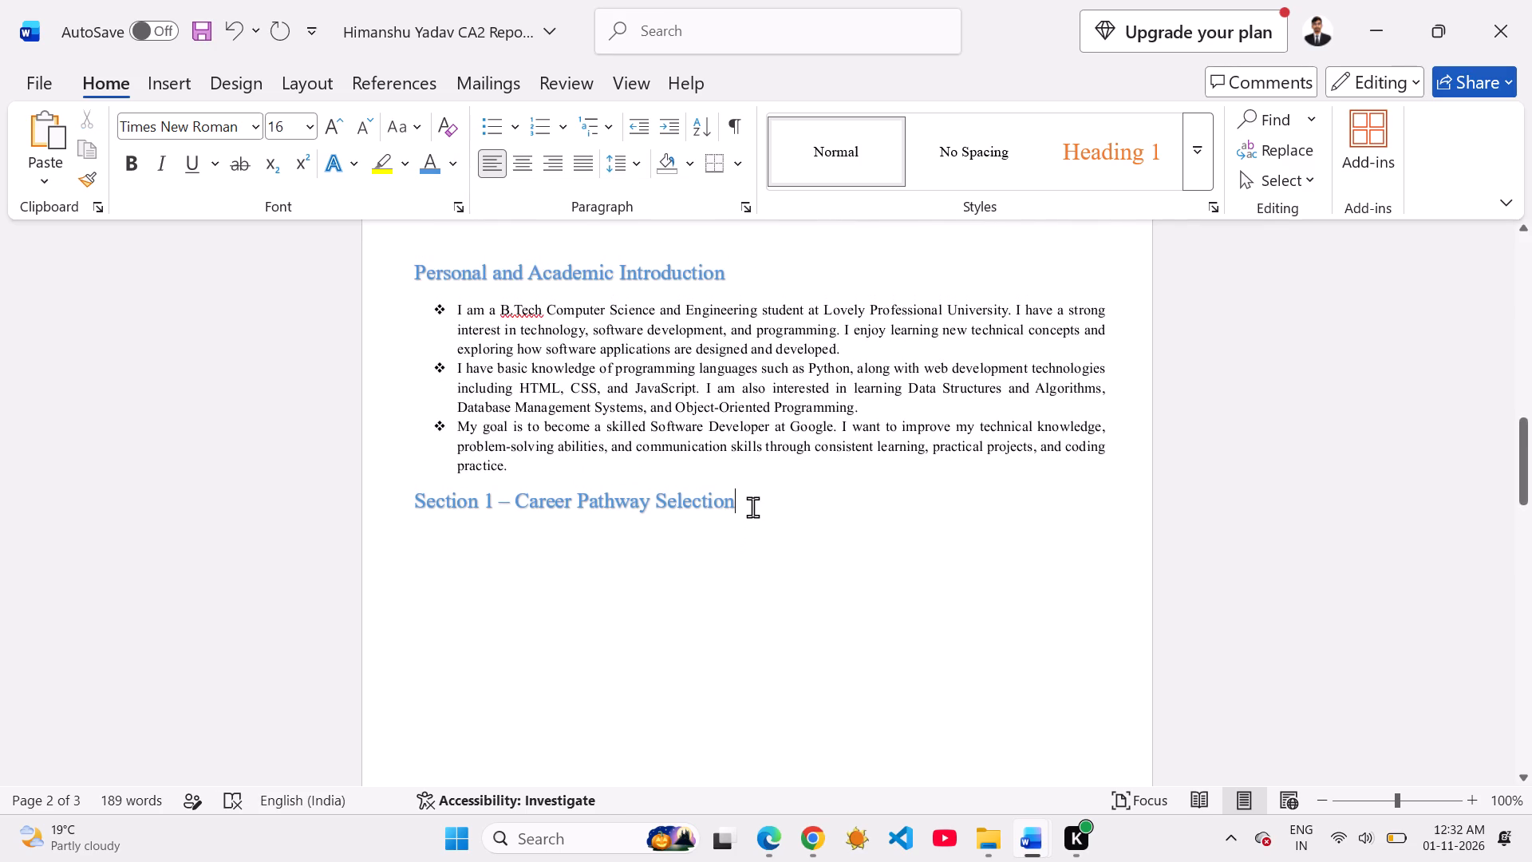
pyautogui.press('Return')
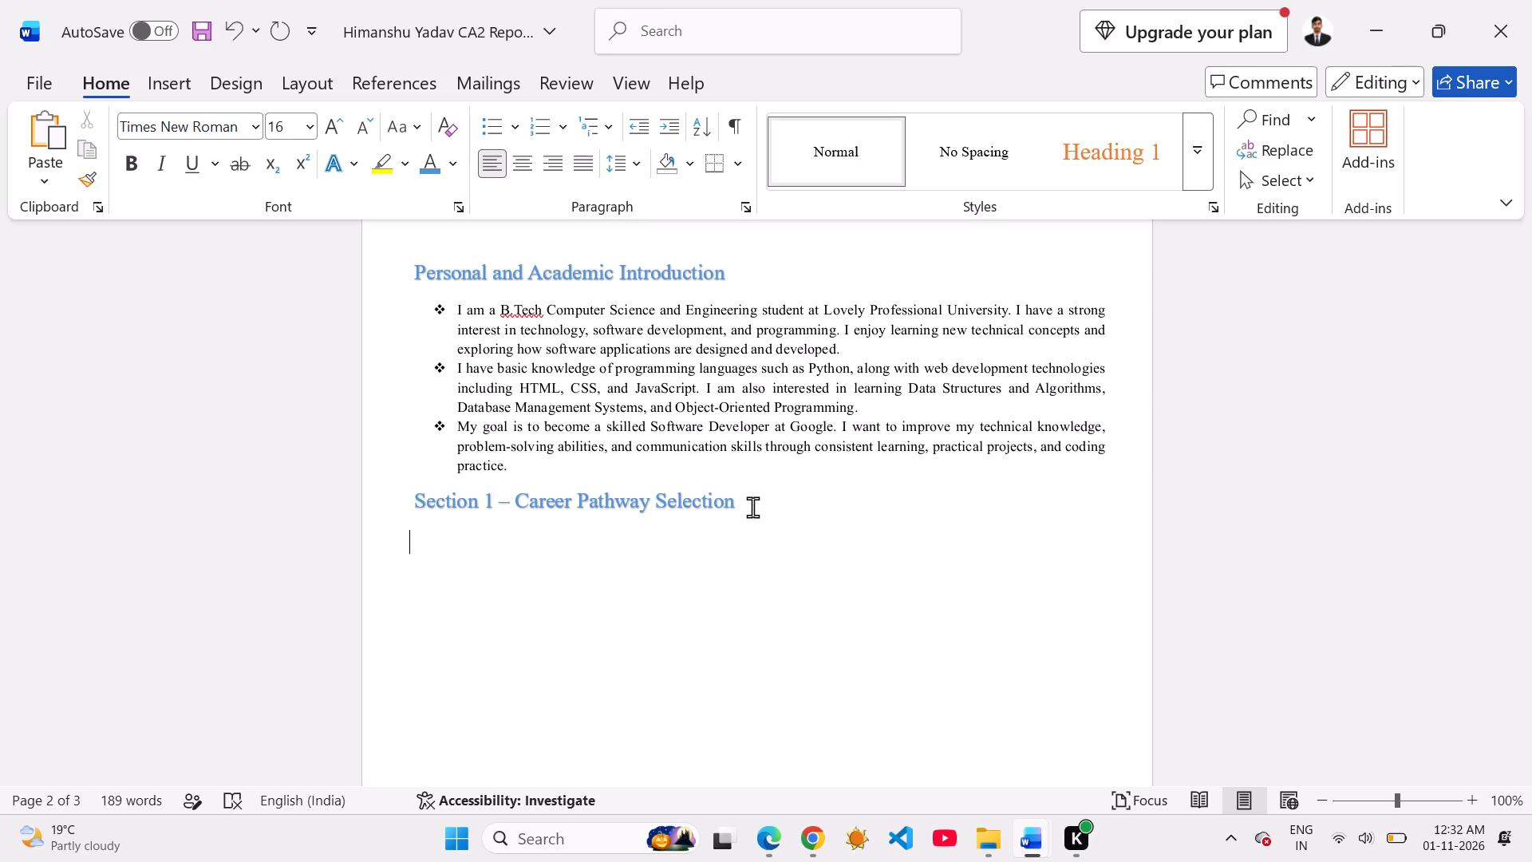
pyautogui.hotkey('ctrl', 'v')
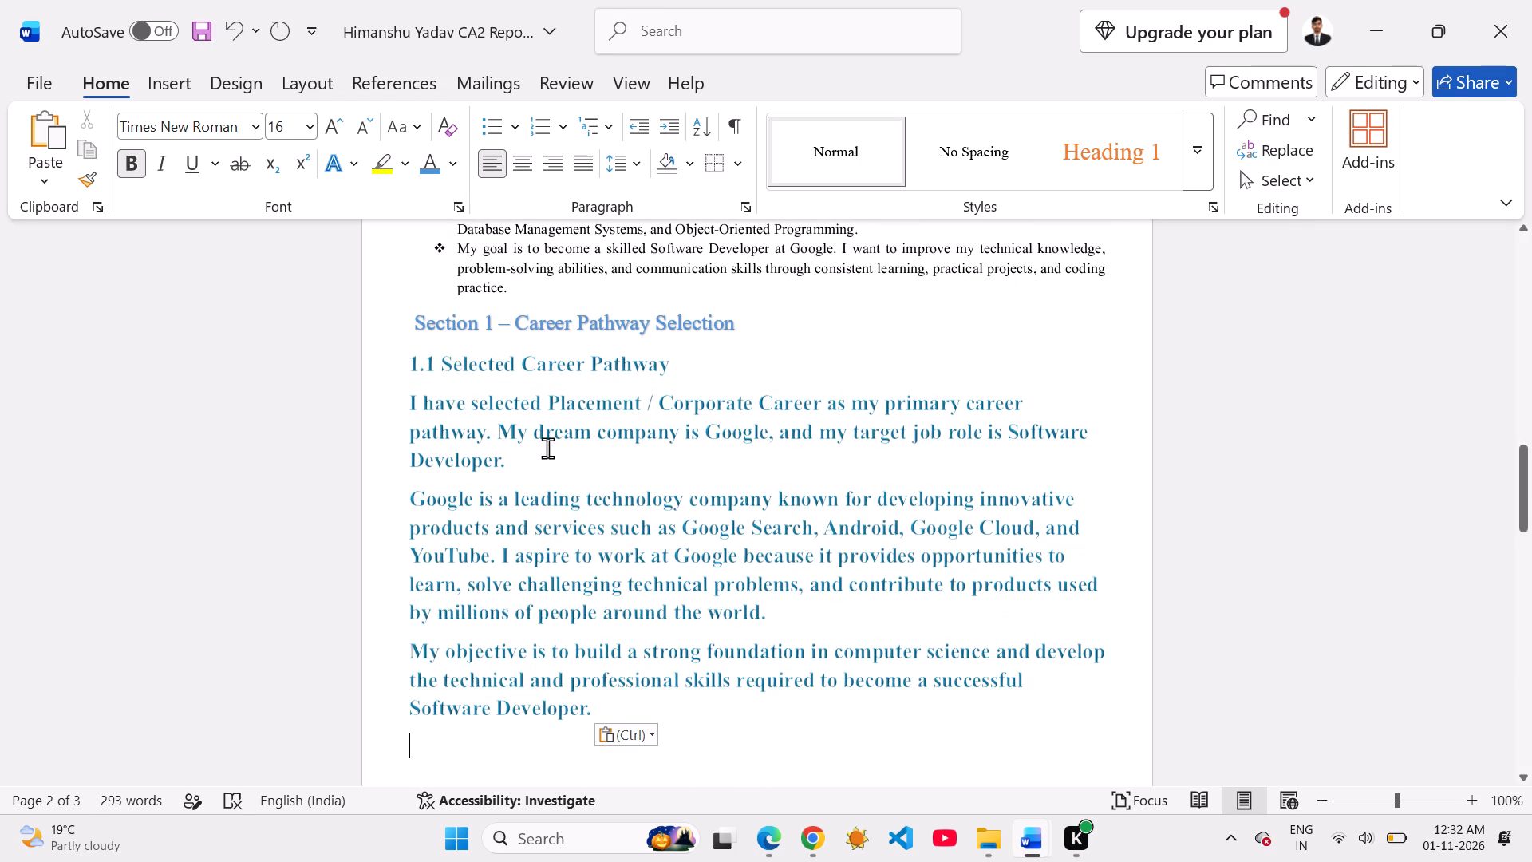
# Remove bold from the three paragraphs under 1.1 Selected Career Pathway and apply the black fill text effect to them.
pyautogui.scroll(1, 464, 391)
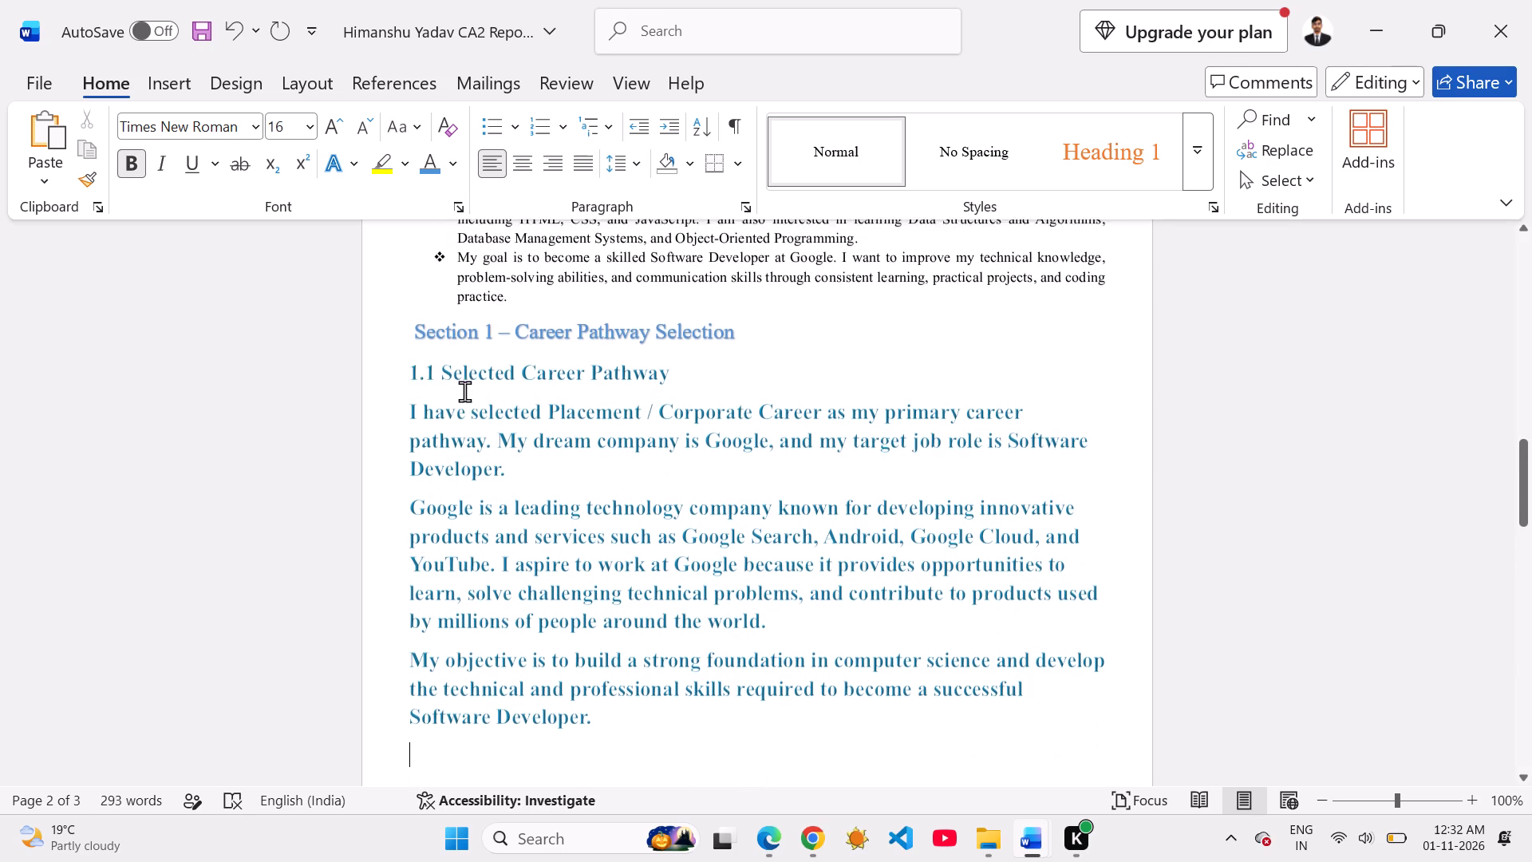
pyautogui.scroll(1, 464, 391)
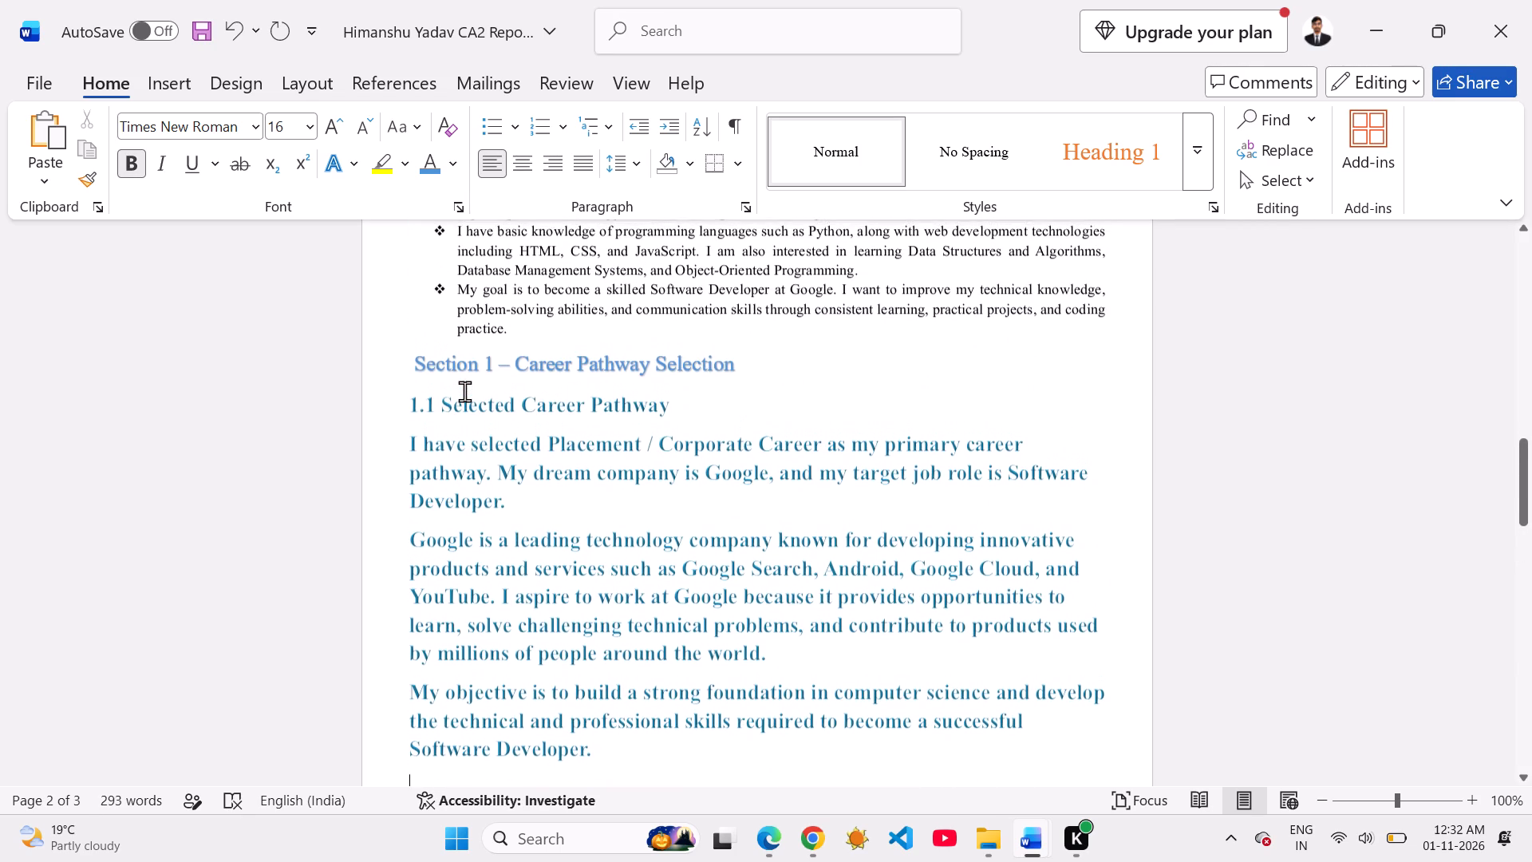
pyautogui.scroll(1, 464, 391)
pyautogui.moveTo(409, 450); pyautogui.dragTo(835, 770)
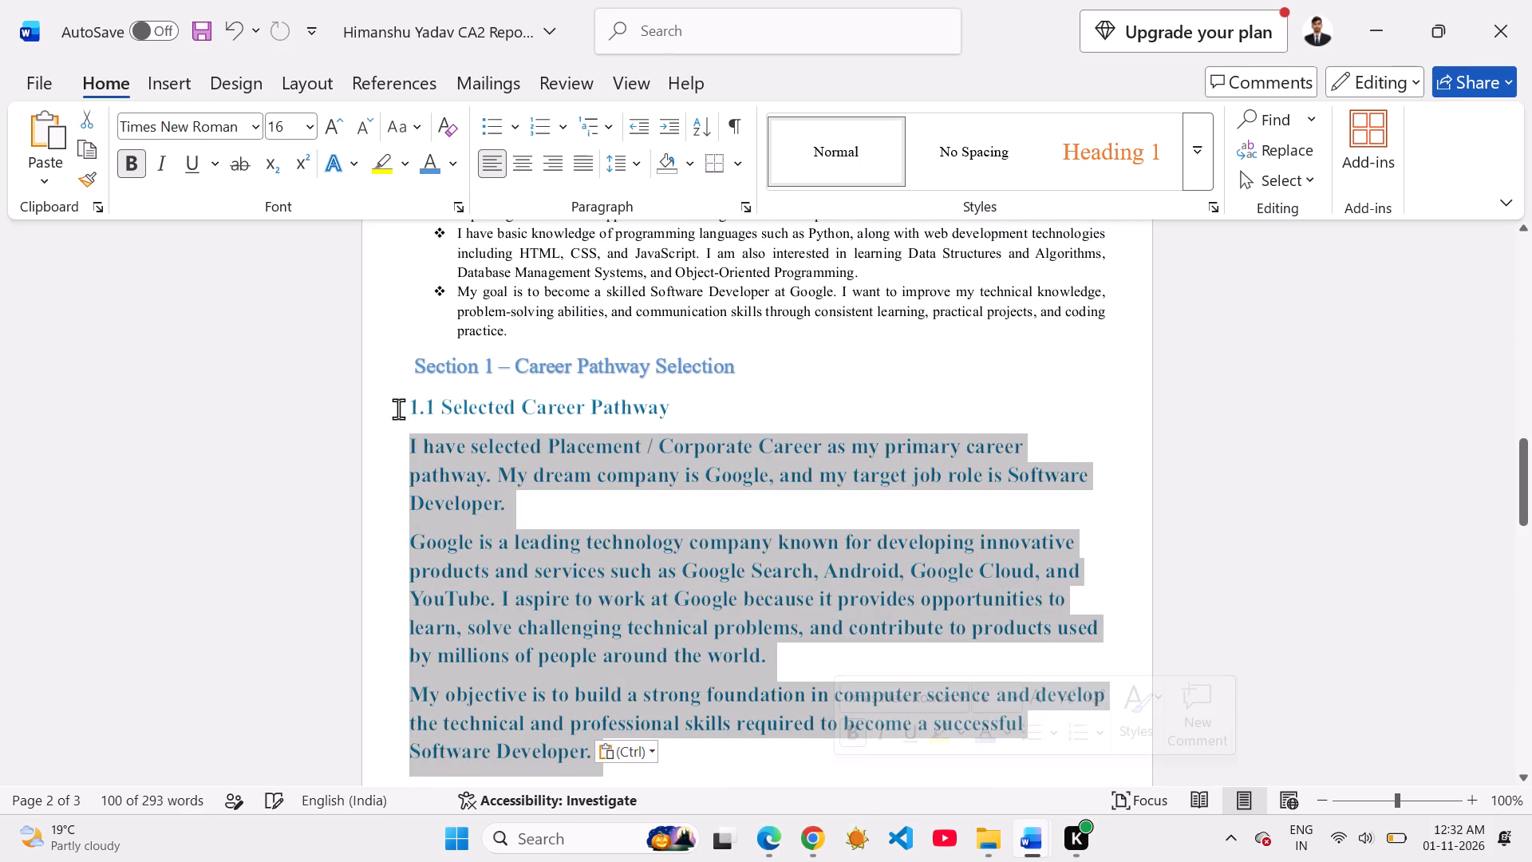
pyautogui.click(130, 155)
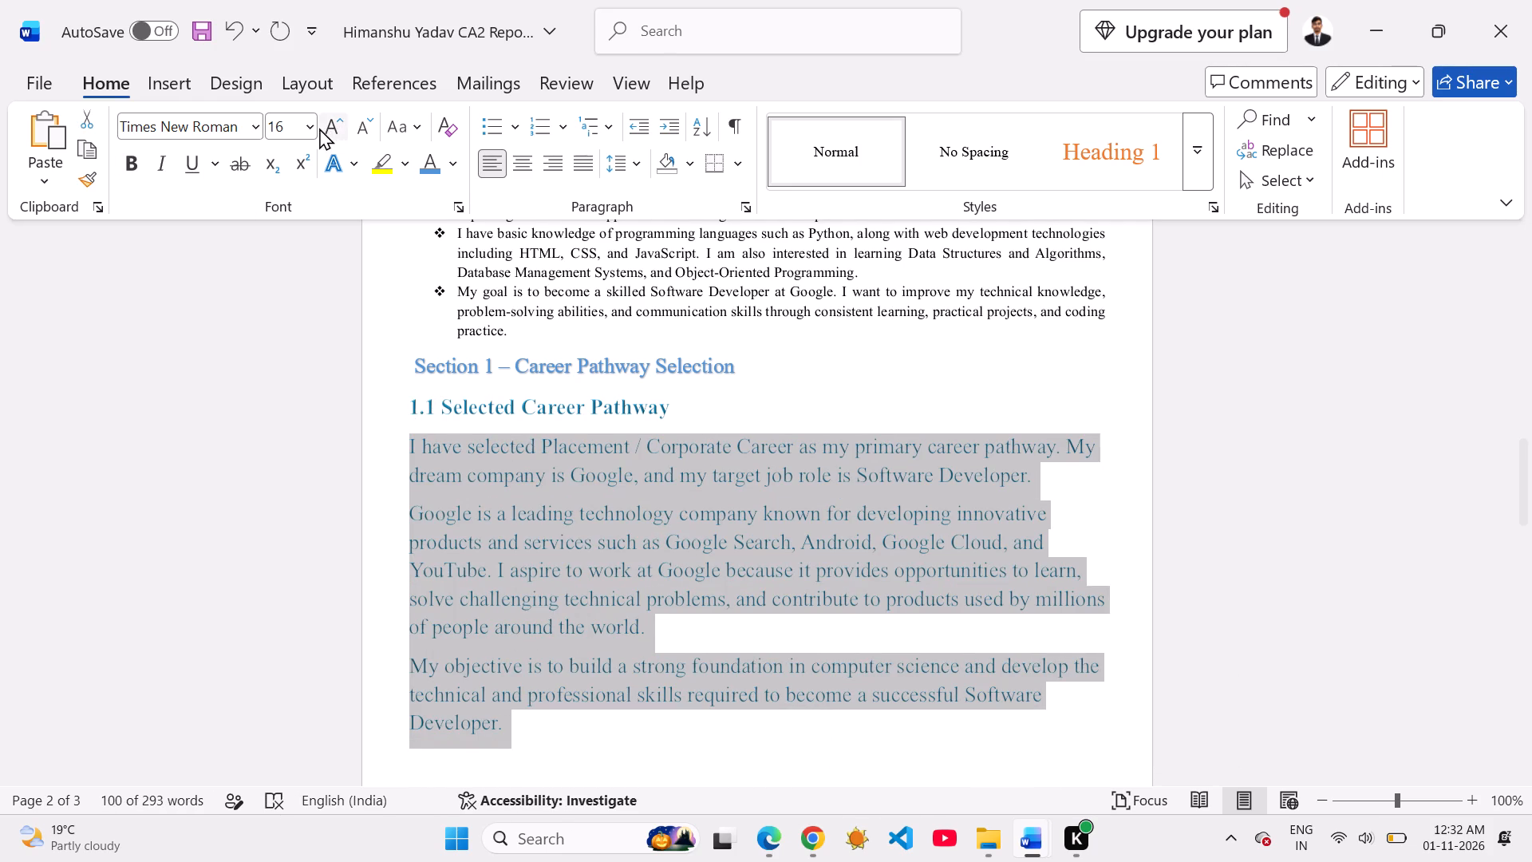
pyautogui.click(349, 160)
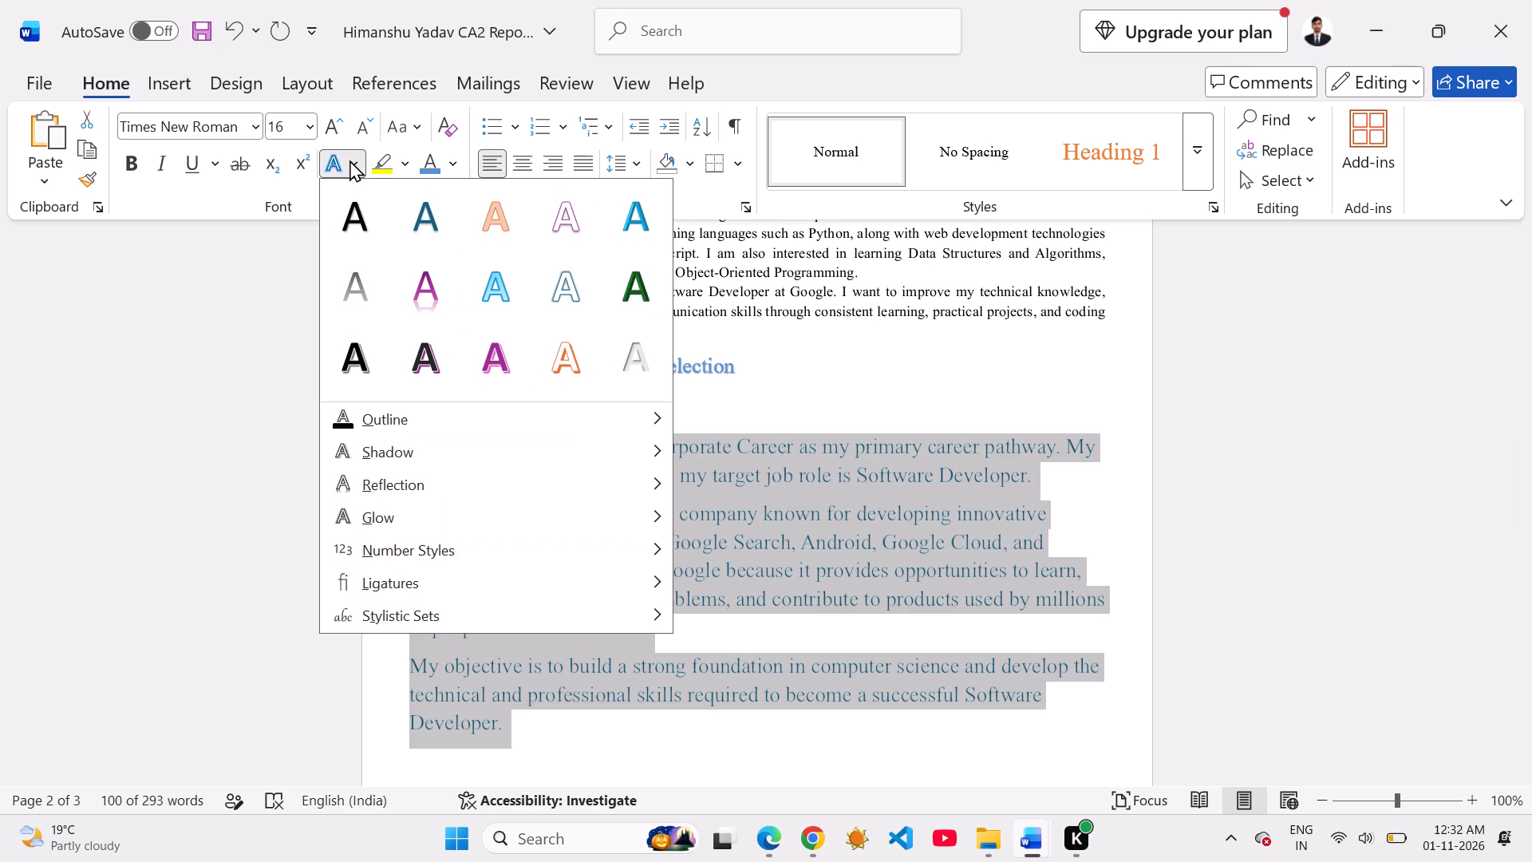
pyautogui.click(350, 214)
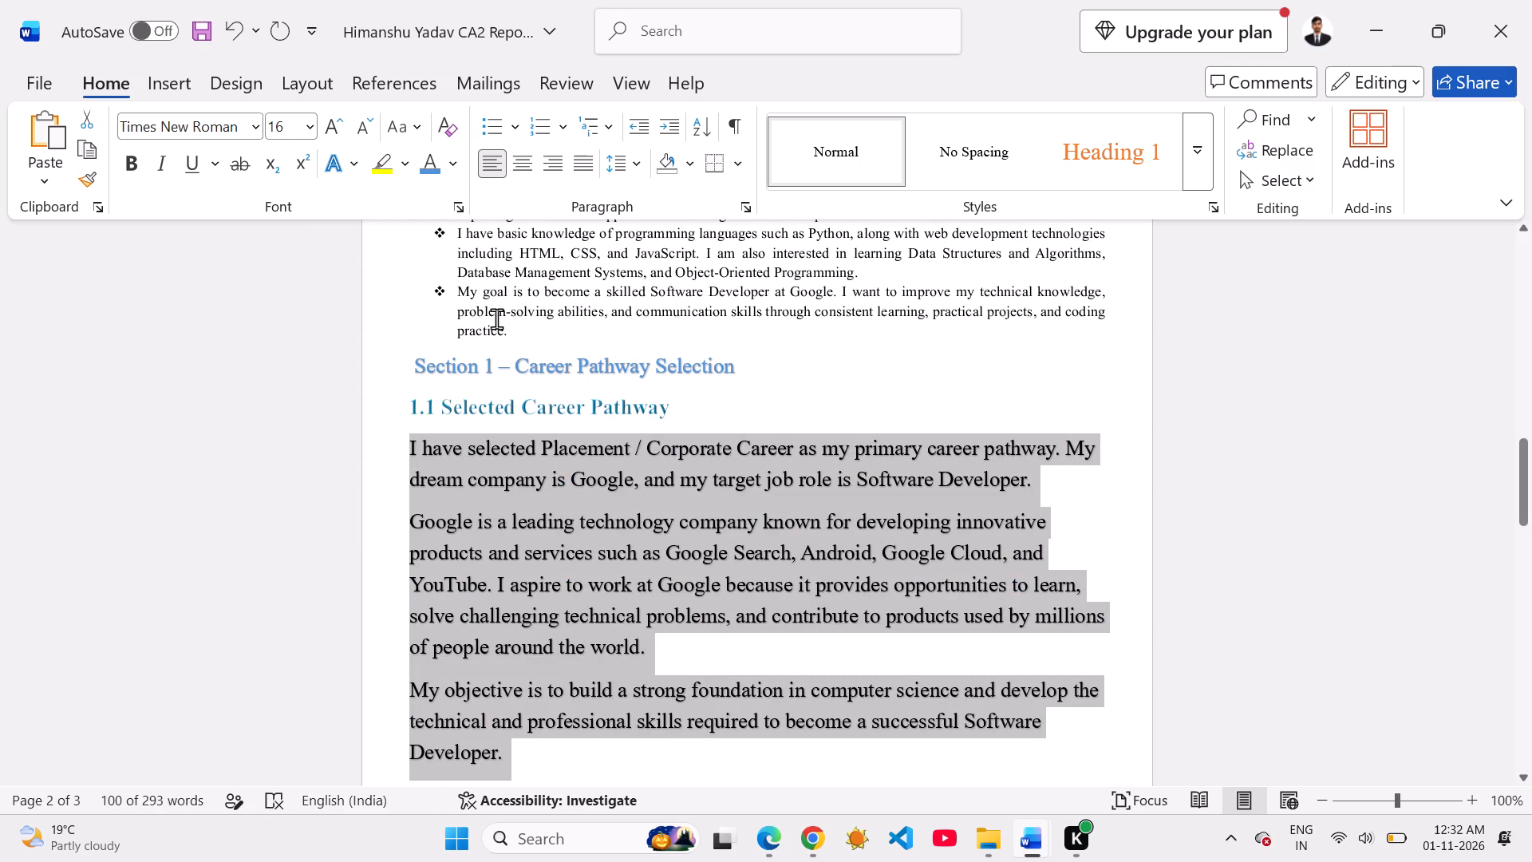
# Set the font size of the three paragraphs under 1.1 Selected Career Pathway to 11.
pyautogui.click(303, 127)
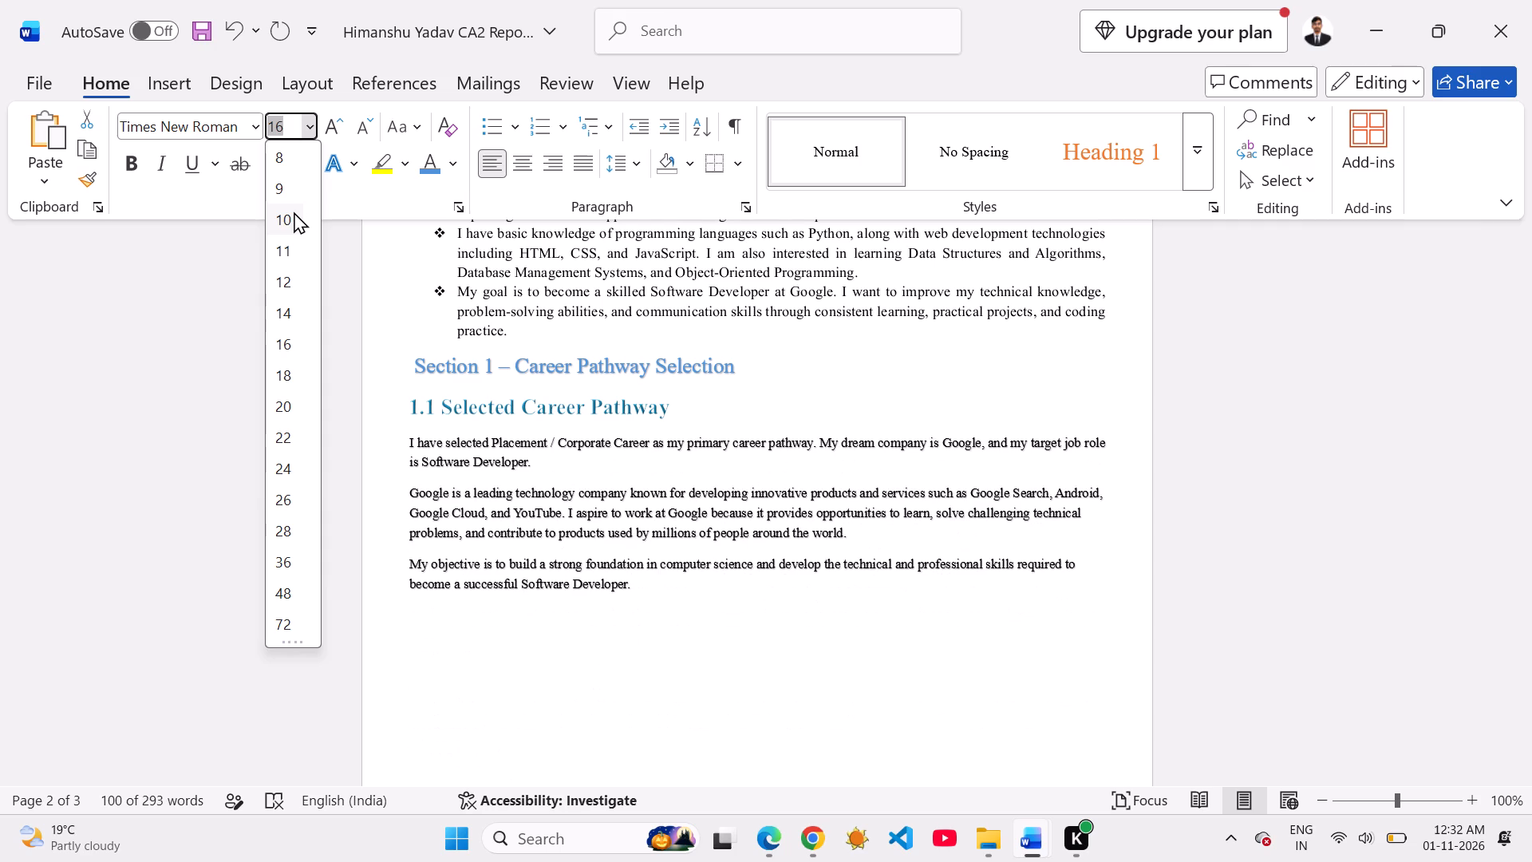
pyautogui.click(294, 212)
pyautogui.click(312, 127)
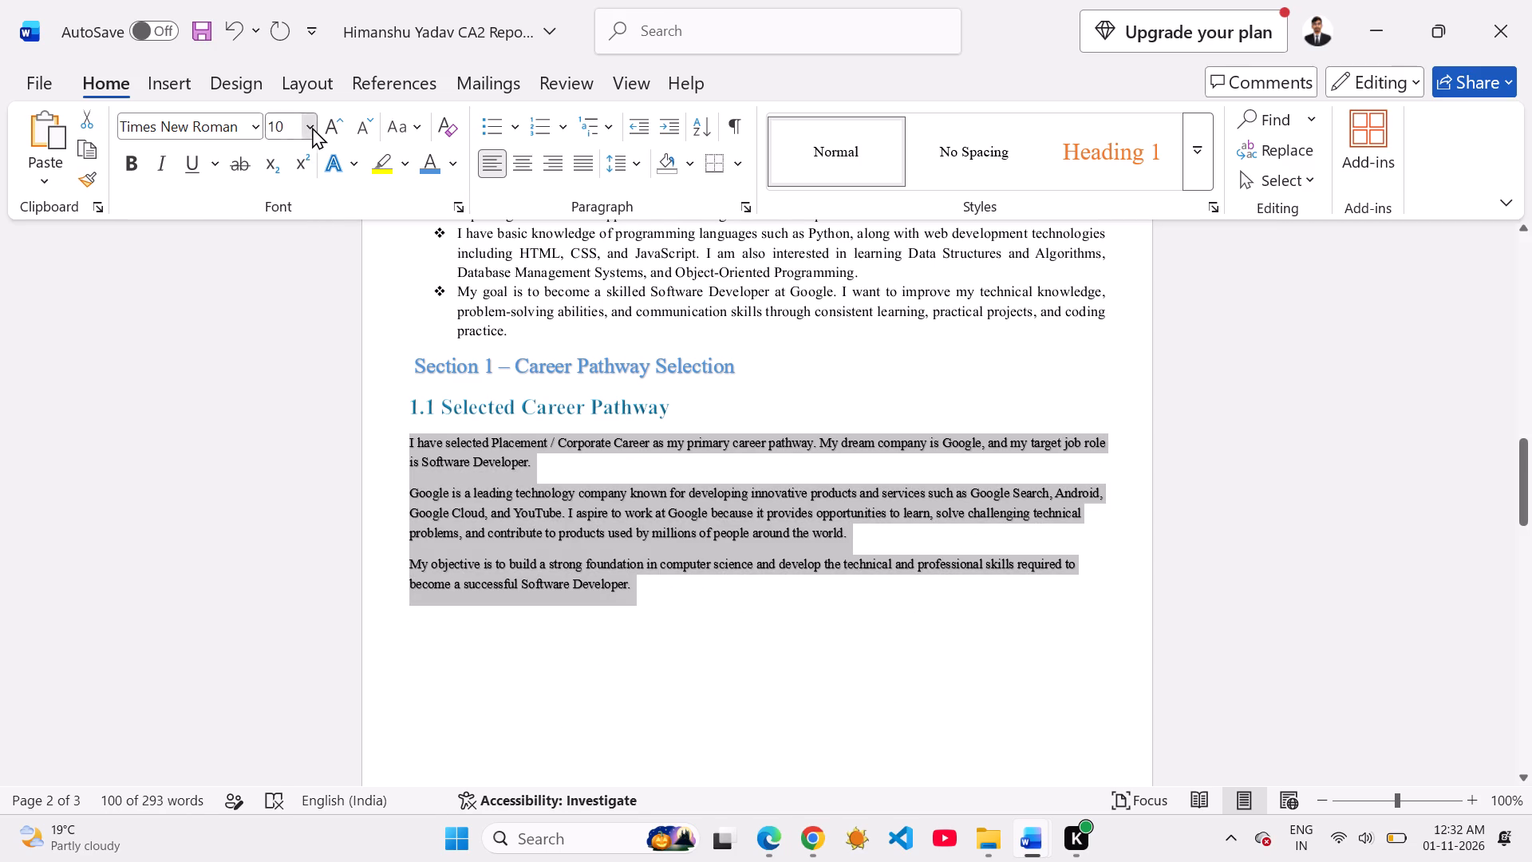
pyautogui.click(300, 252)
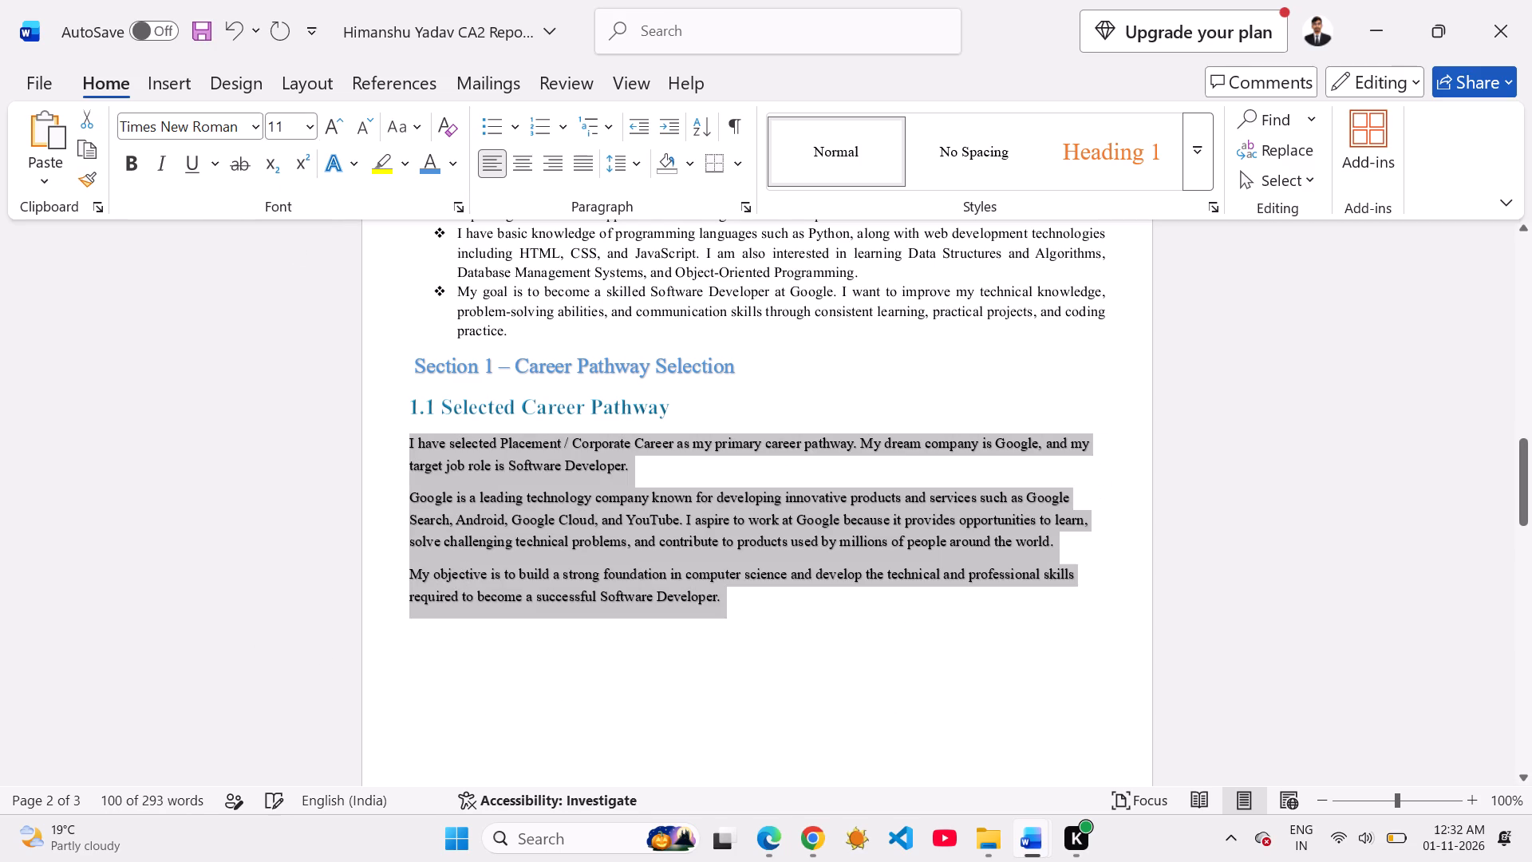
pyautogui.click(578, 621)
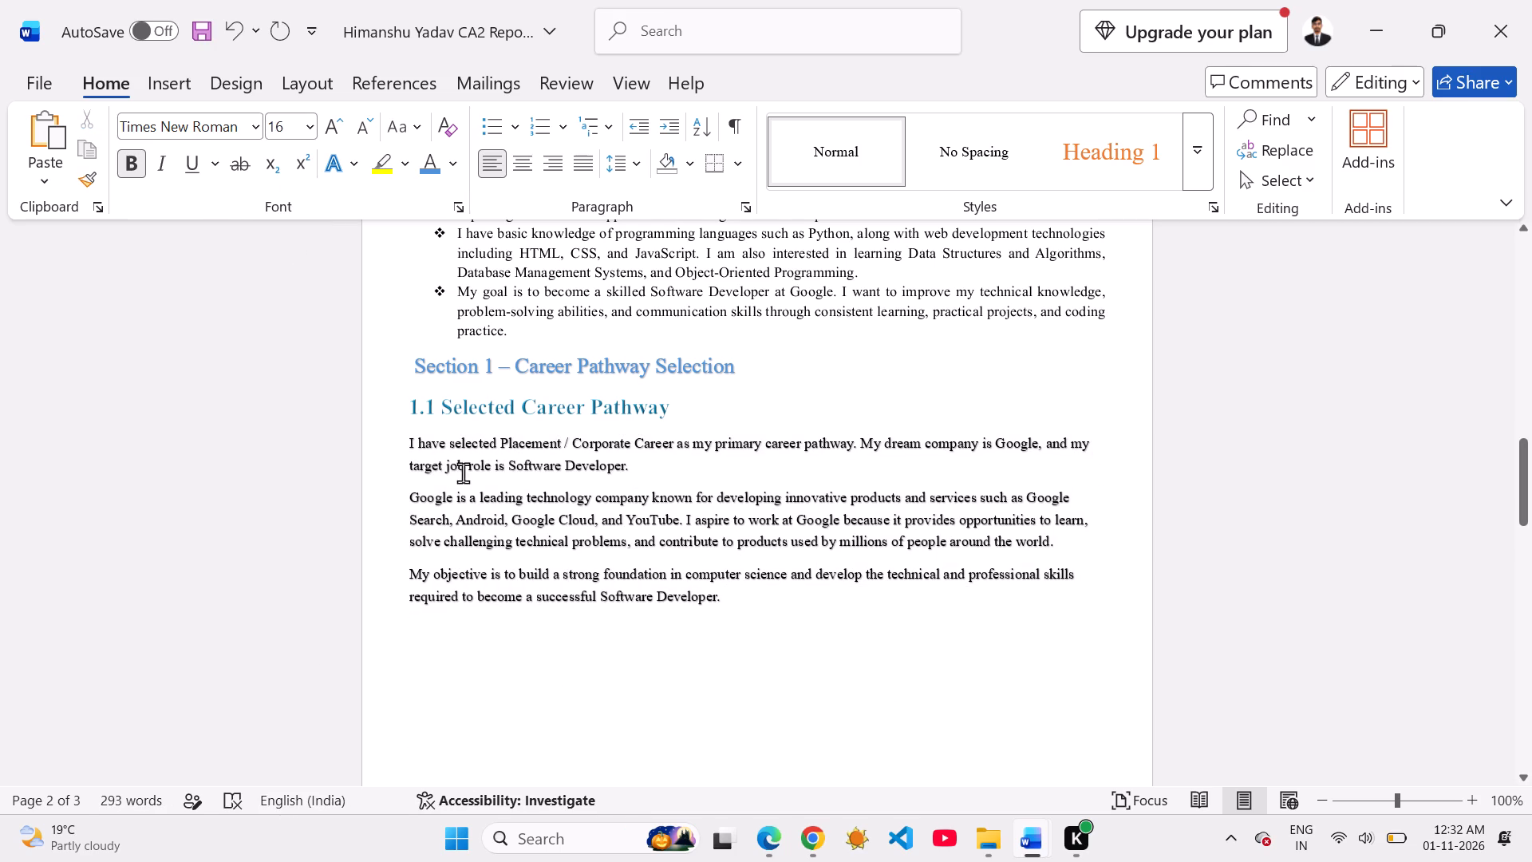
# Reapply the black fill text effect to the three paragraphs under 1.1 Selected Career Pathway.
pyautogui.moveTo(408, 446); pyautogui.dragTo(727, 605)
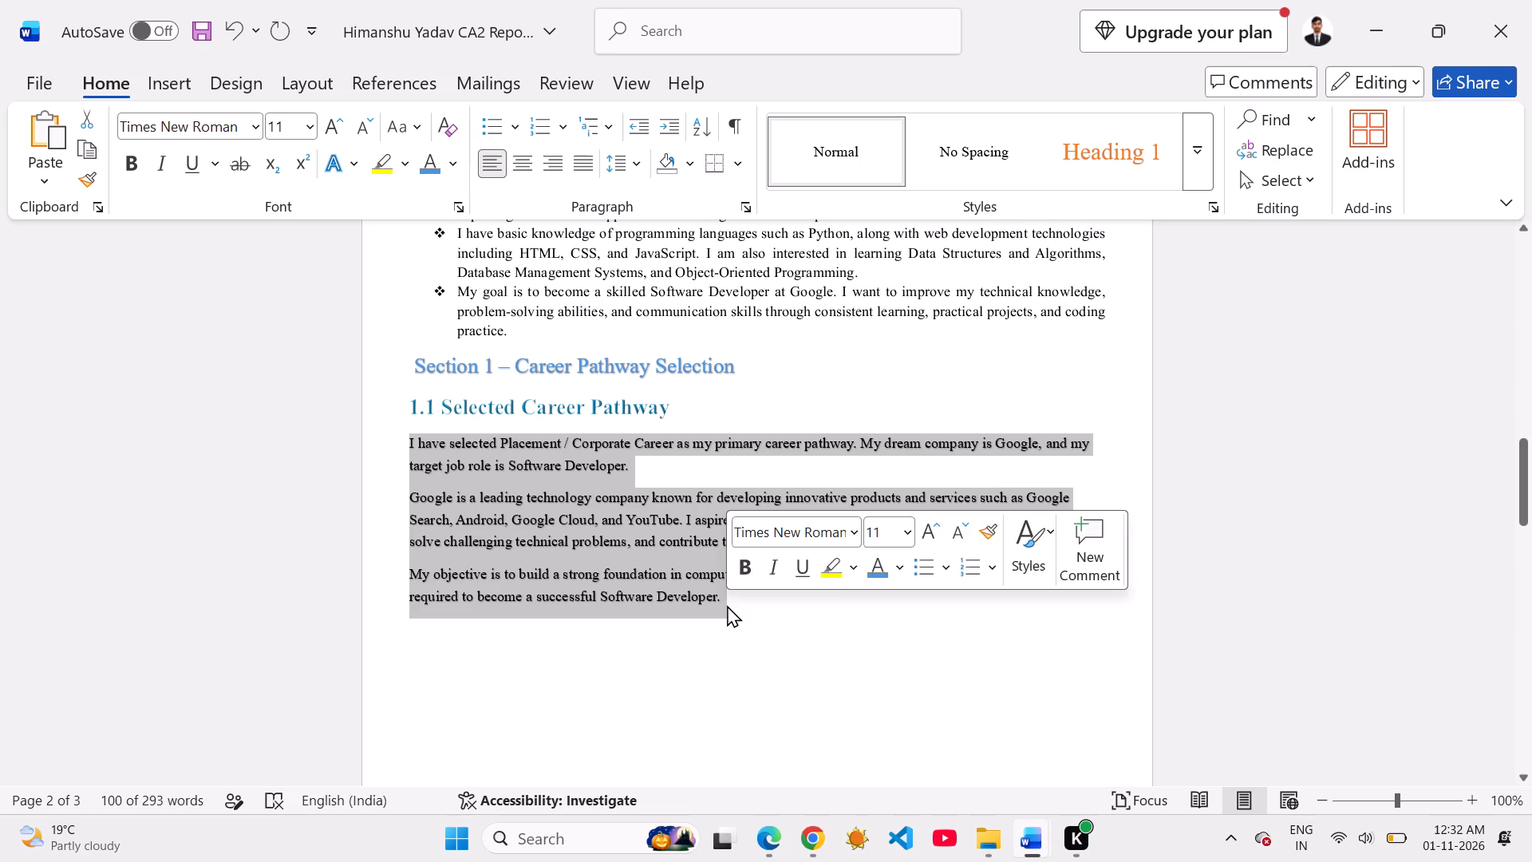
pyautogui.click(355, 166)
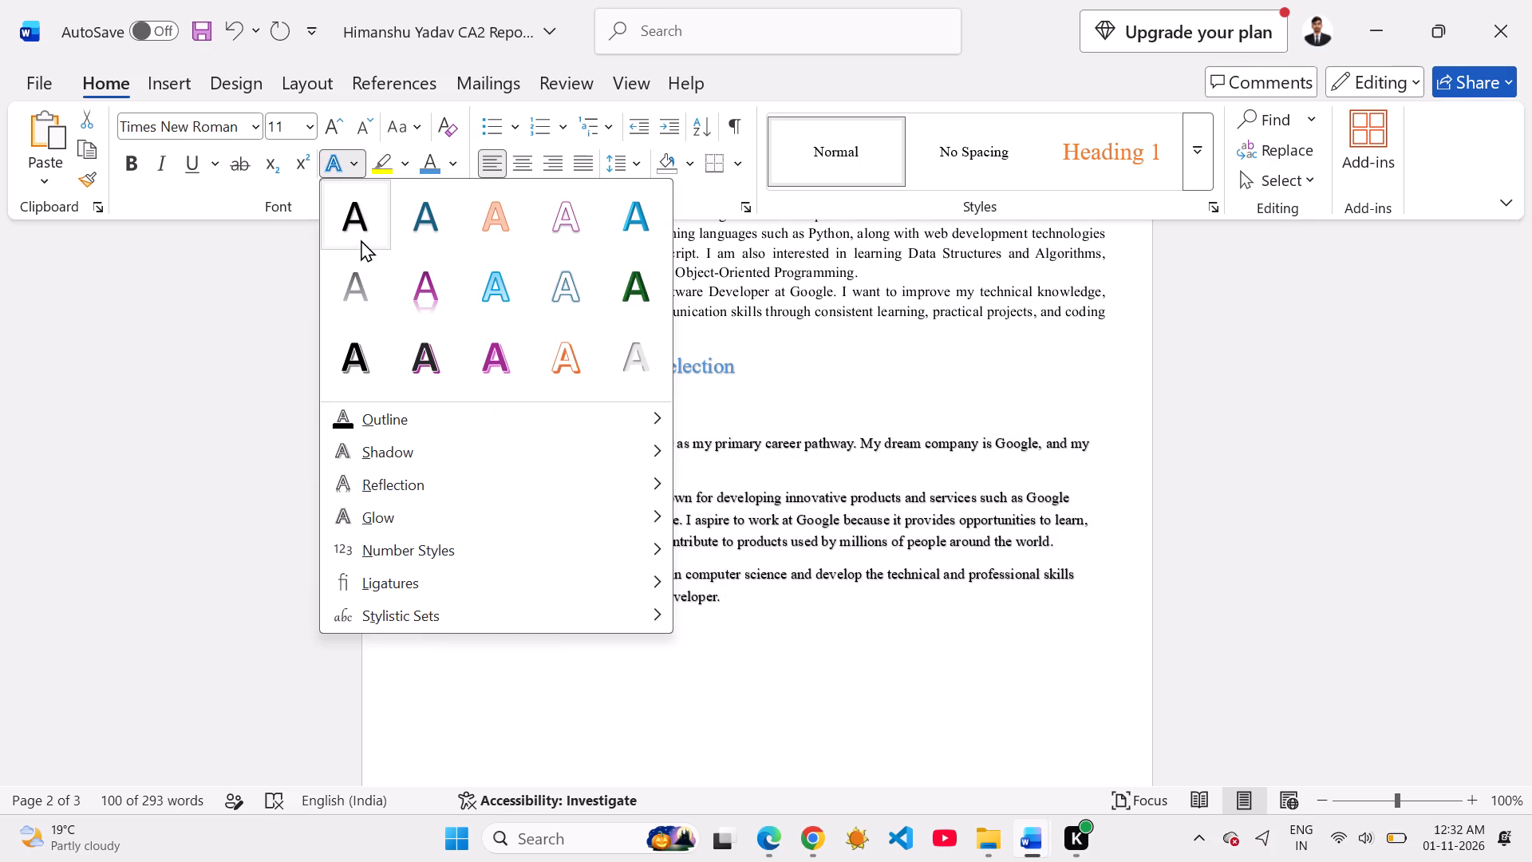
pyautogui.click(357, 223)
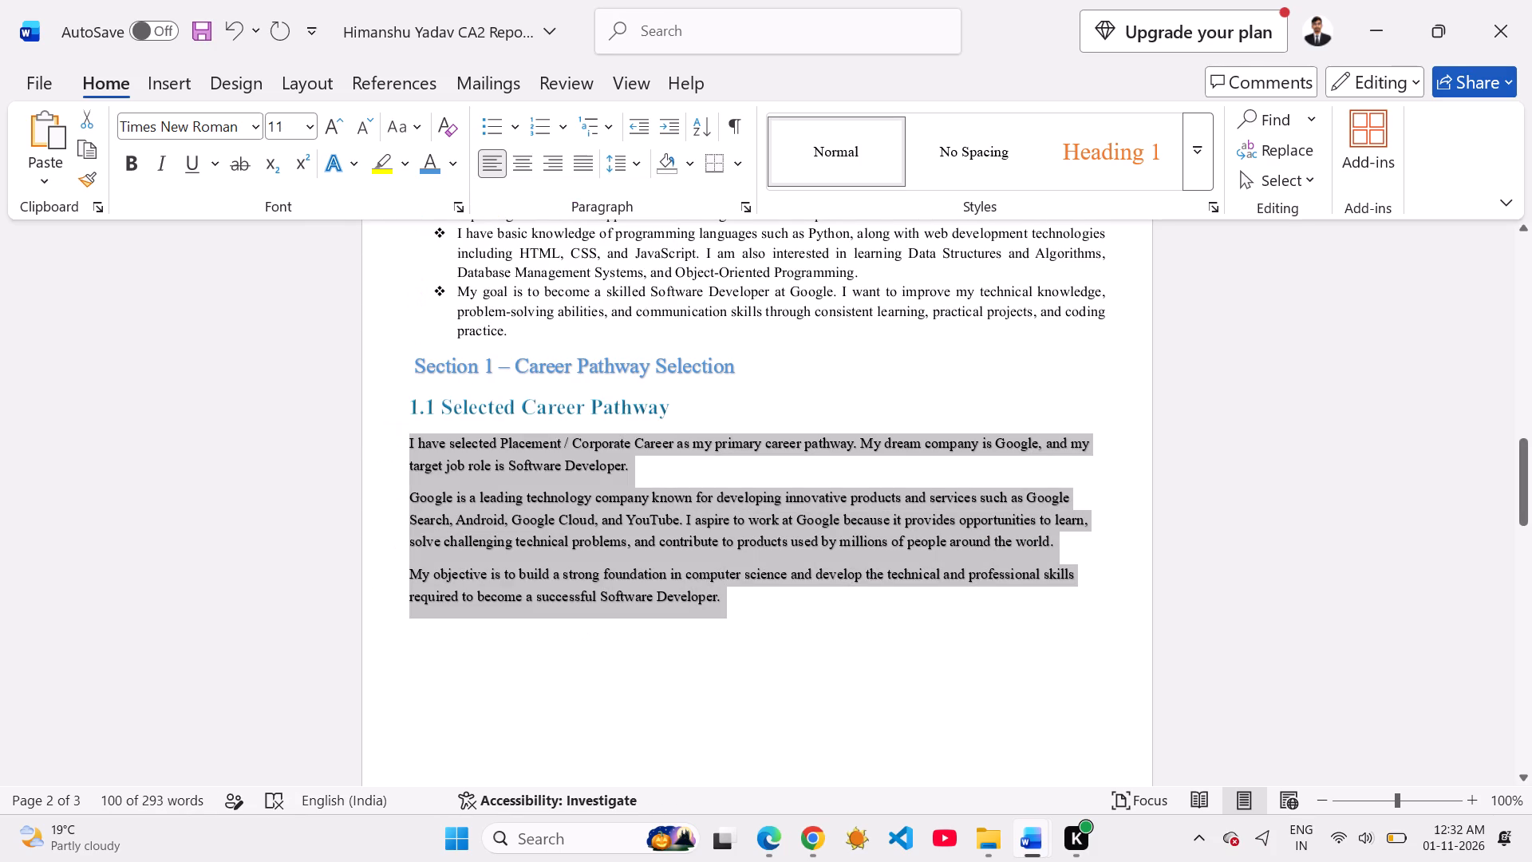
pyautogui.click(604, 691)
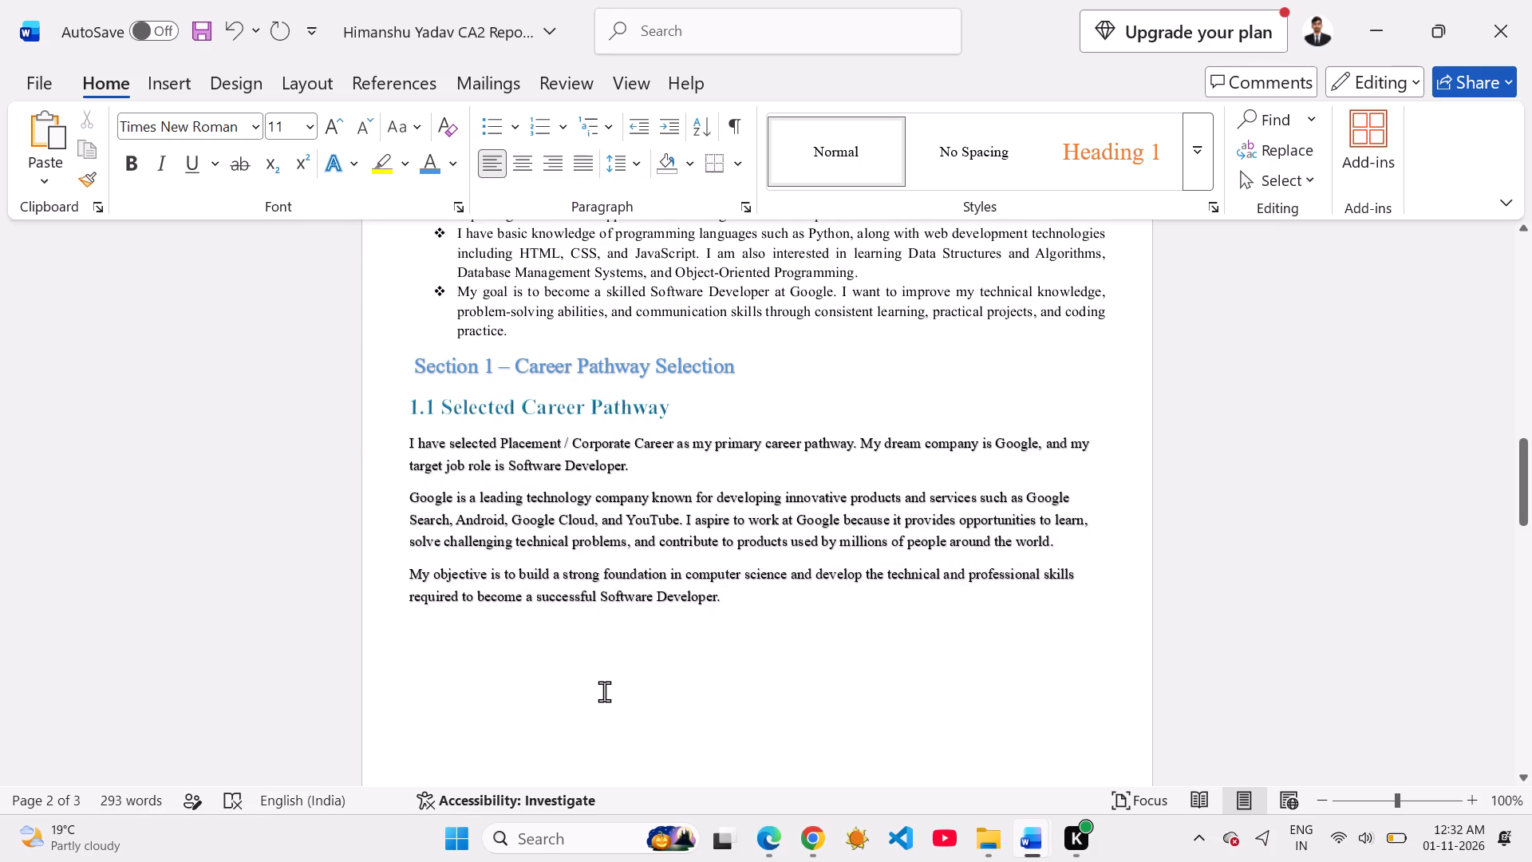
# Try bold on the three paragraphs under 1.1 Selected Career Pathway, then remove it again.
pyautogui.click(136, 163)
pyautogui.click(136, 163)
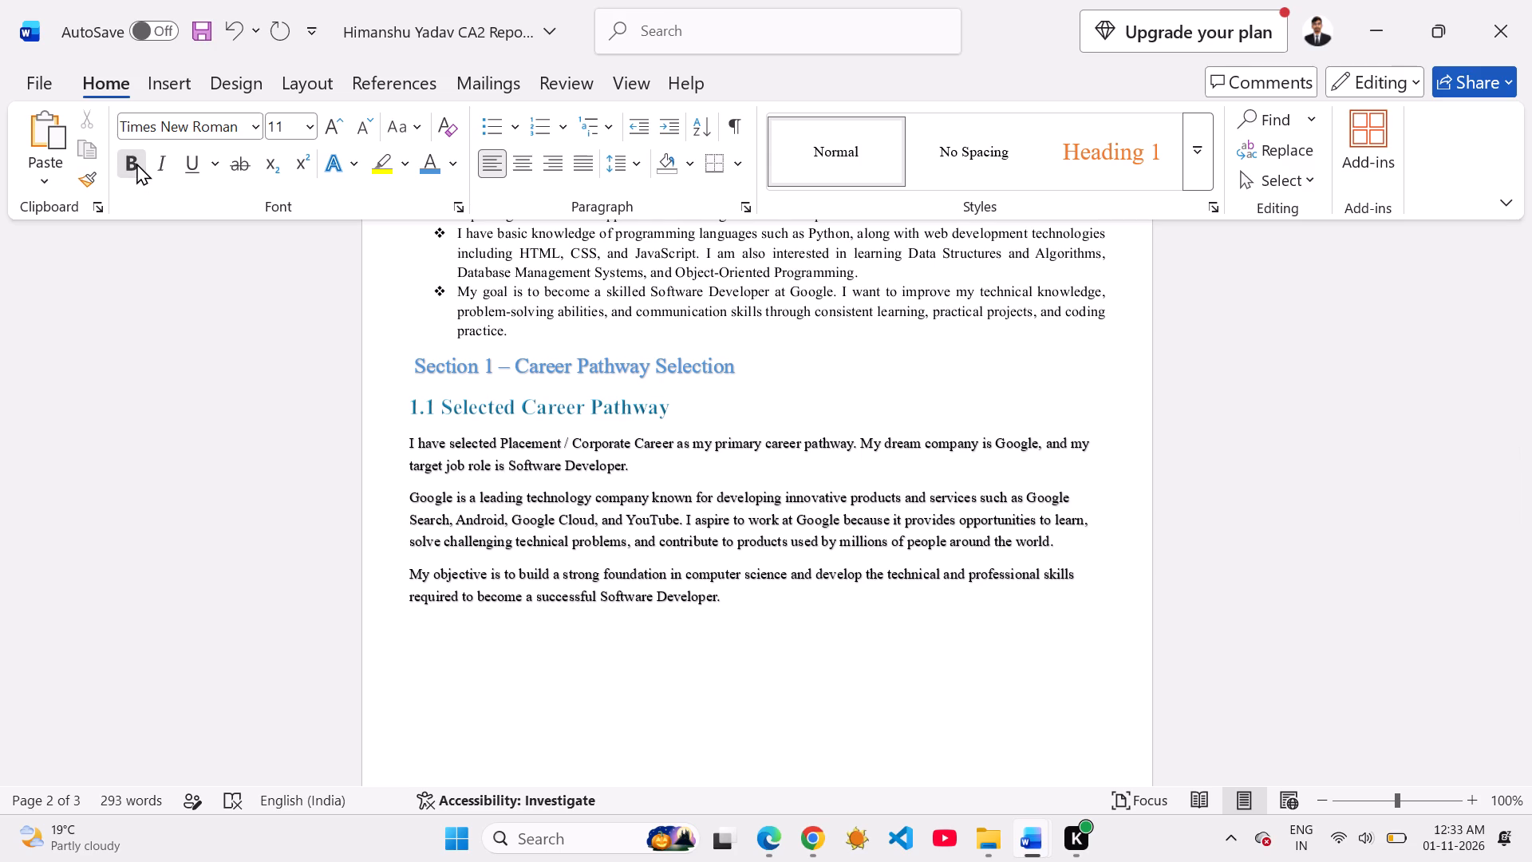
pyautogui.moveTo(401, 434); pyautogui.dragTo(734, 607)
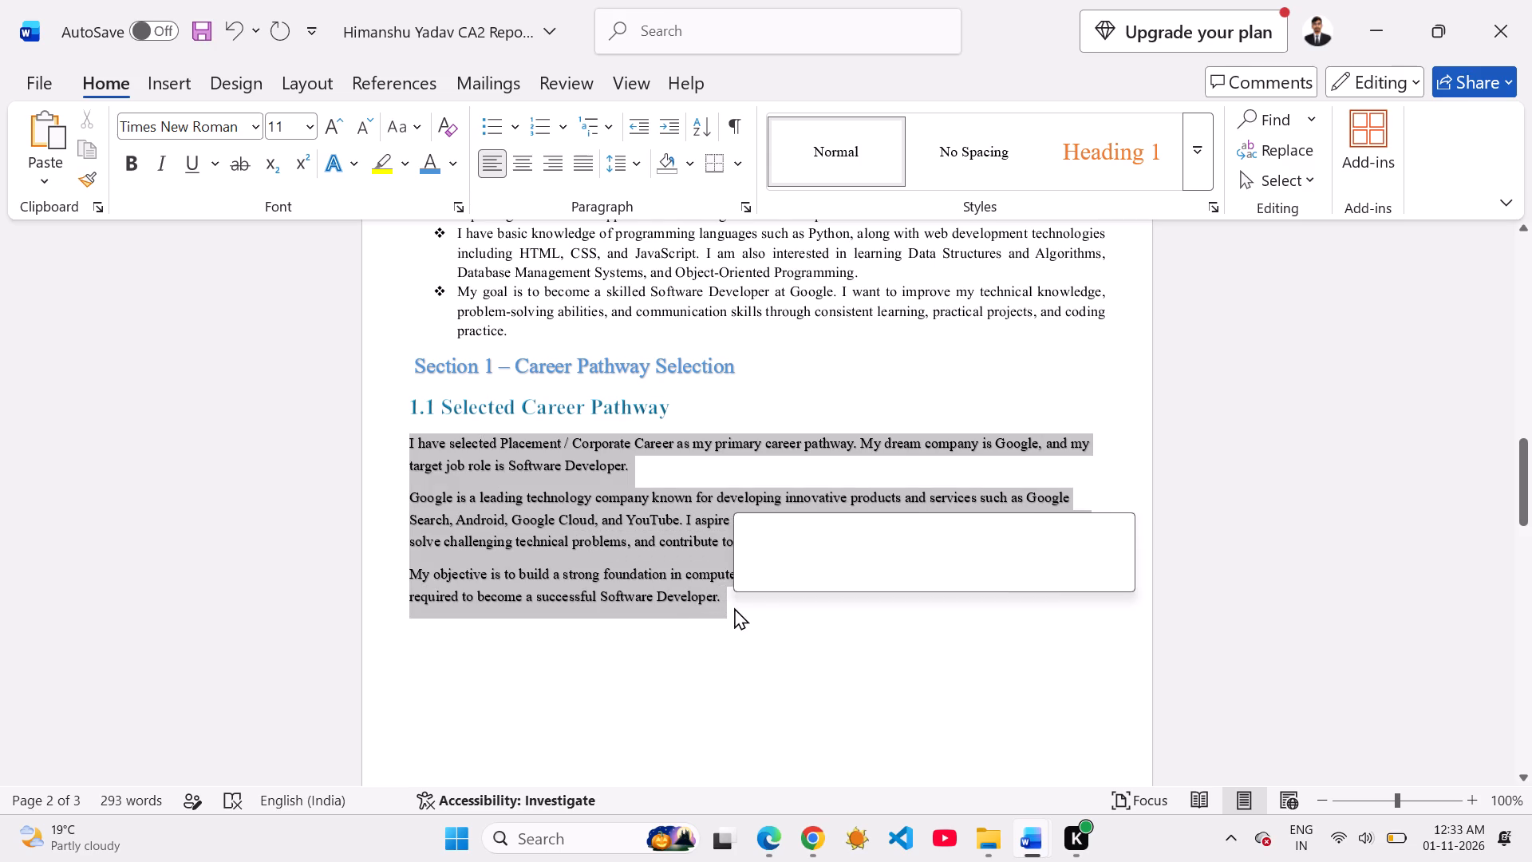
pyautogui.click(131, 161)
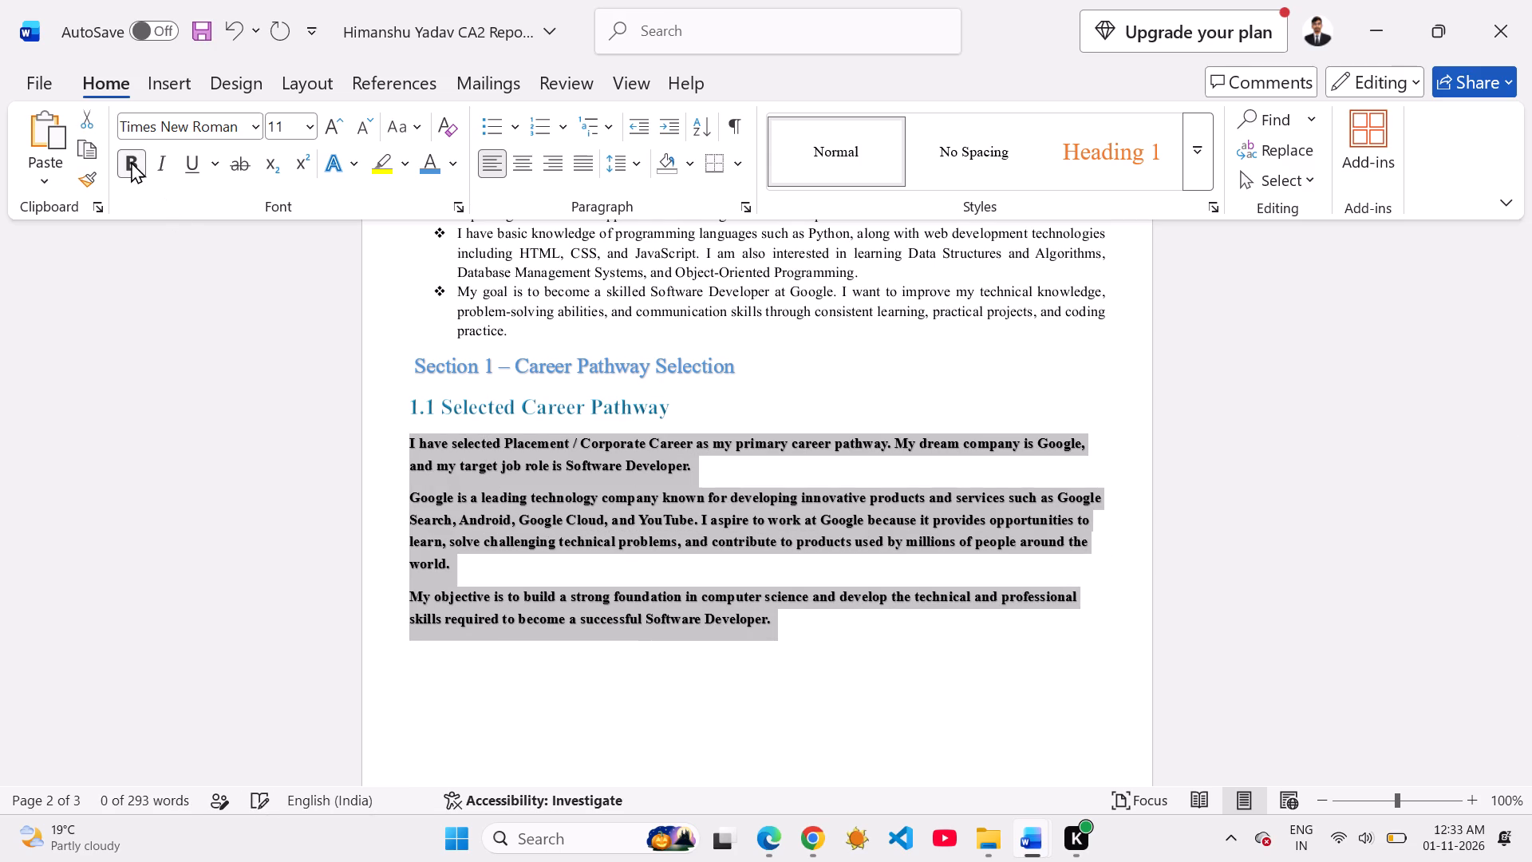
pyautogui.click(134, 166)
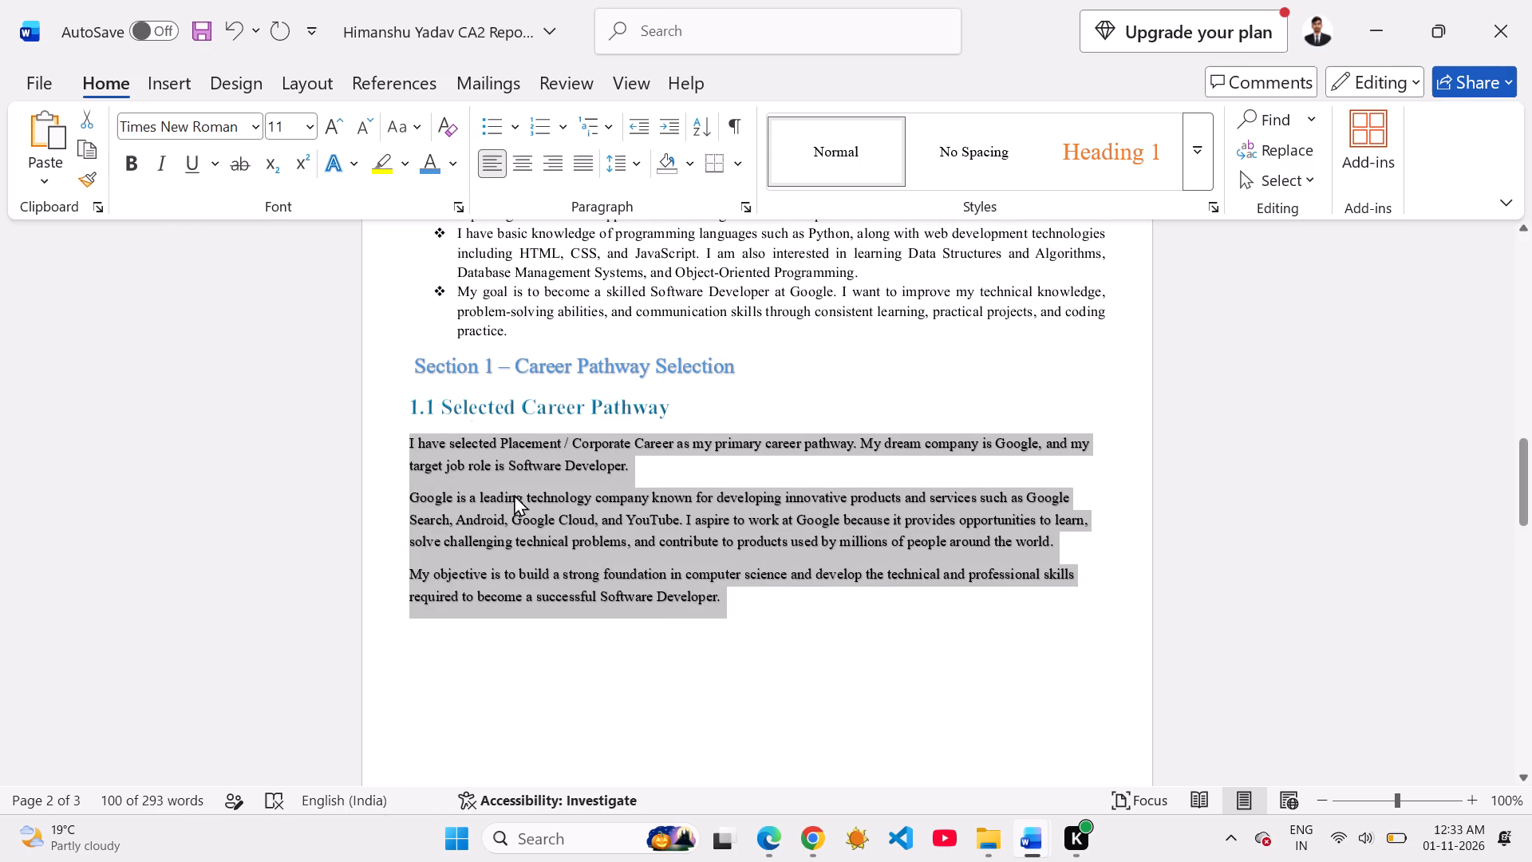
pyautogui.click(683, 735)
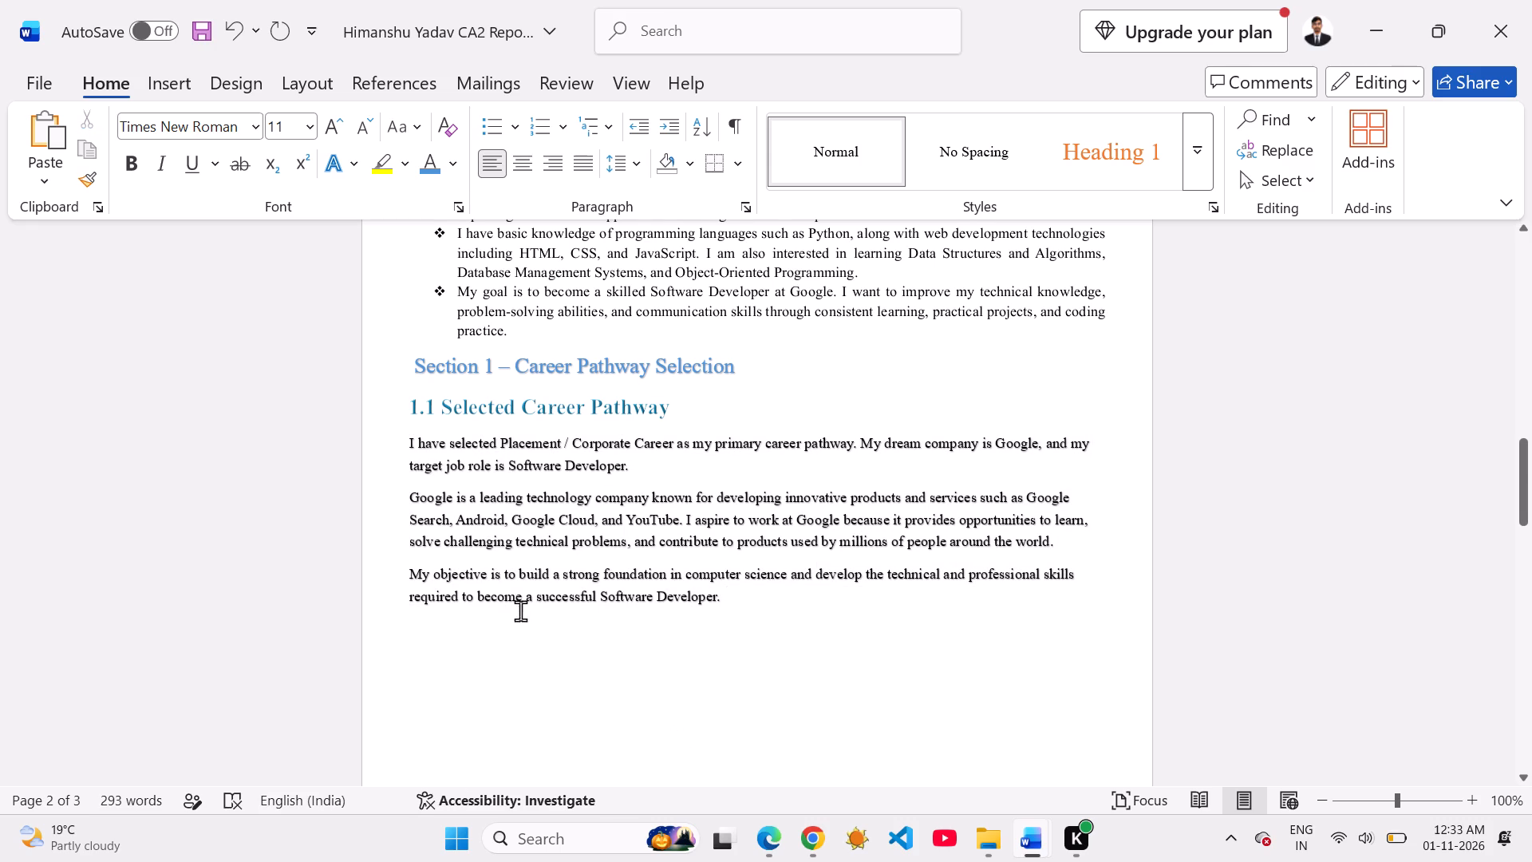
# Compare with the Personal and Academic Introduction bullets and apply the current blue font colour to the three paragraphs under 1.1 Selected Career Pathway.
pyautogui.scroll(1, 532, 583)
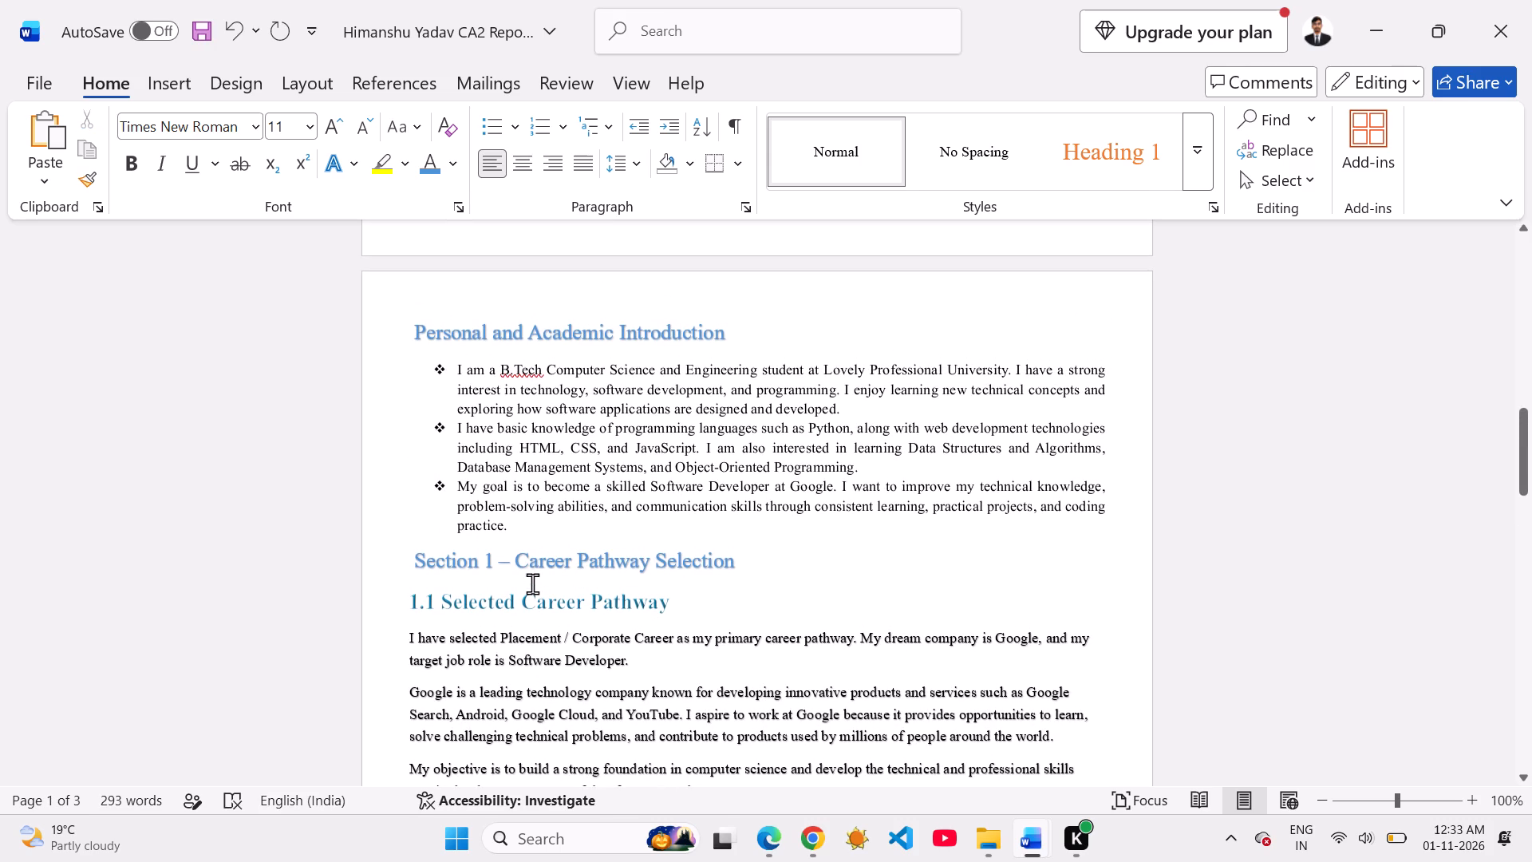
pyautogui.moveTo(468, 389); pyautogui.dragTo(580, 493)
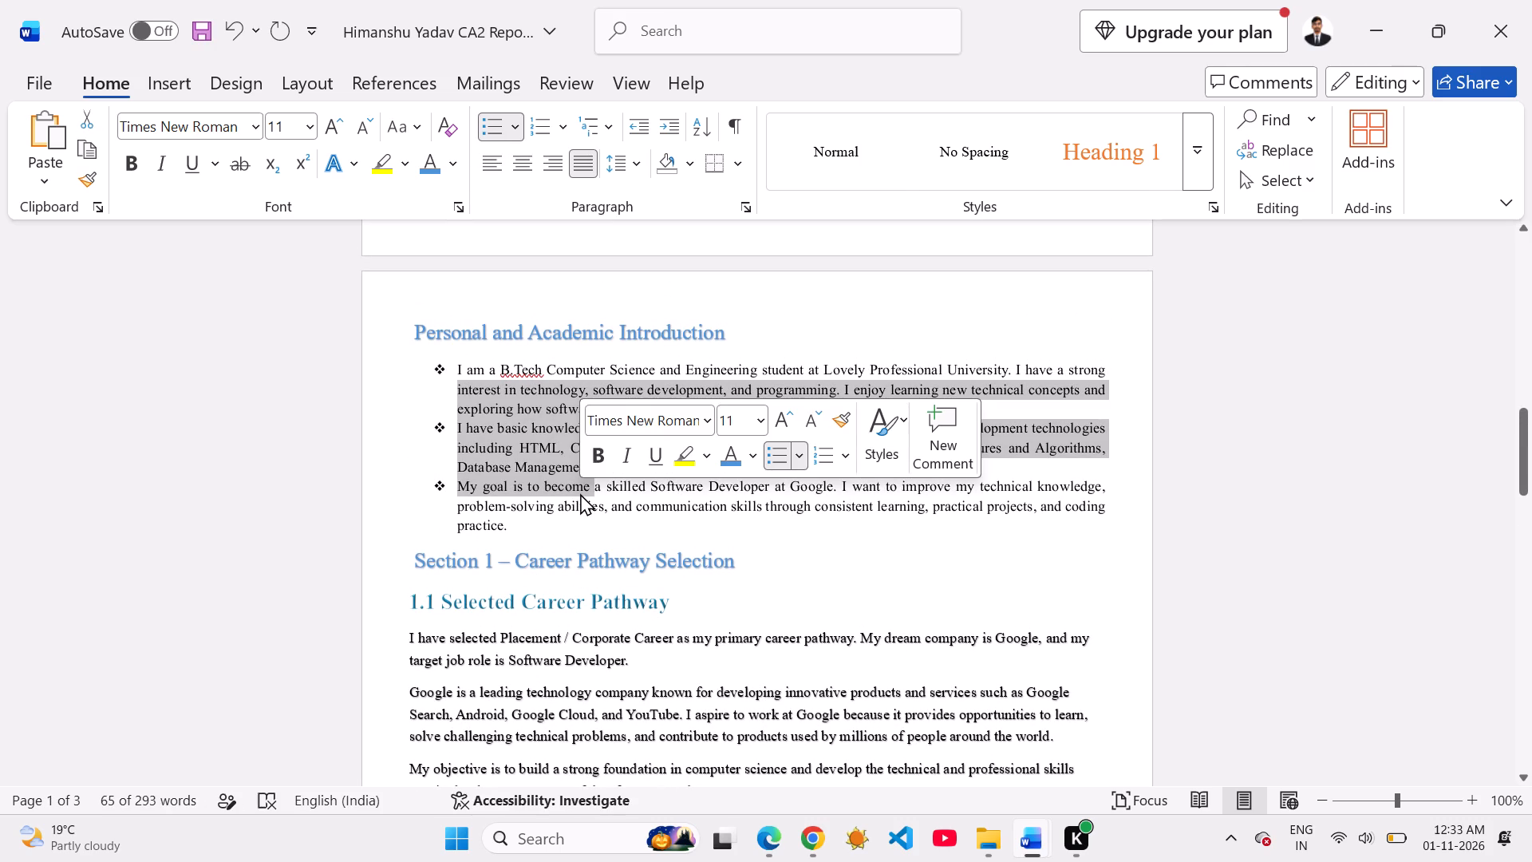
pyautogui.scroll(-1, 580, 493)
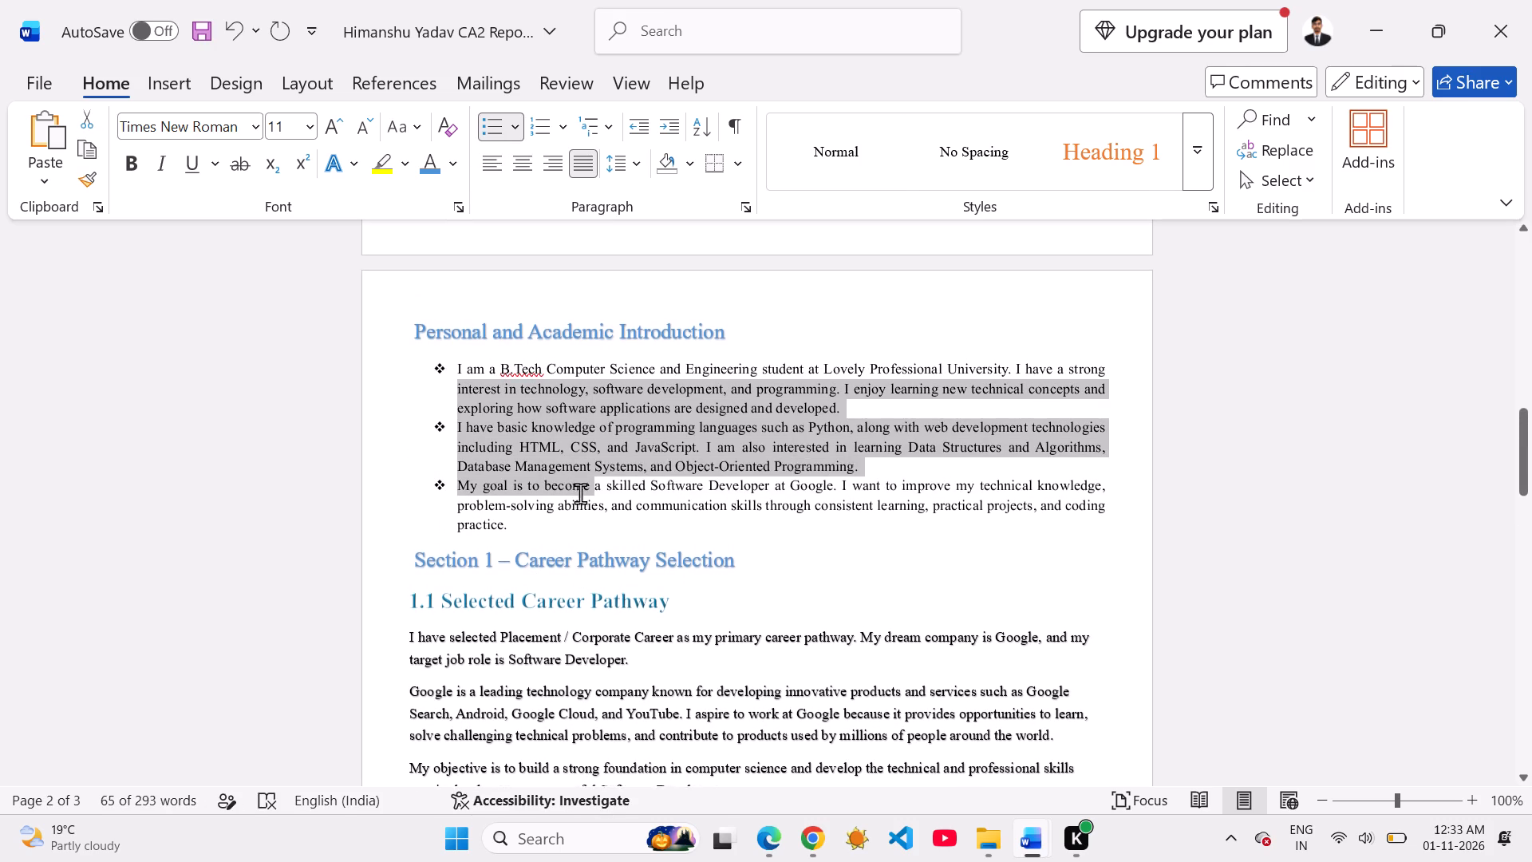
pyautogui.scroll(-1, 580, 493)
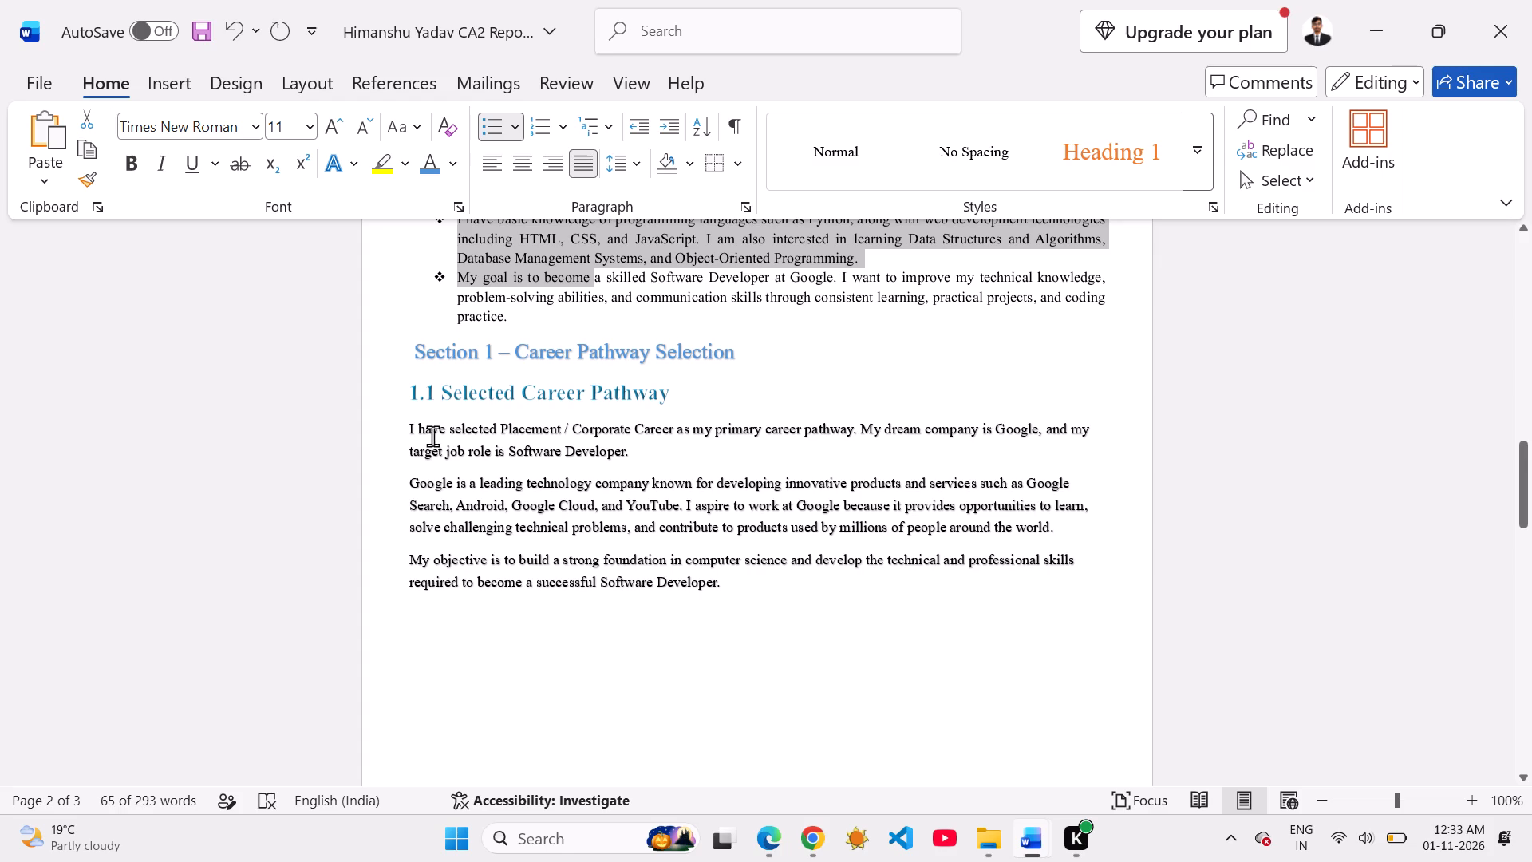
pyautogui.moveTo(399, 430); pyautogui.dragTo(700, 612)
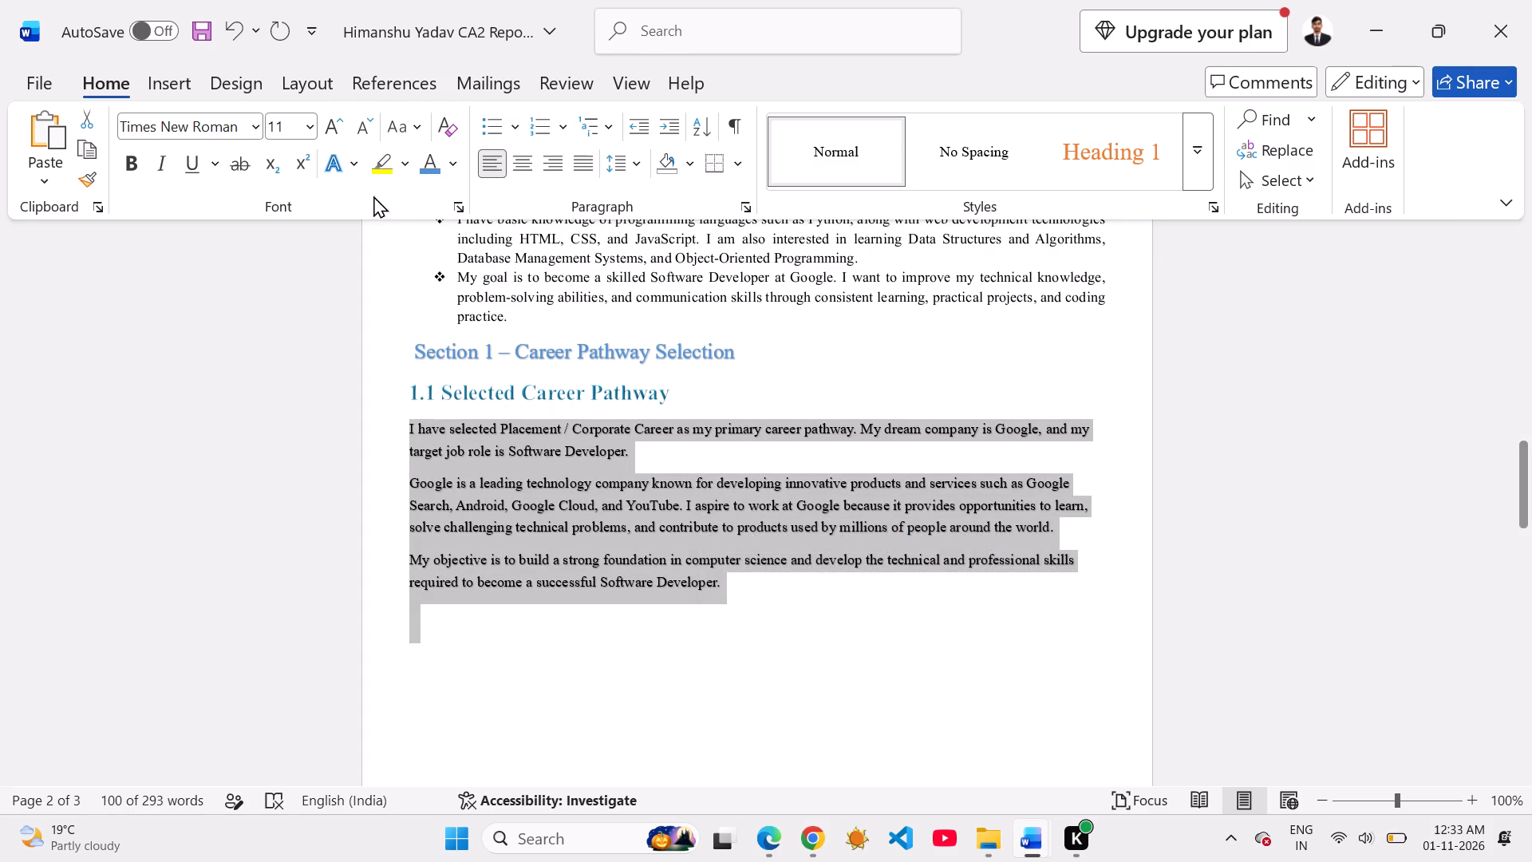
pyautogui.click(431, 164)
pyautogui.click(431, 164)
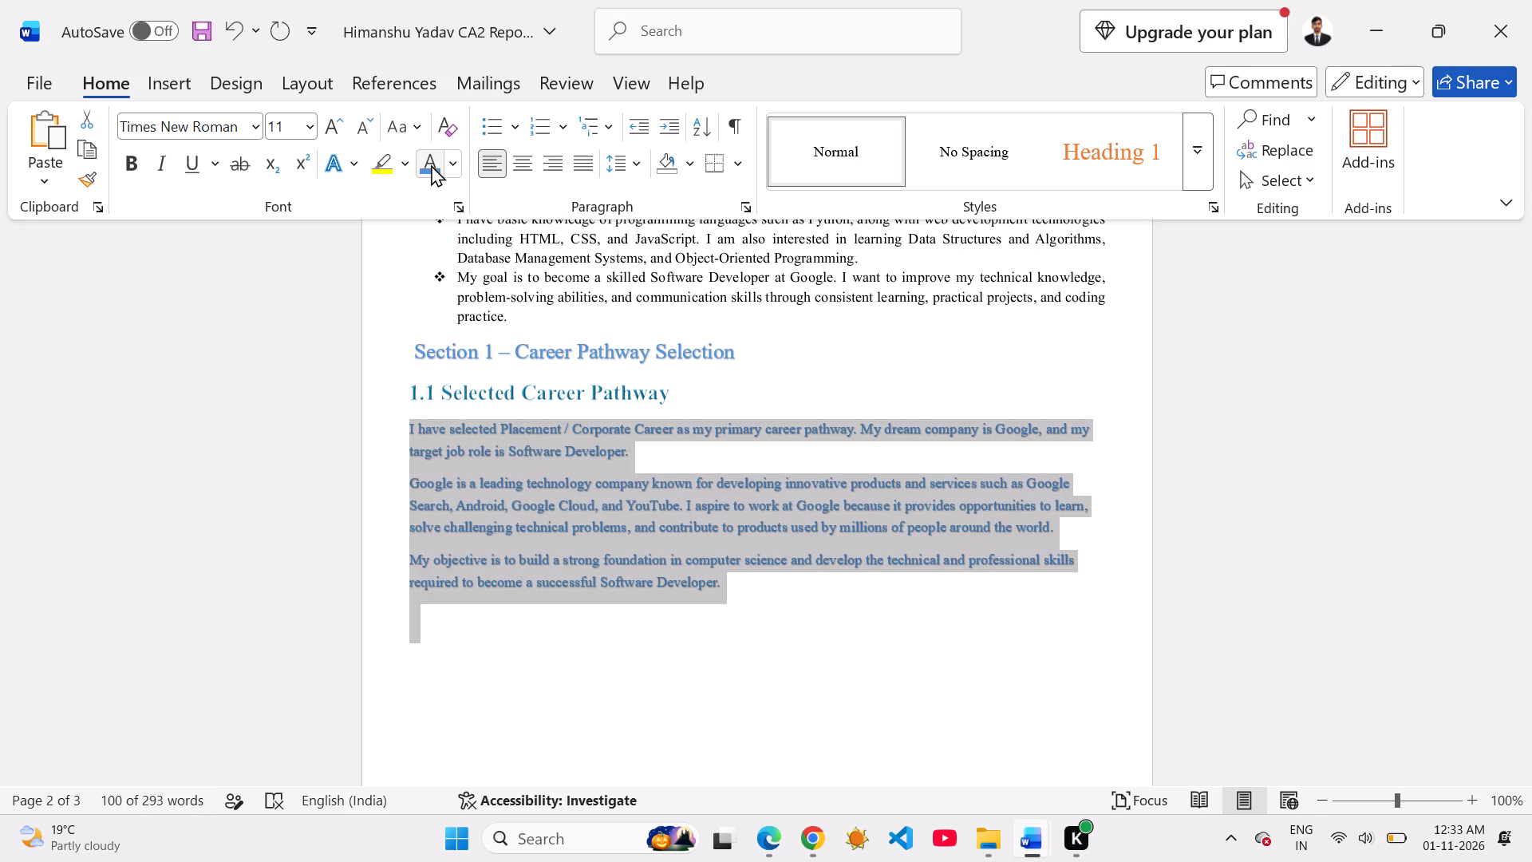
pyautogui.click(431, 164)
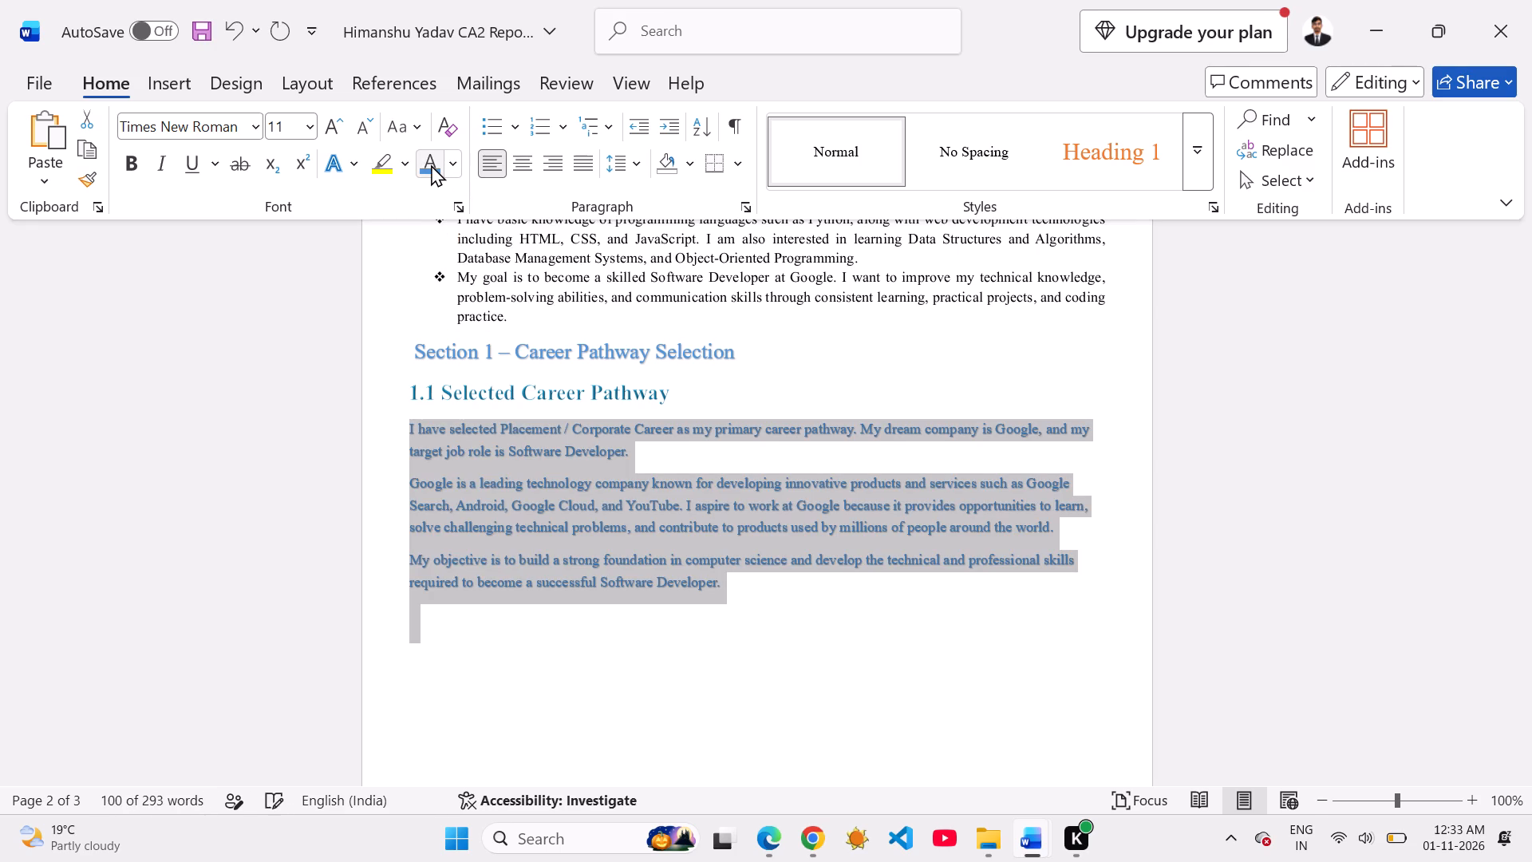
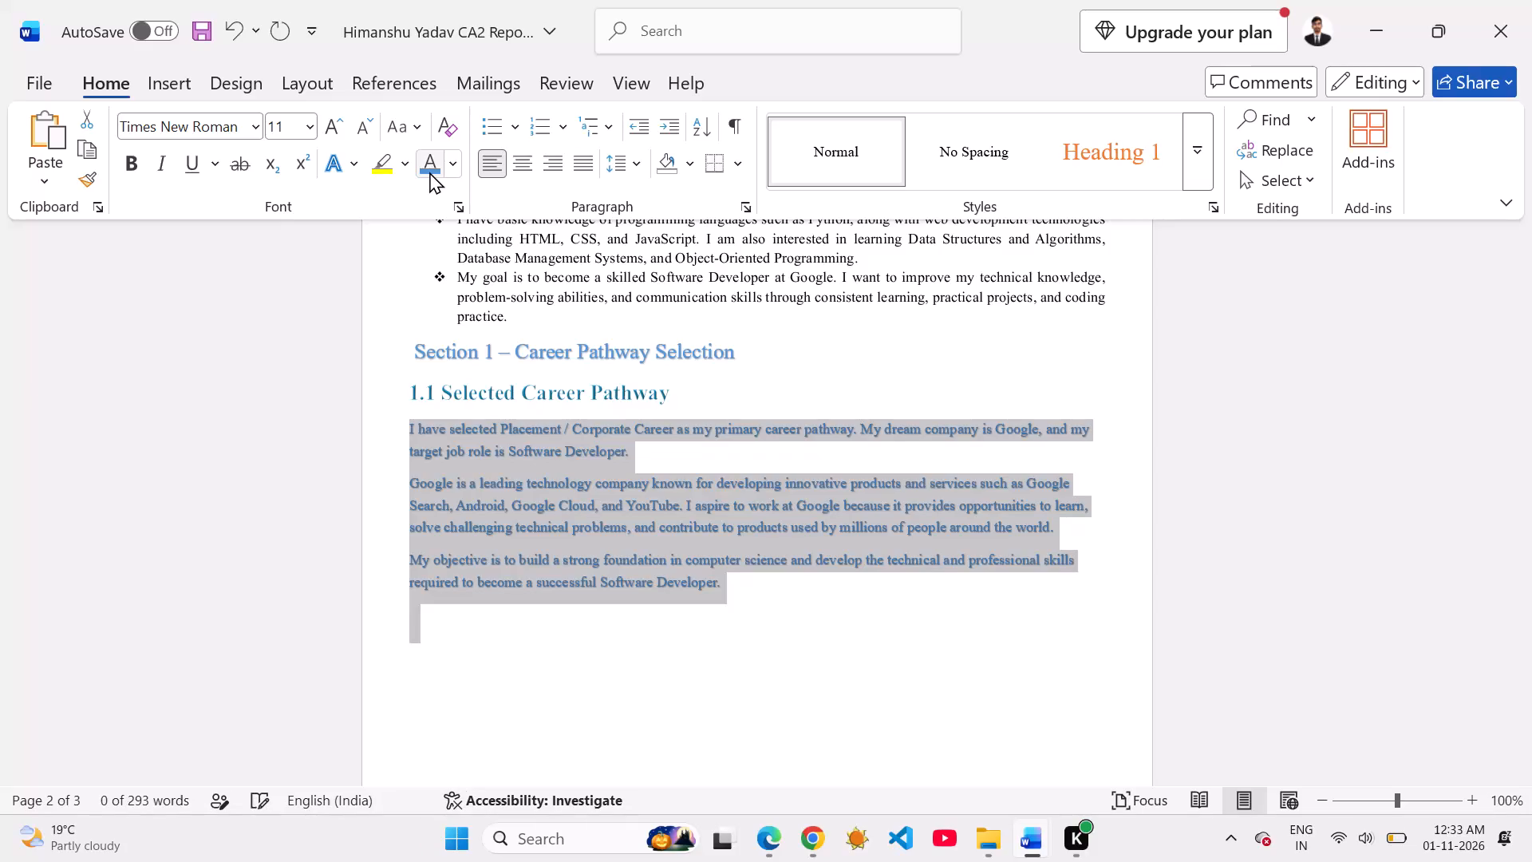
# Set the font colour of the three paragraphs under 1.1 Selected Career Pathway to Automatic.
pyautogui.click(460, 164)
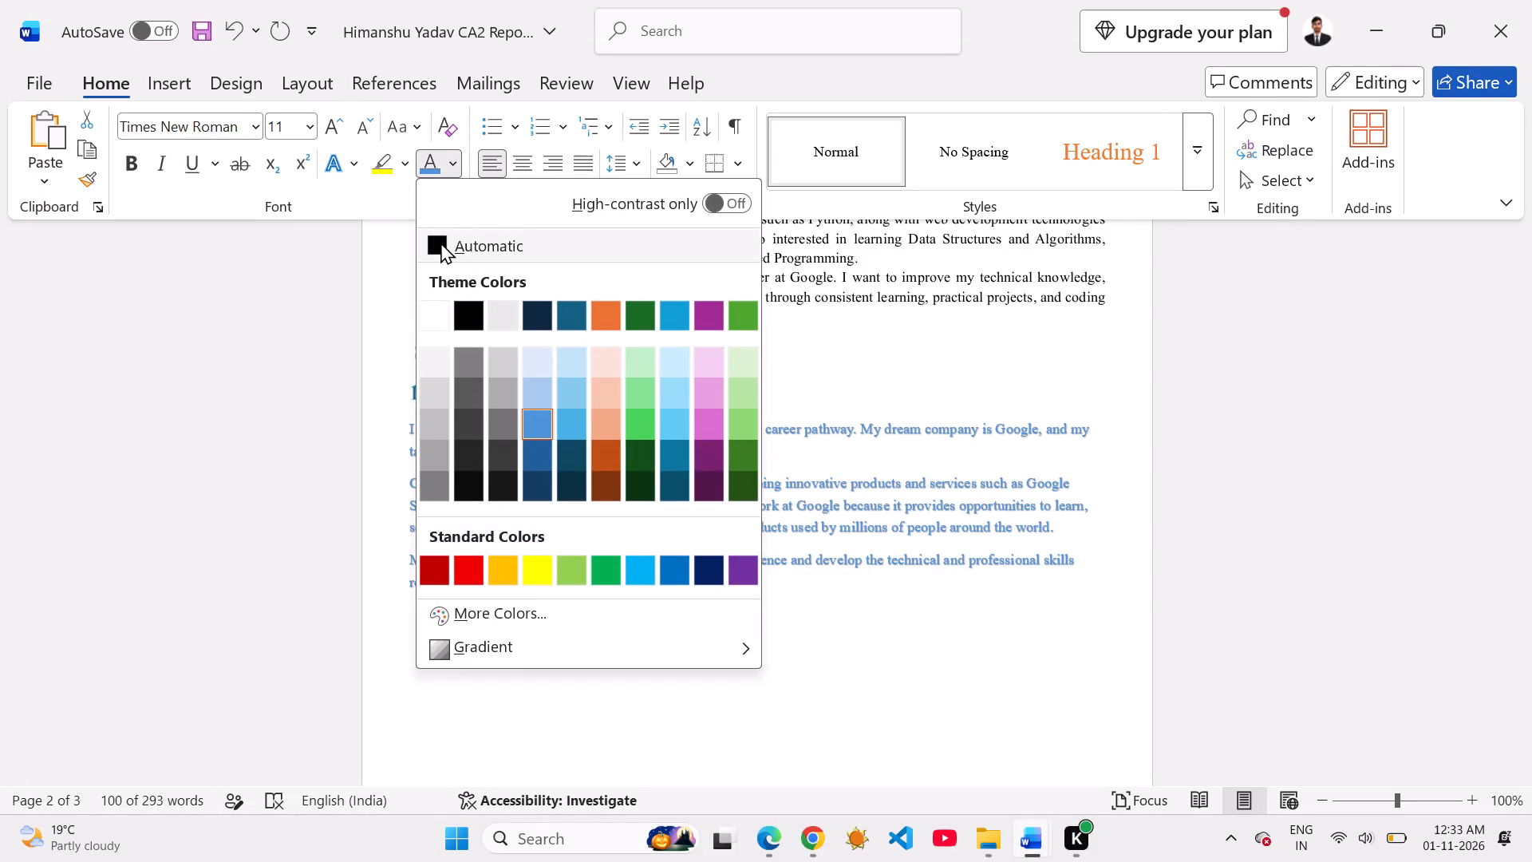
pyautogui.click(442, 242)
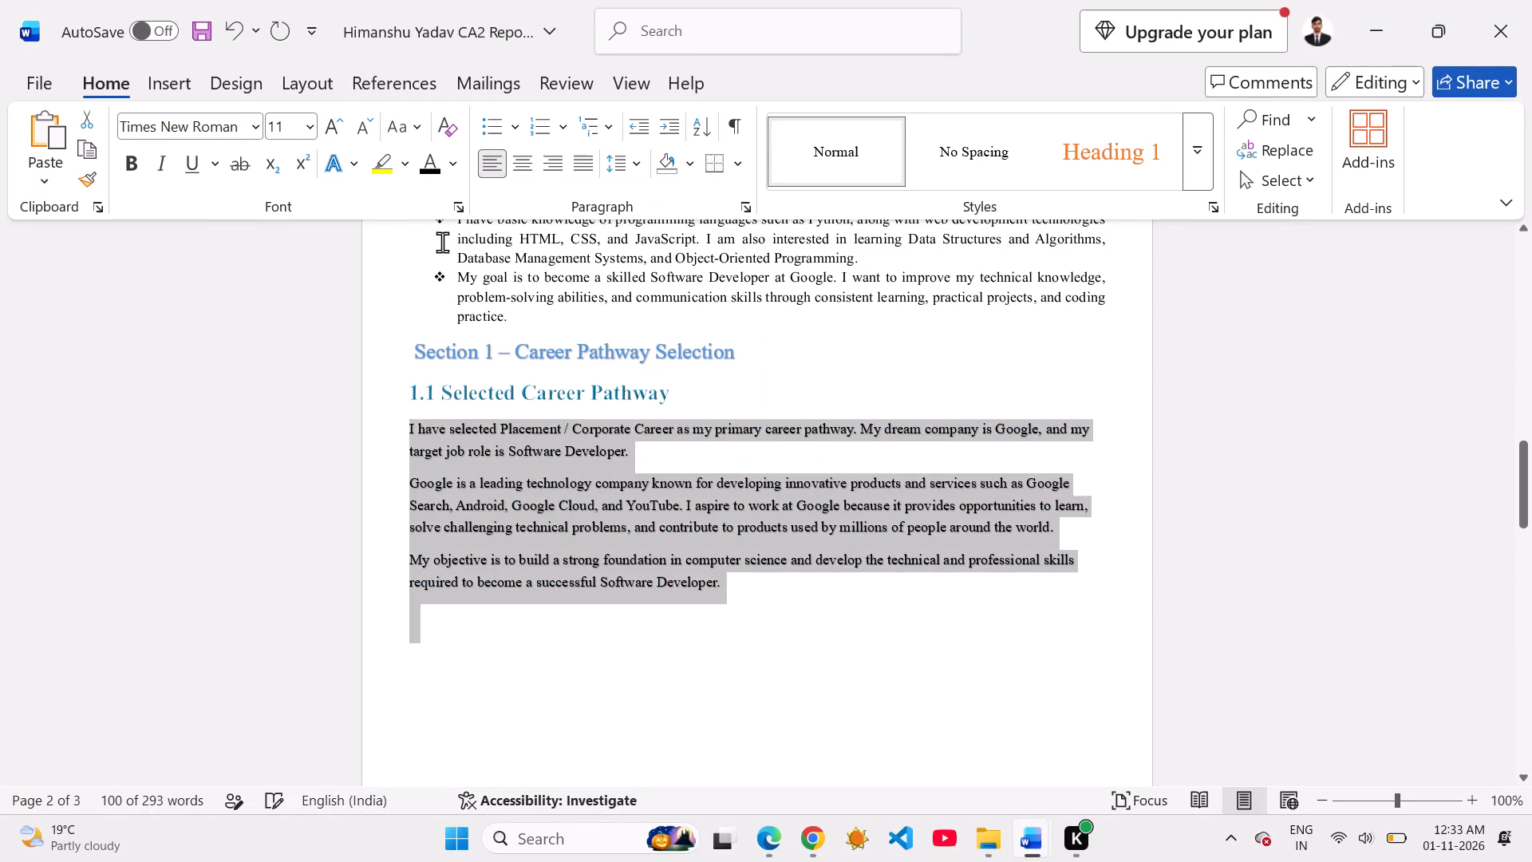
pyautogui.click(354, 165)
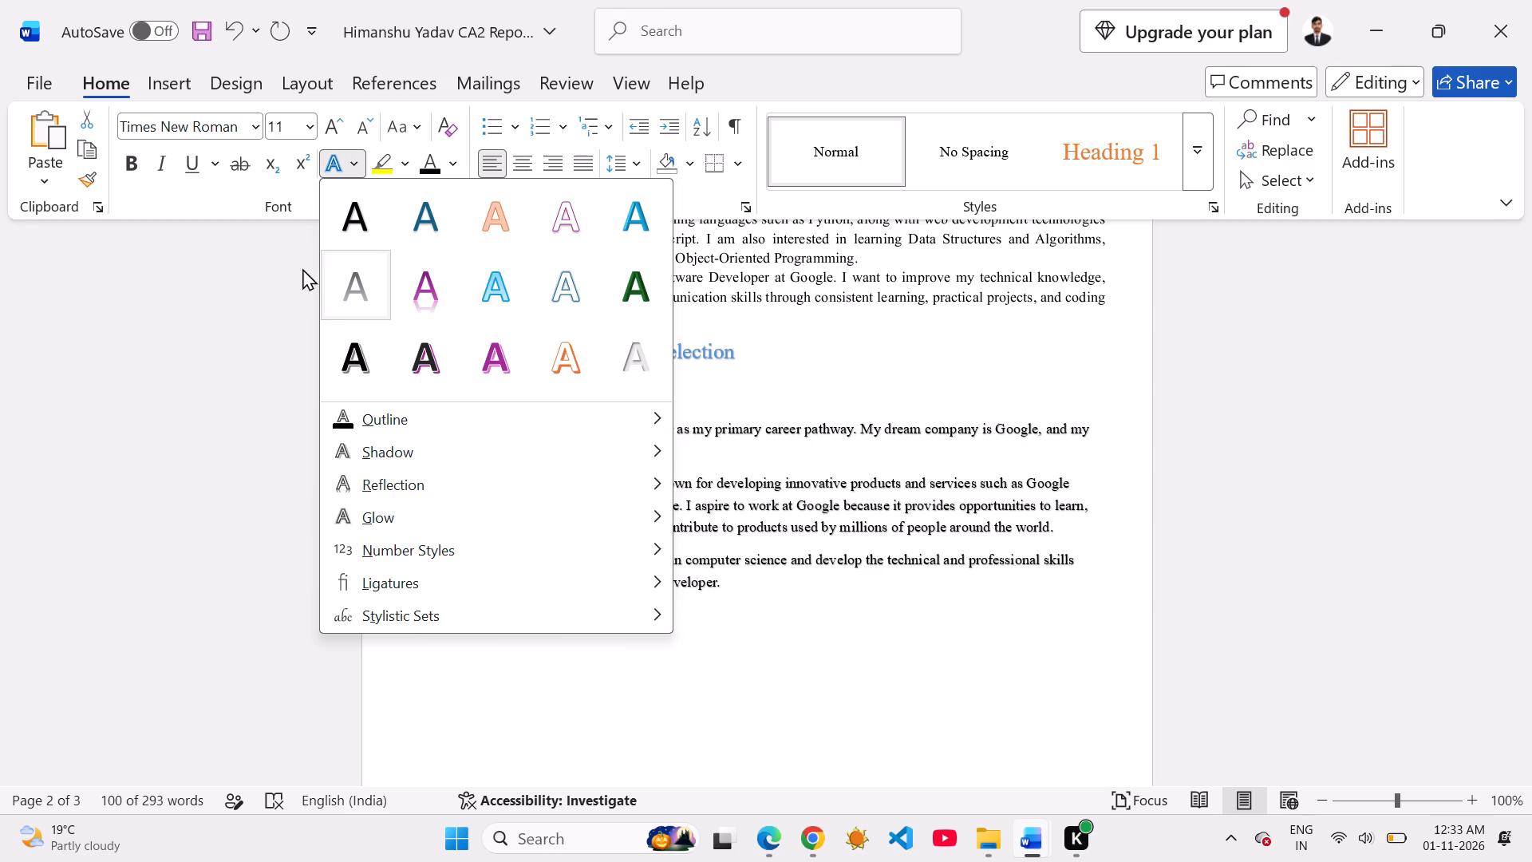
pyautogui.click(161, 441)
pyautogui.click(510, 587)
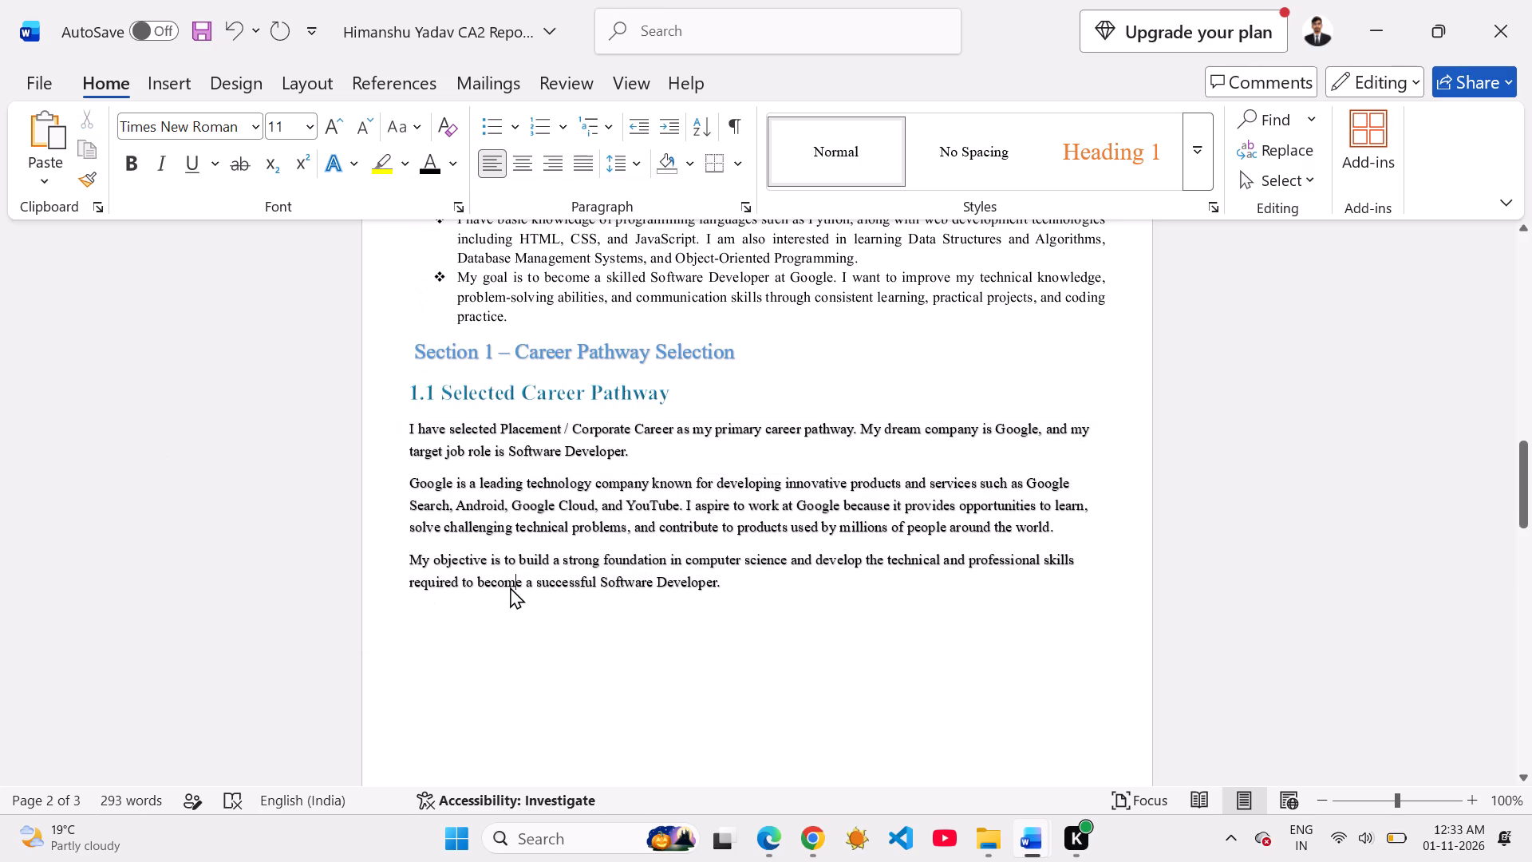
# Delete the three body paragraphs under 1.1 Selected Career Pathway, including the leftover letter, leaving an empty line below the heading.
pyautogui.scroll(-1, 510, 587)
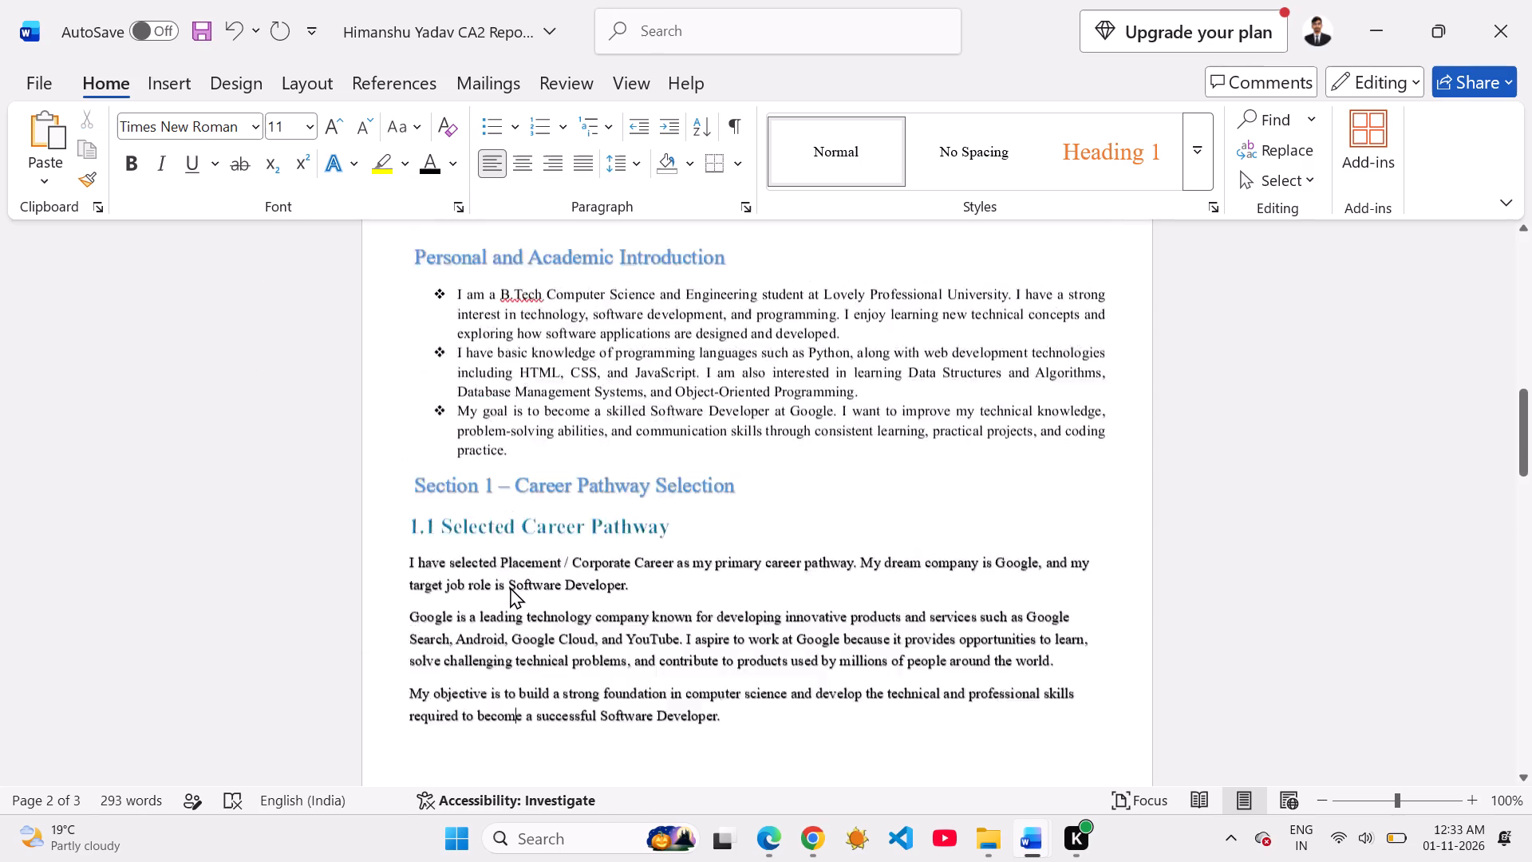
pyautogui.scroll(-2, 510, 587)
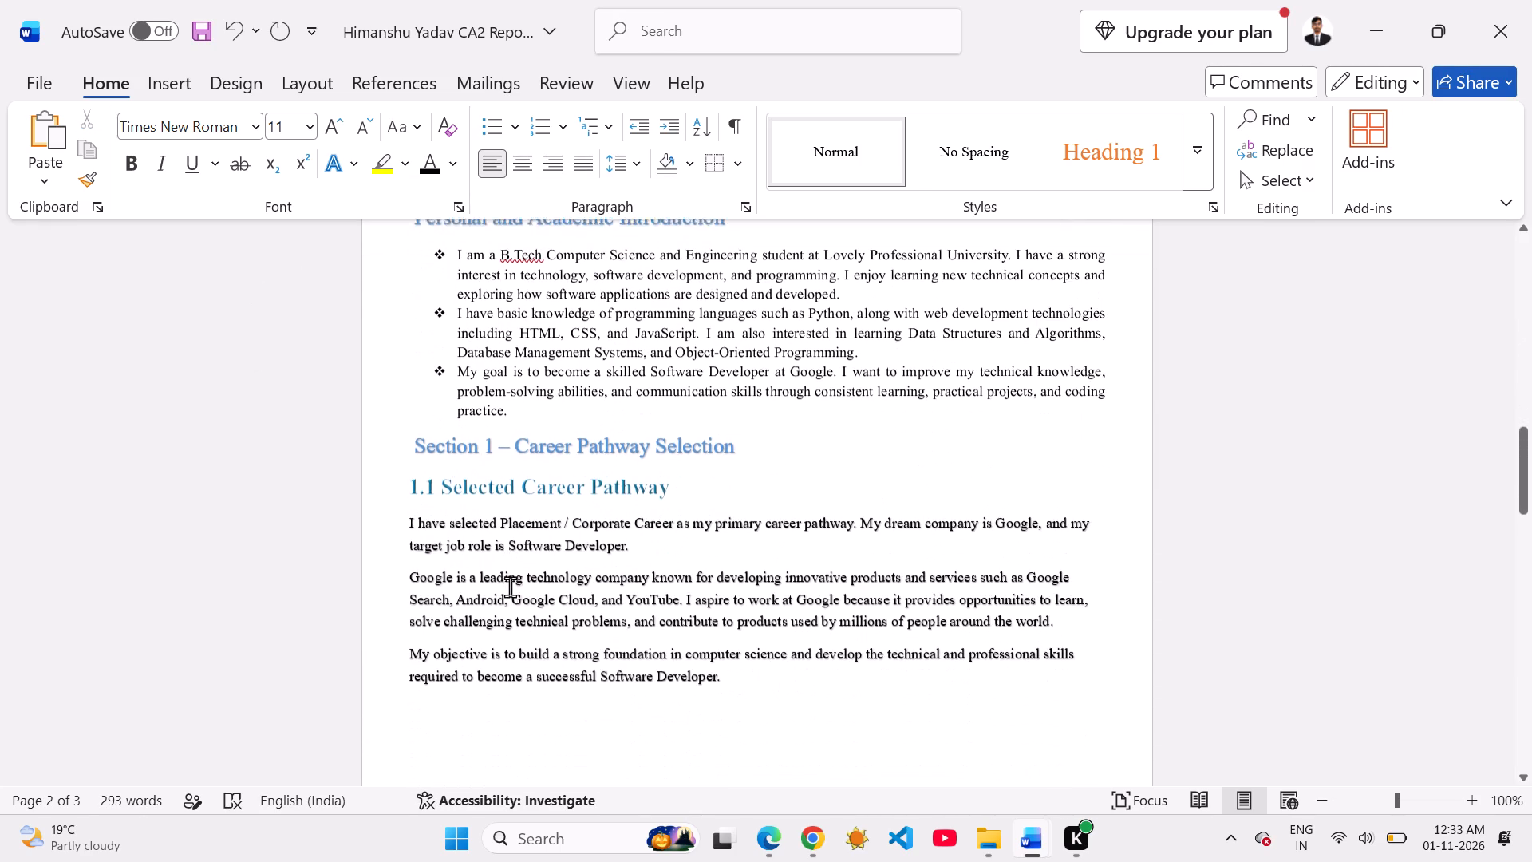
pyautogui.scroll(-1, 510, 587)
pyautogui.moveTo(402, 508); pyautogui.dragTo(800, 741)
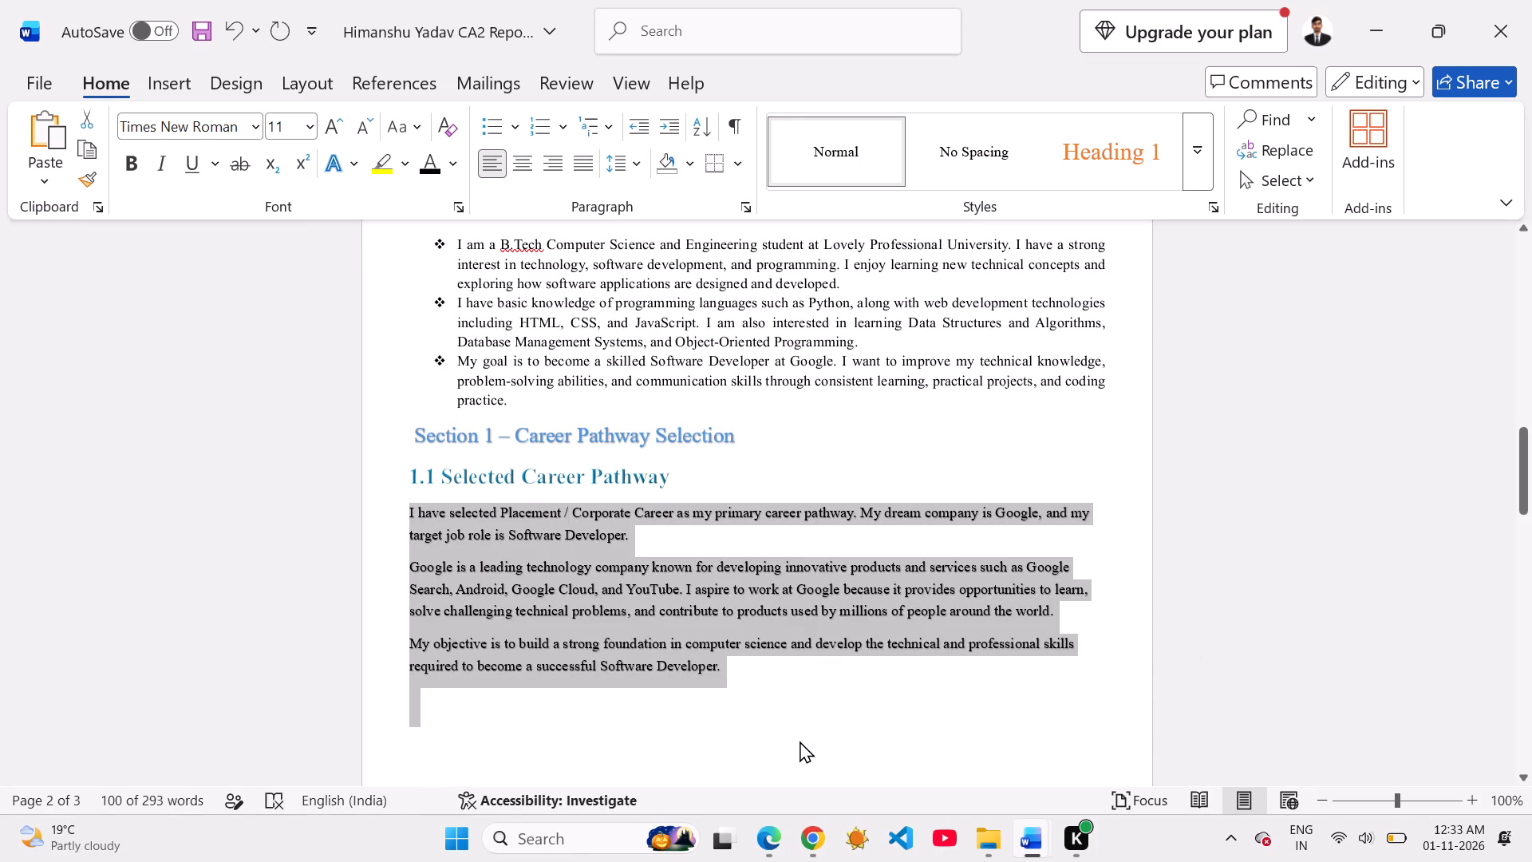
pyautogui.press('BackSpace')
pyautogui.click(442, 520)
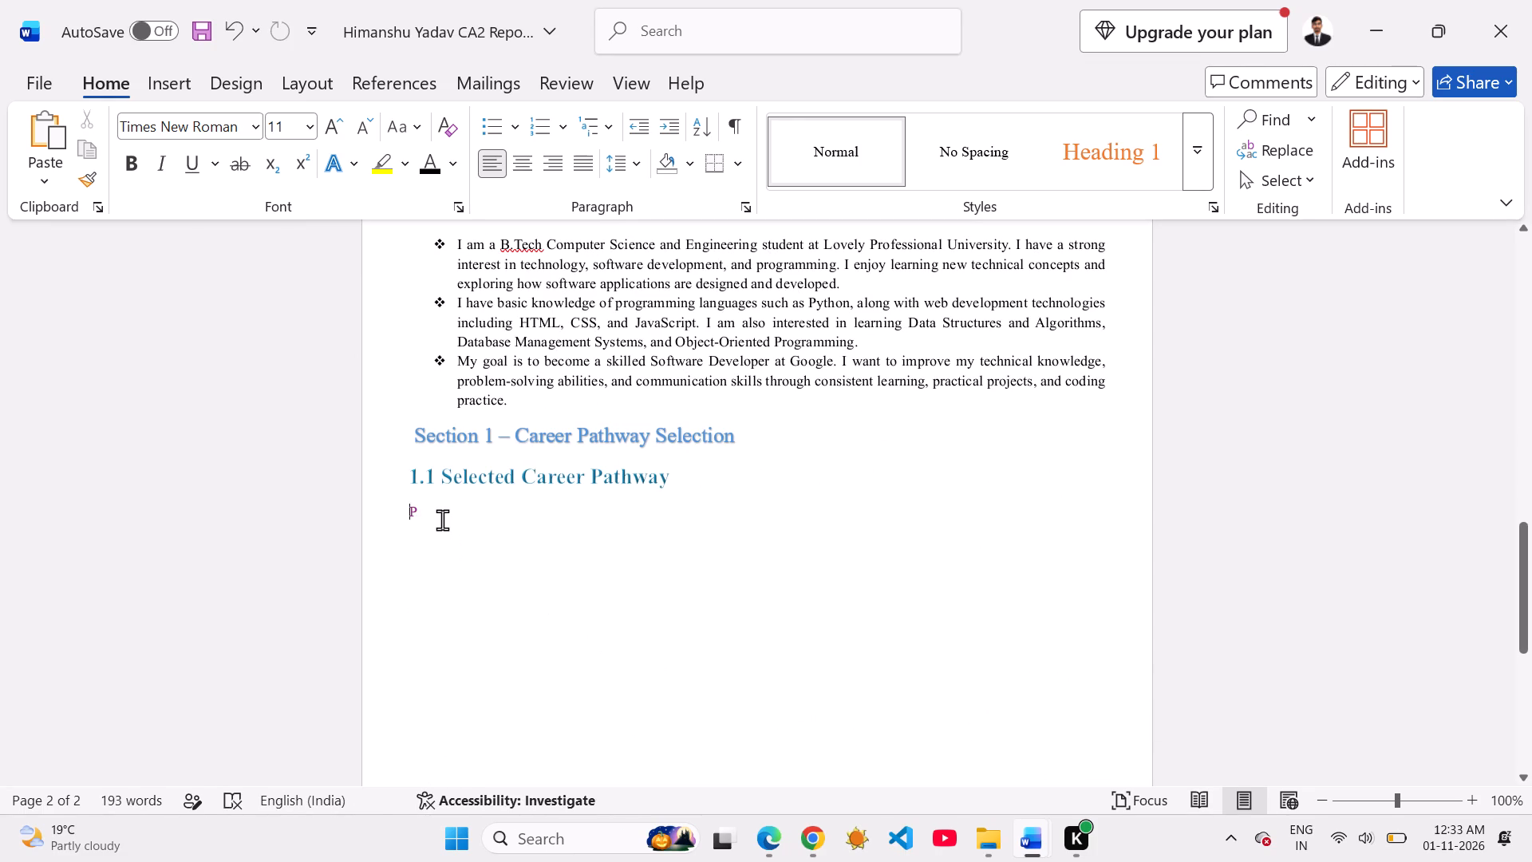
pyautogui.press('BackSpace')
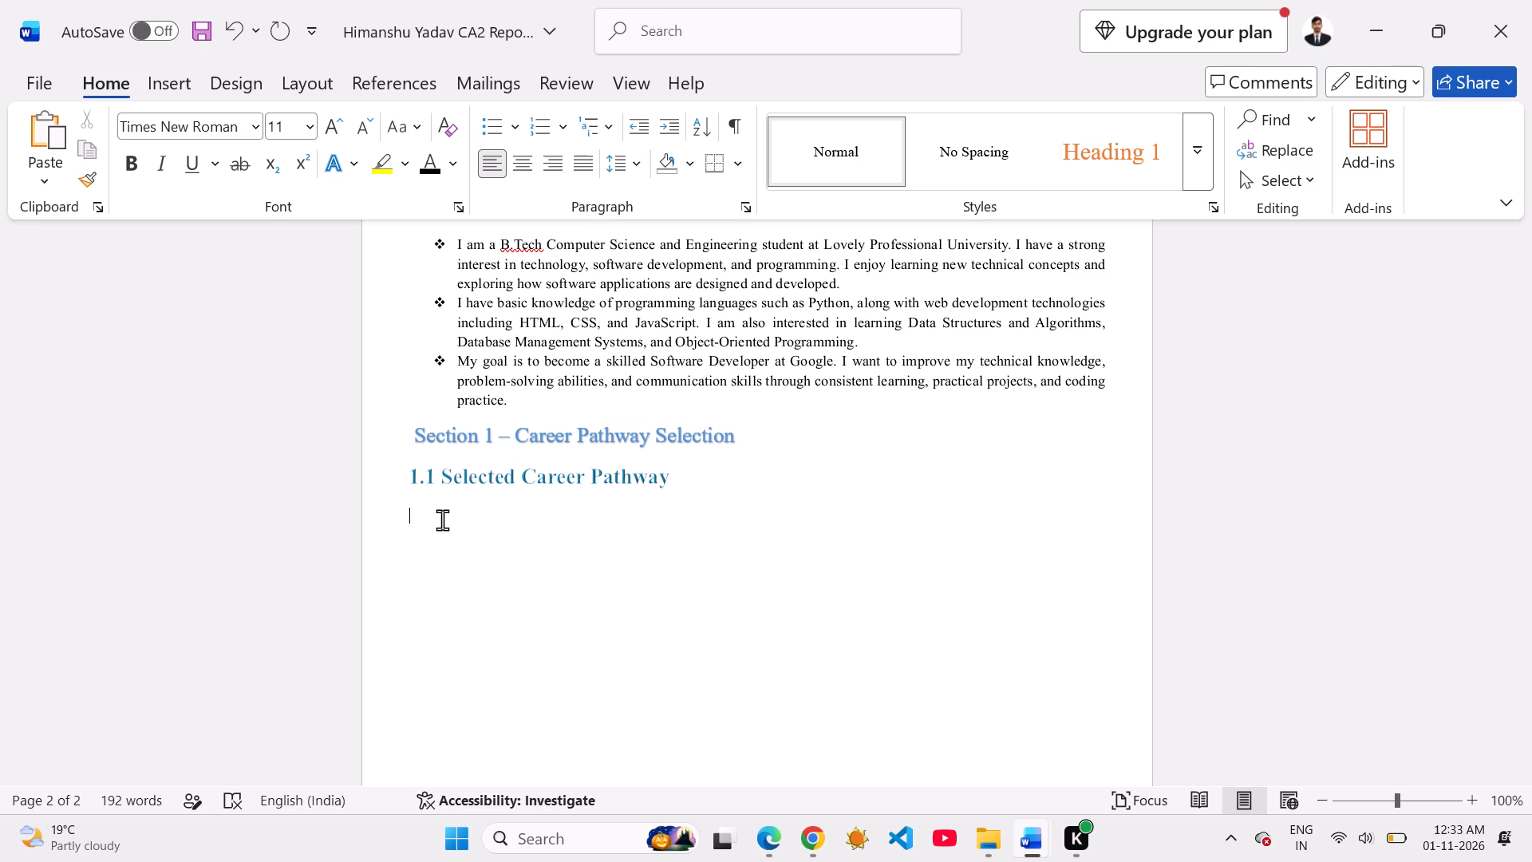
# Paste the copied 1.1 section text below the 1.1 Selected Career Pathway heading and delete the duplicate pasted heading.
pyautogui.hotkey('ctrl', 'c')
pyautogui.hotkey('ctrl', 'v')
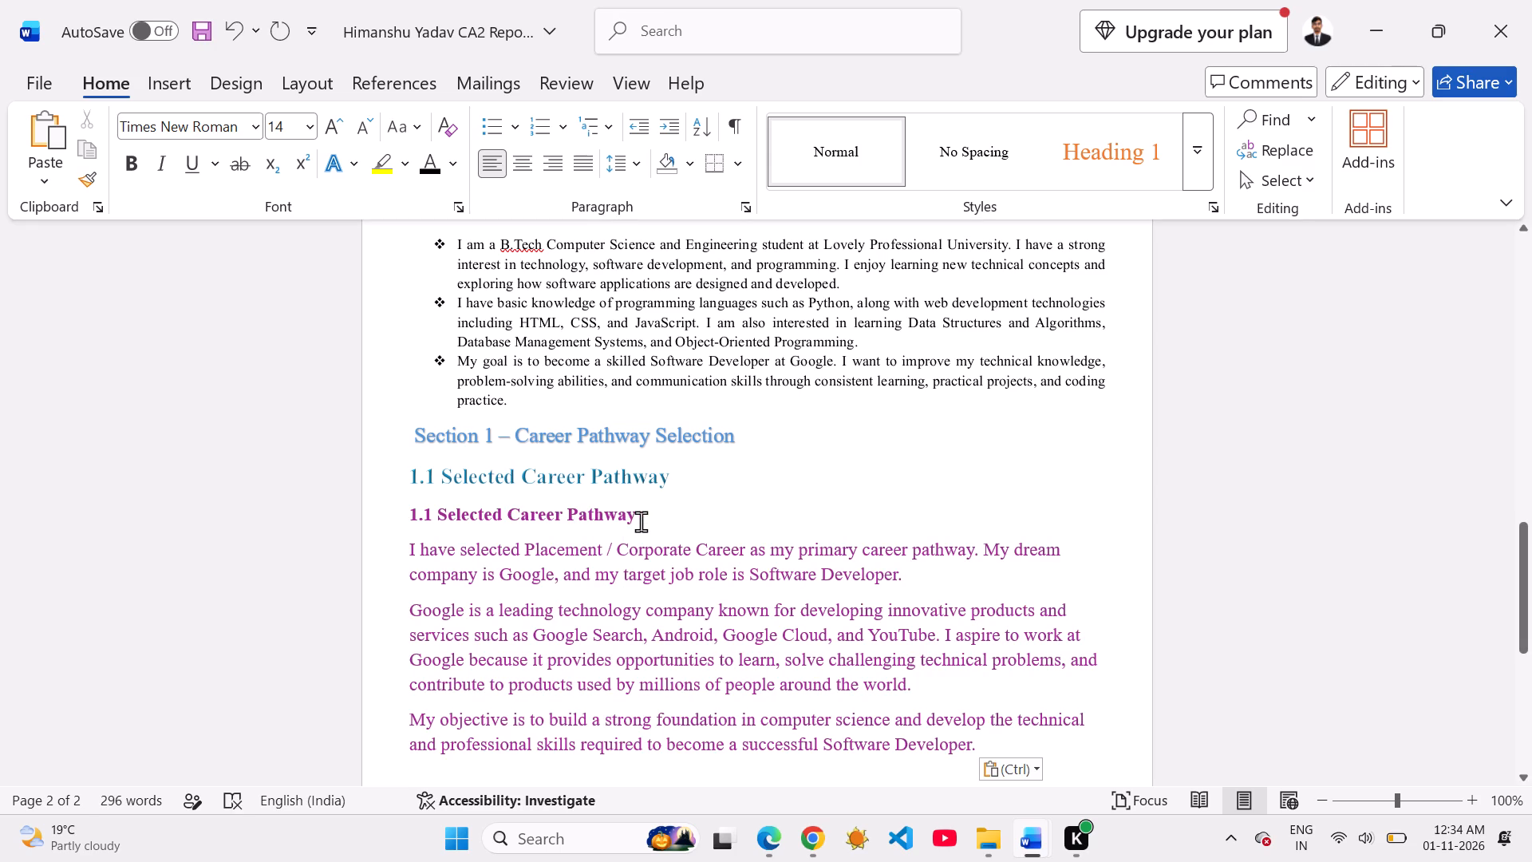
pyautogui.moveTo(648, 520); pyautogui.dragTo(407, 516)
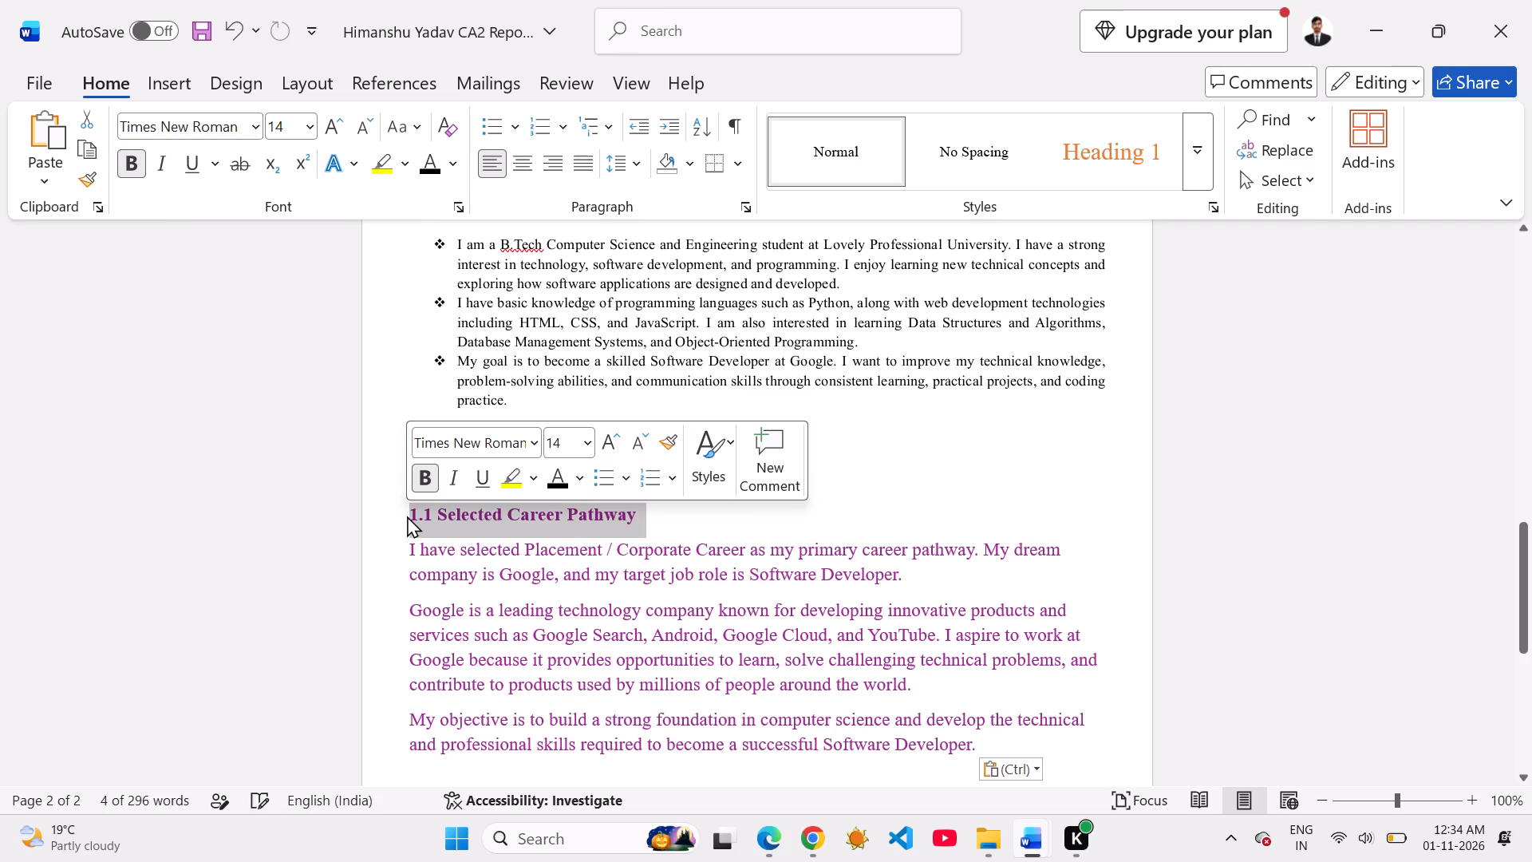
pyautogui.press('BackSpace')
# Format the three pasted paragraphs under 1.1 Selected Career Pathway with font size 11 and the Automatic font colour.
pyautogui.moveTo(398, 516); pyautogui.dragTo(1005, 749)
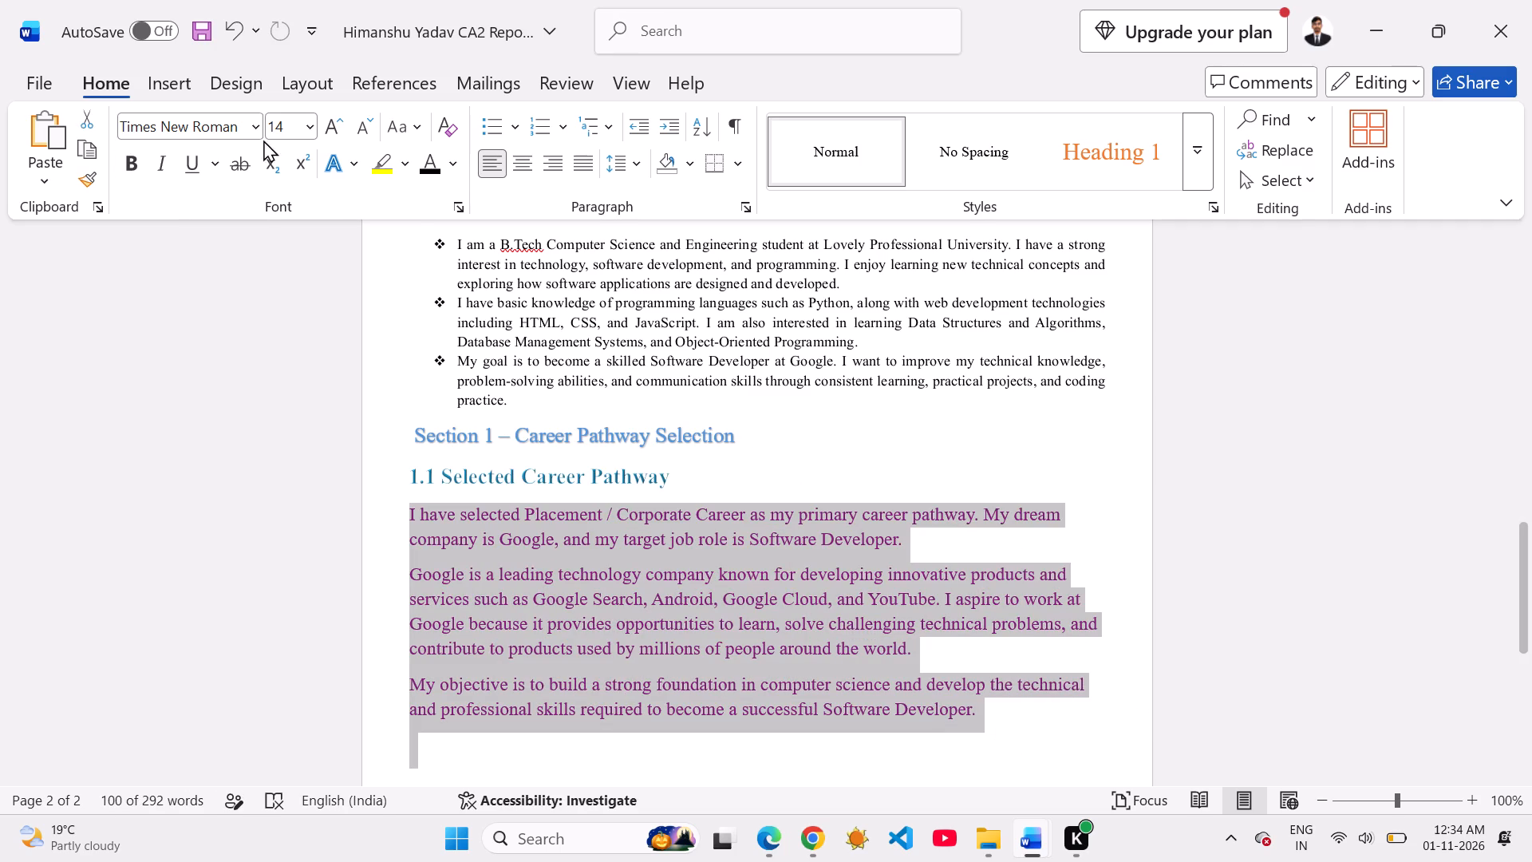
pyautogui.click(310, 124)
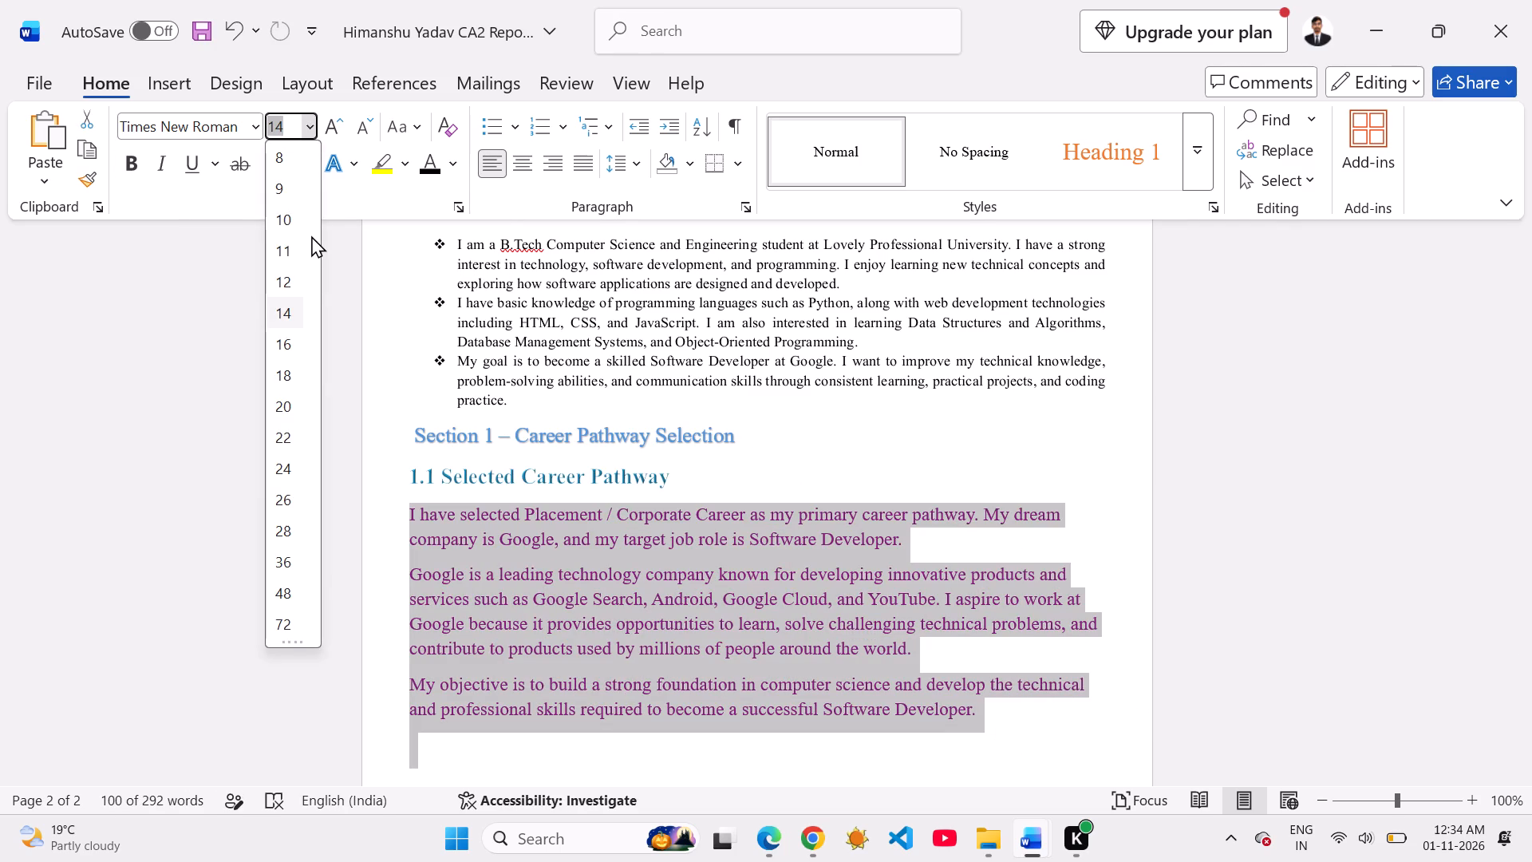
pyautogui.click(294, 250)
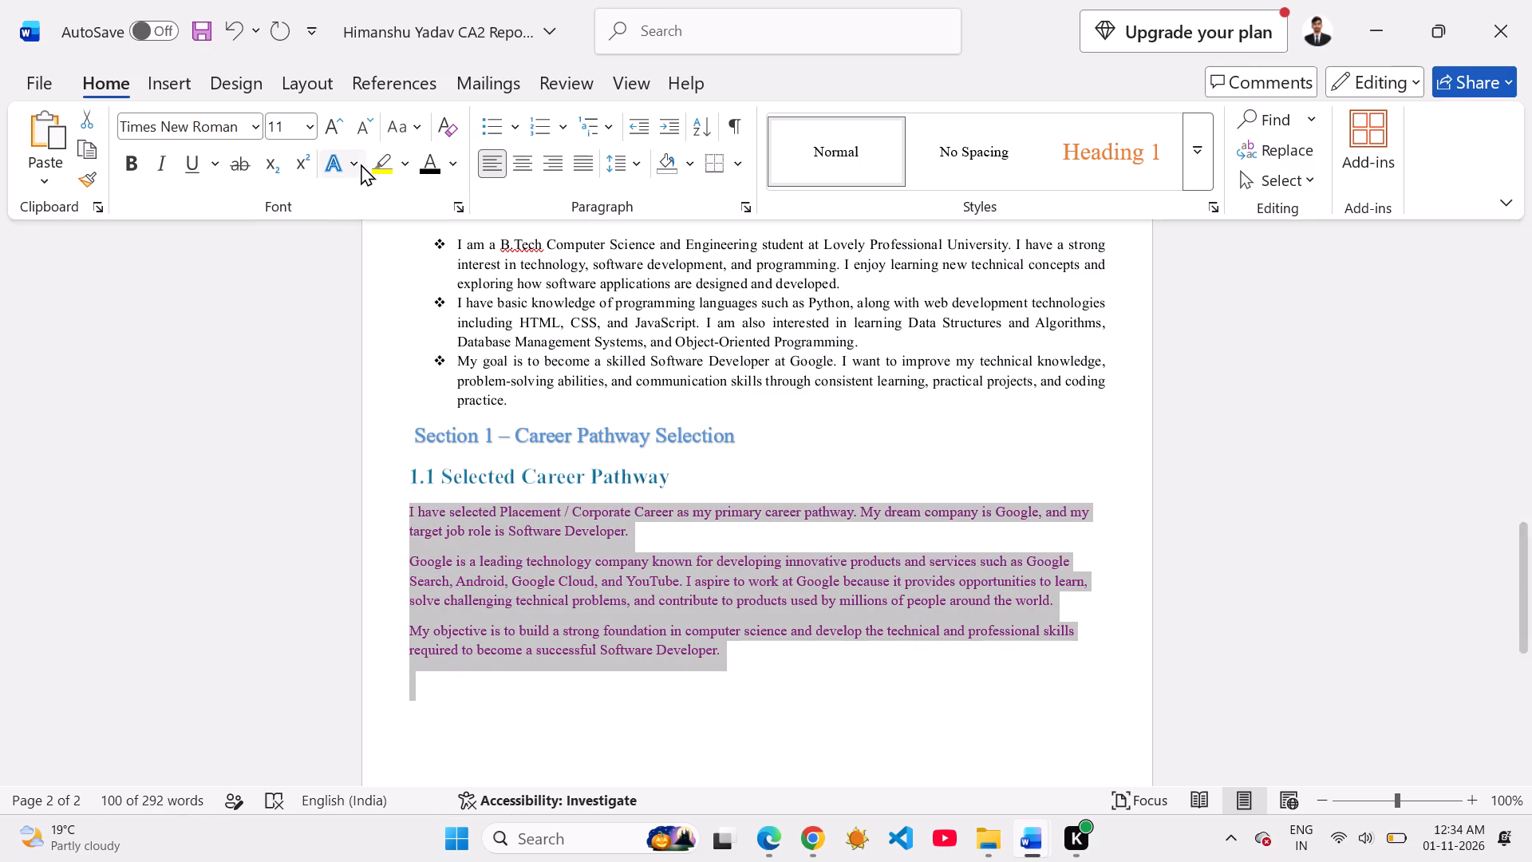
pyautogui.click(445, 161)
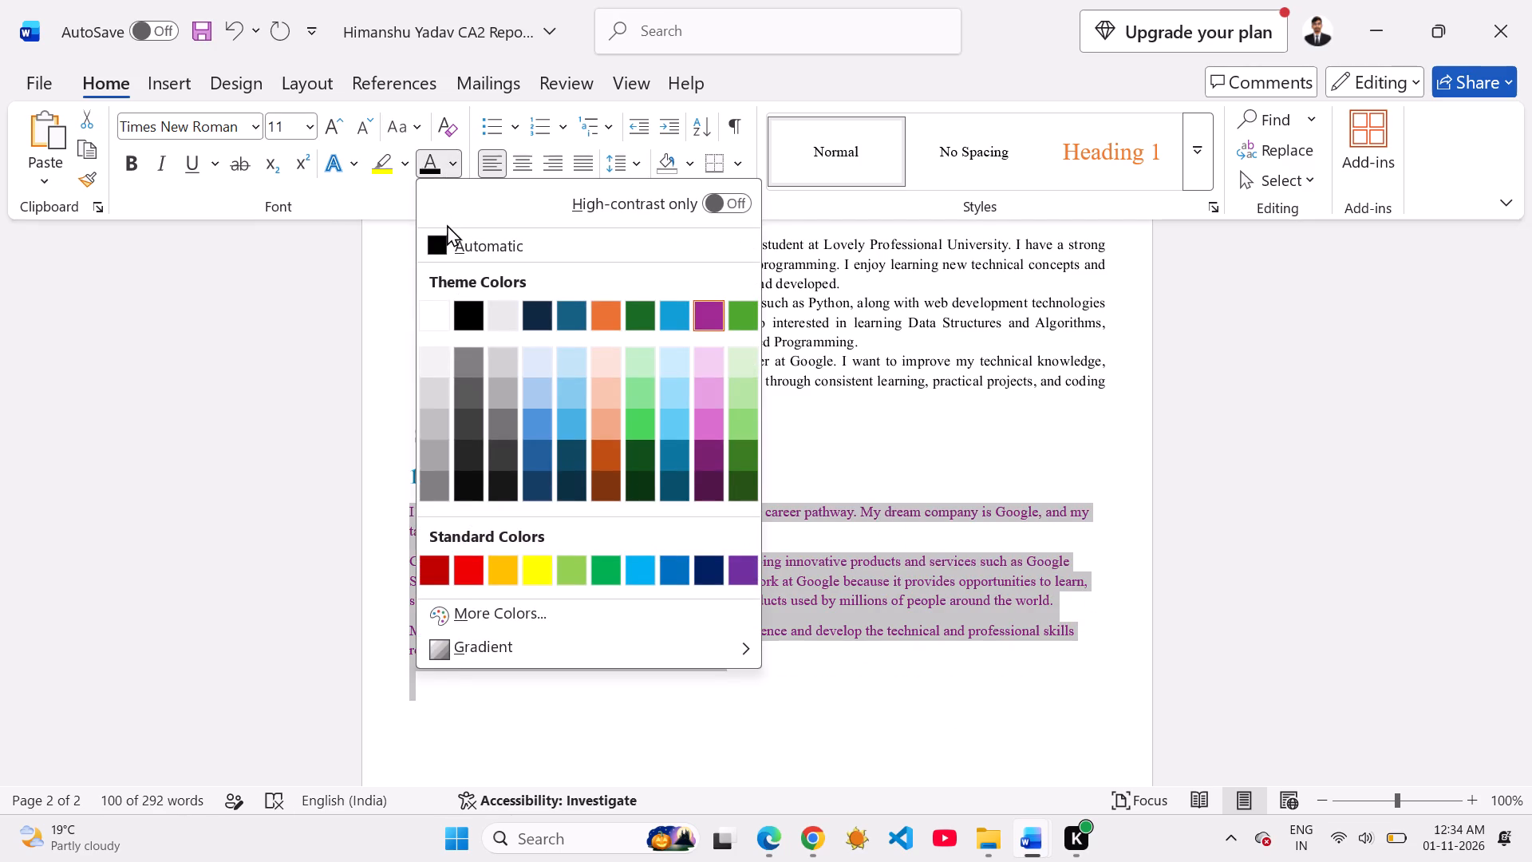
pyautogui.click(435, 248)
pyautogui.click(582, 714)
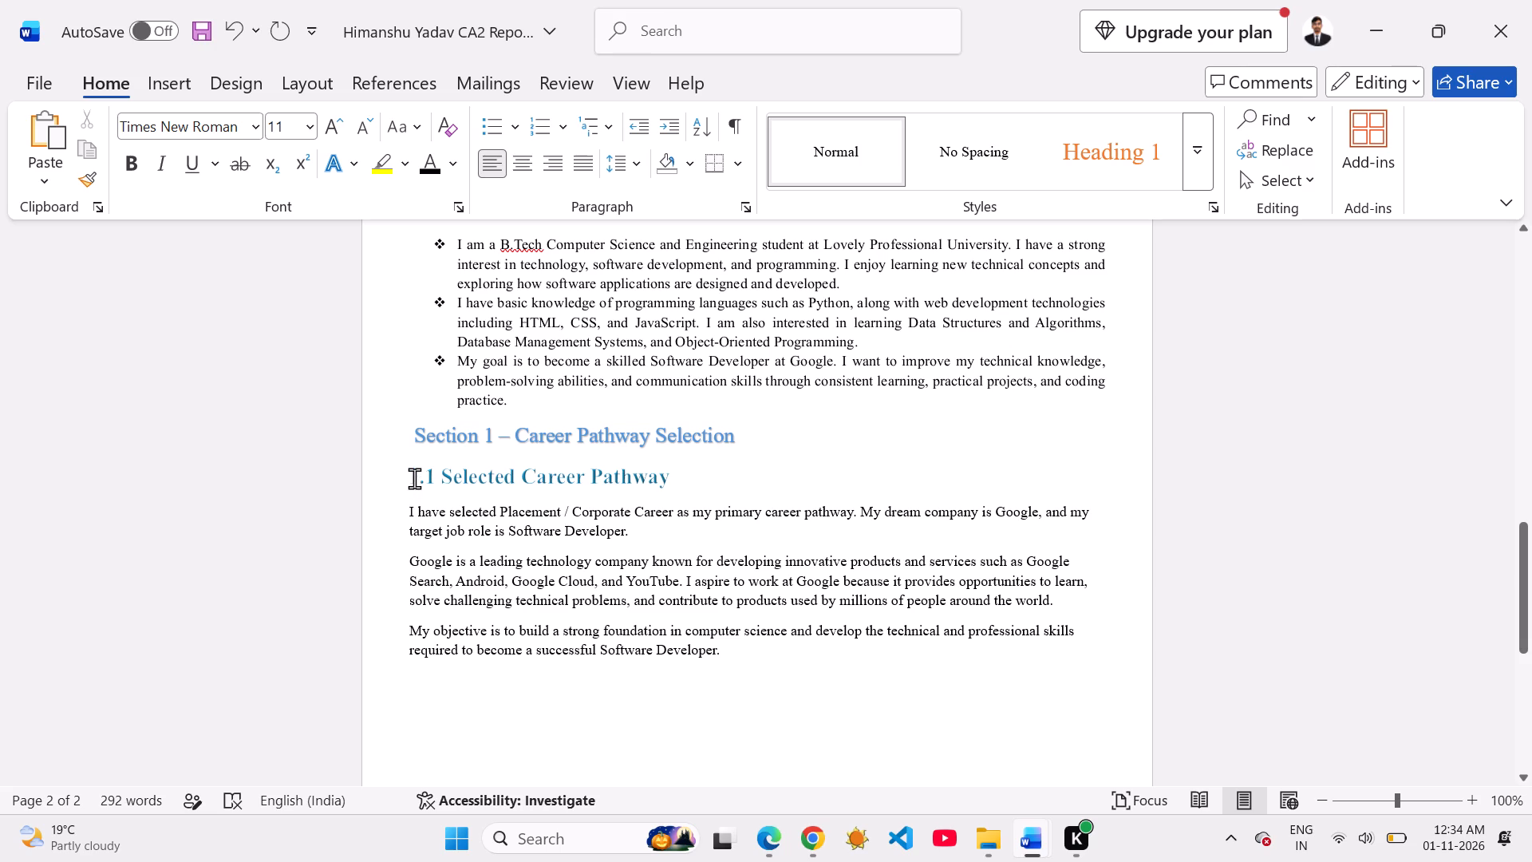
# Set the font size of the 1.1 Selected Career Pathway heading to 14.
pyautogui.moveTo(411, 479); pyautogui.dragTo(687, 462)
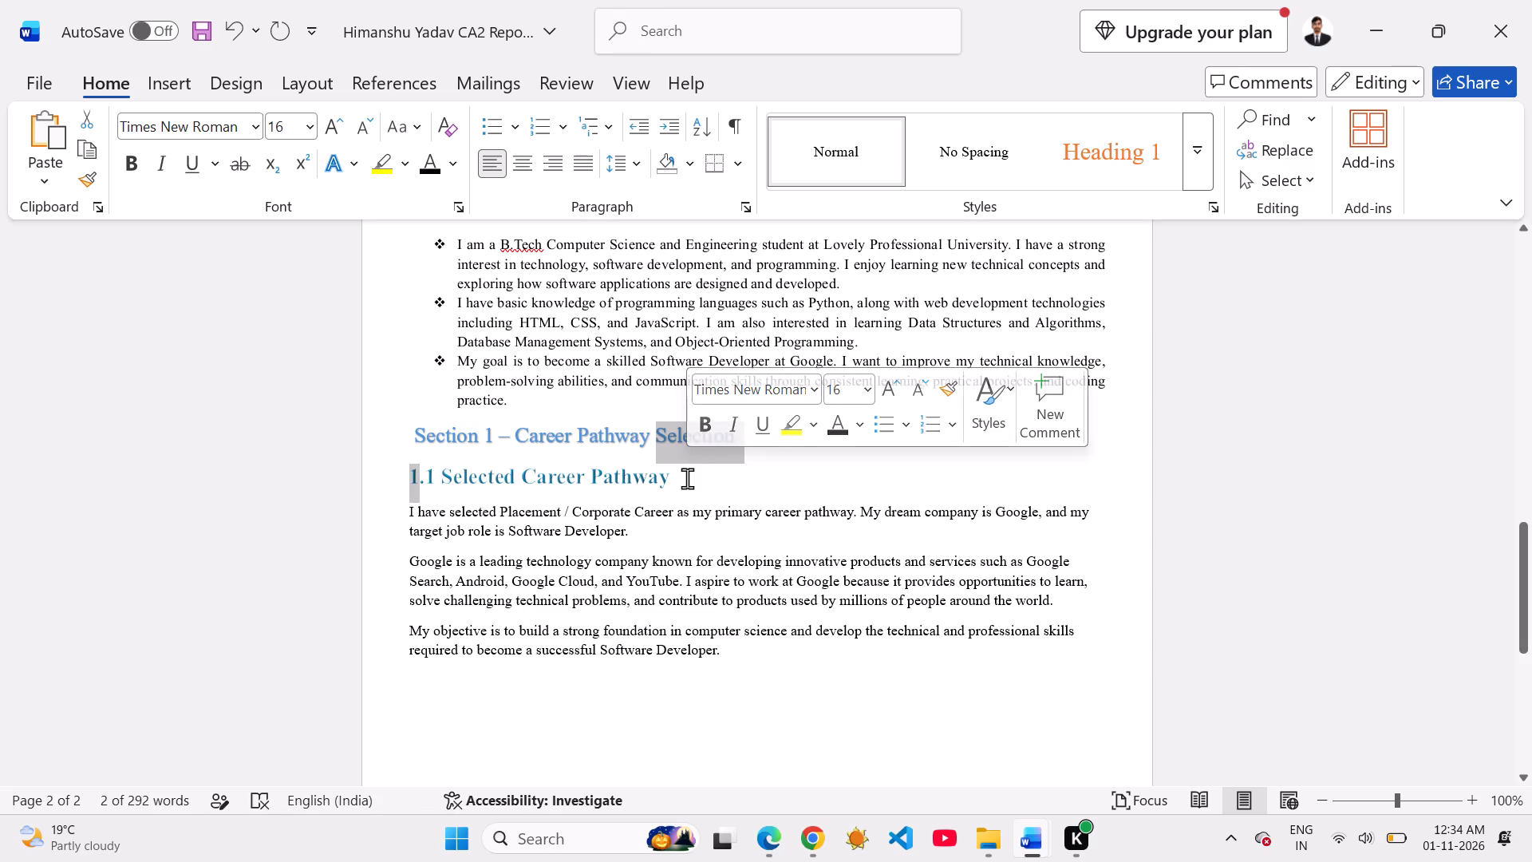
pyautogui.moveTo(687, 479); pyautogui.dragTo(412, 473)
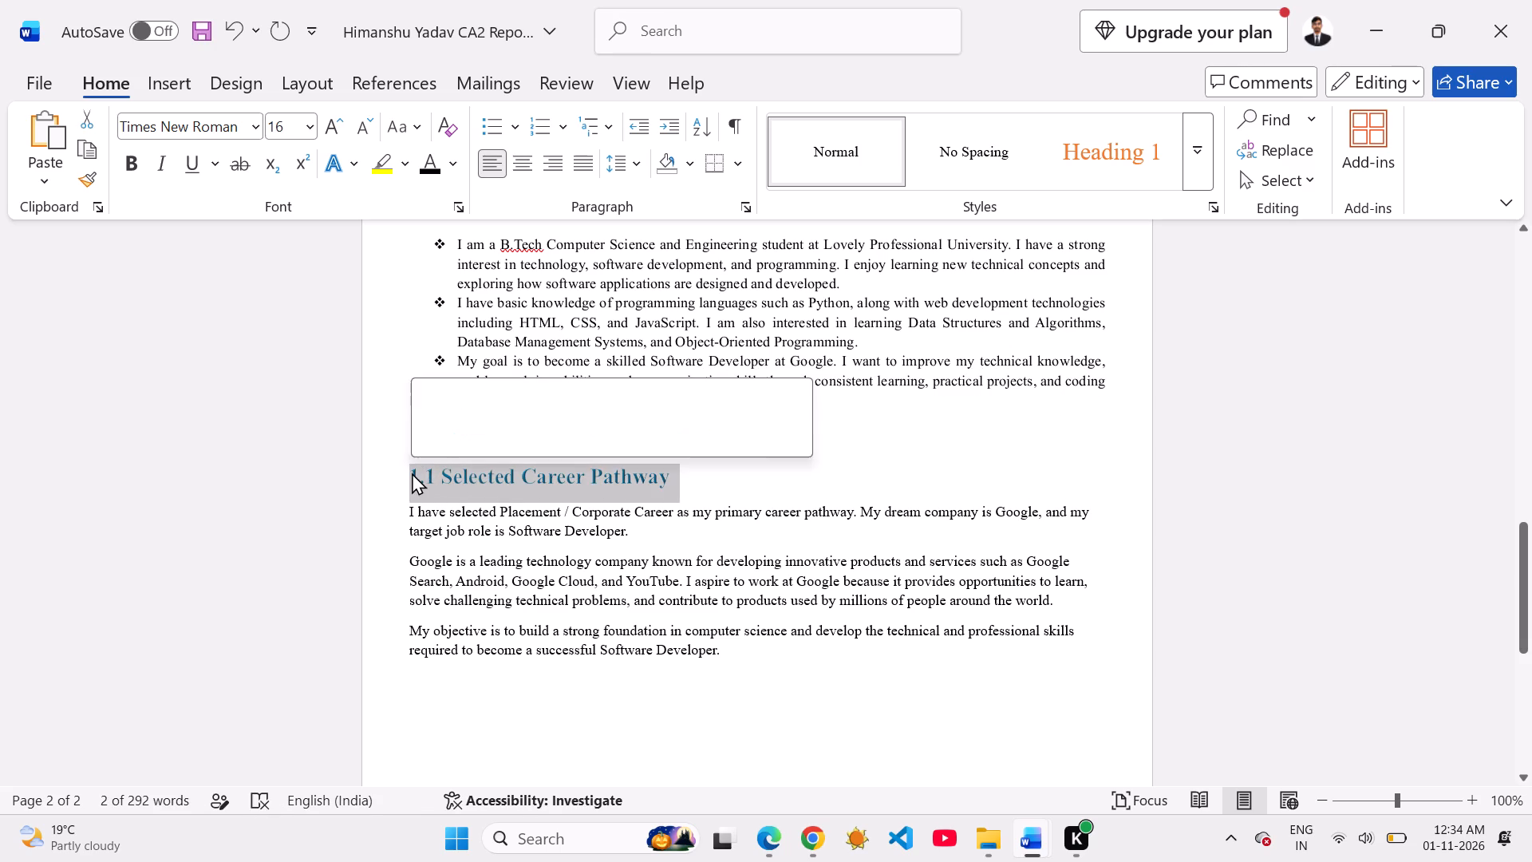
pyautogui.click(310, 130)
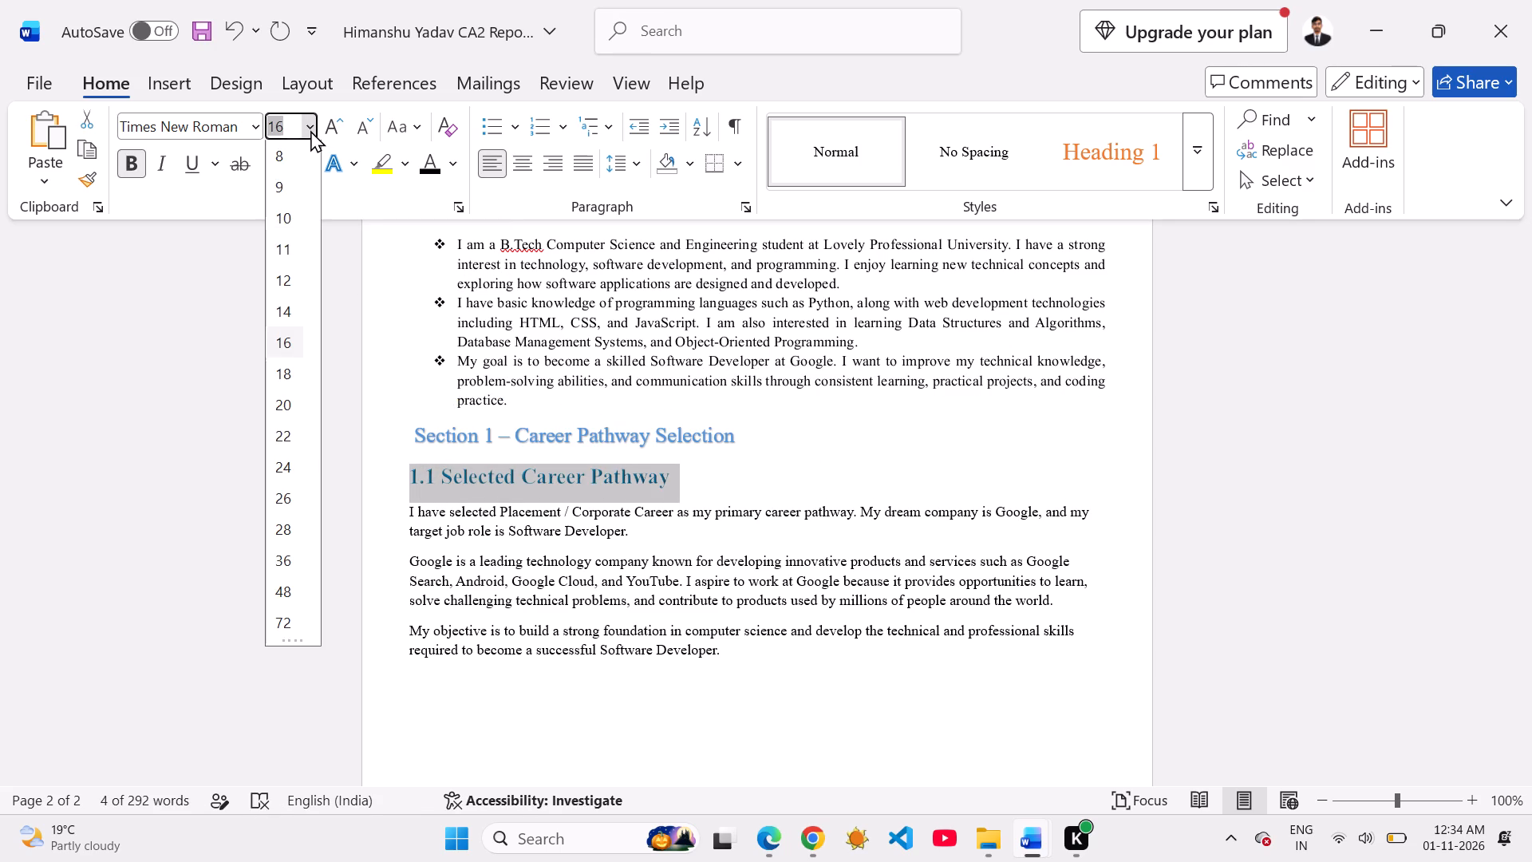
pyautogui.click(291, 320)
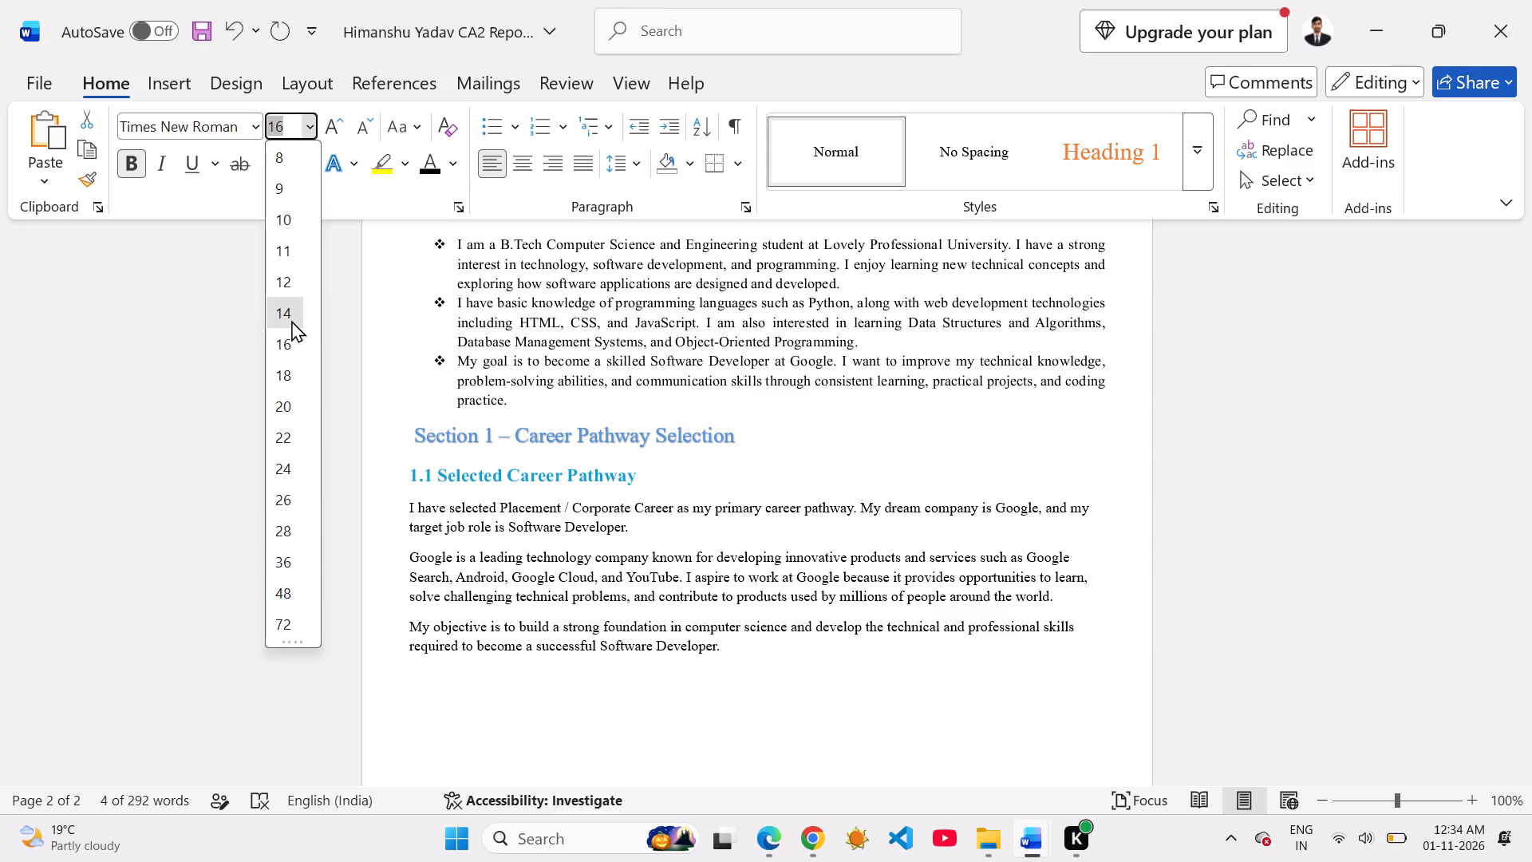
pyautogui.click(595, 734)
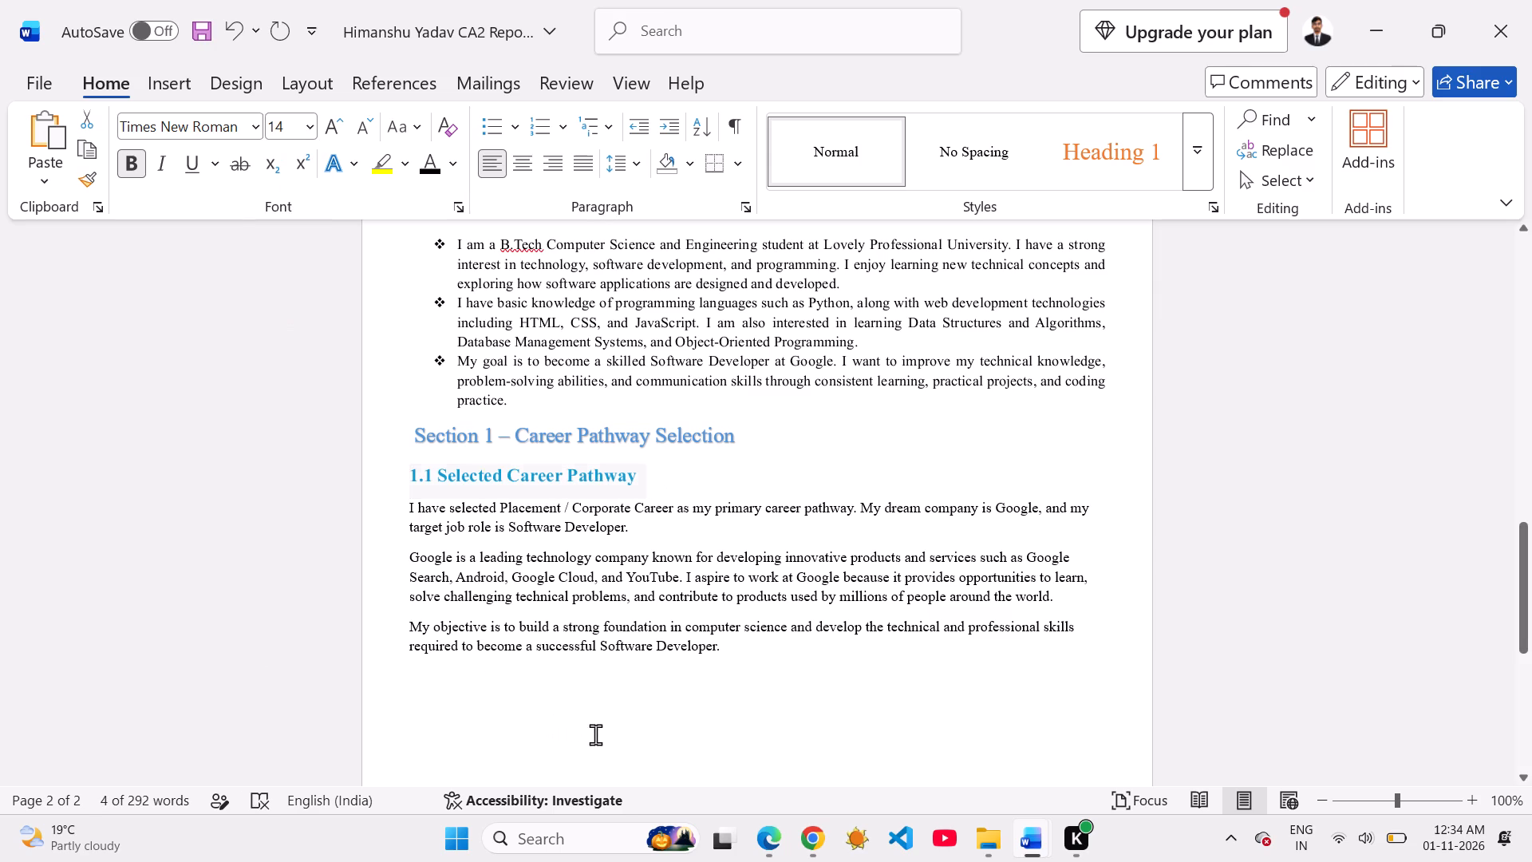
# Apply the four-diamond bullet style used in the introduction to the three paragraphs under 1.1 Selected Career Pathway.
pyautogui.moveTo(407, 511); pyautogui.dragTo(727, 648)
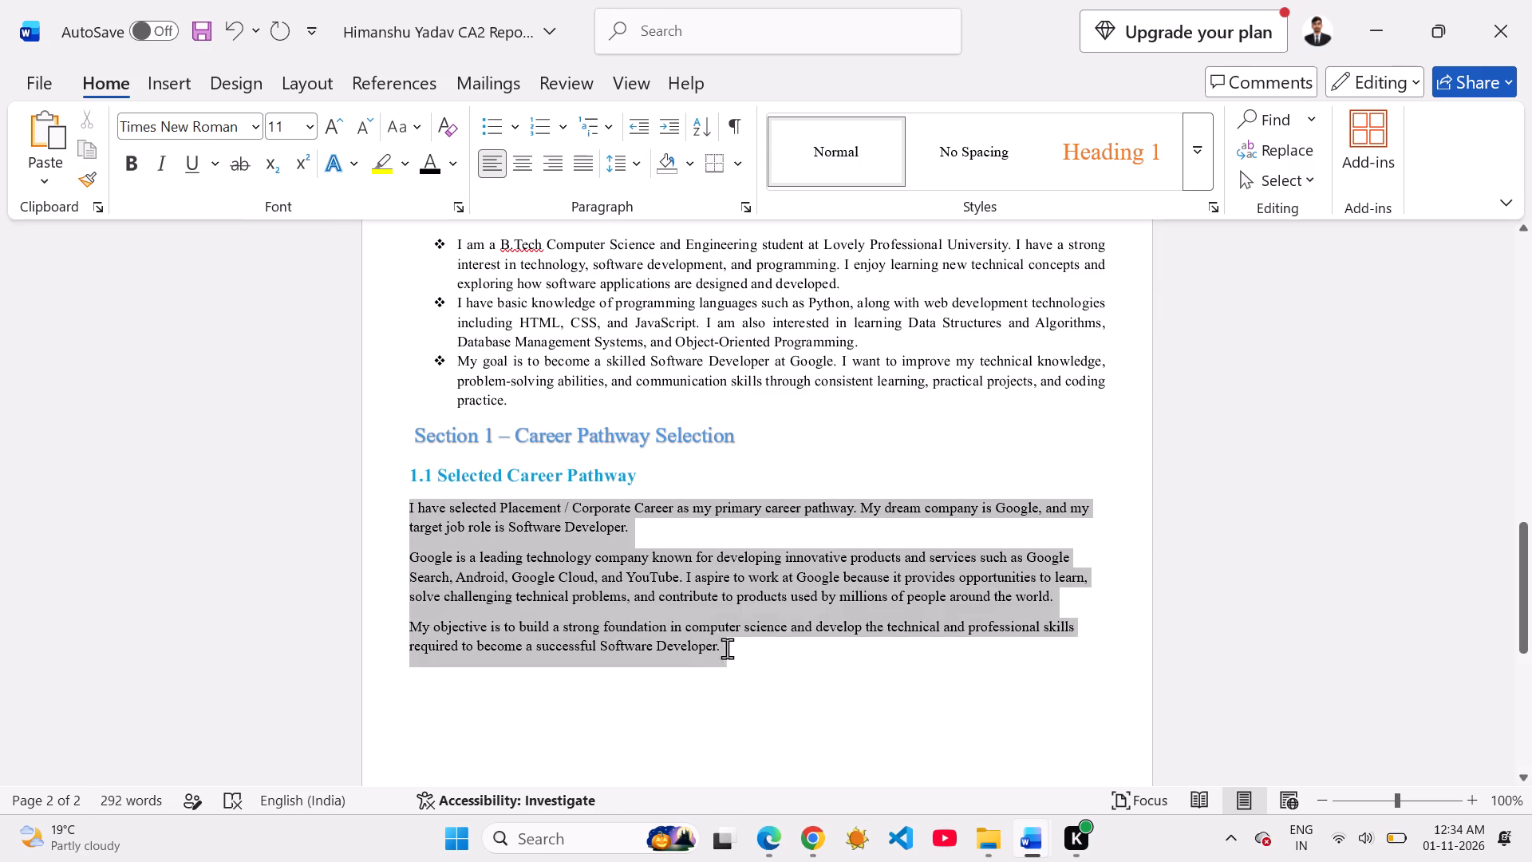
pyautogui.moveTo(727, 648); pyautogui.dragTo(727, 649)
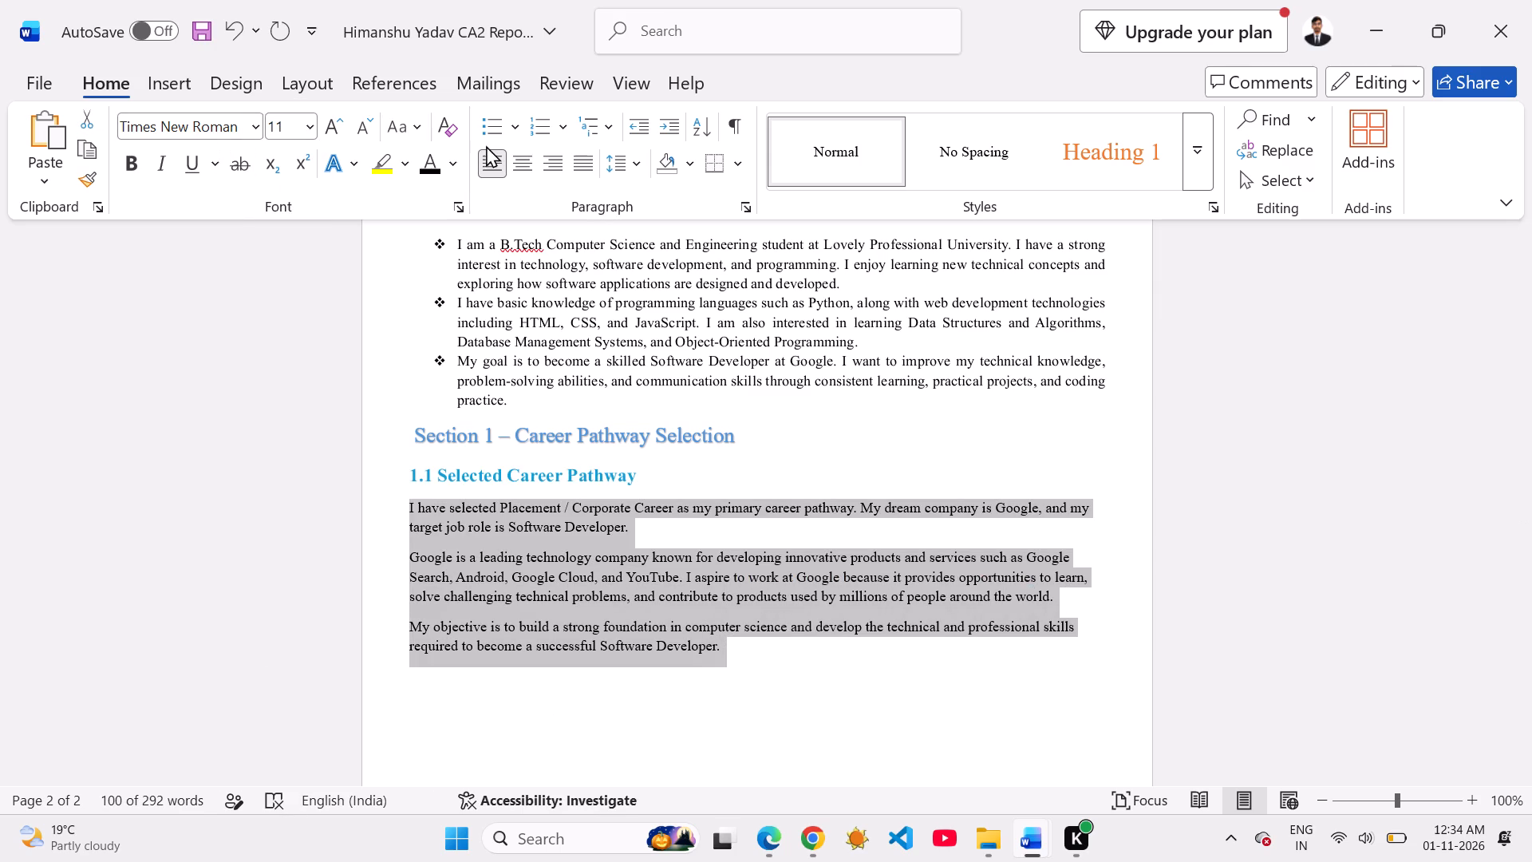
pyautogui.click(516, 125)
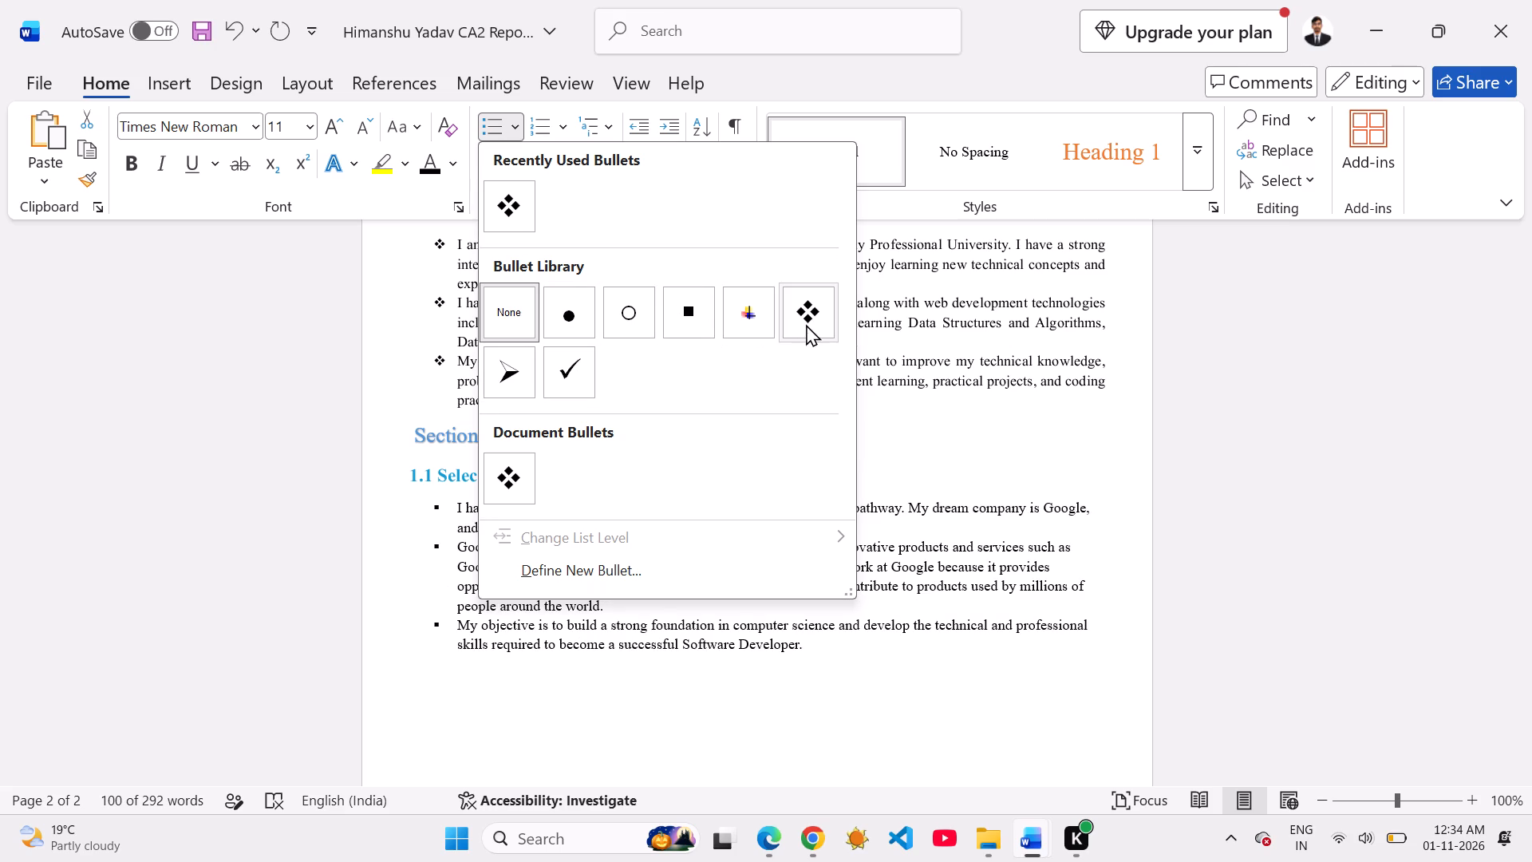
pyautogui.click(506, 464)
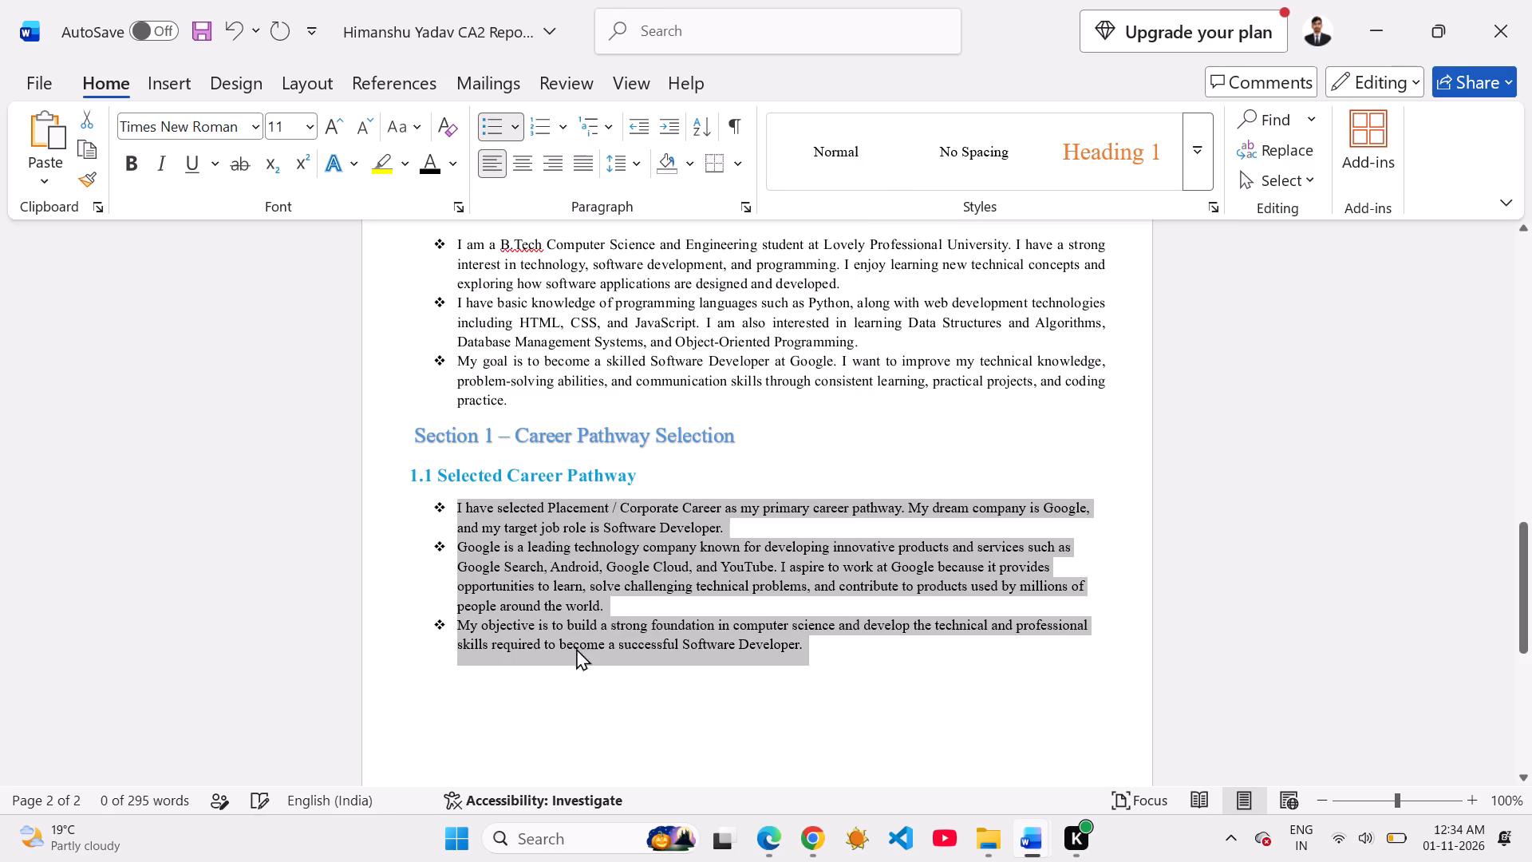
pyautogui.click(580, 693)
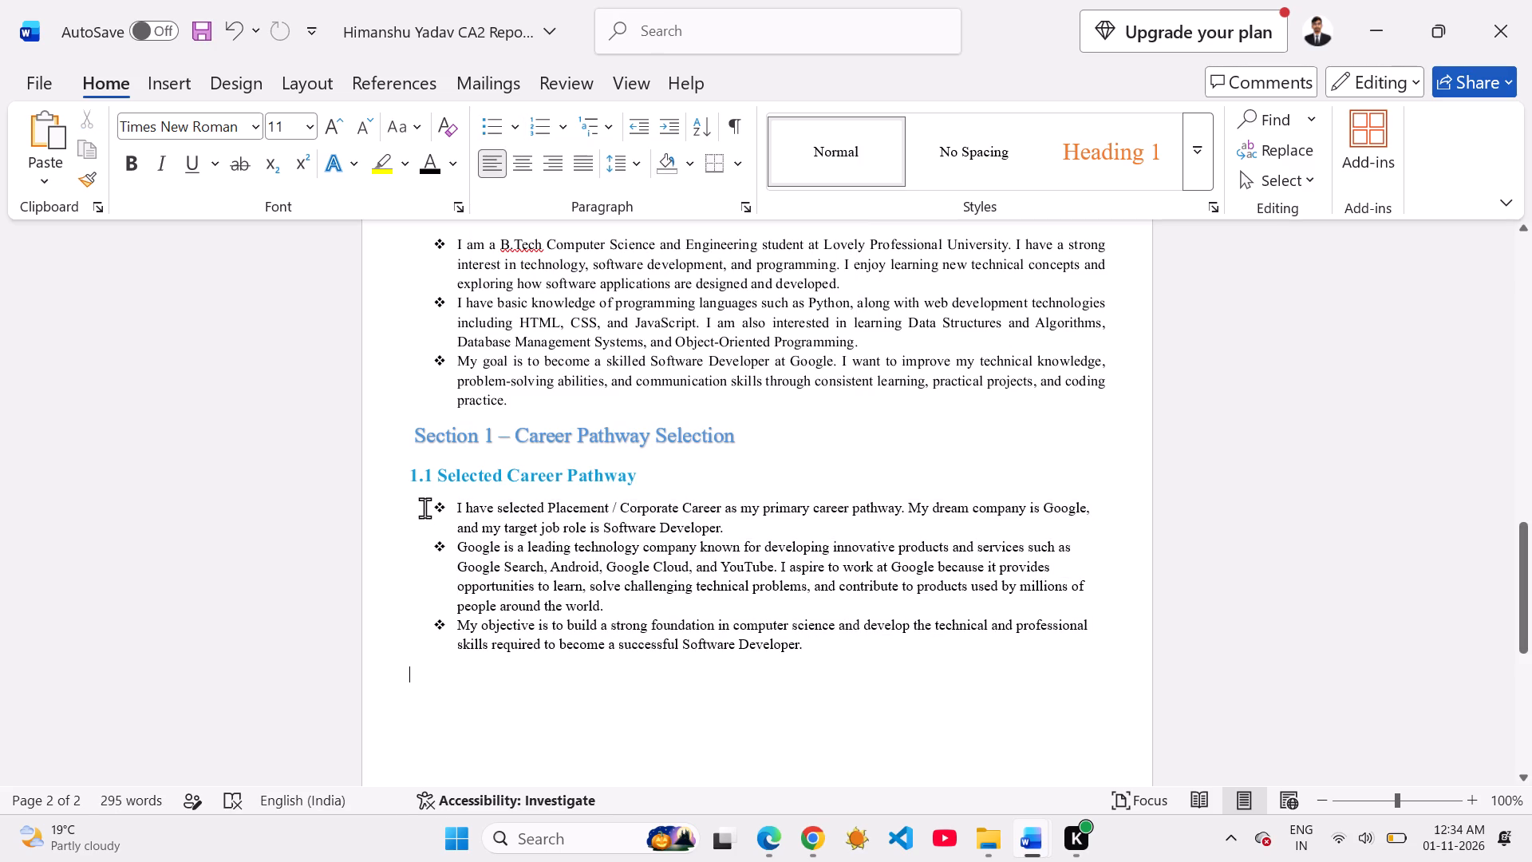
# Justify the three bulleted paragraphs under 1.1 Selected Career Pathway.
pyautogui.moveTo(425, 511); pyautogui.dragTo(1091, 653)
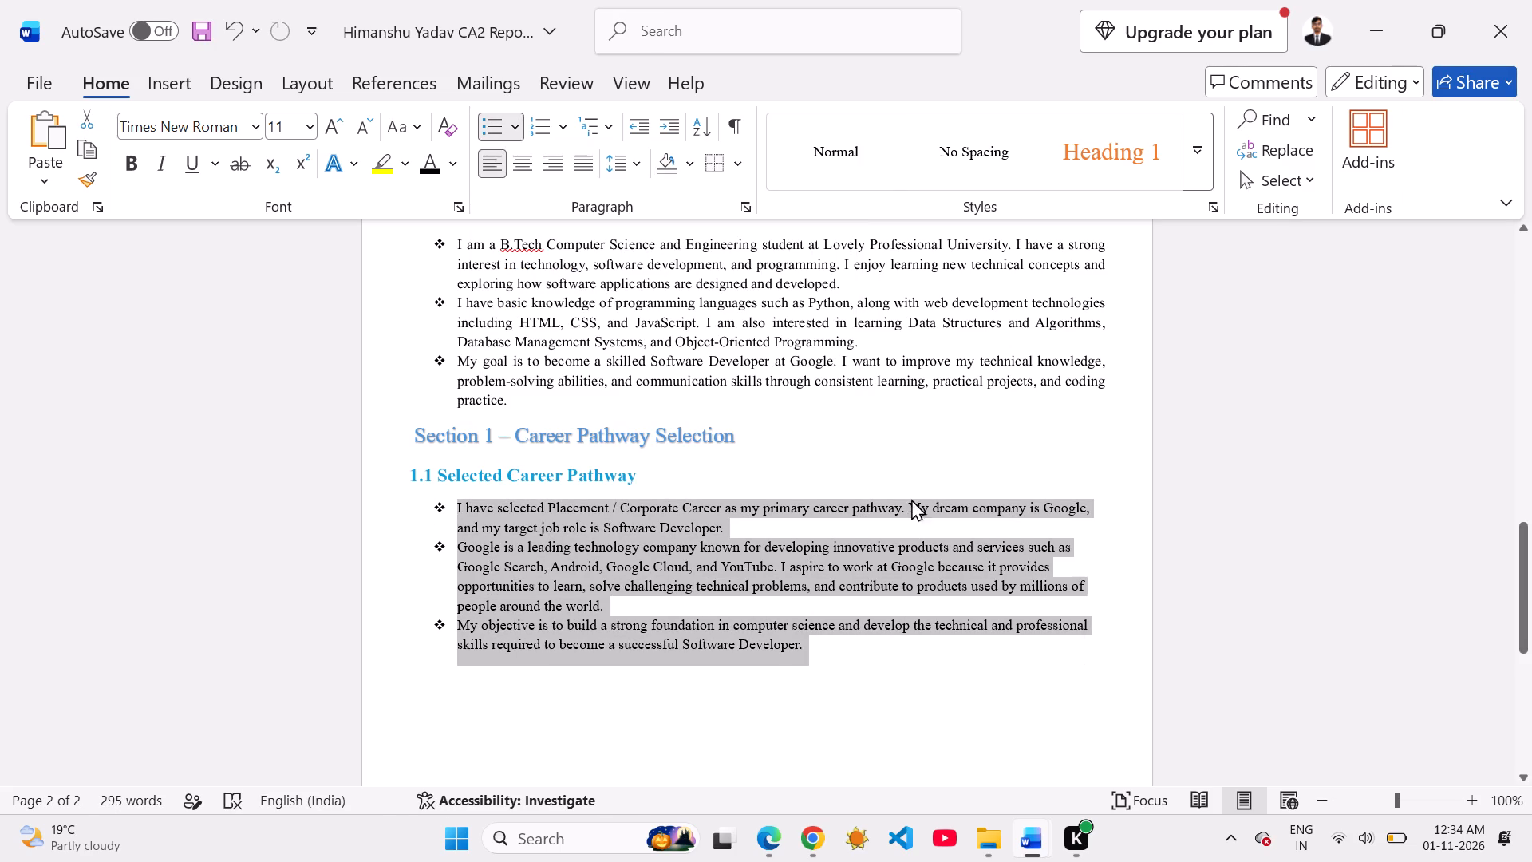
pyautogui.click(582, 163)
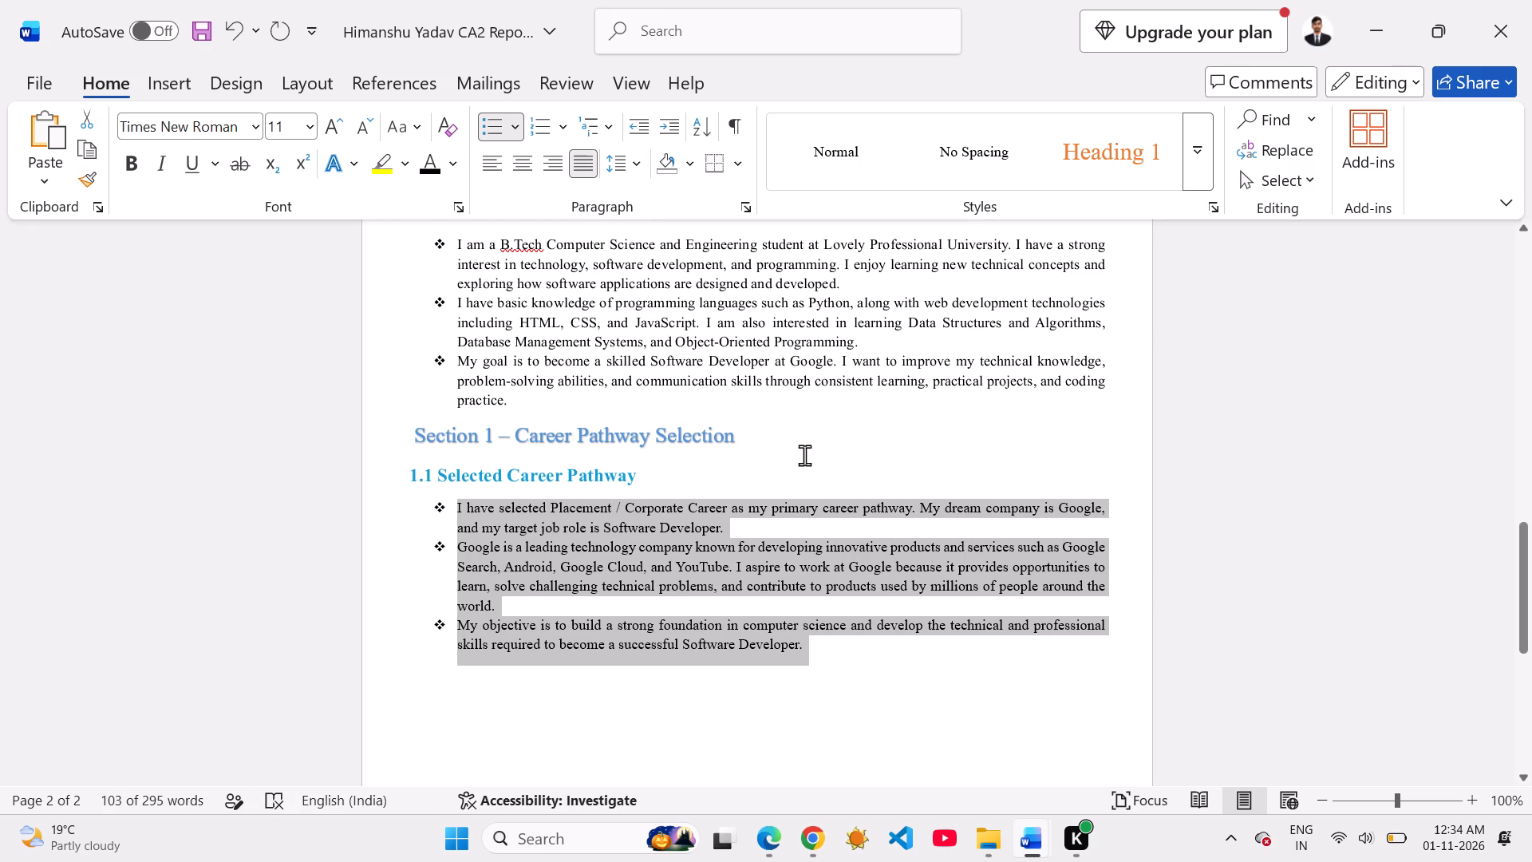
pyautogui.click(917, 679)
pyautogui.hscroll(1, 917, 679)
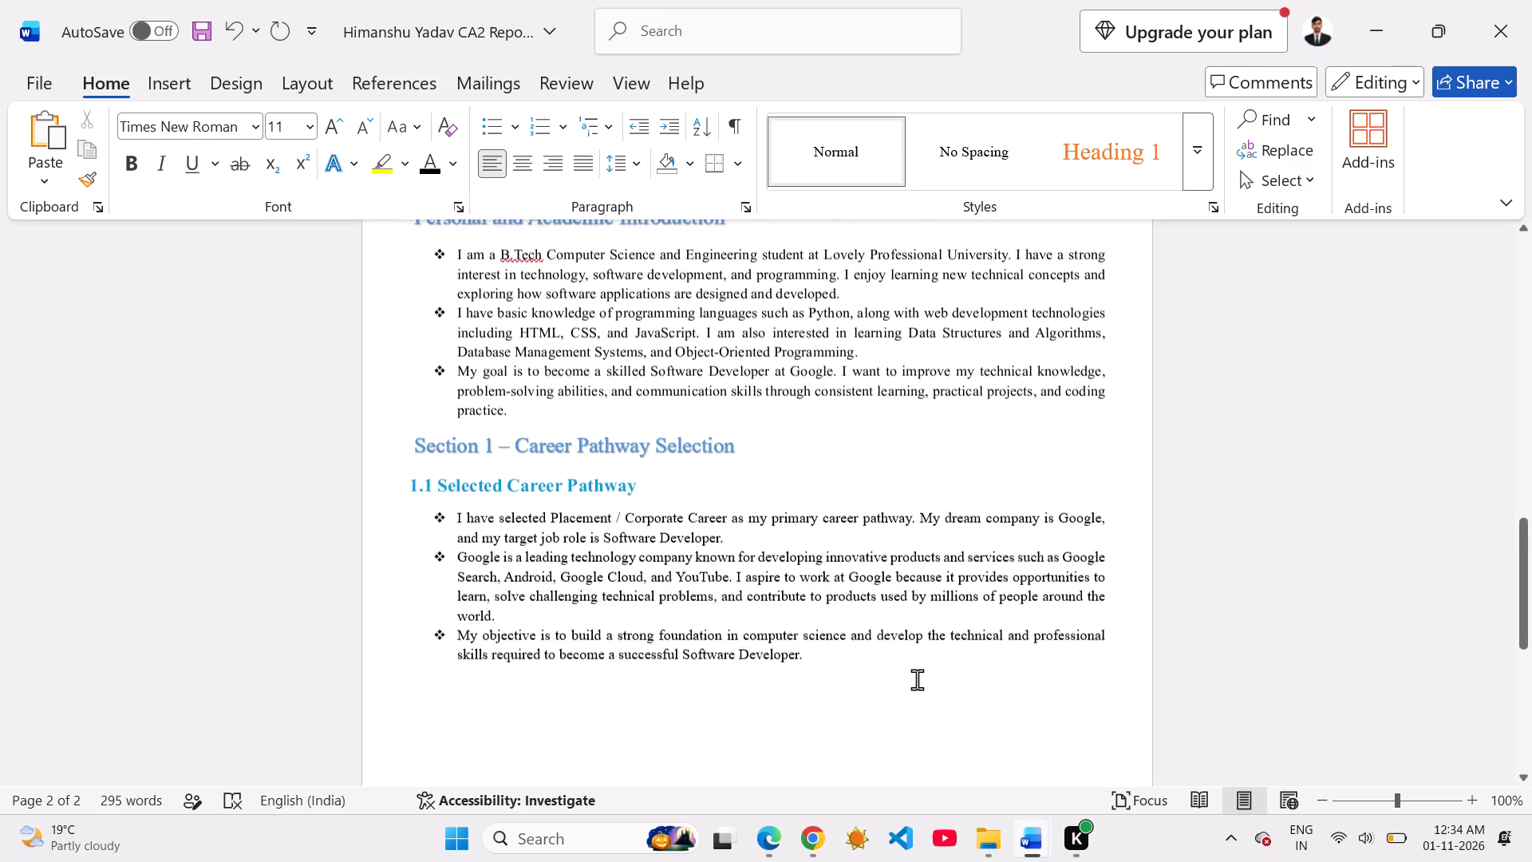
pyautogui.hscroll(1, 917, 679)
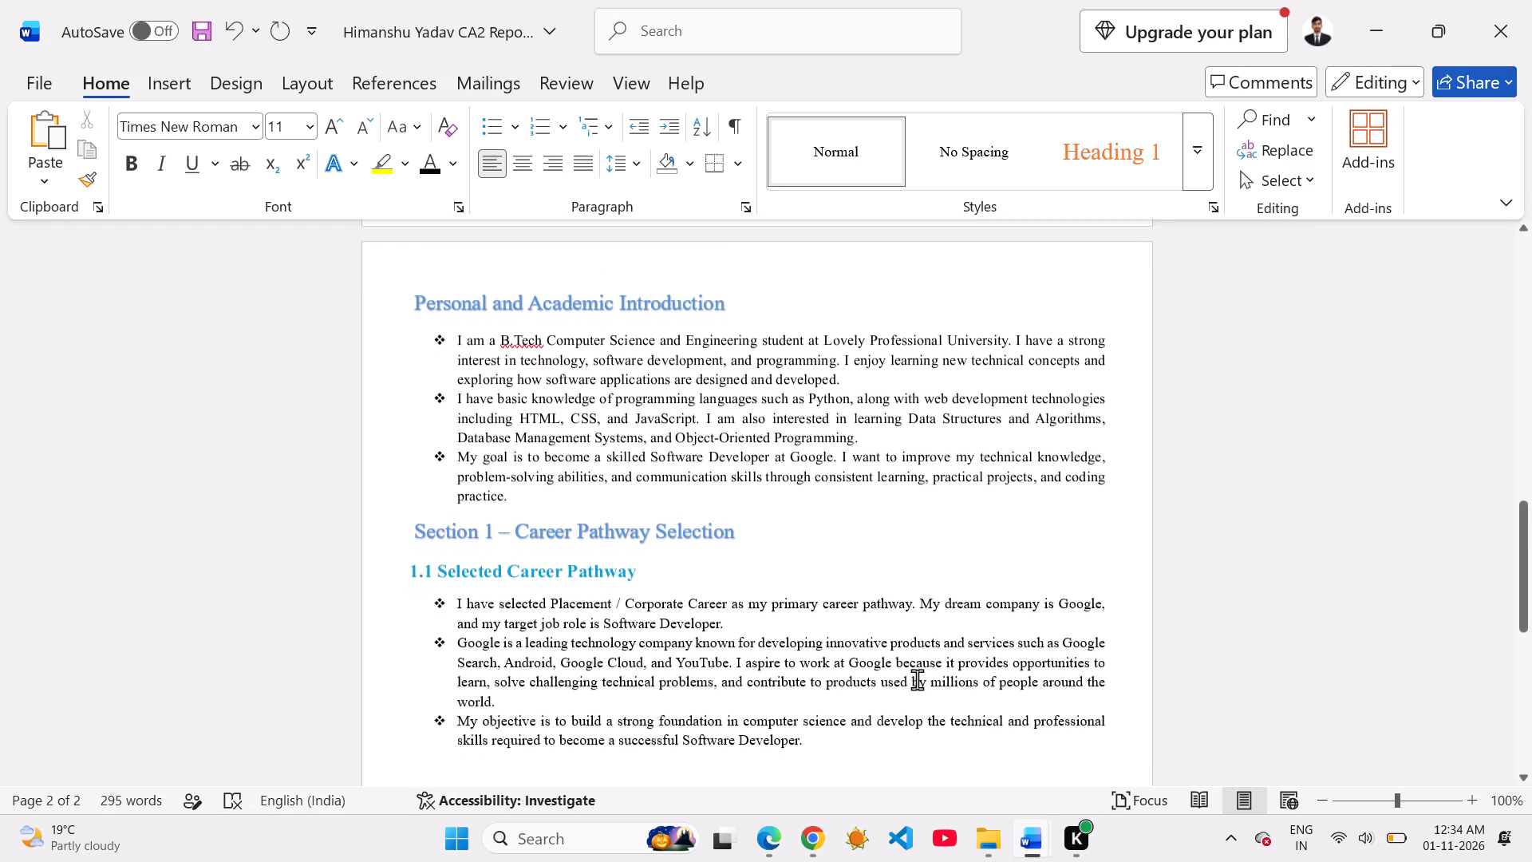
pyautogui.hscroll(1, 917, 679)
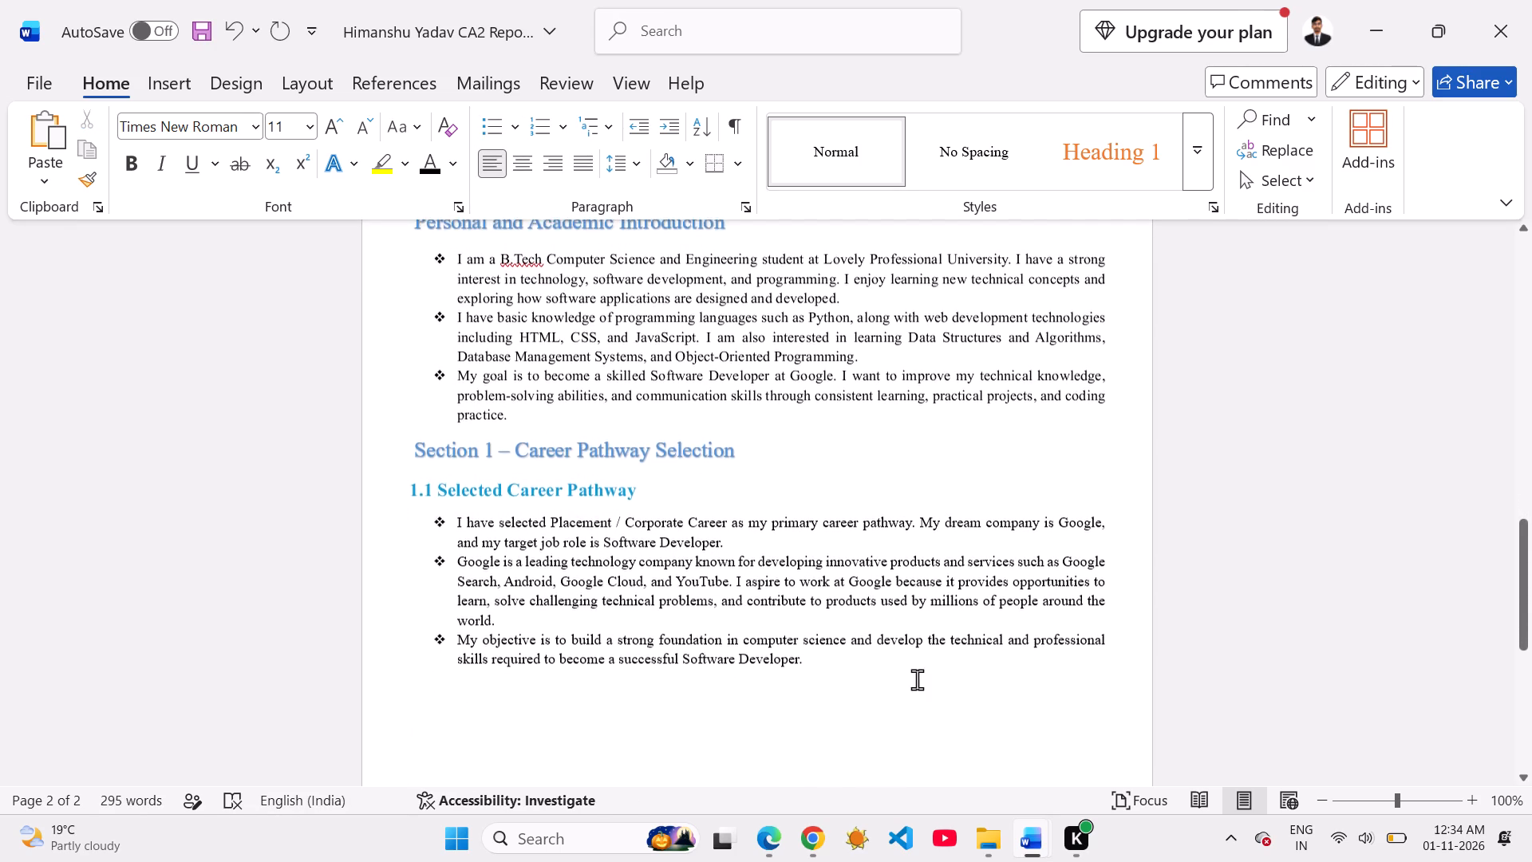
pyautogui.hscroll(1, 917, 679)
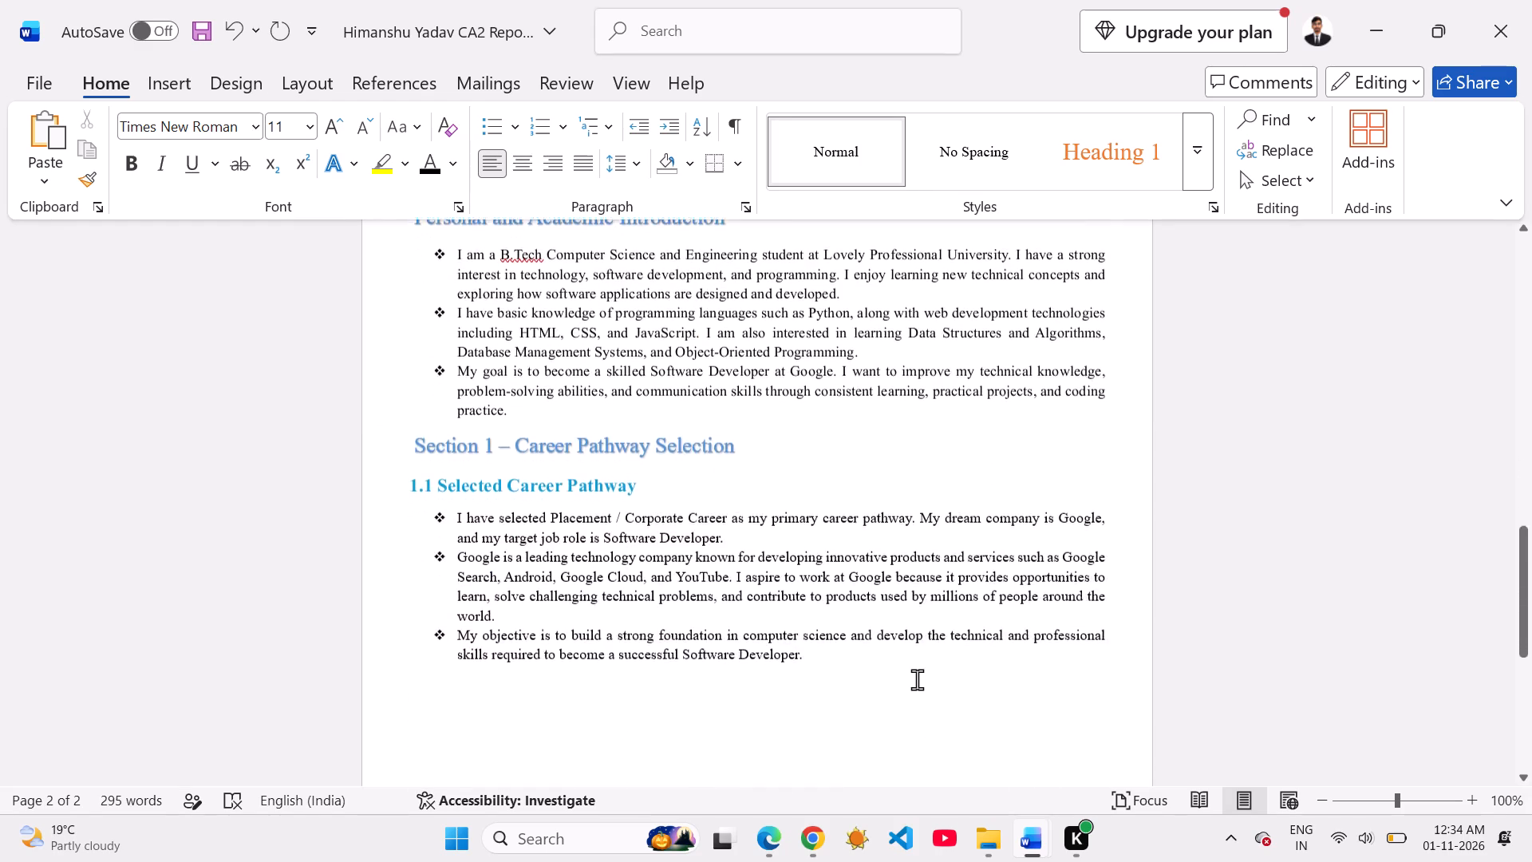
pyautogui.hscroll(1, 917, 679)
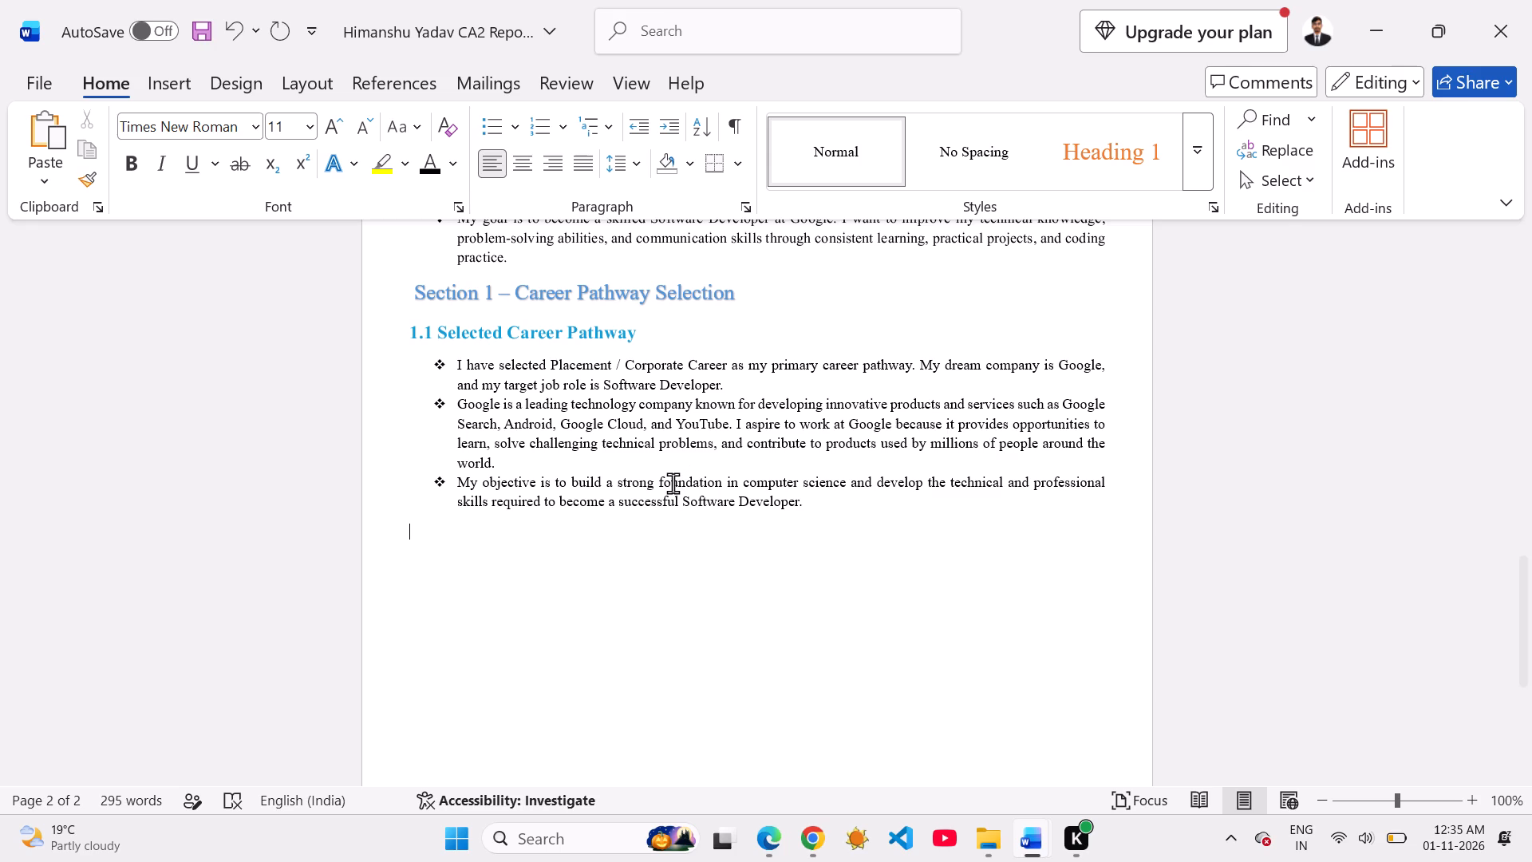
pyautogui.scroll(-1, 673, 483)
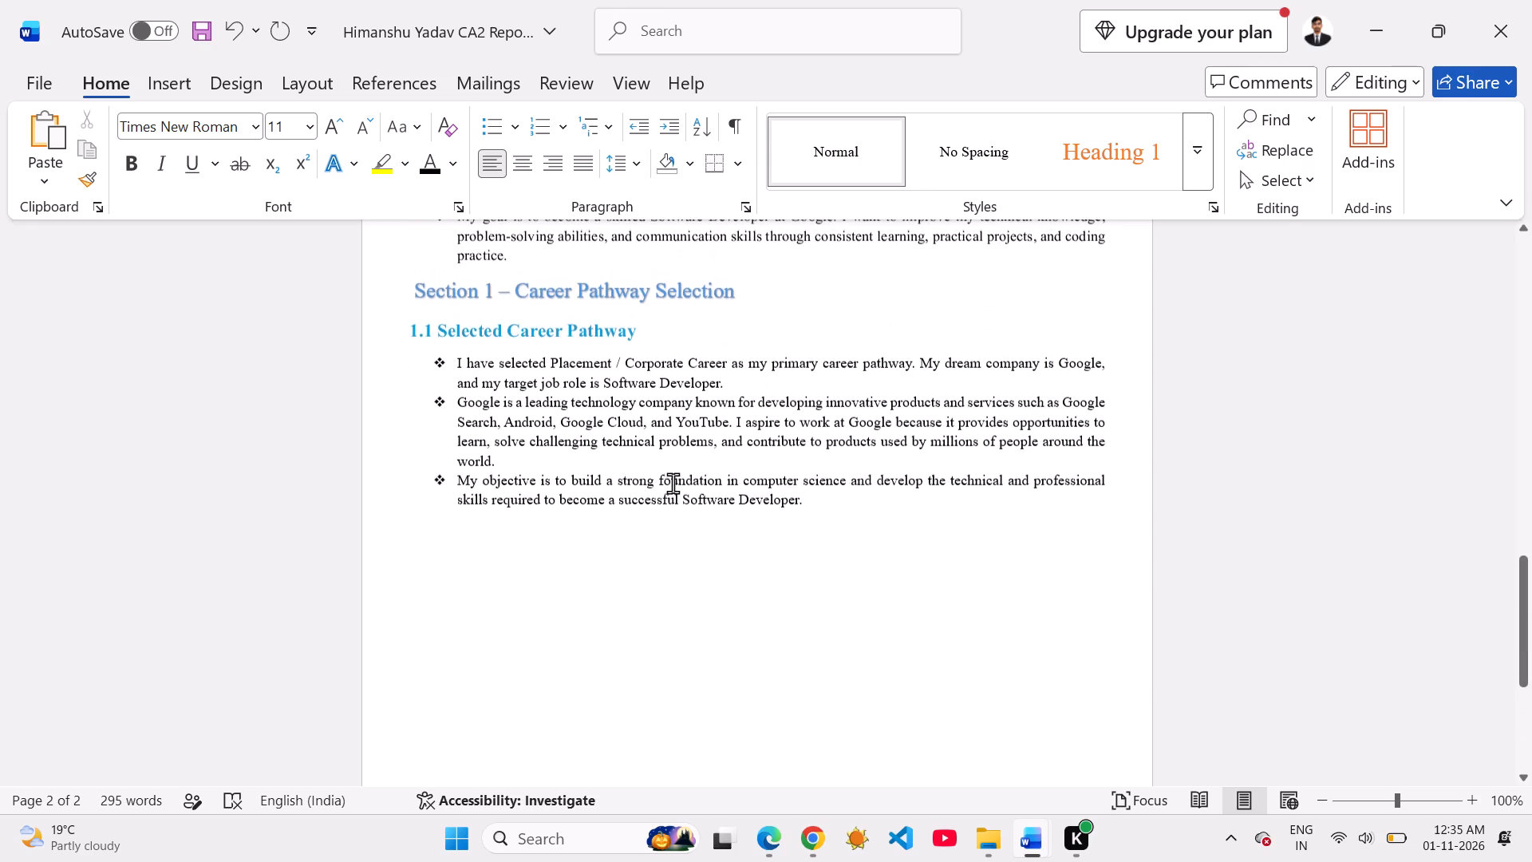
# Check the formatting of the bullets under 1.1 Selected Career Pathway against the Personal and Academic Introduction bullets.
pyautogui.scroll(-1, 673, 483)
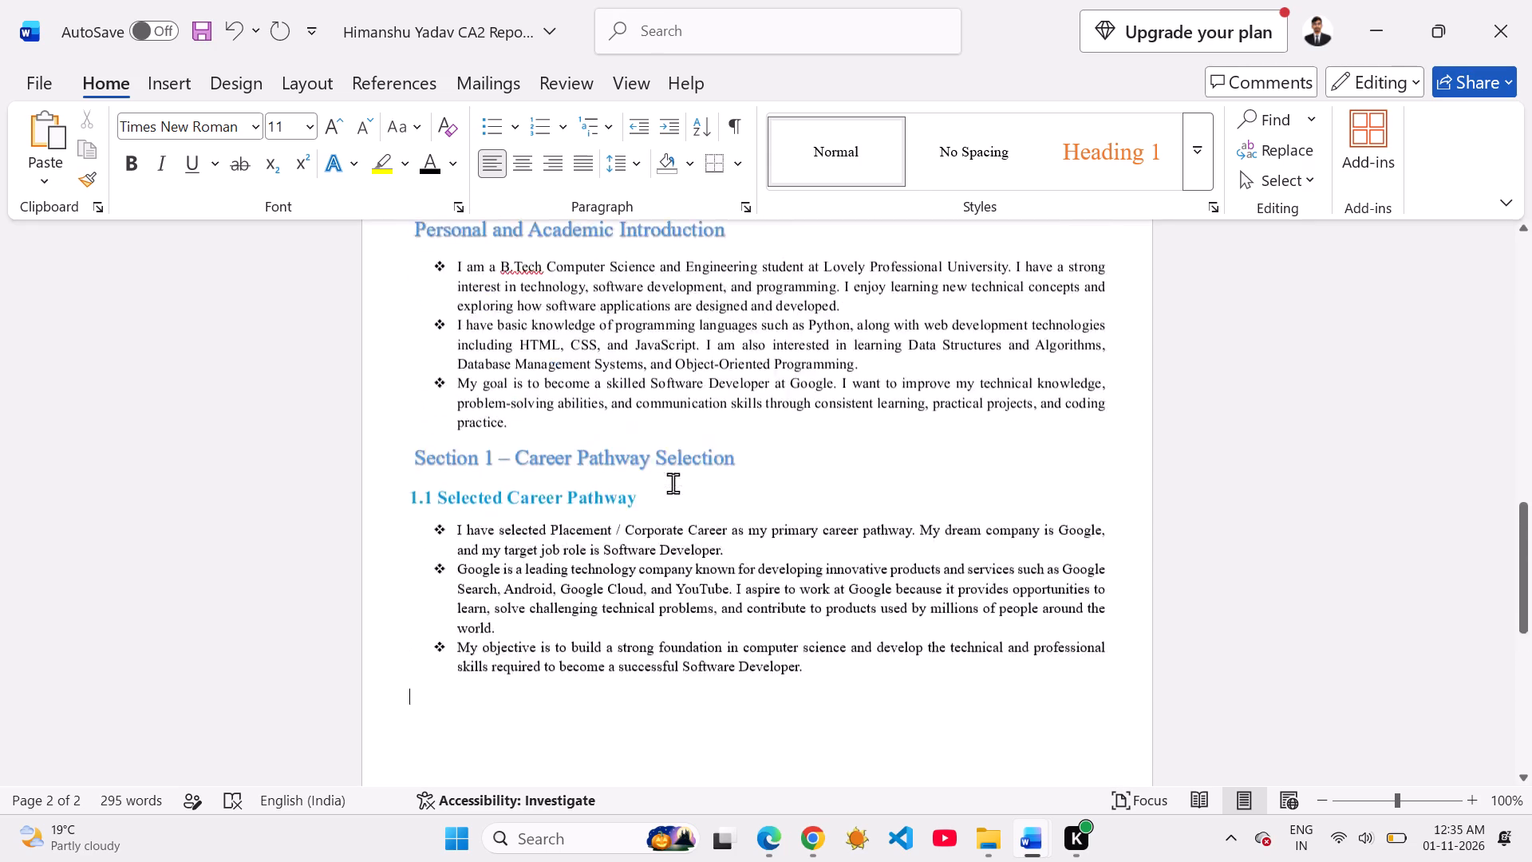
pyautogui.scroll(-1, 673, 483)
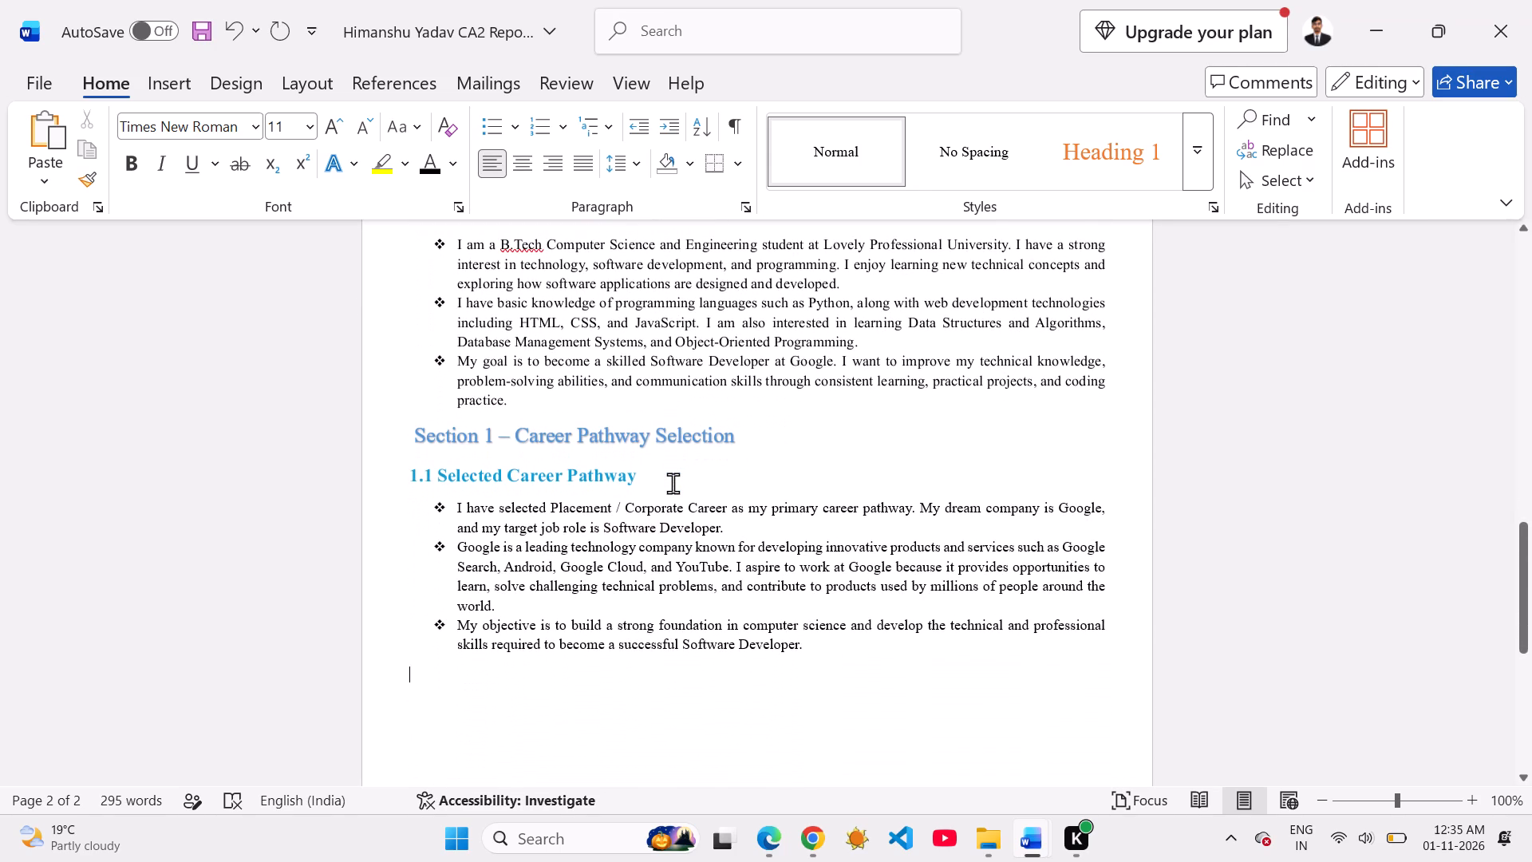
pyautogui.scroll(-3, 673, 483)
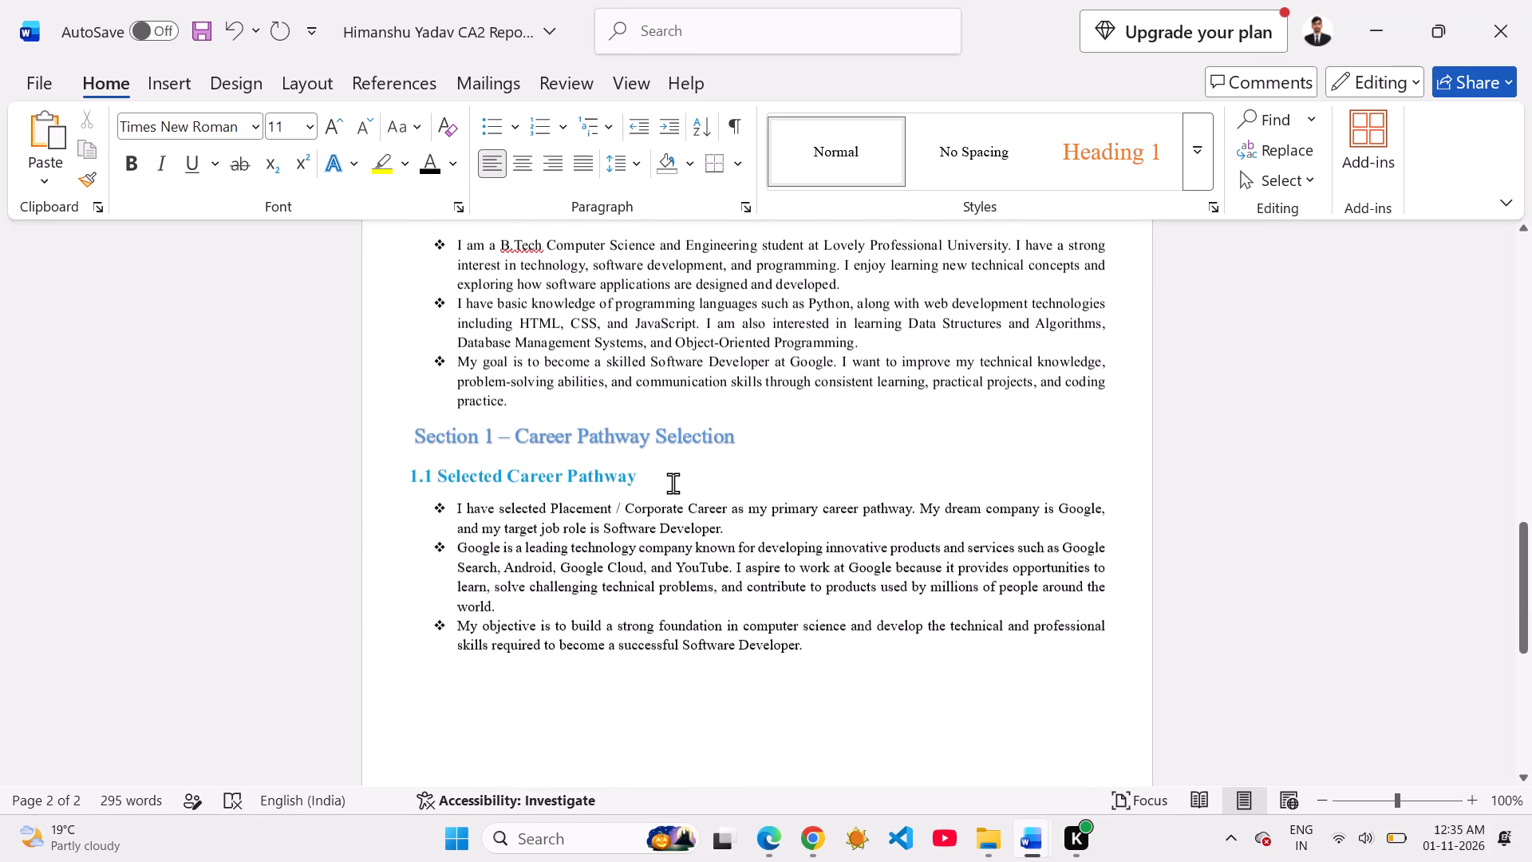
pyautogui.scroll(-1, 673, 483)
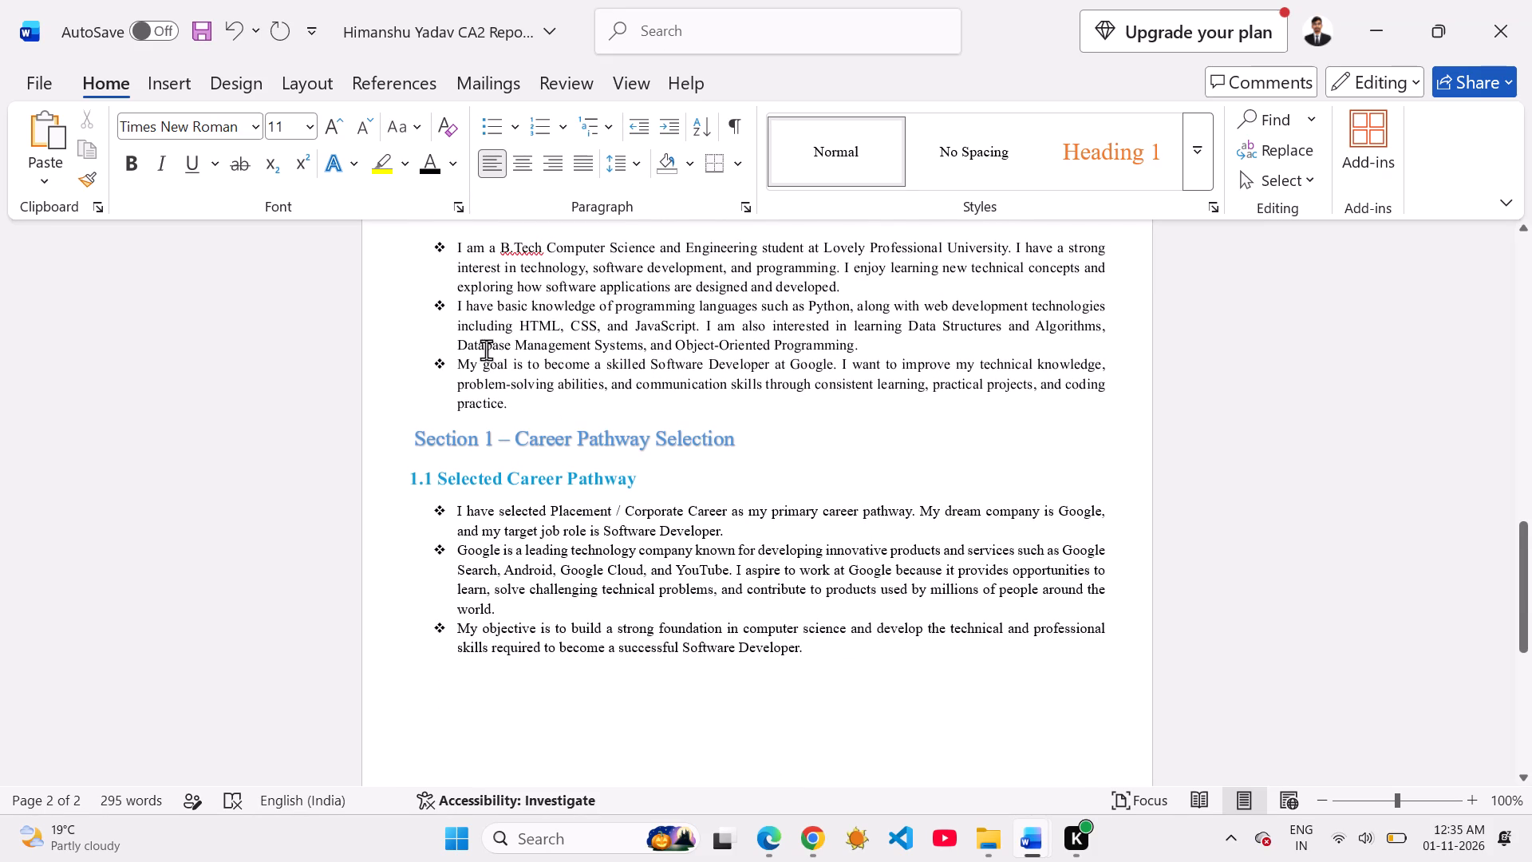
pyautogui.moveTo(460, 248); pyautogui.dragTo(523, 262)
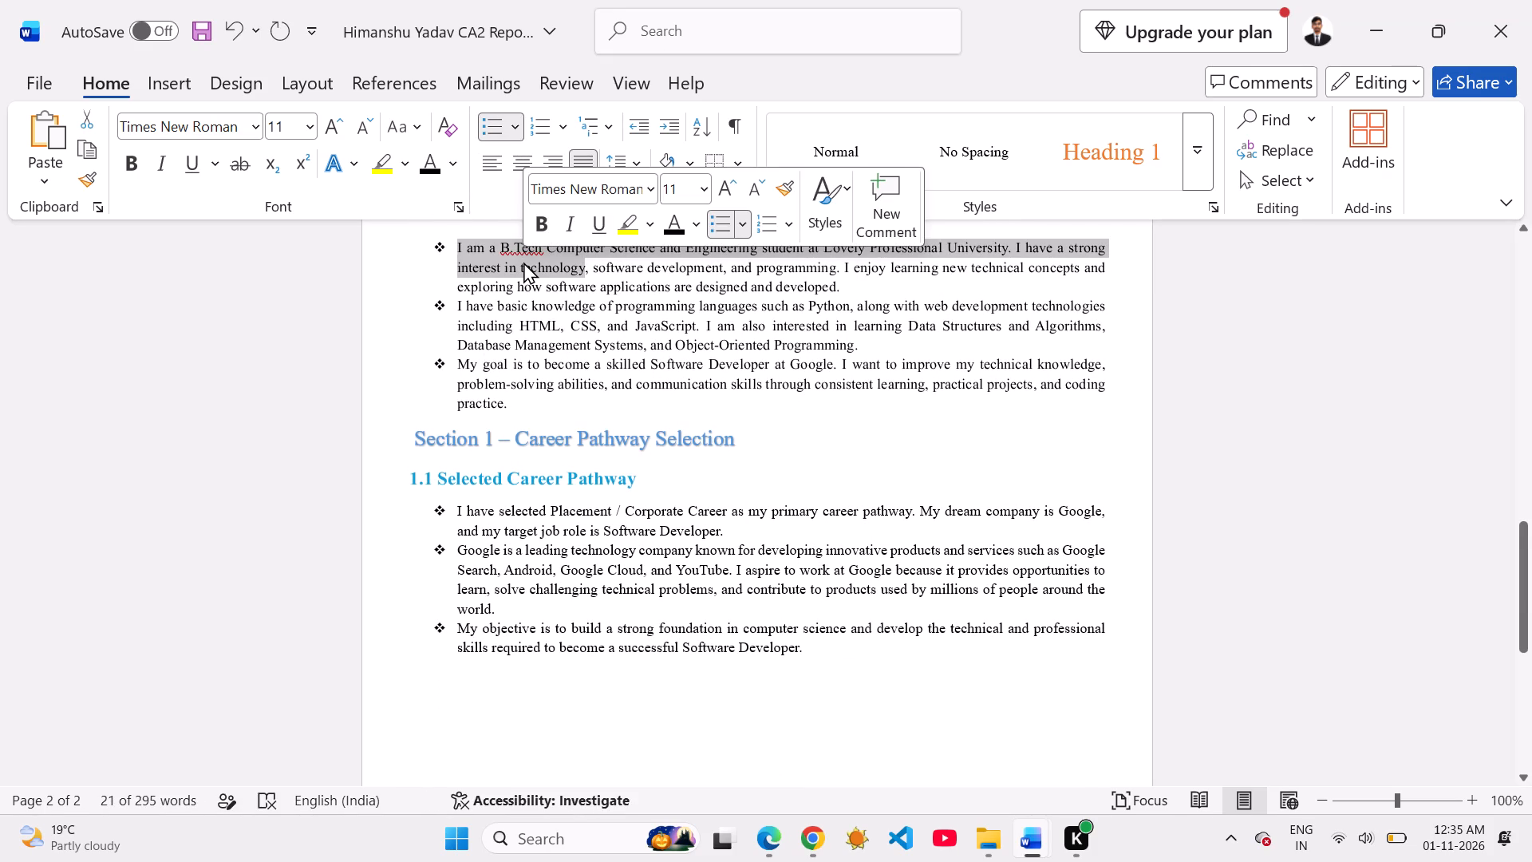
pyautogui.moveTo(452, 513); pyautogui.dragTo(623, 585)
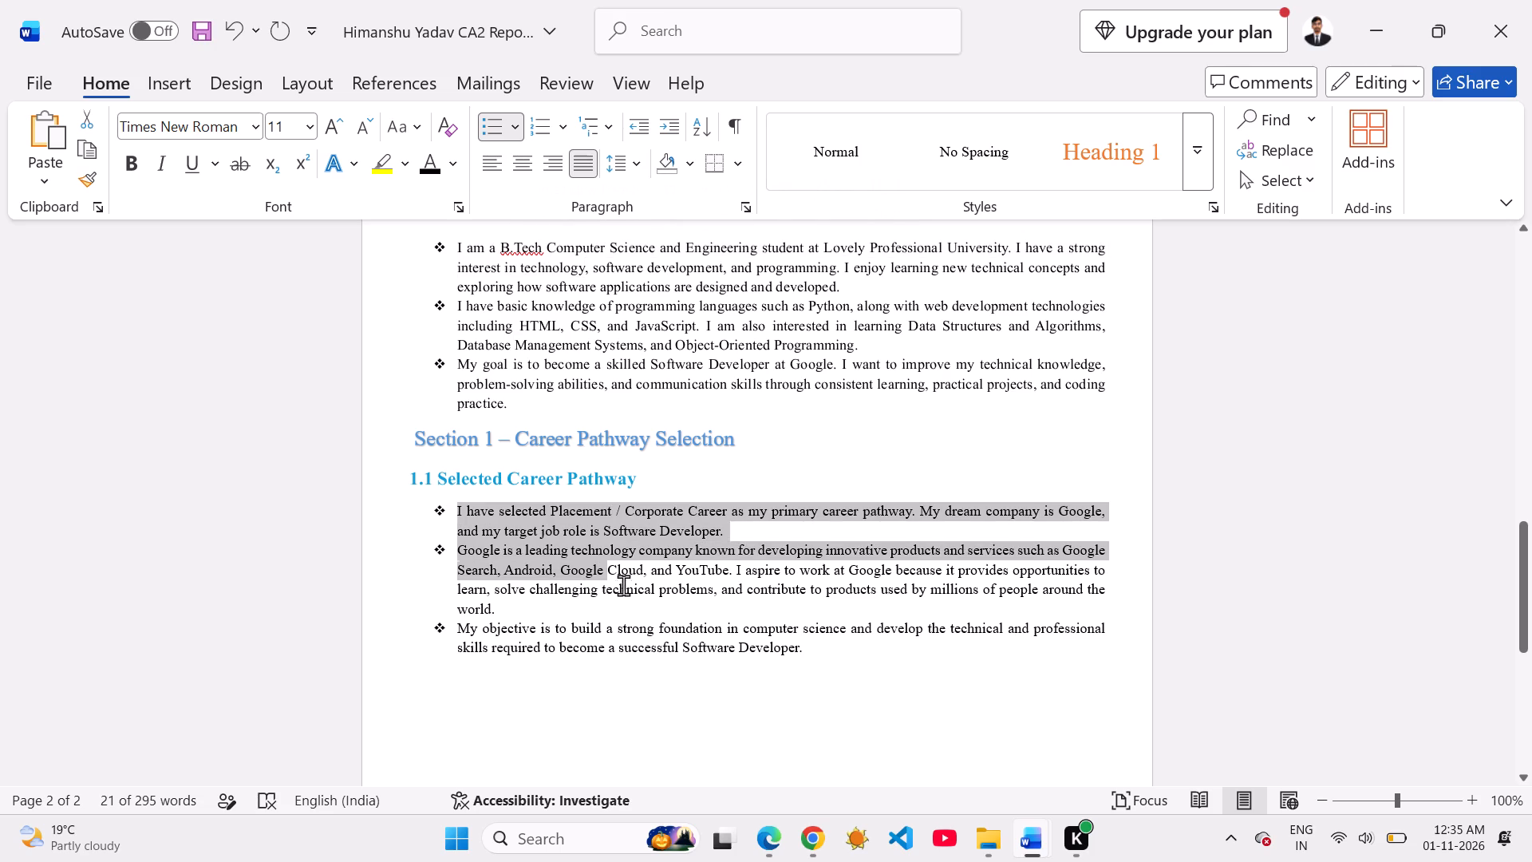
pyautogui.moveTo(623, 585); pyautogui.dragTo(630, 588)
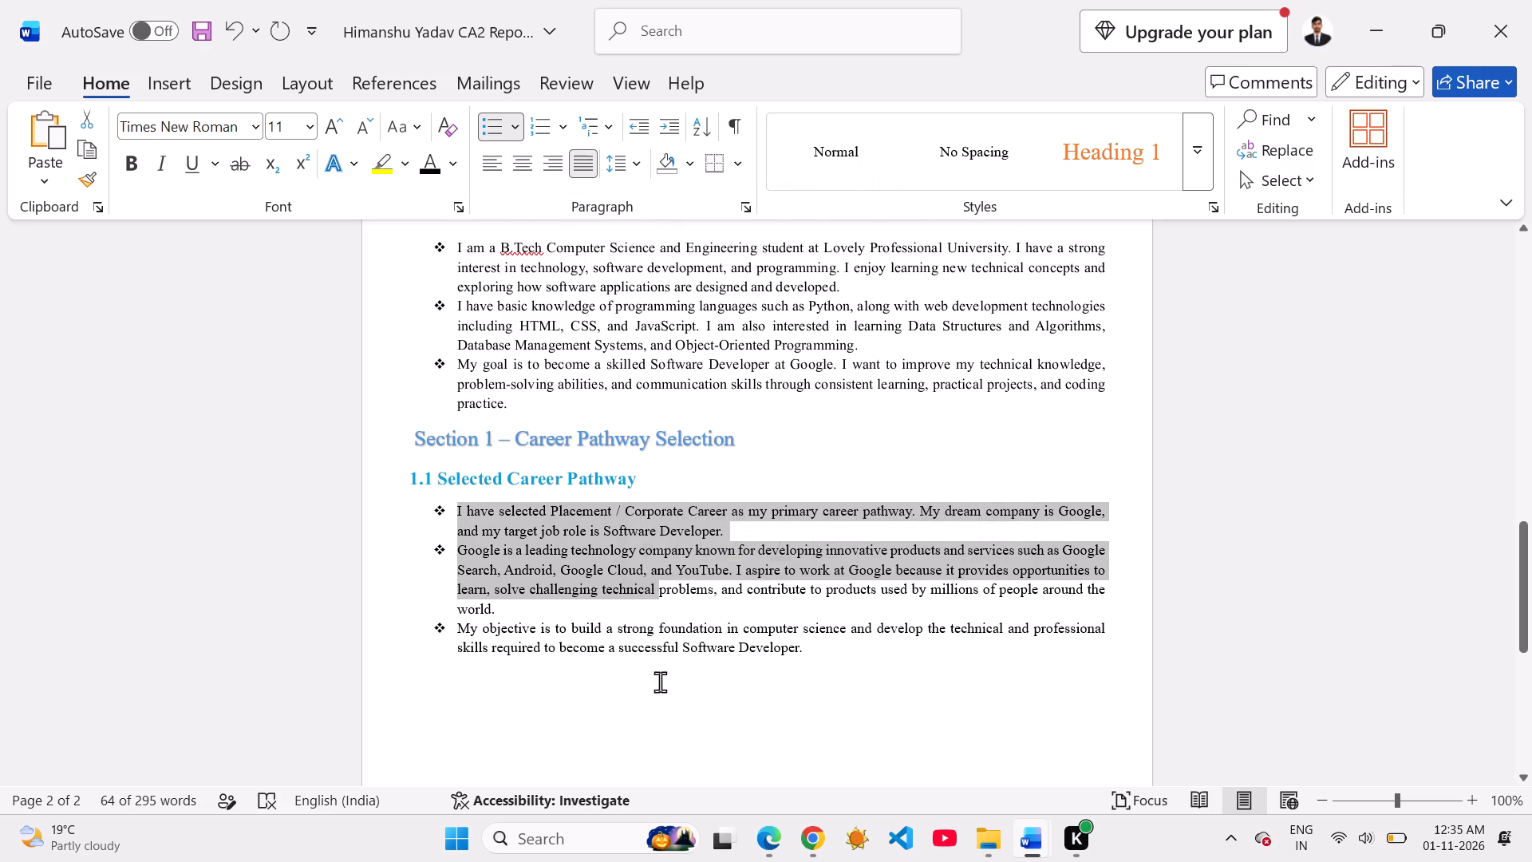
pyautogui.click(659, 735)
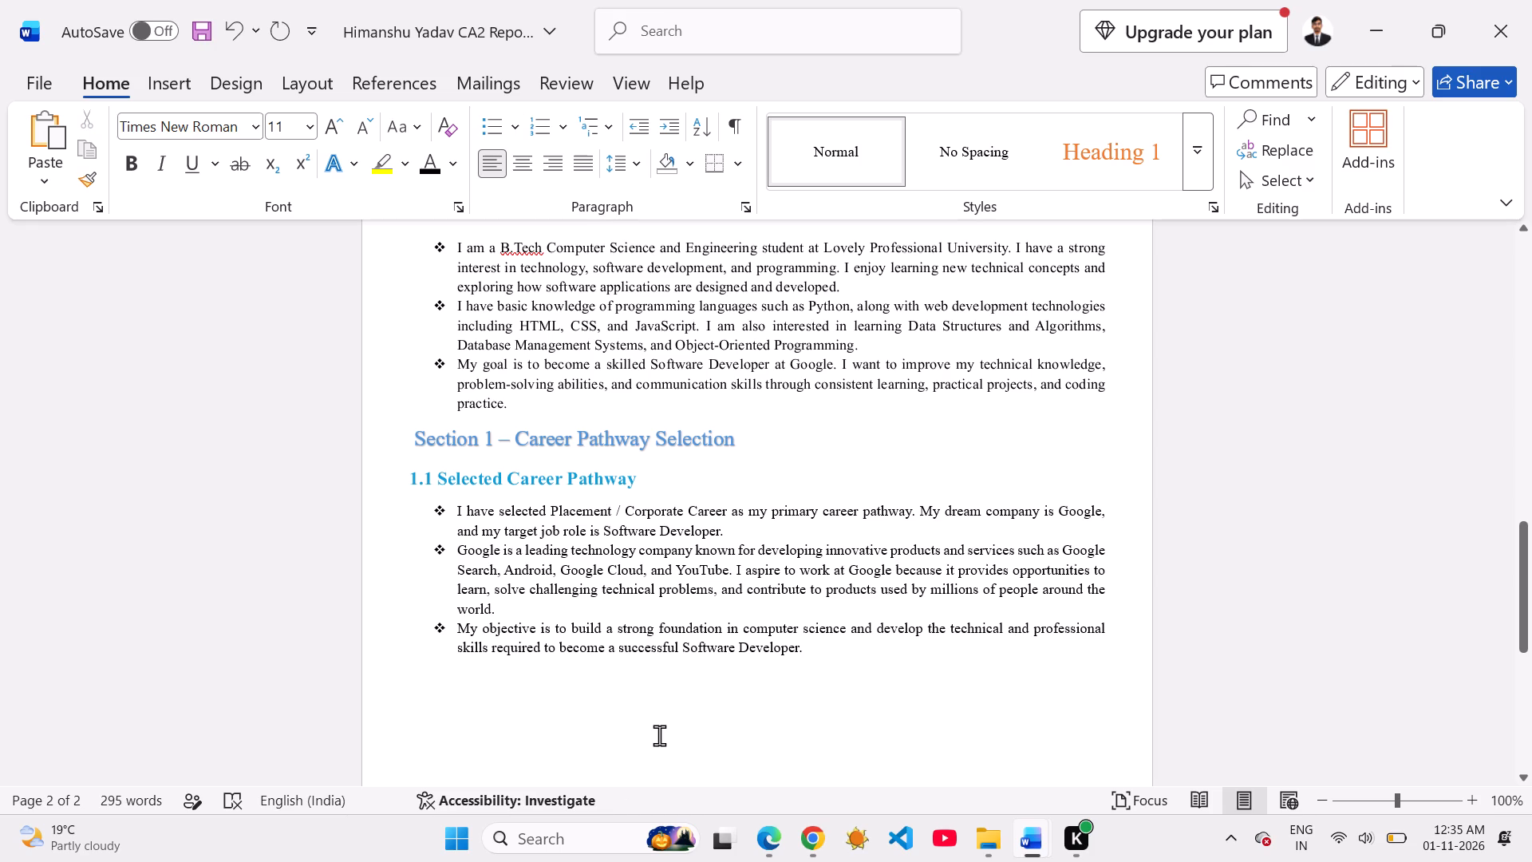
# Change the font colour of the 1.1 Selected Career Pathway heading to the mid-tone blue theme shade resembling the section headings.
pyautogui.scroll(2, 607, 642)
pyautogui.moveTo(644, 642); pyautogui.dragTo(390, 643)
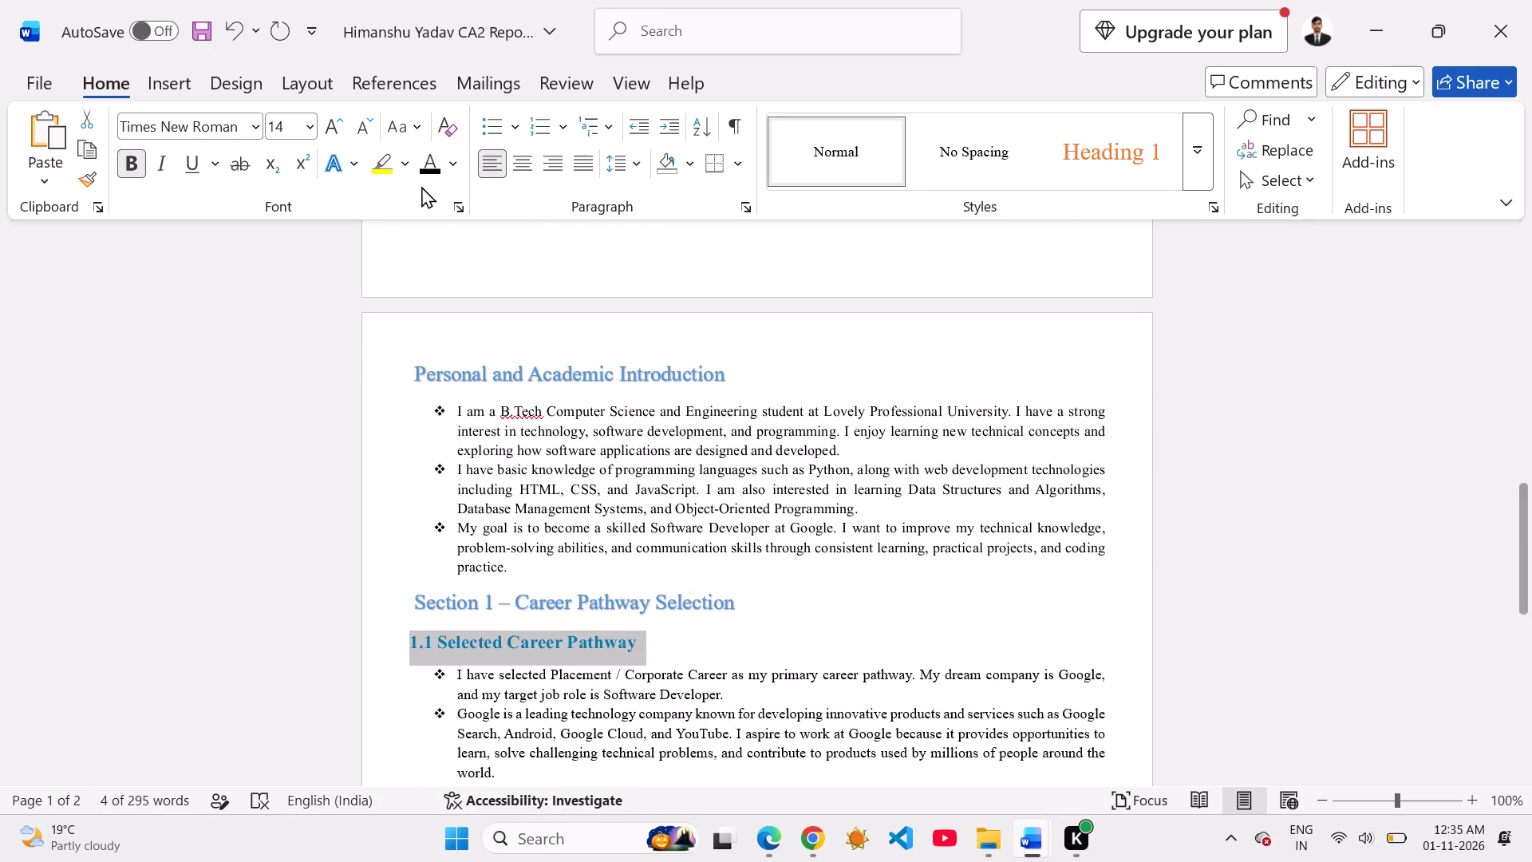
pyautogui.click(408, 165)
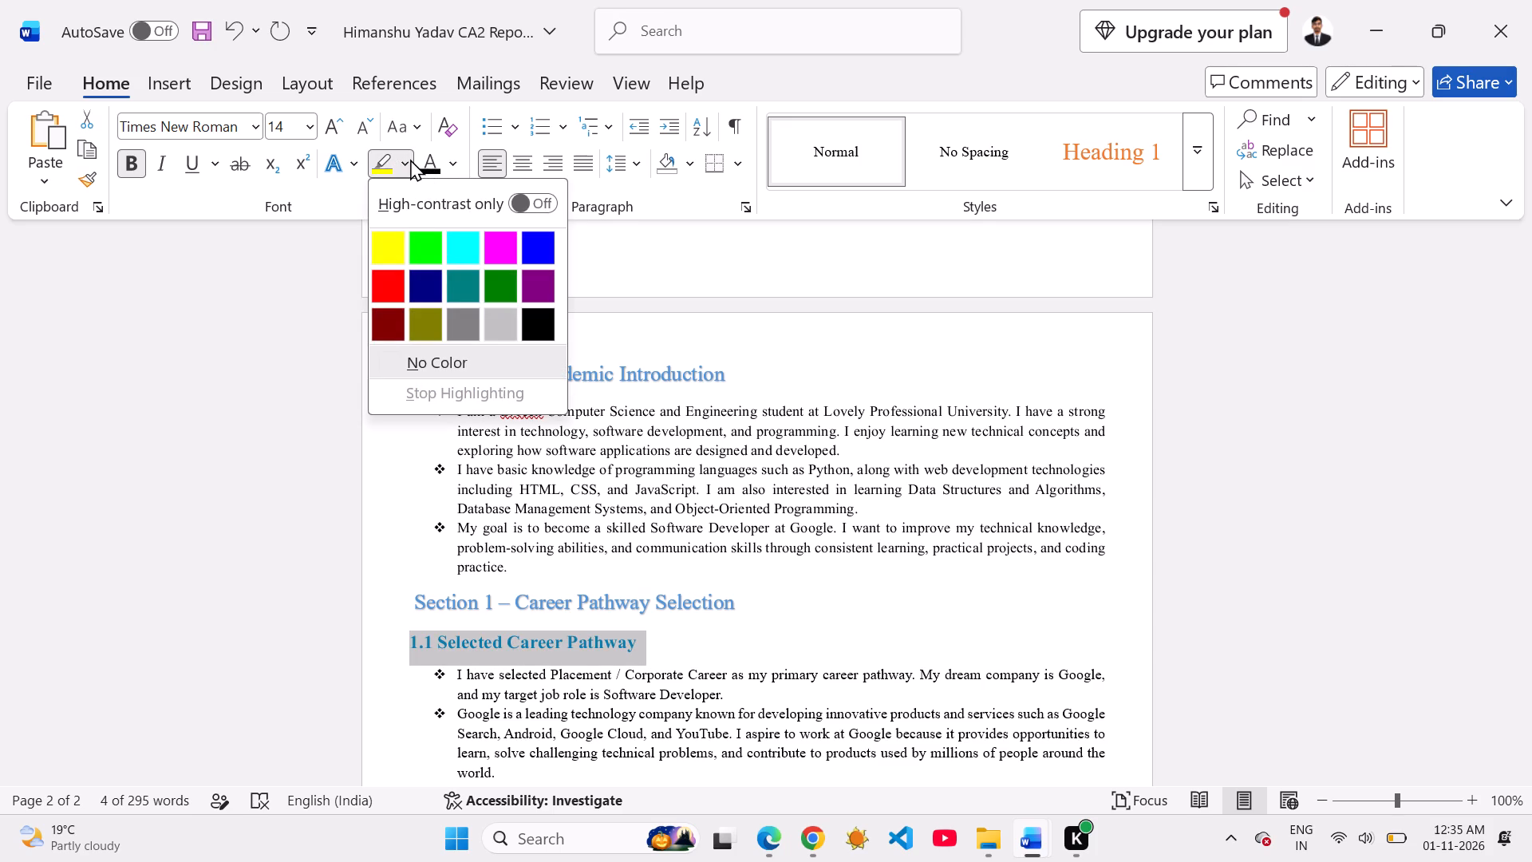
pyautogui.click(452, 167)
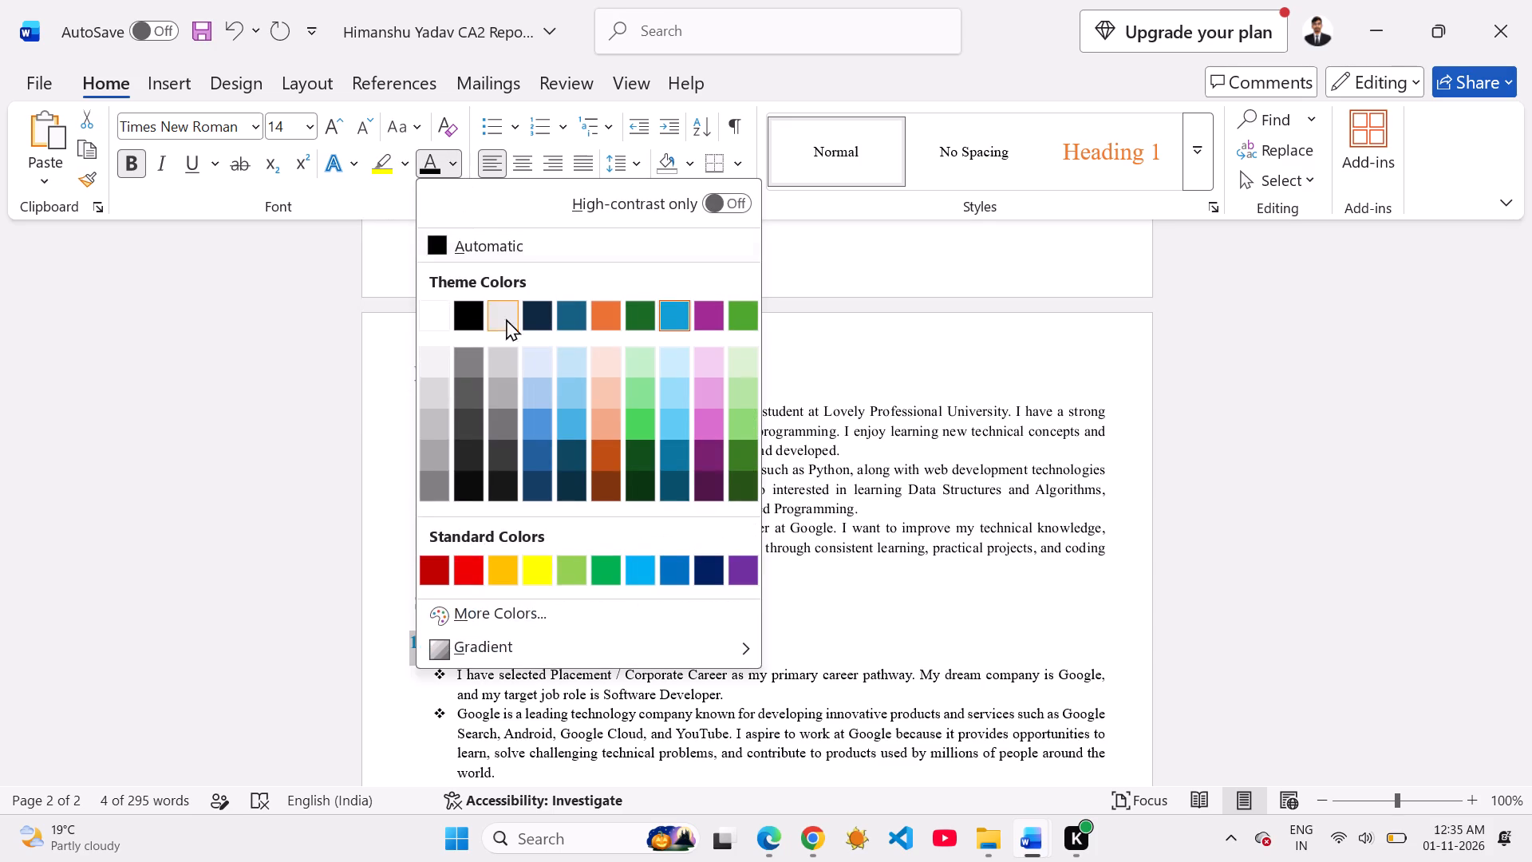
pyautogui.click(533, 421)
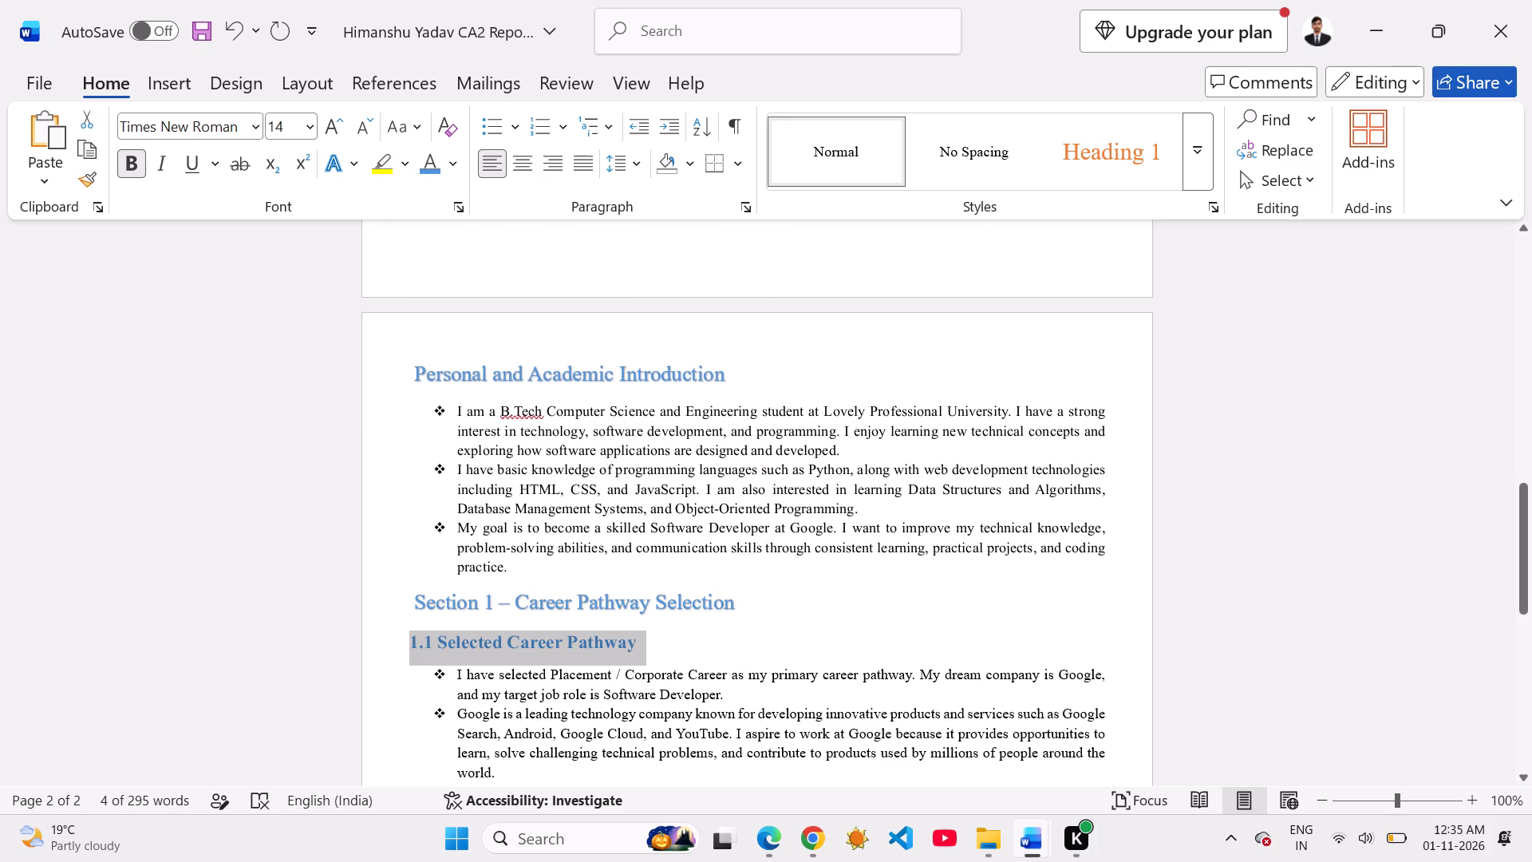
pyautogui.click(247, 575)
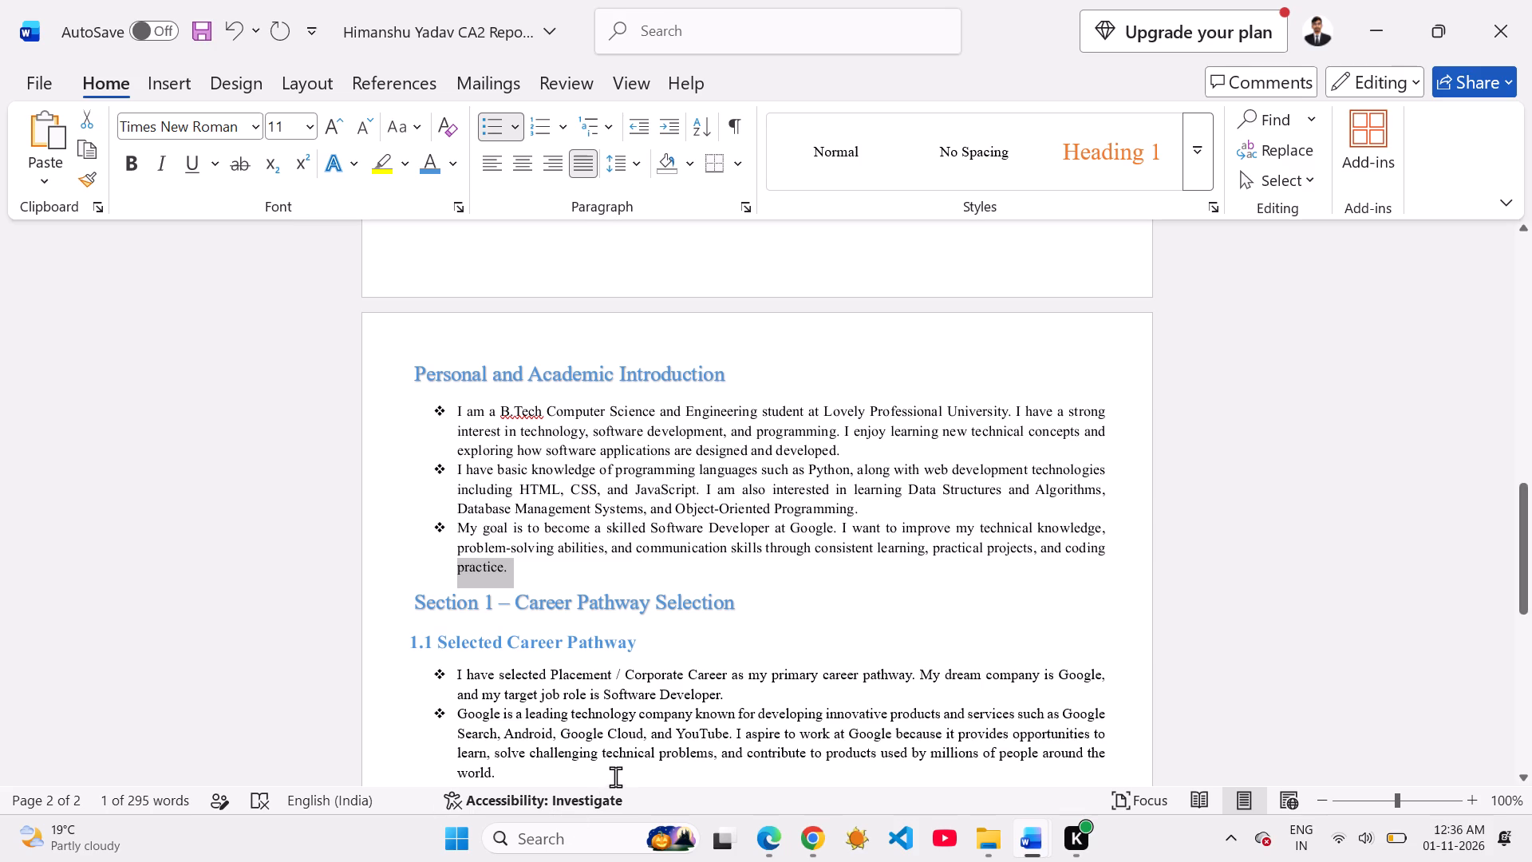
pyautogui.scroll(-2, 618, 772)
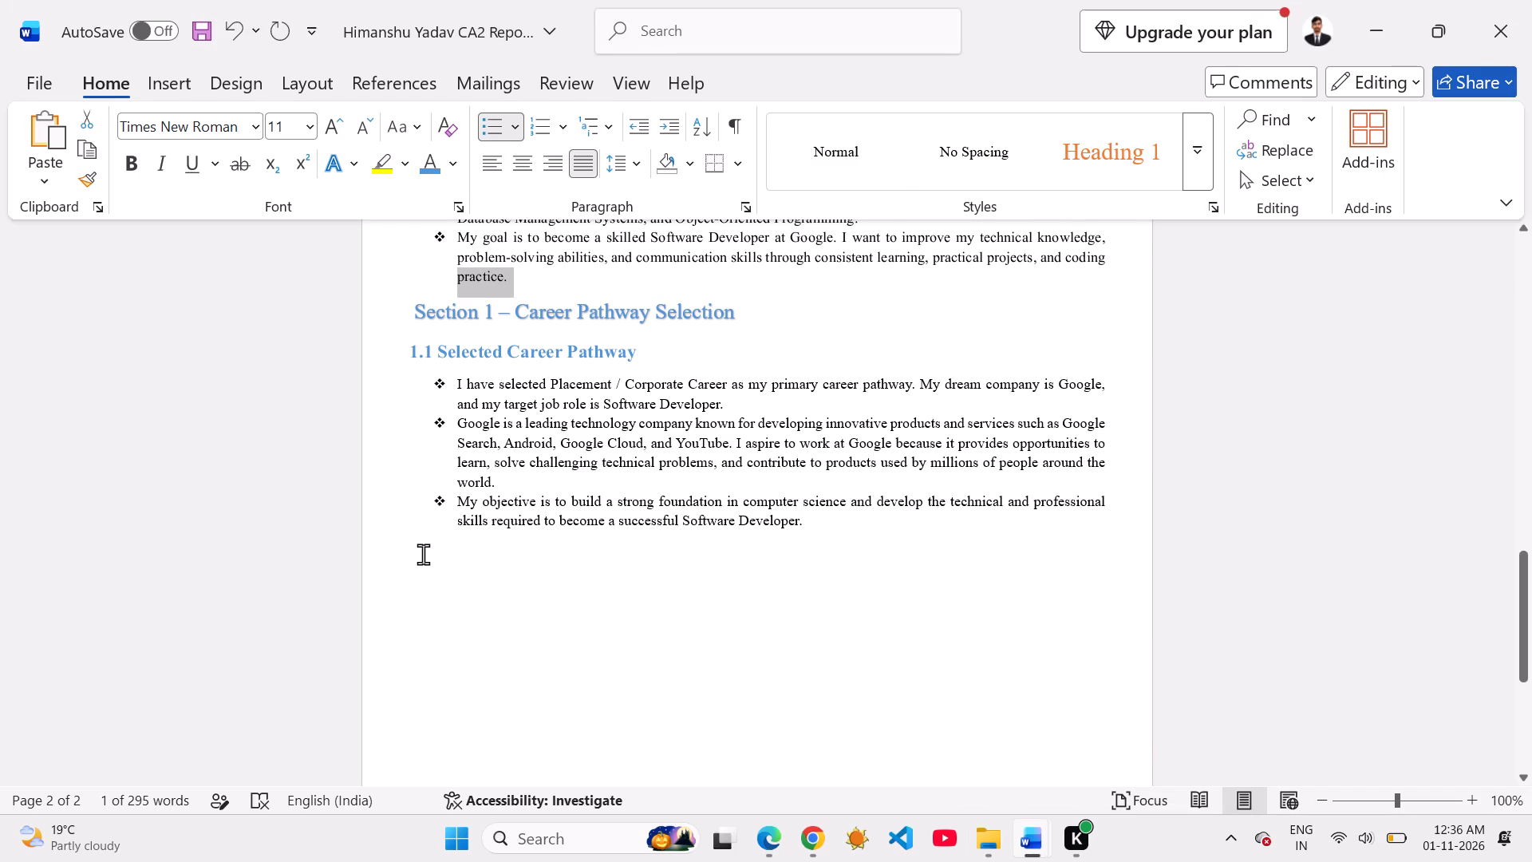
pyautogui.click(424, 554)
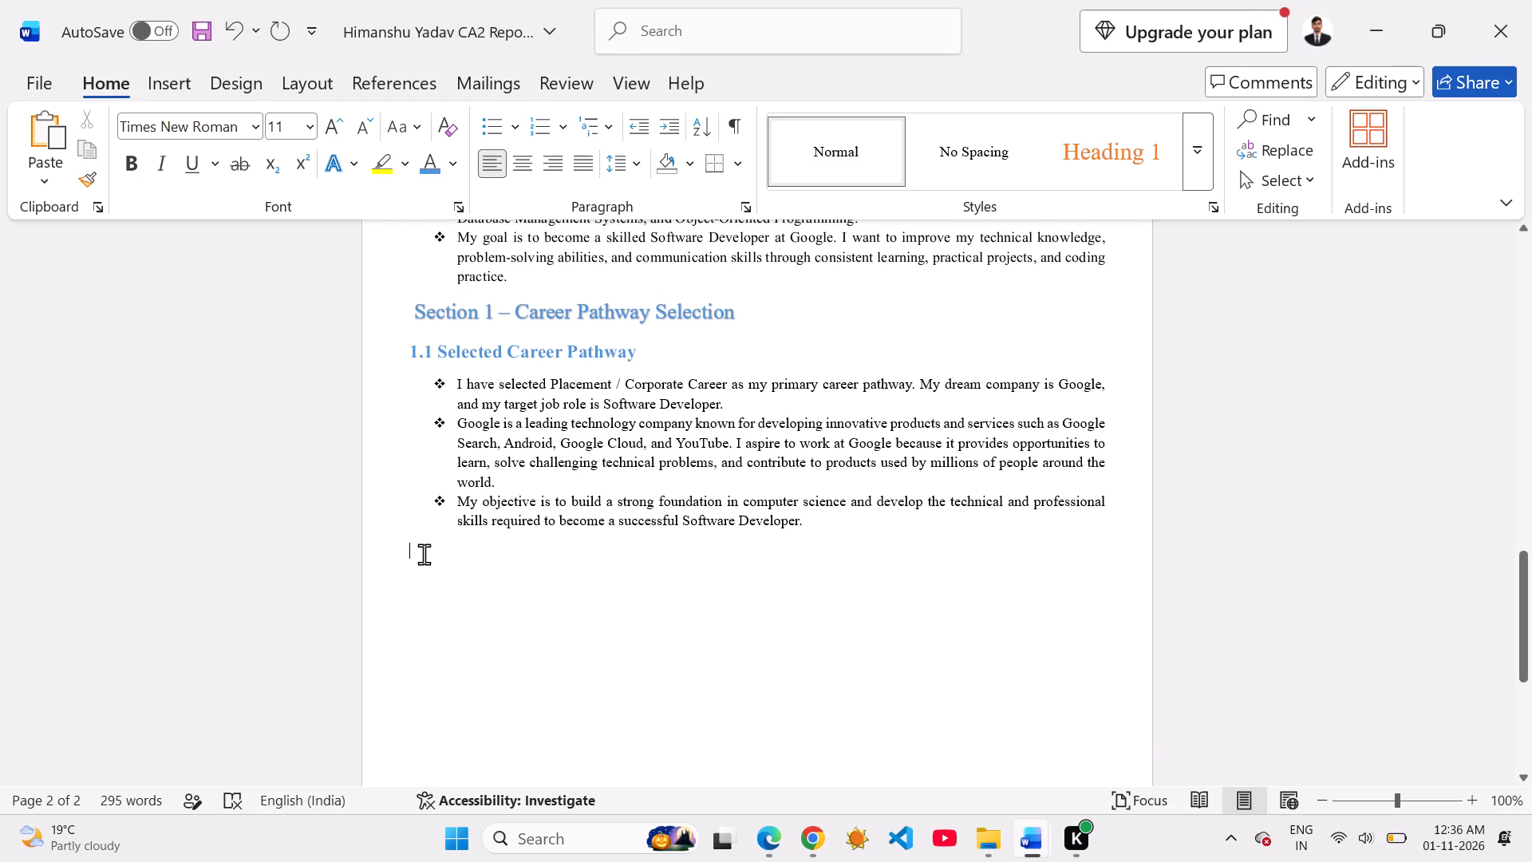
pyautogui.hotkey('ctrl', 'v')
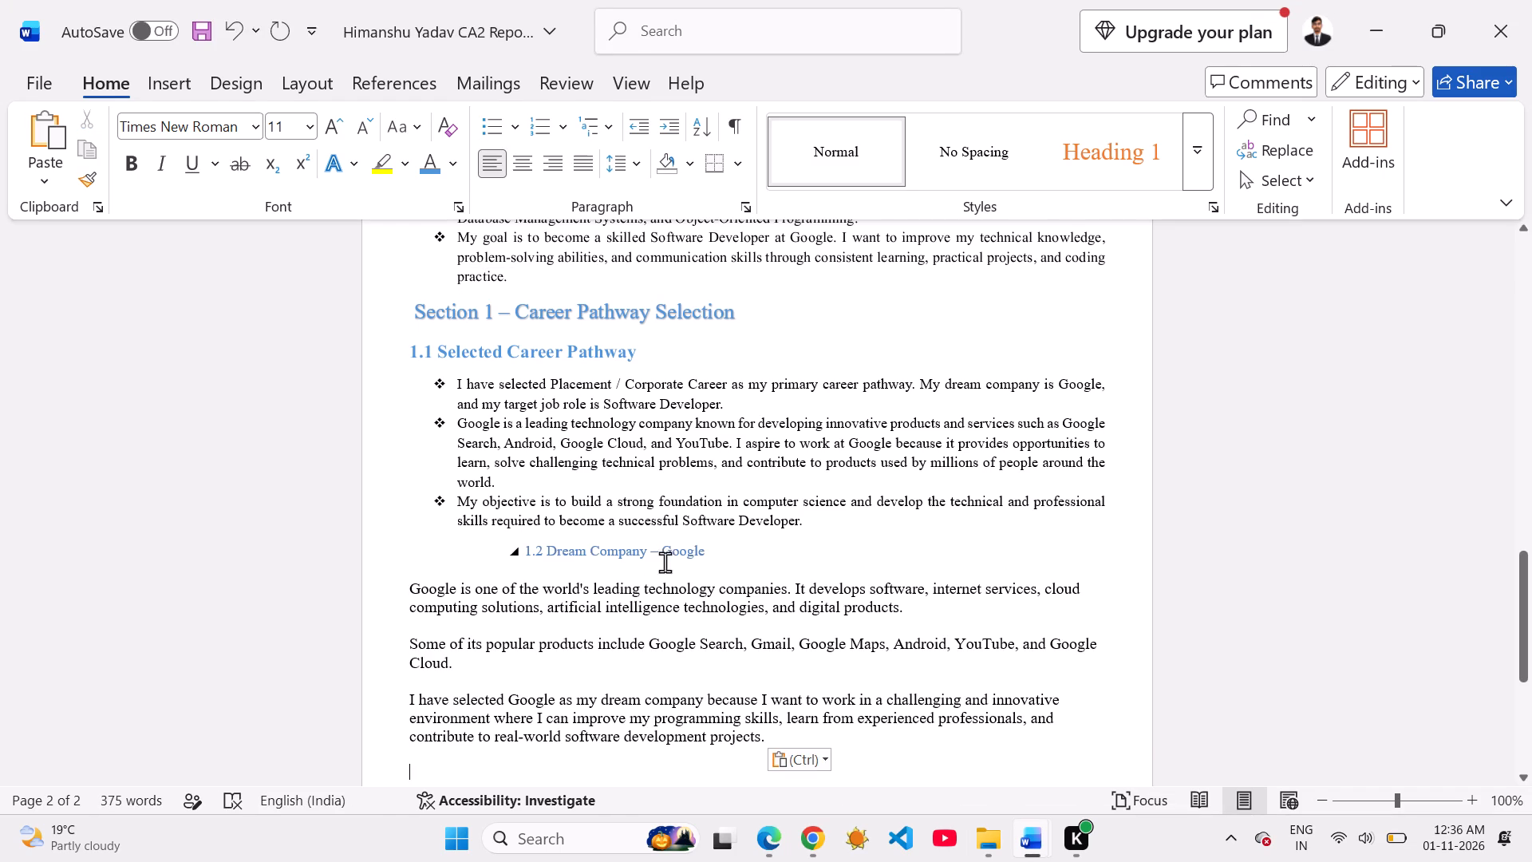
# Remove the indent before the 1.2 Dream Company – Google heading so it starts at the page margin.
pyautogui.click(524, 552)
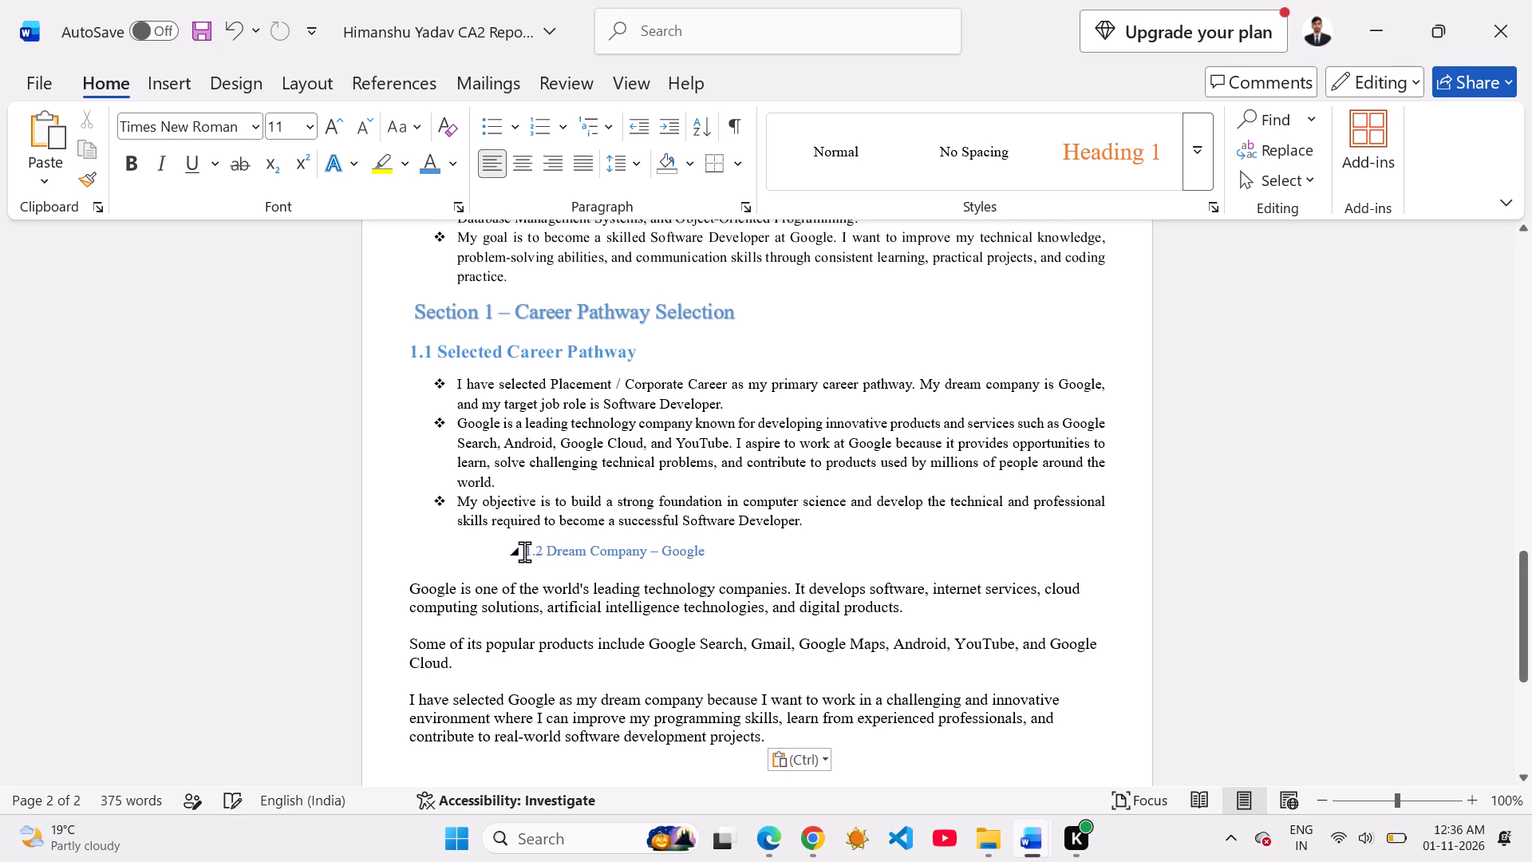
pyautogui.press('BackSpace')
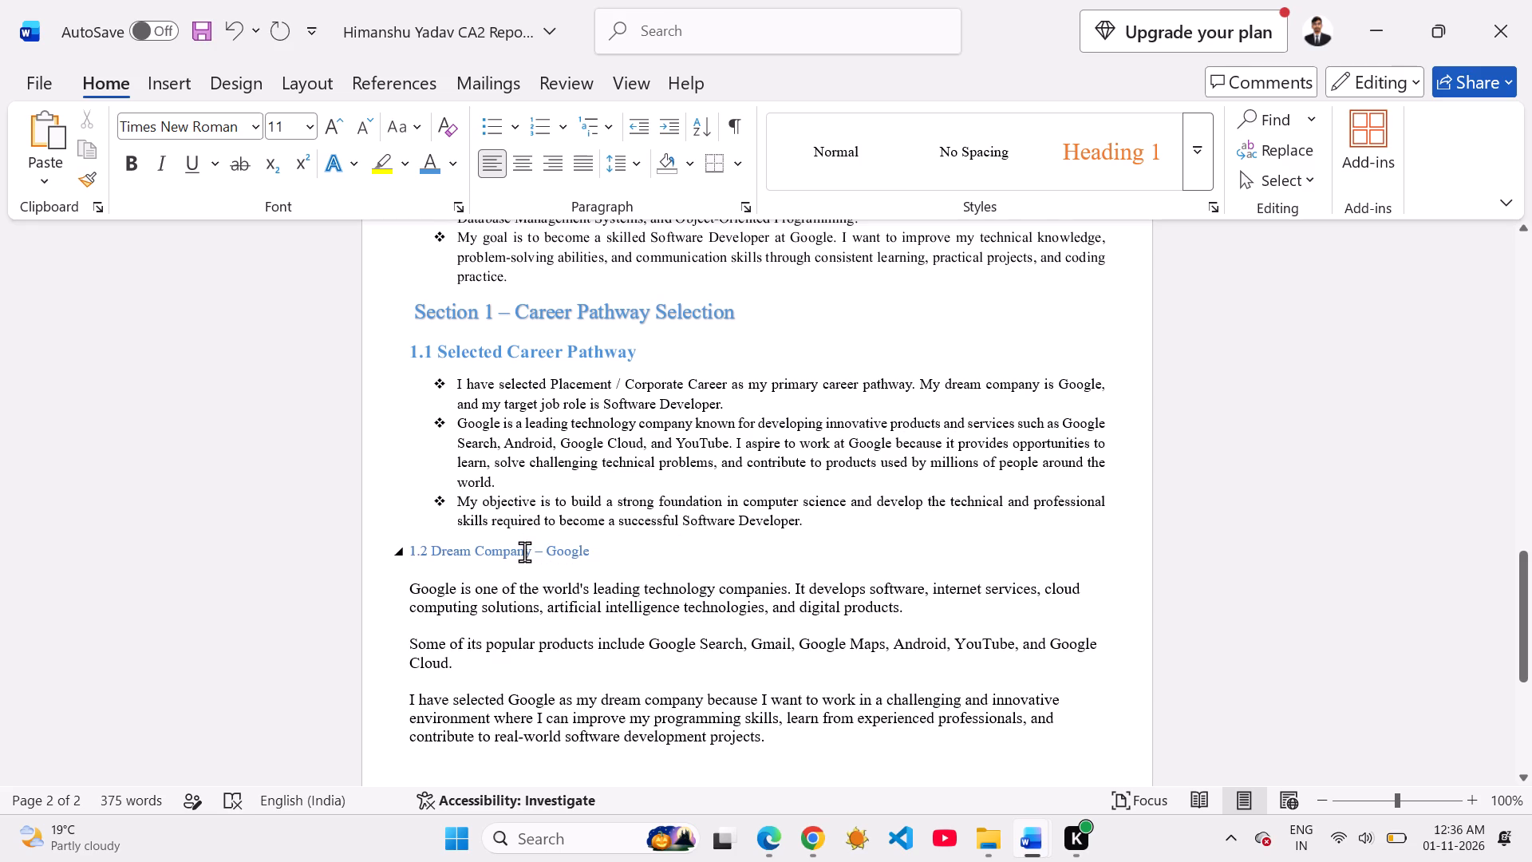
# Set the font size of the 1.2 Dream Company – Google heading to 14.
pyautogui.moveTo(597, 552); pyautogui.dragTo(532, 555)
pyautogui.moveTo(532, 555); pyautogui.dragTo(393, 560)
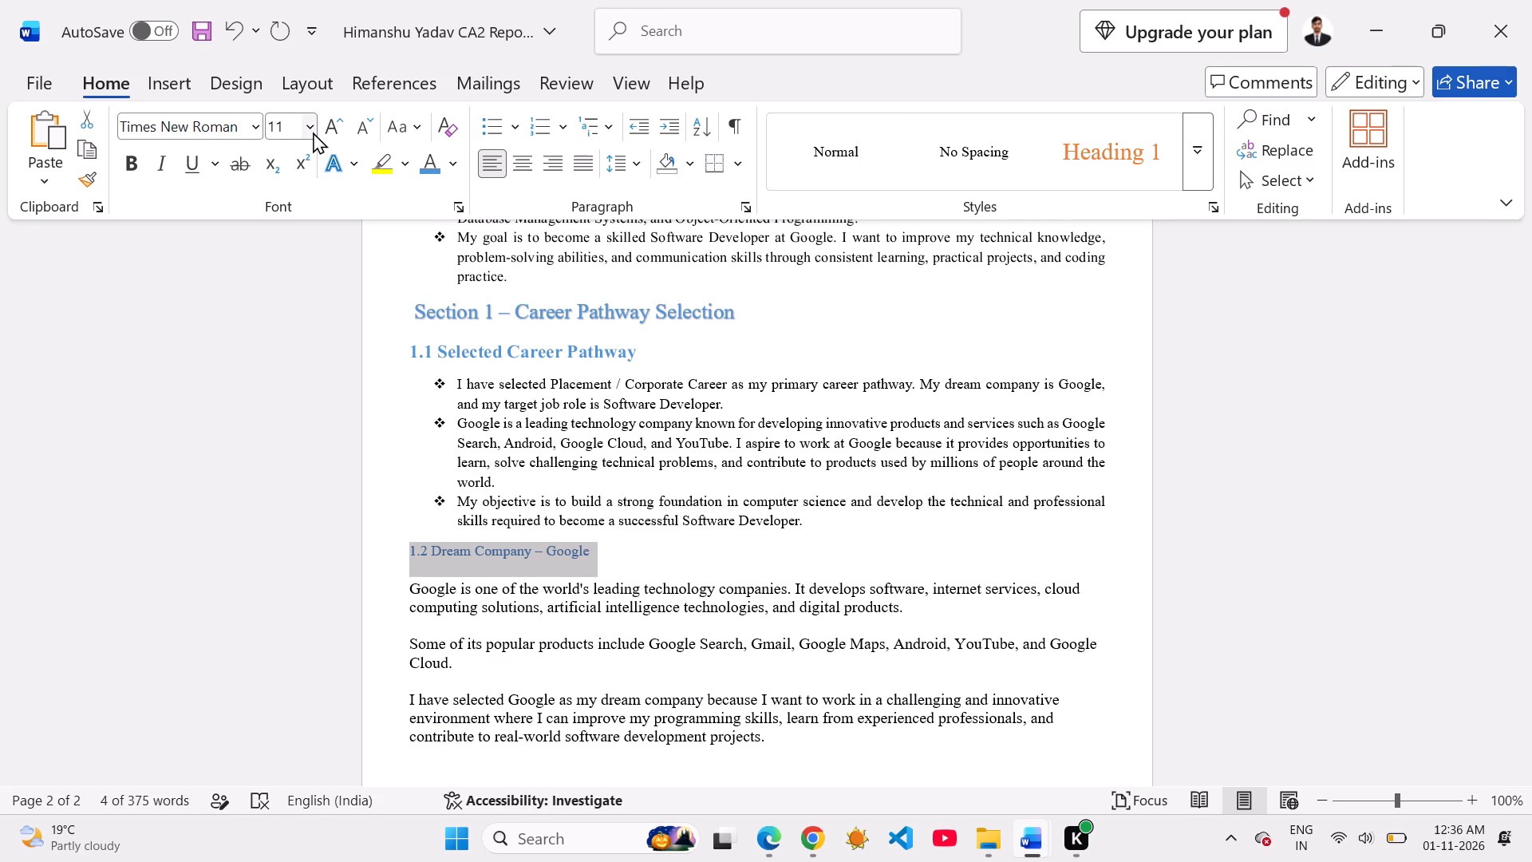
pyautogui.click(313, 132)
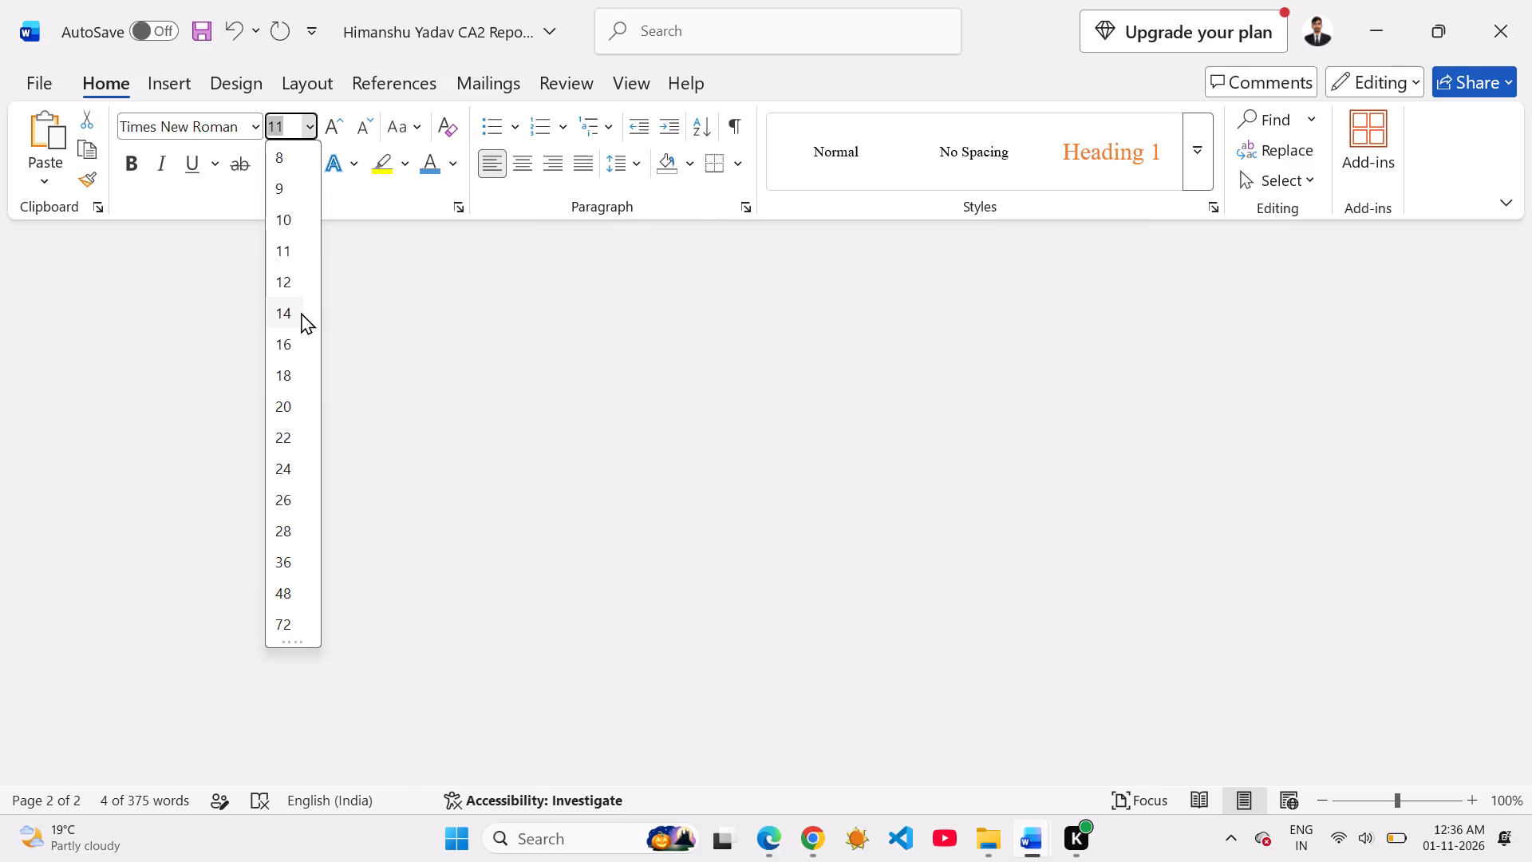
pyautogui.click(298, 313)
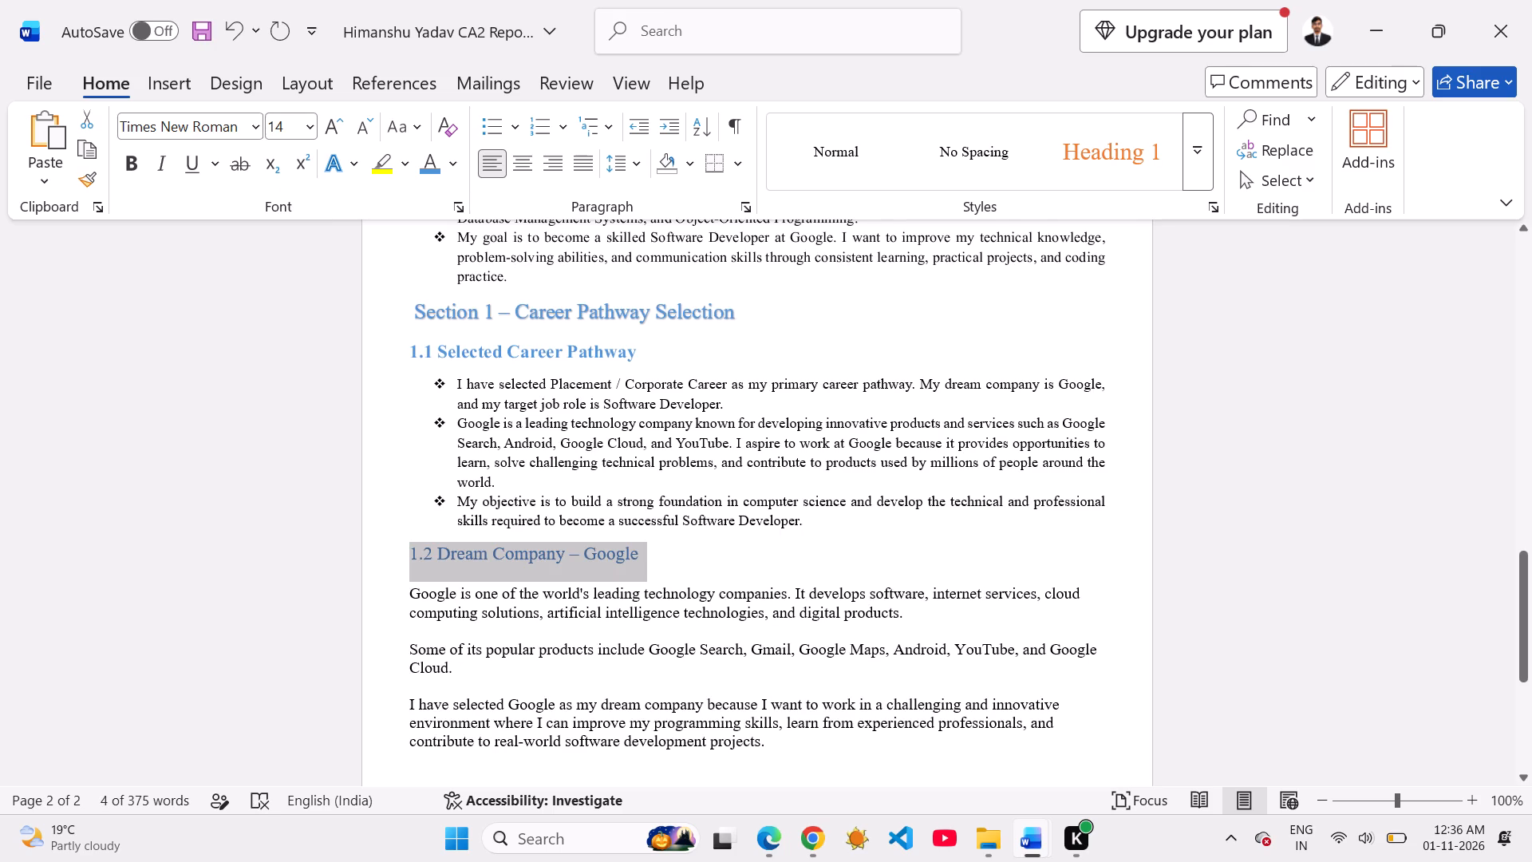
pyautogui.click(265, 497)
pyautogui.click(326, 598)
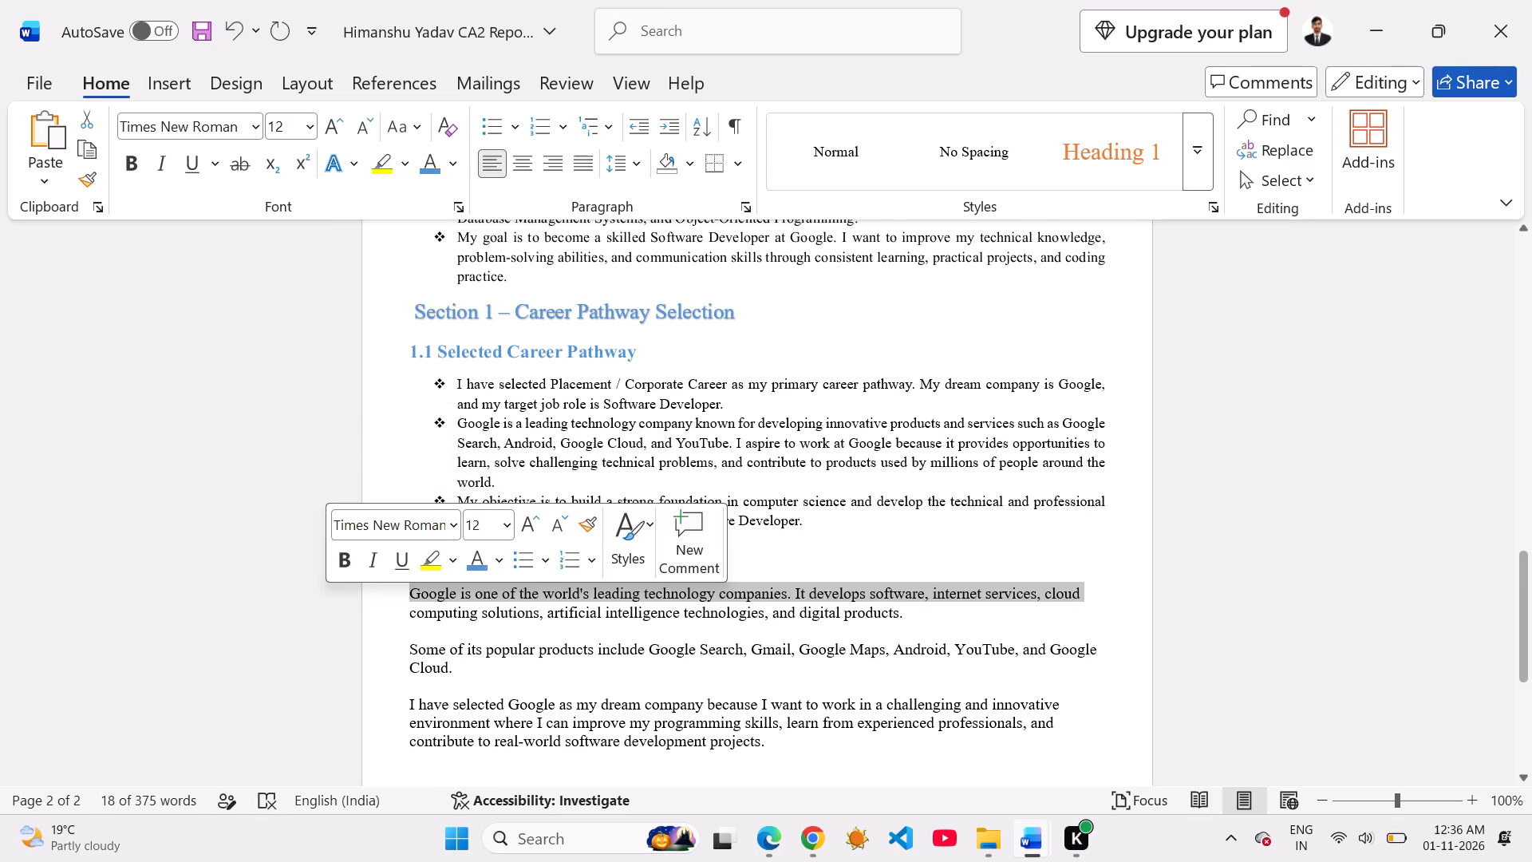
# Insert one leading space before both the 1.1 and 1.2 headings to align them with the Section 1 heading, keeping the 1.2 text expanded.
pyautogui.click(401, 350)
pyautogui.press('space')
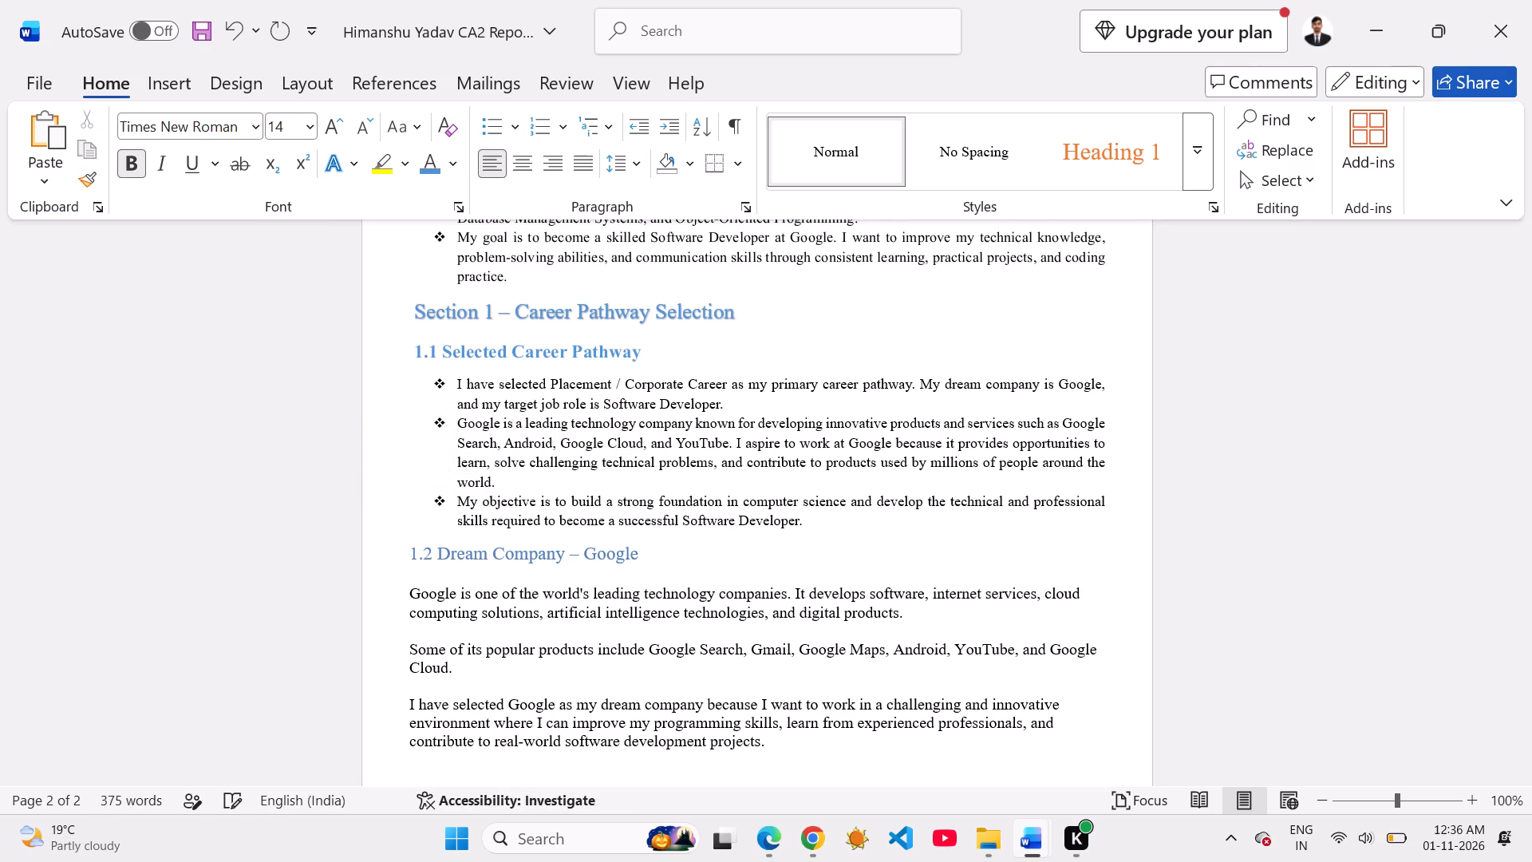
pyautogui.click(405, 546)
pyautogui.press('space')
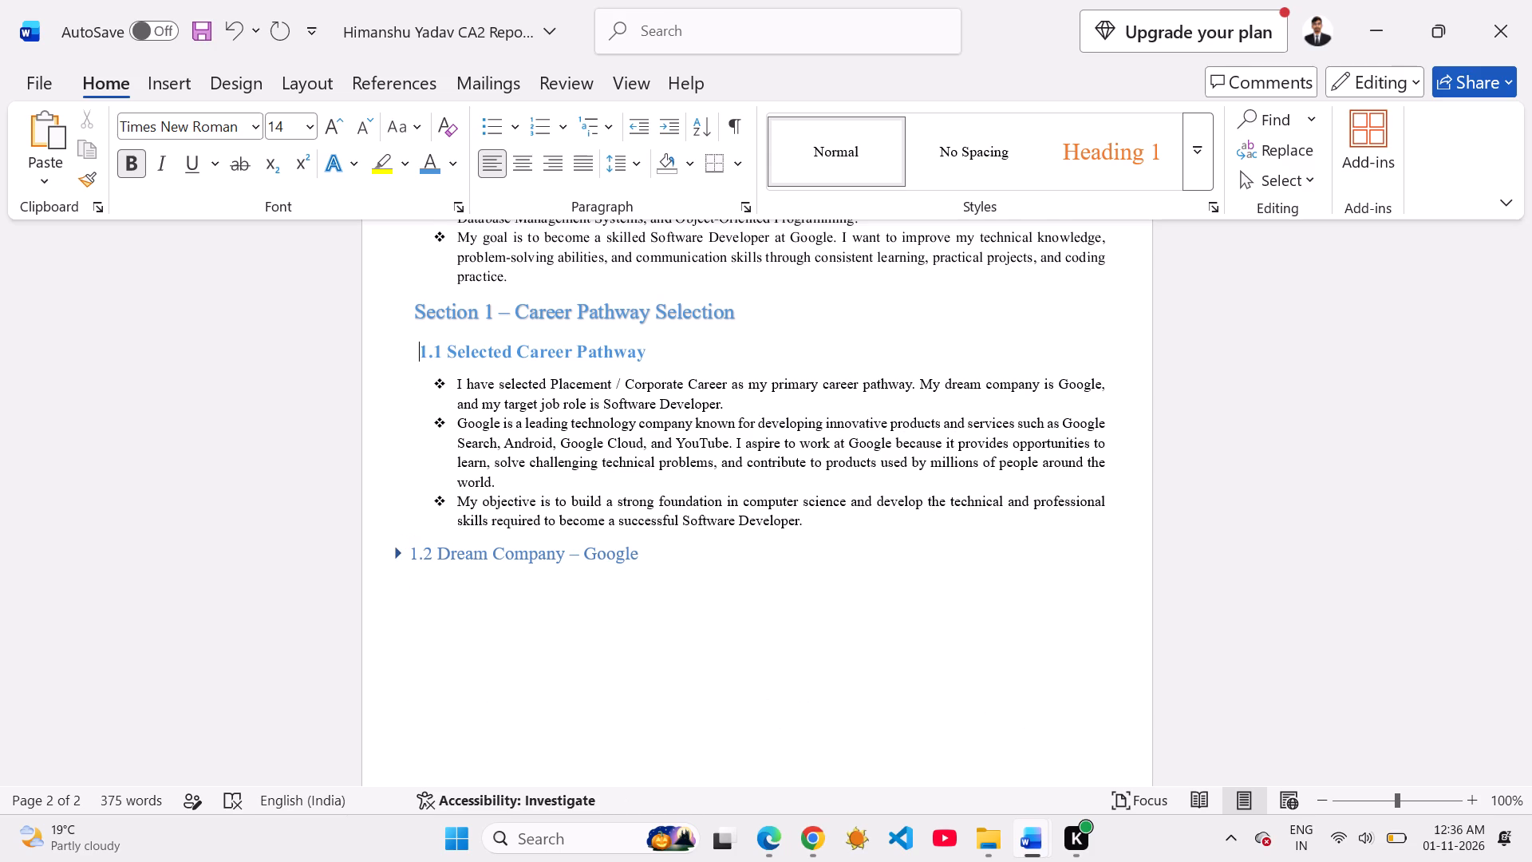
pyautogui.press('BackSpace')
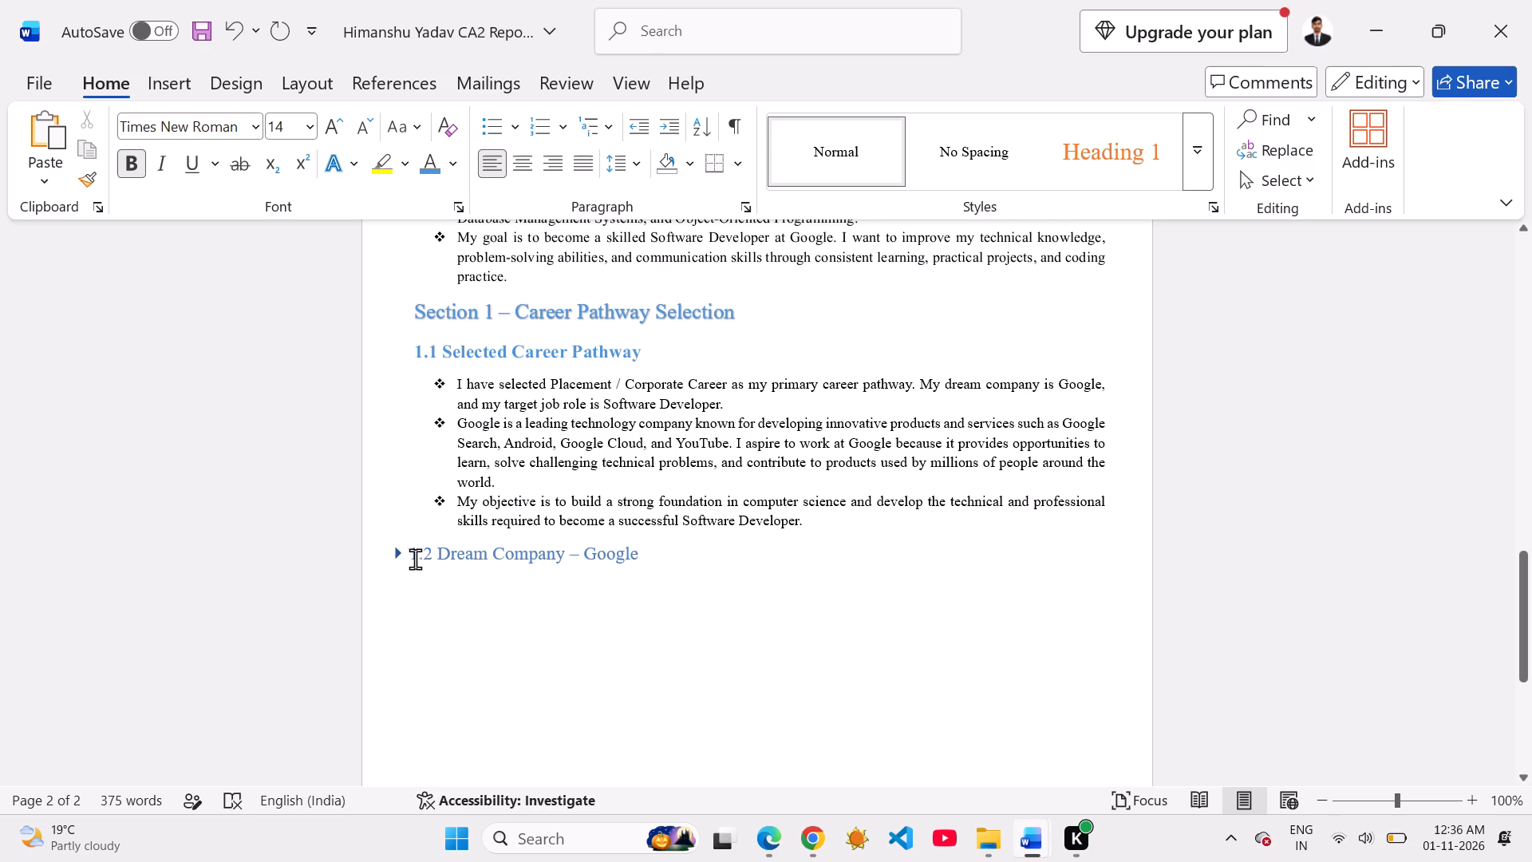
pyautogui.click(412, 556)
pyautogui.press('space')
pyautogui.click(399, 549)
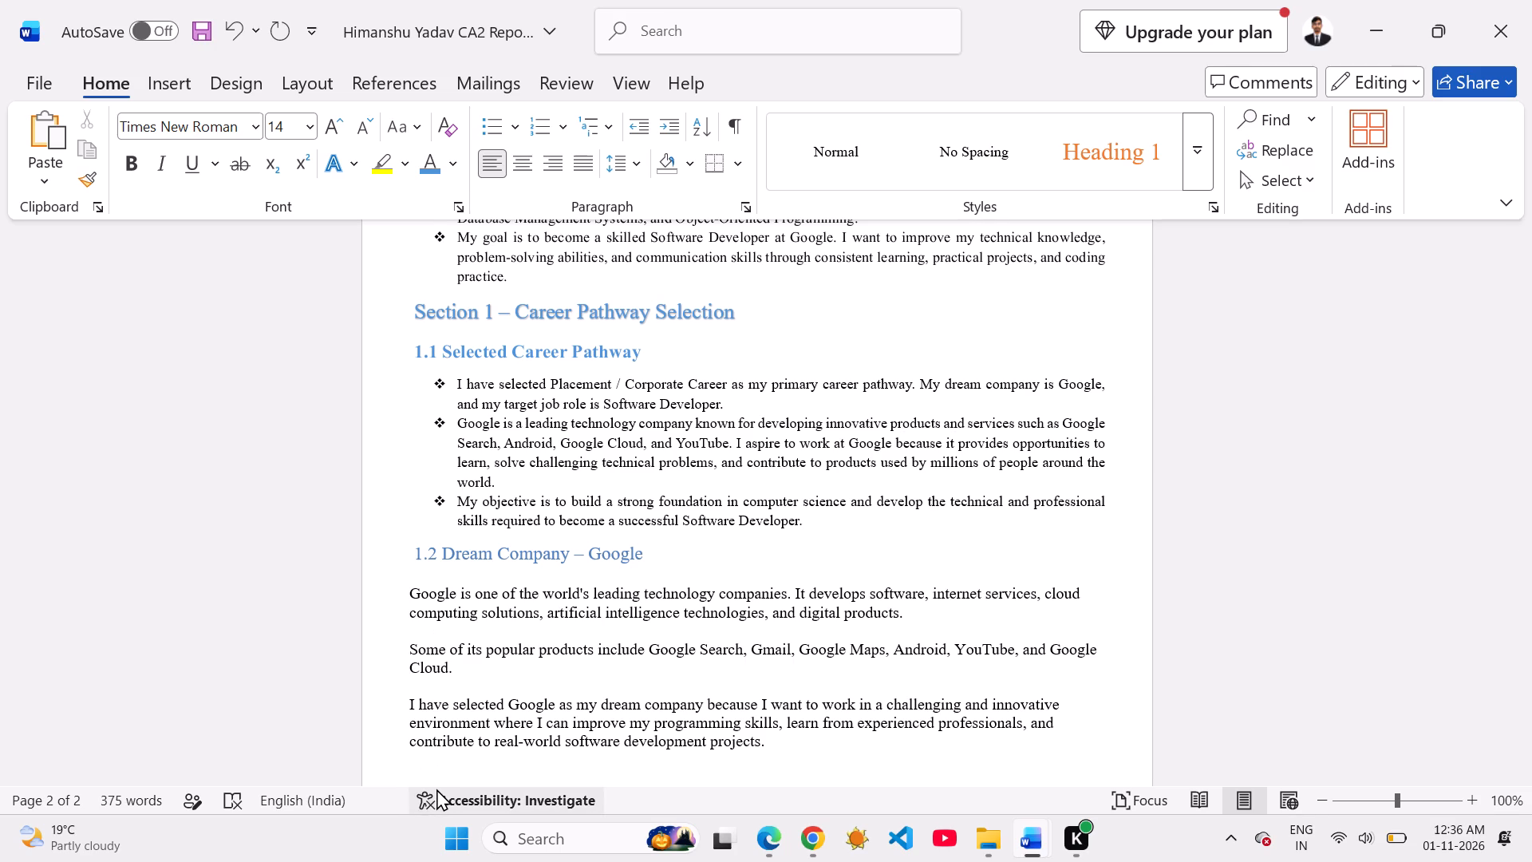
pyautogui.scroll(-2, 436, 789)
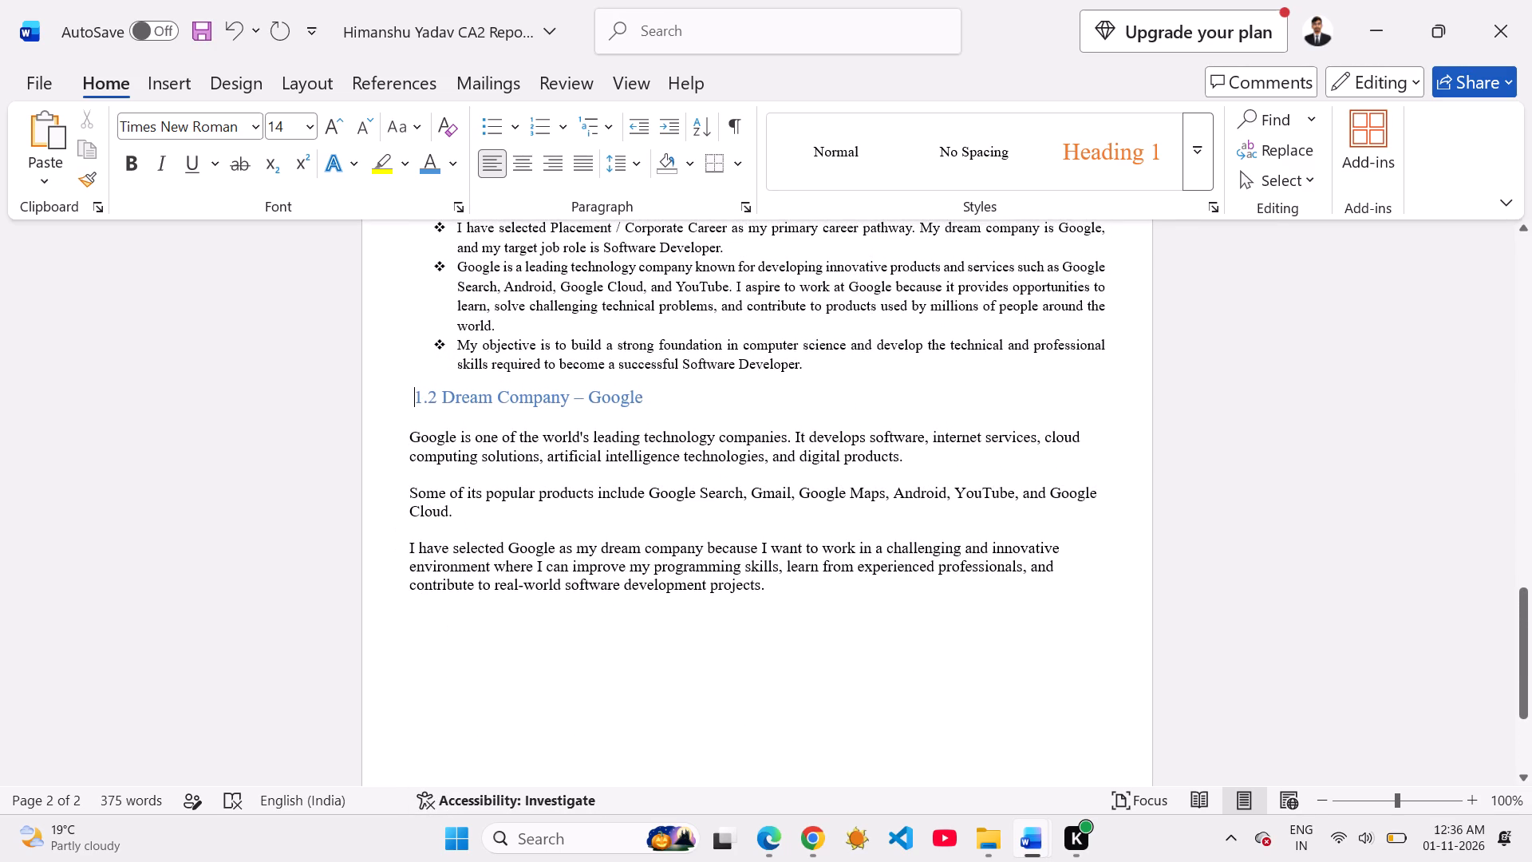
# Format the three paragraphs under 1.2 Dream Company – Google as a justified list with four-diamond bullets.
pyautogui.scroll(4, 403, 431)
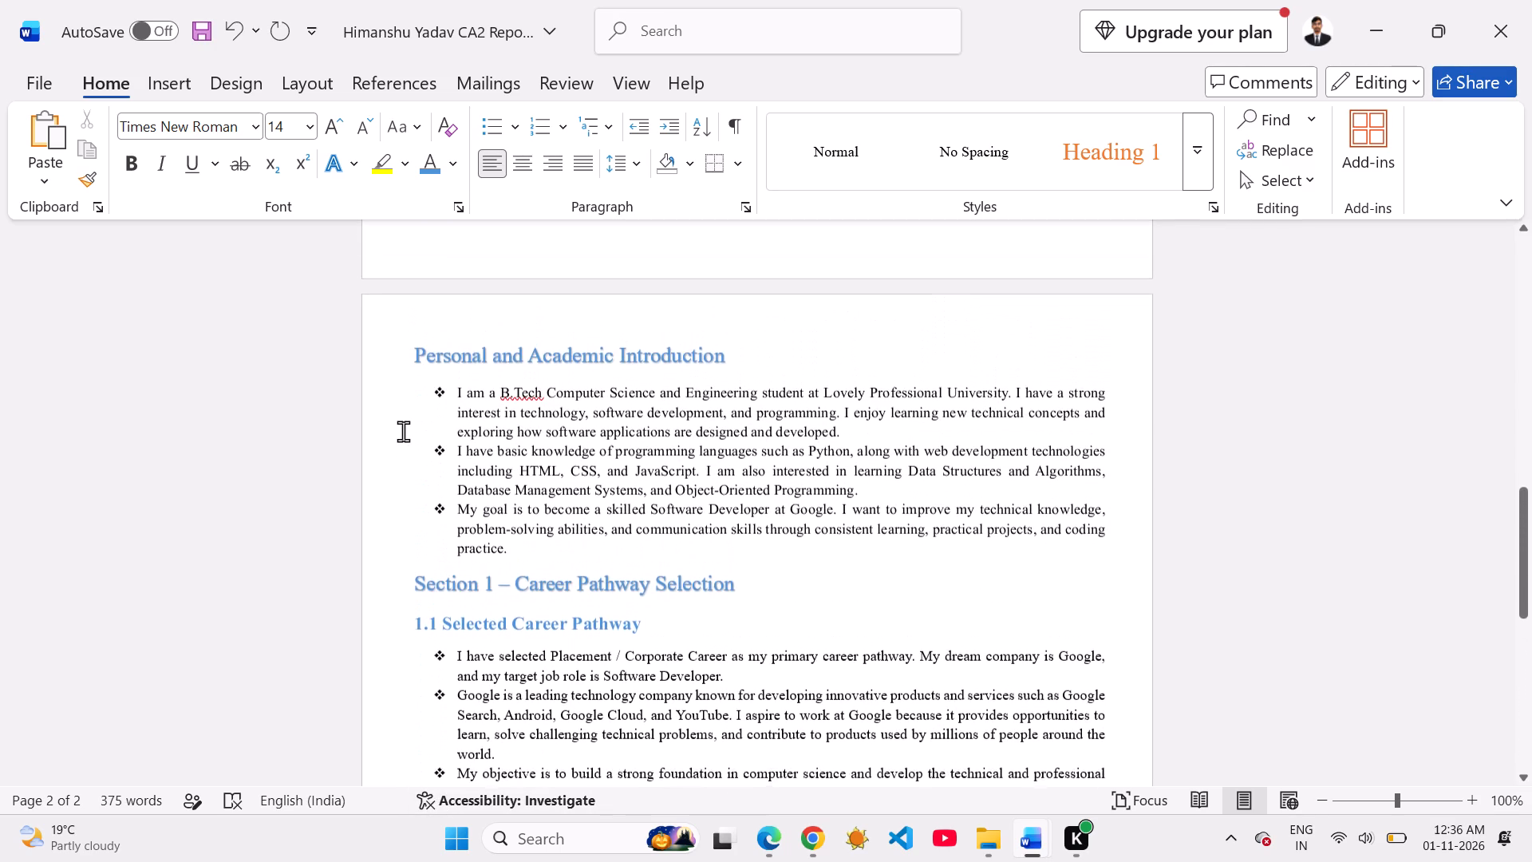
pyautogui.scroll(3, 403, 431)
pyautogui.scroll(-1, 403, 431)
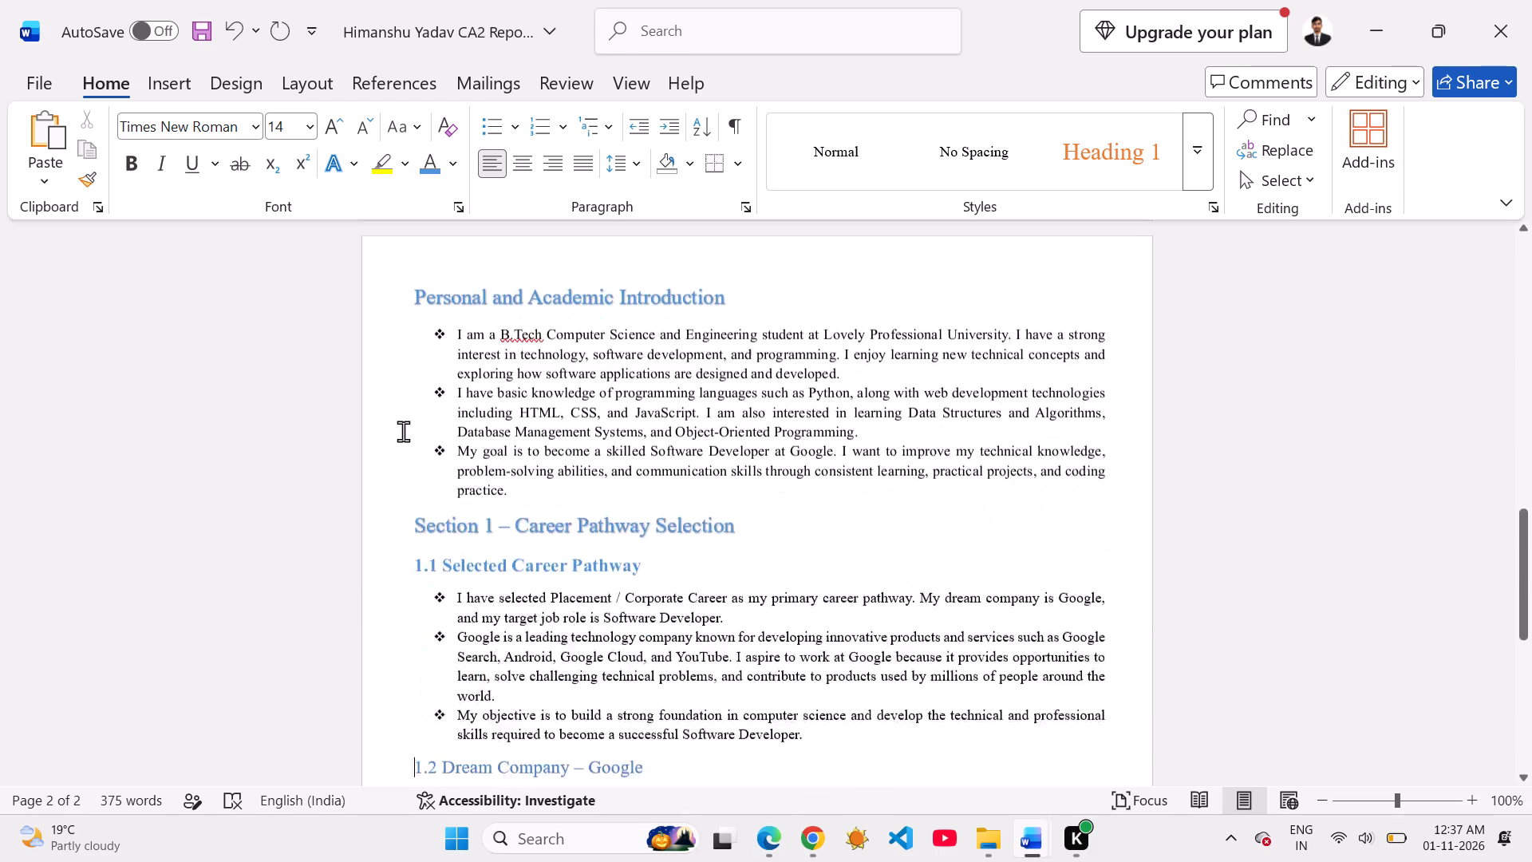
pyautogui.scroll(-1, 403, 431)
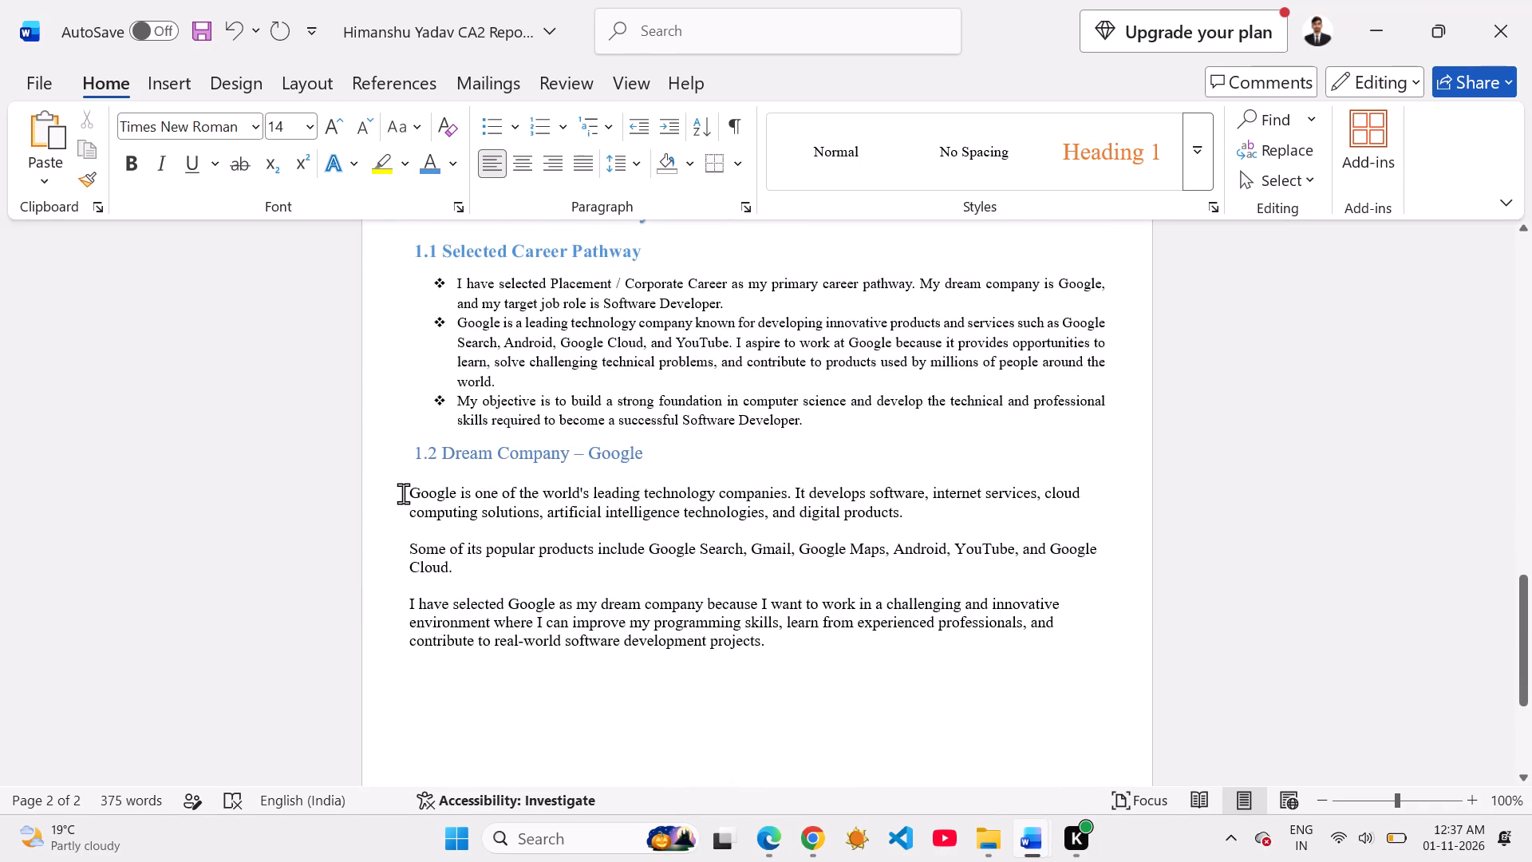
pyautogui.moveTo(403, 493); pyautogui.dragTo(761, 658)
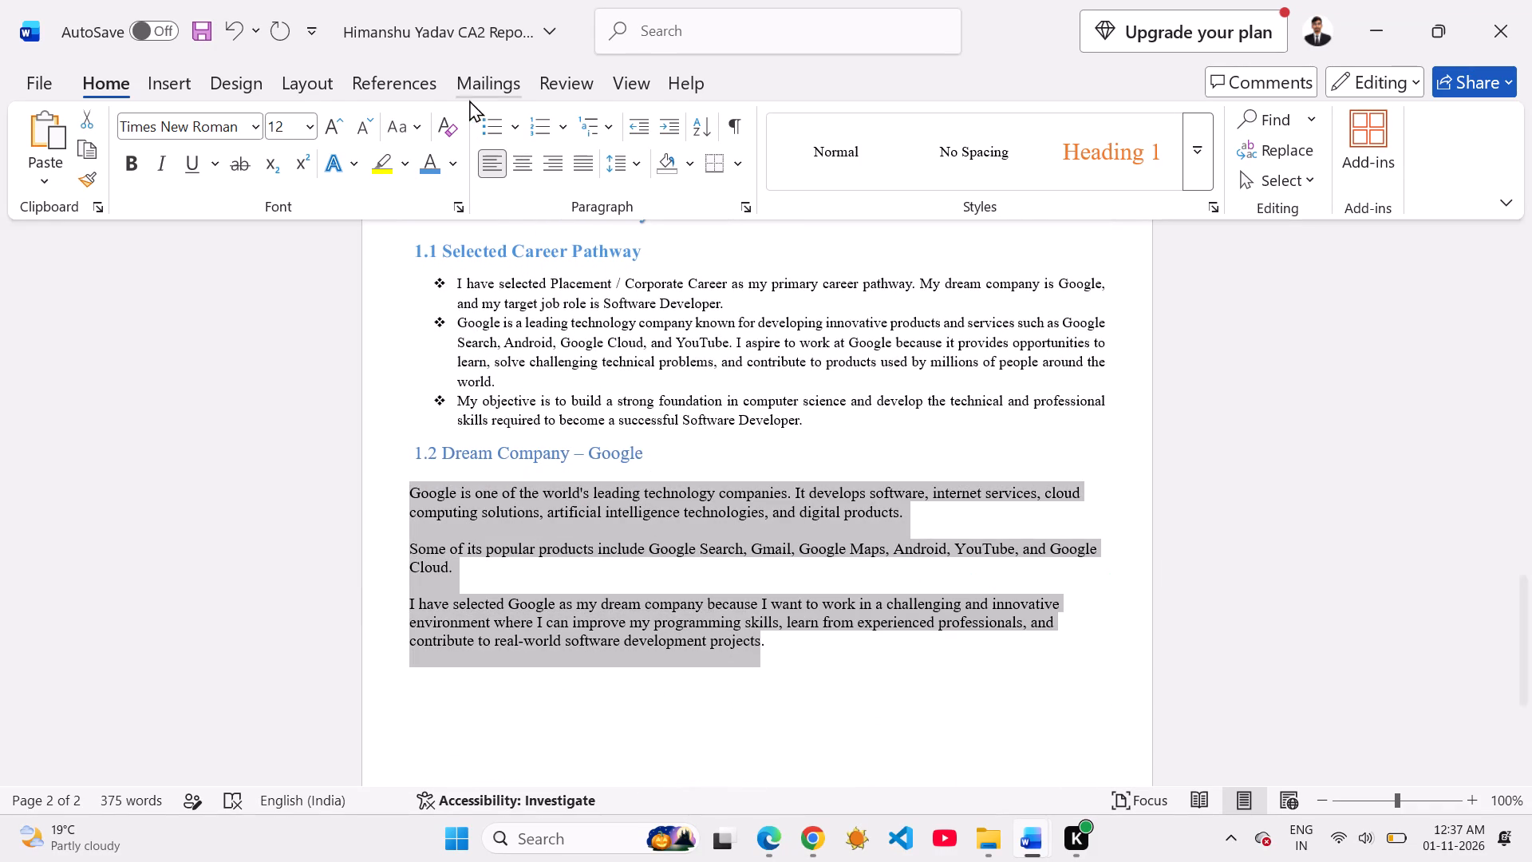
pyautogui.click(514, 130)
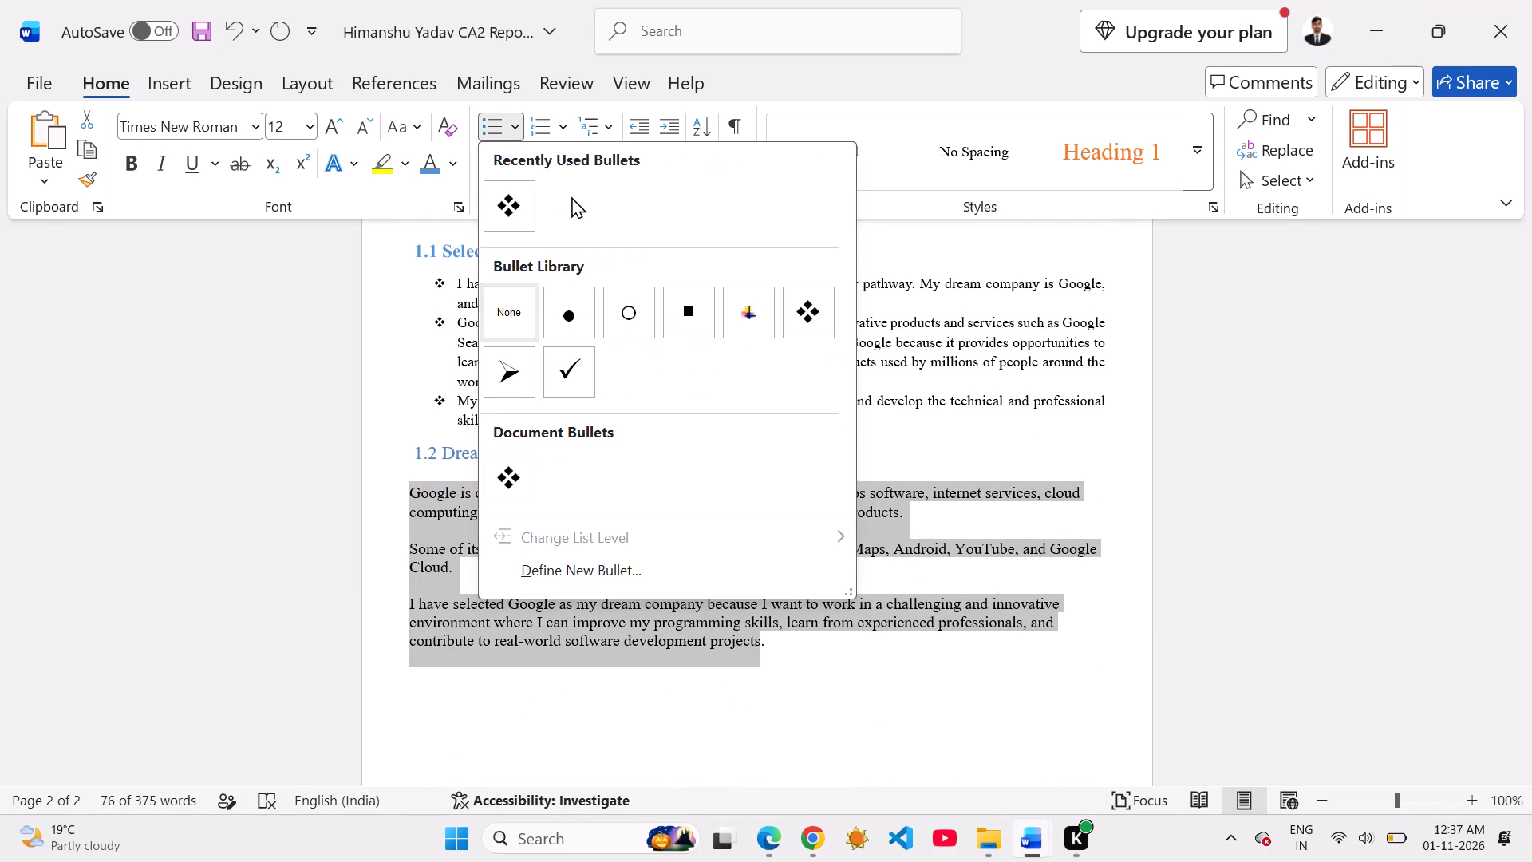
pyautogui.click(812, 317)
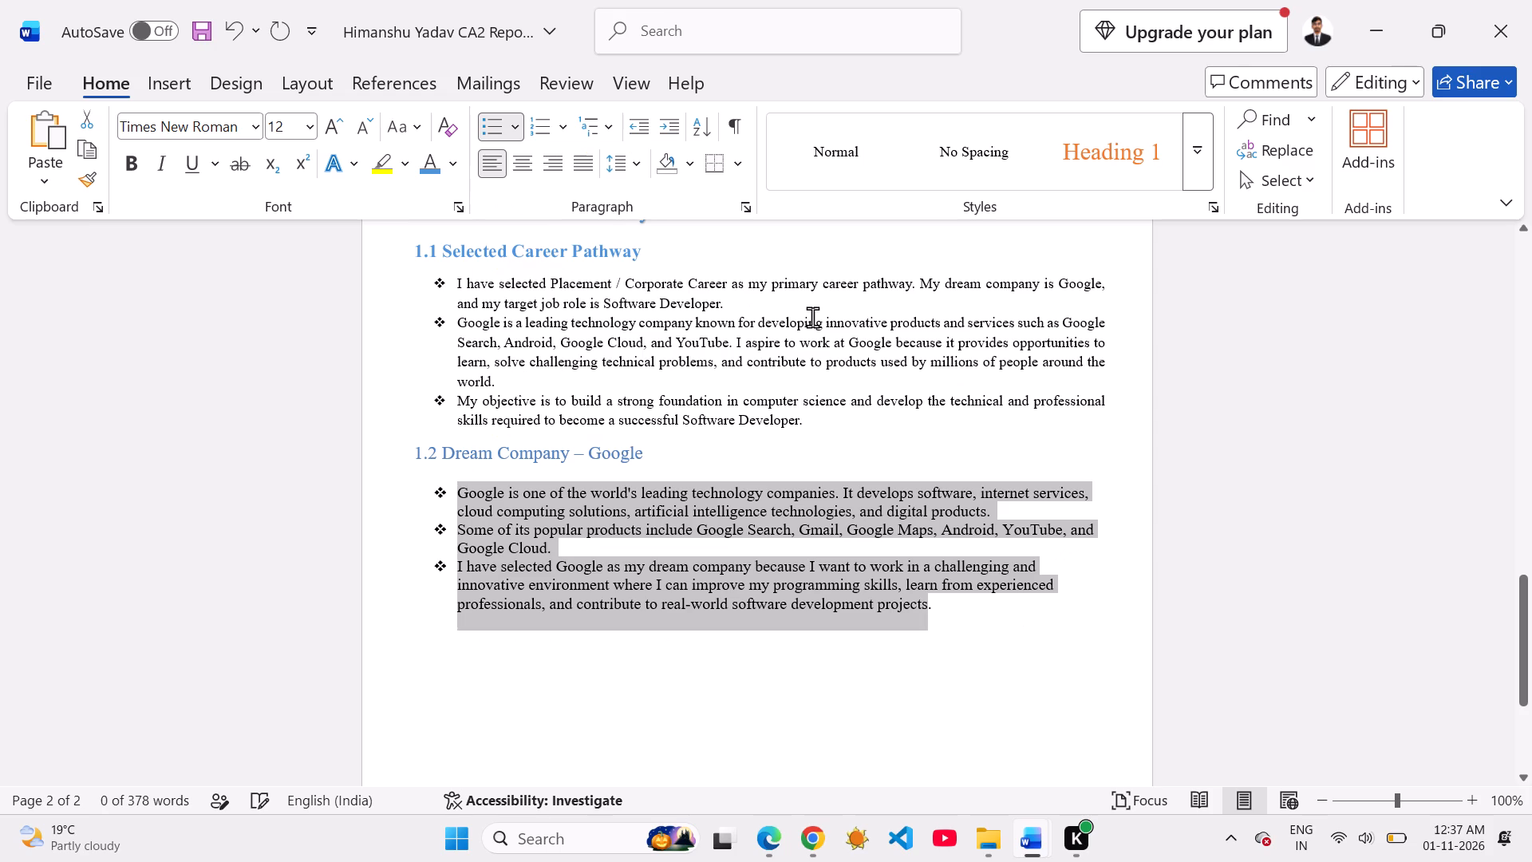
pyautogui.click(587, 162)
pyautogui.click(584, 695)
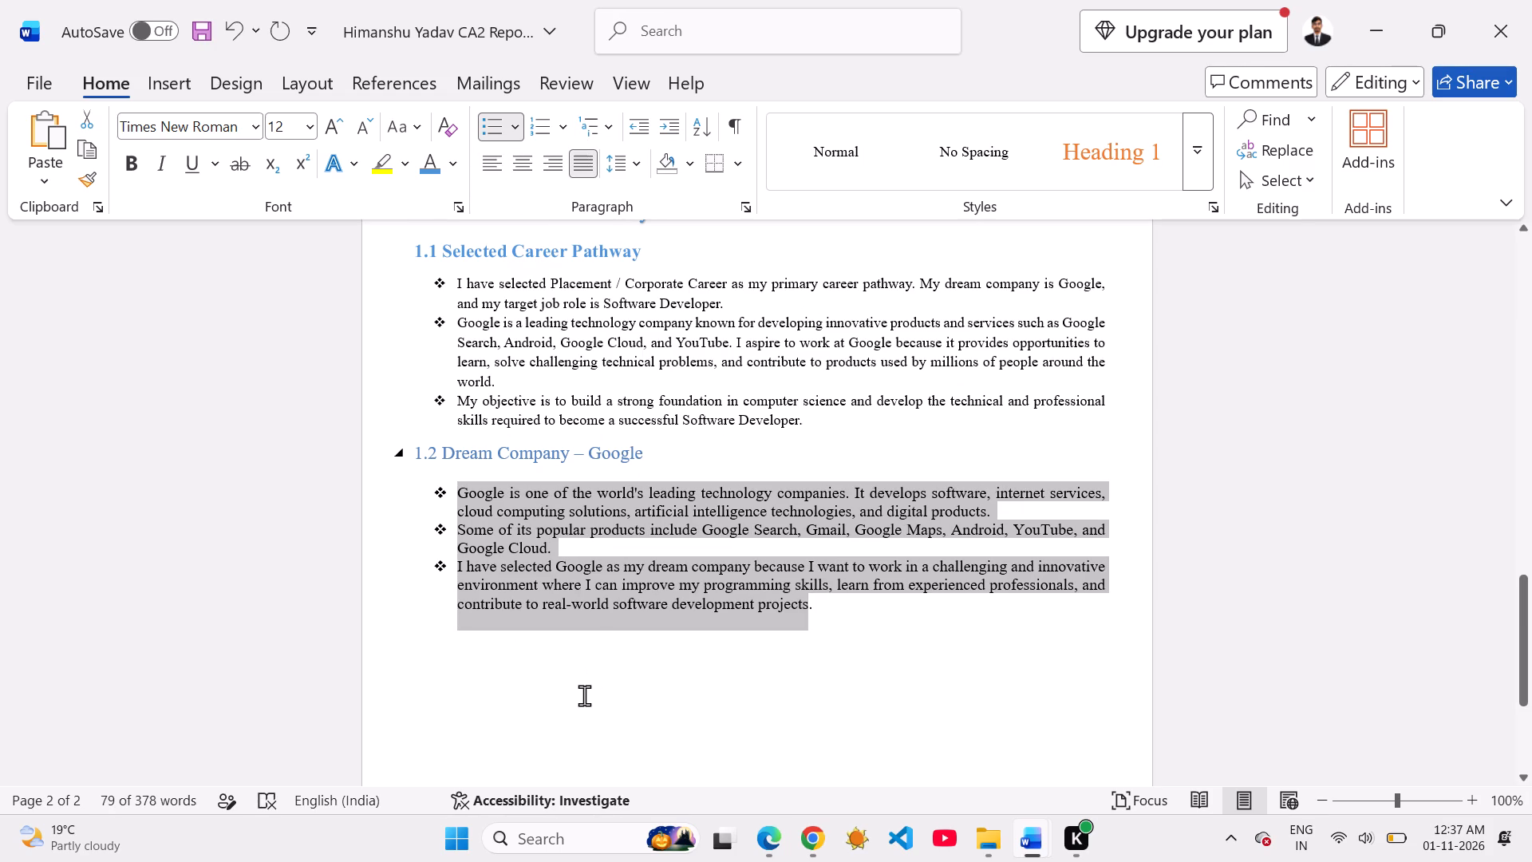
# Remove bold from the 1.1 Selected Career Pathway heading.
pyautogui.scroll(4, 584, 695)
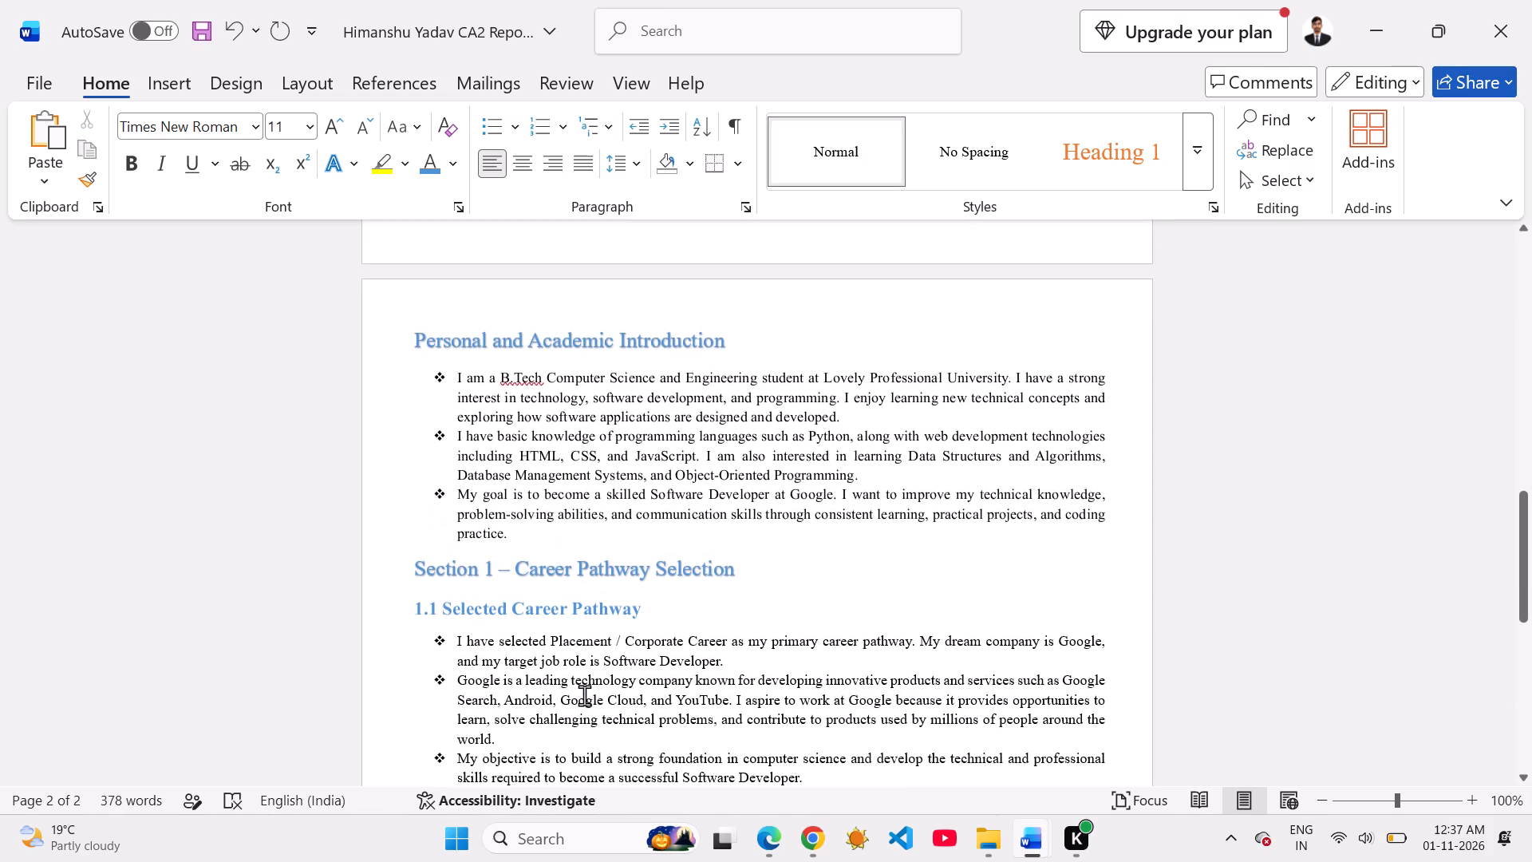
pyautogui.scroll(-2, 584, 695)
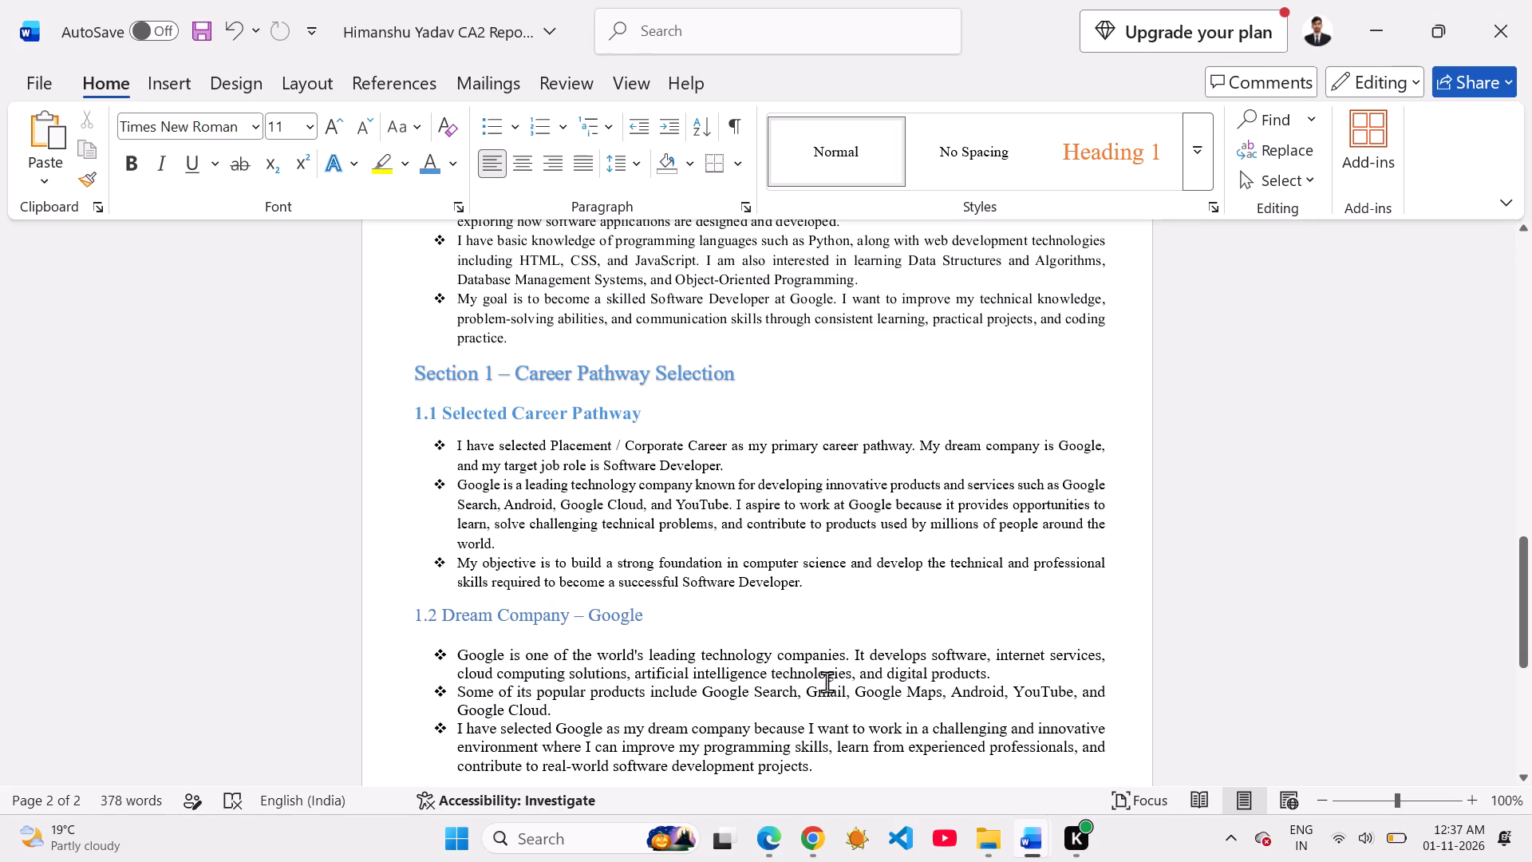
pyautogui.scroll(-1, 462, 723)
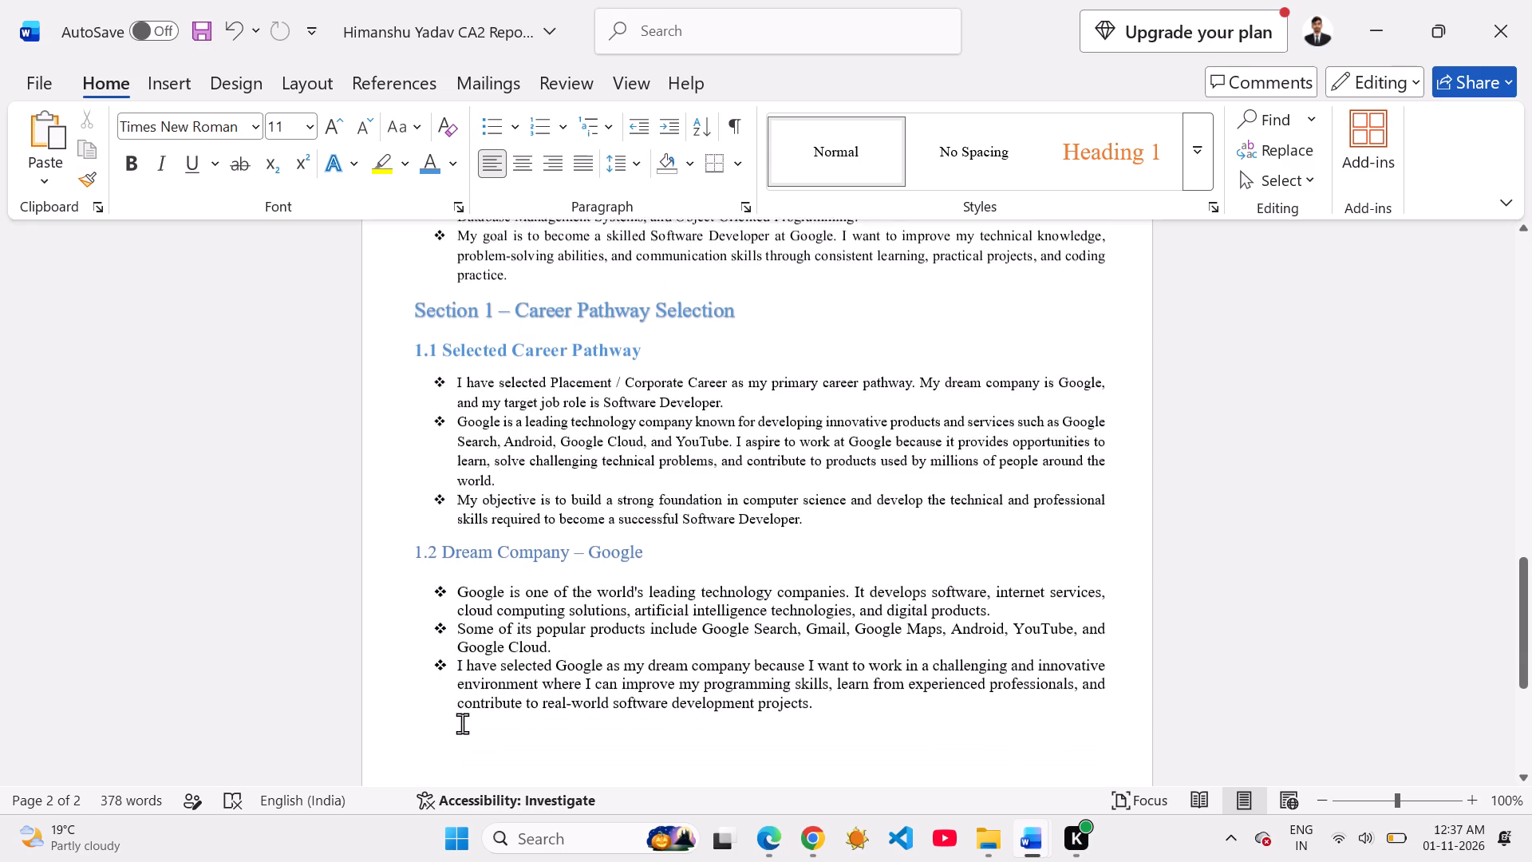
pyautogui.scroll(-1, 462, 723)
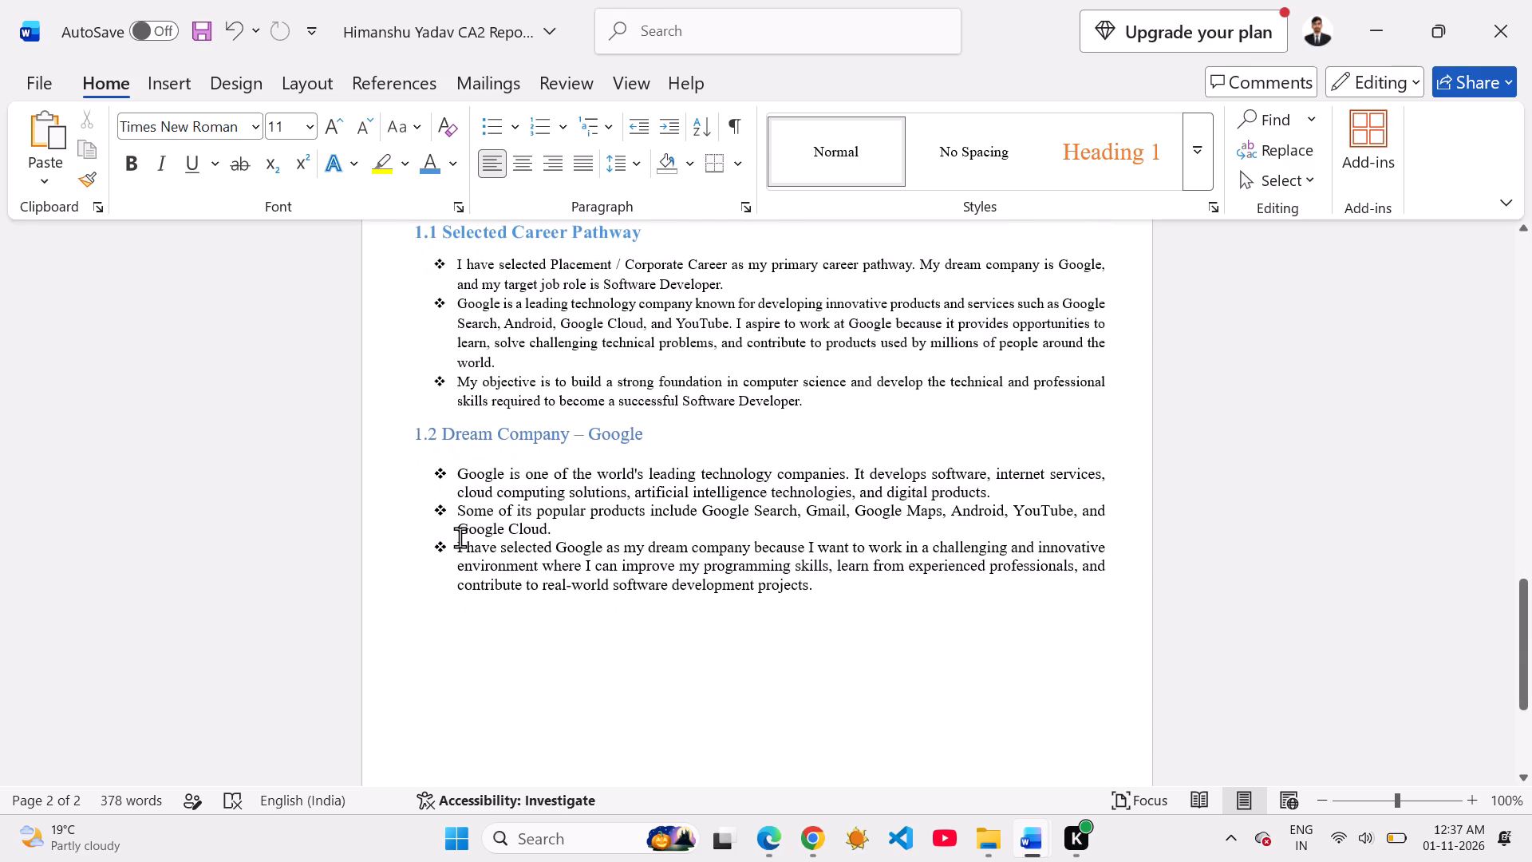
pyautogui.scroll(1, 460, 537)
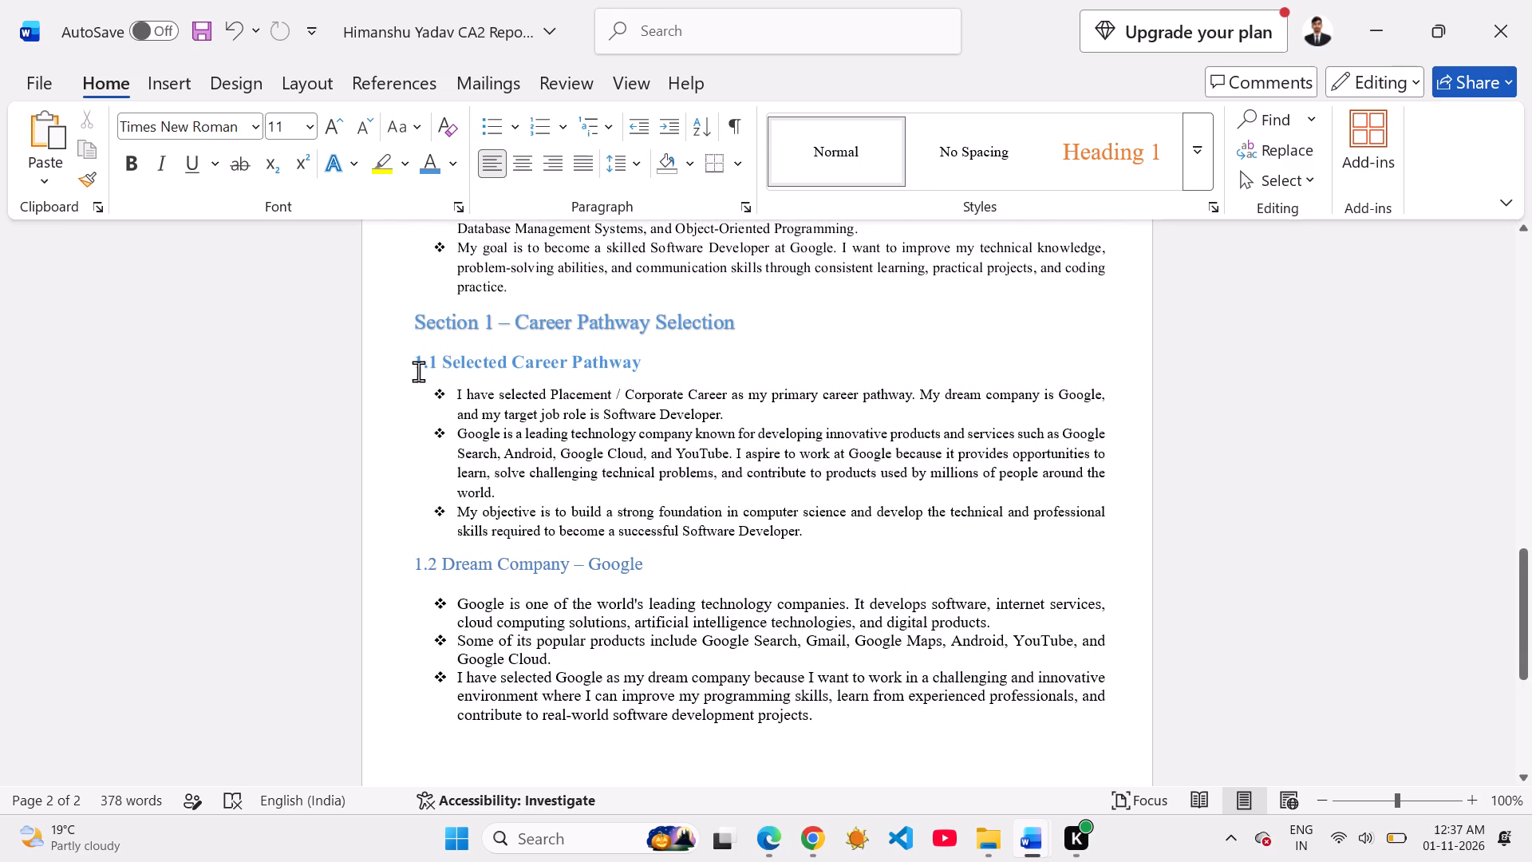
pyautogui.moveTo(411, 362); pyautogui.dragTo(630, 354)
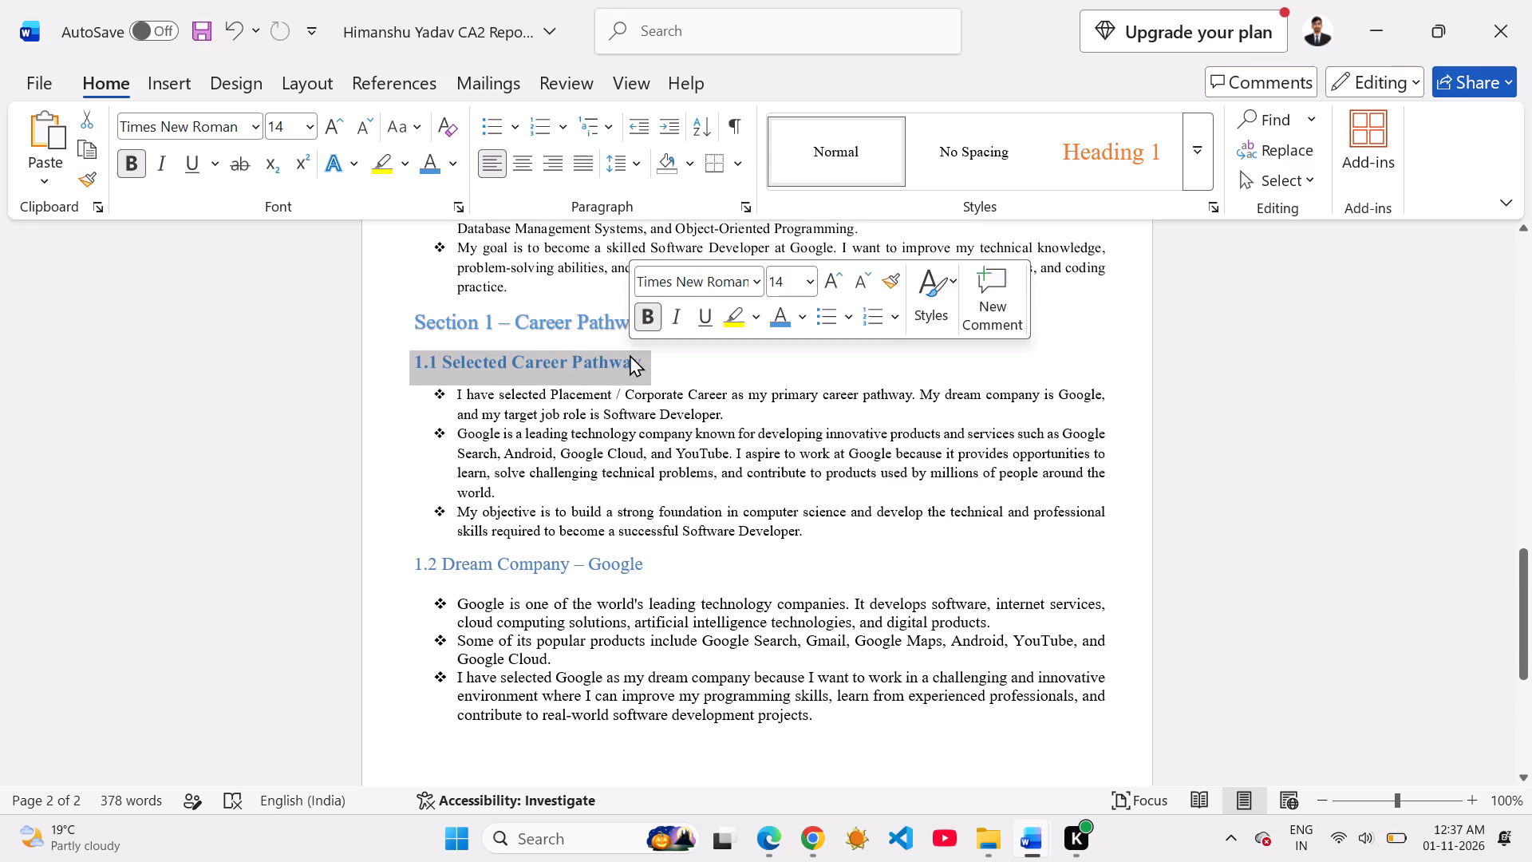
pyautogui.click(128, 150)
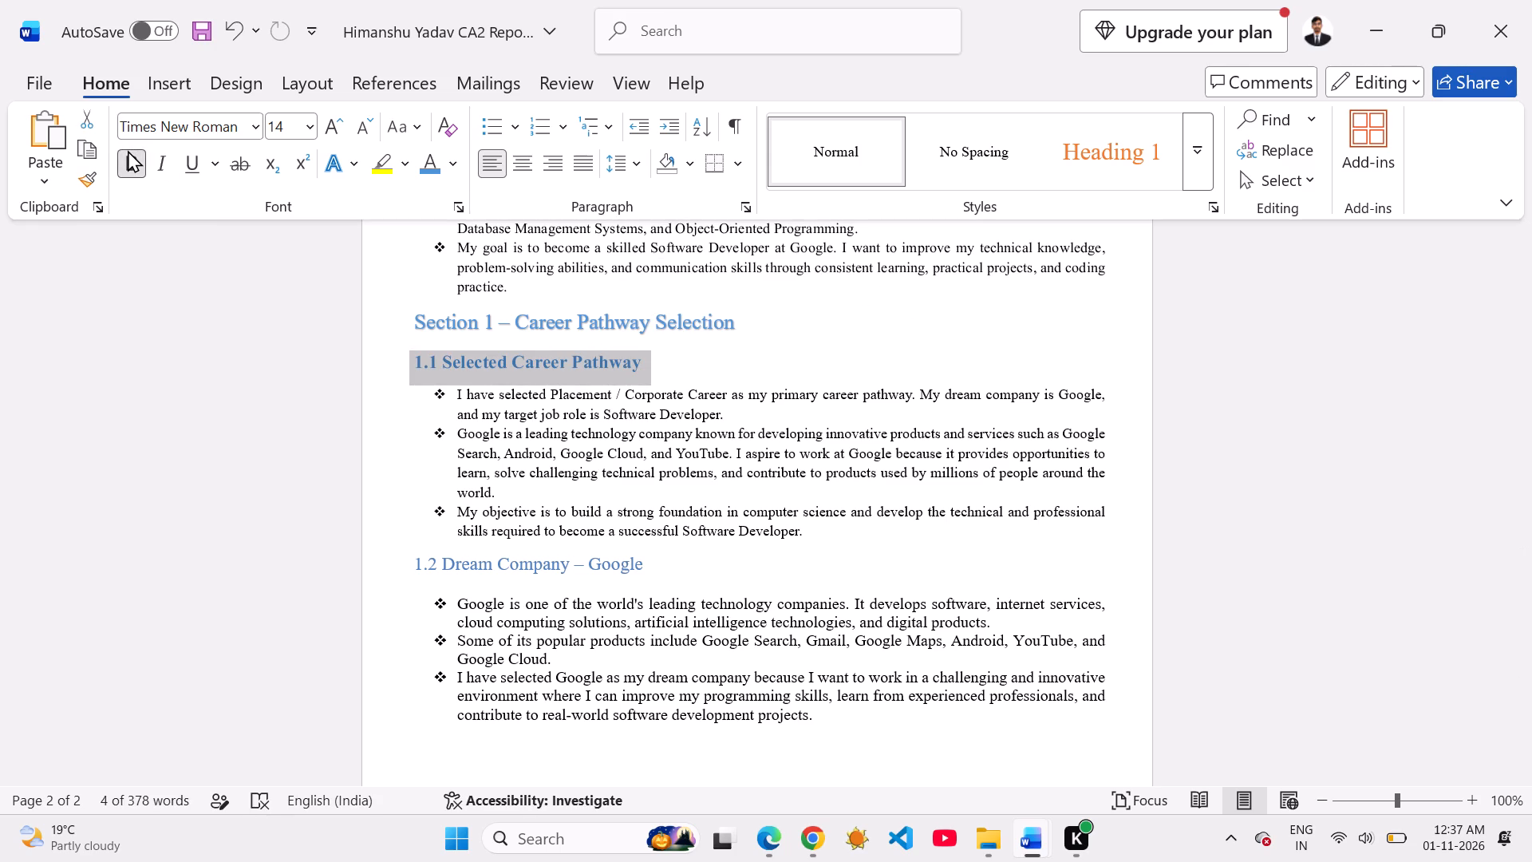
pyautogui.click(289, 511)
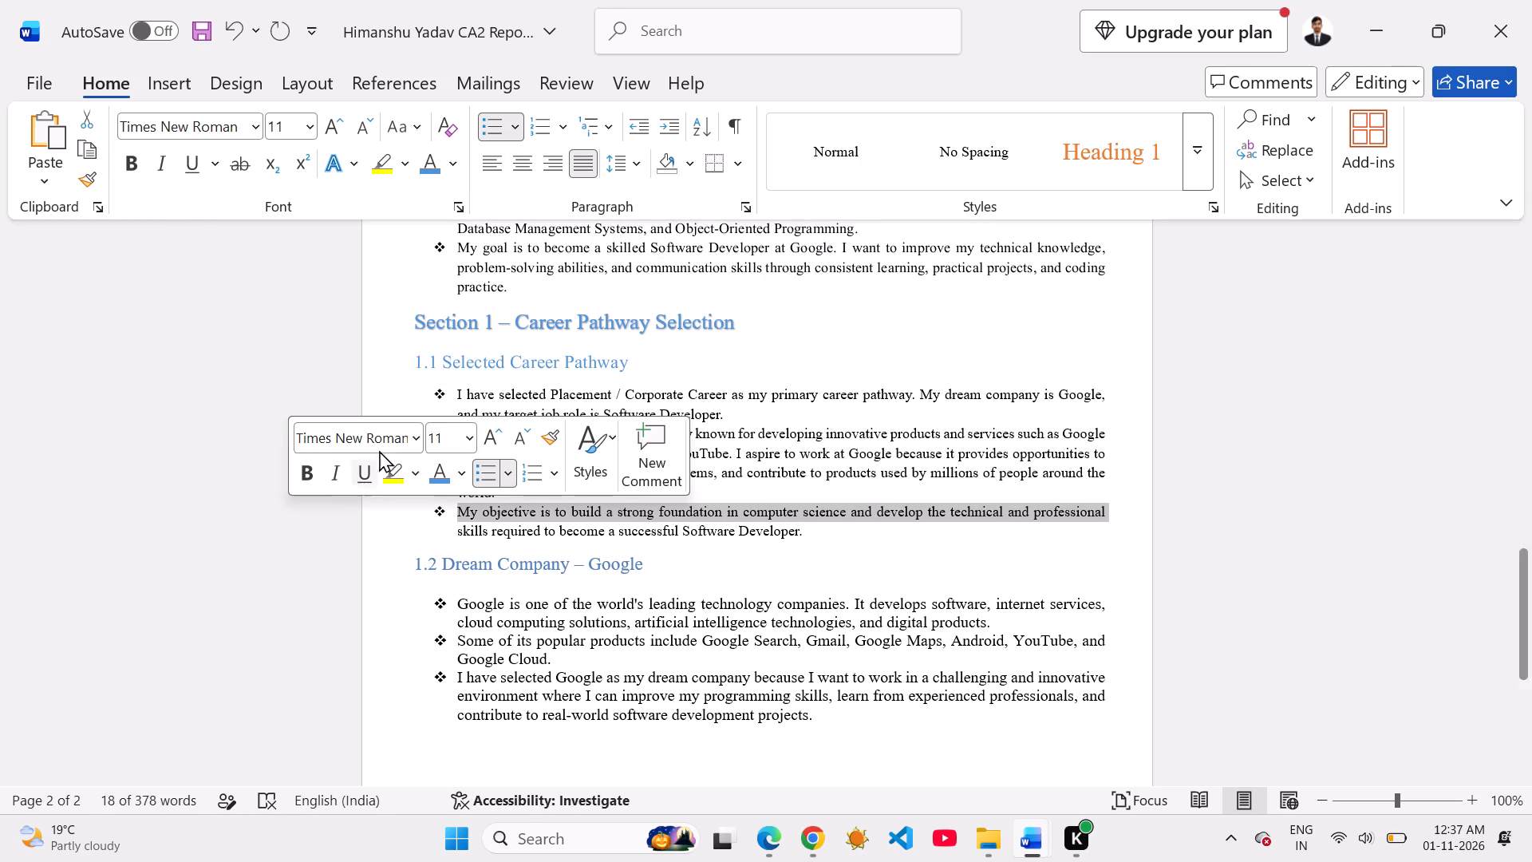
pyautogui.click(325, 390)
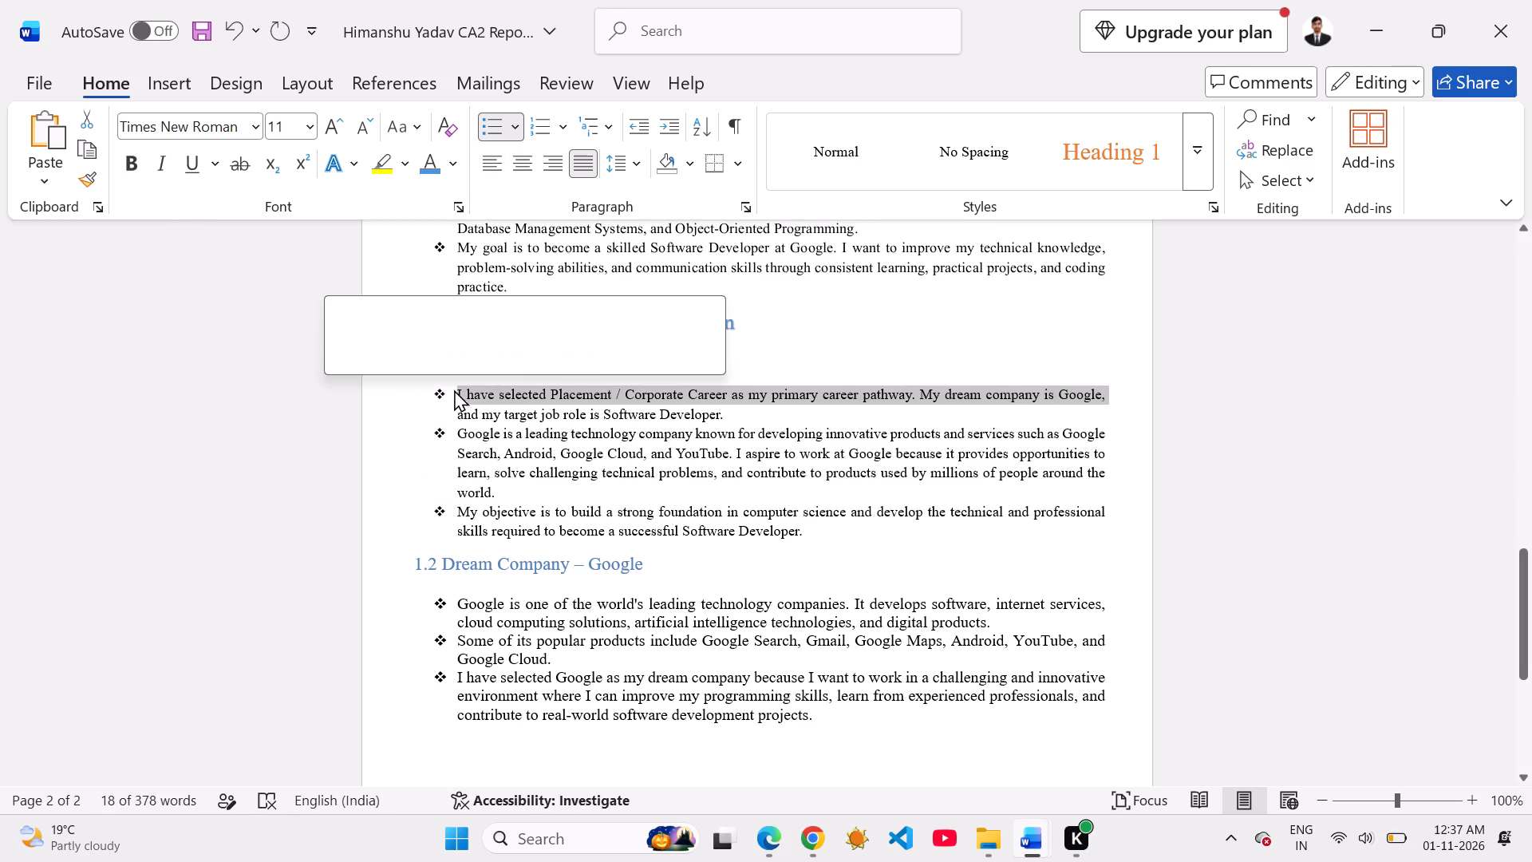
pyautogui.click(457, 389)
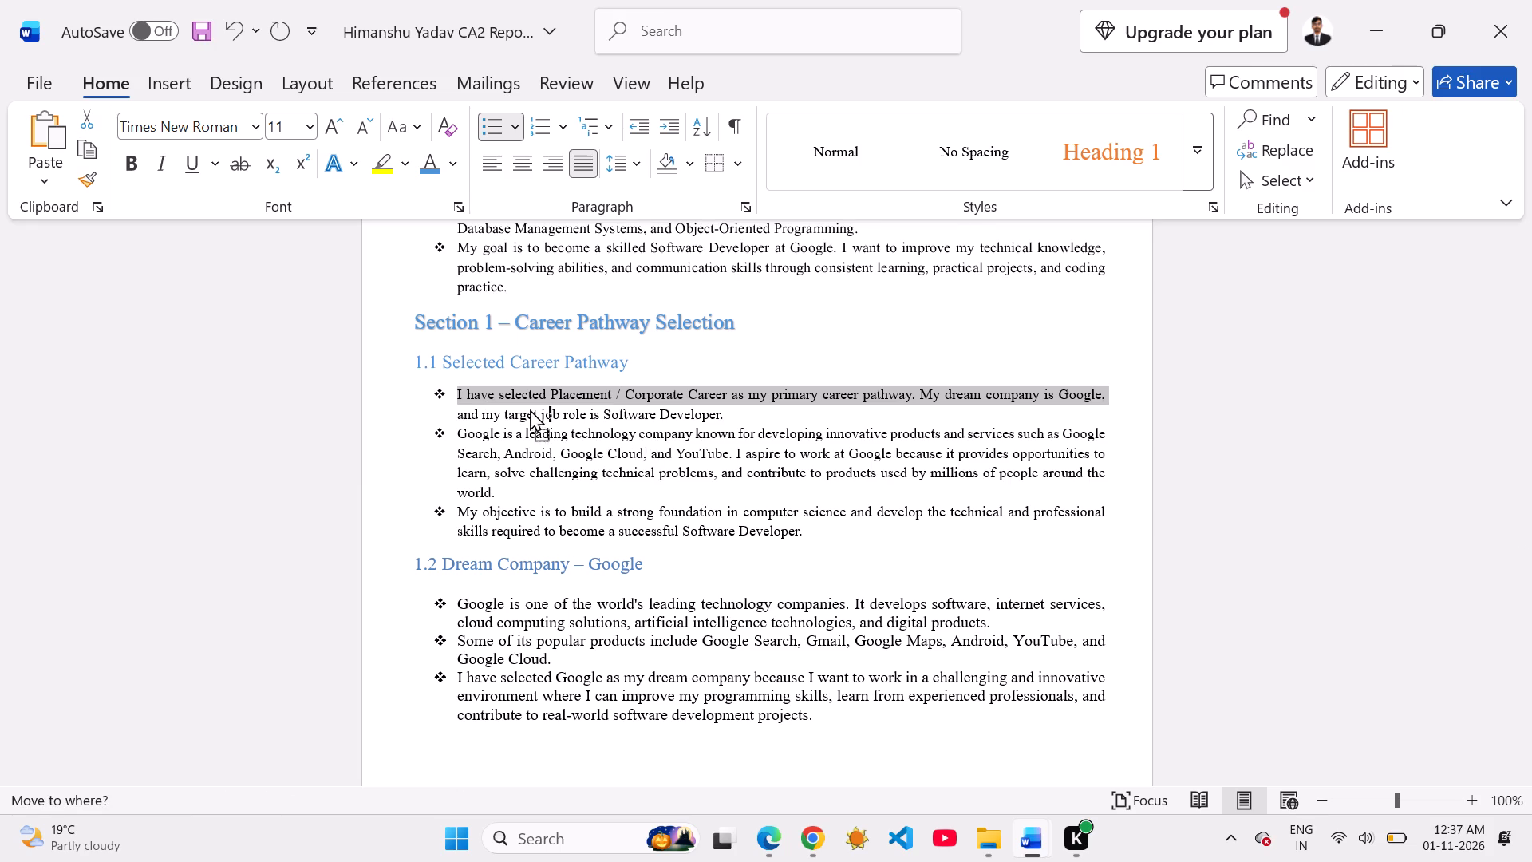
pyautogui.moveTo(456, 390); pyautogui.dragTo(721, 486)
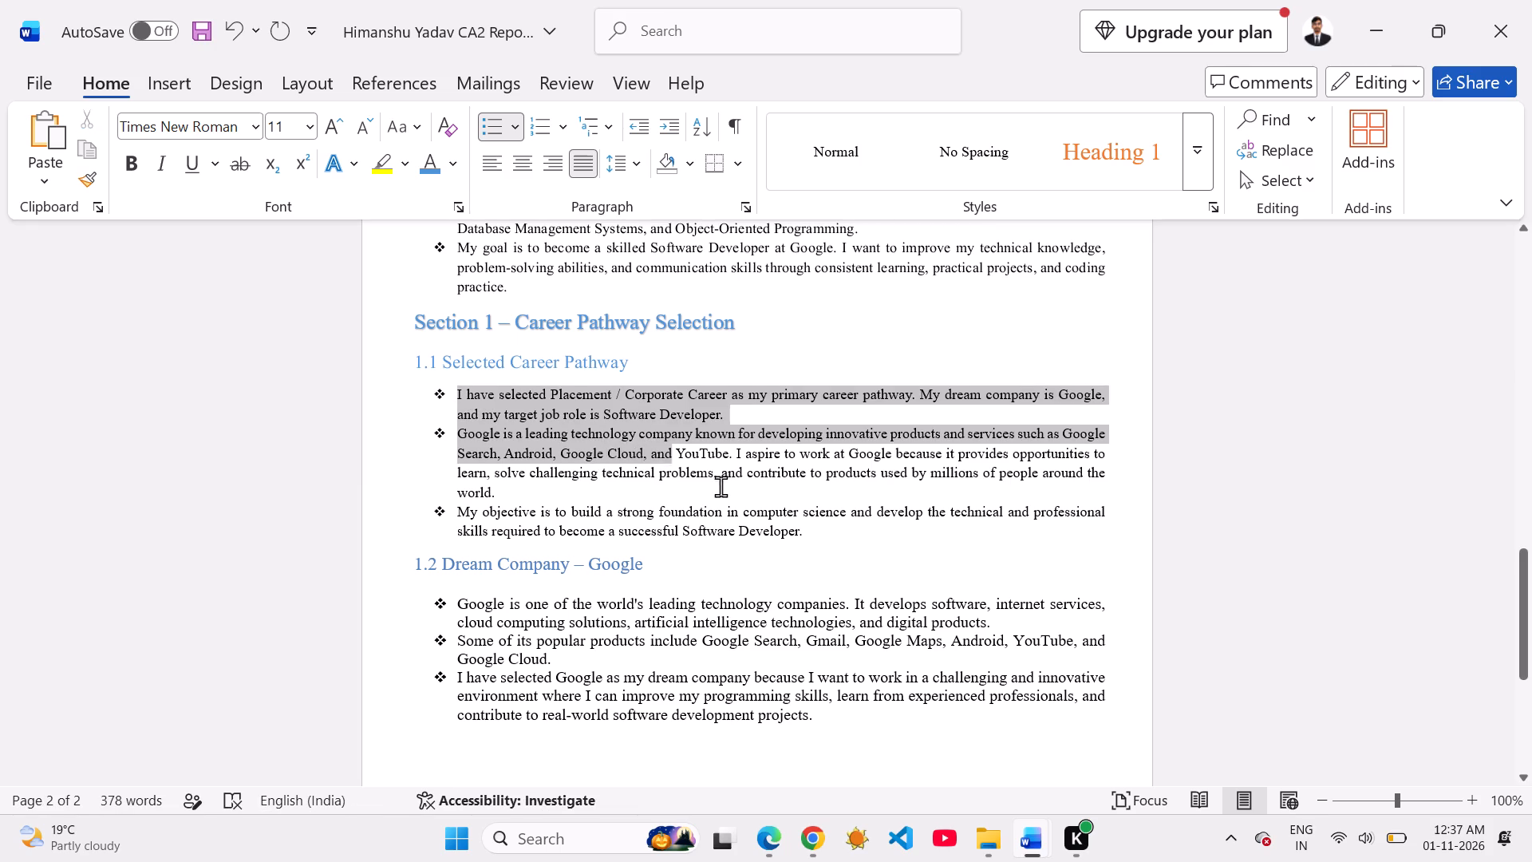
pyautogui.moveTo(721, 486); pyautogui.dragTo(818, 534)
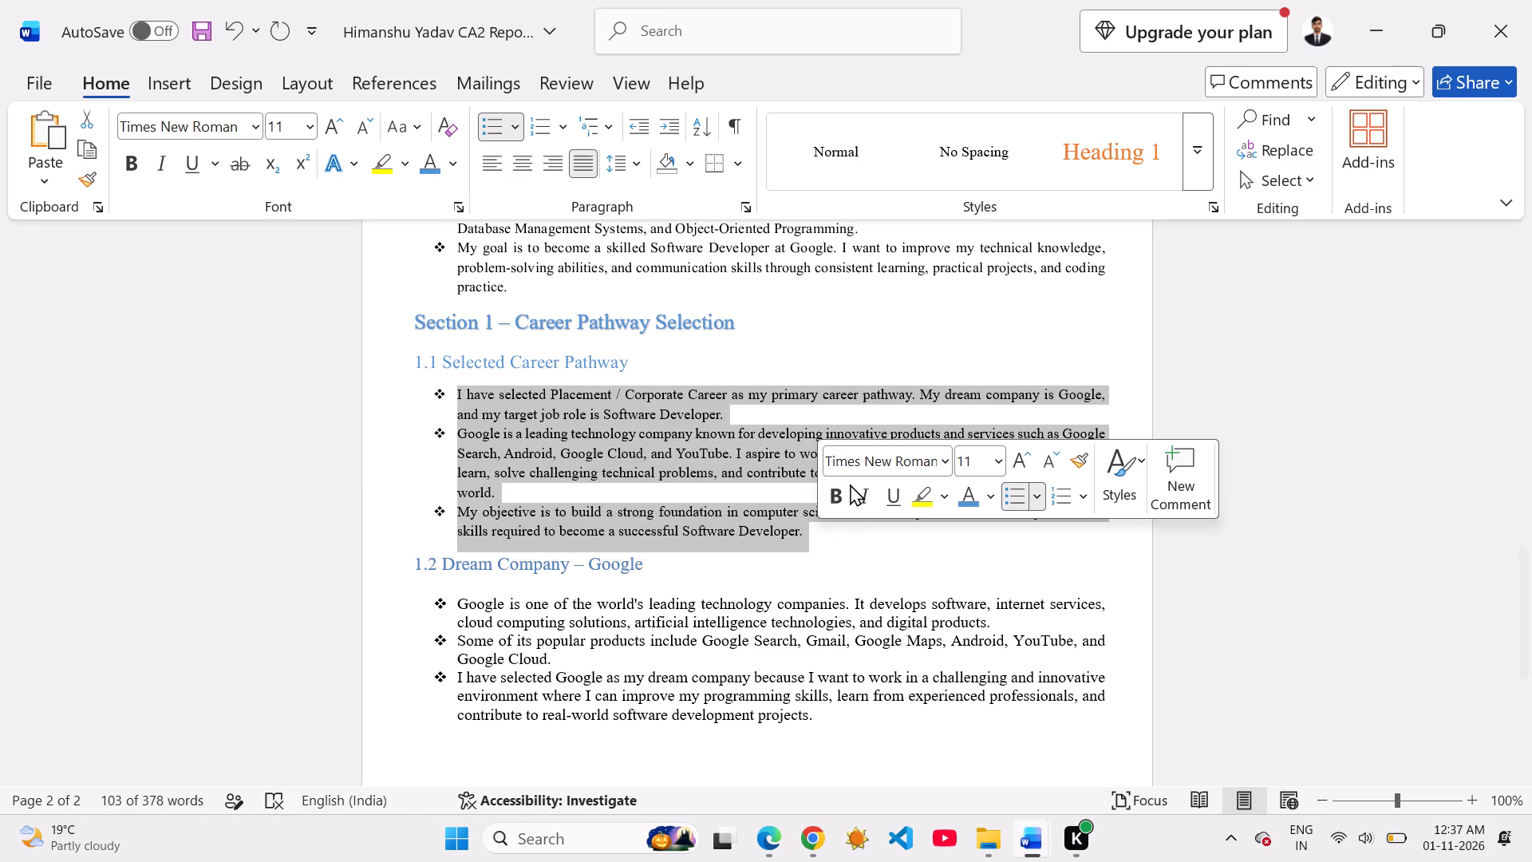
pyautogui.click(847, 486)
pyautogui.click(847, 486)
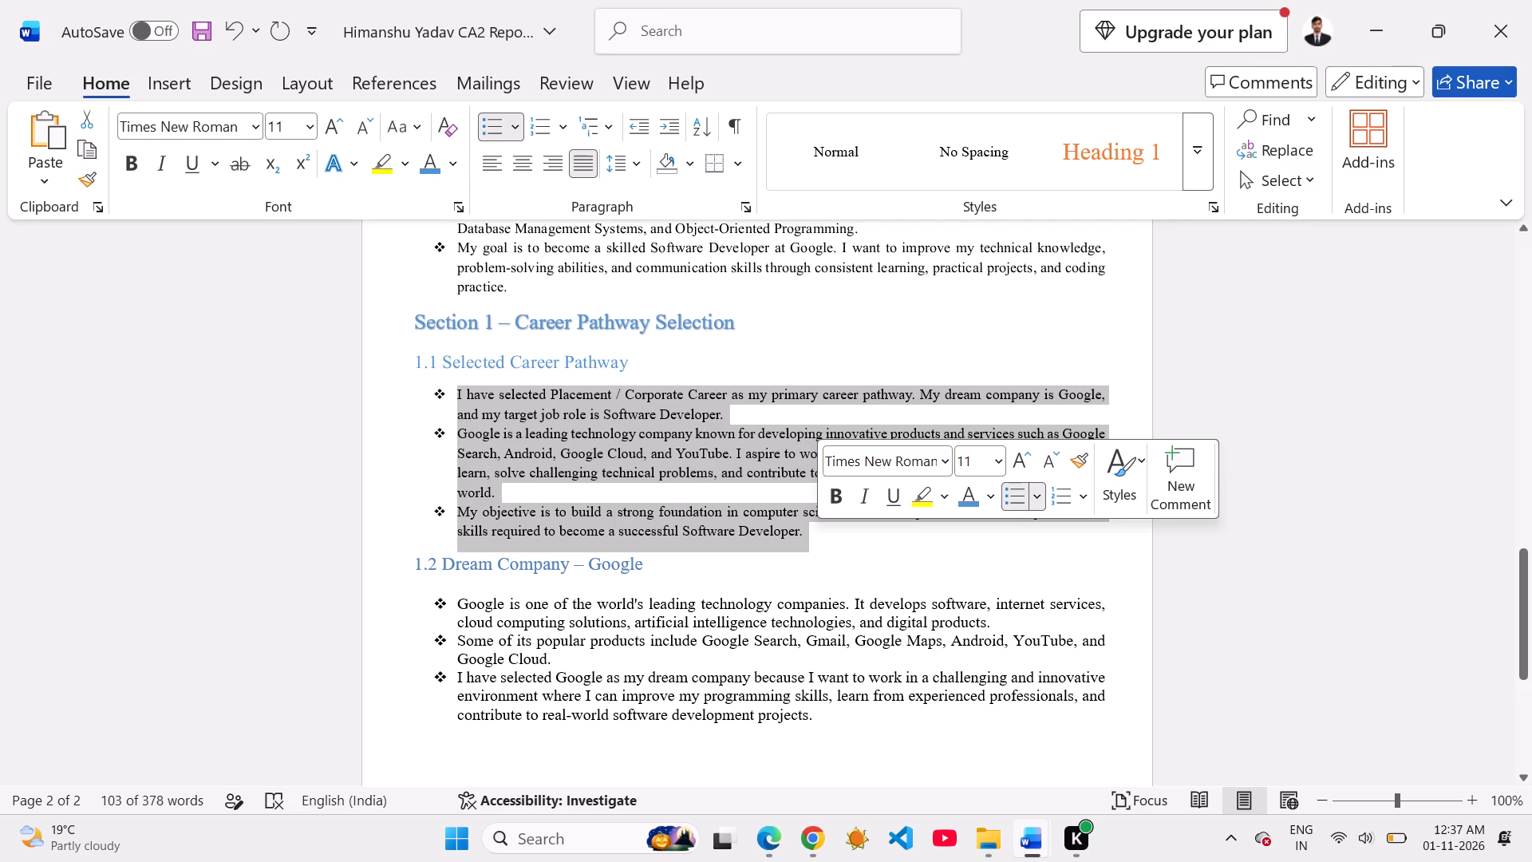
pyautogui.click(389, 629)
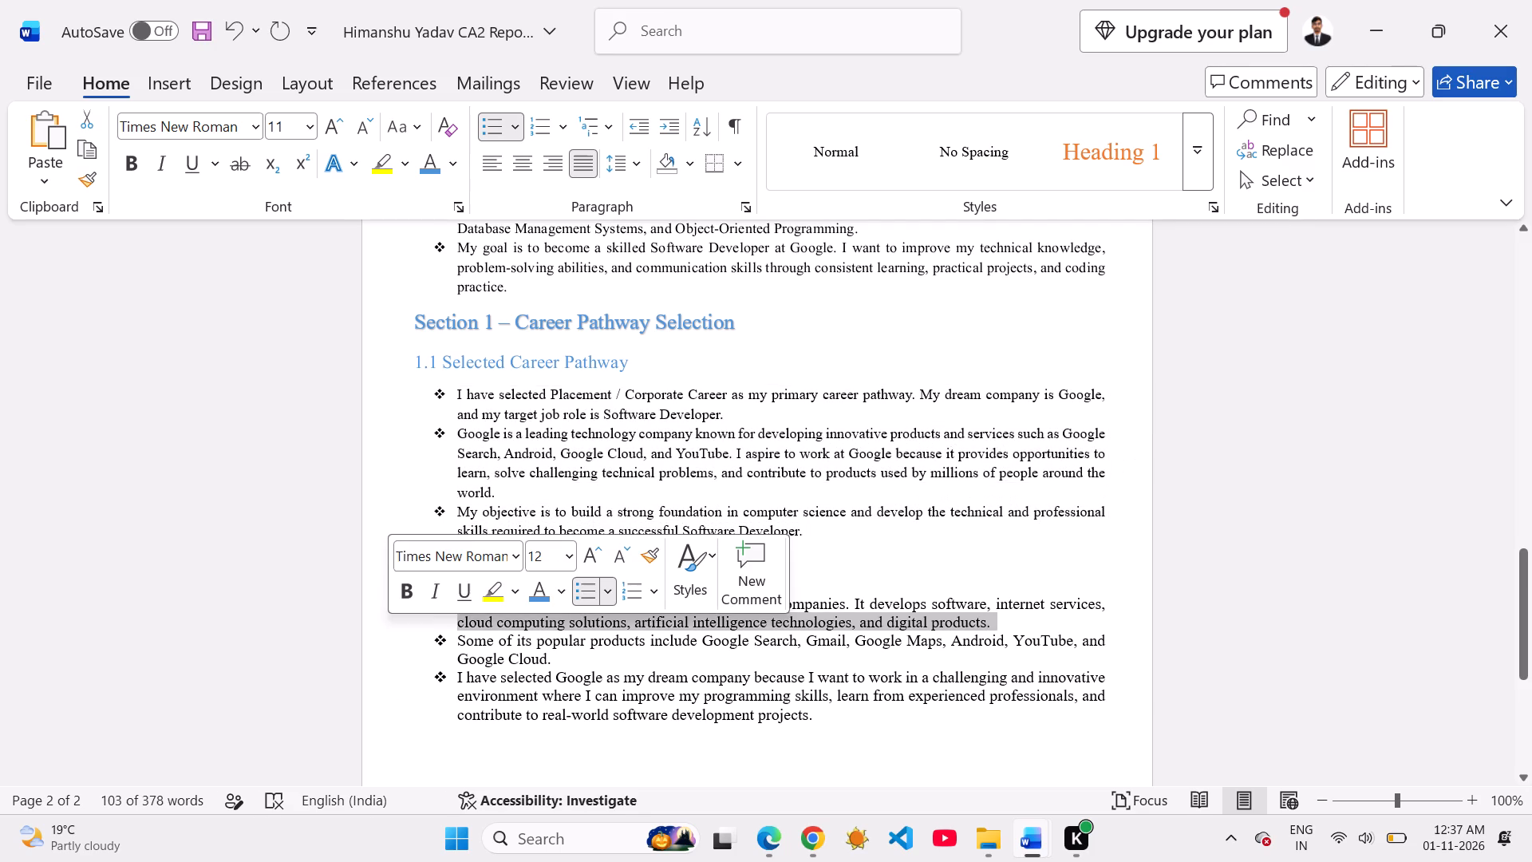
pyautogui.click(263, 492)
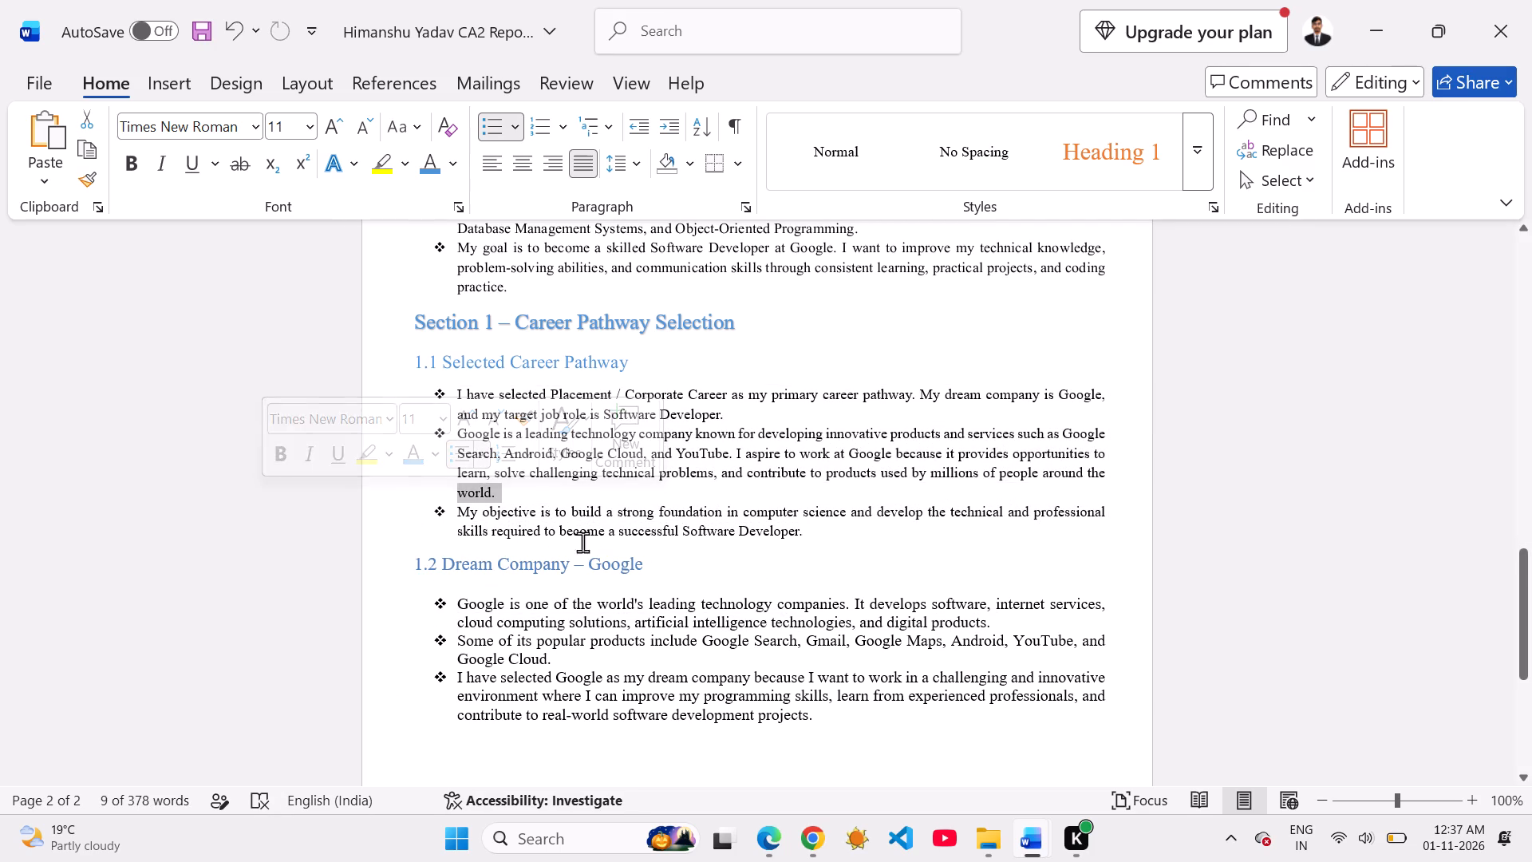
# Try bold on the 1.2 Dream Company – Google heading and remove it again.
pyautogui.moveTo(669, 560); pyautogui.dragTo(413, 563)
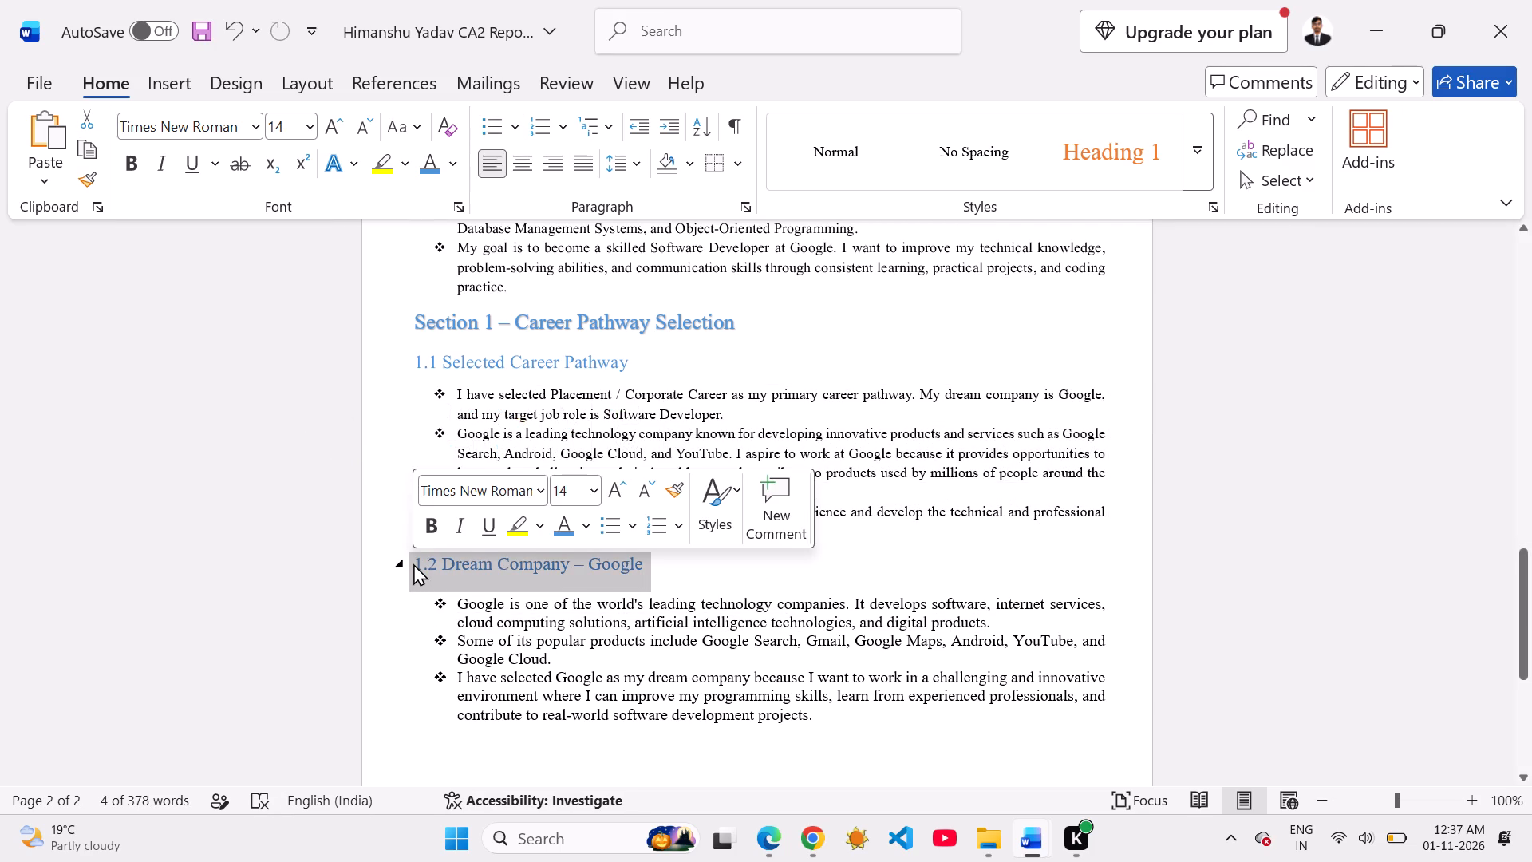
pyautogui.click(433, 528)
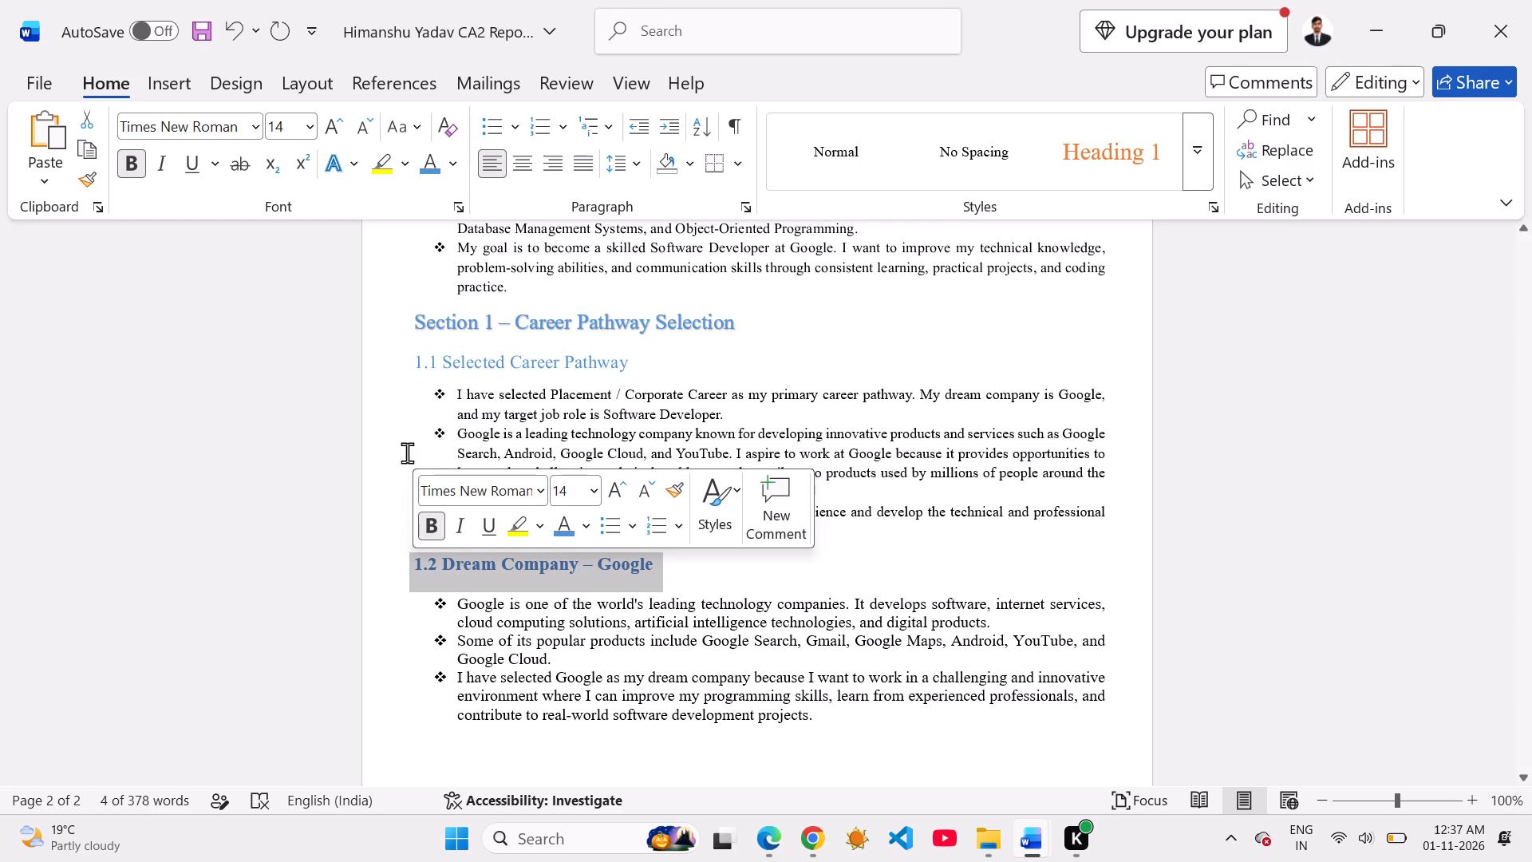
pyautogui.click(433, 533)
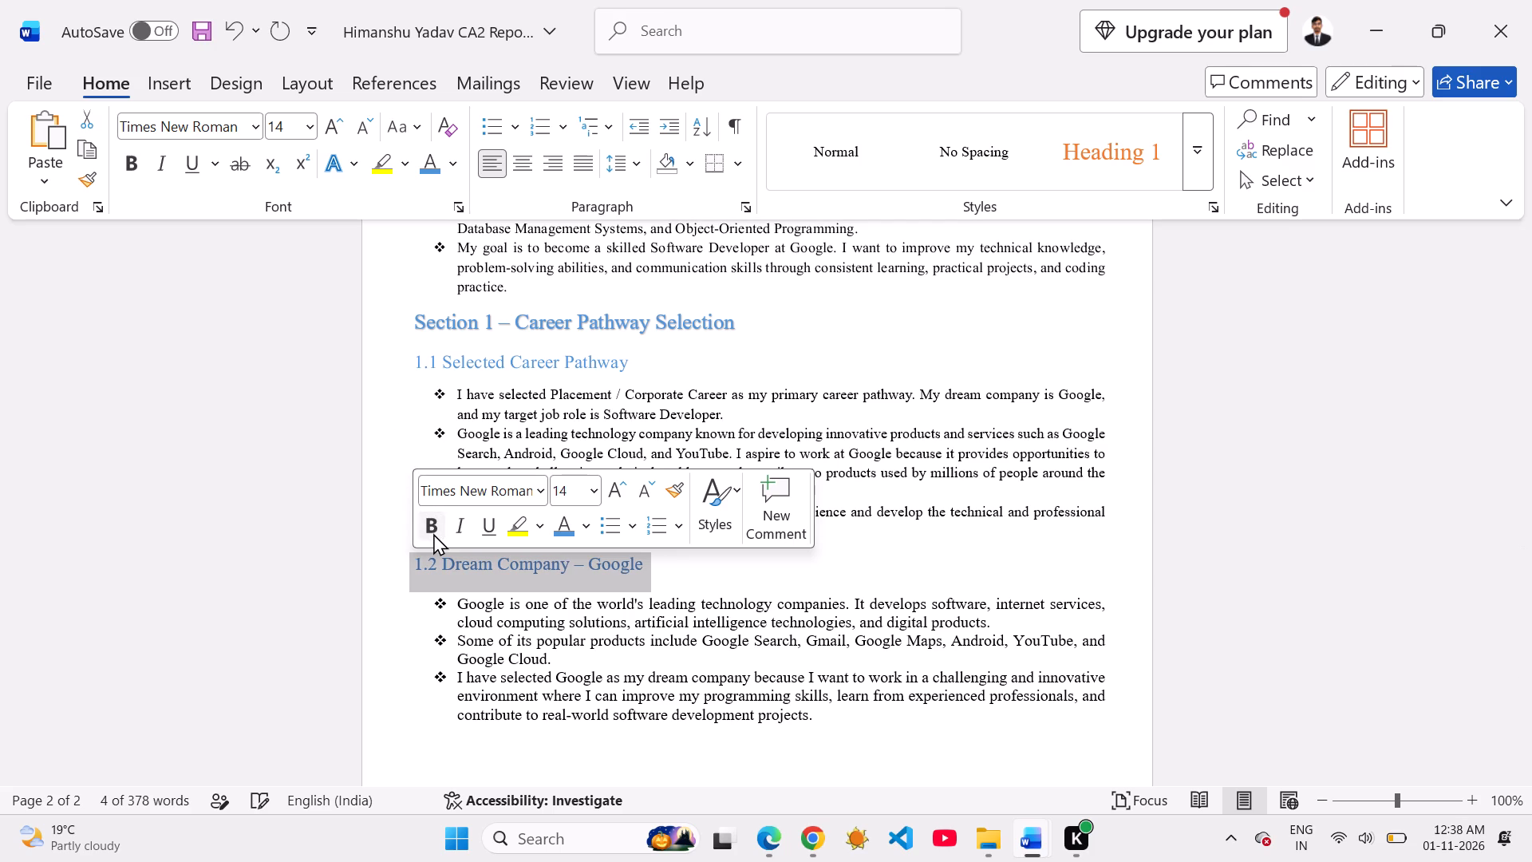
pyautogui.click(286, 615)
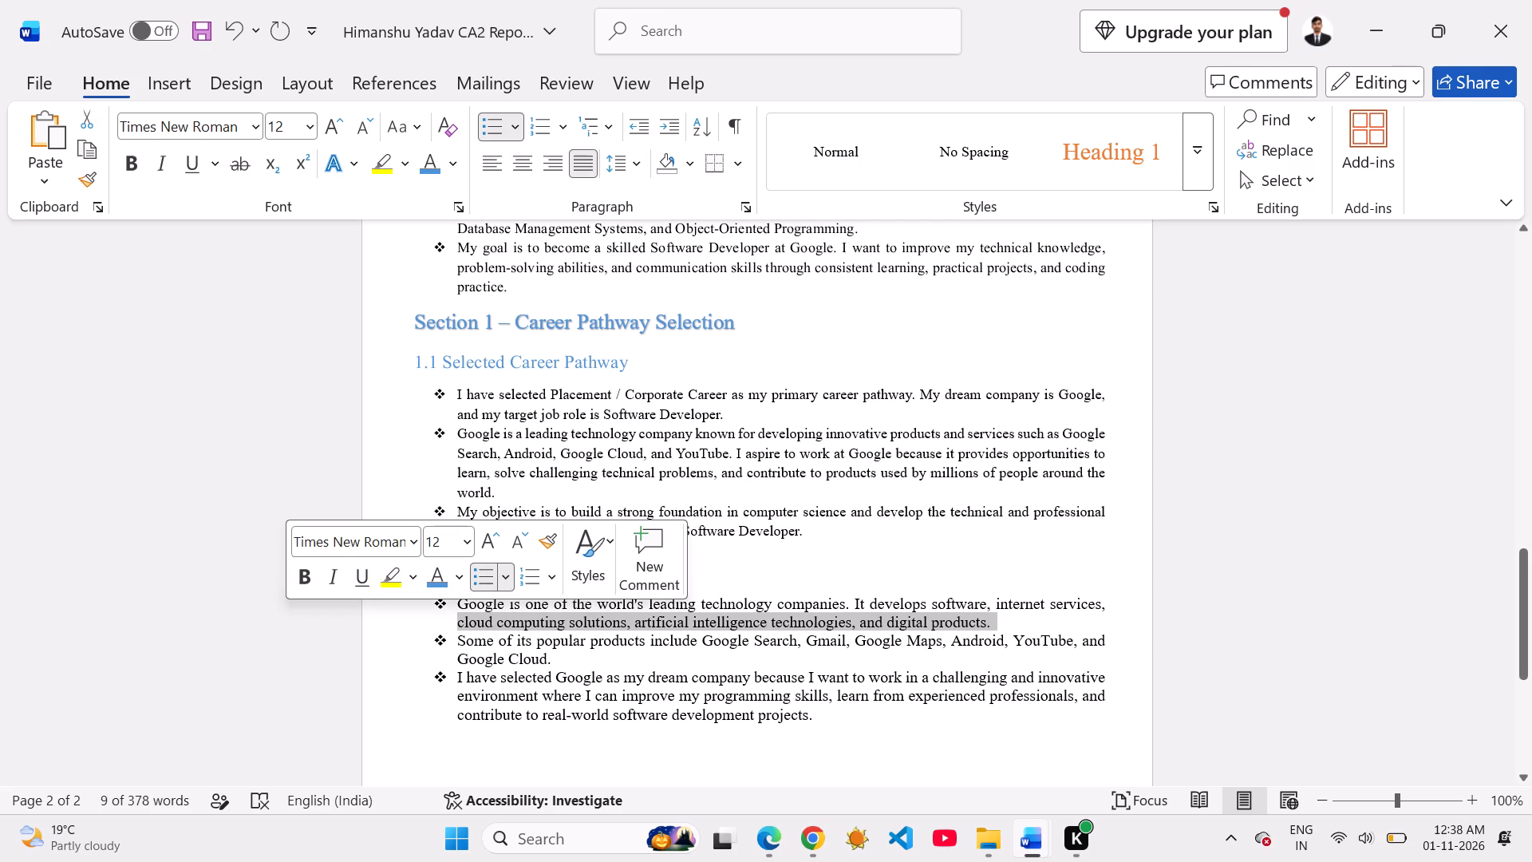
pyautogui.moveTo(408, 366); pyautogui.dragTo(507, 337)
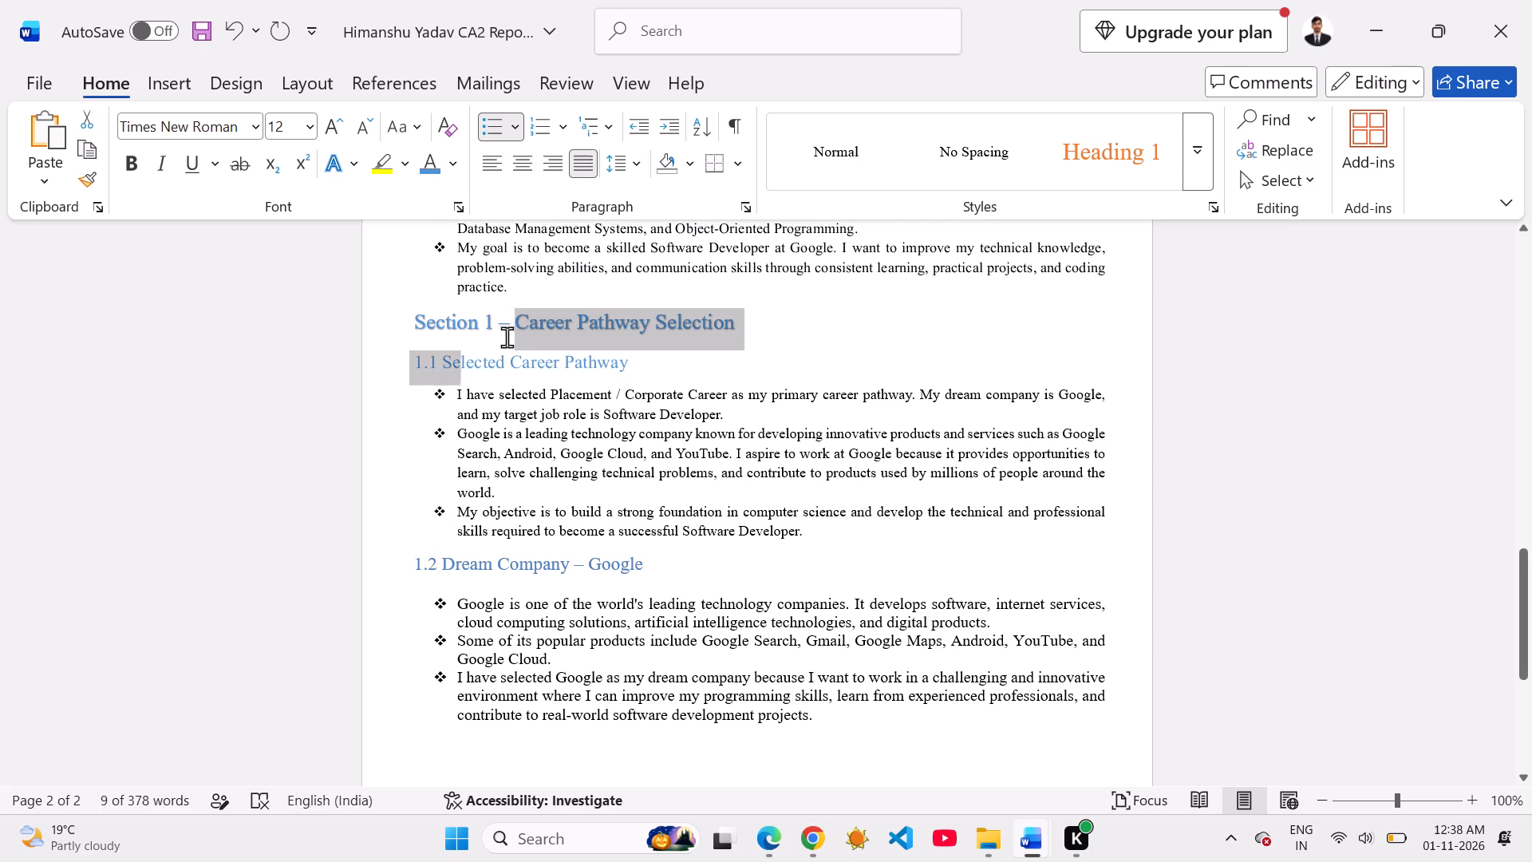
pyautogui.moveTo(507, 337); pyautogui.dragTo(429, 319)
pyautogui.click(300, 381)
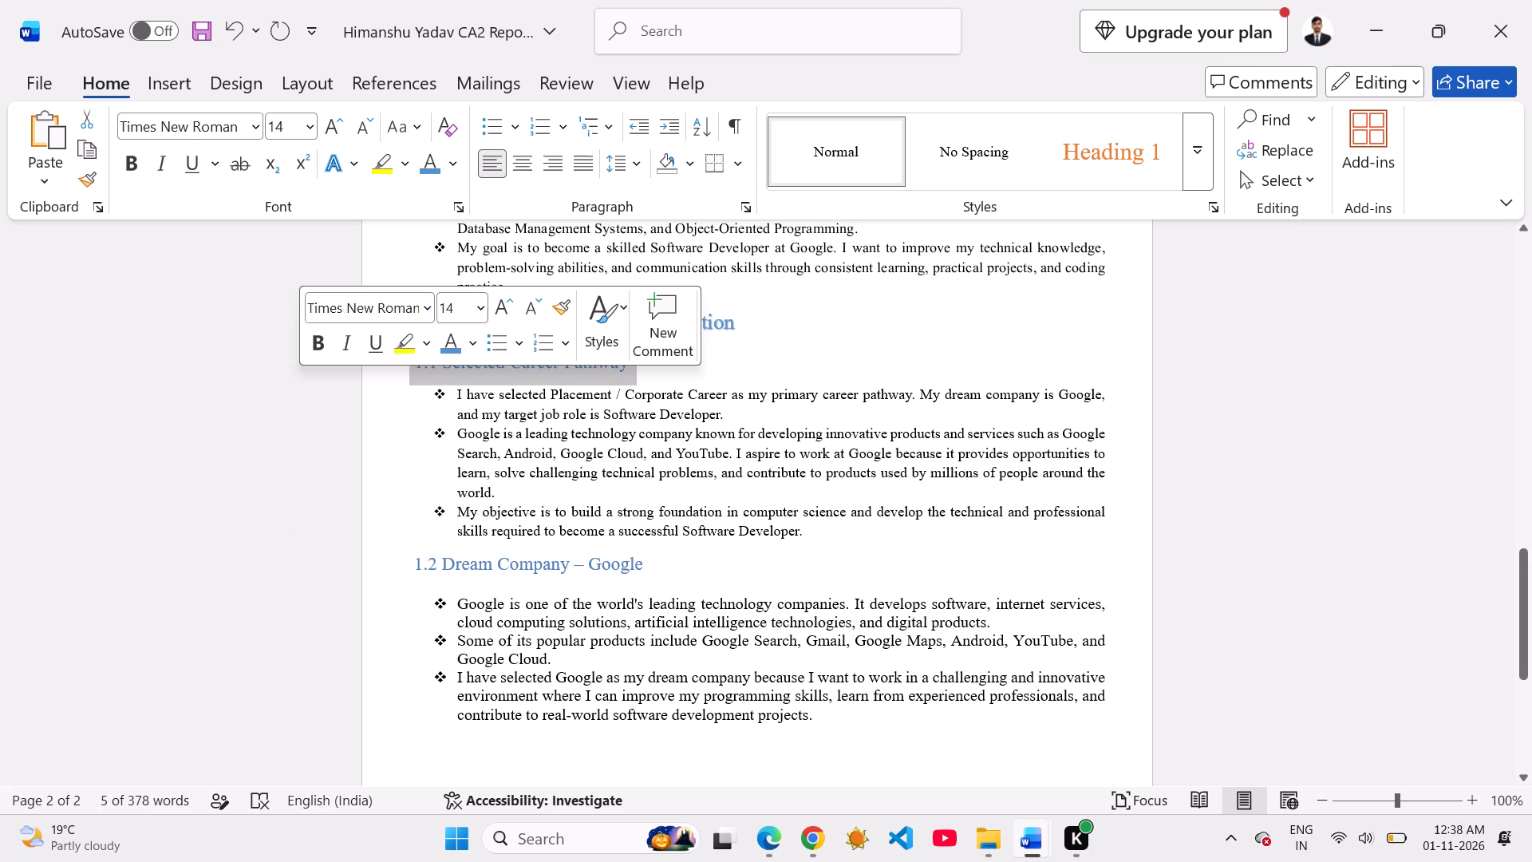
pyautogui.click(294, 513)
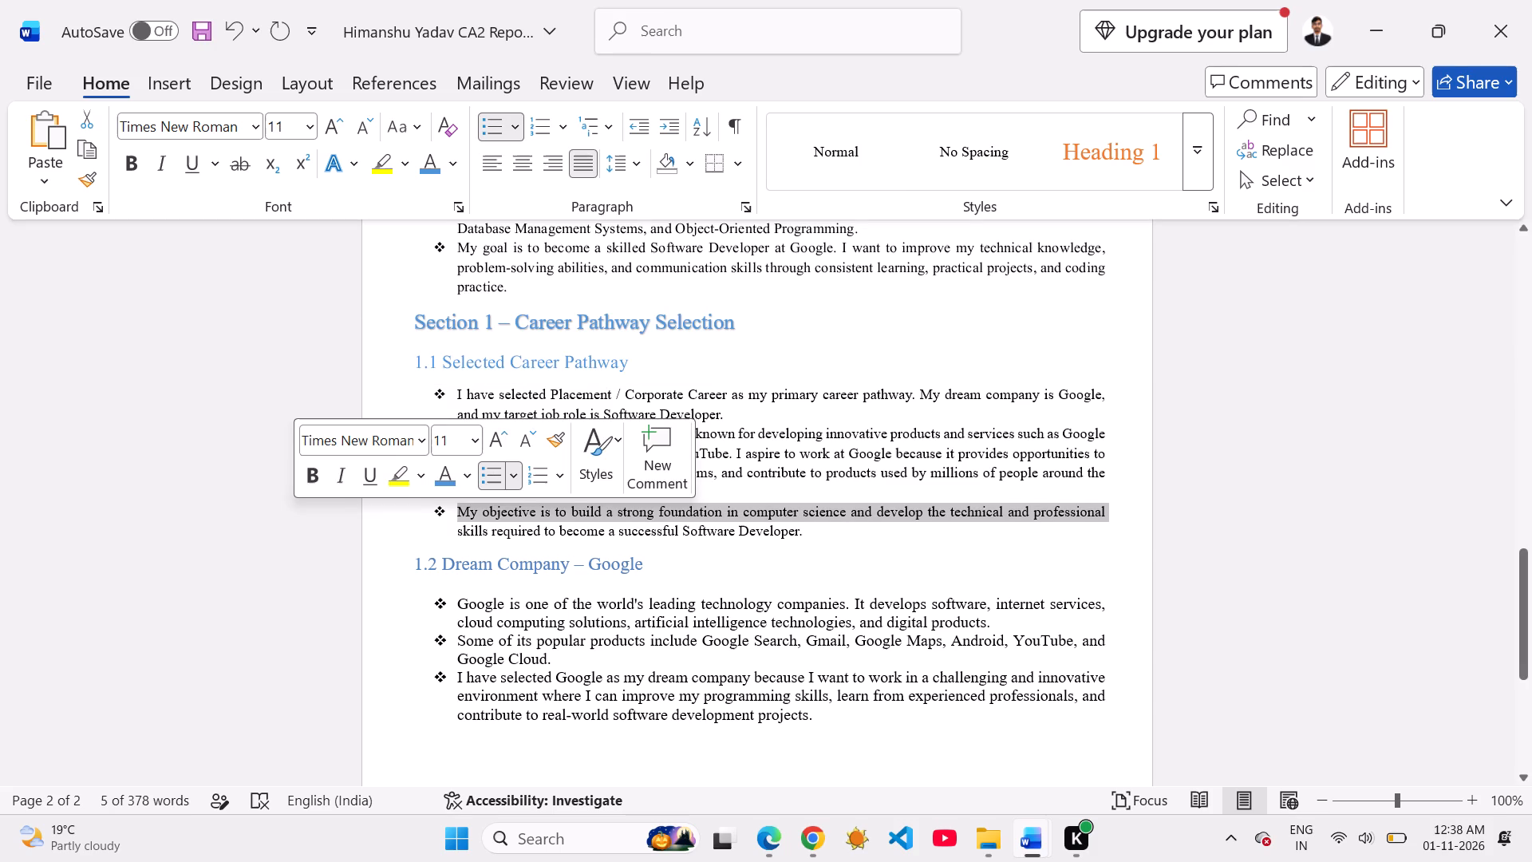
# Apply bold to both the 1.1 Selected Career Pathway and 1.2 Dream Company – Google headings.
pyautogui.moveTo(405, 358); pyautogui.dragTo(619, 362)
pyautogui.click(644, 318)
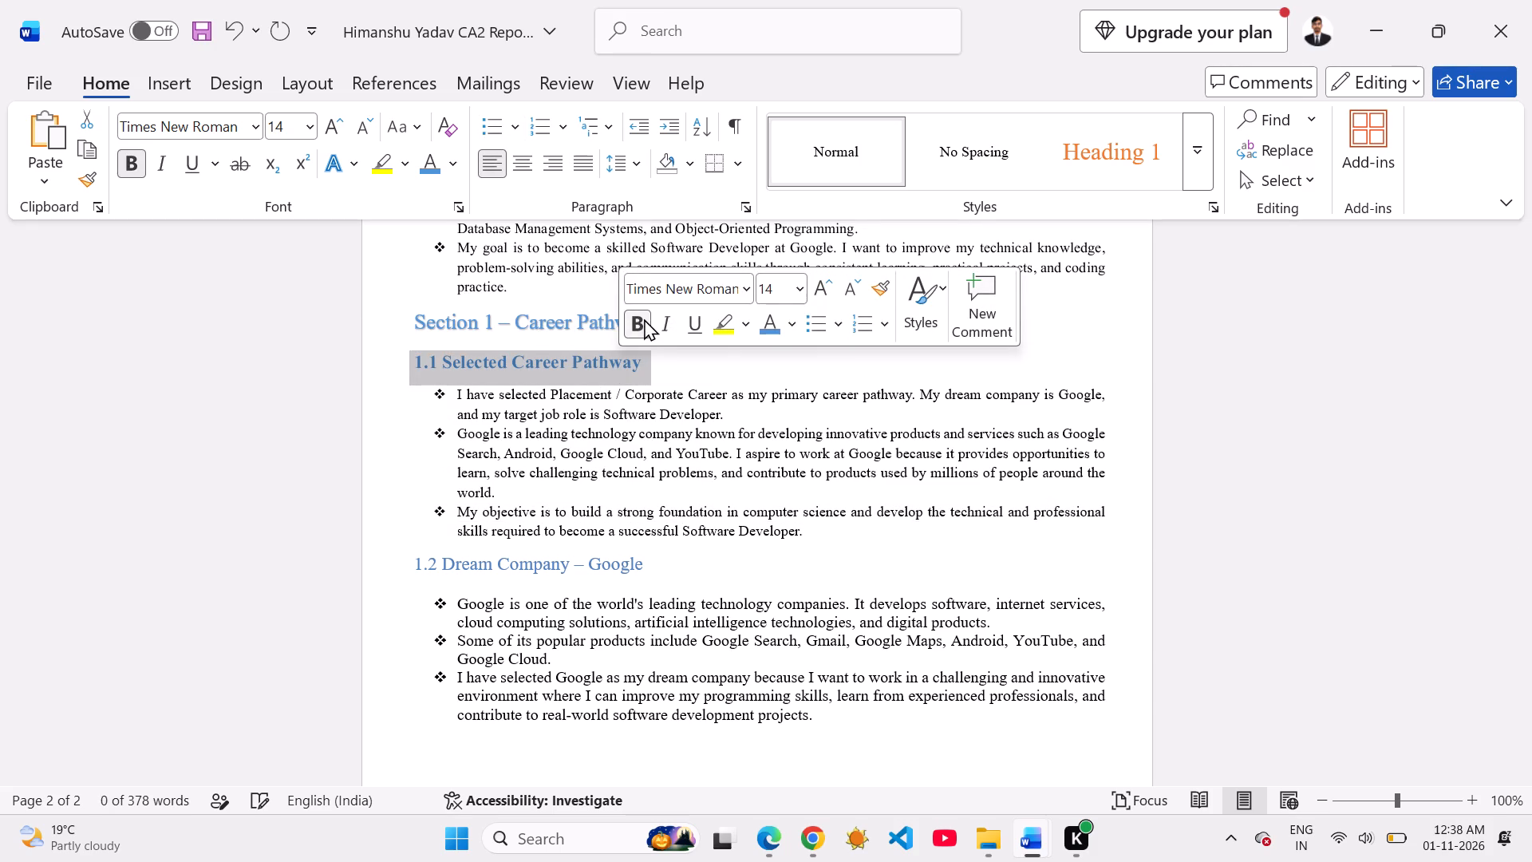
pyautogui.moveTo(666, 567); pyautogui.dragTo(413, 571)
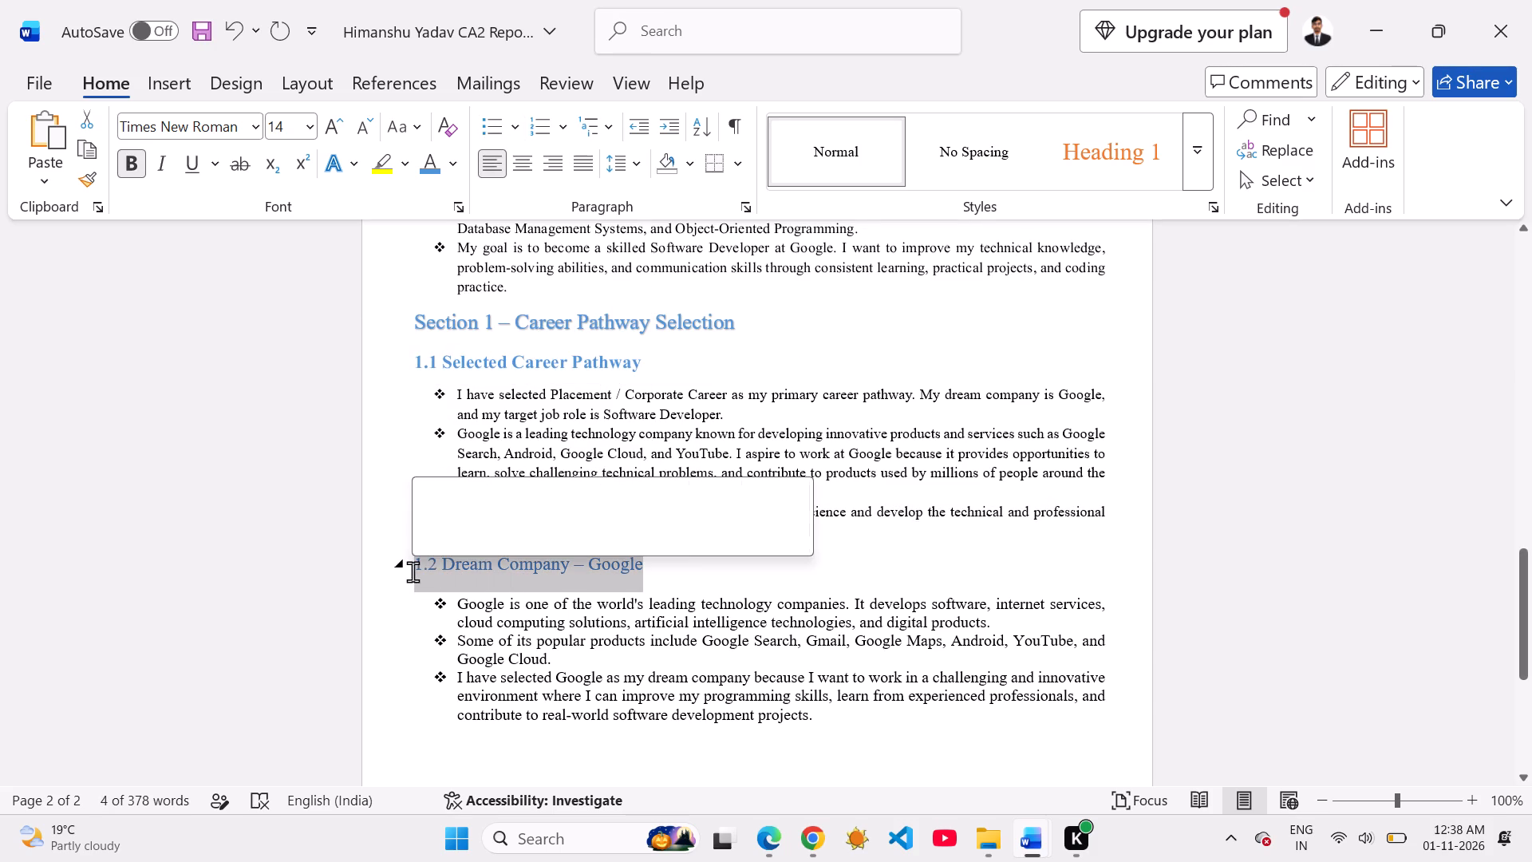
pyautogui.click(429, 529)
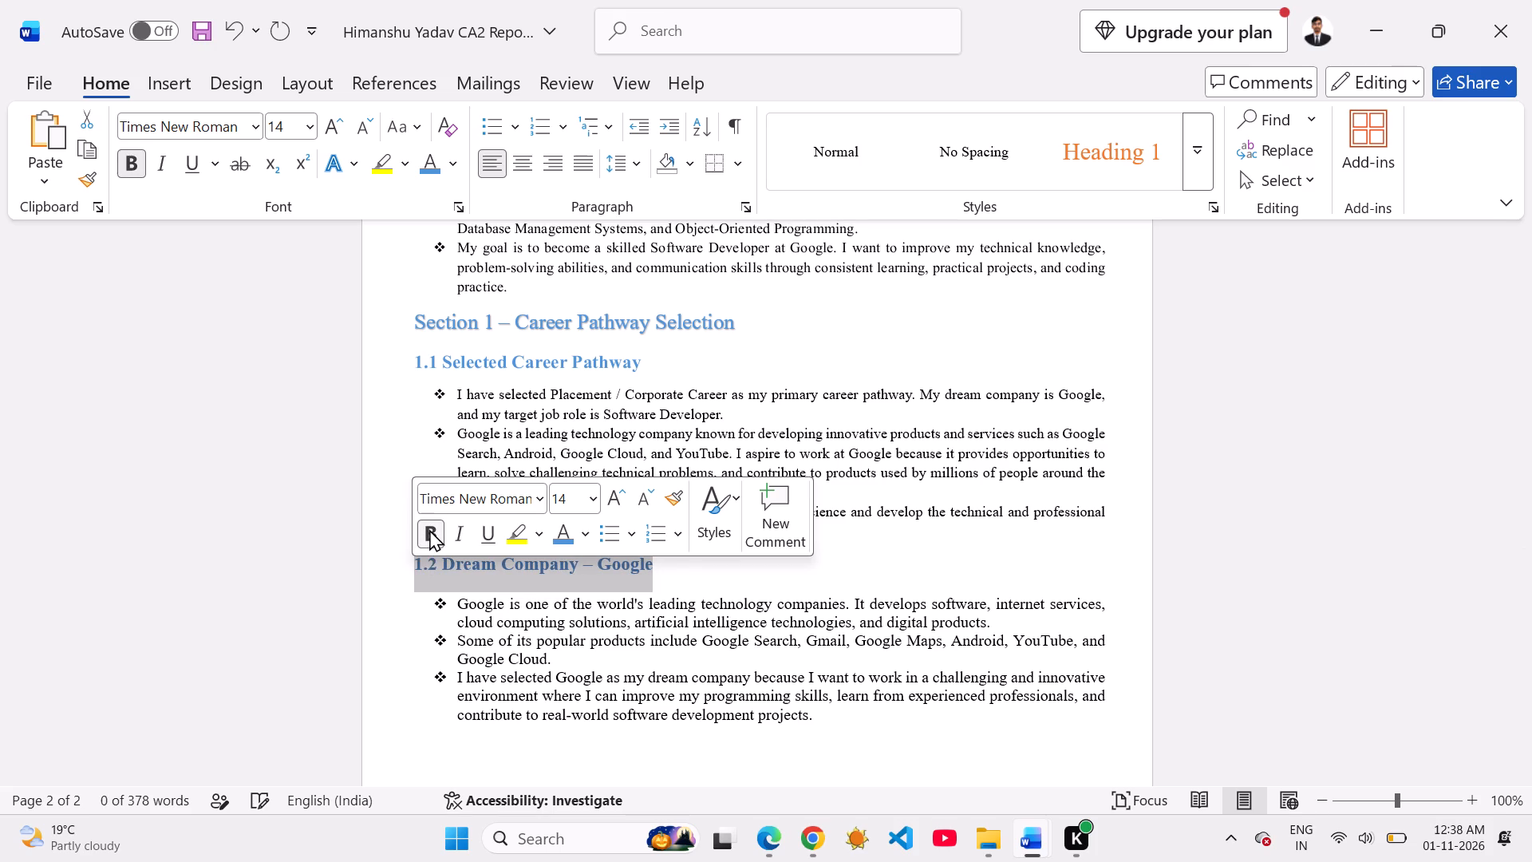
pyautogui.click(274, 647)
pyautogui.click(306, 701)
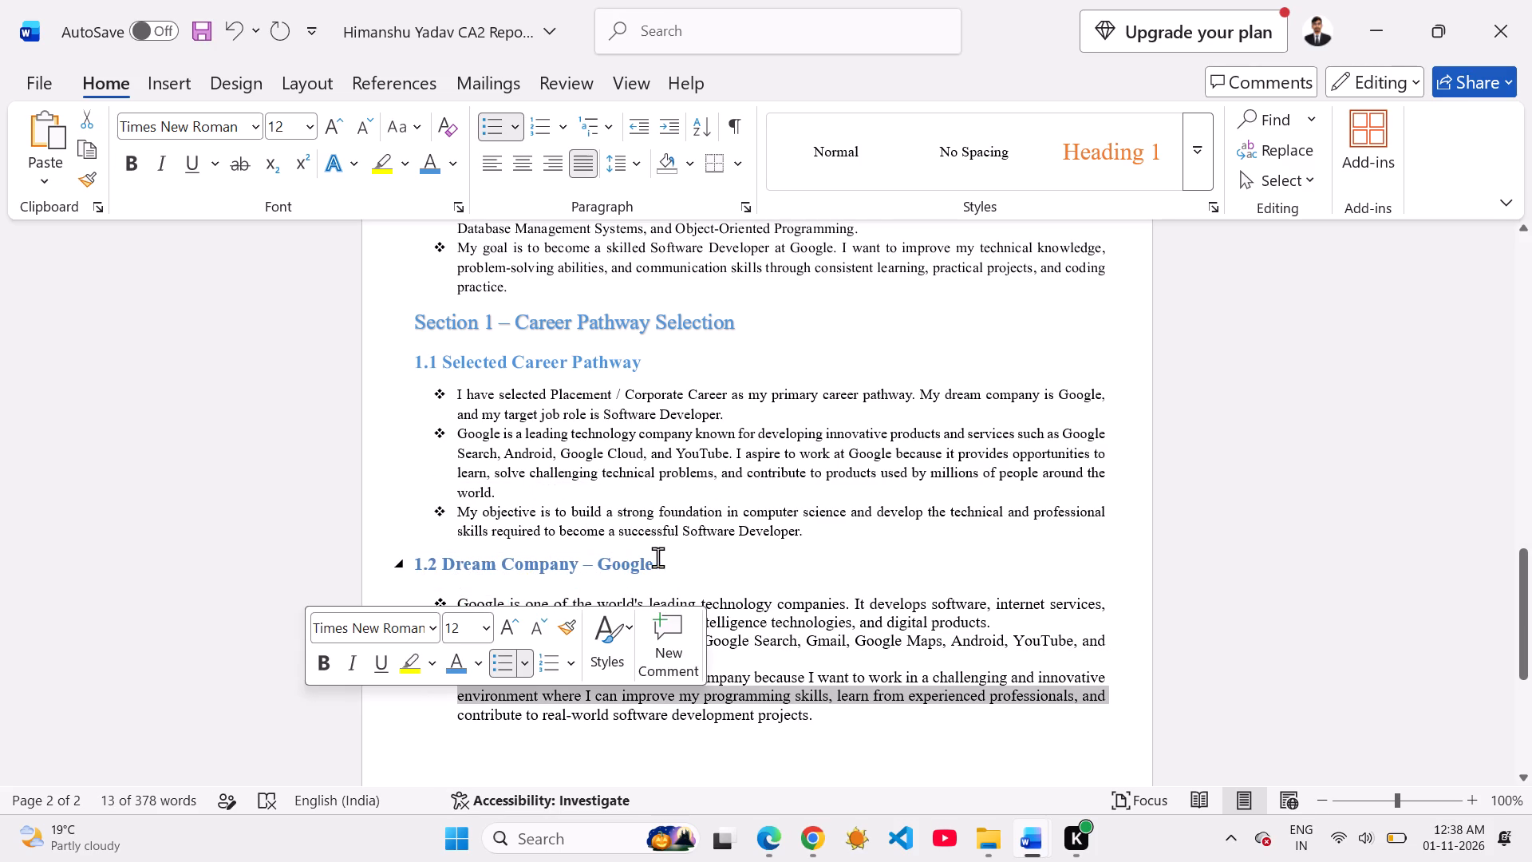
# Change the font colour of the 1.1 Selected Career Pathway heading to a darker shade of the theme blue.
pyautogui.moveTo(659, 365); pyautogui.dragTo(405, 377)
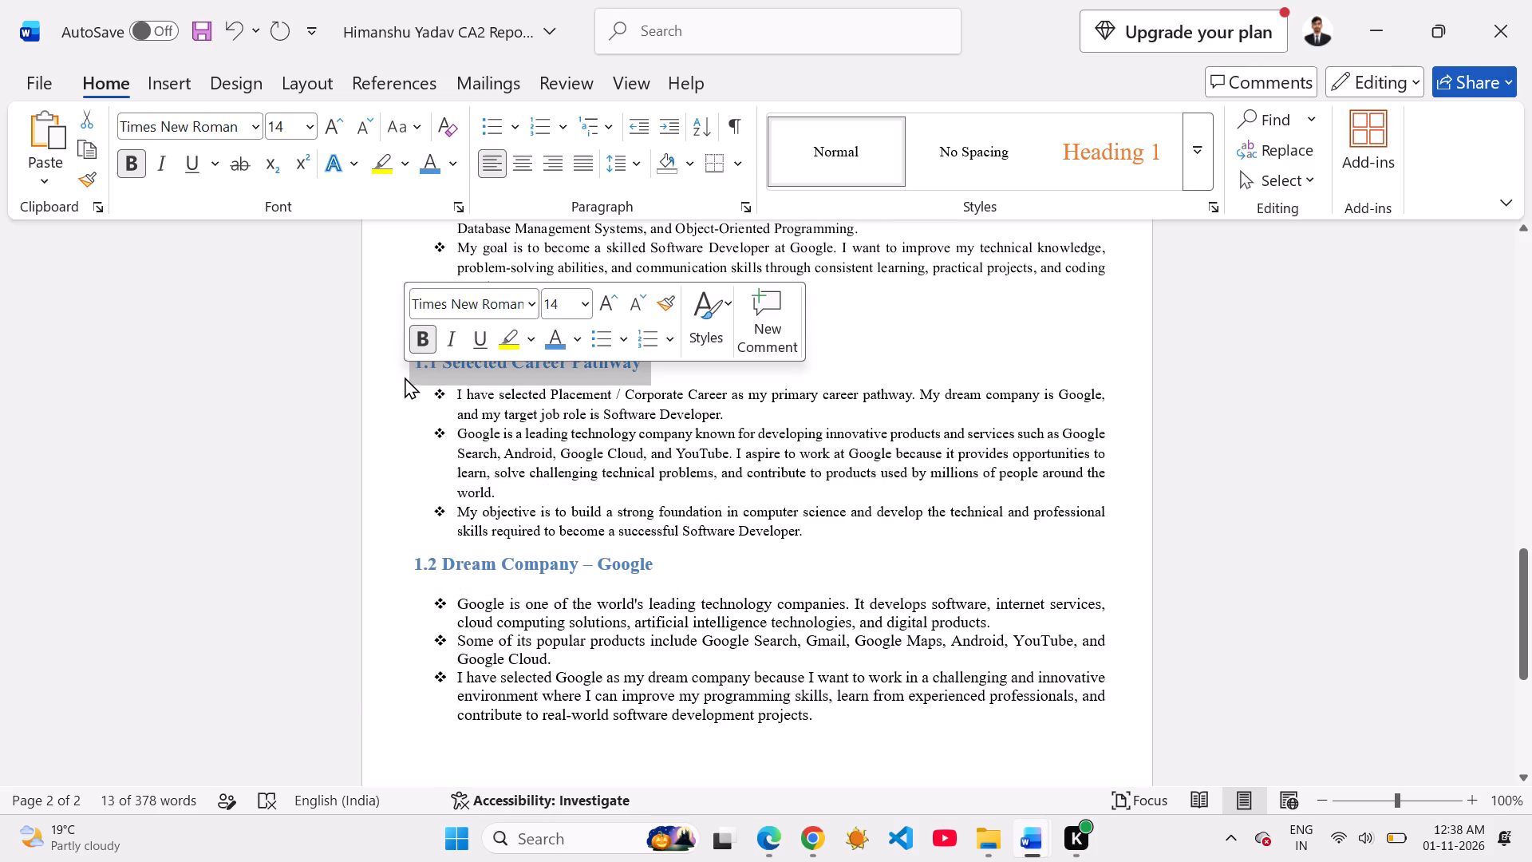
pyautogui.click(454, 166)
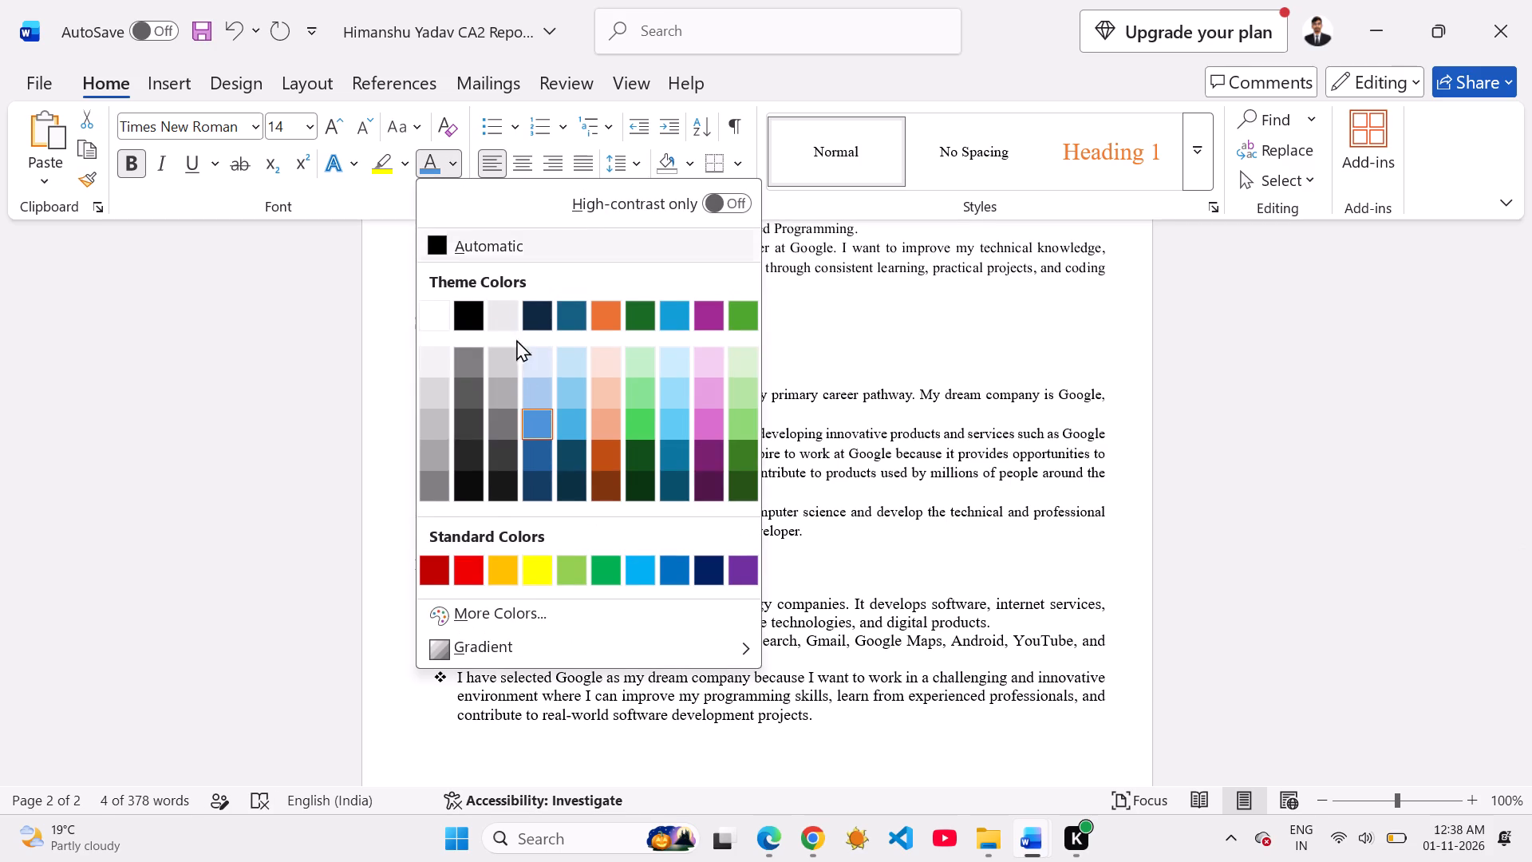
pyautogui.click(535, 442)
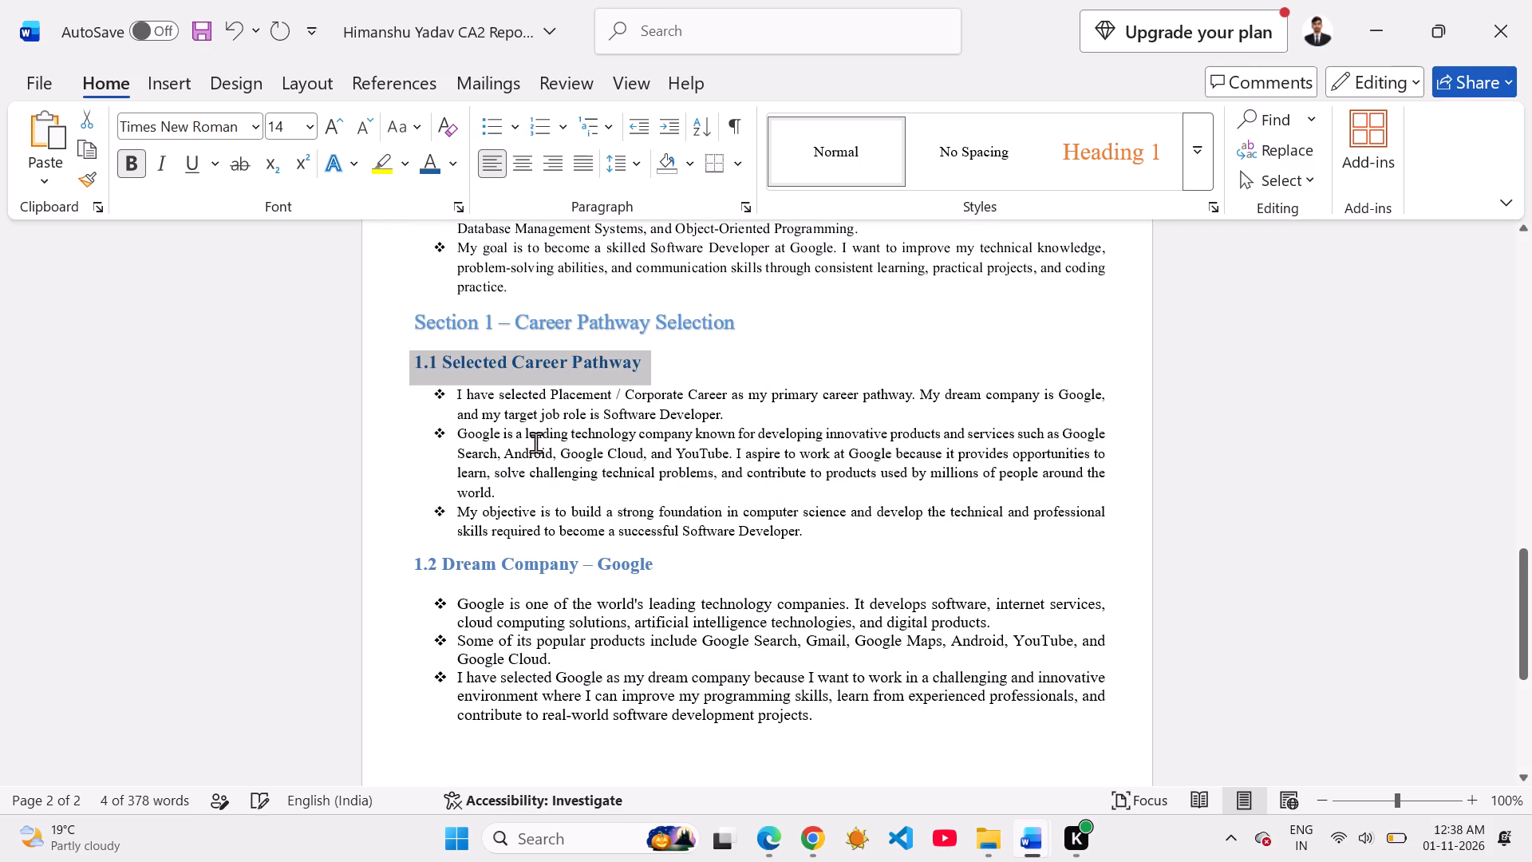
pyautogui.click(369, 443)
pyautogui.click(232, 457)
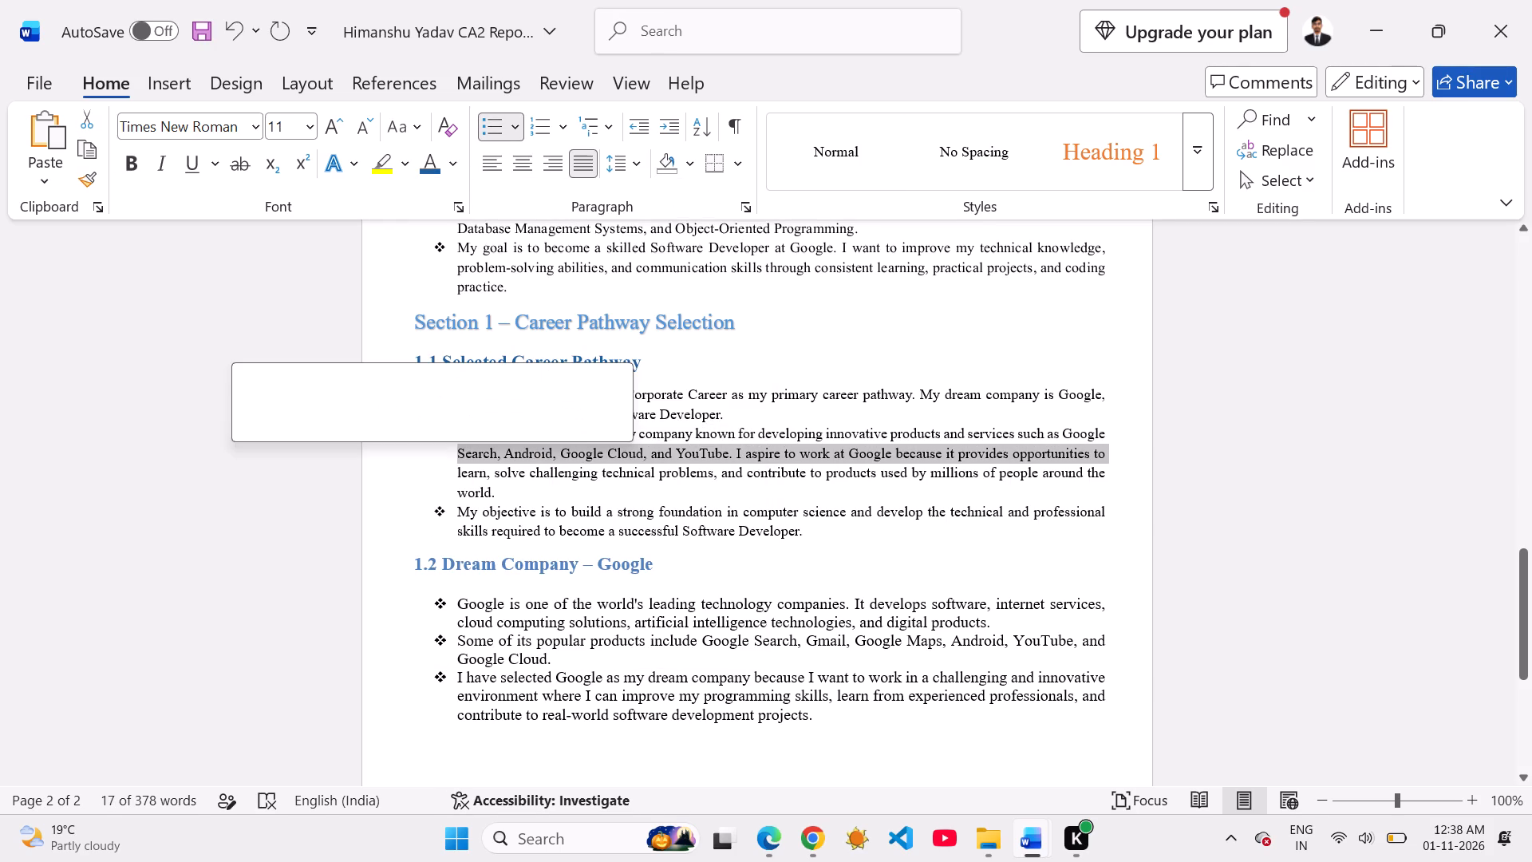
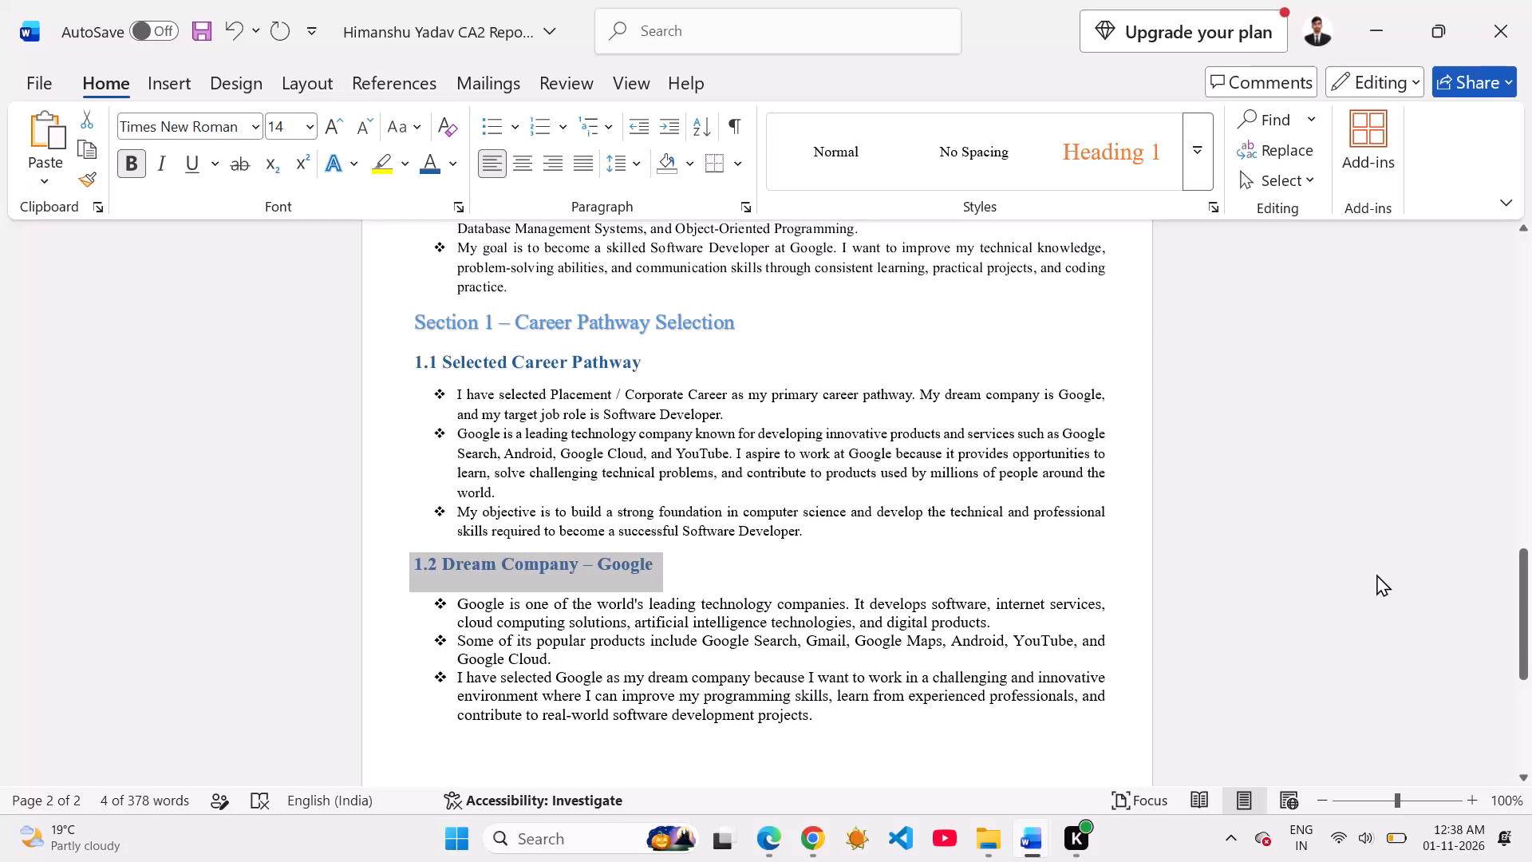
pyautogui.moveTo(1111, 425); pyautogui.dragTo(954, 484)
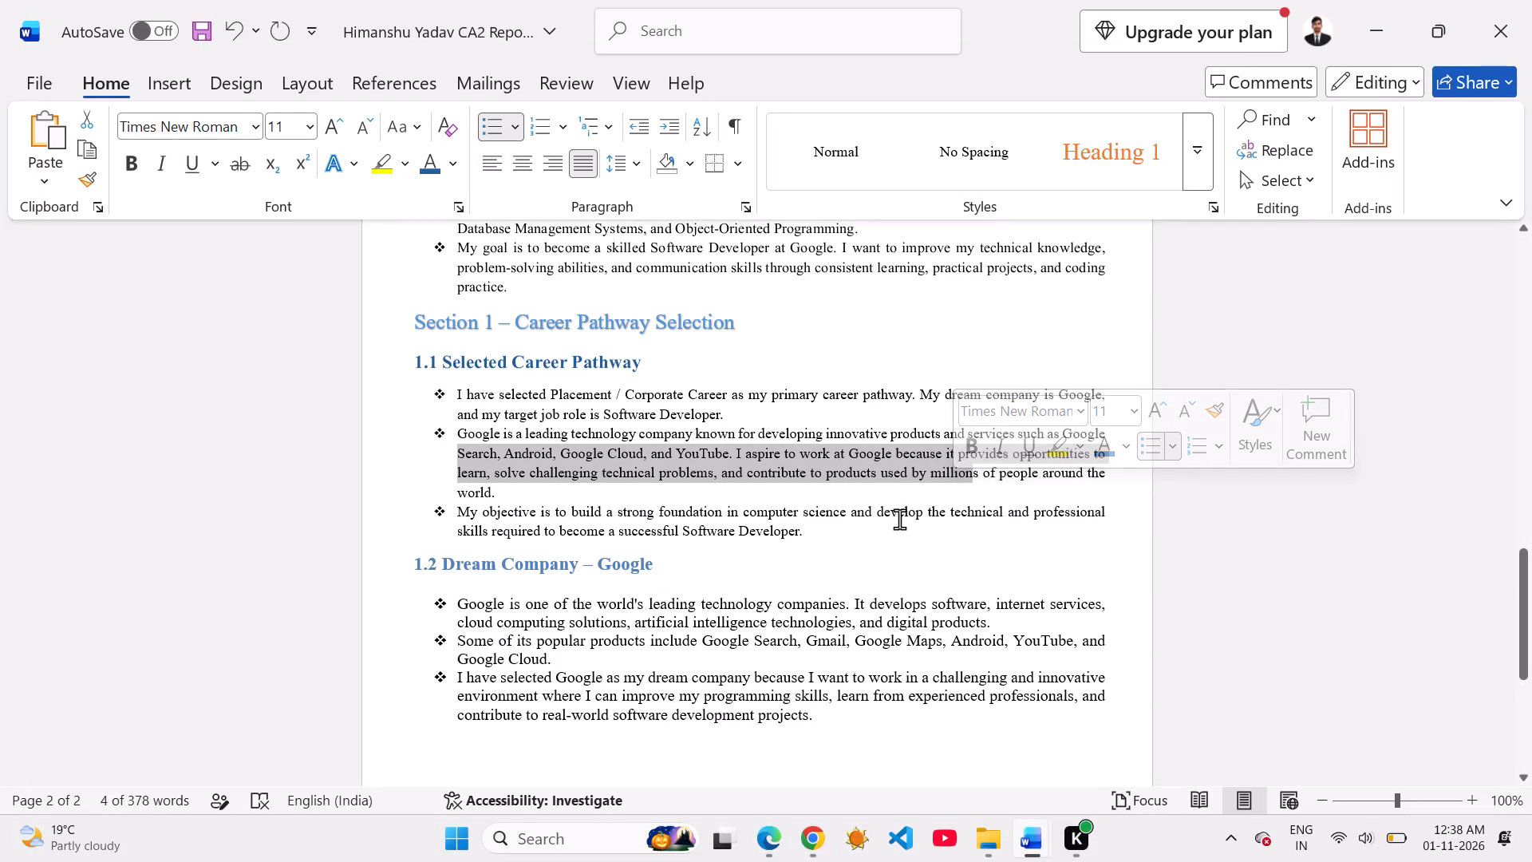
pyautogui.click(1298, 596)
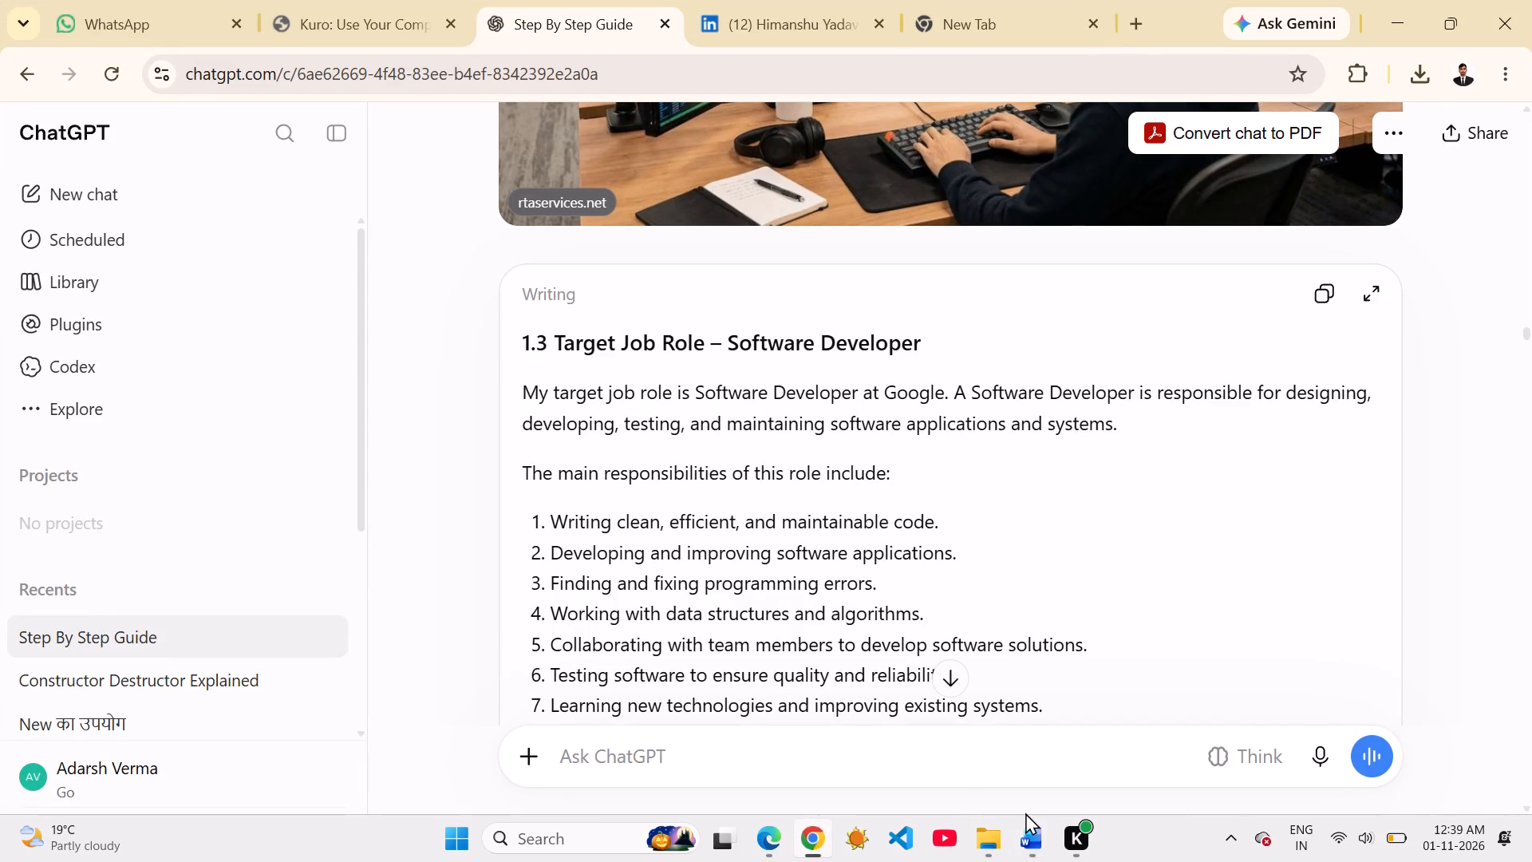
pyautogui.click(1031, 840)
pyautogui.click(947, 730)
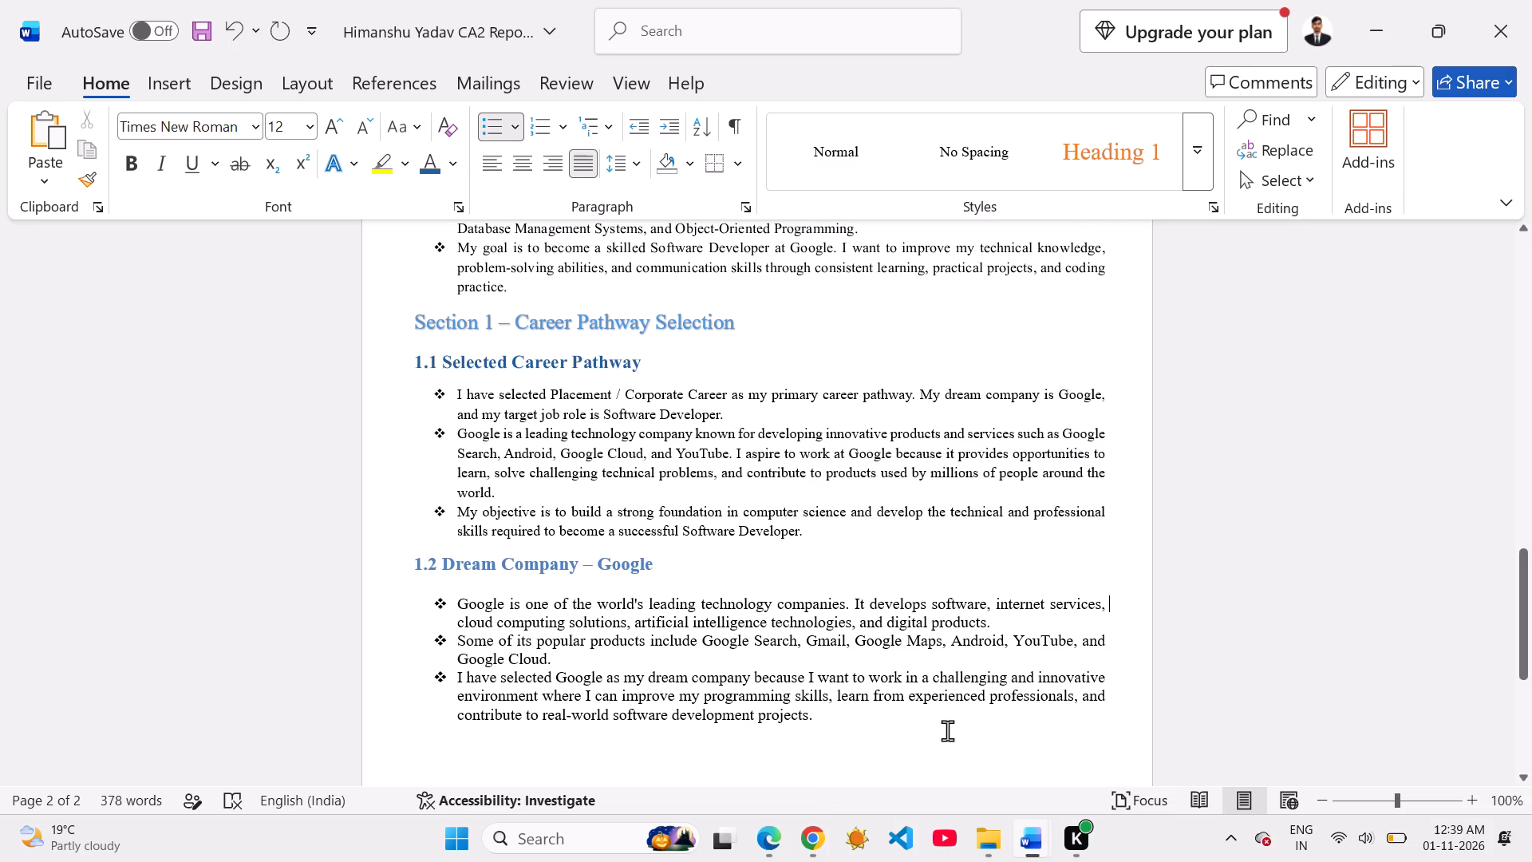
pyautogui.scroll(-1, 766, 675)
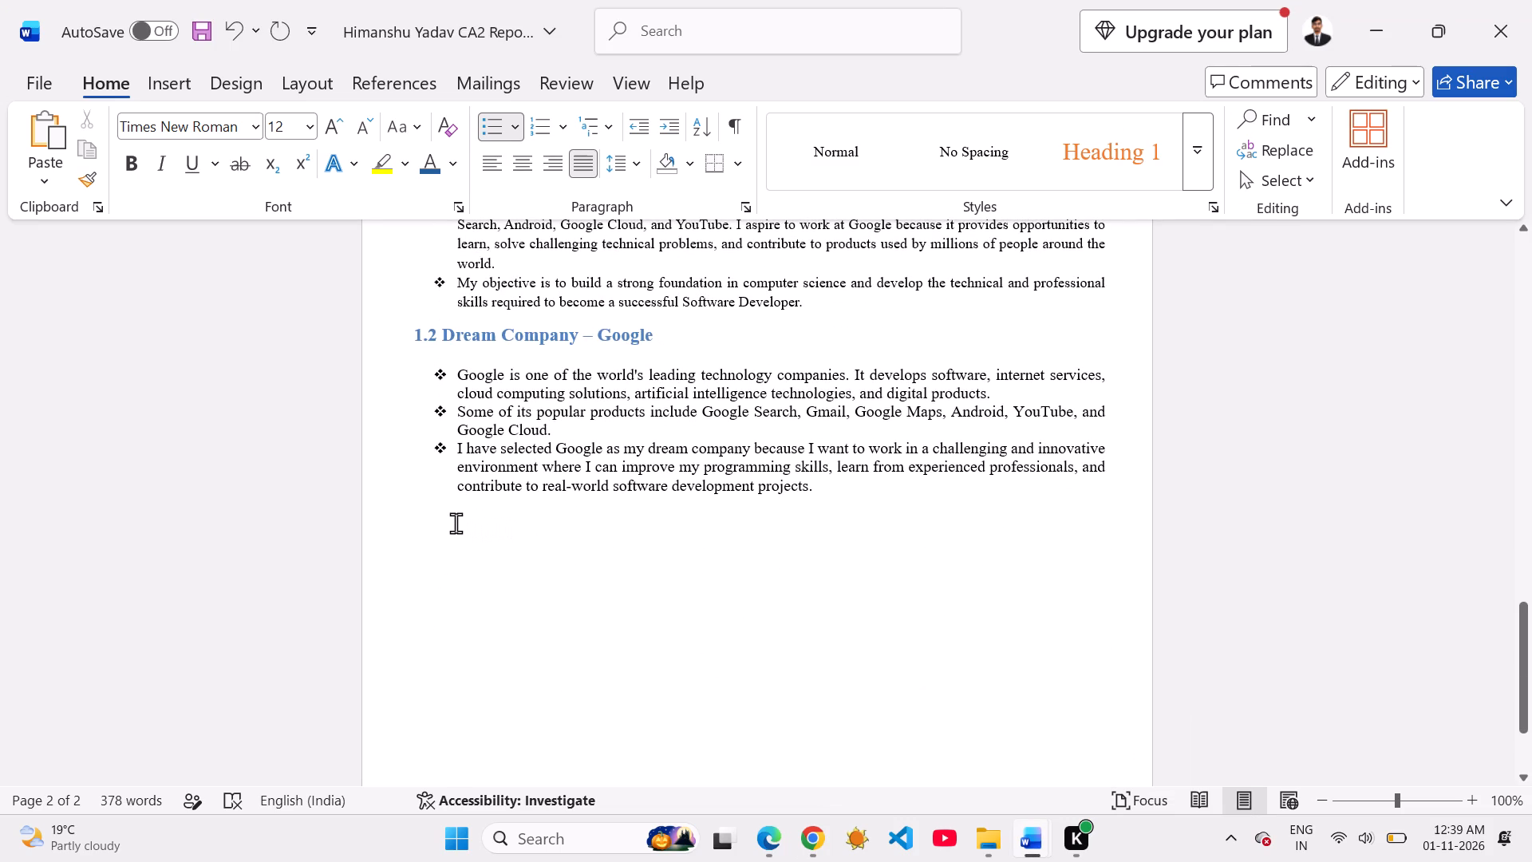
pyautogui.click(456, 523)
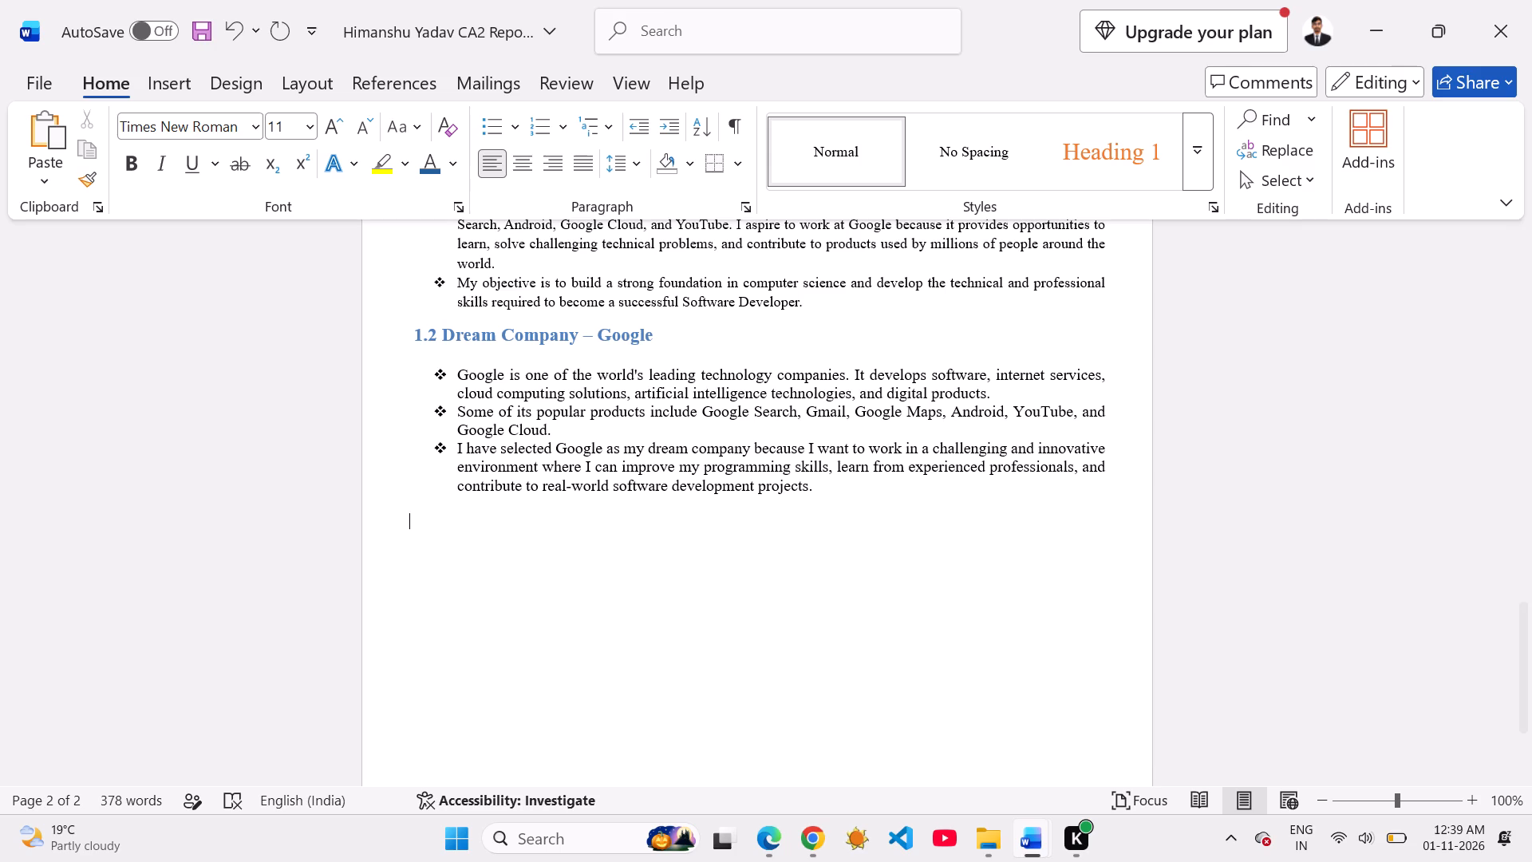
pyautogui.hotkey('ctrl', 'v')
# Set the font size of the 1.3 Target Job Role – Software Developer heading to 14.
pyautogui.scroll(1, 519, 530)
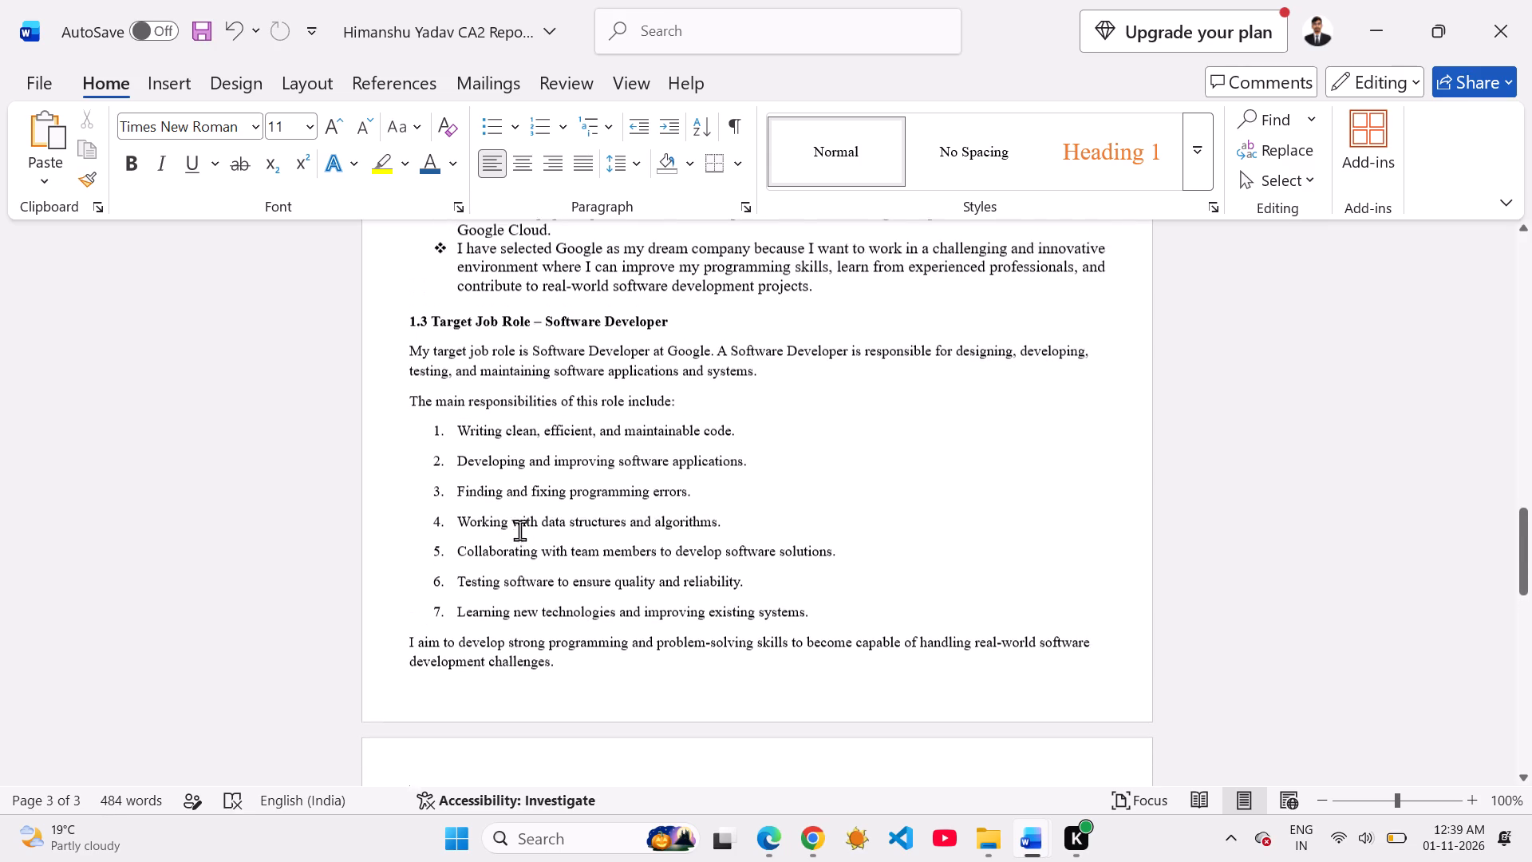
pyautogui.scroll(2, 519, 530)
pyautogui.moveTo(685, 516); pyautogui.dragTo(410, 510)
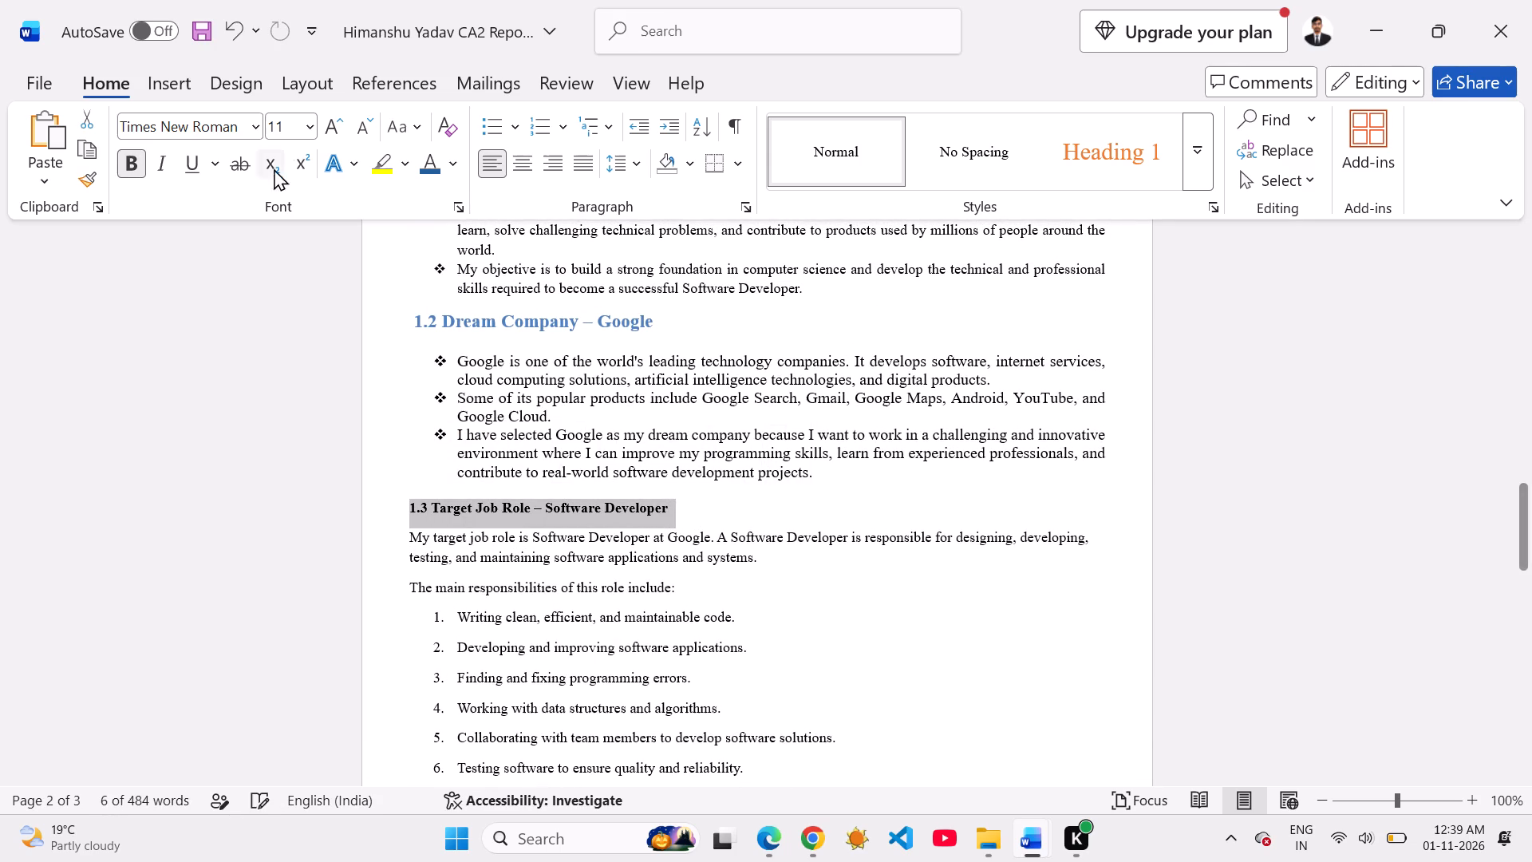
pyautogui.click(312, 129)
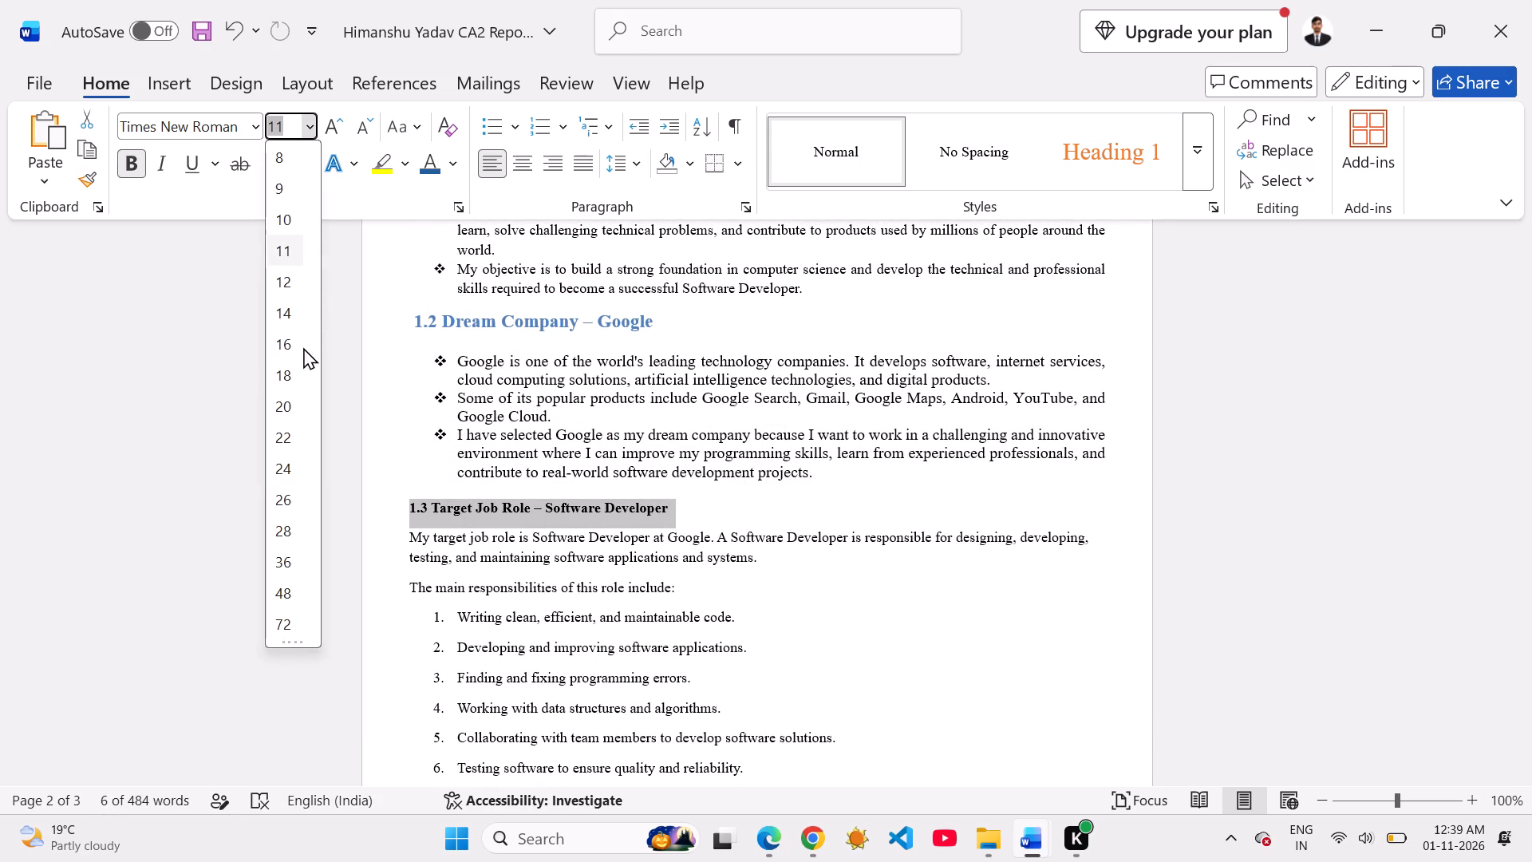
pyautogui.click(300, 348)
pyautogui.click(311, 129)
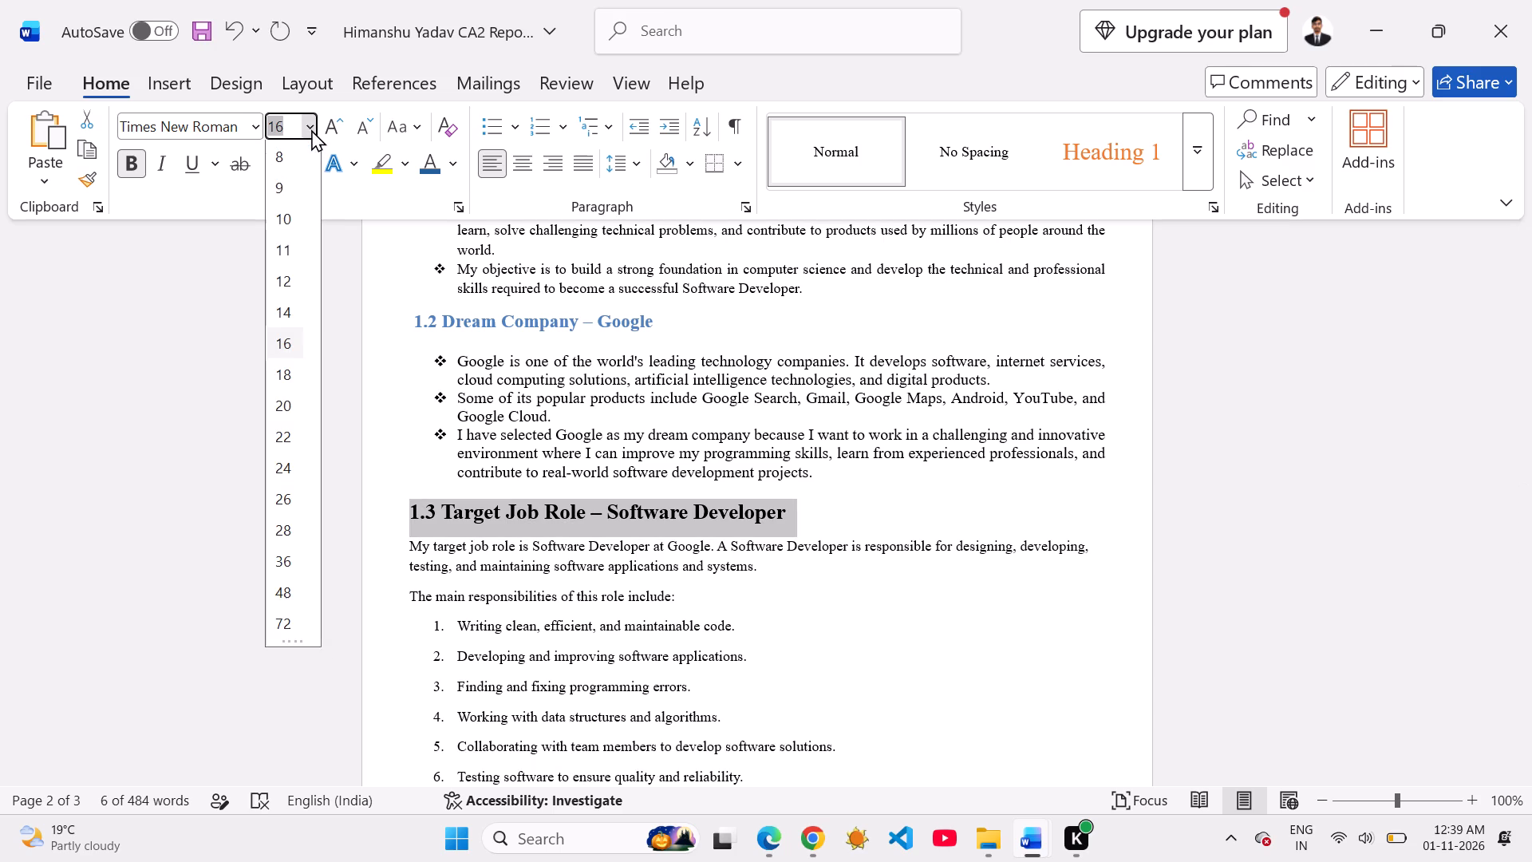
pyautogui.click(291, 308)
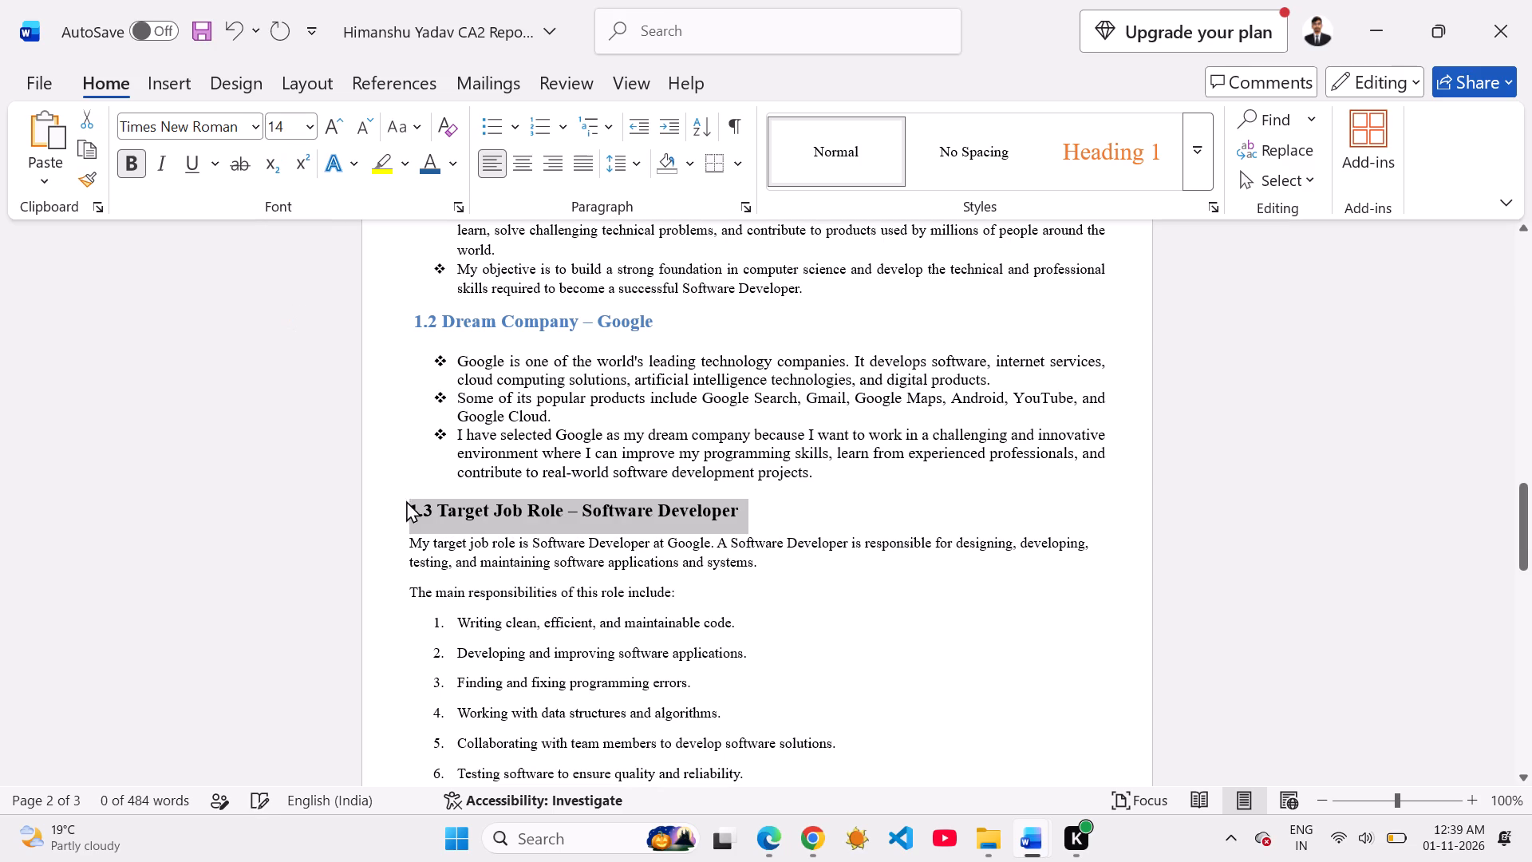
# Change the font colour of the 1.3 Target Job Role – Software Developer heading to dark blue.
pyautogui.click(448, 164)
pyautogui.click(535, 447)
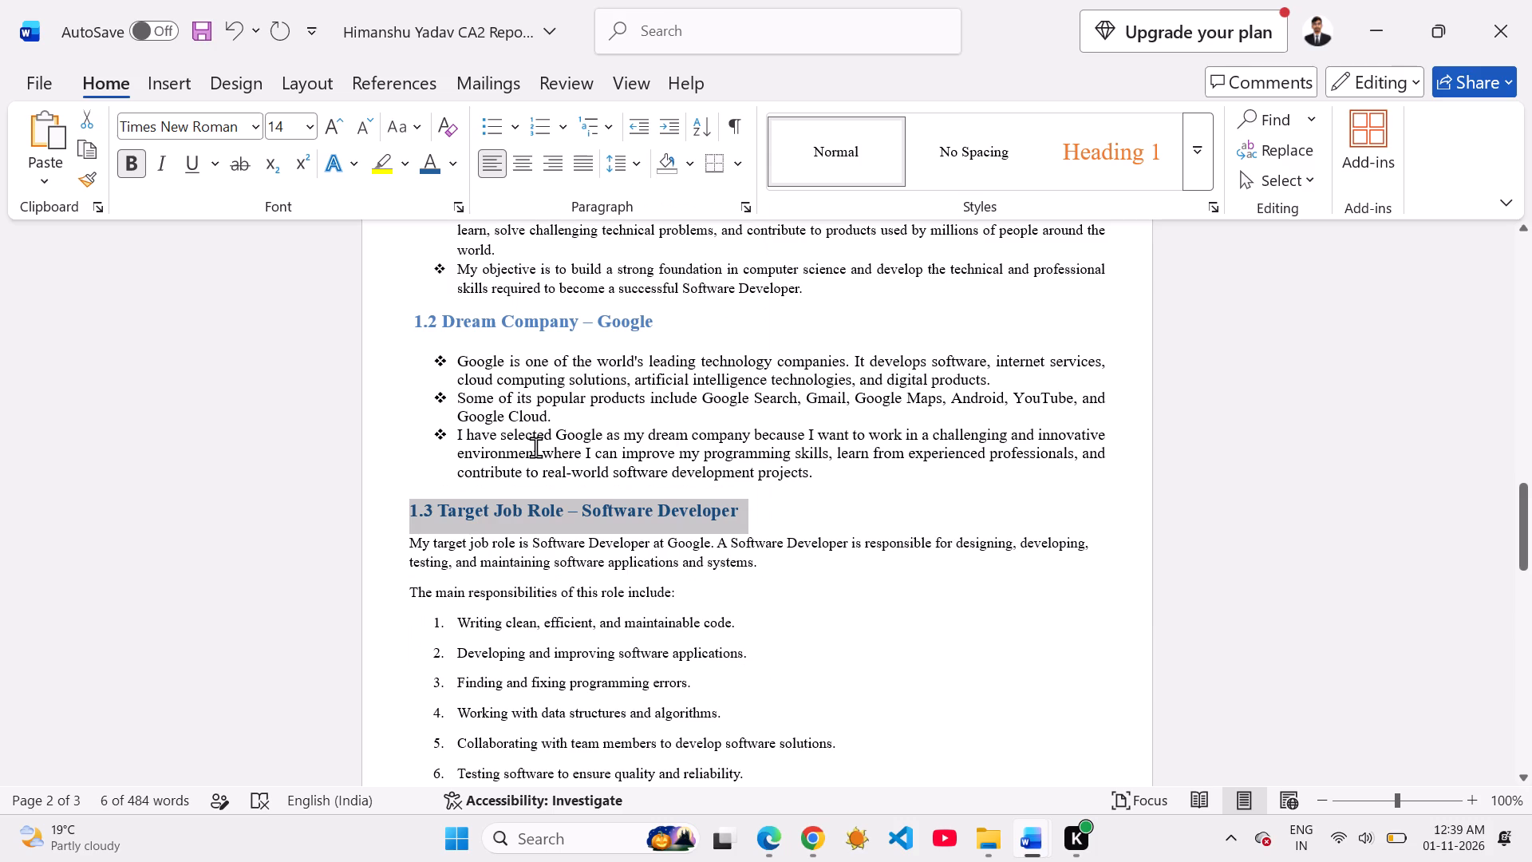
pyautogui.click(280, 654)
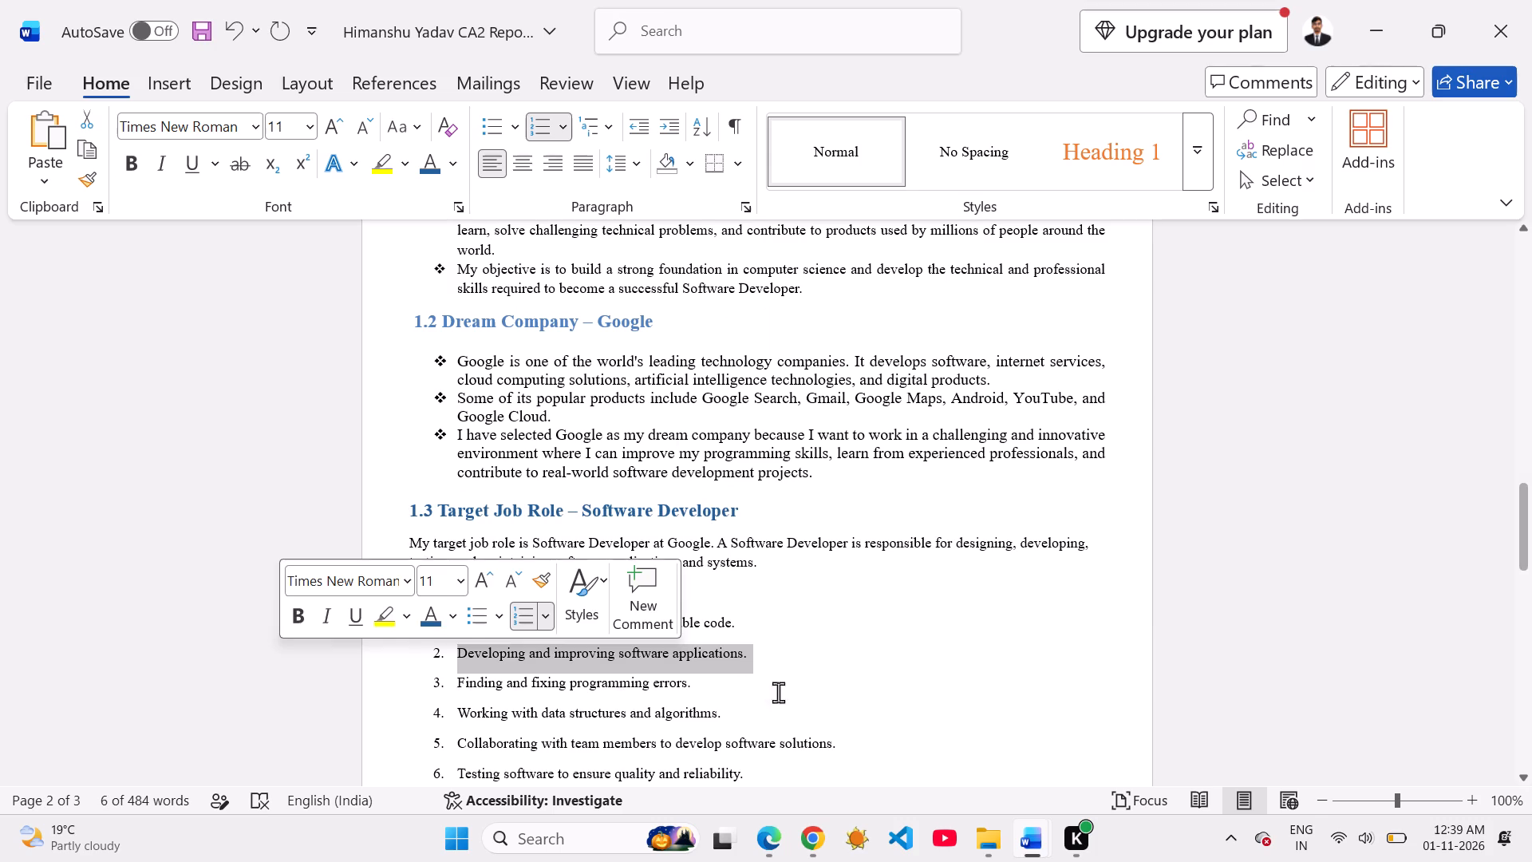
pyautogui.click(902, 710)
# Remove the list numbers from the first two responsibilities under 1.3, keeping their text indented.
pyautogui.scroll(-1, 467, 679)
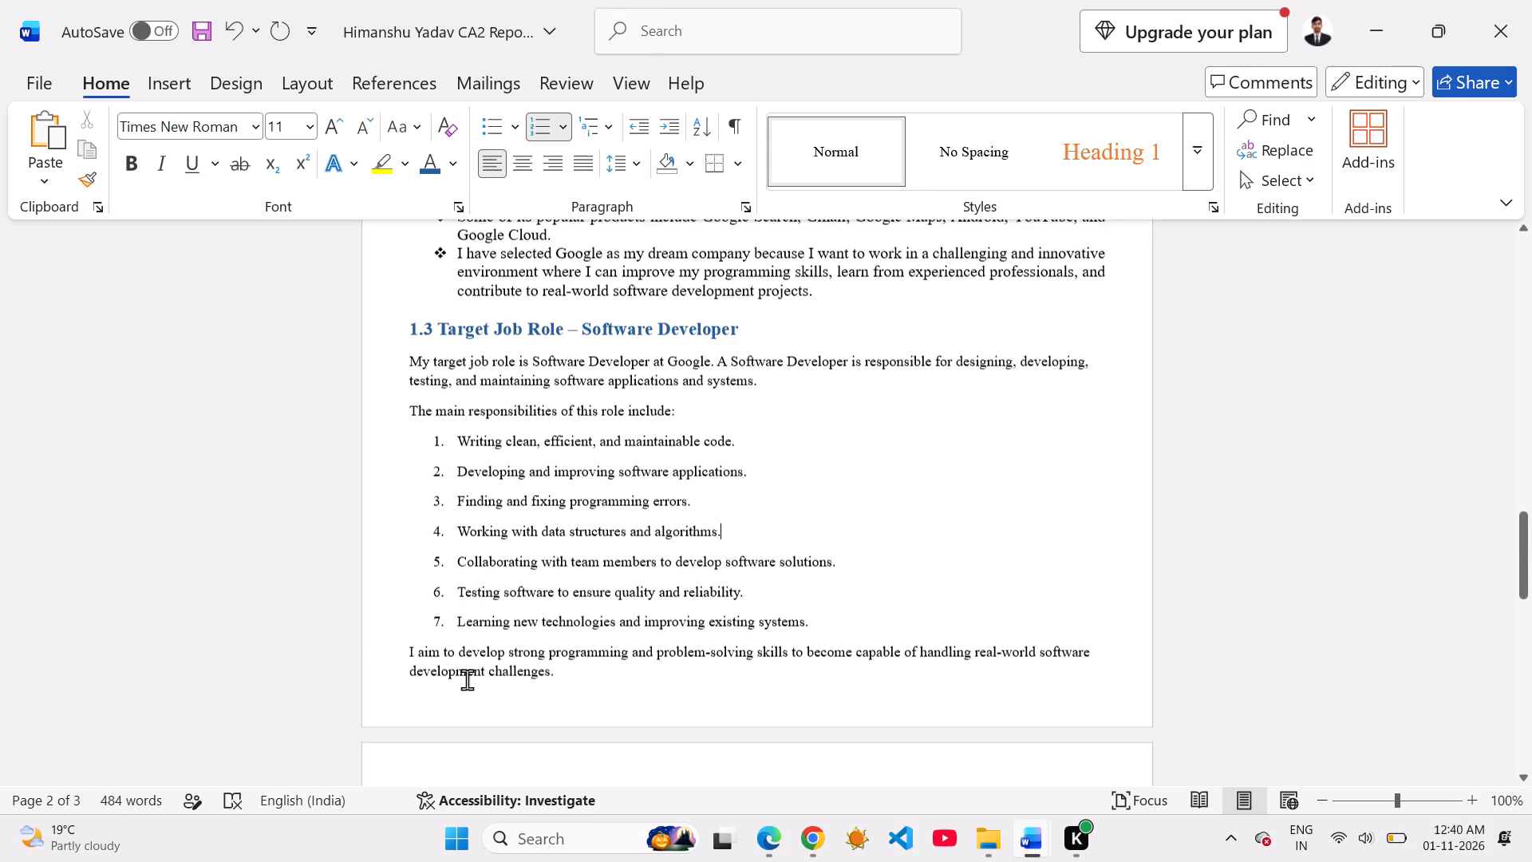
pyautogui.scroll(-1, 467, 679)
pyautogui.moveTo(410, 435); pyautogui.dragTo(593, 540)
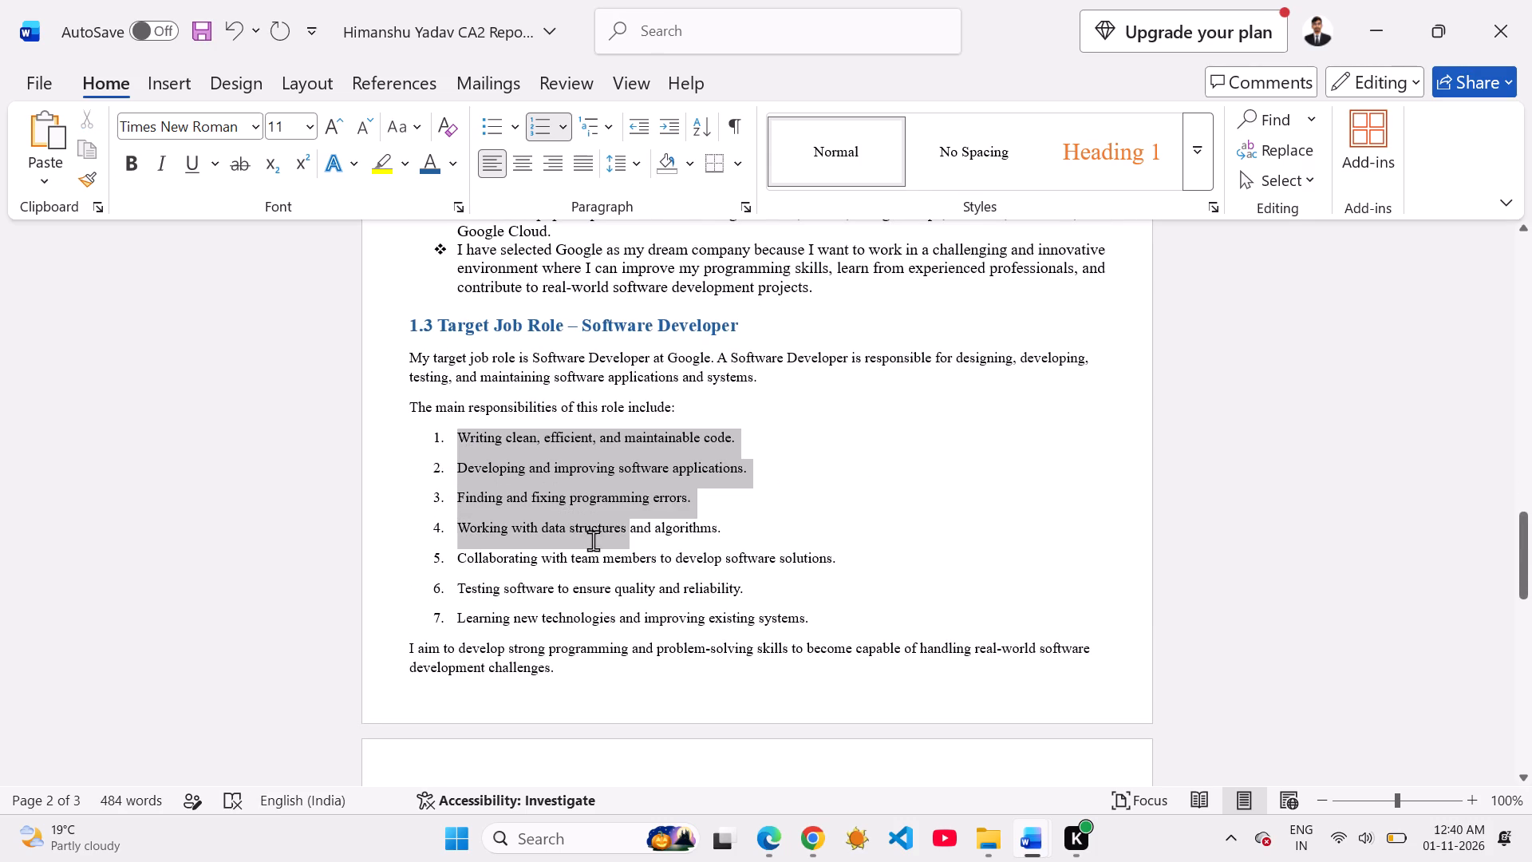
pyautogui.moveTo(593, 540); pyautogui.dragTo(585, 530)
pyautogui.click(445, 432)
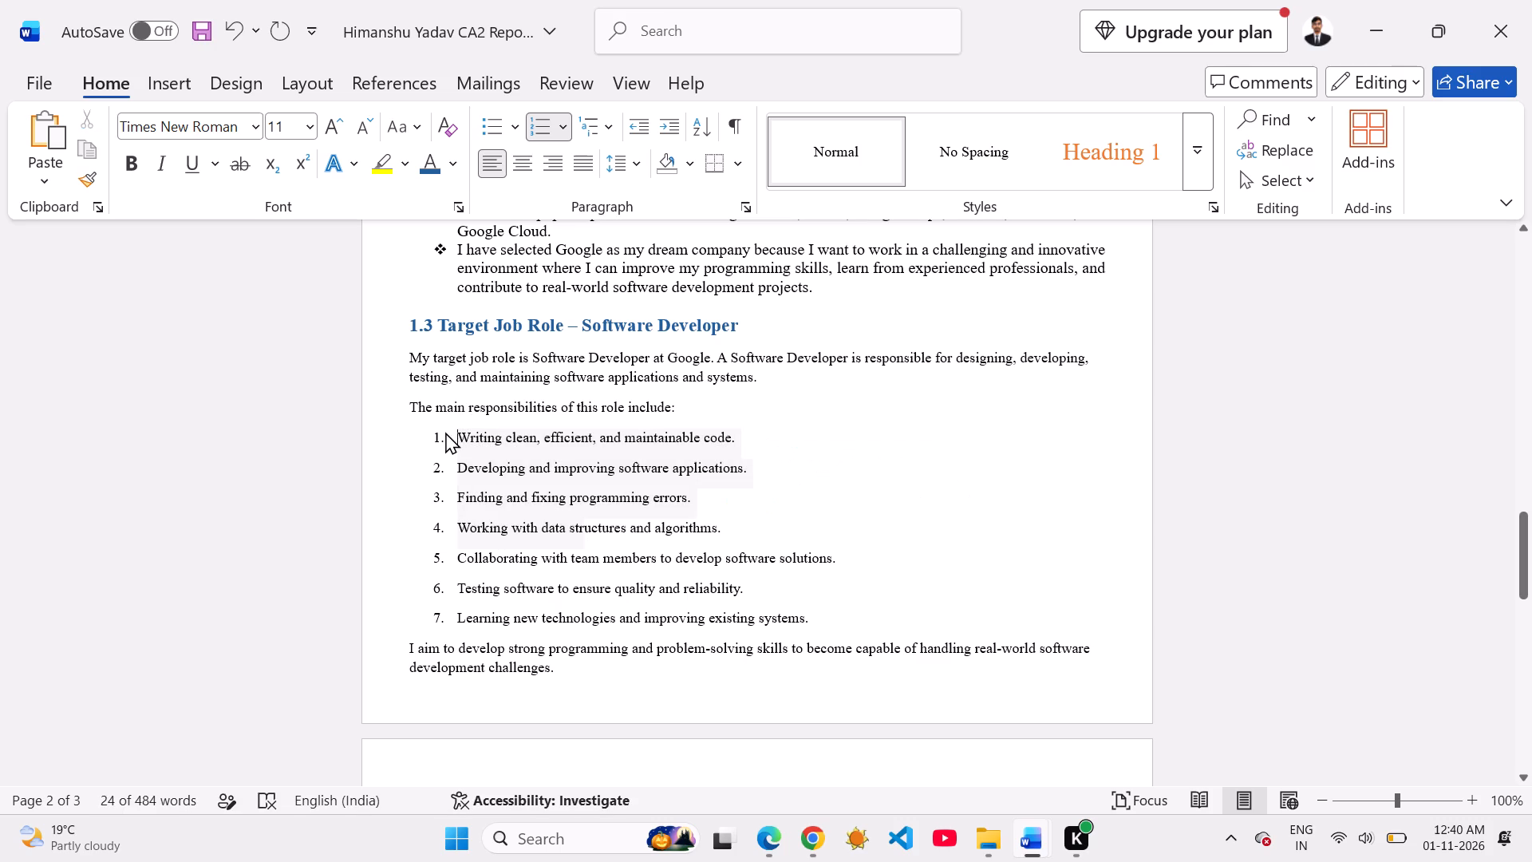
pyautogui.click(445, 432)
pyautogui.press('BackSpace')
pyautogui.press('BackSpace')
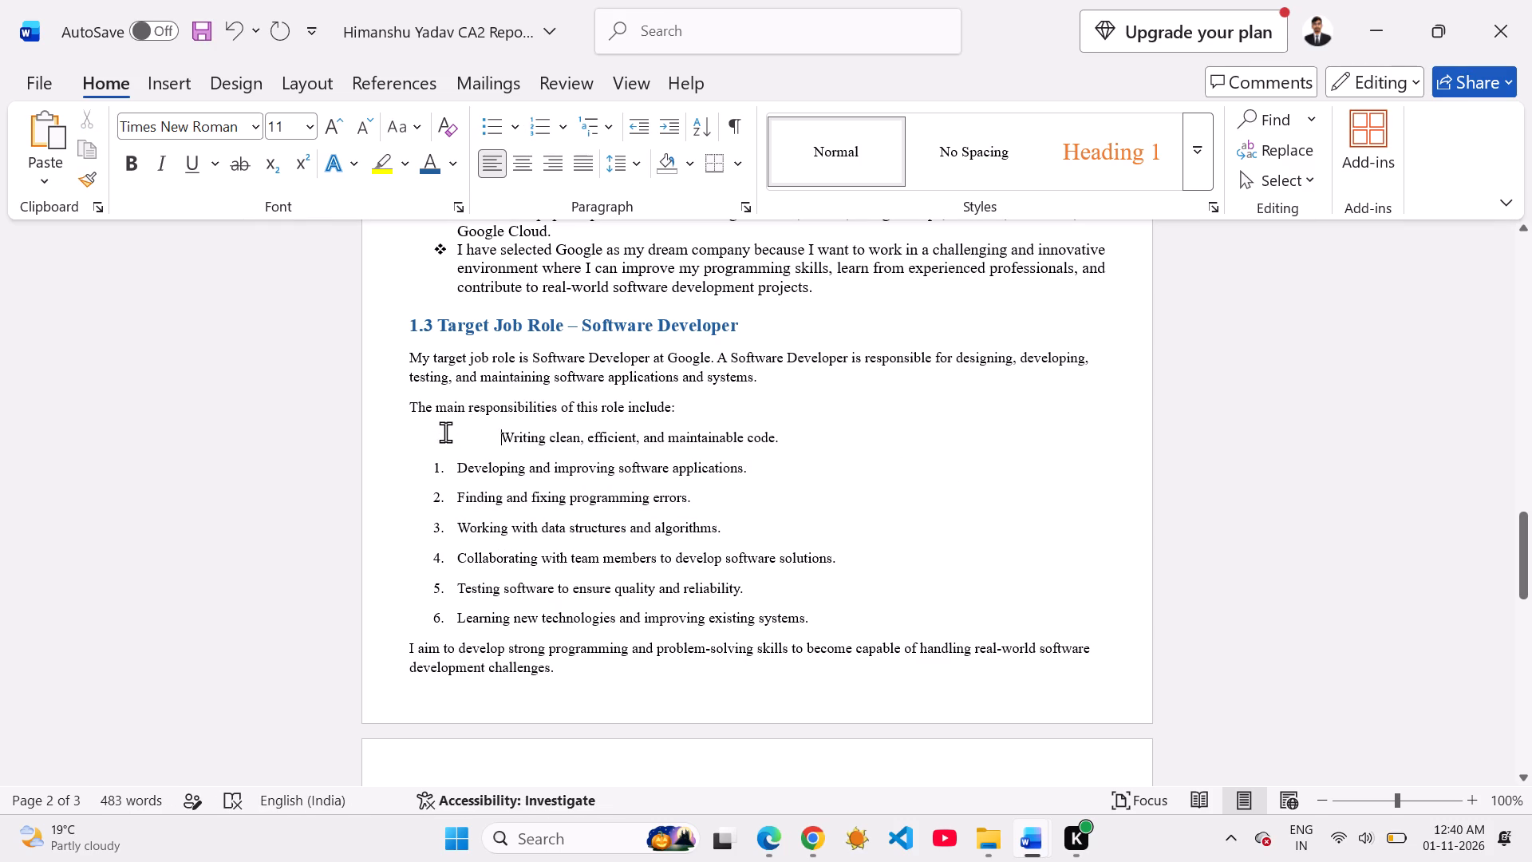
pyautogui.hotkey('ctrl', 'z')
pyautogui.click(454, 472)
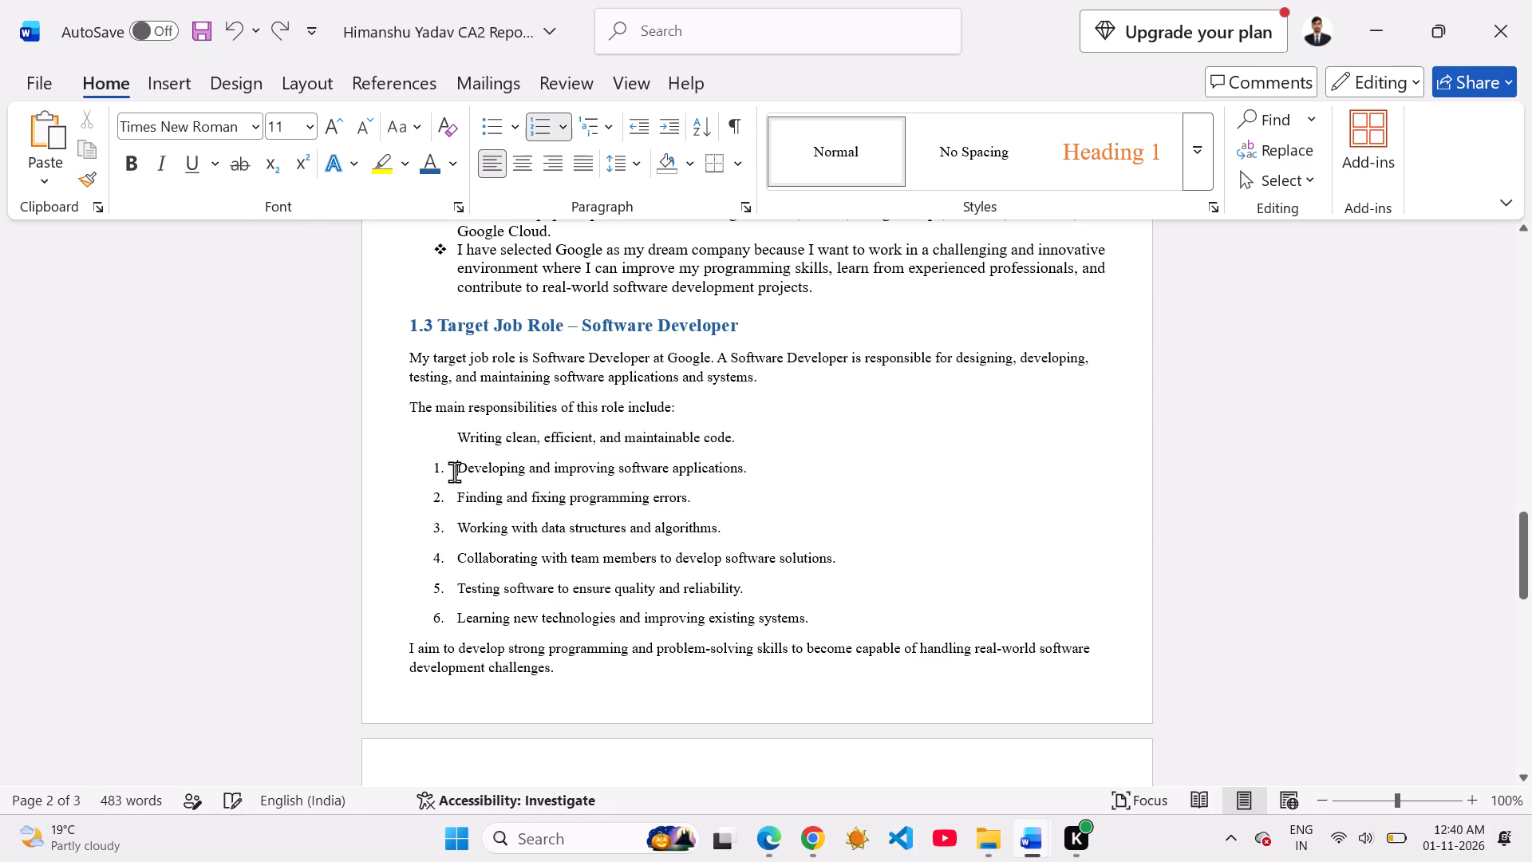
pyautogui.press('BackSpace')
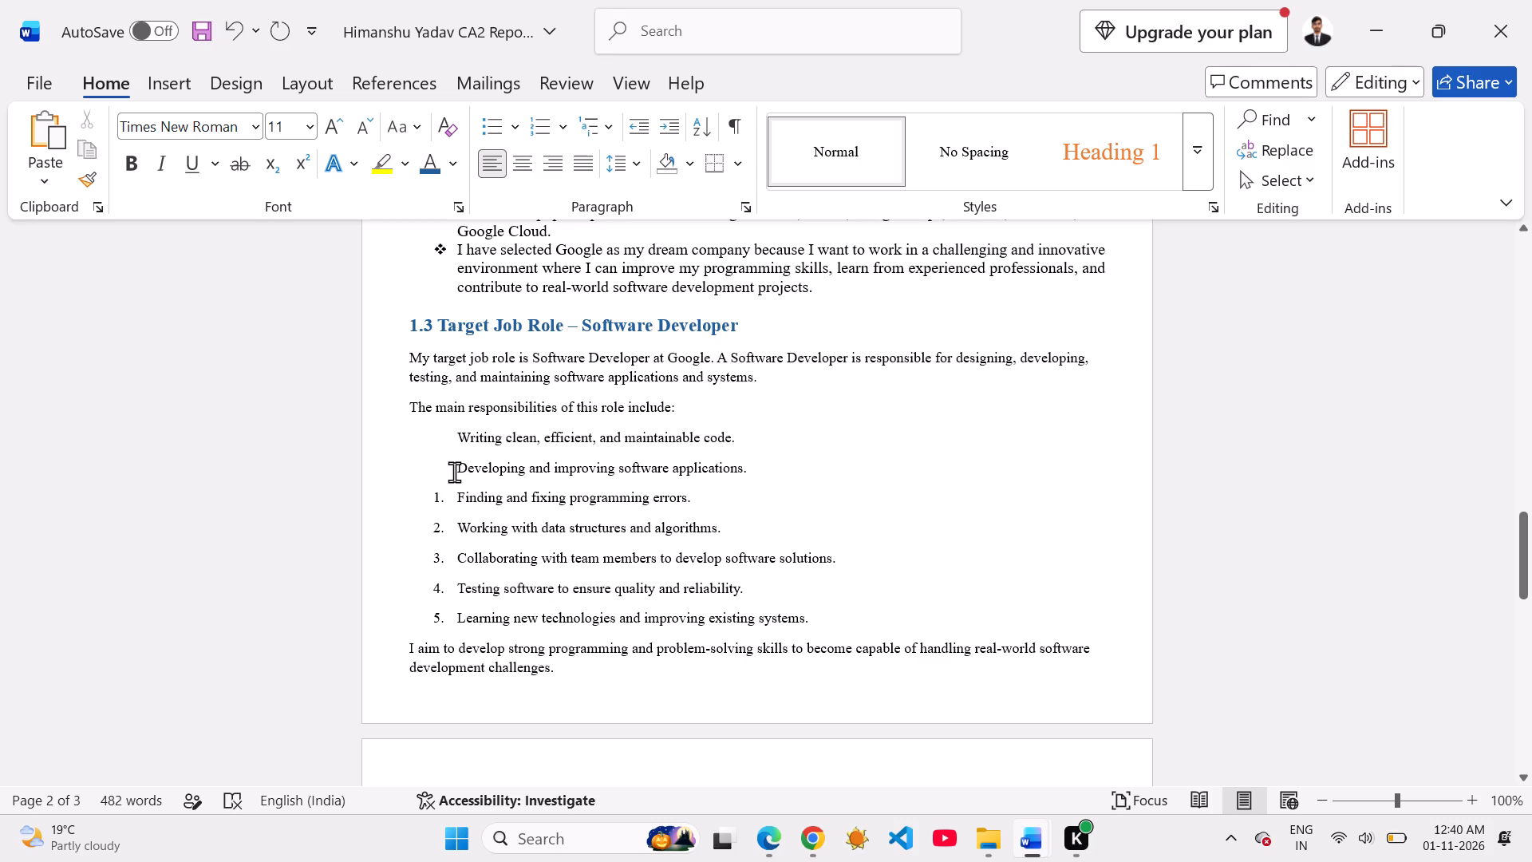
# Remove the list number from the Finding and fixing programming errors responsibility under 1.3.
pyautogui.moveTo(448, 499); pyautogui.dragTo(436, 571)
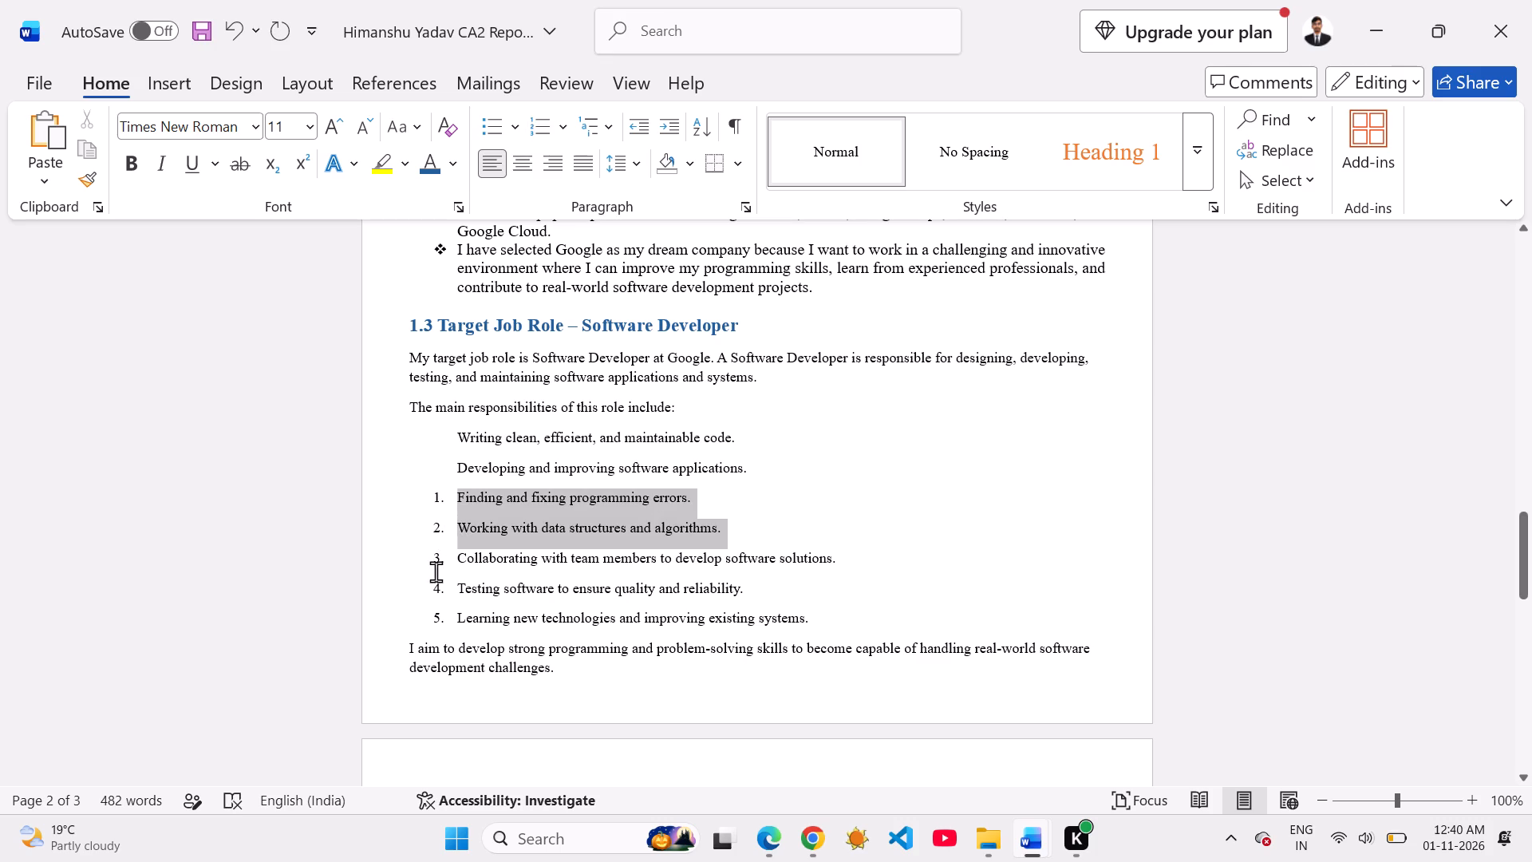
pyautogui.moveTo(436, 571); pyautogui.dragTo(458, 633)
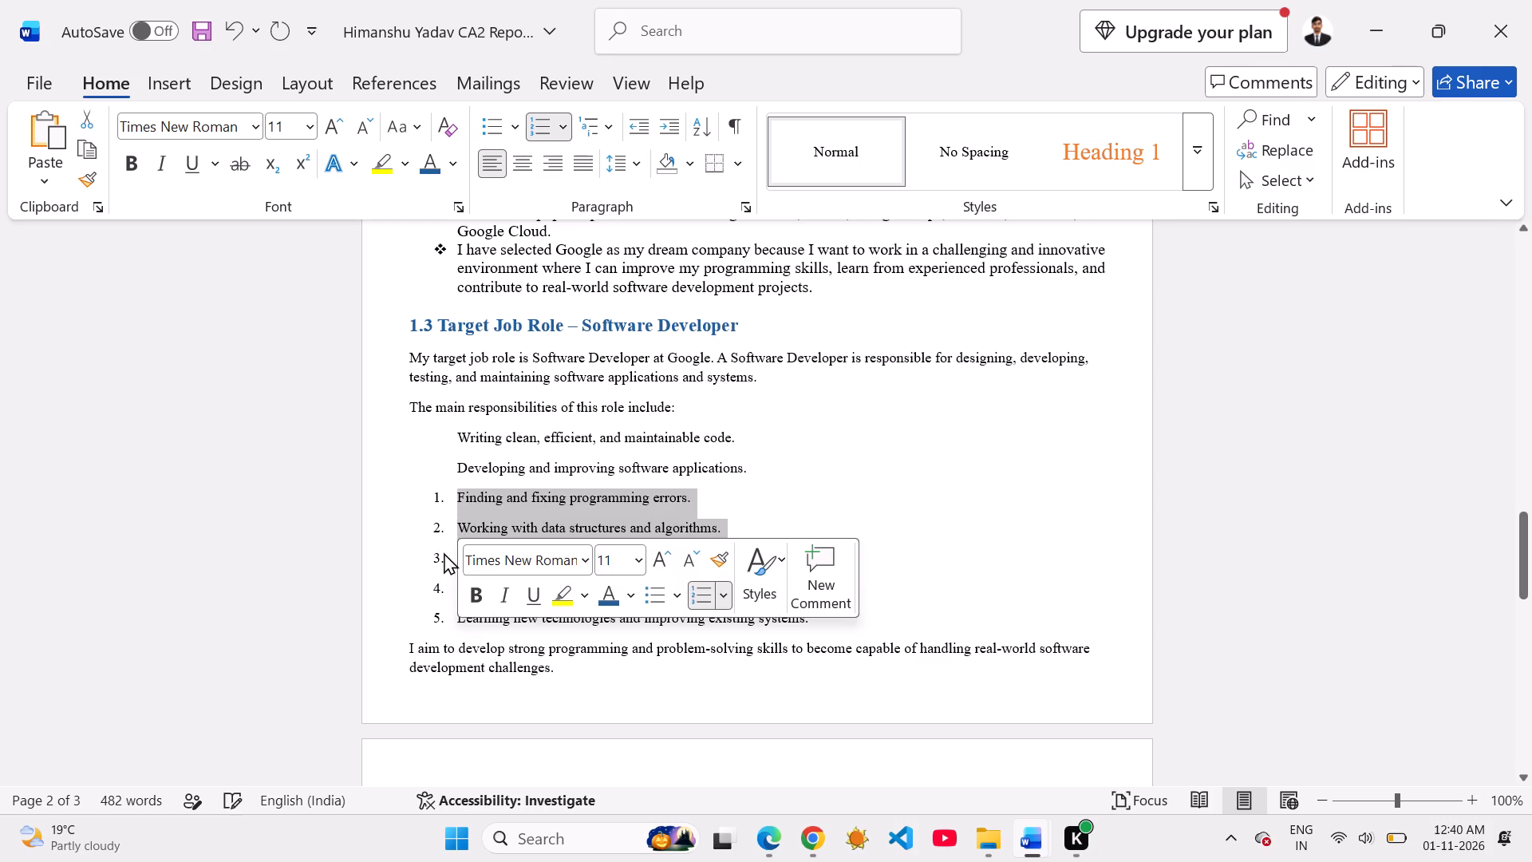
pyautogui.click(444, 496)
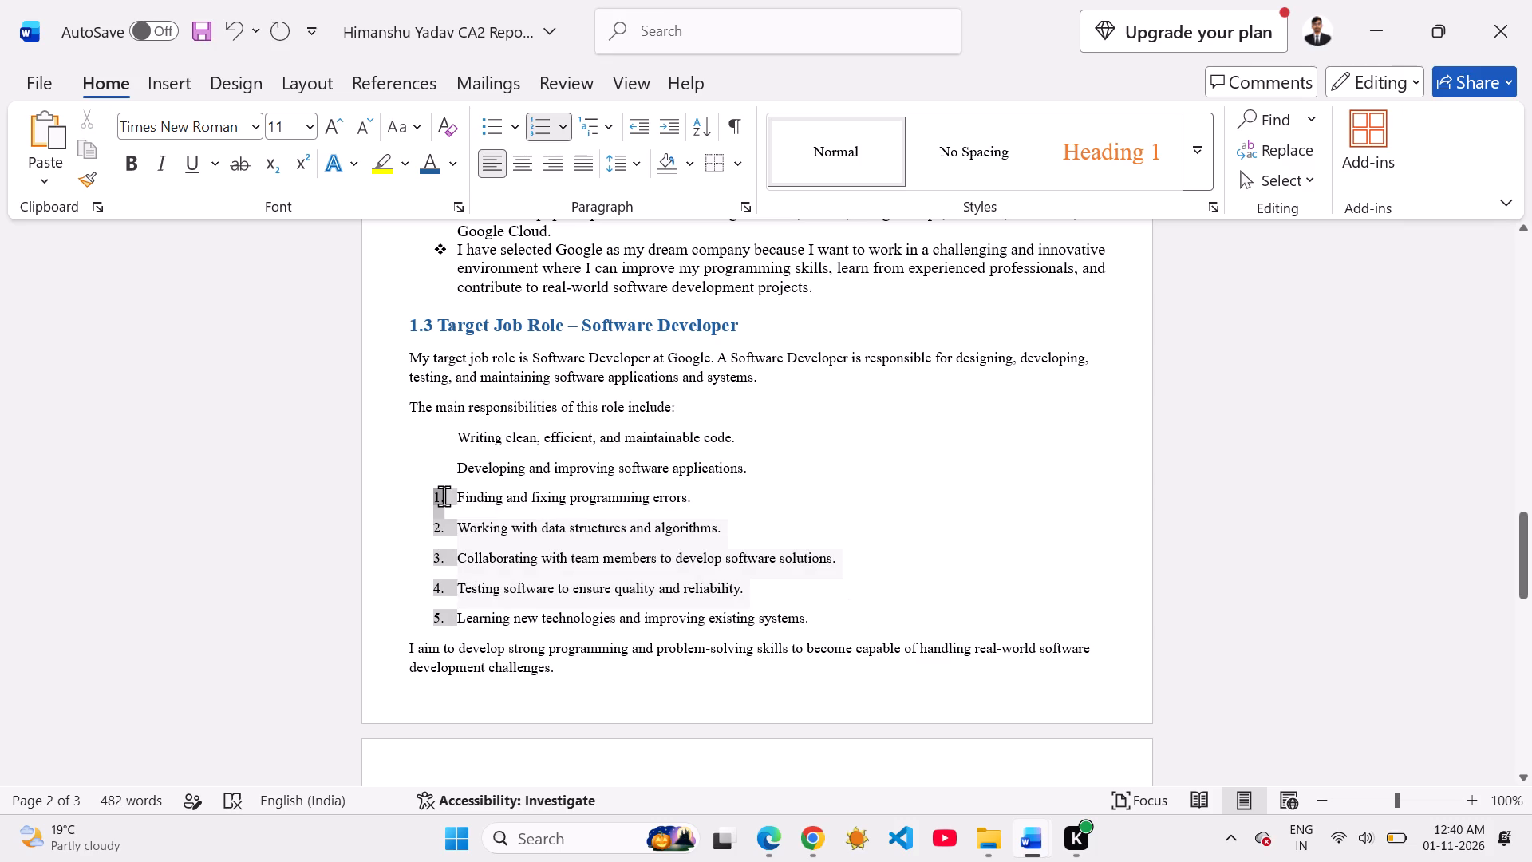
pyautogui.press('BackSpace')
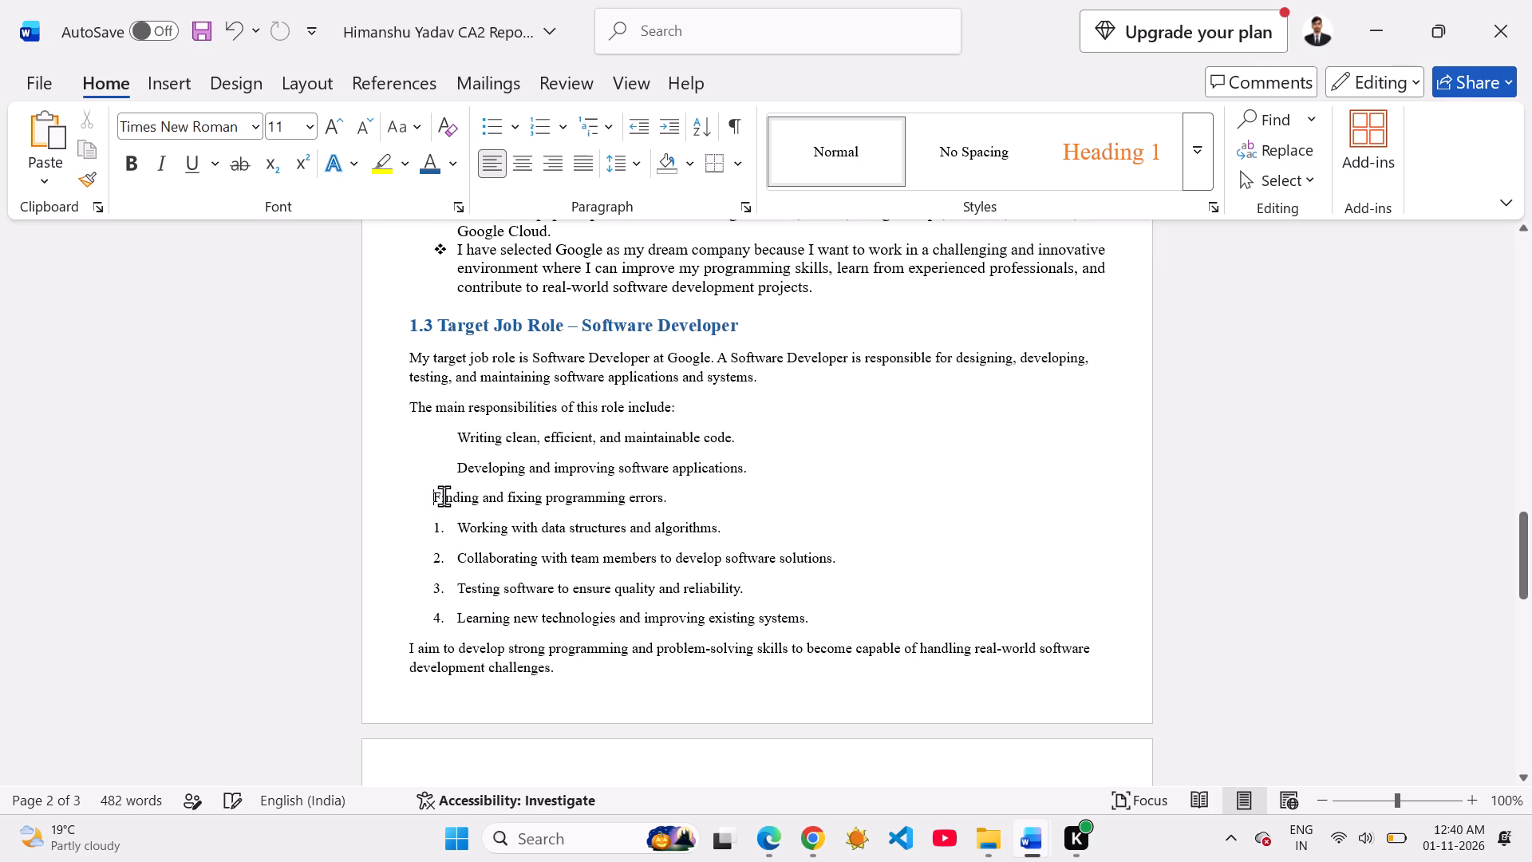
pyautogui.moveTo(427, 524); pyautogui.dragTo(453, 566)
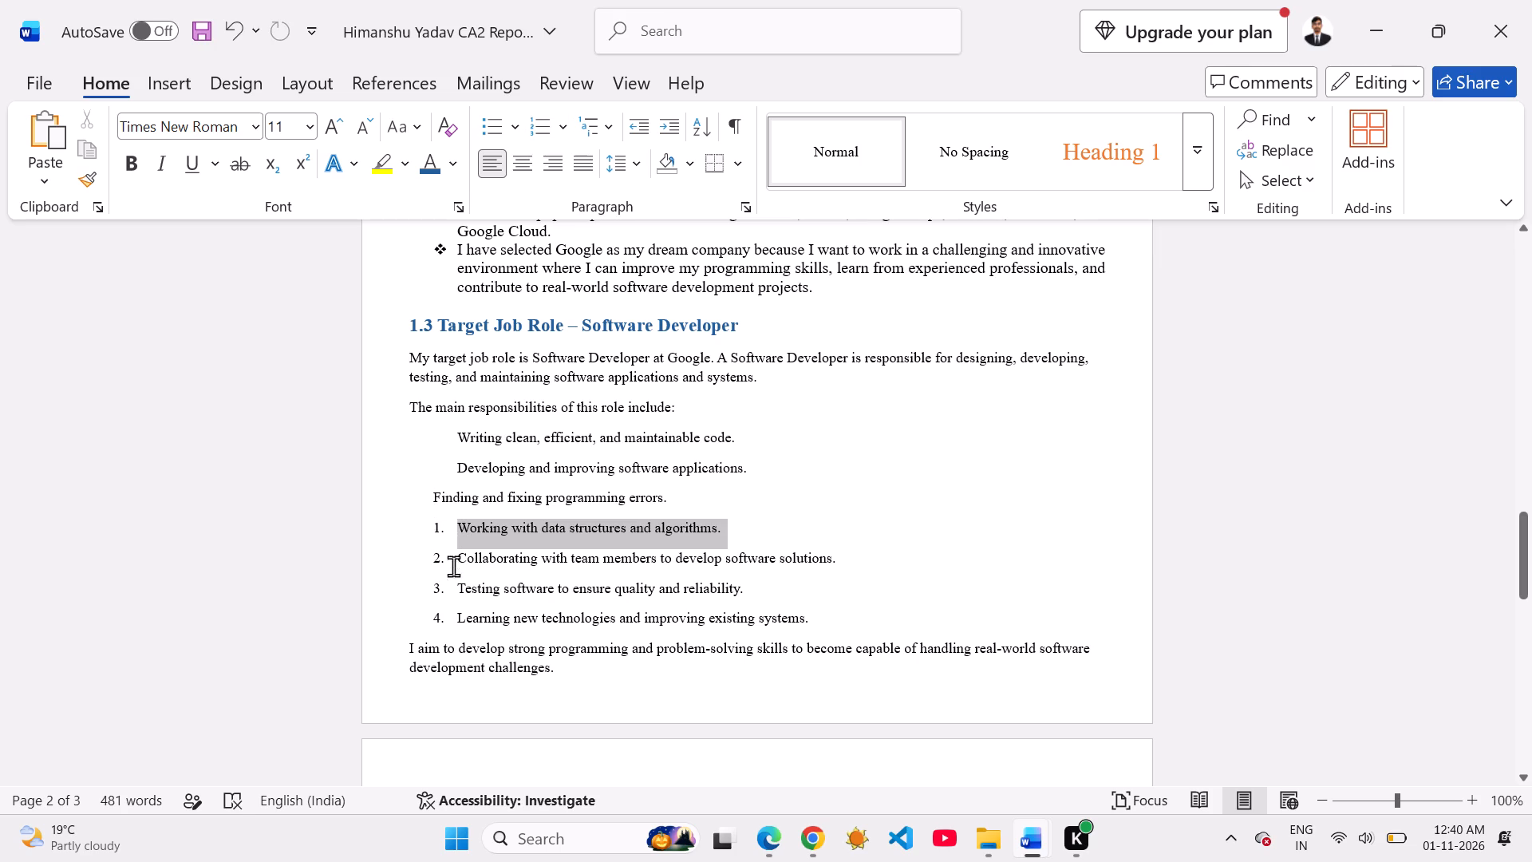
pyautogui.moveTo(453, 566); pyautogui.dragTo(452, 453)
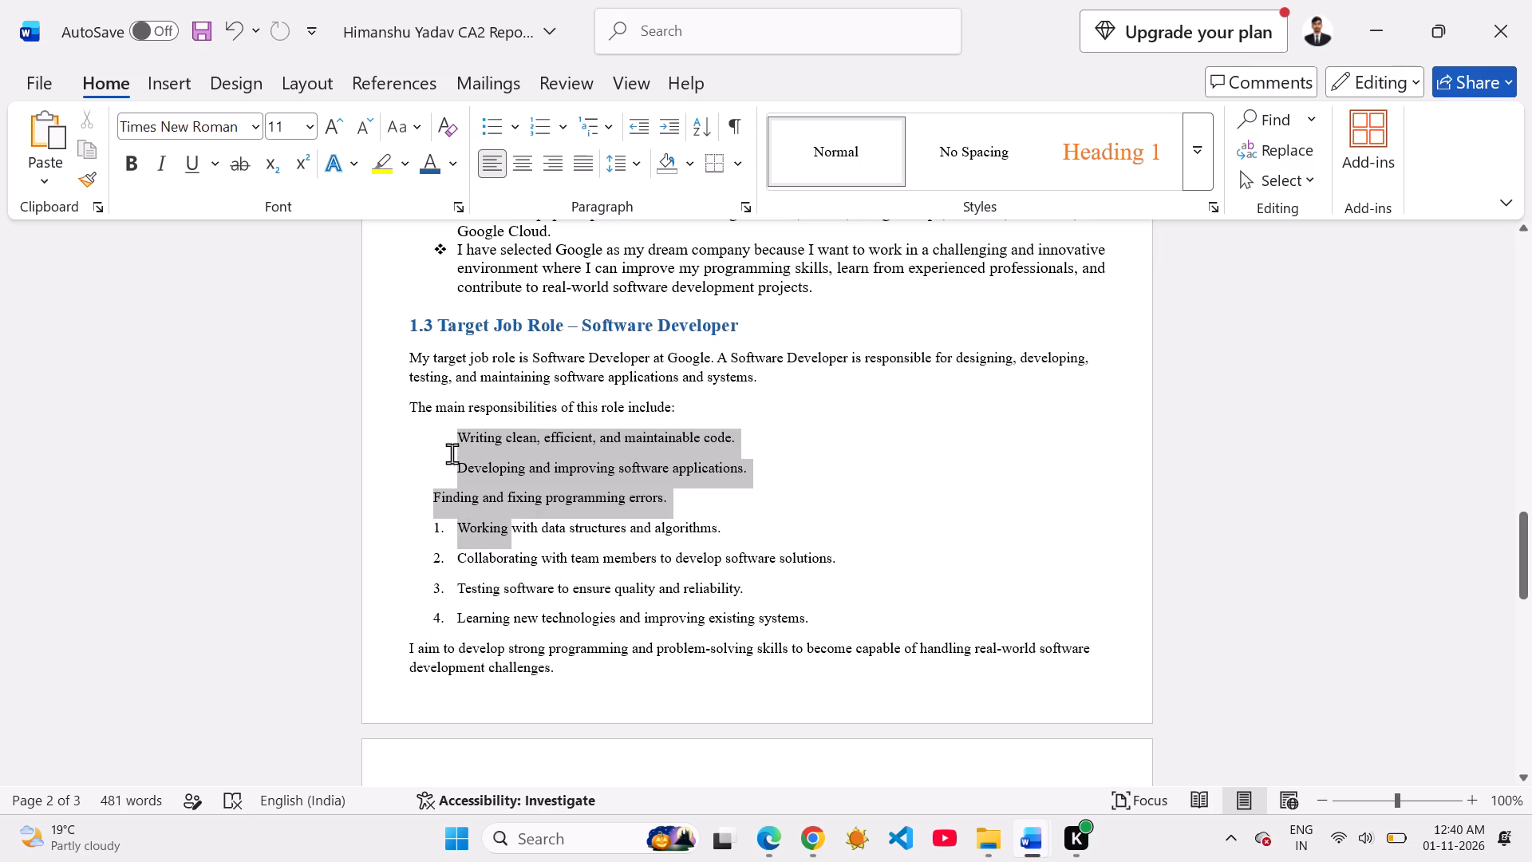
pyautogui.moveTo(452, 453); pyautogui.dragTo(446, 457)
# Delete the whole 1.3 Target Job Role – Software Developer section and paste a fresh copy in its place.
pyautogui.moveTo(409, 326); pyautogui.dragTo(461, 367)
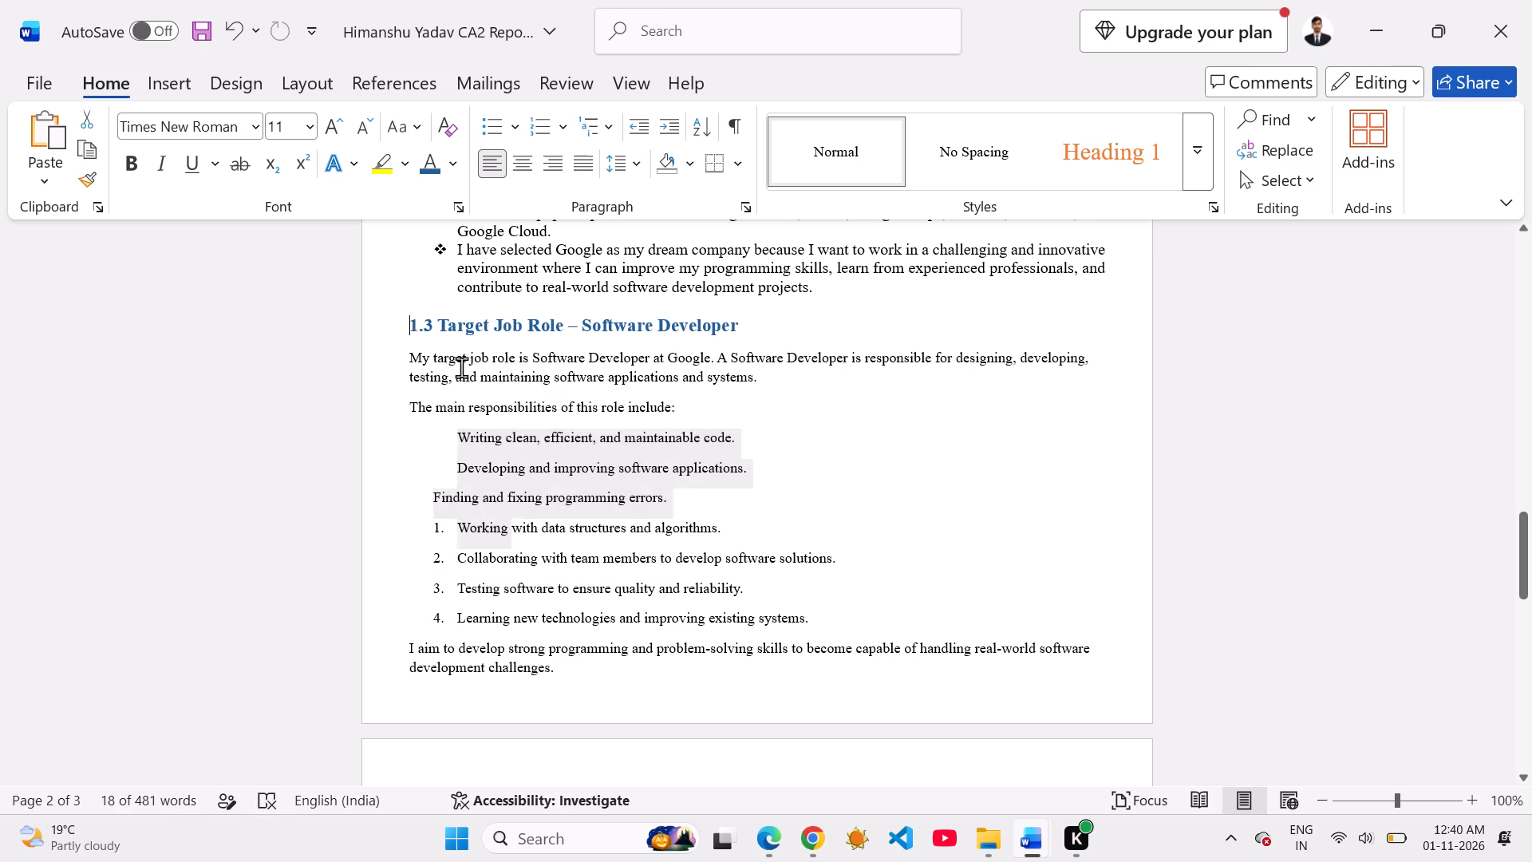
pyautogui.moveTo(461, 367); pyautogui.dragTo(809, 689)
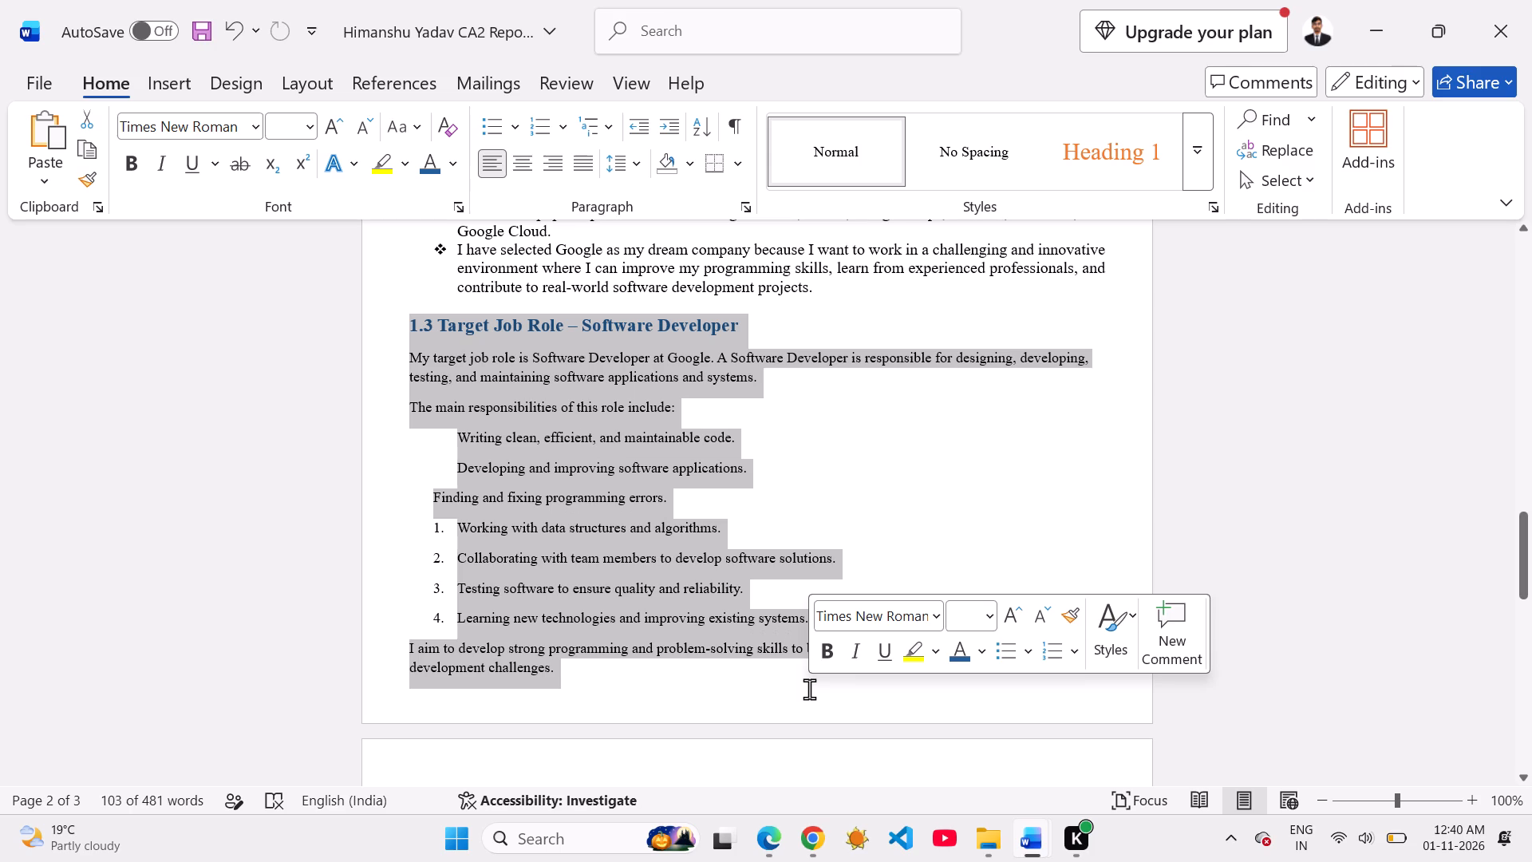
pyautogui.press('BackSpace')
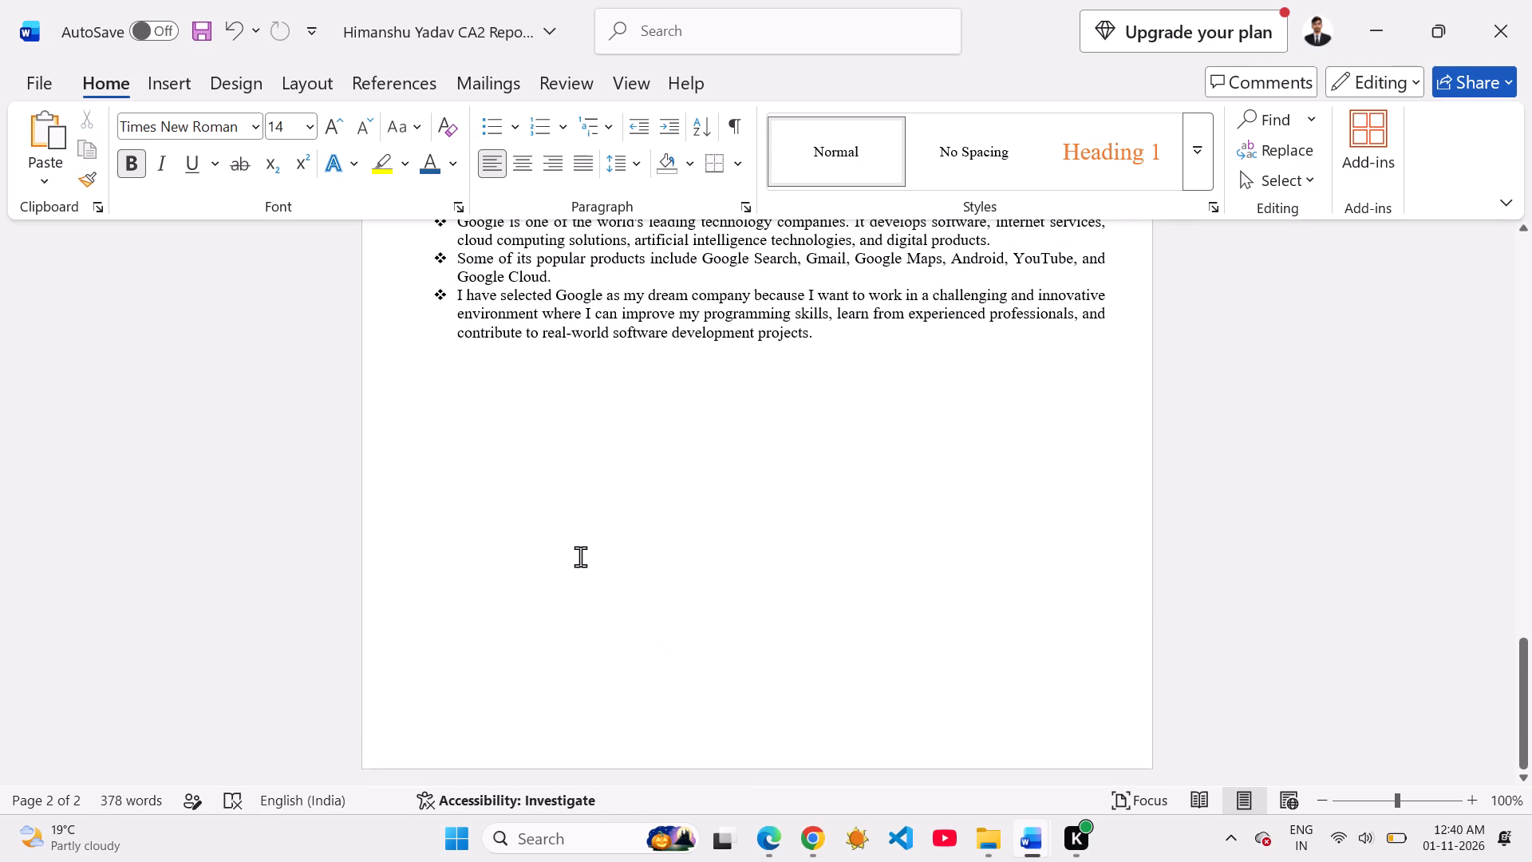
pyautogui.hotkey('ctrl', 'v')
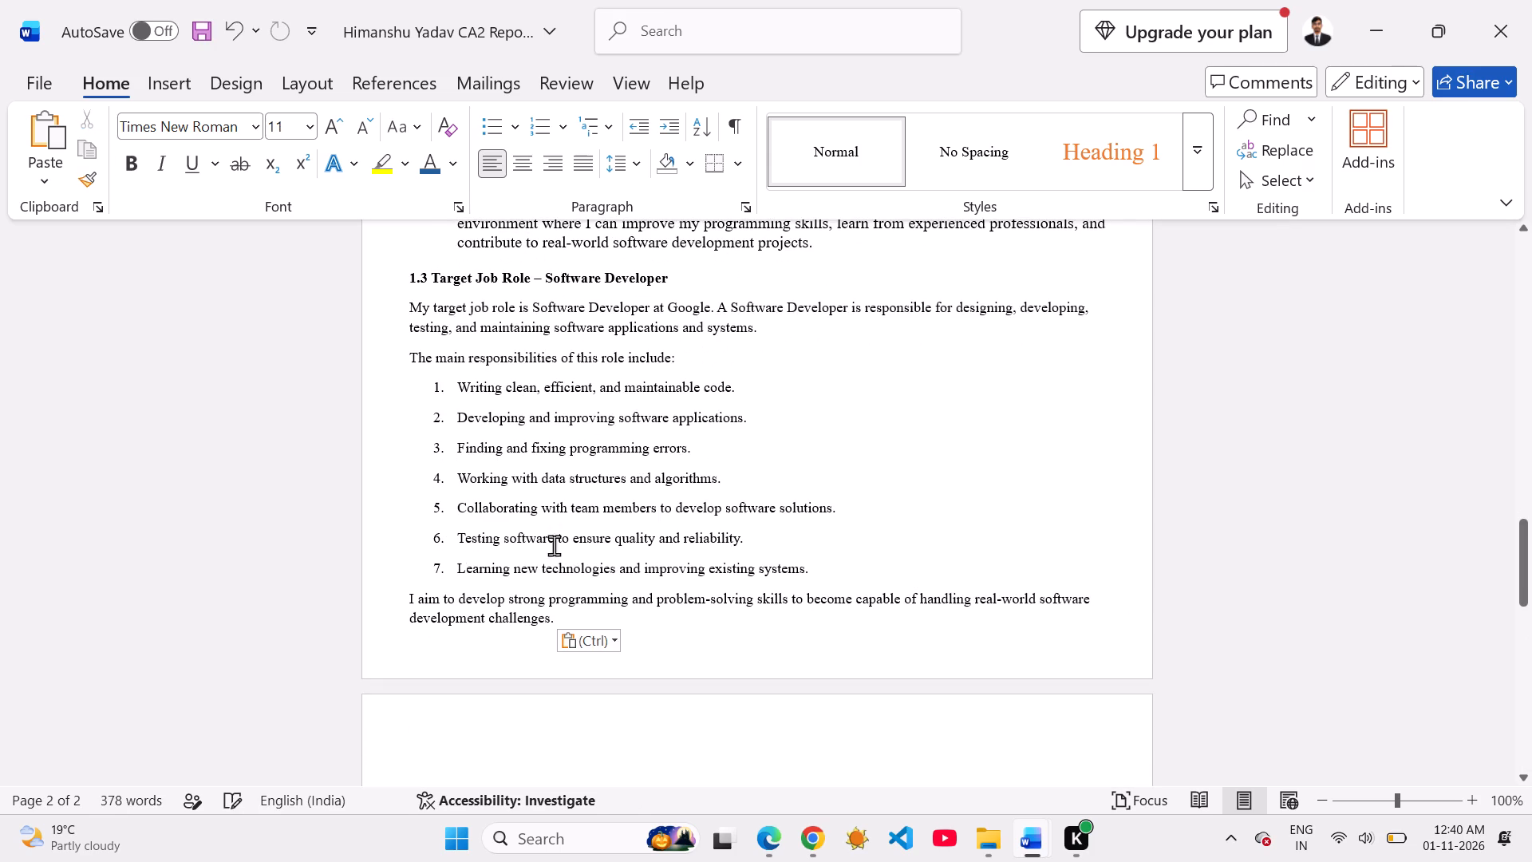
# Remove the list numbers from all seven responsibilities under 1.3, from Writing clean code to Learning new technologies.
pyautogui.click(445, 387)
pyautogui.press('BackSpace')
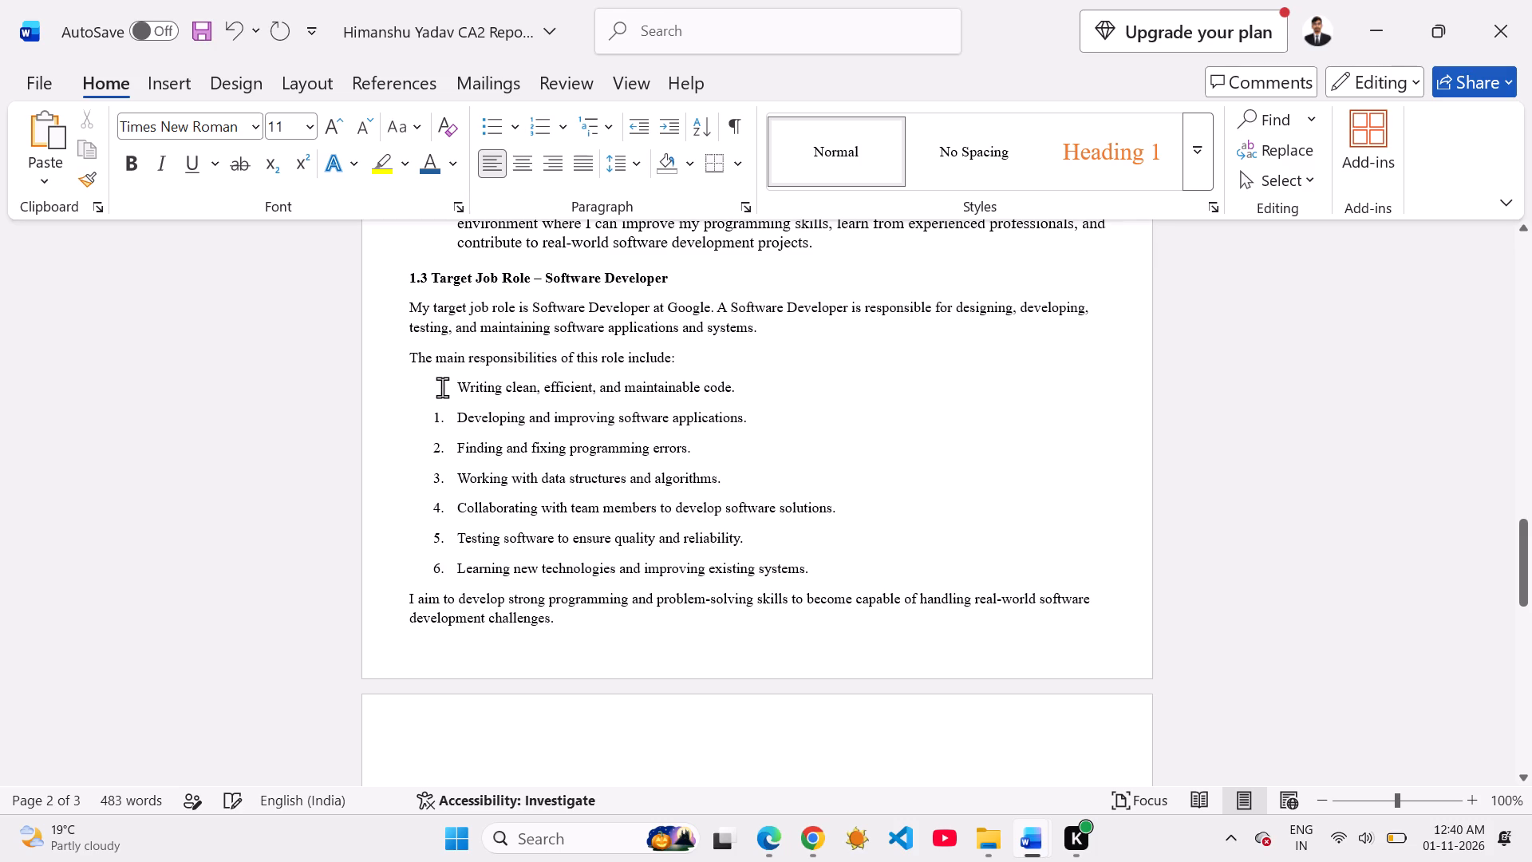
pyautogui.click(444, 413)
pyautogui.press('BackSpace')
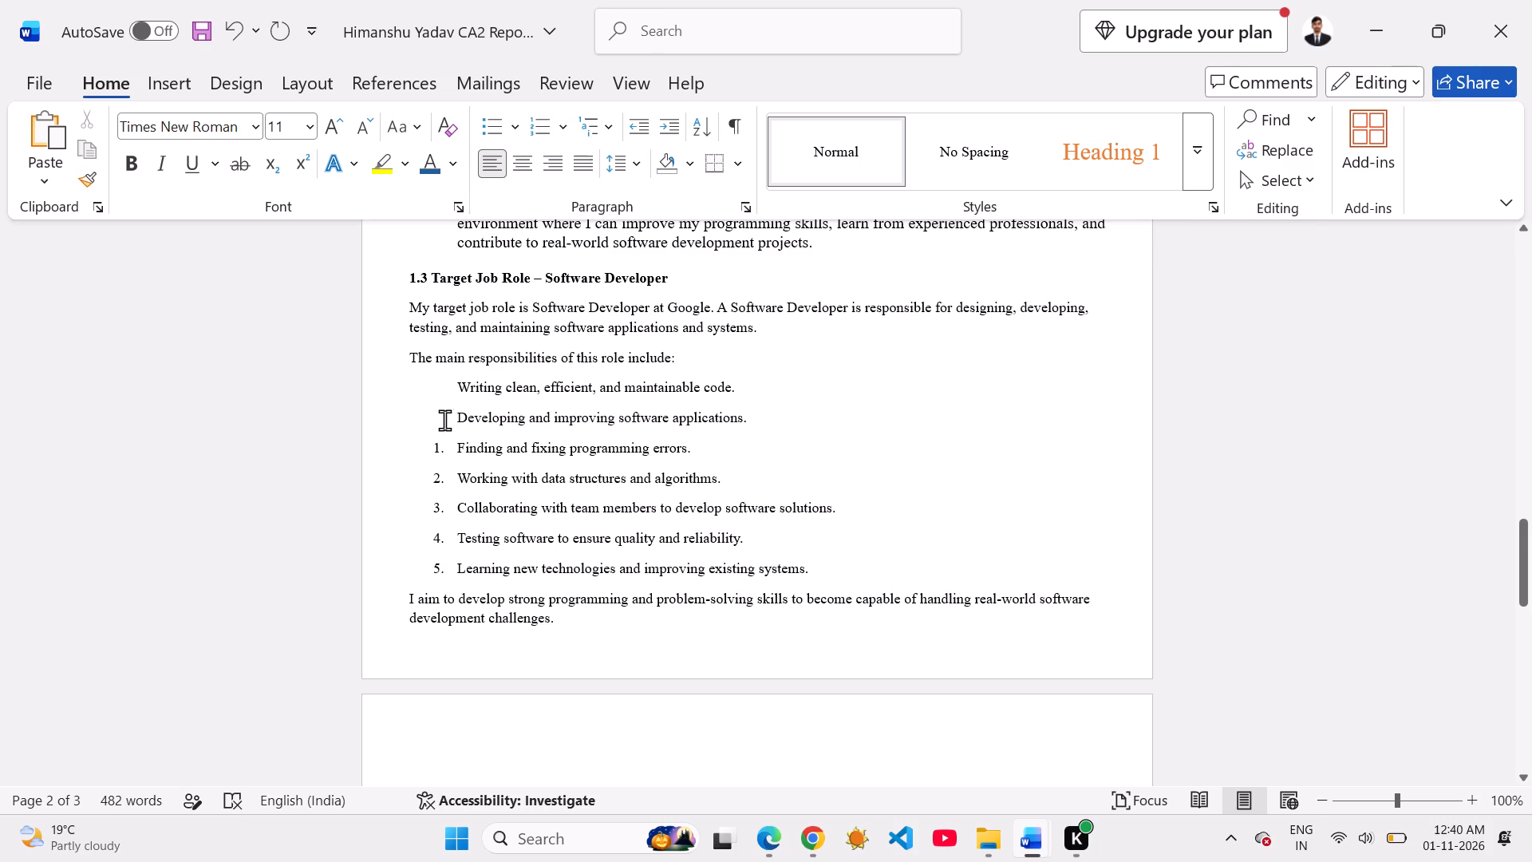
pyautogui.click(444, 452)
pyautogui.press('BackSpace')
pyautogui.click(444, 484)
pyautogui.press('BackSpace')
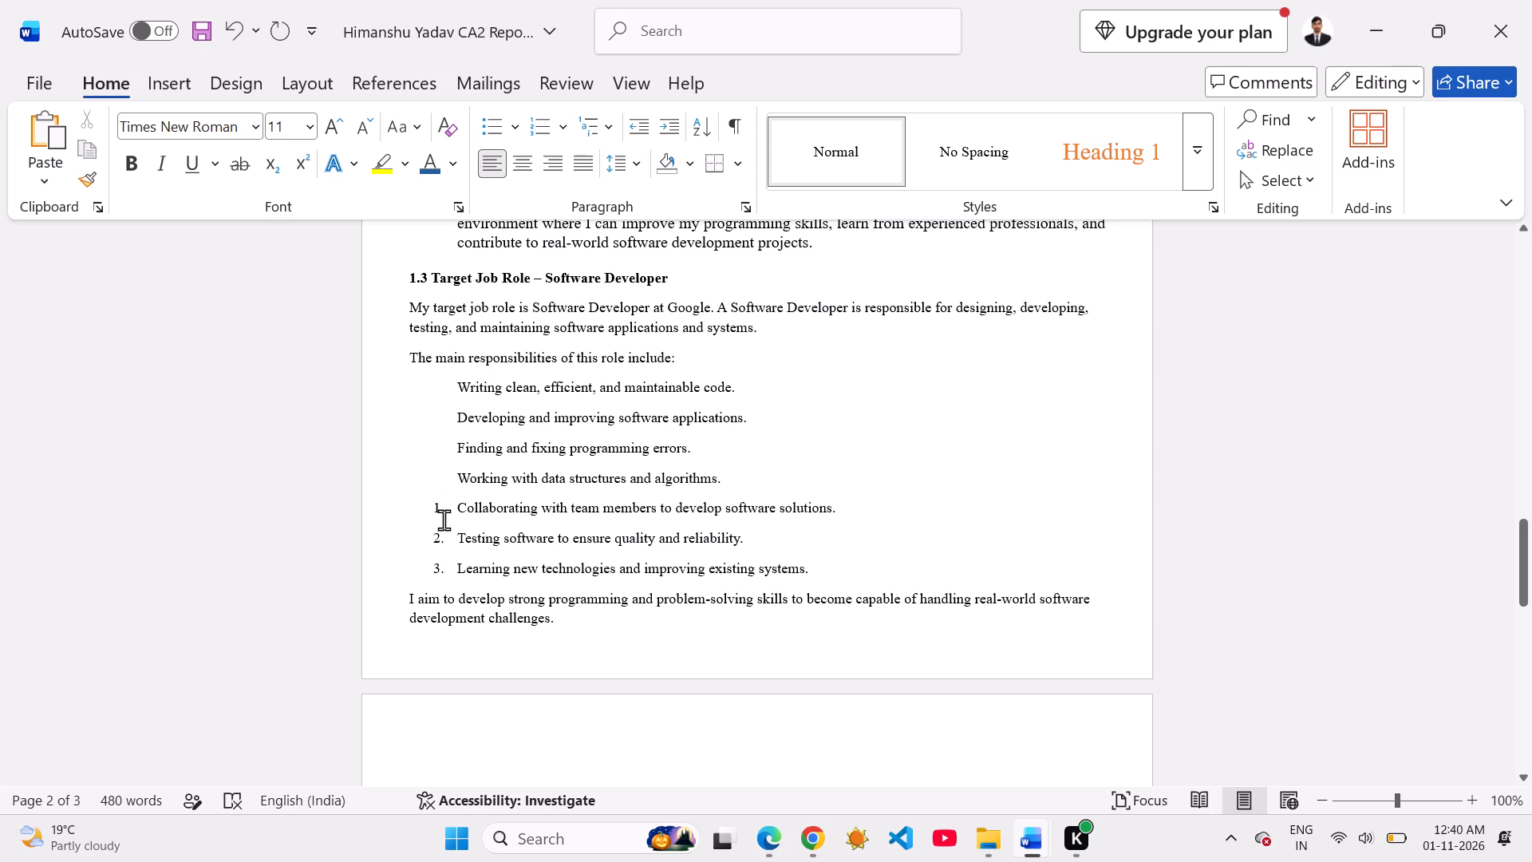
pyautogui.click(444, 507)
pyautogui.press('BackSpace')
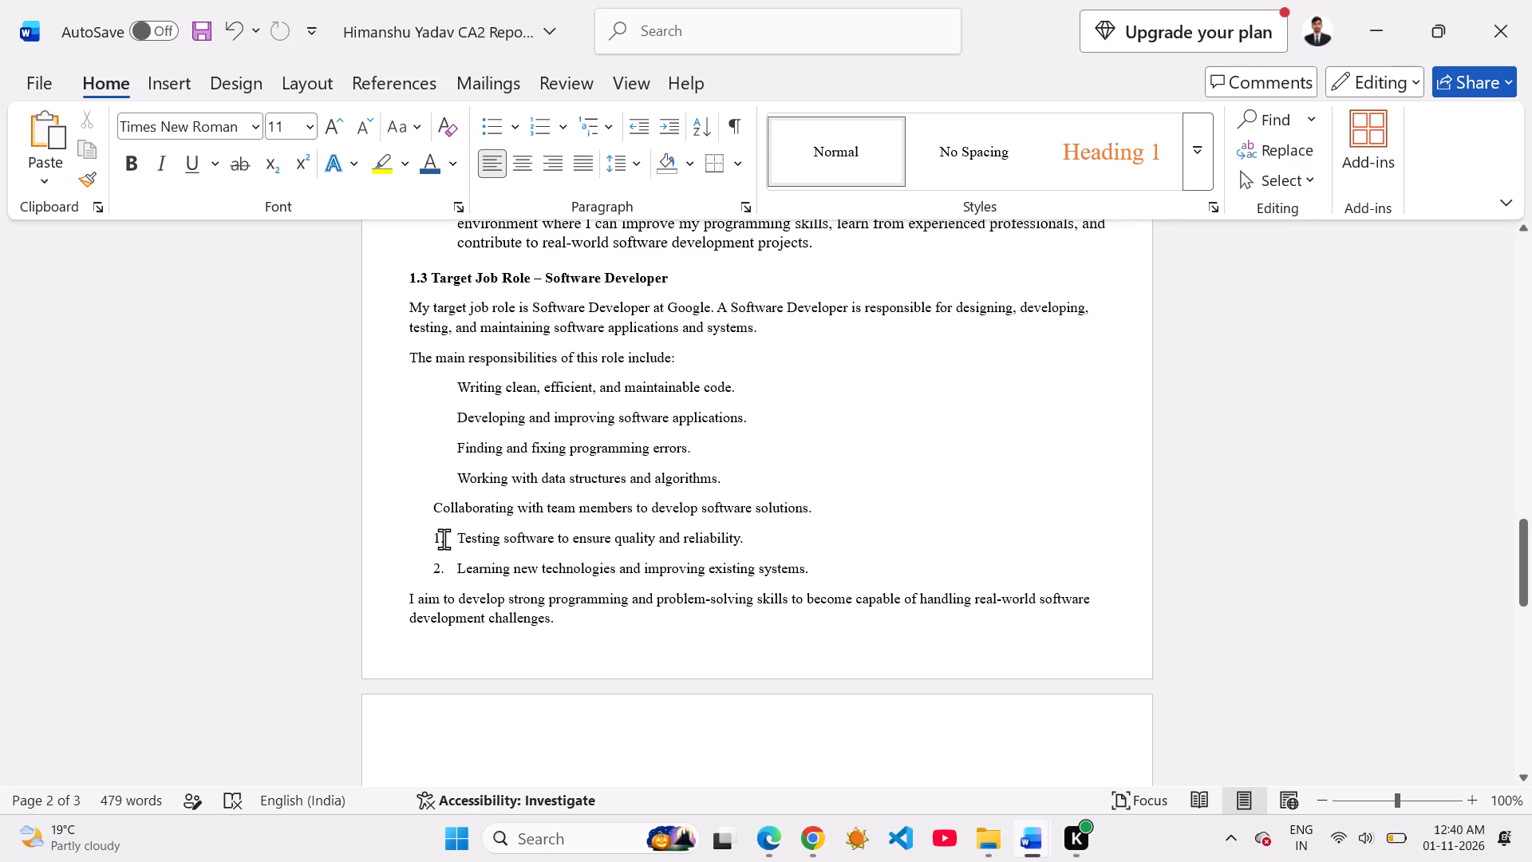
pyautogui.click(444, 542)
pyautogui.press('BackSpace')
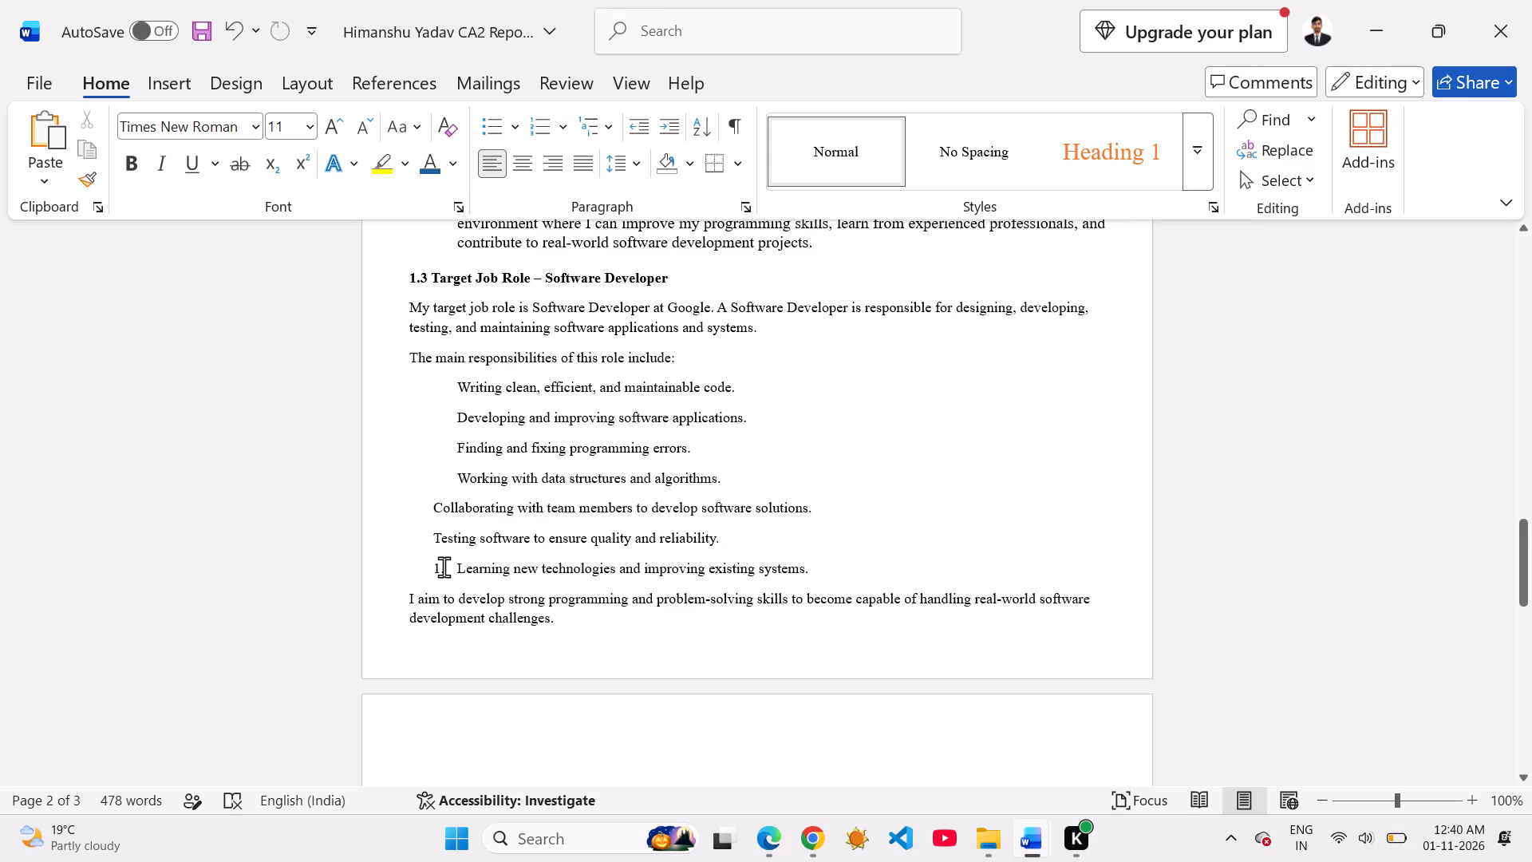
pyautogui.click(444, 567)
pyautogui.press('BackSpace')
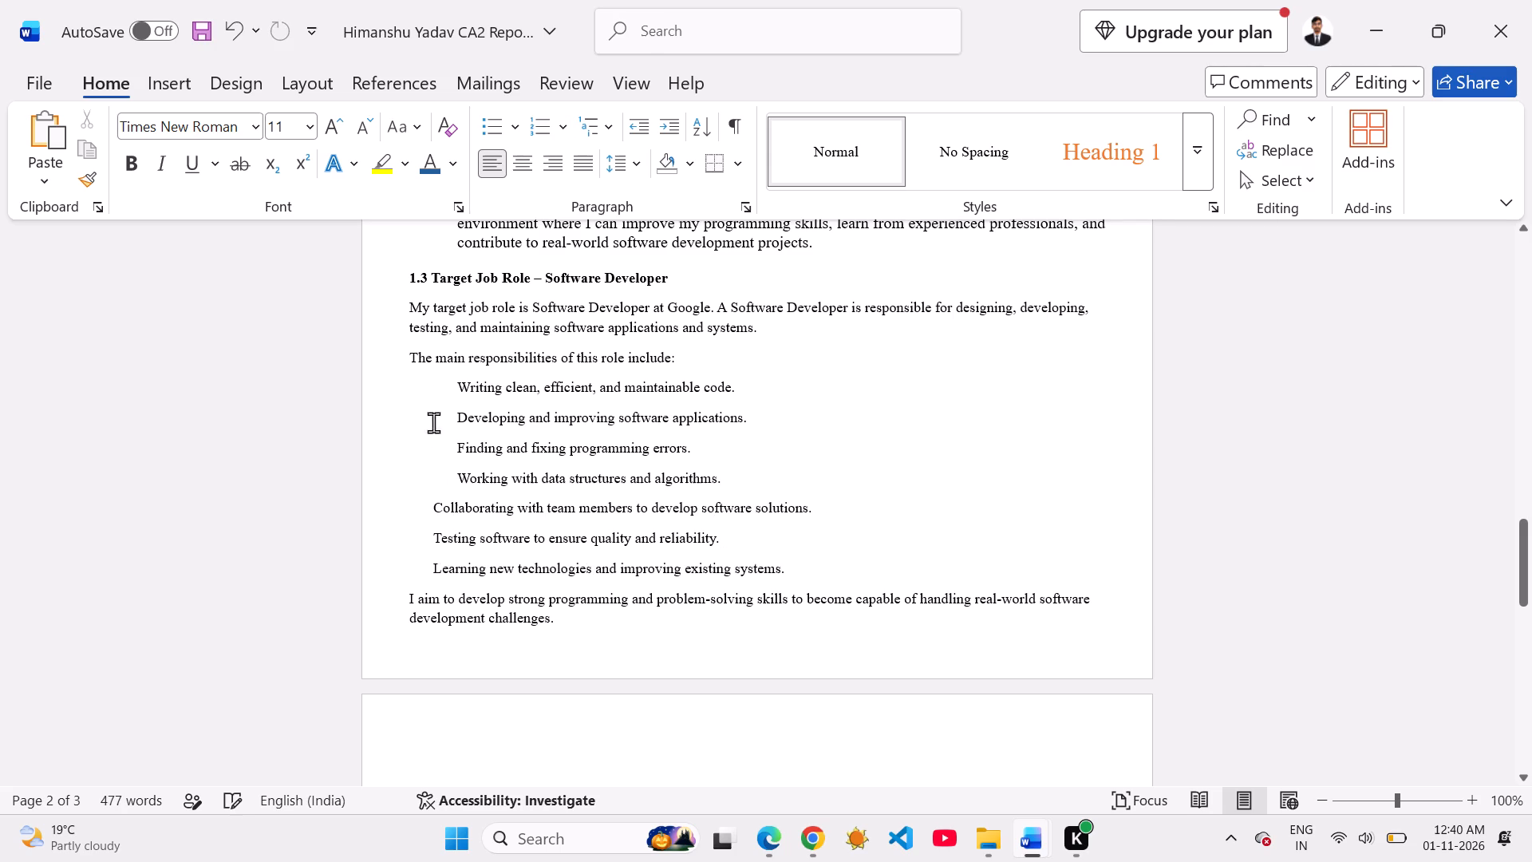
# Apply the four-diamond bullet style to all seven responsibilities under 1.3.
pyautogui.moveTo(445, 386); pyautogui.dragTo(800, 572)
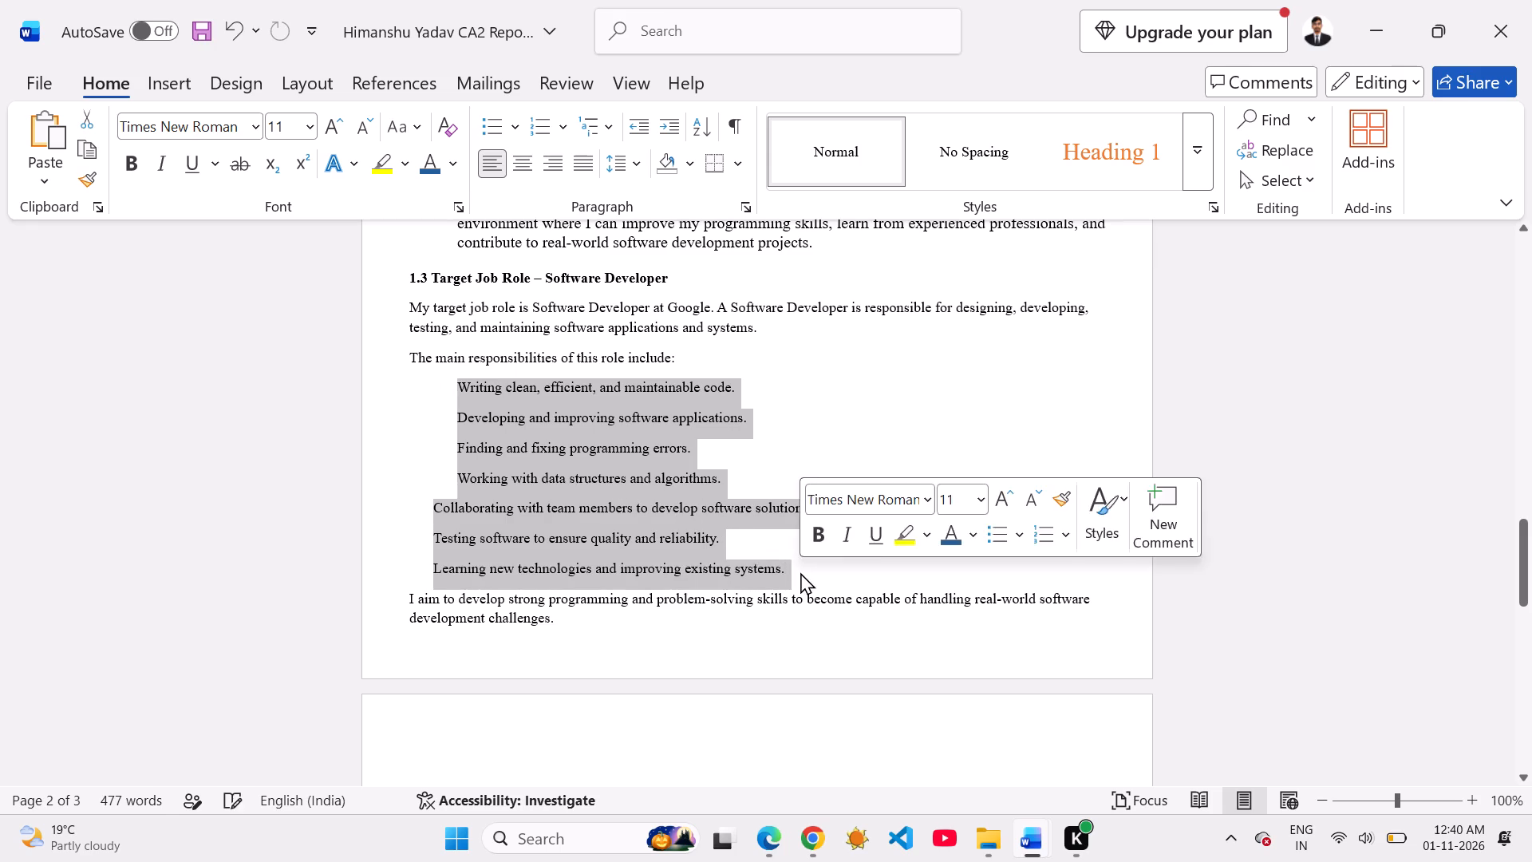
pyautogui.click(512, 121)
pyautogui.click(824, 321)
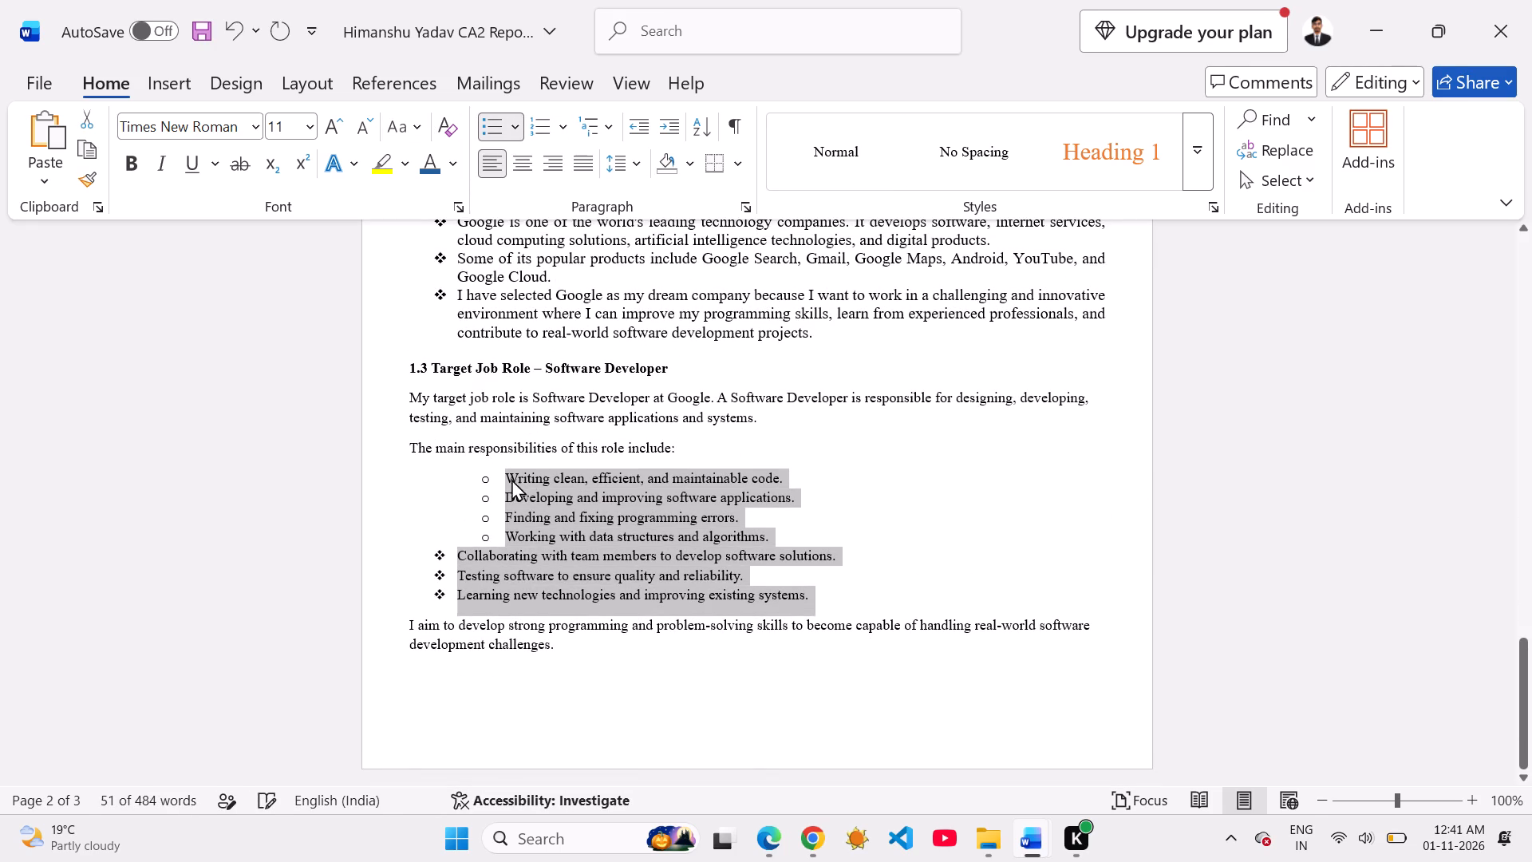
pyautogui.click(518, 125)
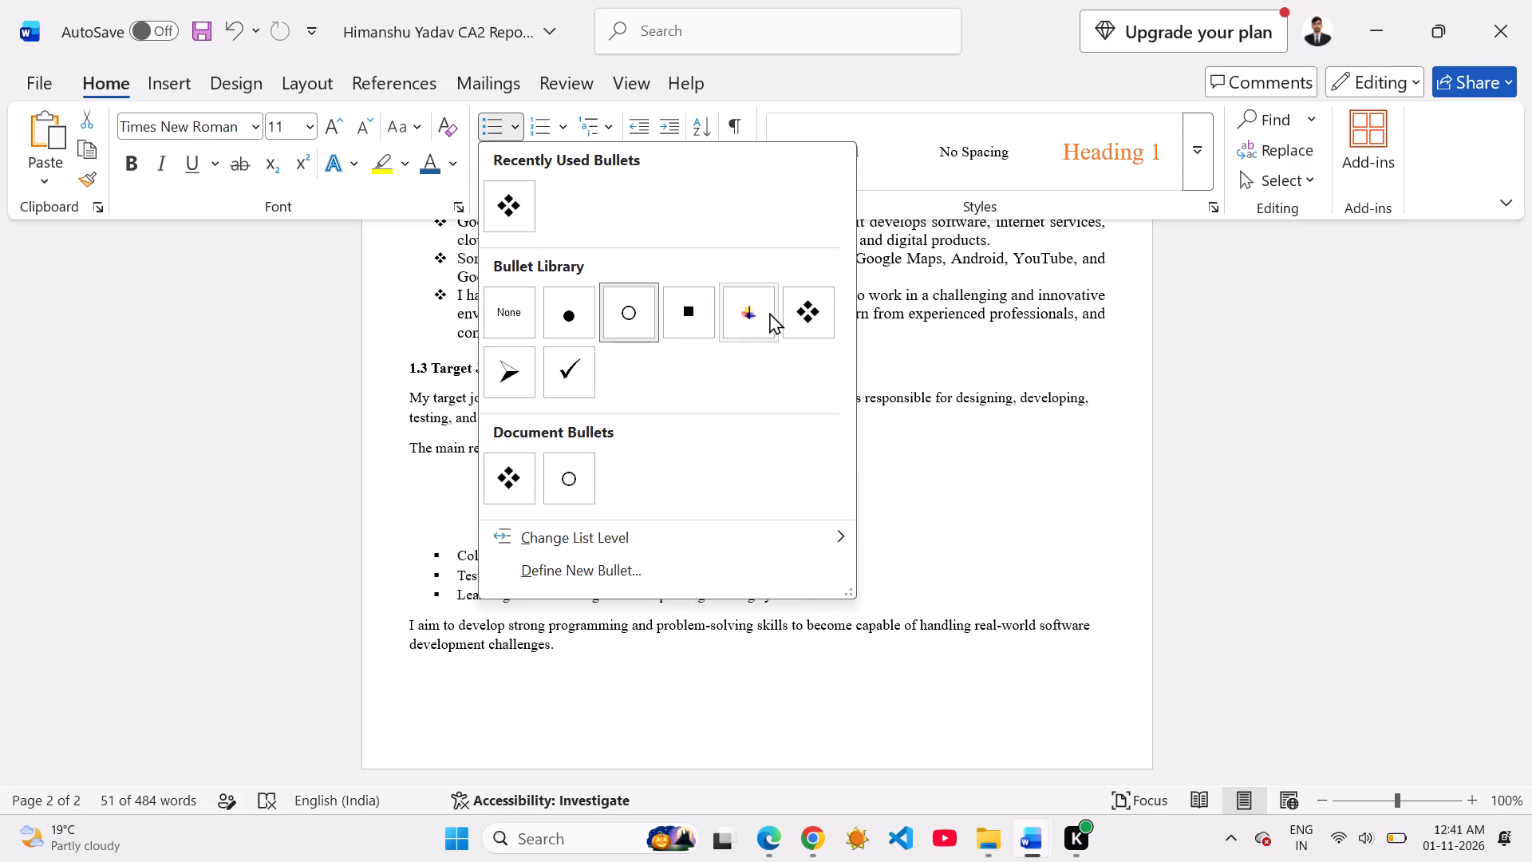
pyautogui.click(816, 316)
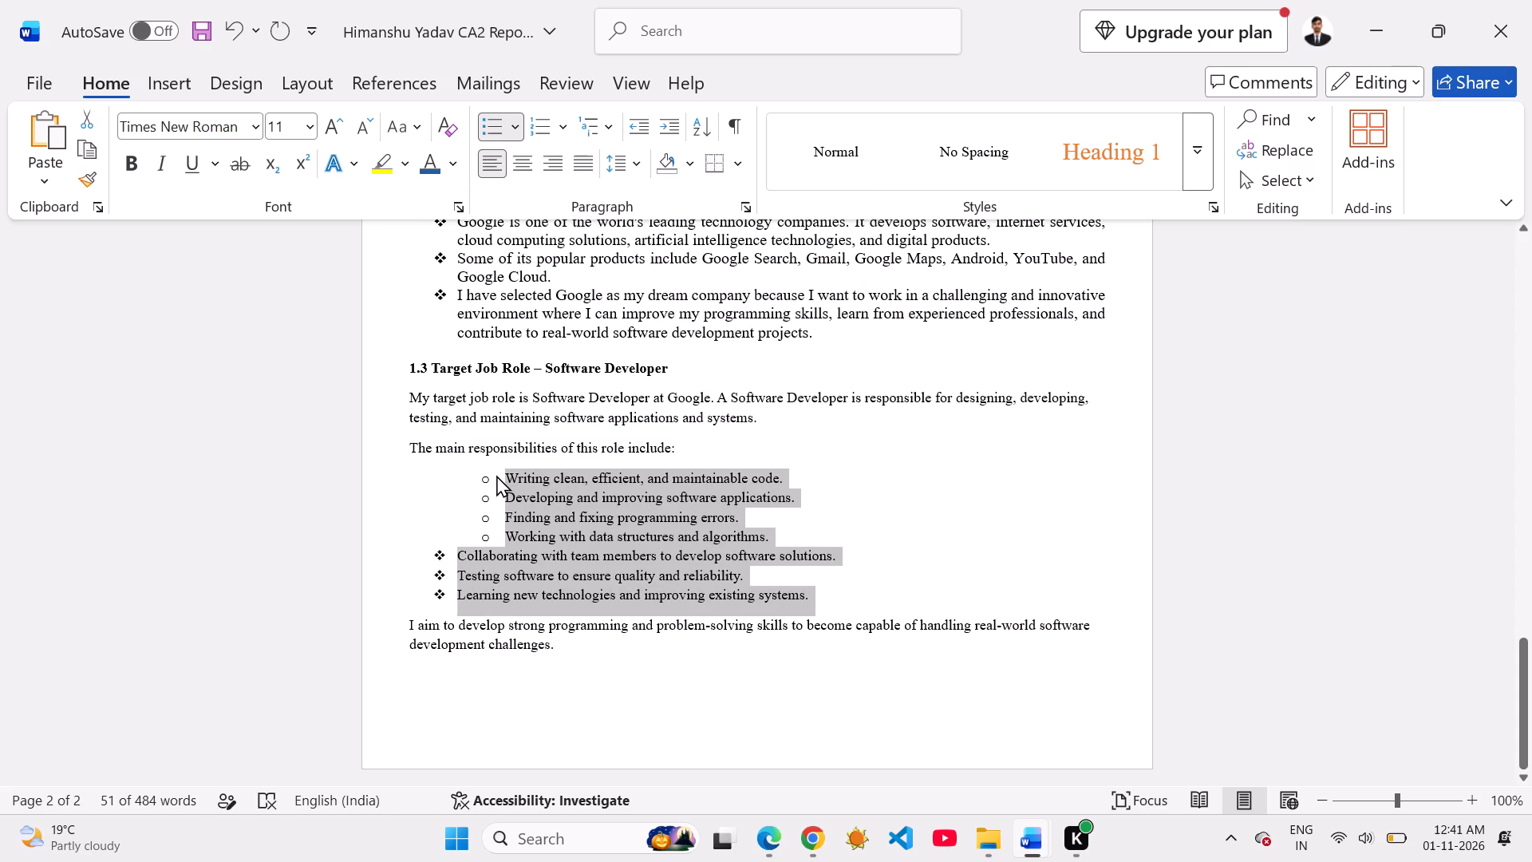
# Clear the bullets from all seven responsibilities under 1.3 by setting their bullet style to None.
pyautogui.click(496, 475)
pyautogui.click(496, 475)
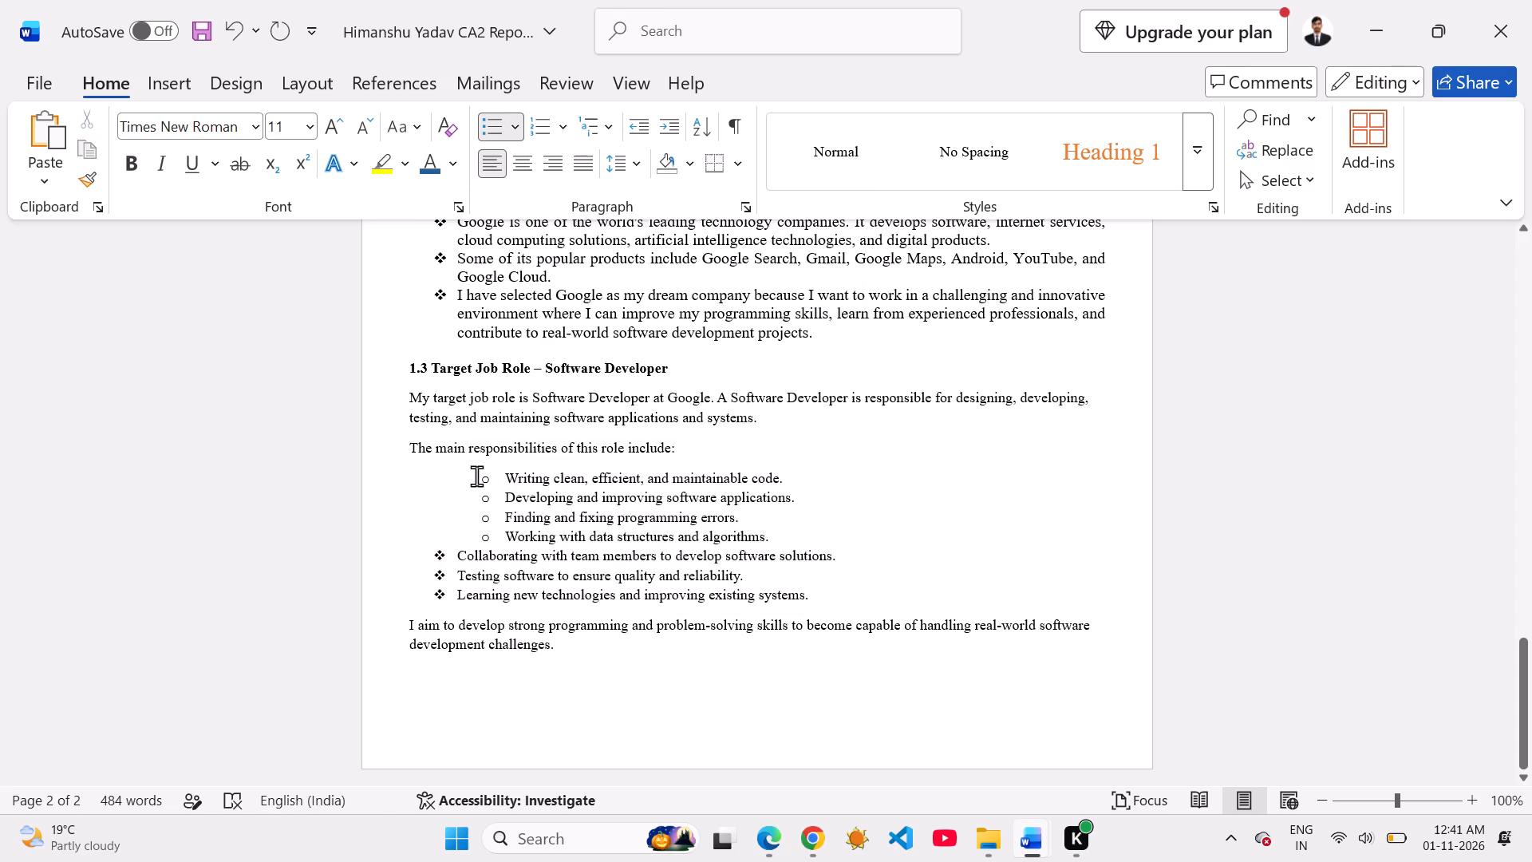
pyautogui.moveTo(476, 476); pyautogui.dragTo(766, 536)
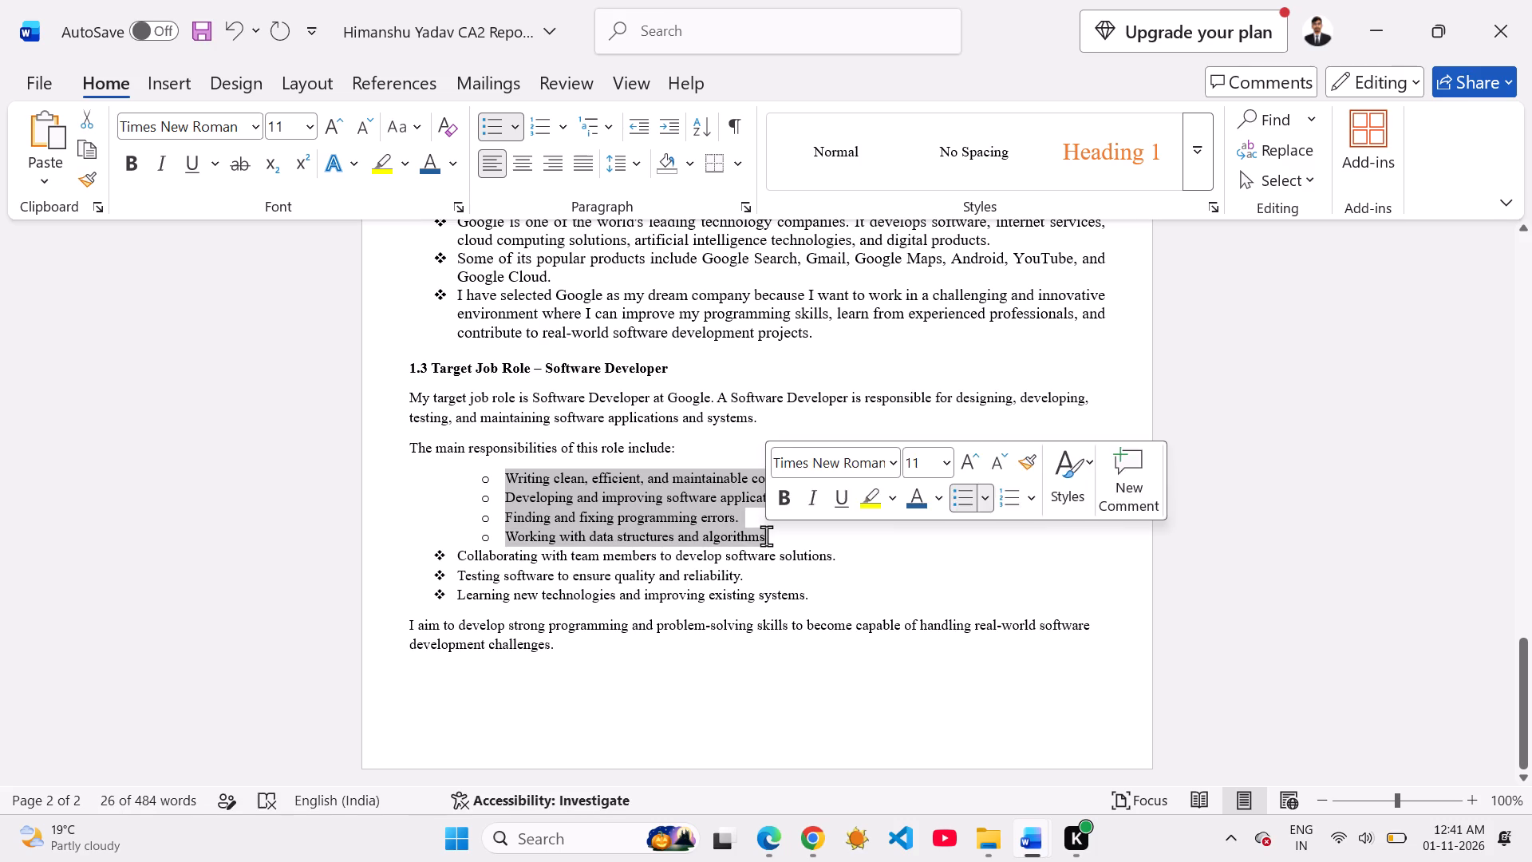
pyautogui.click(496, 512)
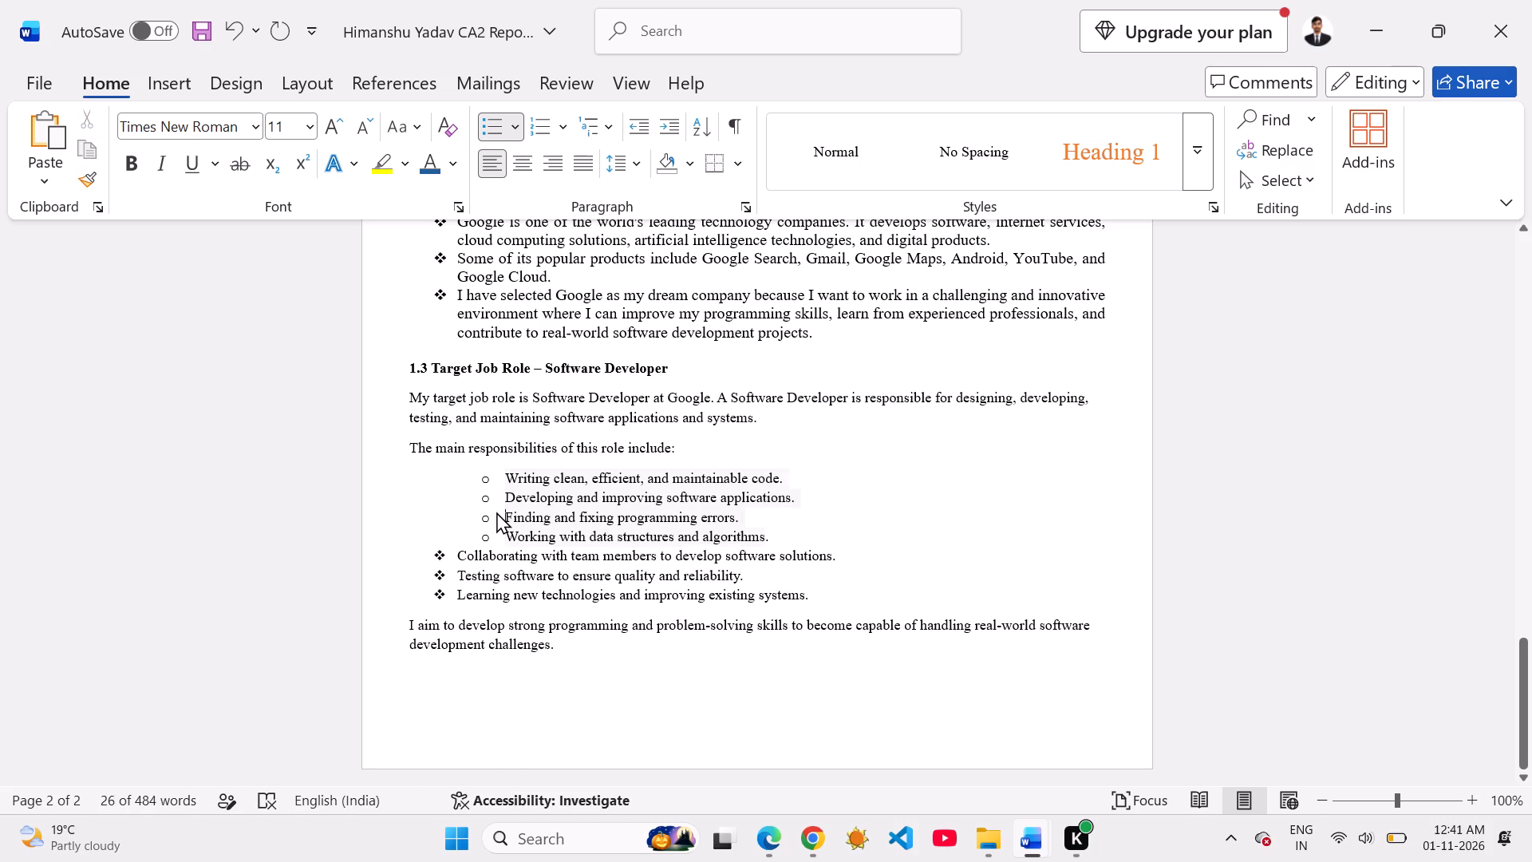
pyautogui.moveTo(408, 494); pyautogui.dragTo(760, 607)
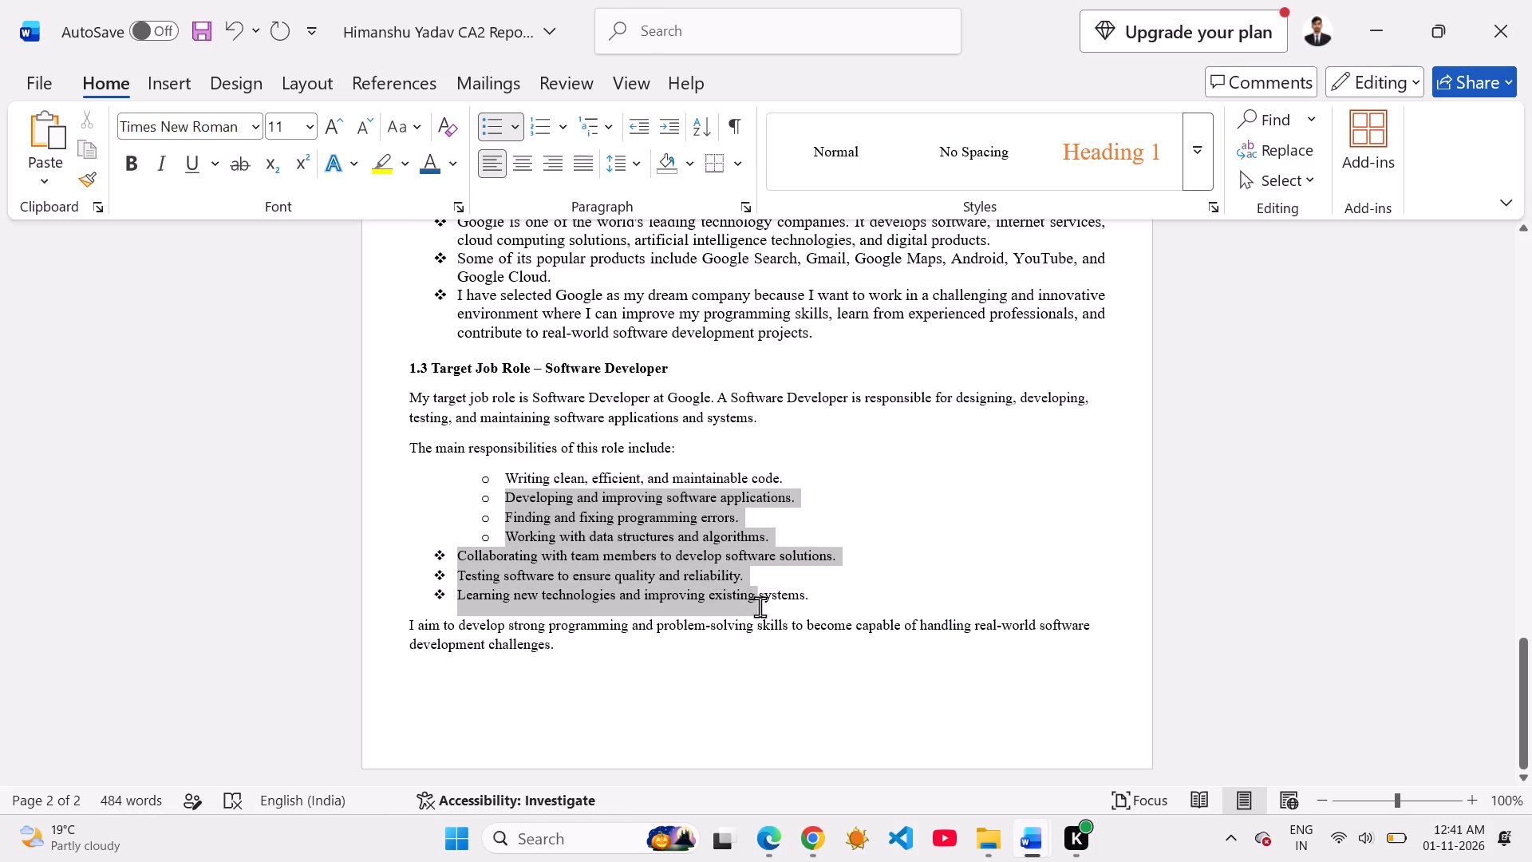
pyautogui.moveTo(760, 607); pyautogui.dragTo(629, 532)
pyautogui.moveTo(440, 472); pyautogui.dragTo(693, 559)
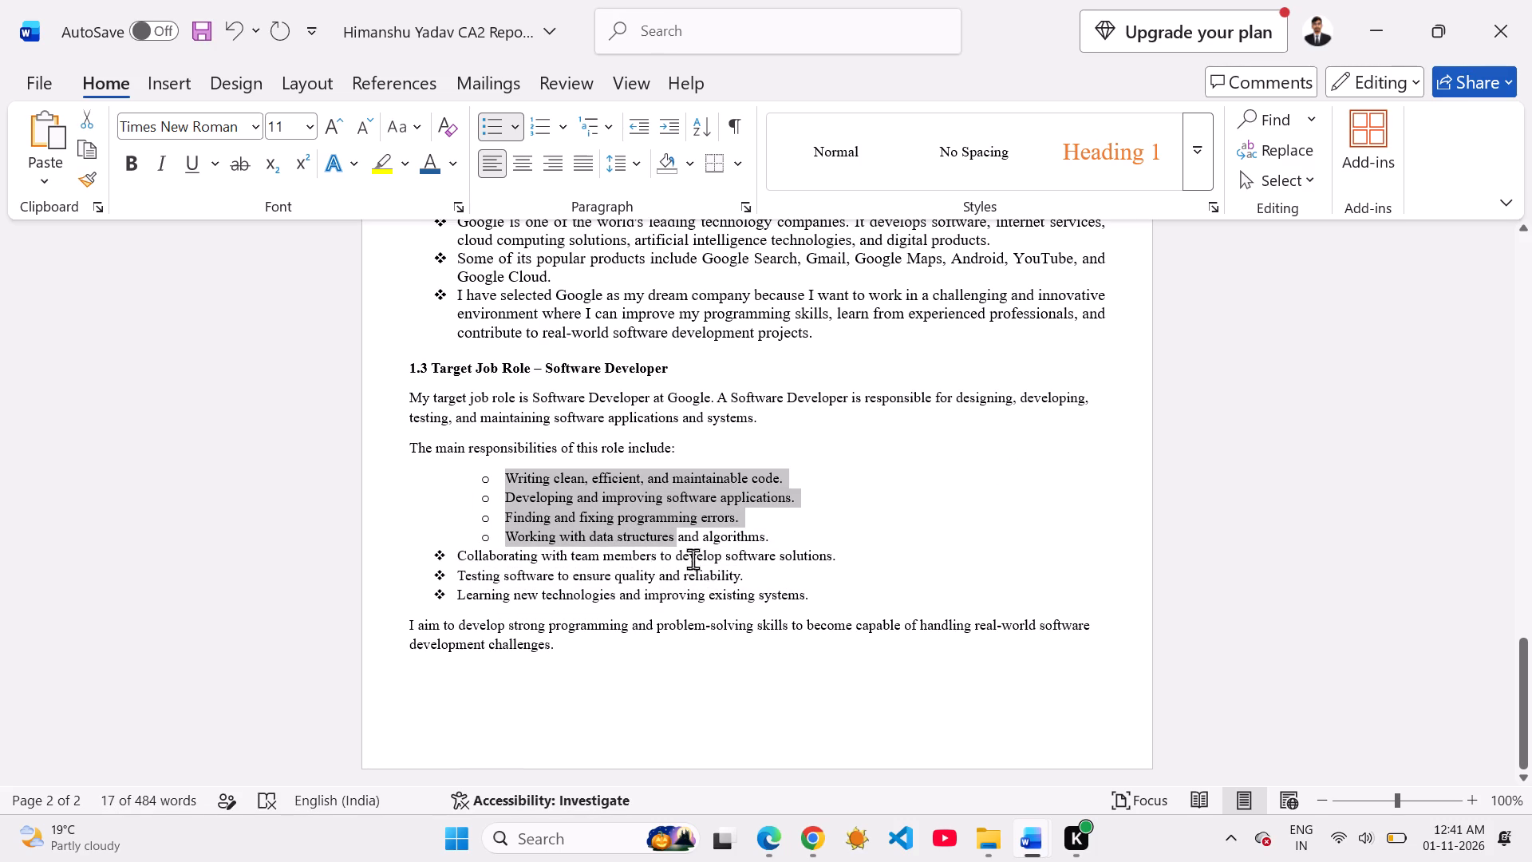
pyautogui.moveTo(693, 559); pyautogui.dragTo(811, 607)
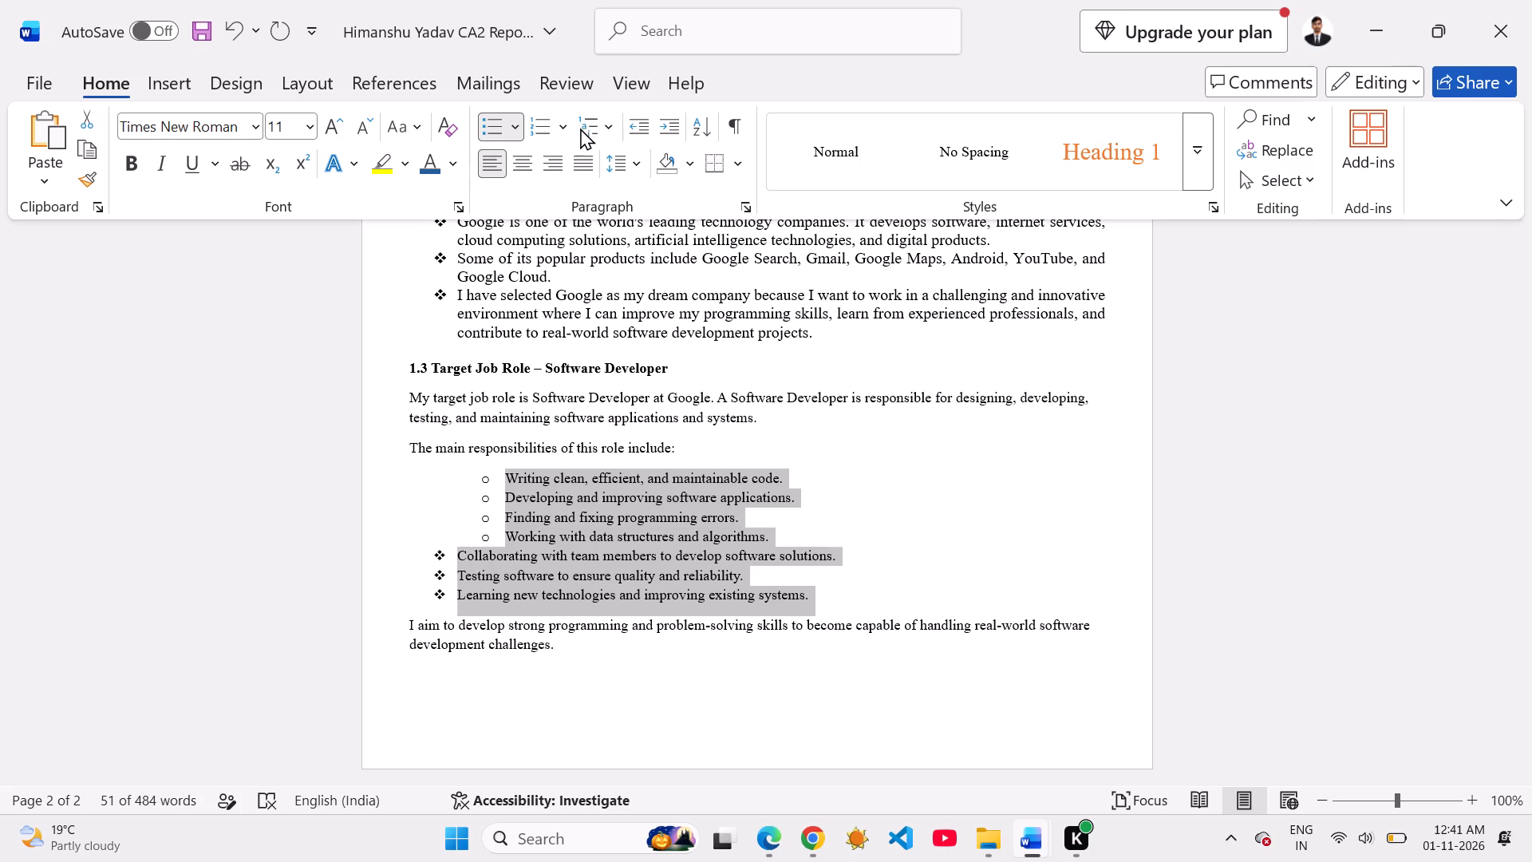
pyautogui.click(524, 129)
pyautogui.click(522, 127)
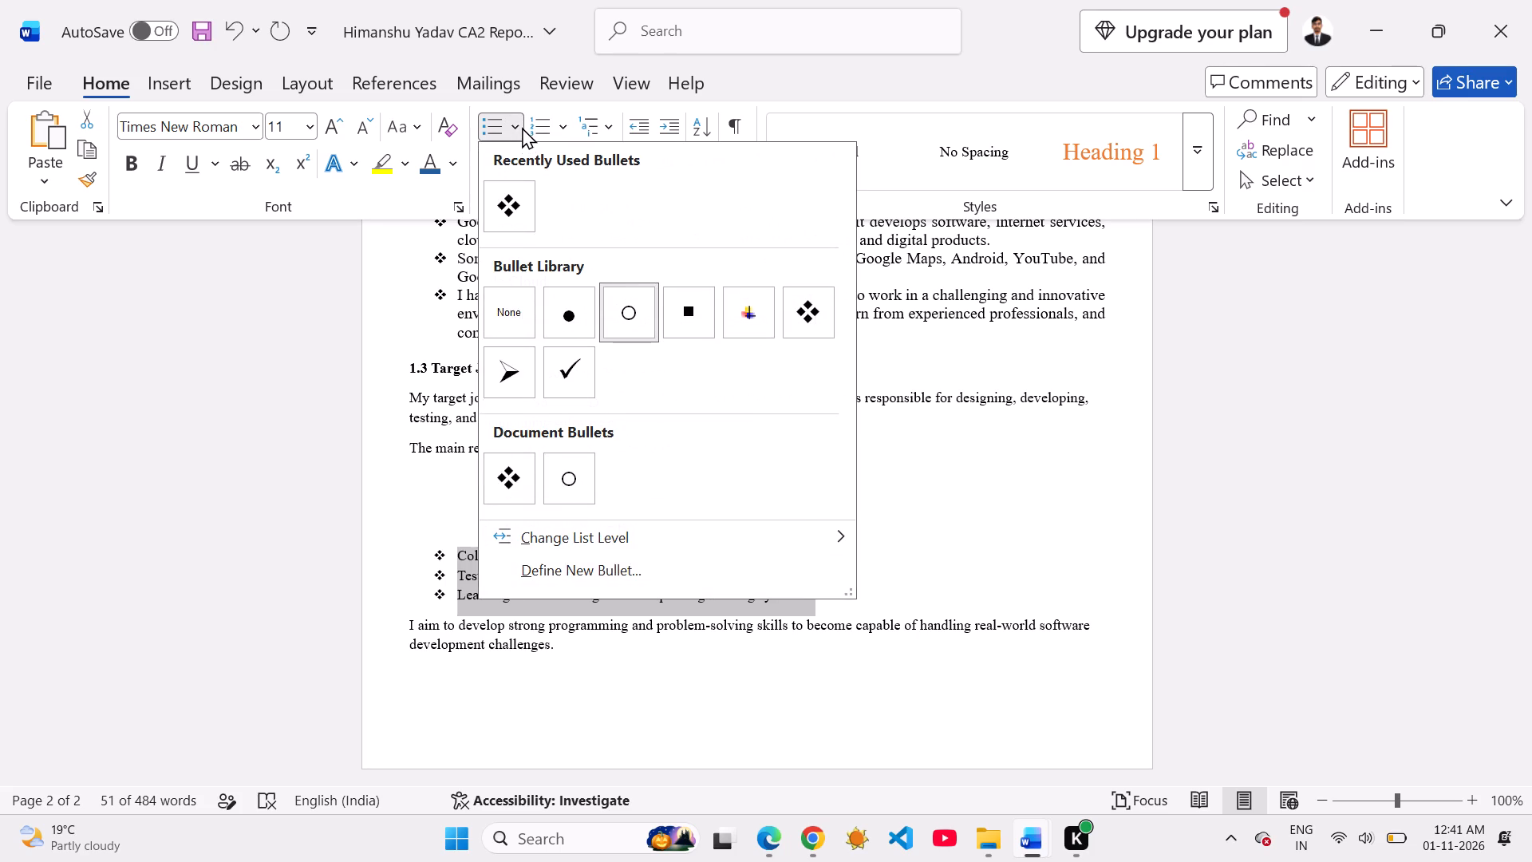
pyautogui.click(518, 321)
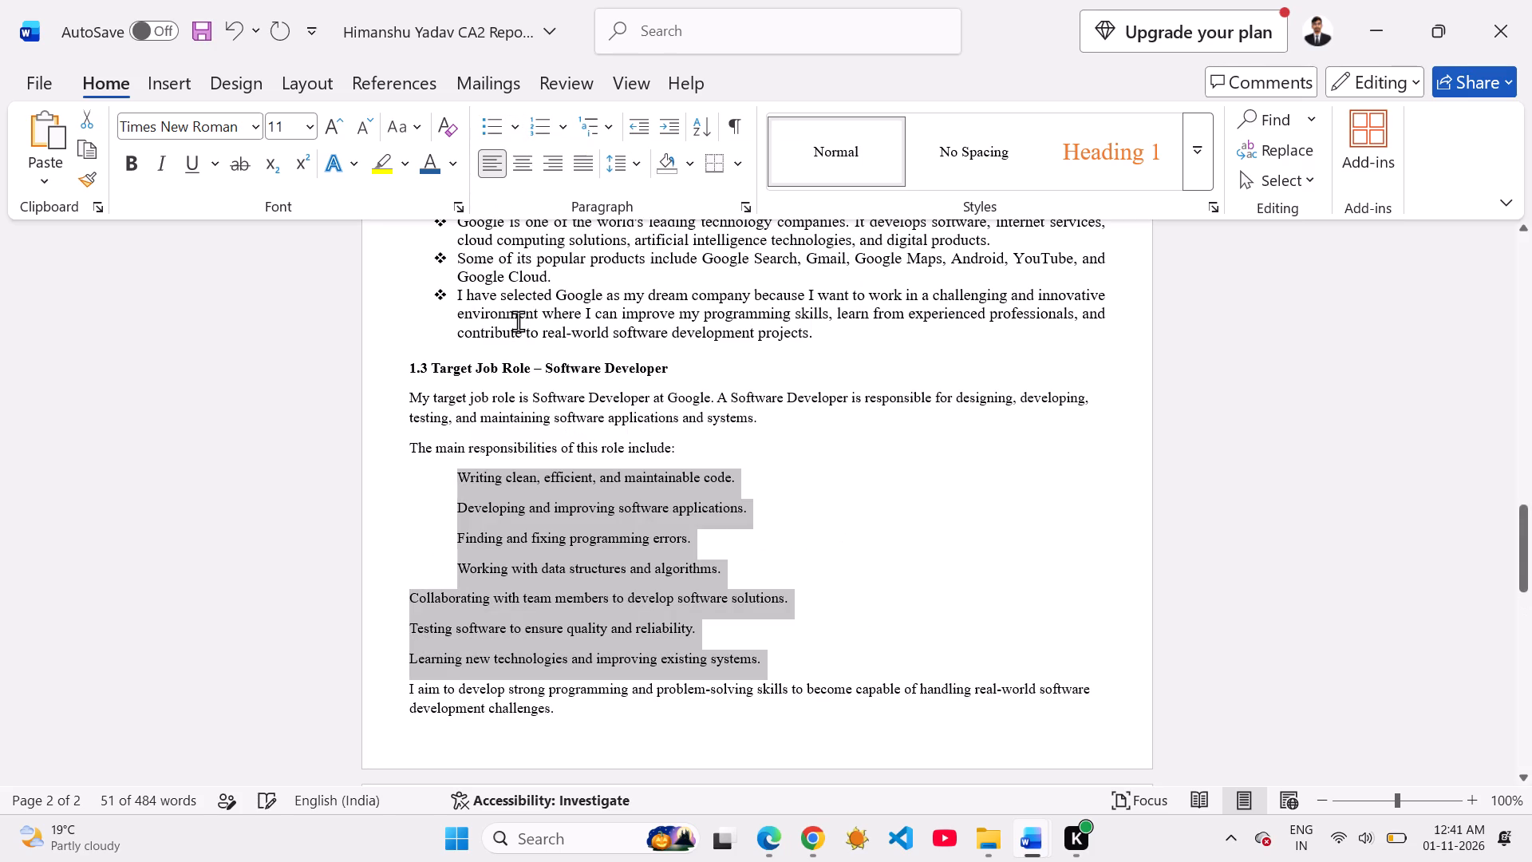
# Remove the indent from the first four responsibilities under 1.3 so they align with the section's body text.
pyautogui.click(448, 504)
pyautogui.click(452, 482)
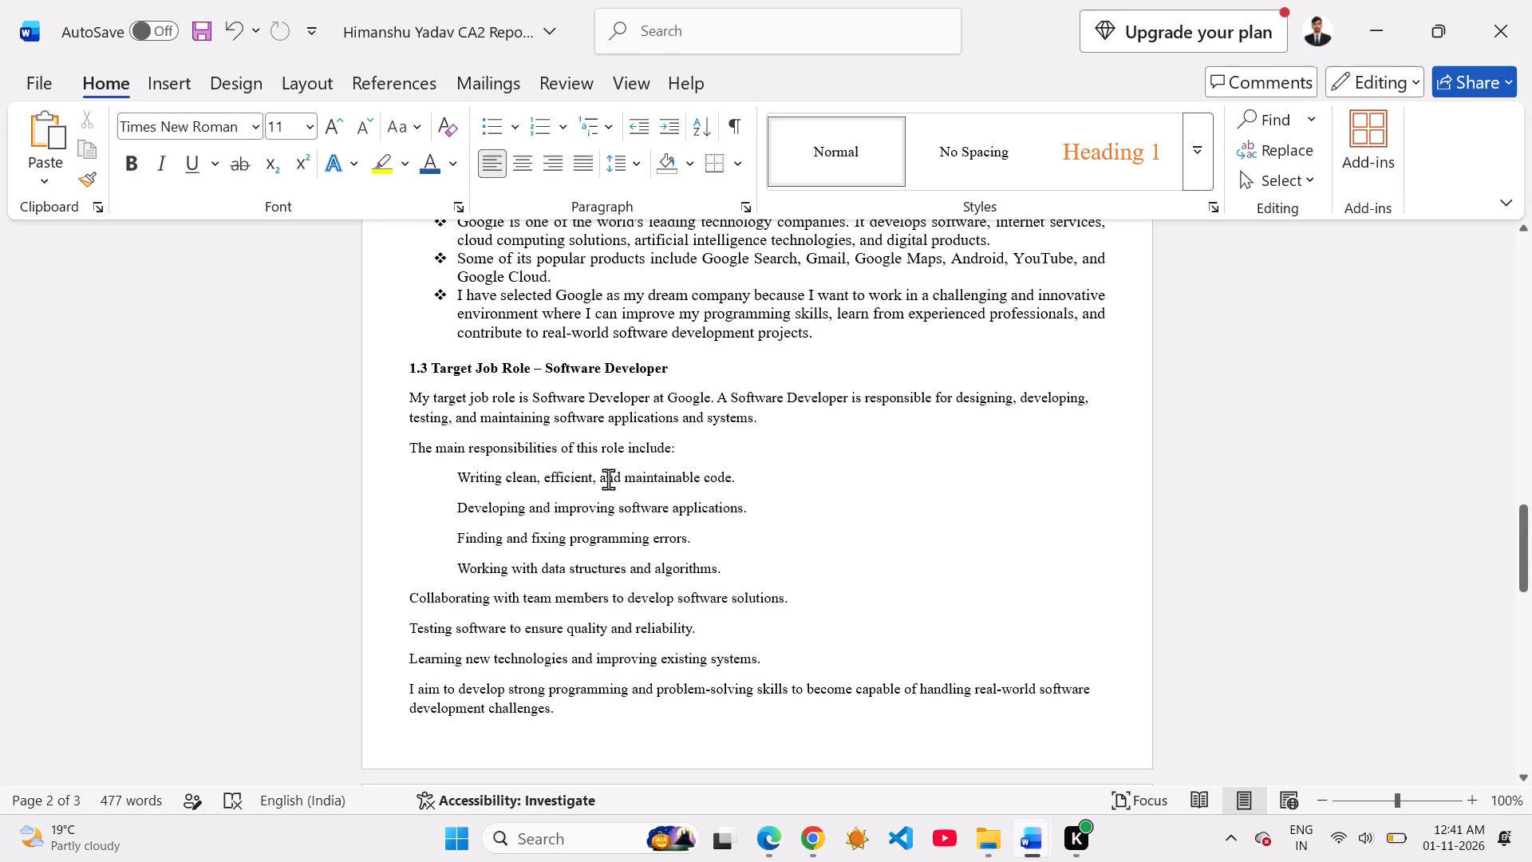
pyautogui.press('BackSpace')
pyautogui.press('BackSpace')
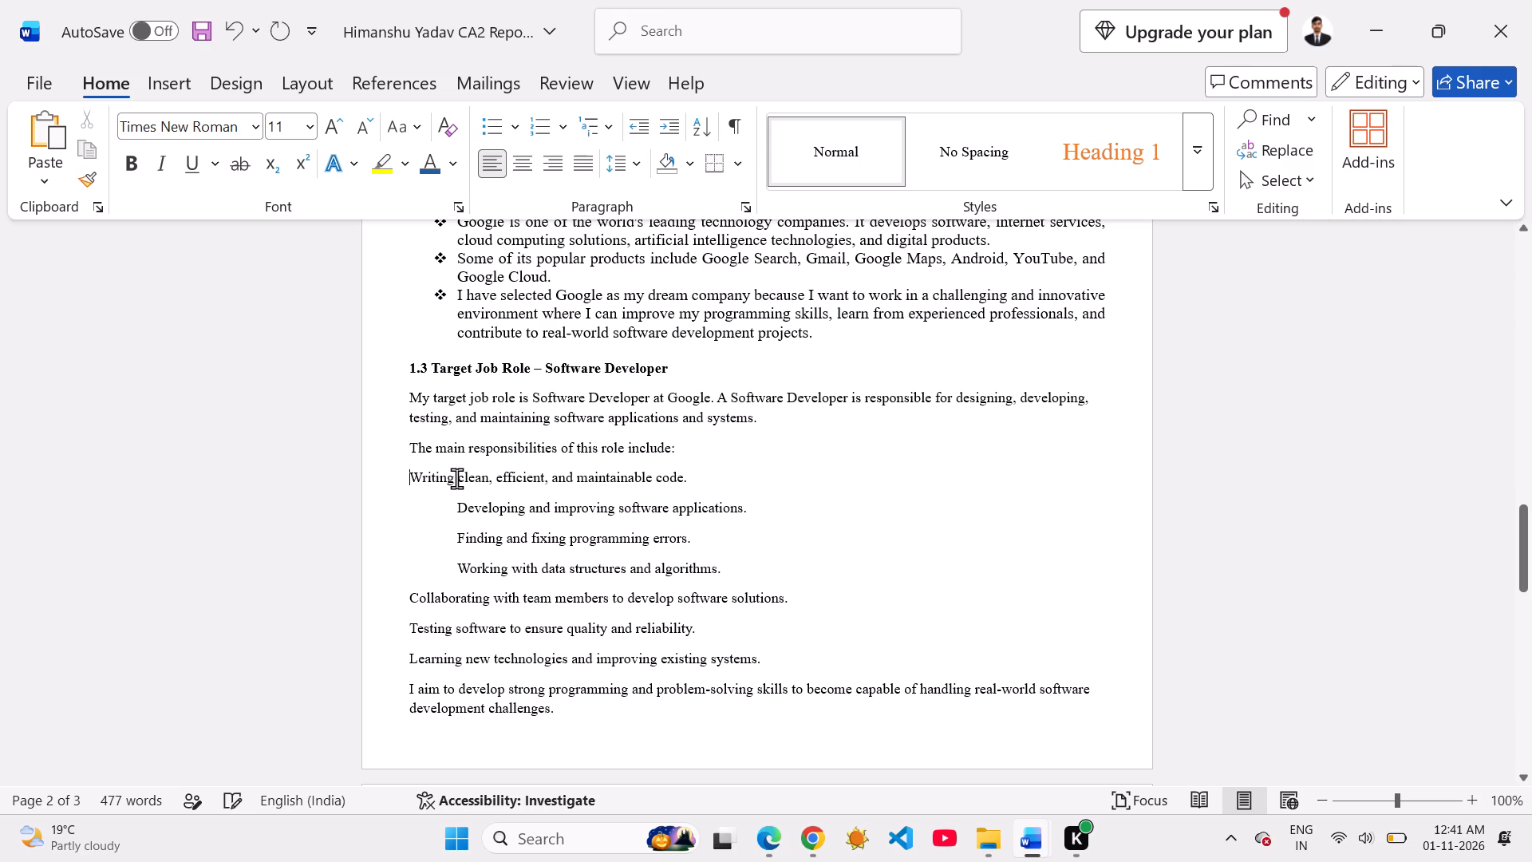
pyautogui.click(449, 503)
pyautogui.press('BackSpace')
pyautogui.press('BackSpace')
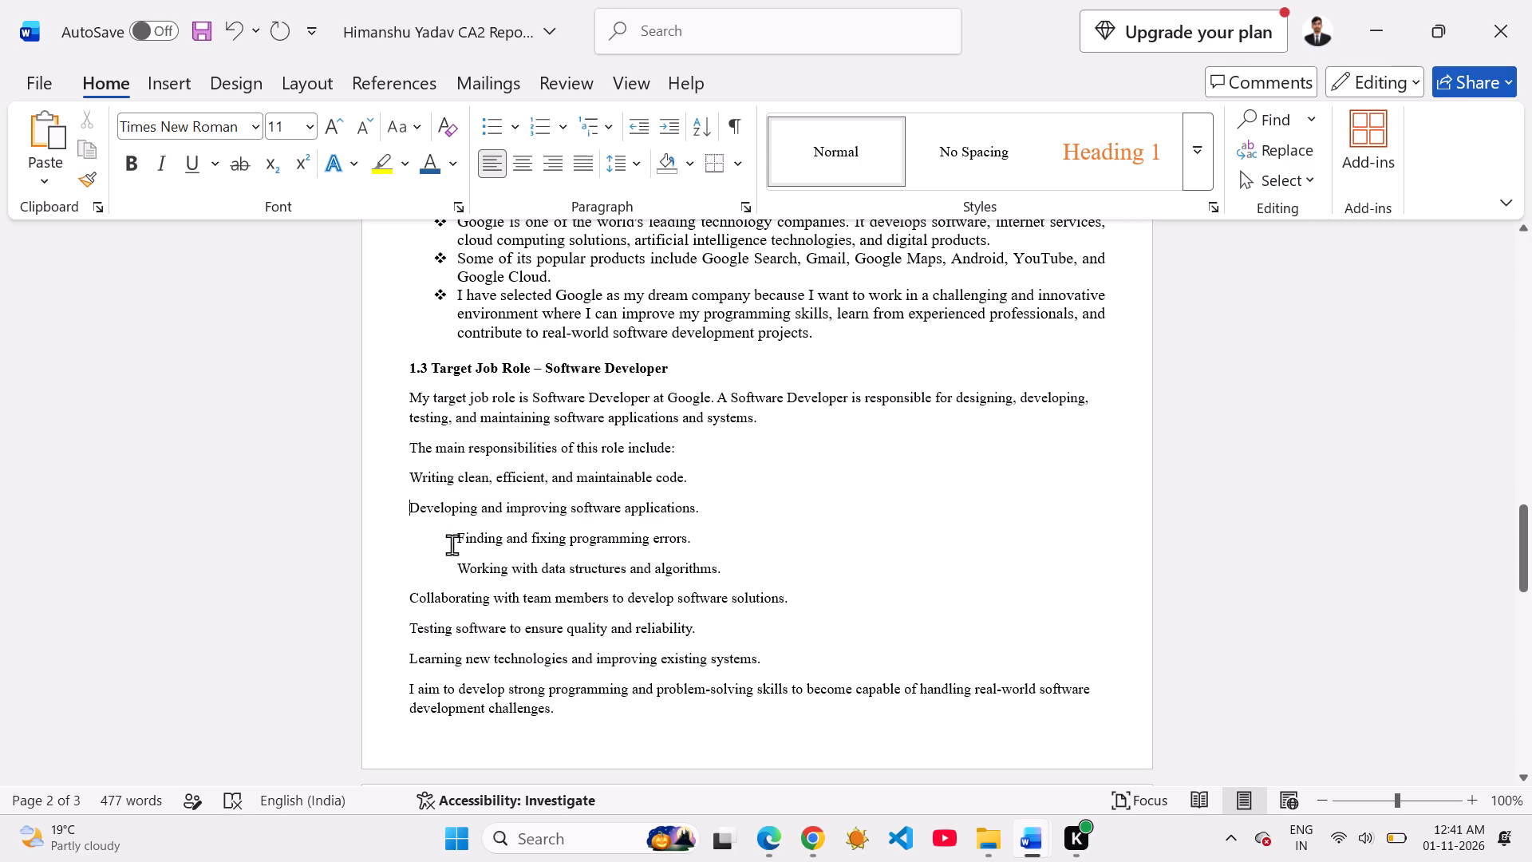
pyautogui.click(452, 540)
pyautogui.press('BackSpace')
pyautogui.press('BackSpace')
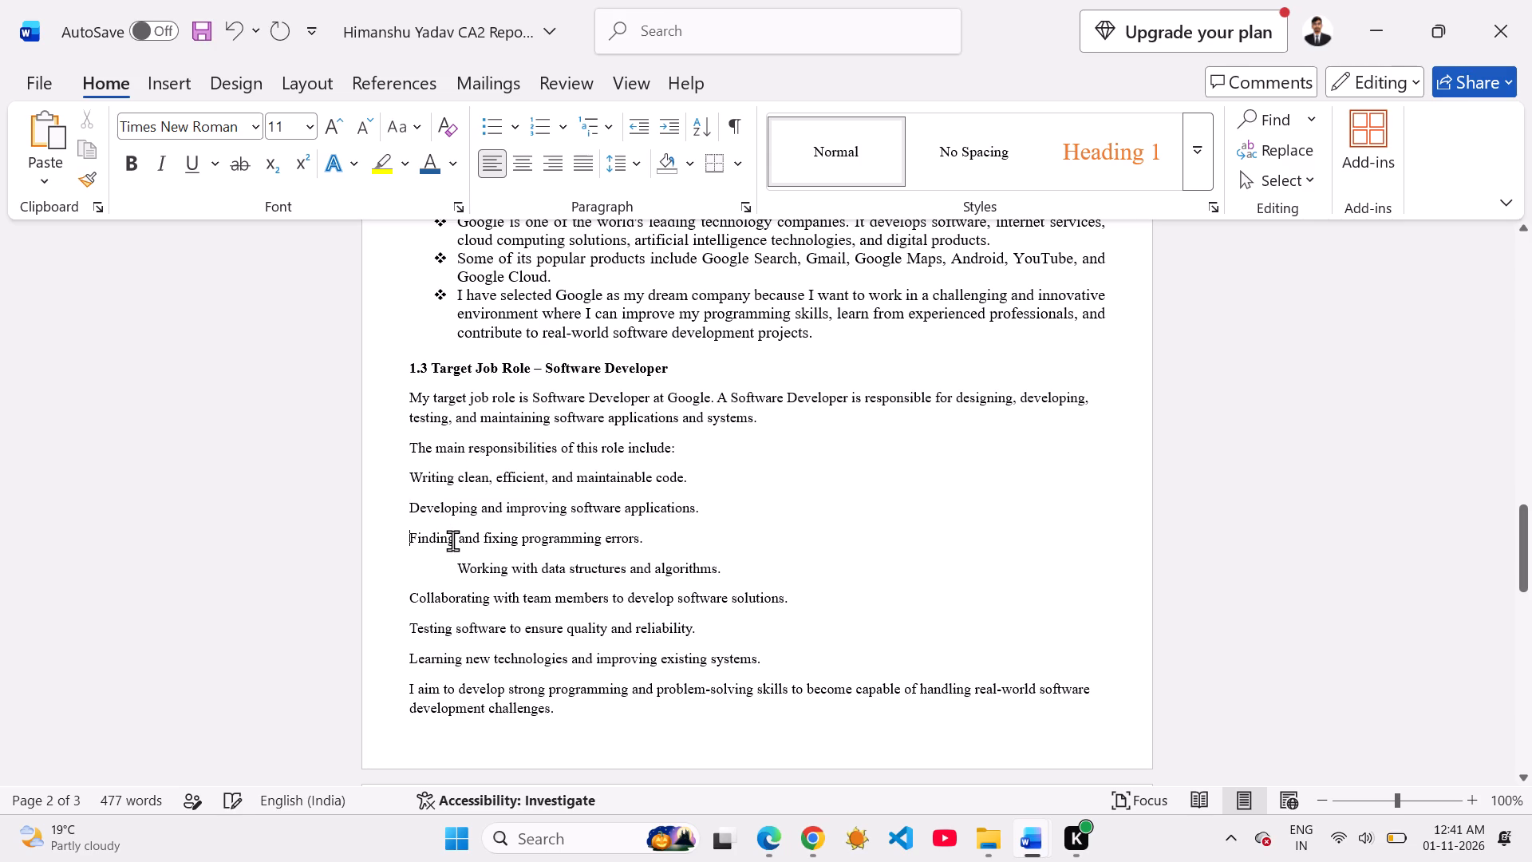
pyautogui.click(452, 568)
pyautogui.press('BackSpace')
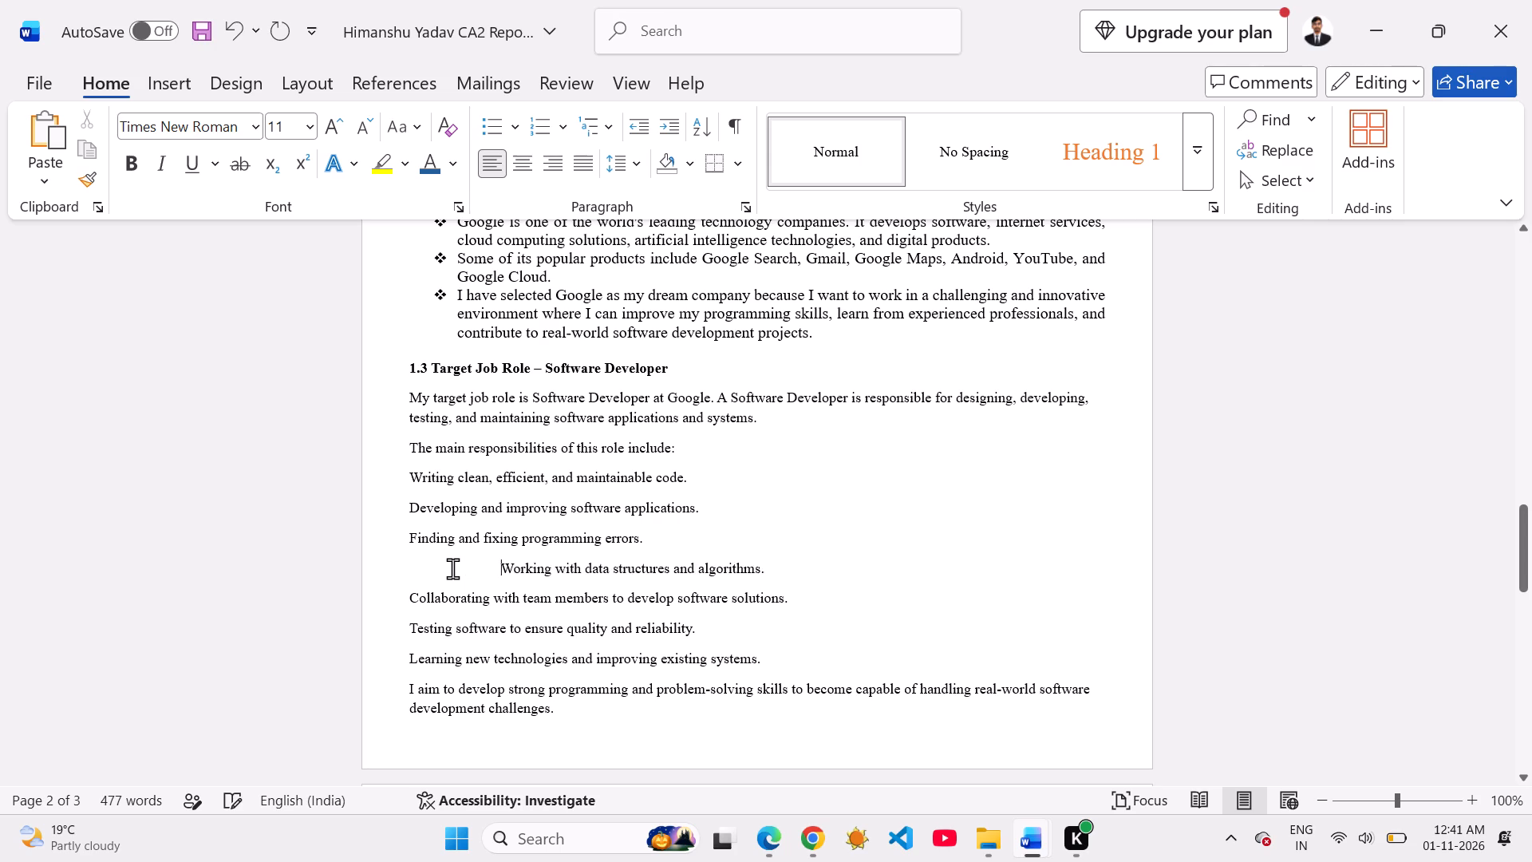
pyautogui.press('BackSpace')
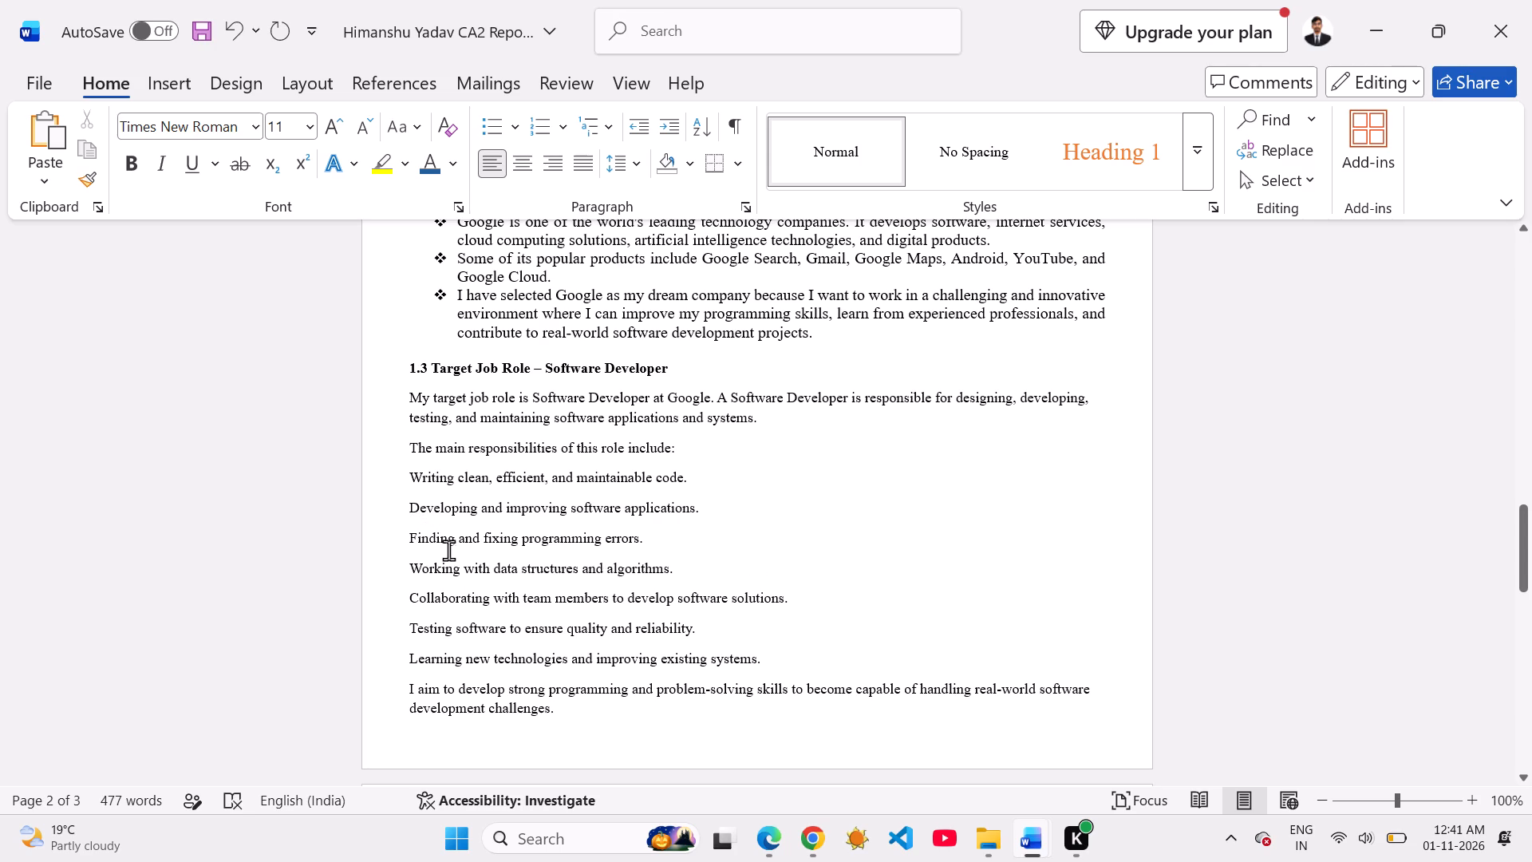
# Apply the four-diamond bullet style to the main responsibilities intro line and all seven responsibilities under 1.3.
pyautogui.moveTo(770, 657); pyautogui.dragTo(400, 449)
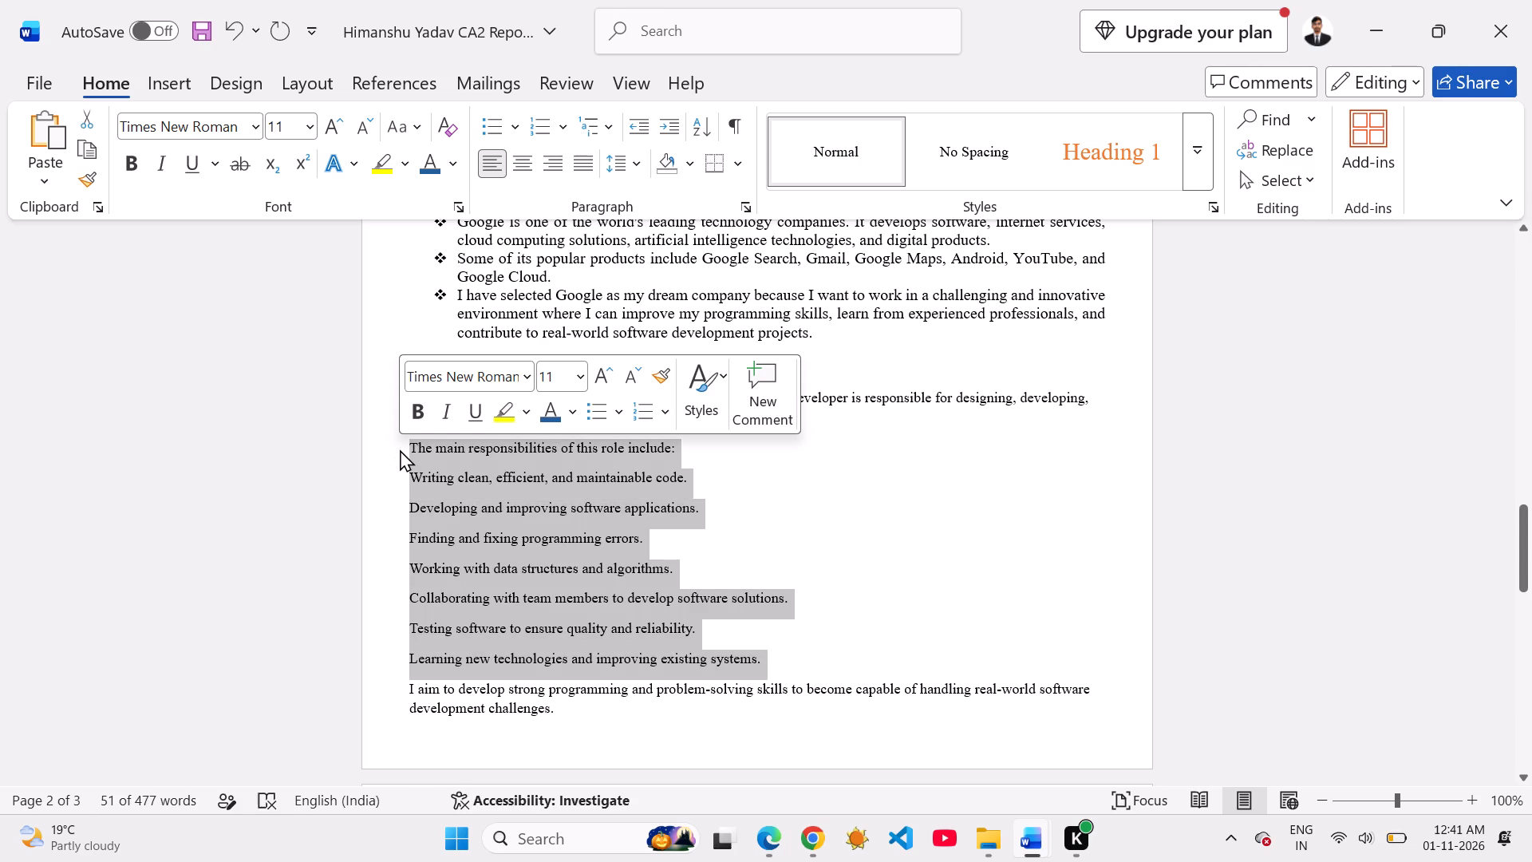
pyautogui.click(525, 124)
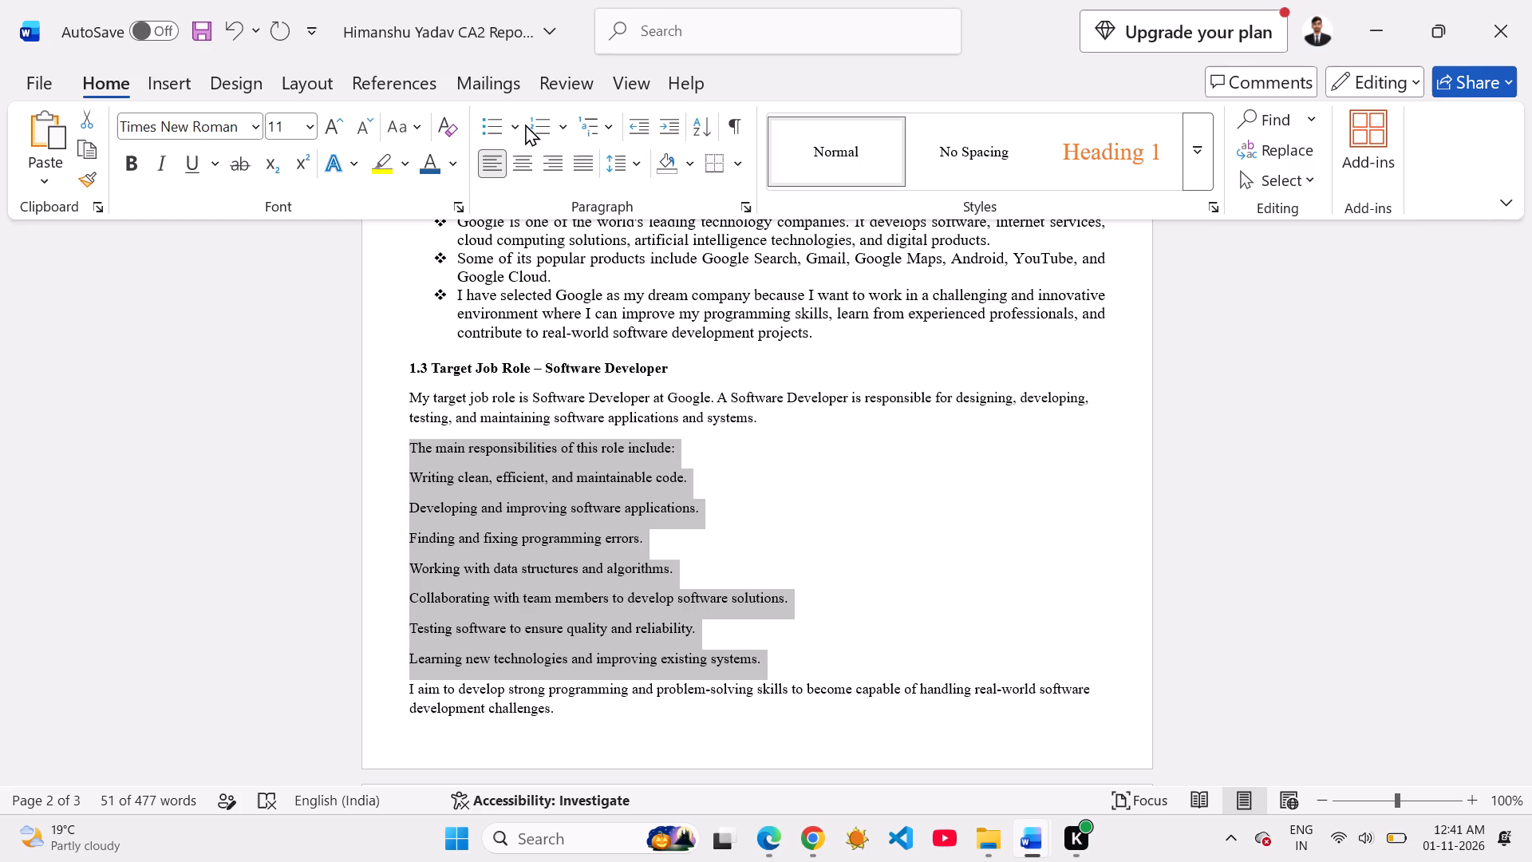
pyautogui.click(515, 127)
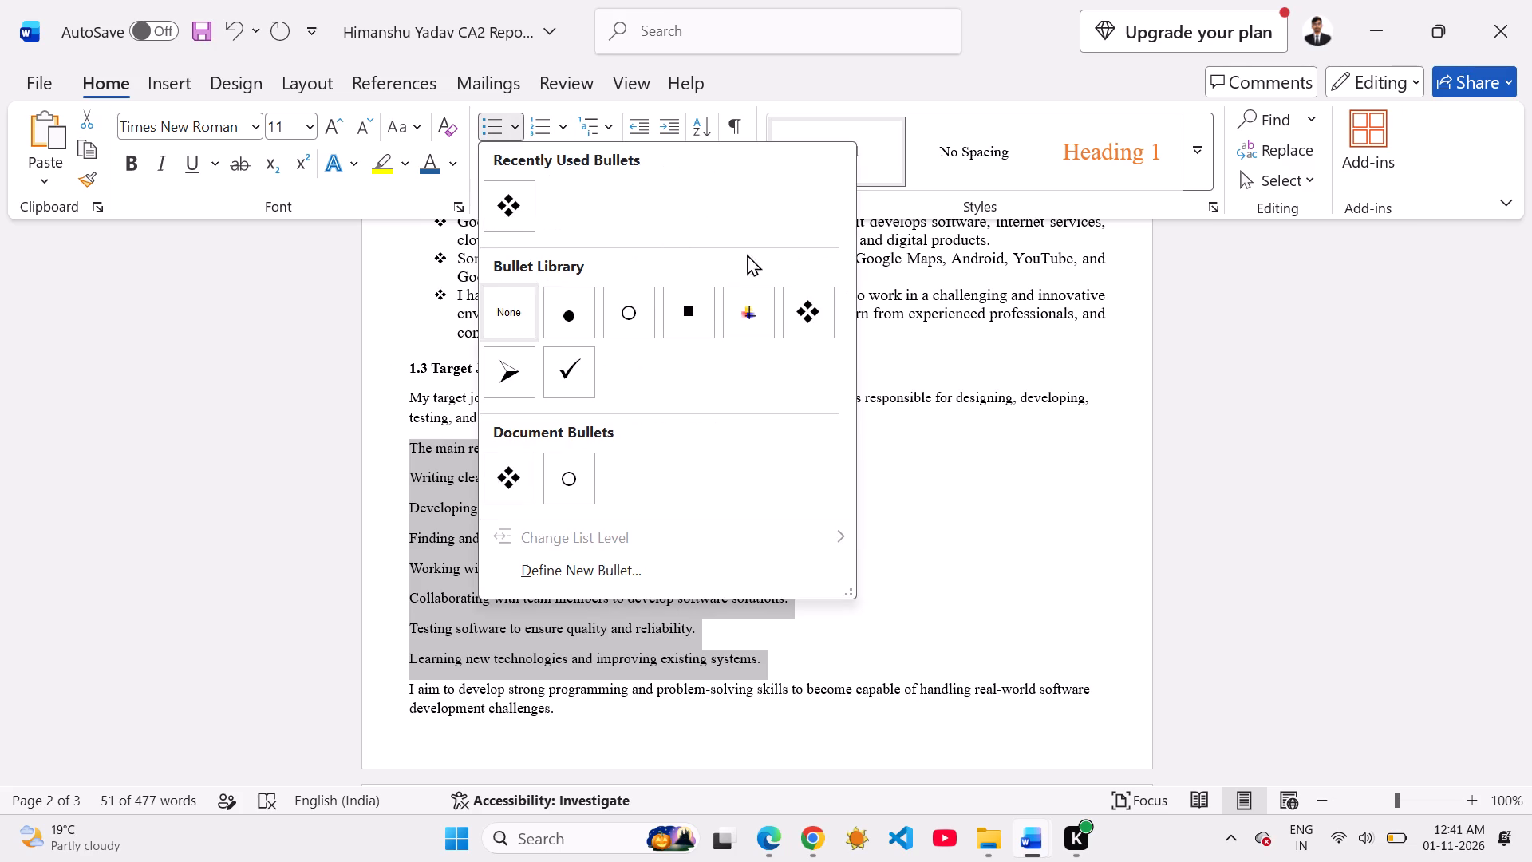
pyautogui.click(804, 321)
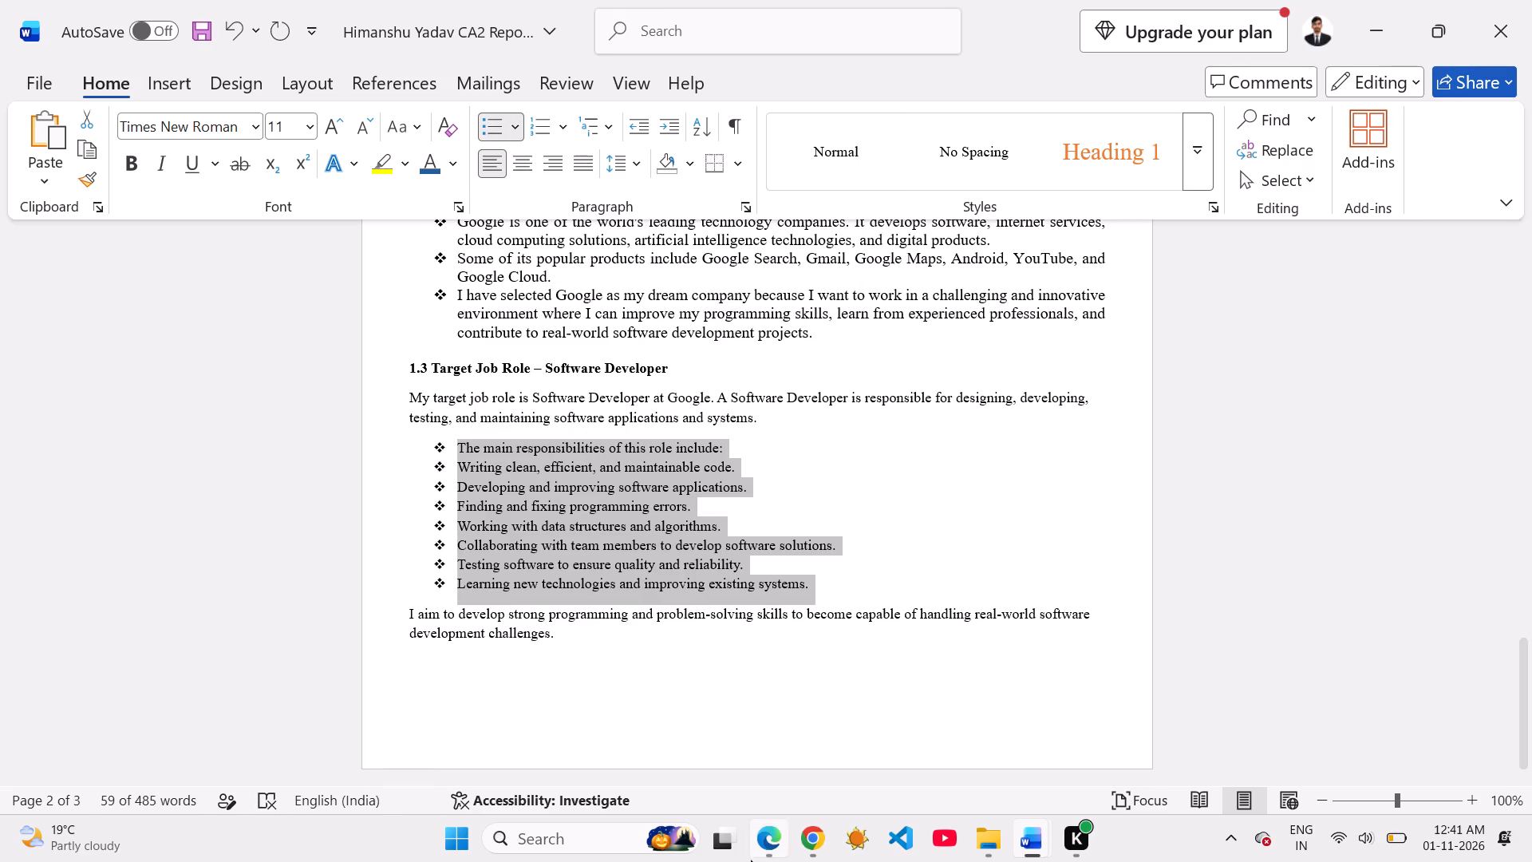
pyautogui.click(737, 737)
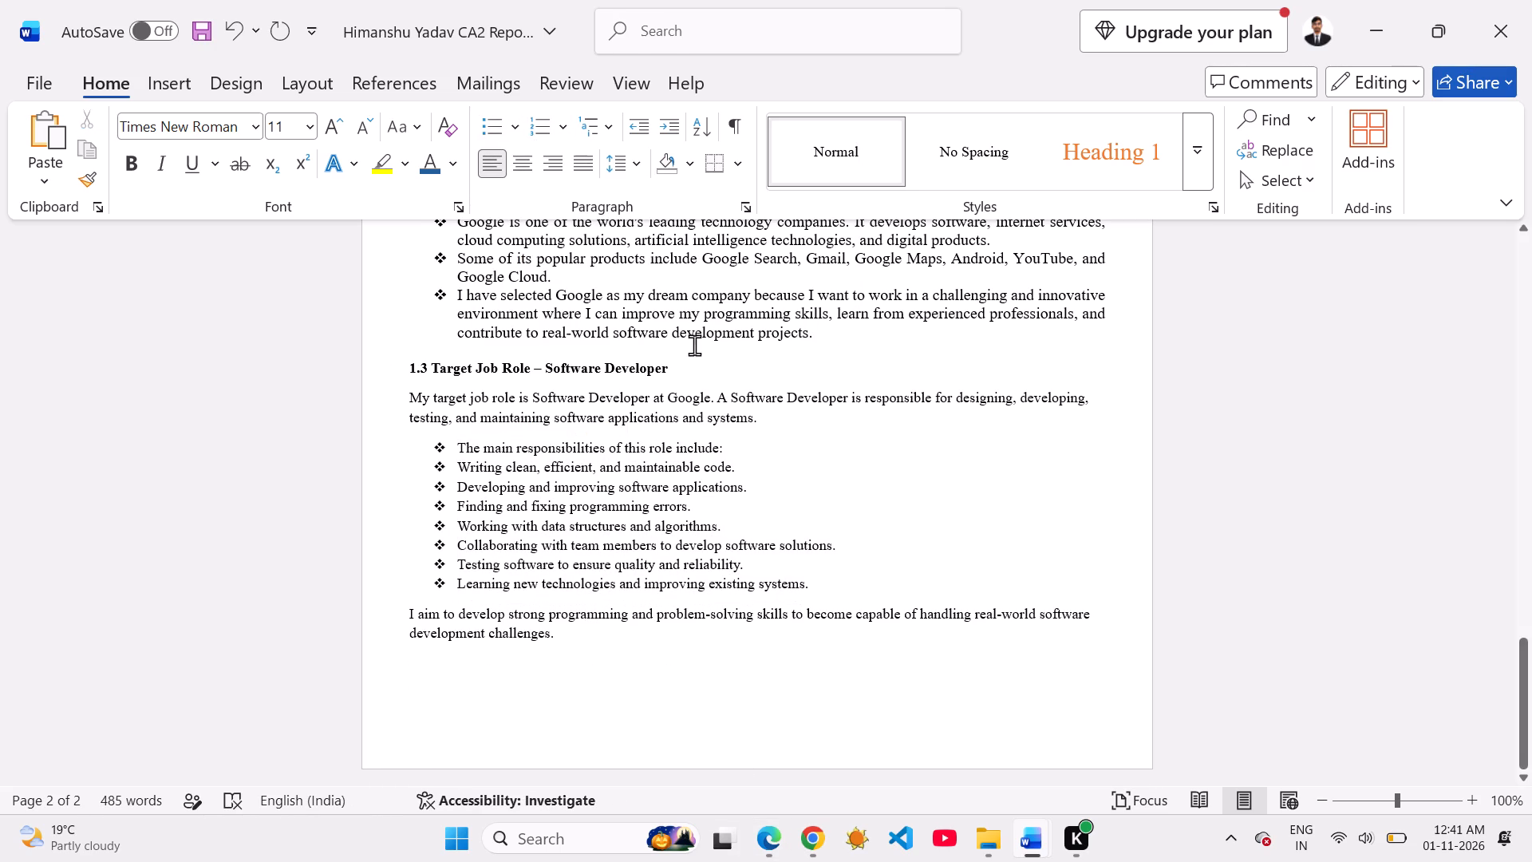
# Format the 1.3 Target Job Role – Software Developer heading at 14 pt in the current blue font colour.
pyautogui.moveTo(692, 362); pyautogui.dragTo(408, 369)
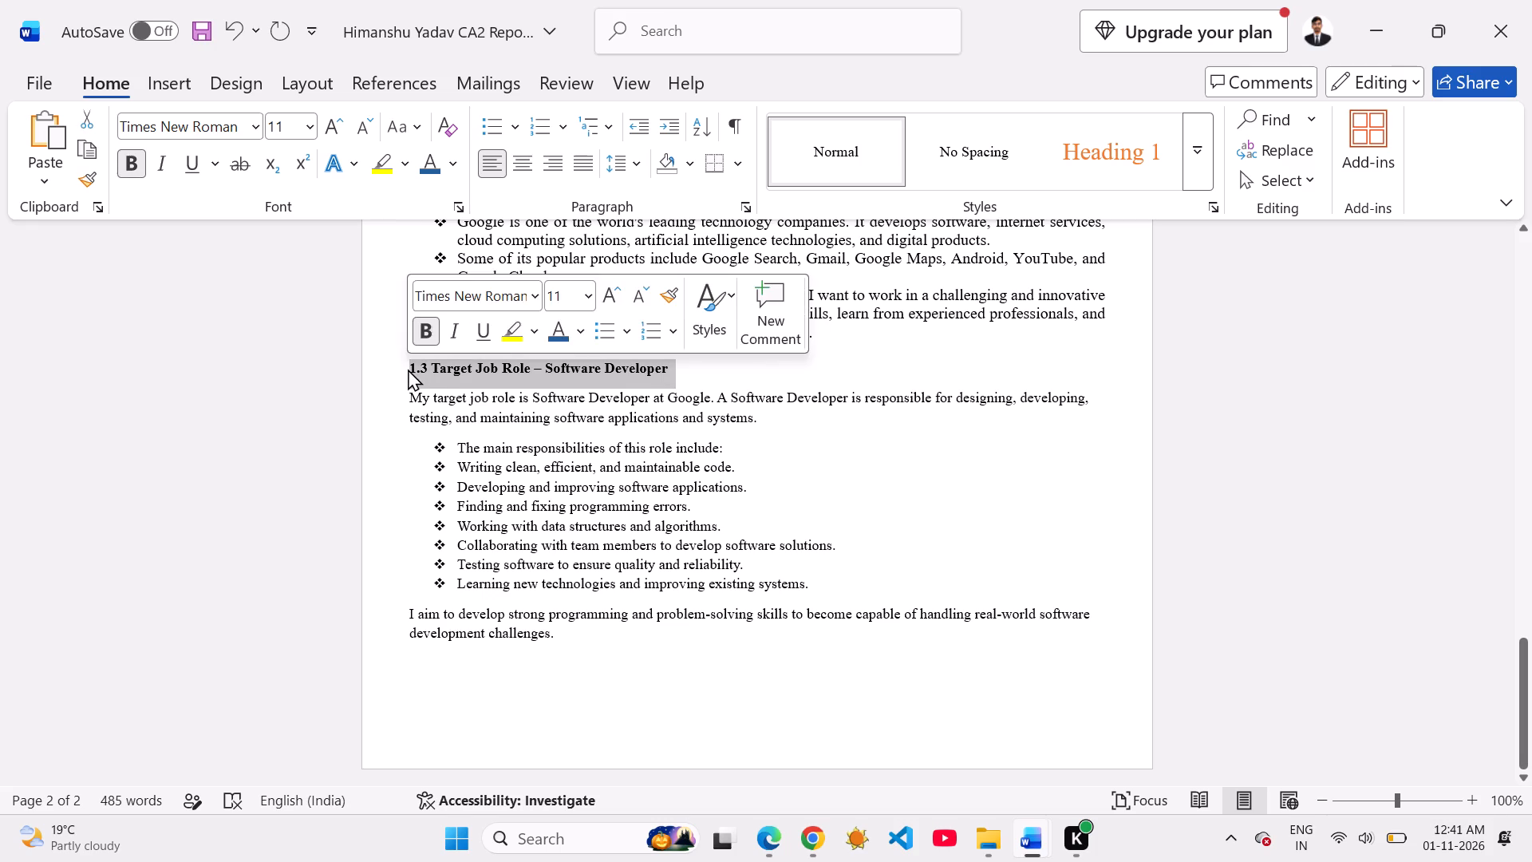
pyautogui.click(311, 128)
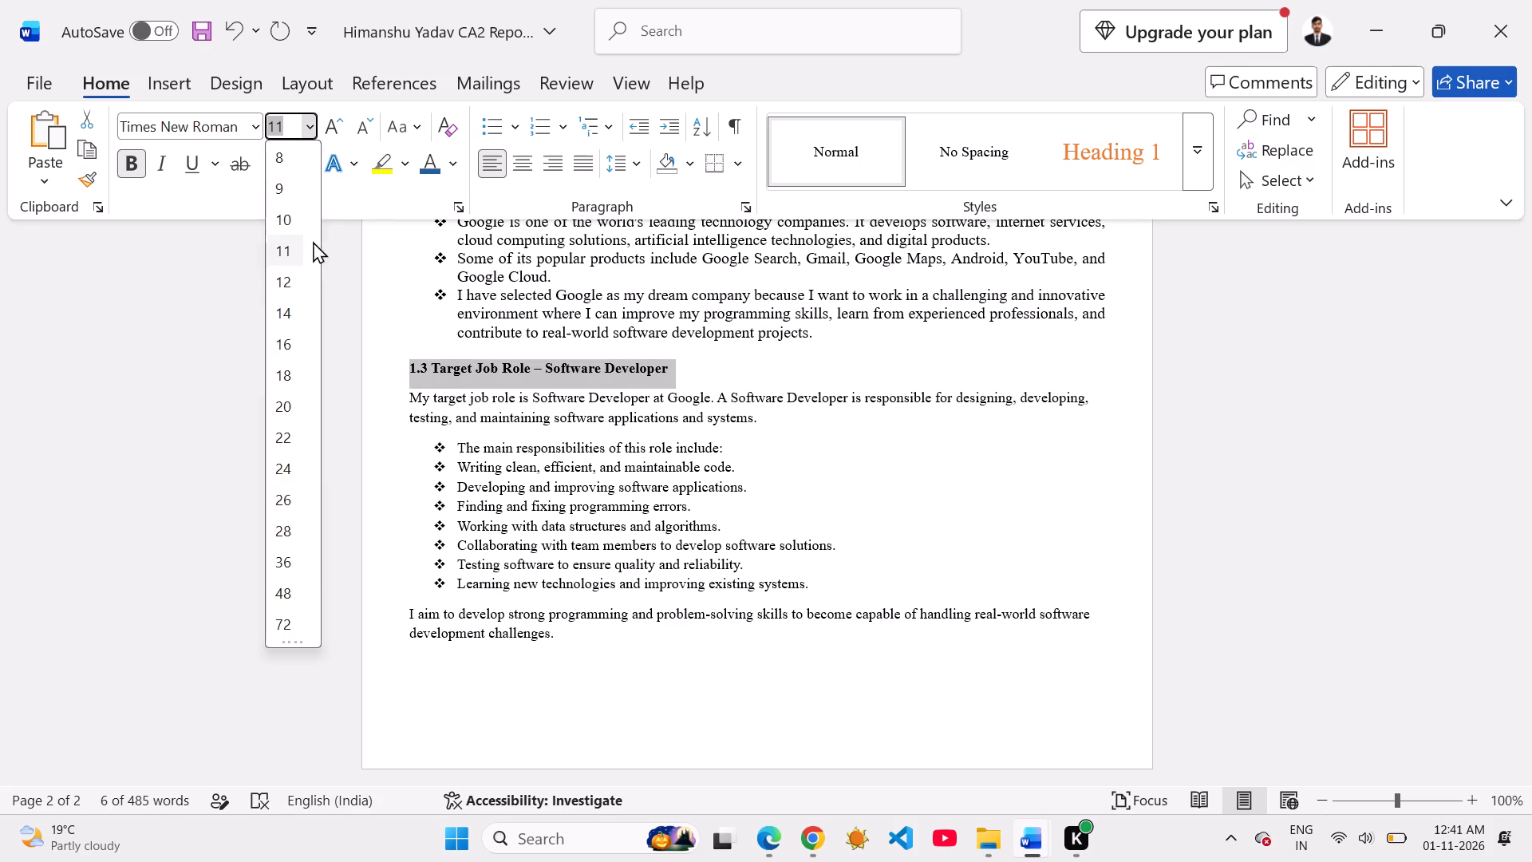
pyautogui.click(289, 311)
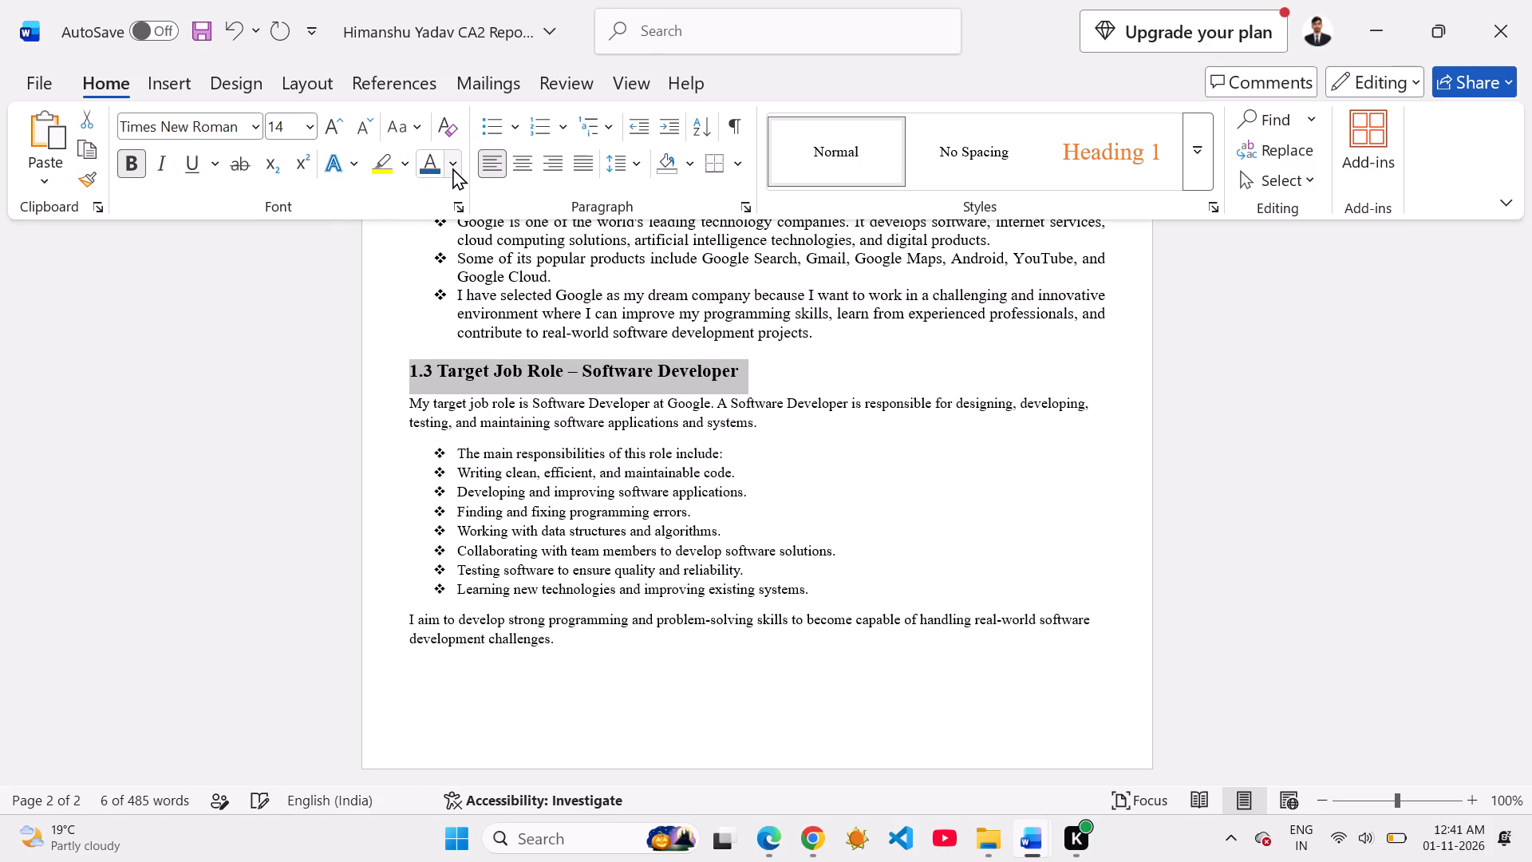
pyautogui.click(440, 166)
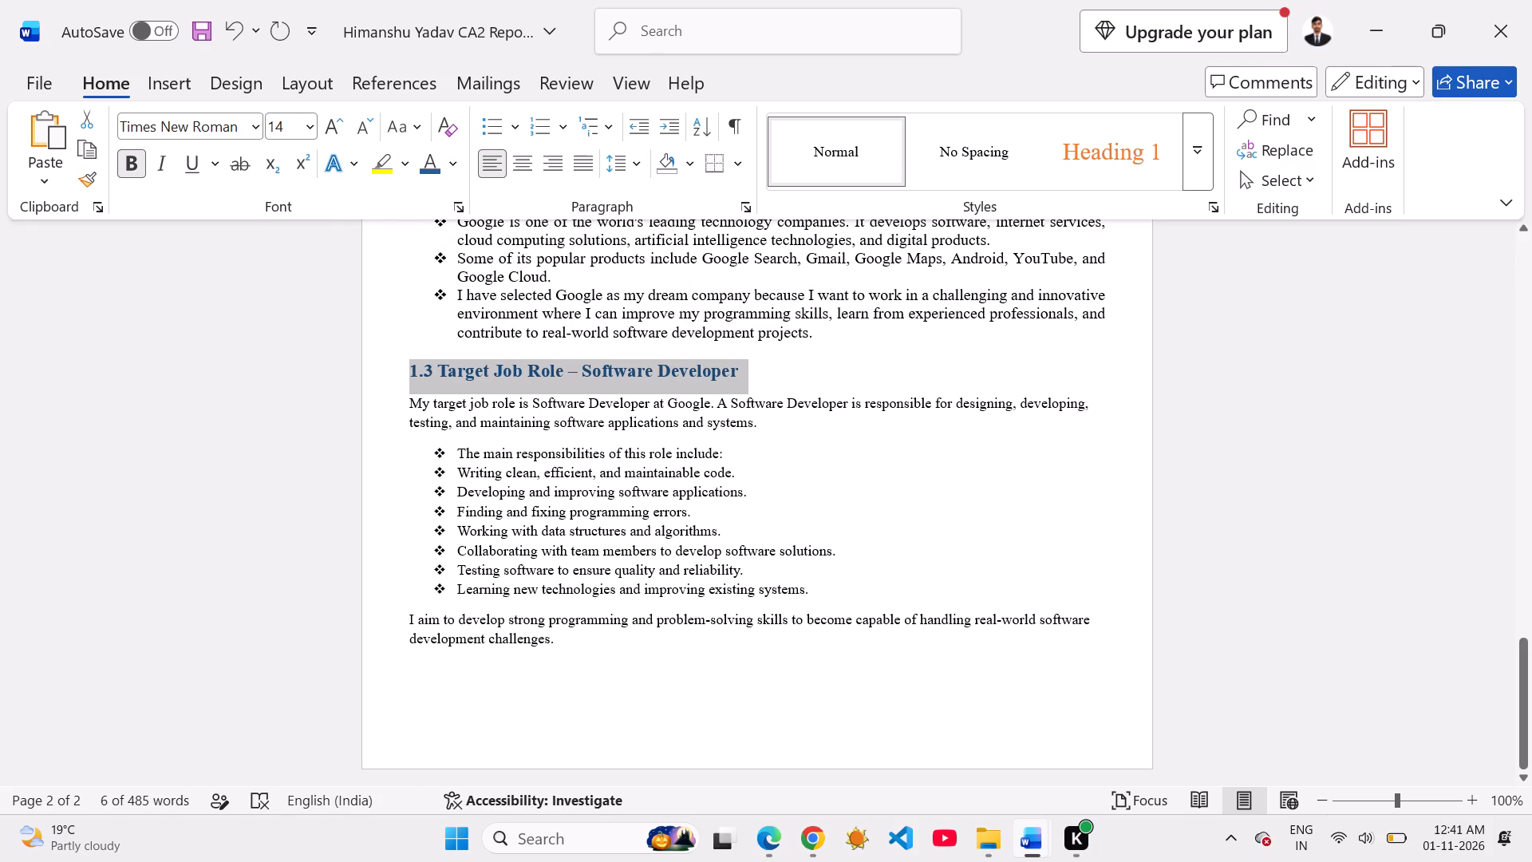
pyautogui.click(240, 386)
pyautogui.click(940, 504)
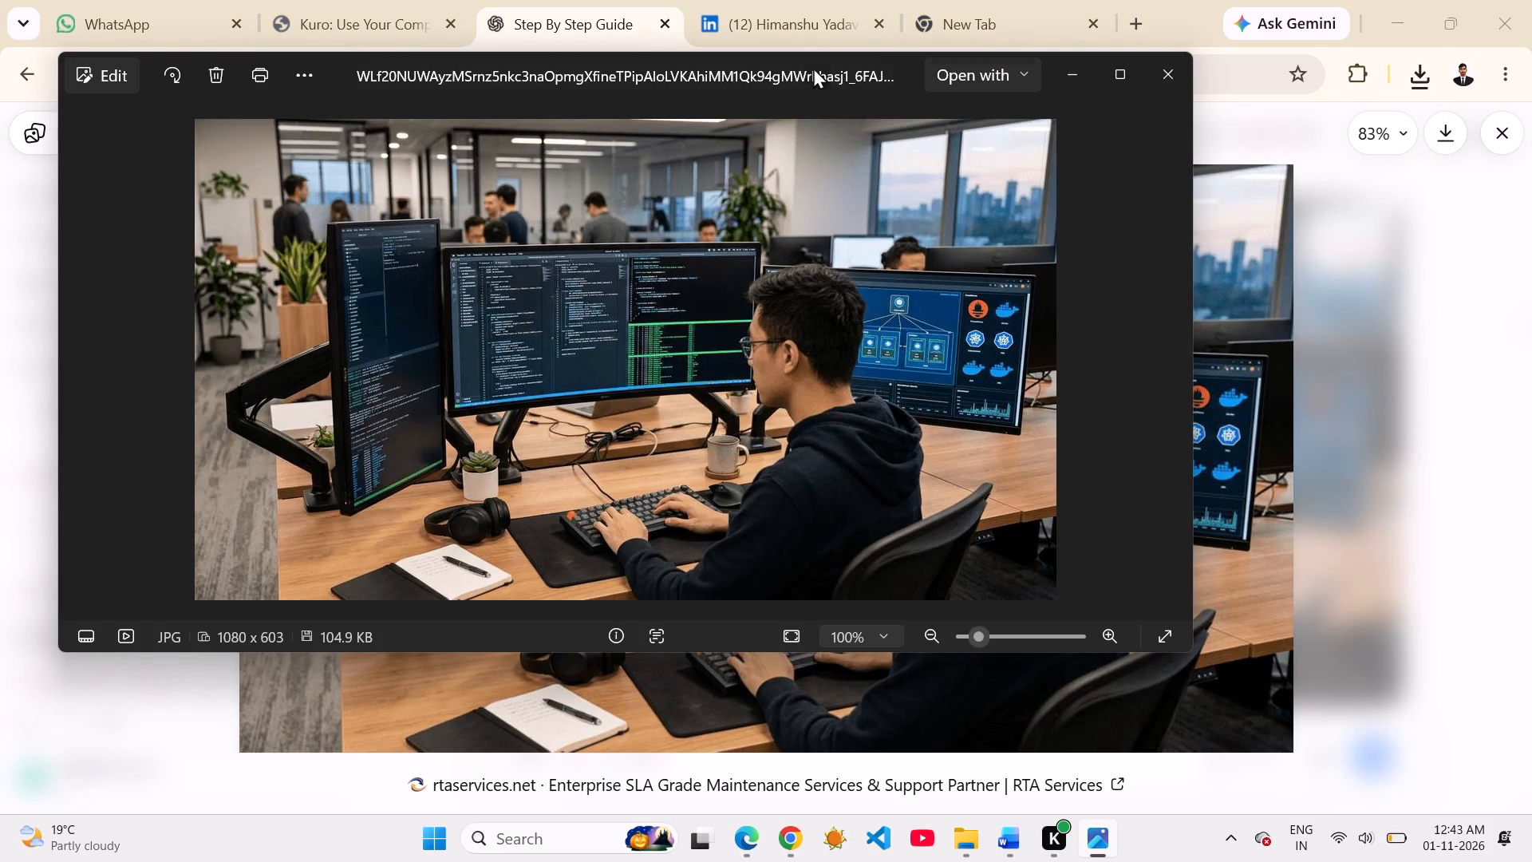
pyautogui.click(1170, 74)
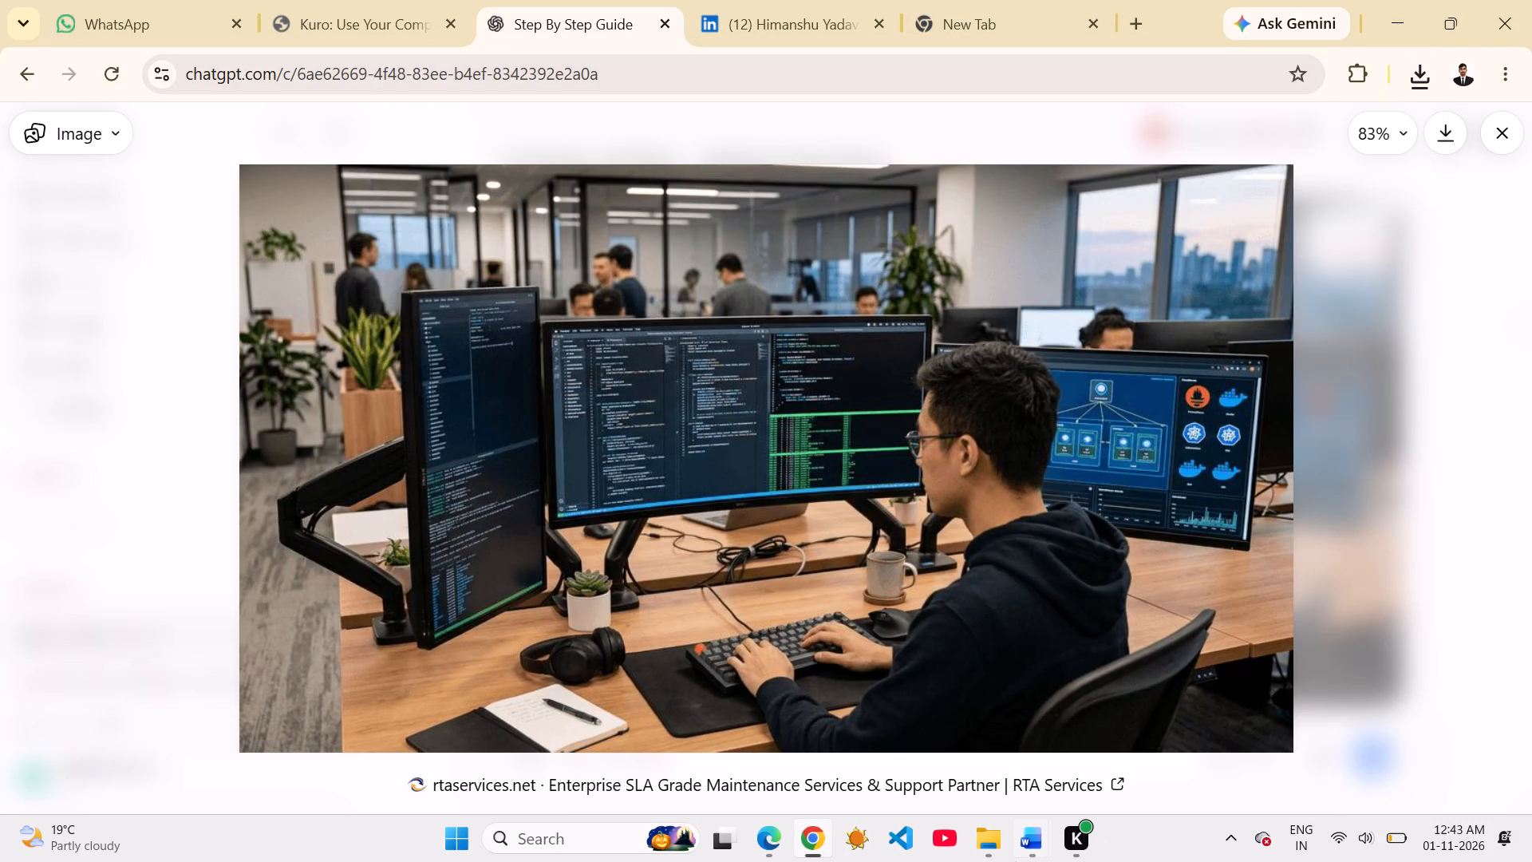
# Switch to the CA2 report in Word and add an empty line below the 1.3 Target Job Role – Software Developer heading.
pyautogui.click(1033, 830)
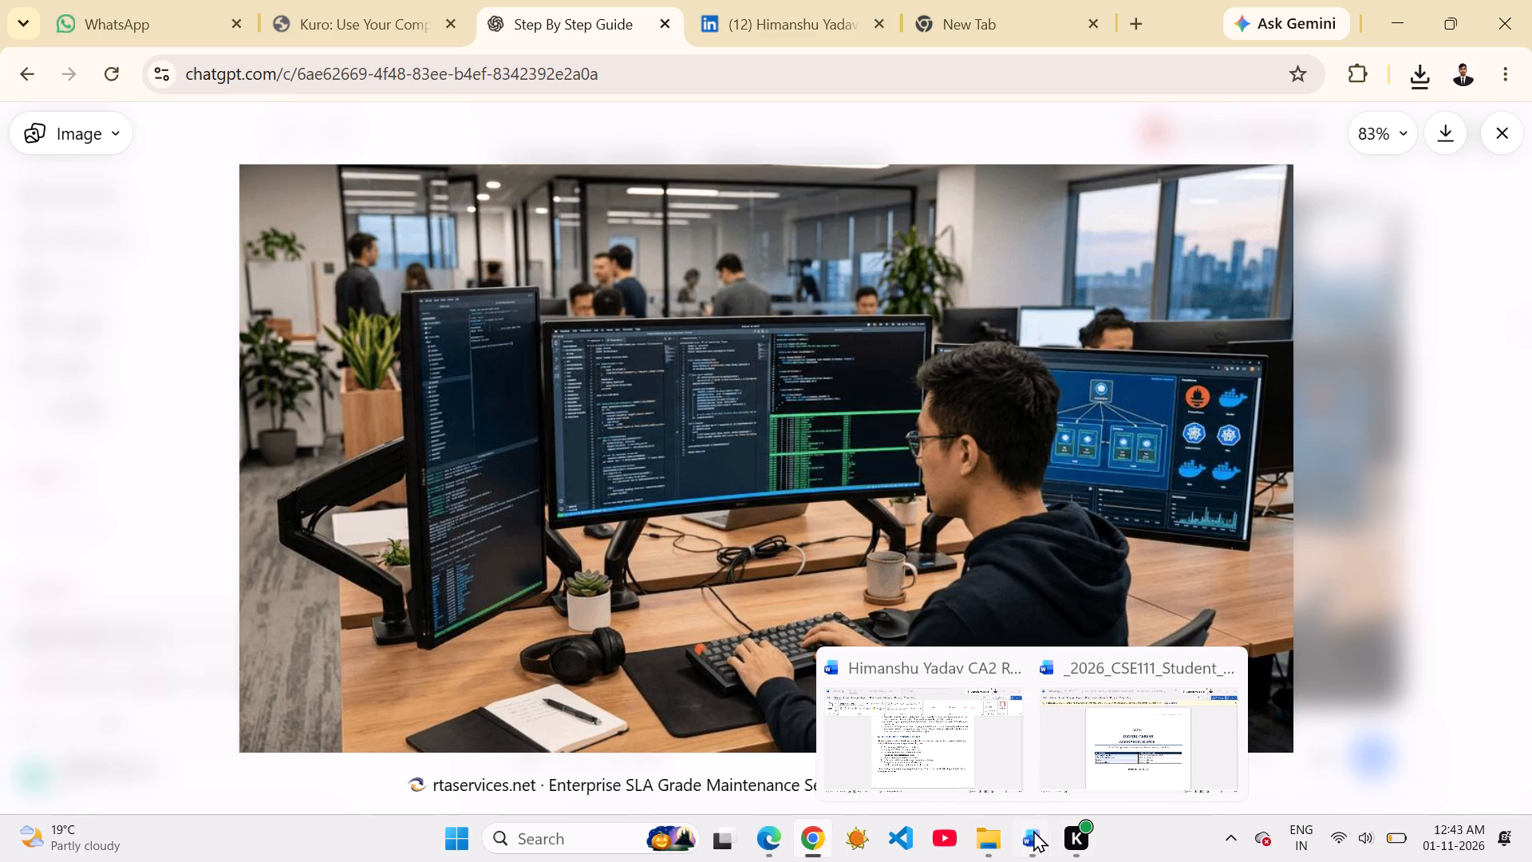
pyautogui.click(986, 773)
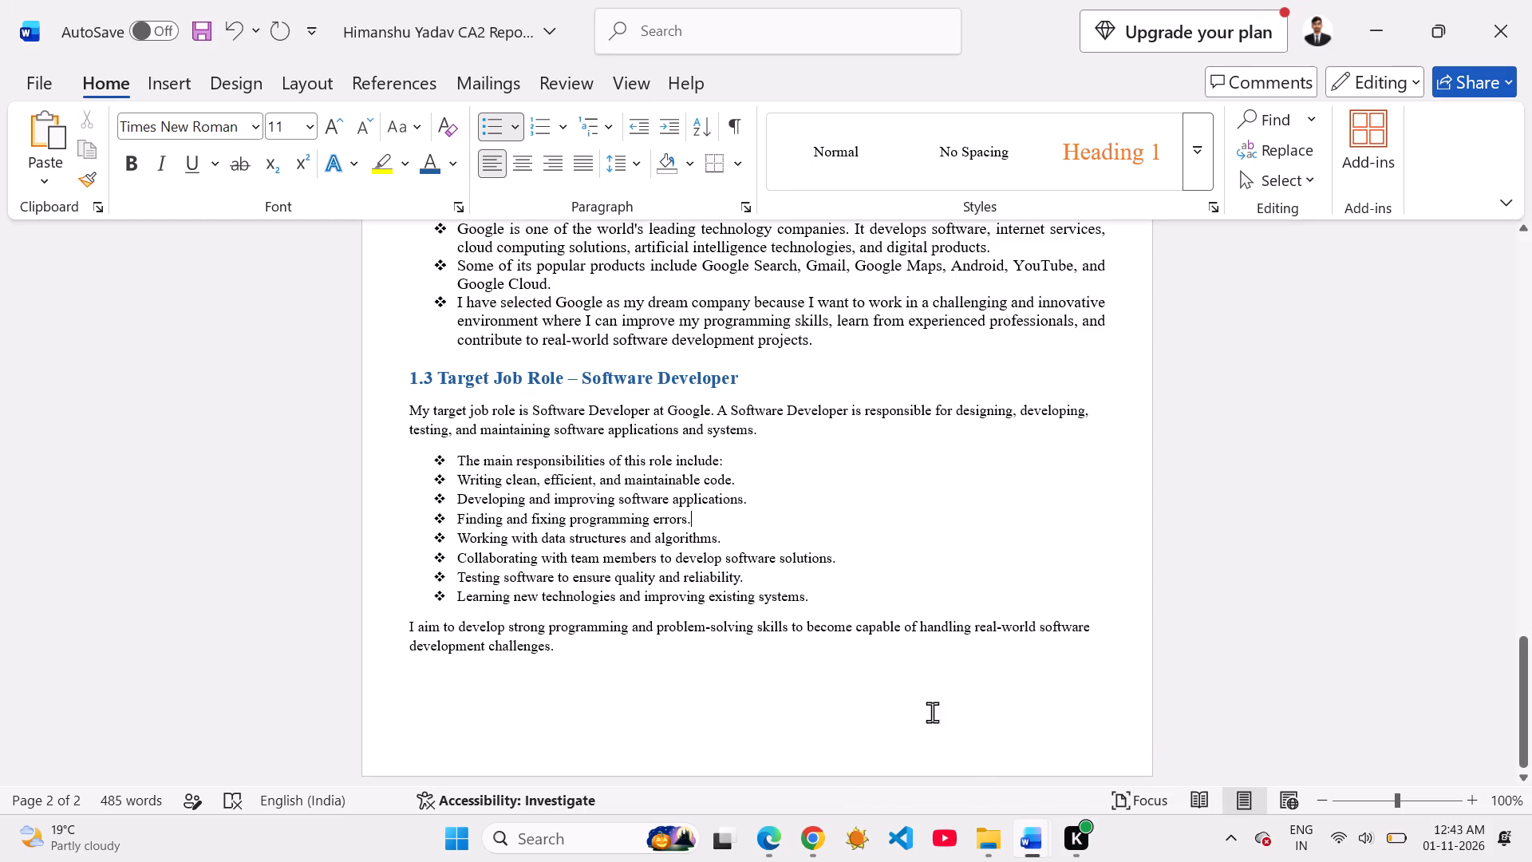
pyautogui.click(792, 383)
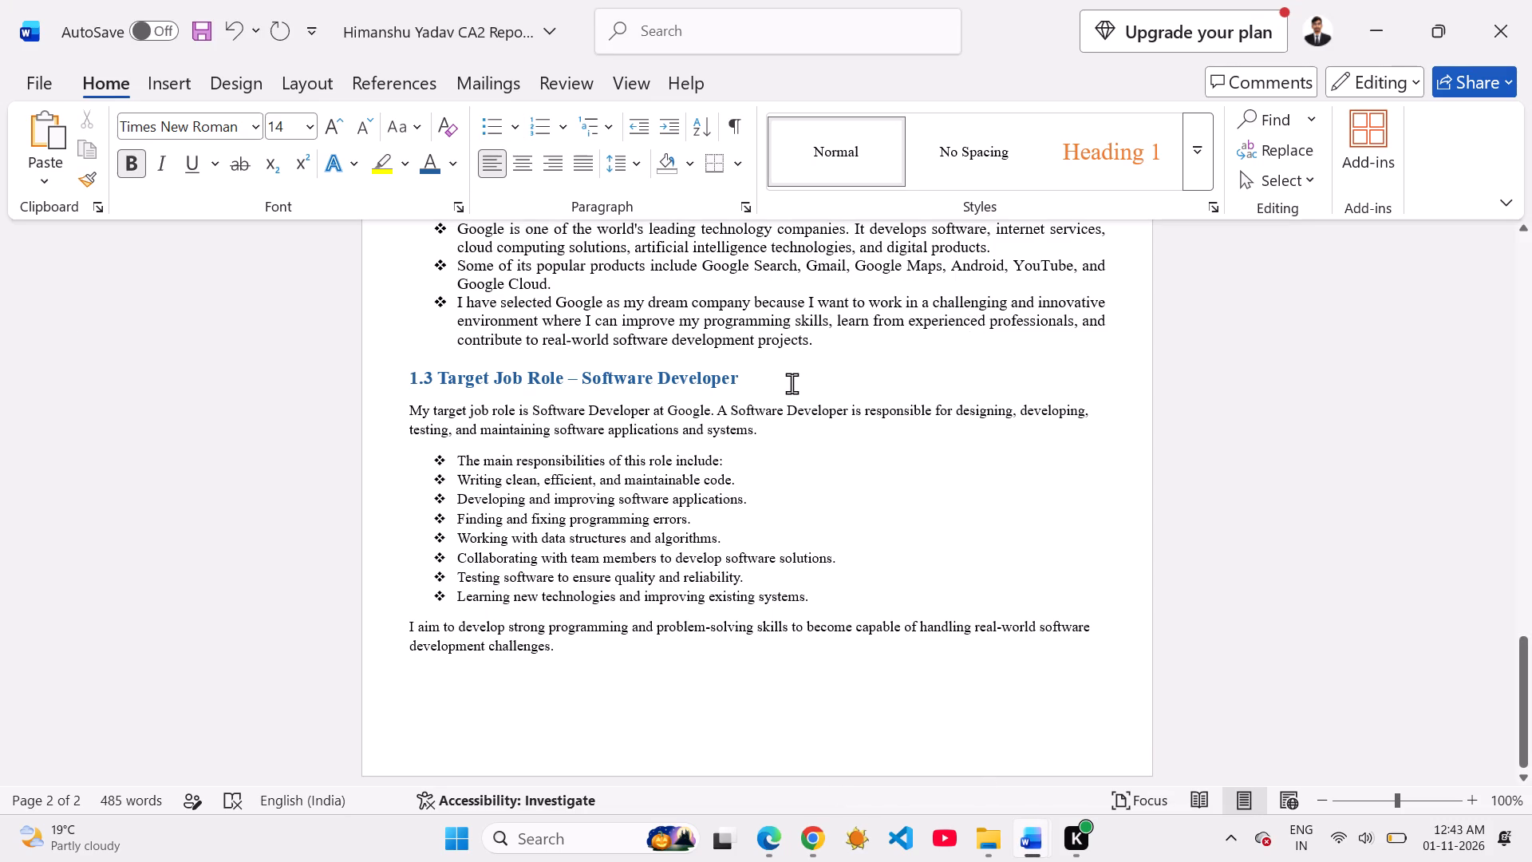
pyautogui.press('Return')
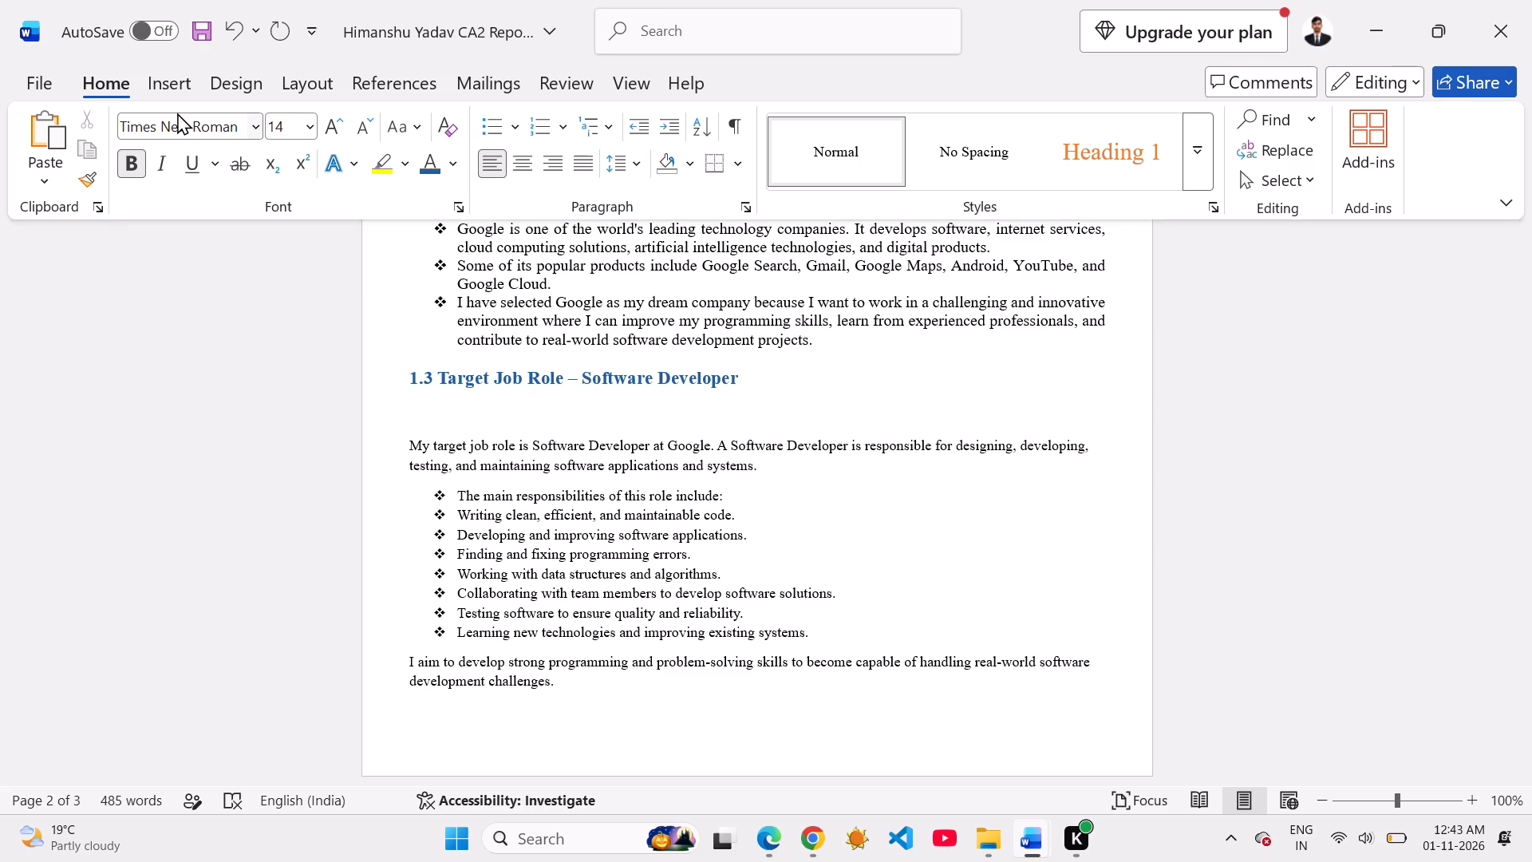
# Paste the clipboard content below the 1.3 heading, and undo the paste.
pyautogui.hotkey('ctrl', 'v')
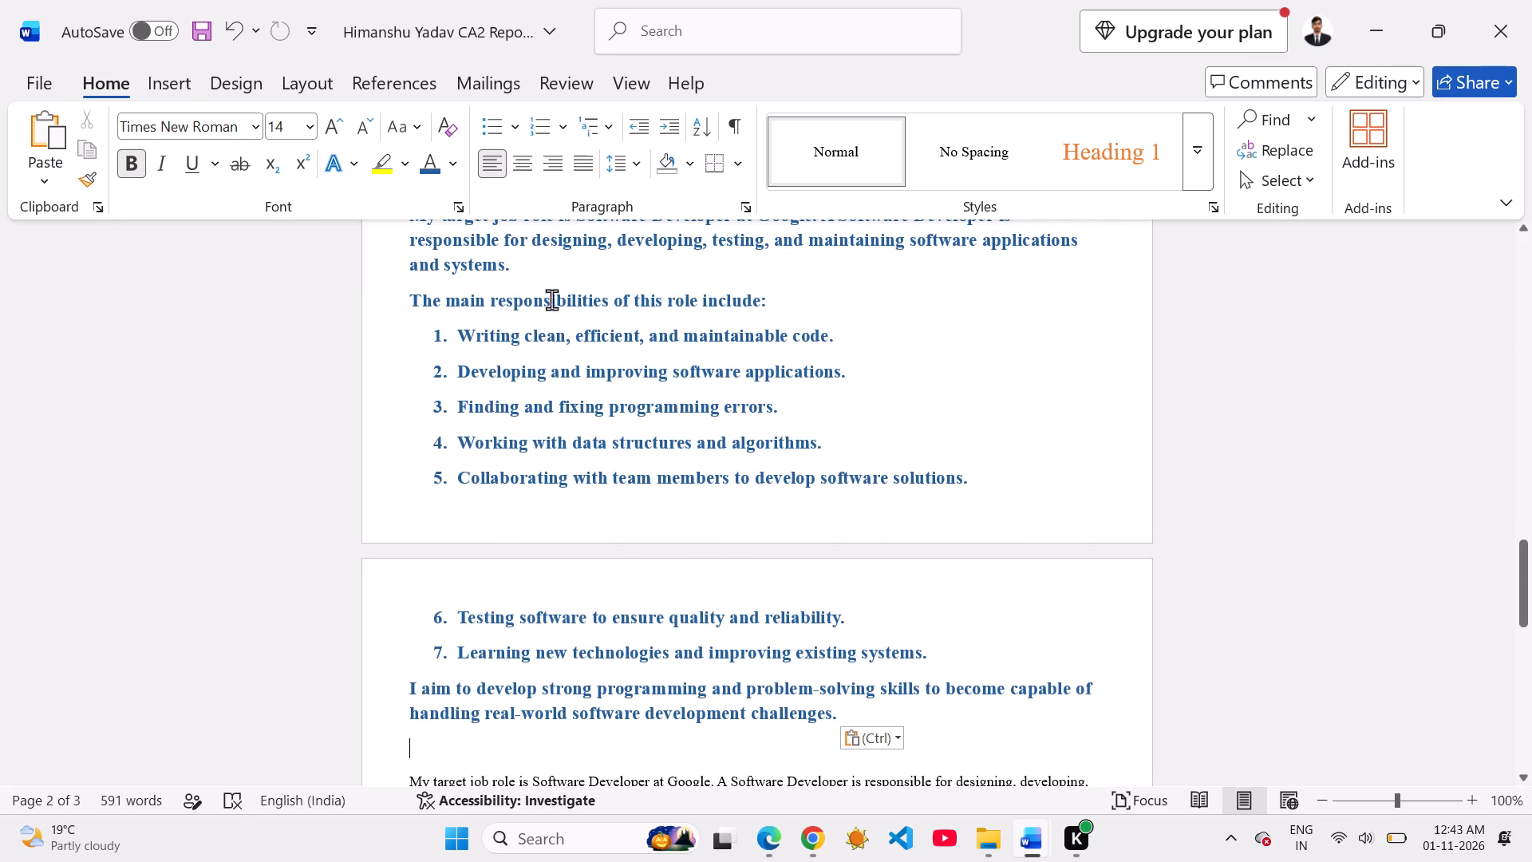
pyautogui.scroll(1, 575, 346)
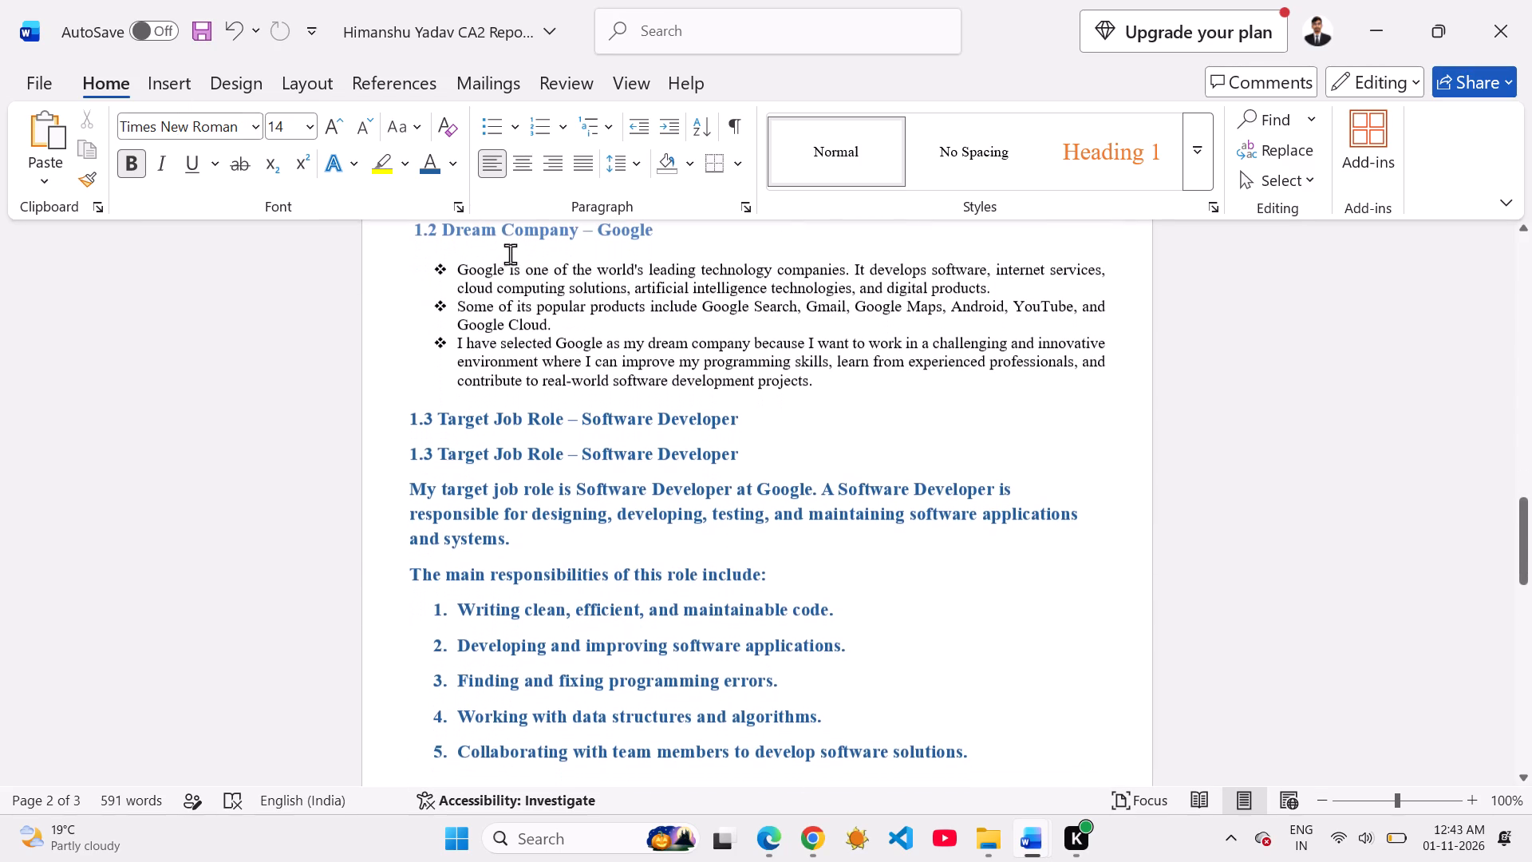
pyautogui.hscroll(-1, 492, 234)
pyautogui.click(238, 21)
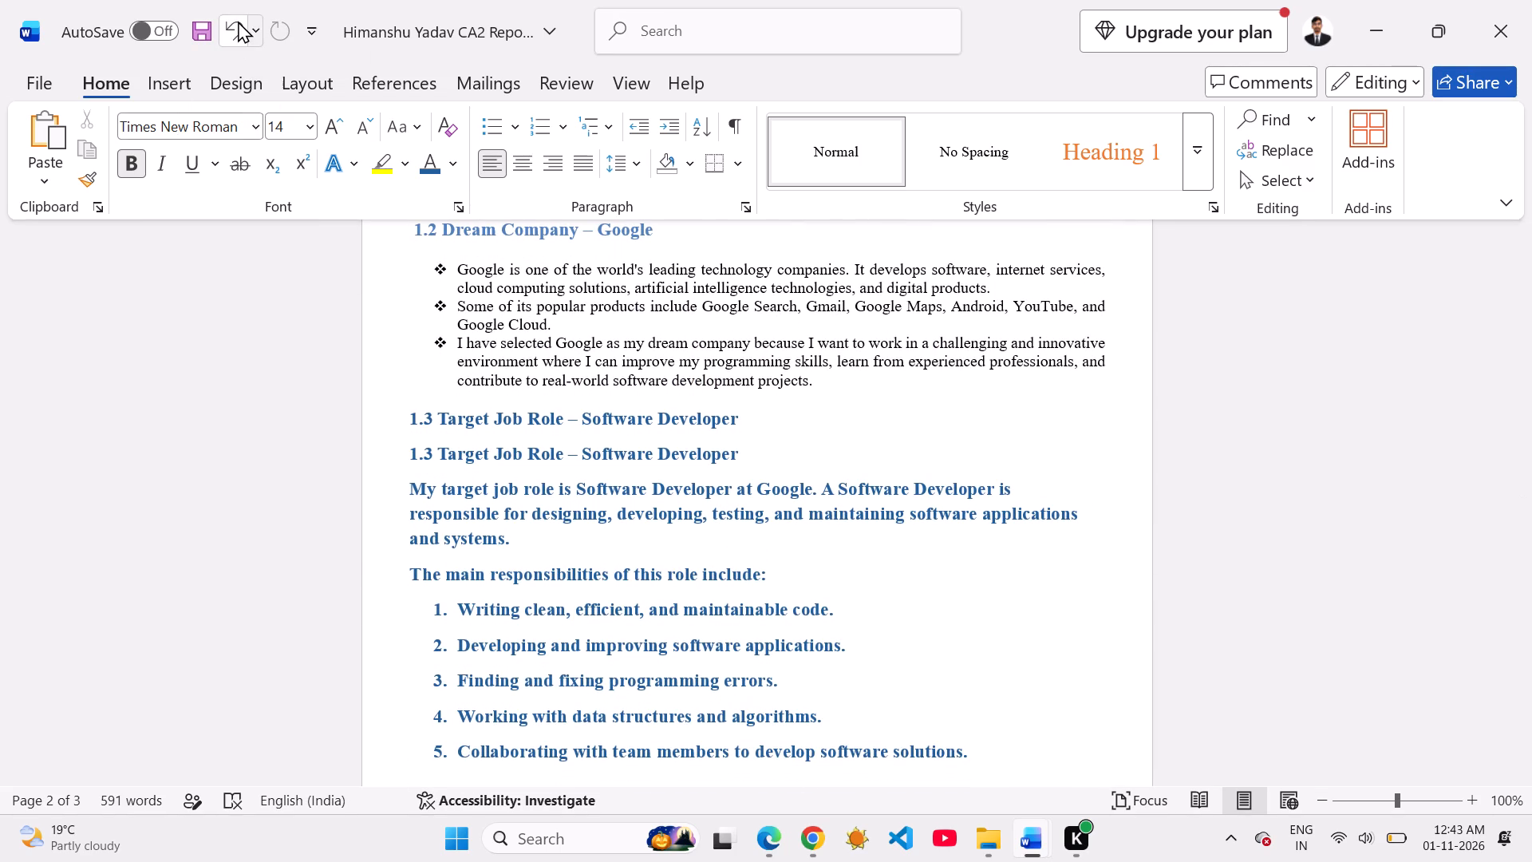
# Insert the developer office JPG saved today in Downloads on the empty line below the 1.3 Target Job Role heading.
pyautogui.click(152, 78)
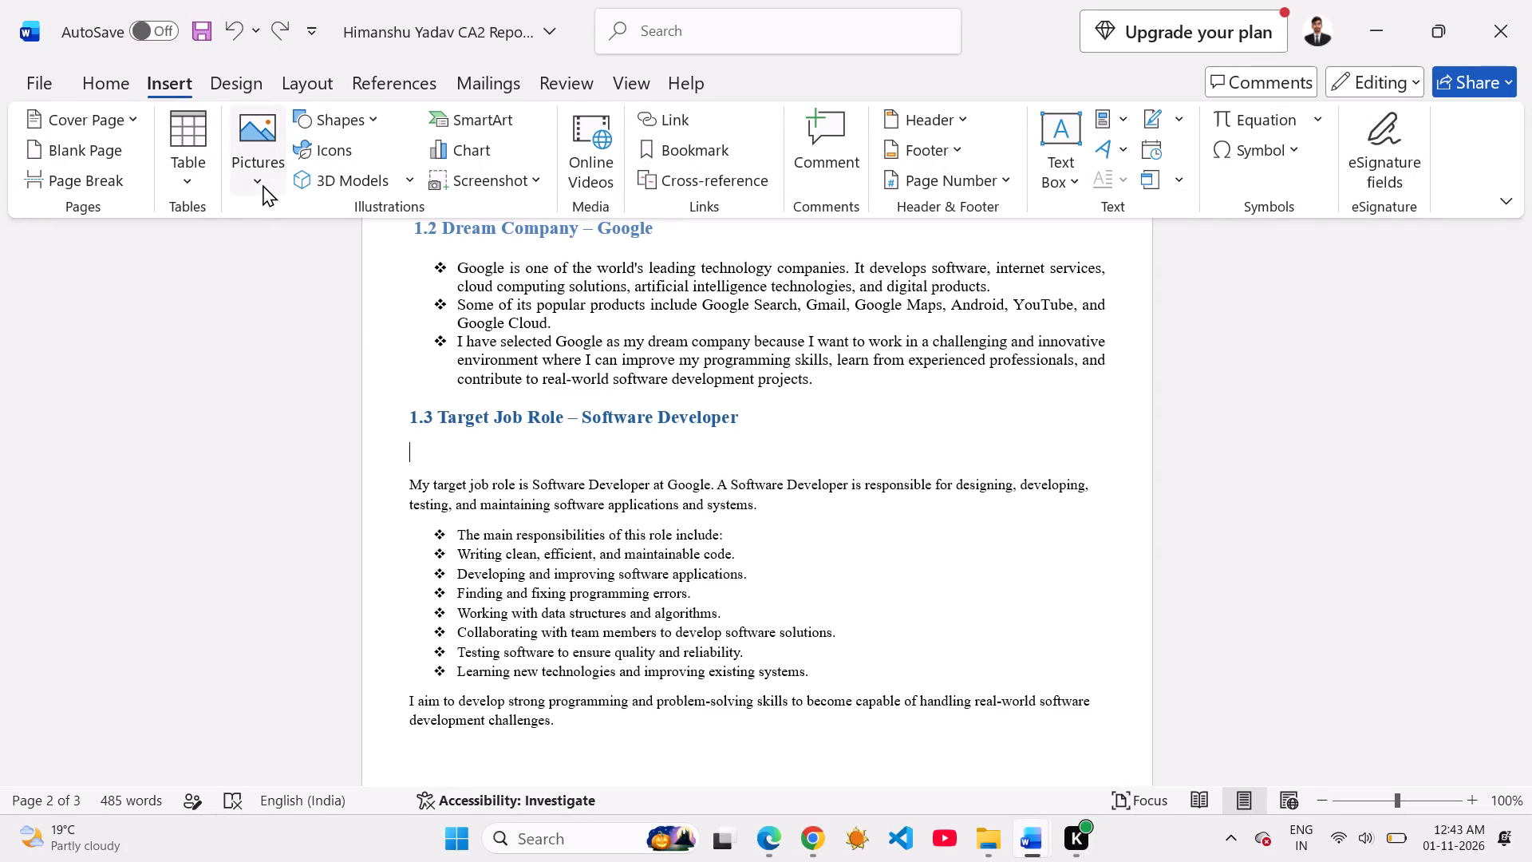
pyautogui.click(263, 184)
pyautogui.click(290, 239)
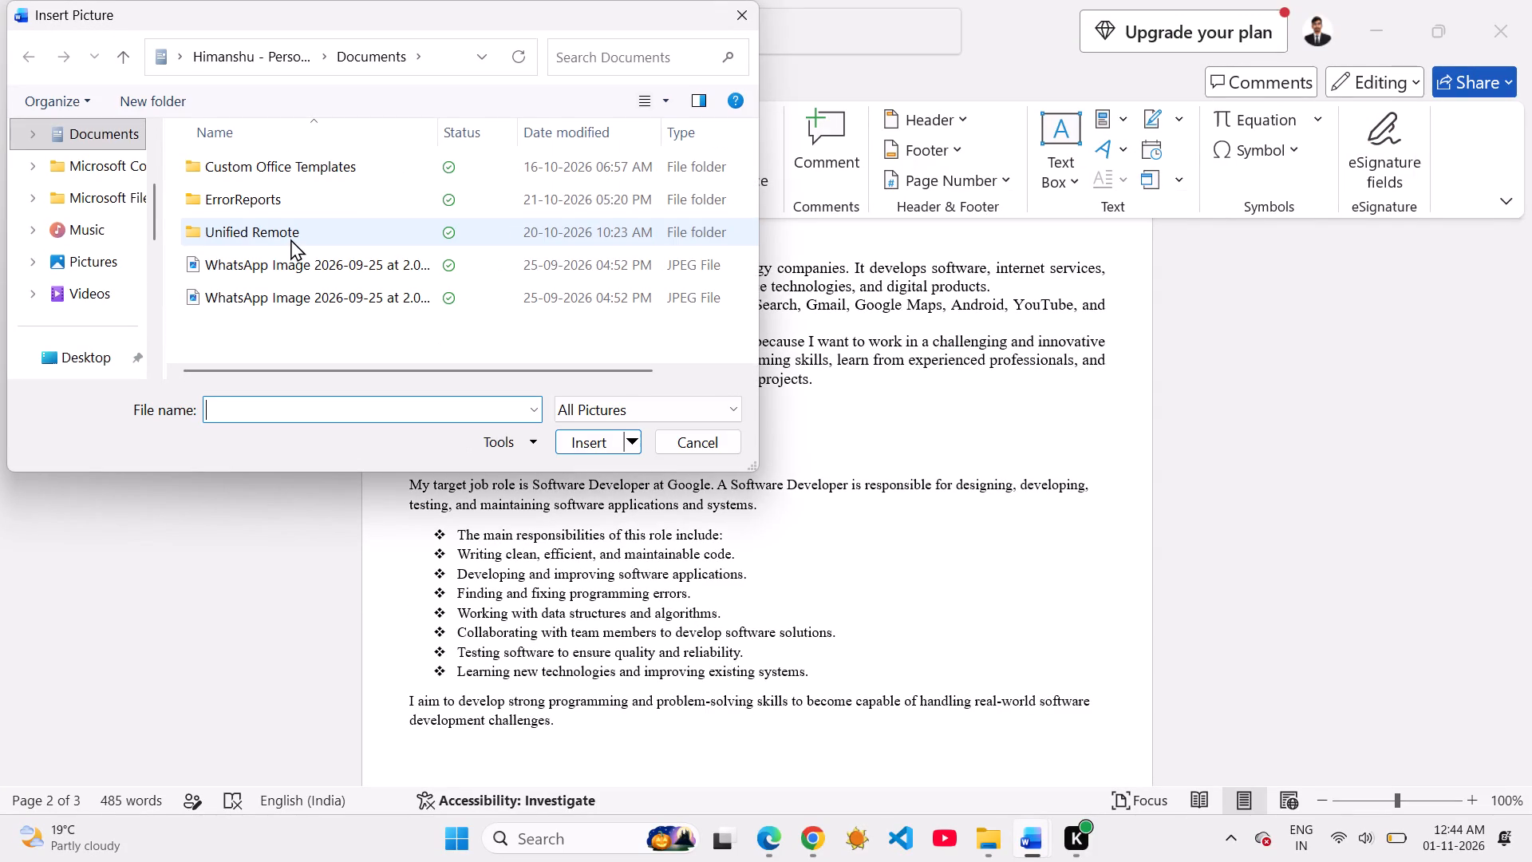
pyautogui.scroll(-1, 73, 287)
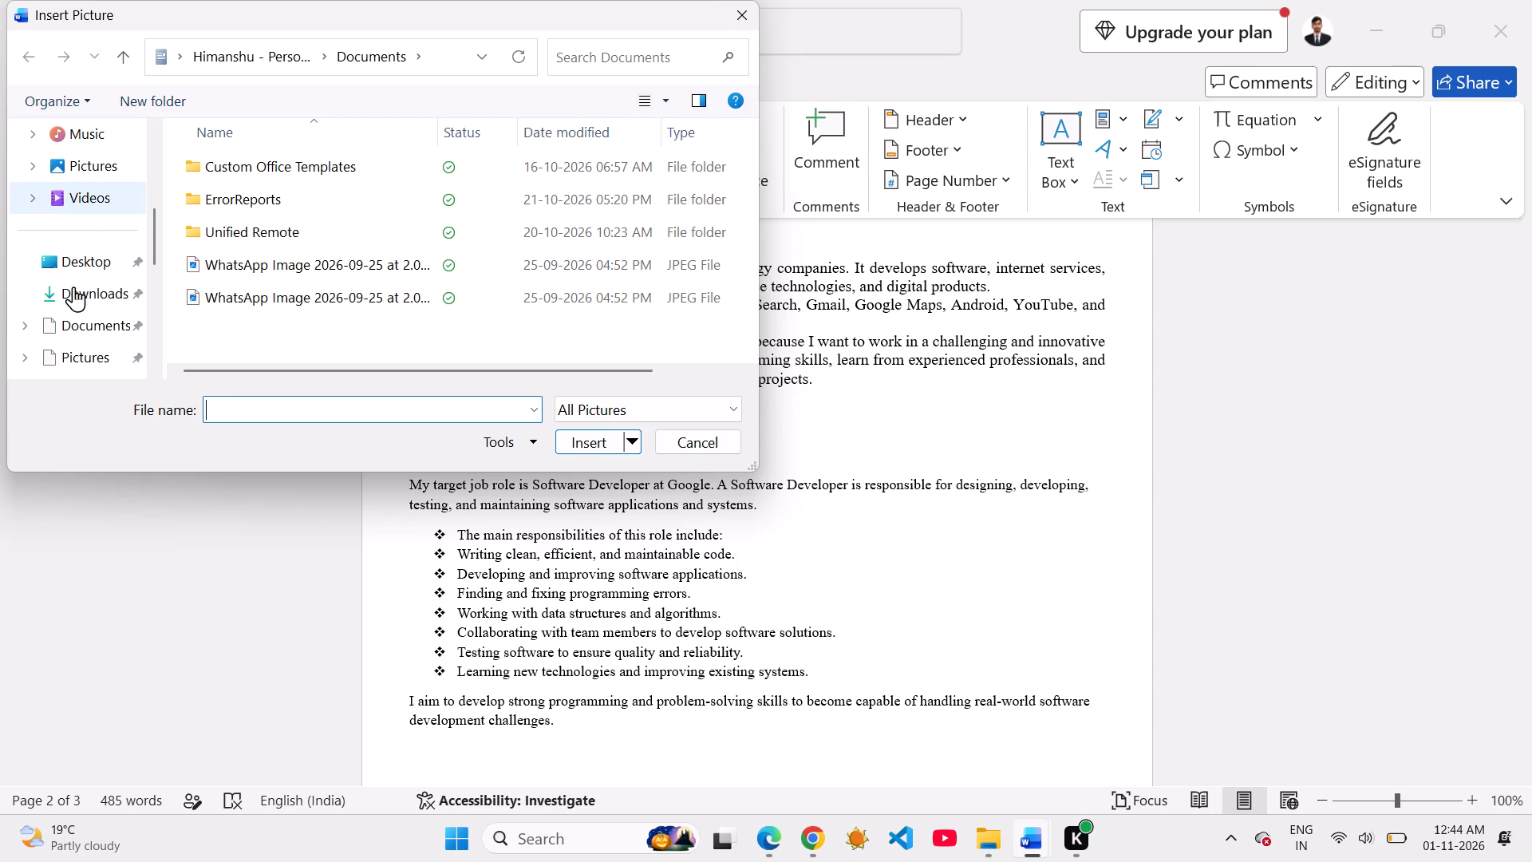
pyautogui.click(75, 287)
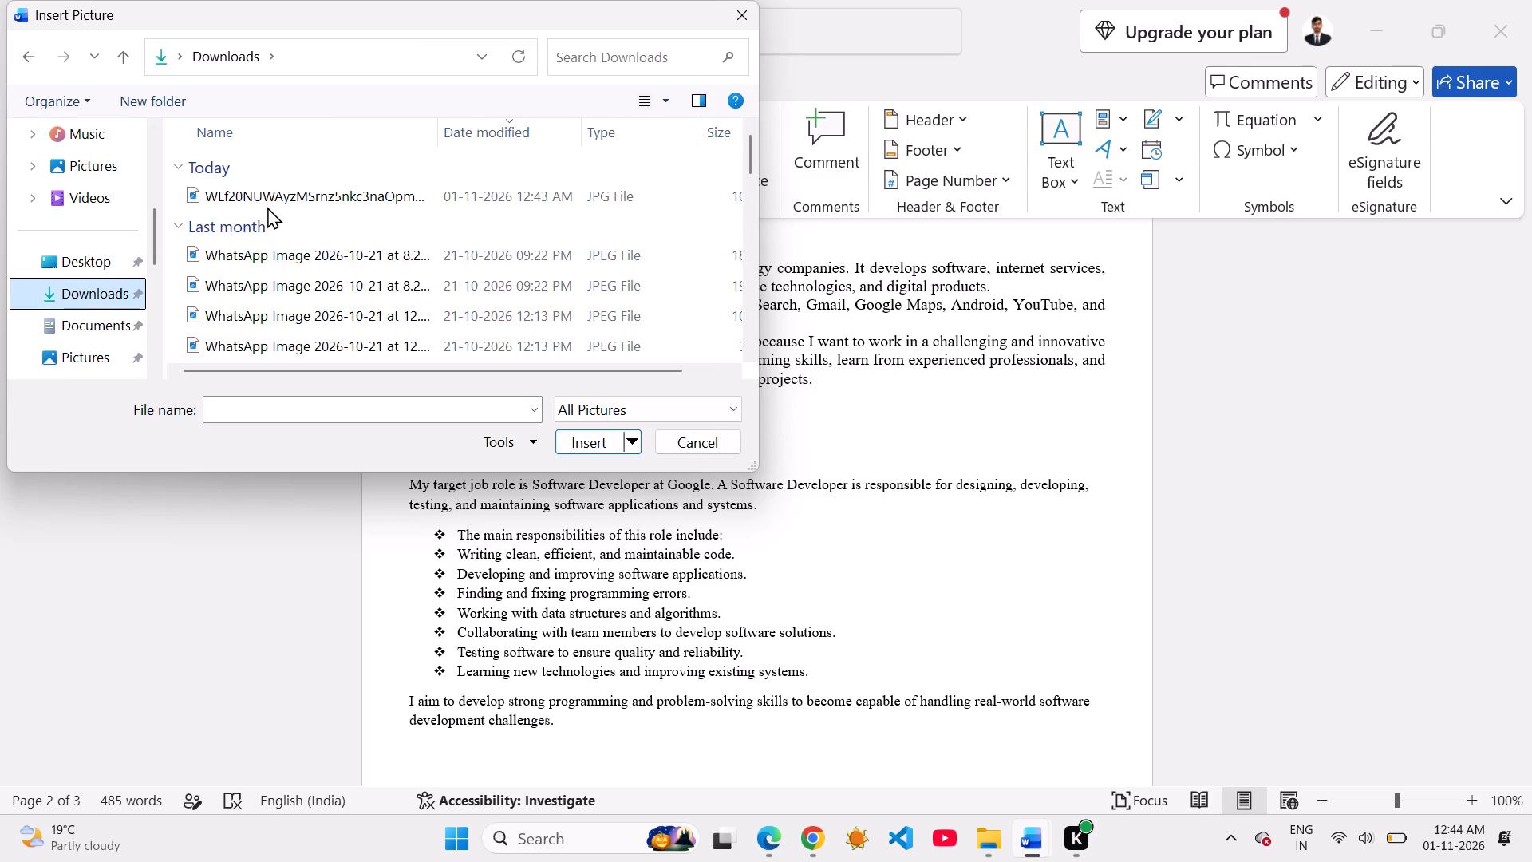
pyautogui.doubleClick(267, 203)
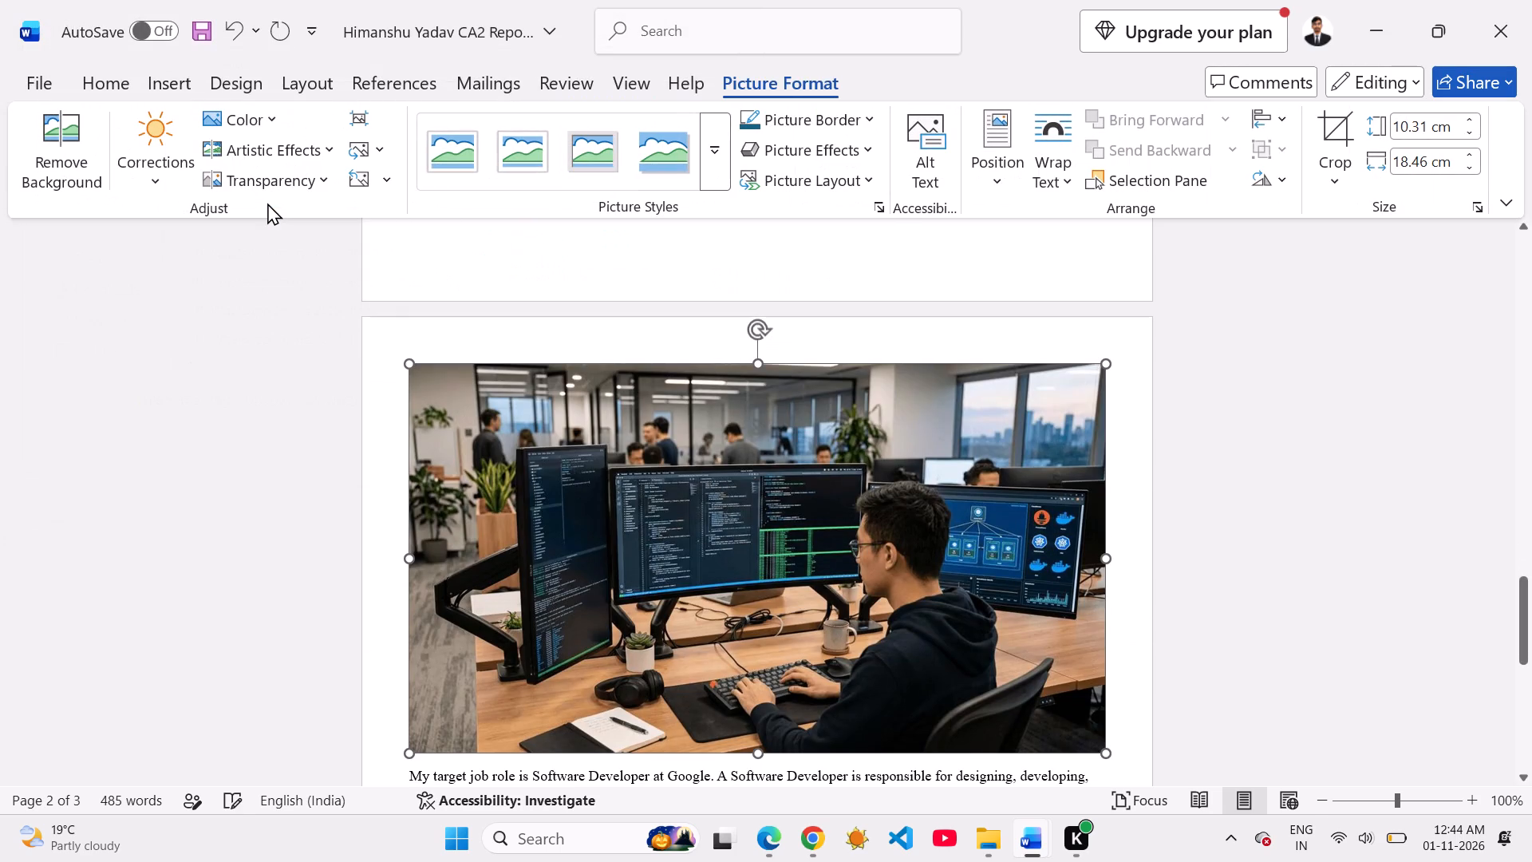
# Move the inserted developer picture up to directly beneath the 1.3 Target Job Role – Software Developer heading.
pyautogui.scroll(-1, 720, 526)
pyautogui.scroll(3, 720, 526)
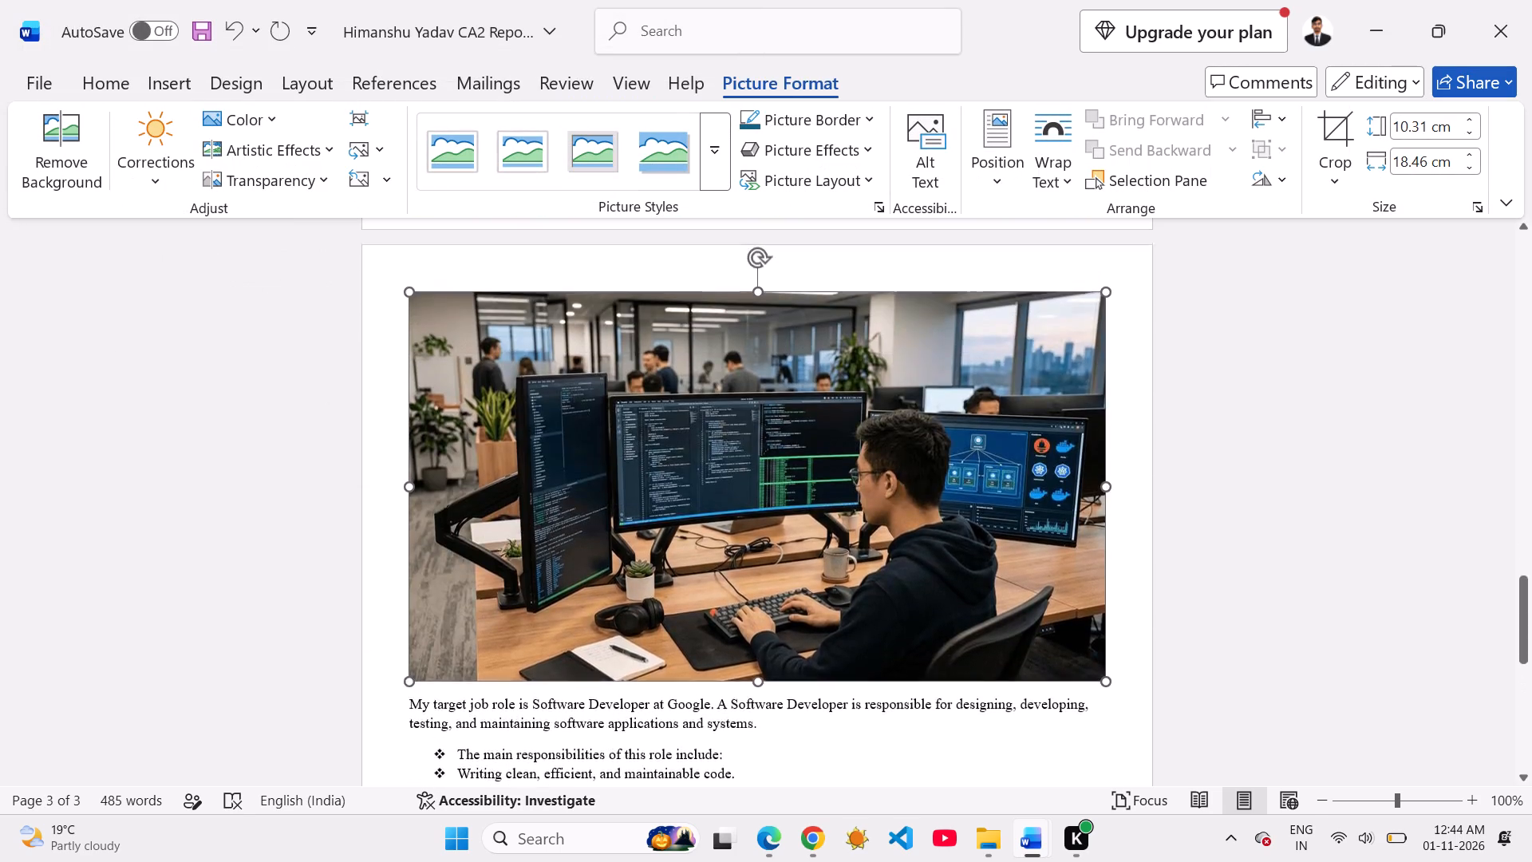
pyautogui.scroll(2, 720, 526)
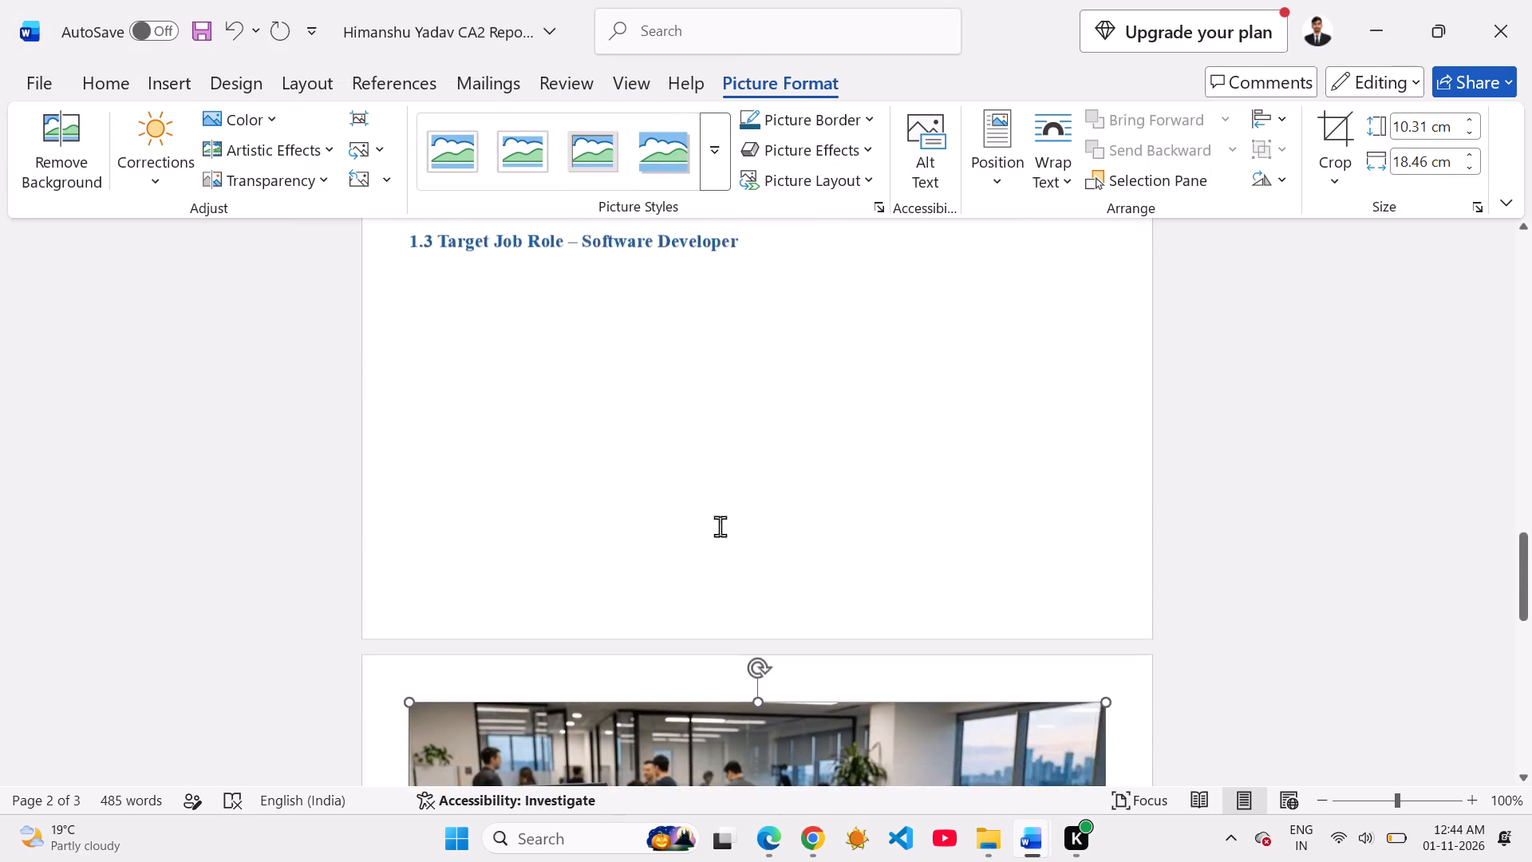
pyautogui.scroll(1, 720, 526)
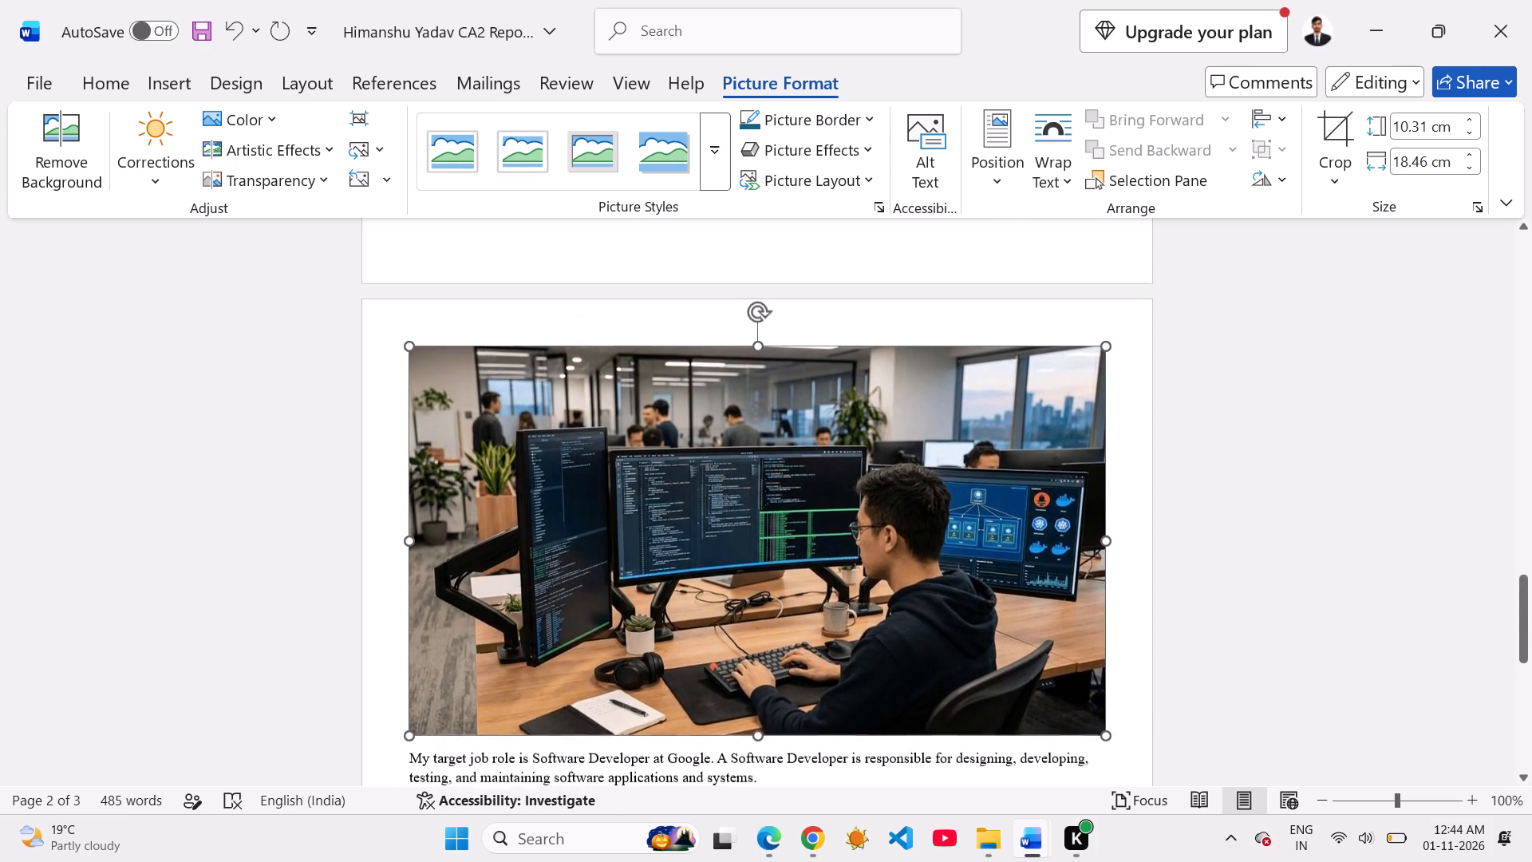
pyautogui.scroll(1, 720, 526)
pyautogui.moveTo(720, 526); pyautogui.dragTo(719, 365)
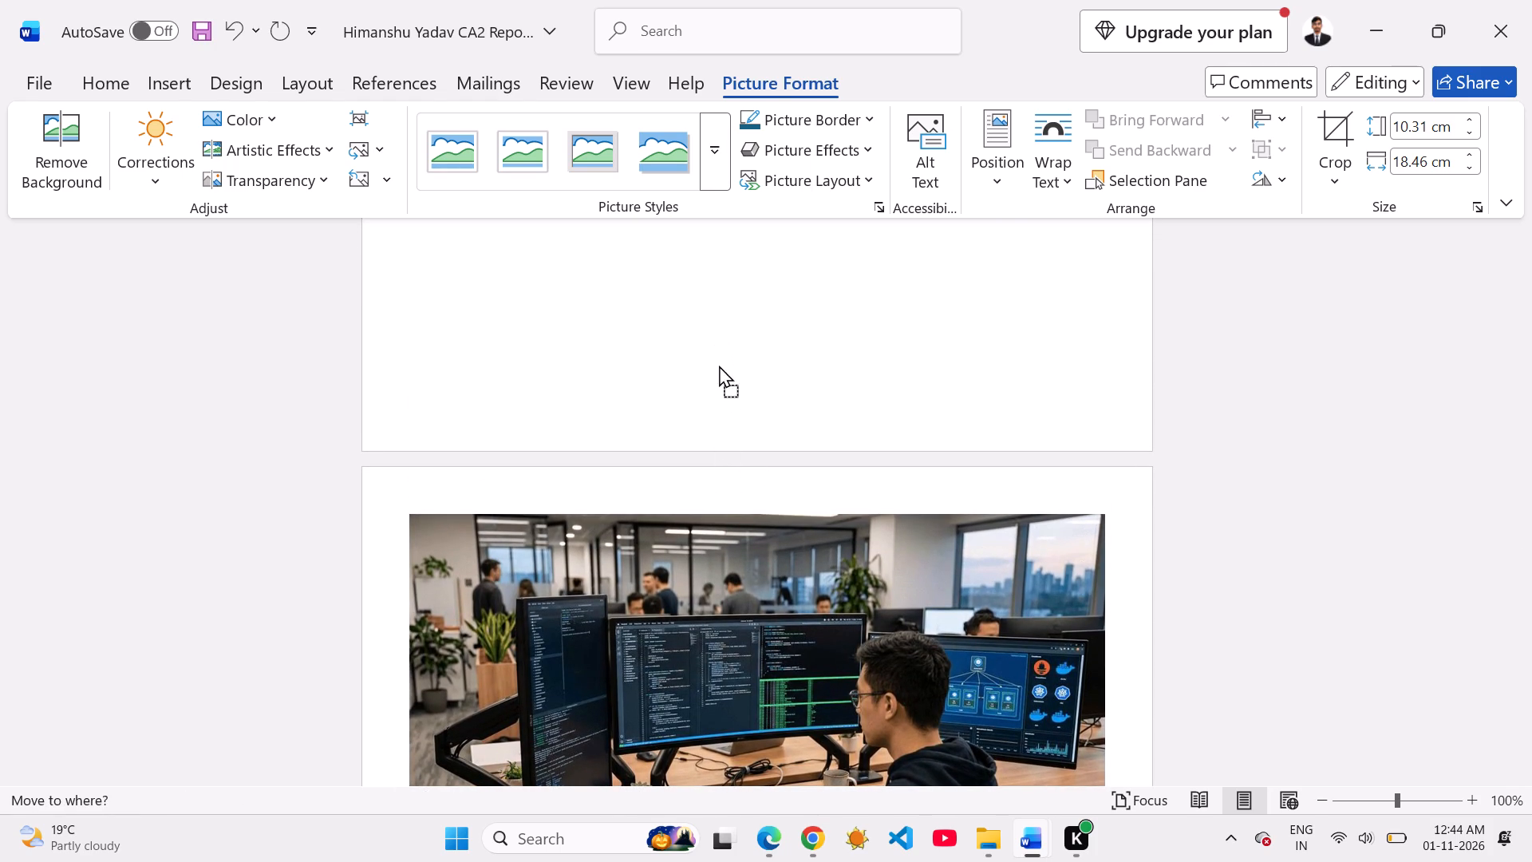
pyautogui.moveTo(719, 365); pyautogui.dragTo(752, 399)
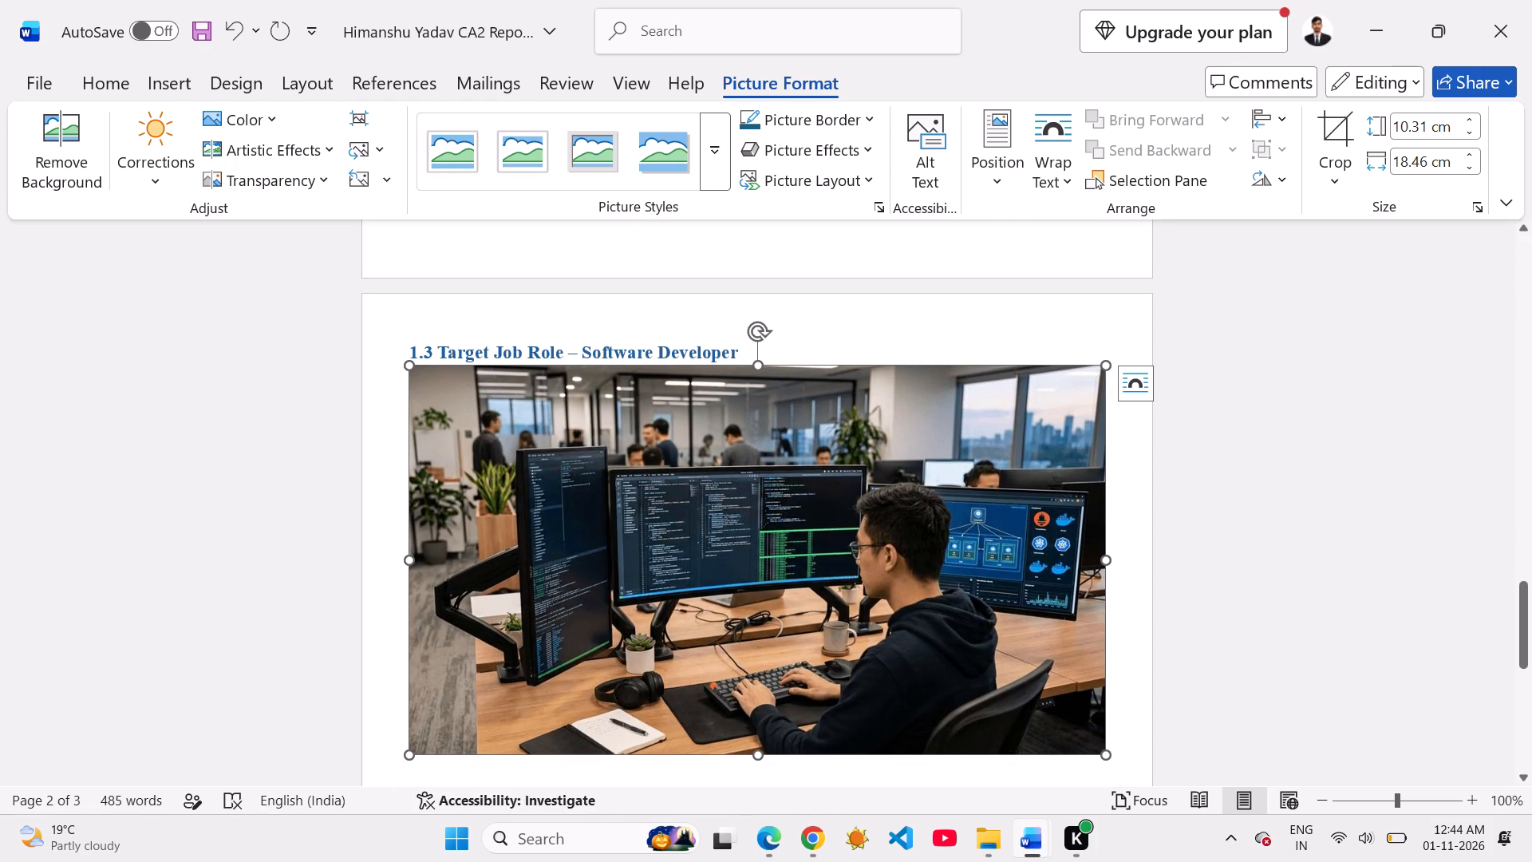
# Set the developer picture's position to the middle centre of the page with text wrapping.
pyautogui.scroll(2, 785, 403)
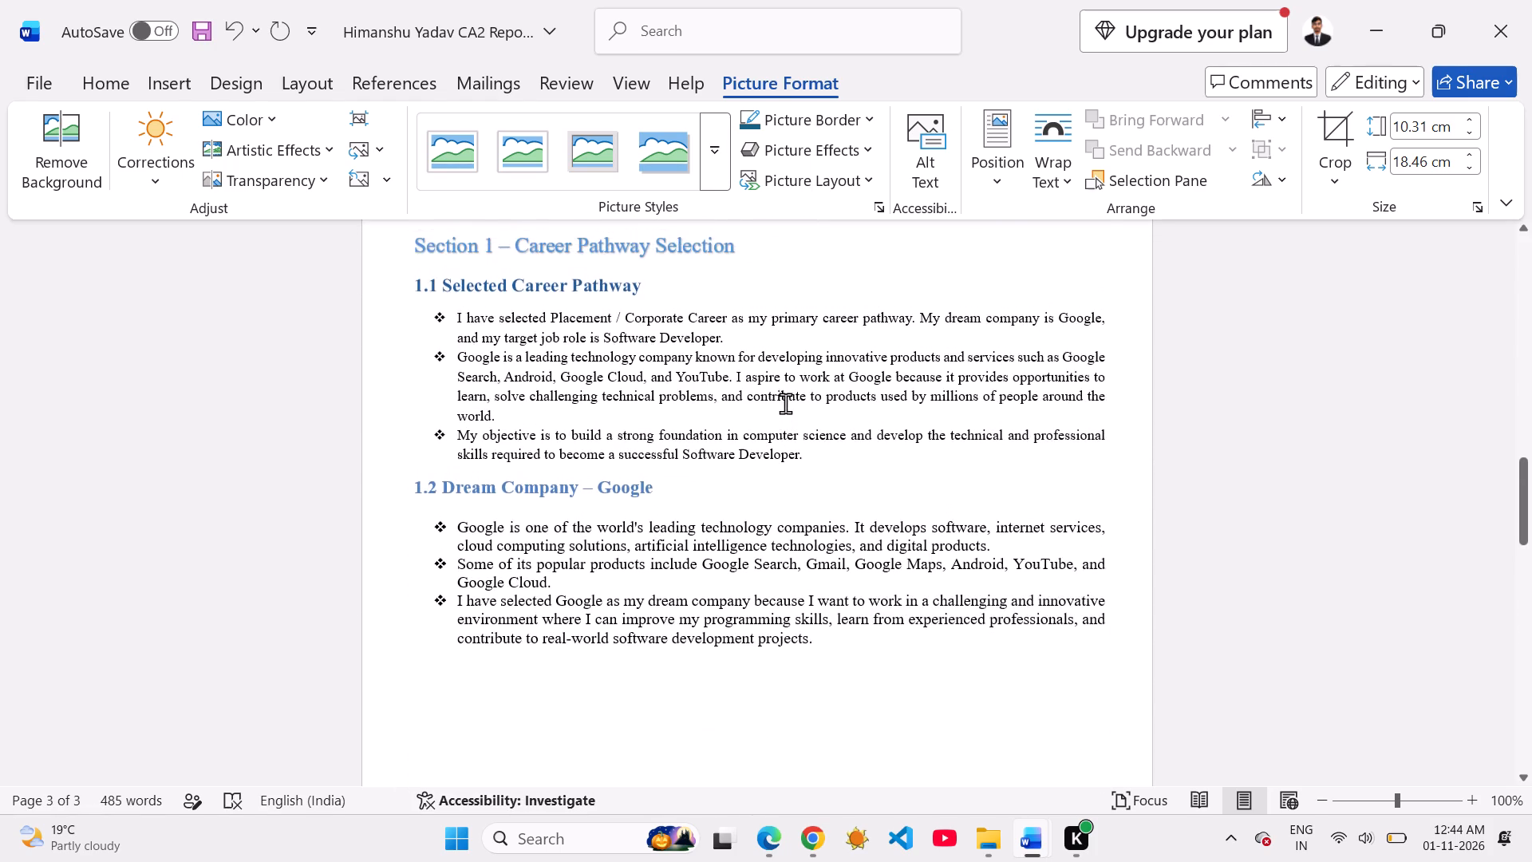
pyautogui.scroll(1, 785, 403)
pyautogui.click(987, 178)
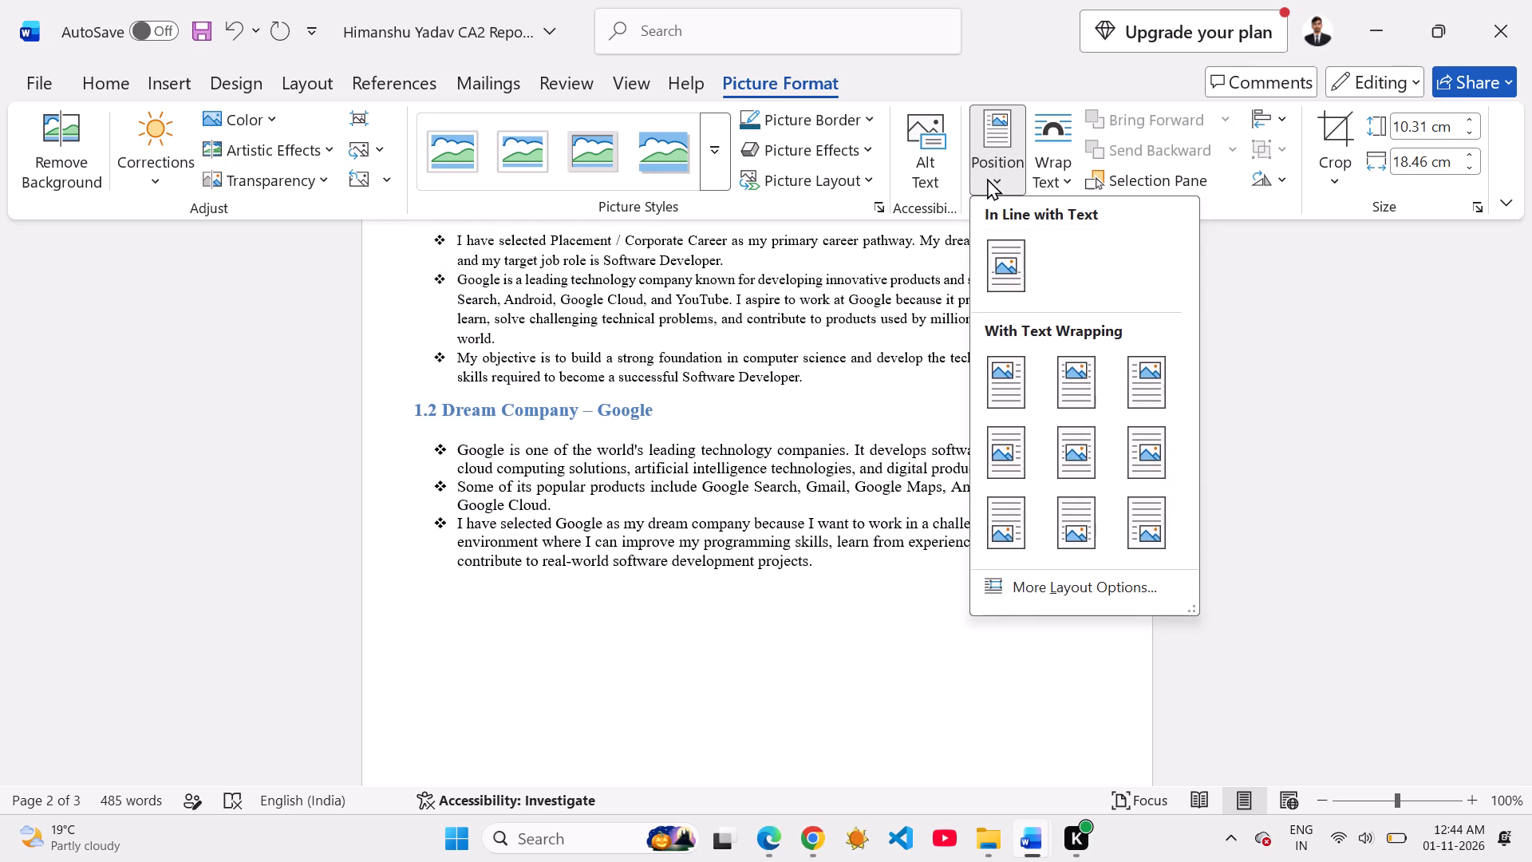
pyautogui.click(1071, 452)
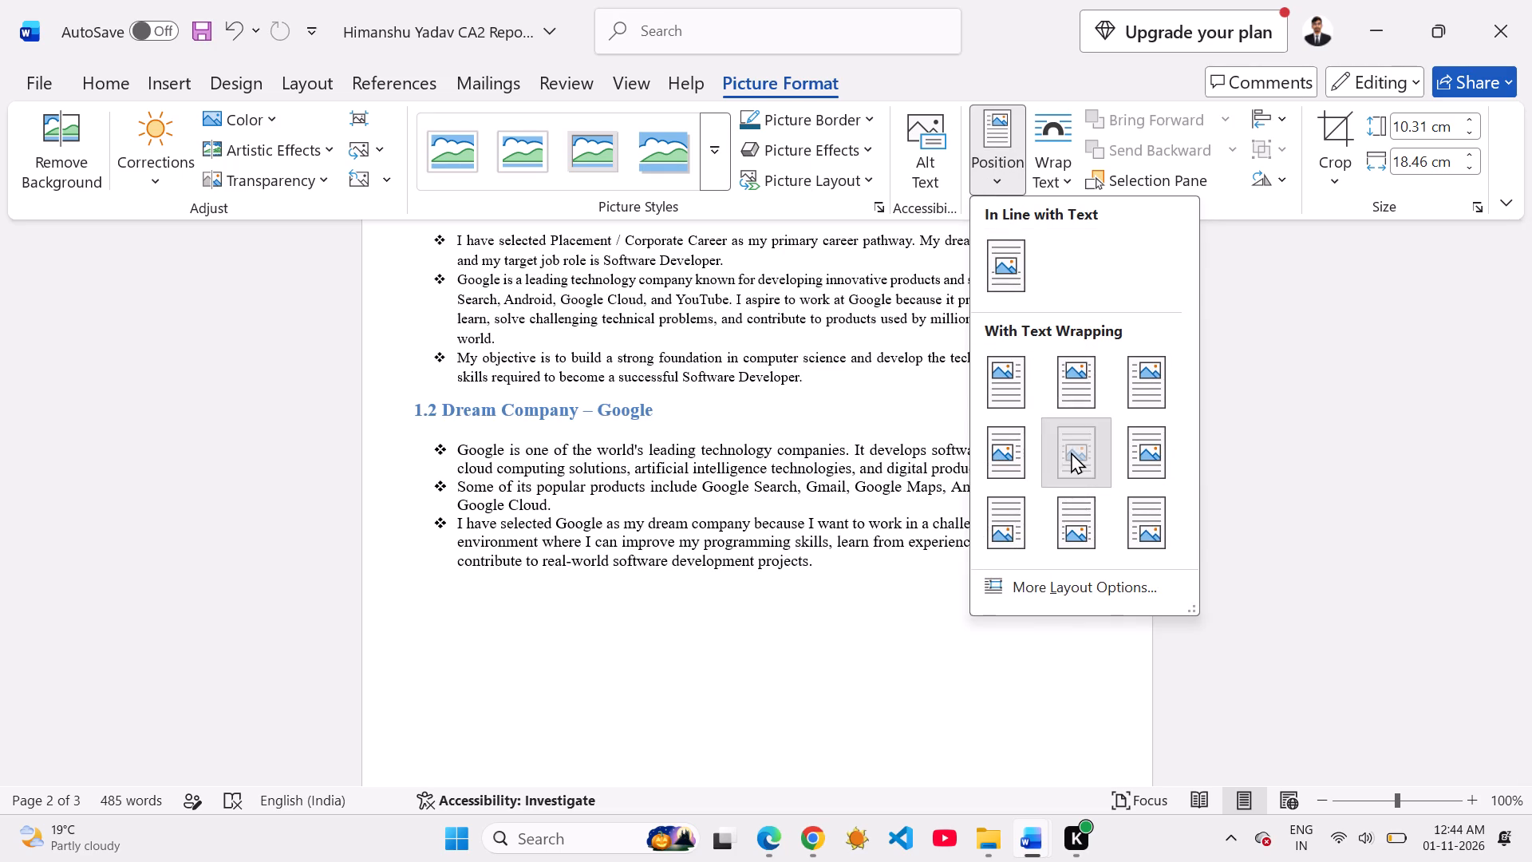
# Examine how the 1.3 Target Job Role heading and the office picture are placed across pages 2 and 3.
pyautogui.scroll(-3, 798, 596)
pyautogui.scroll(1, 798, 596)
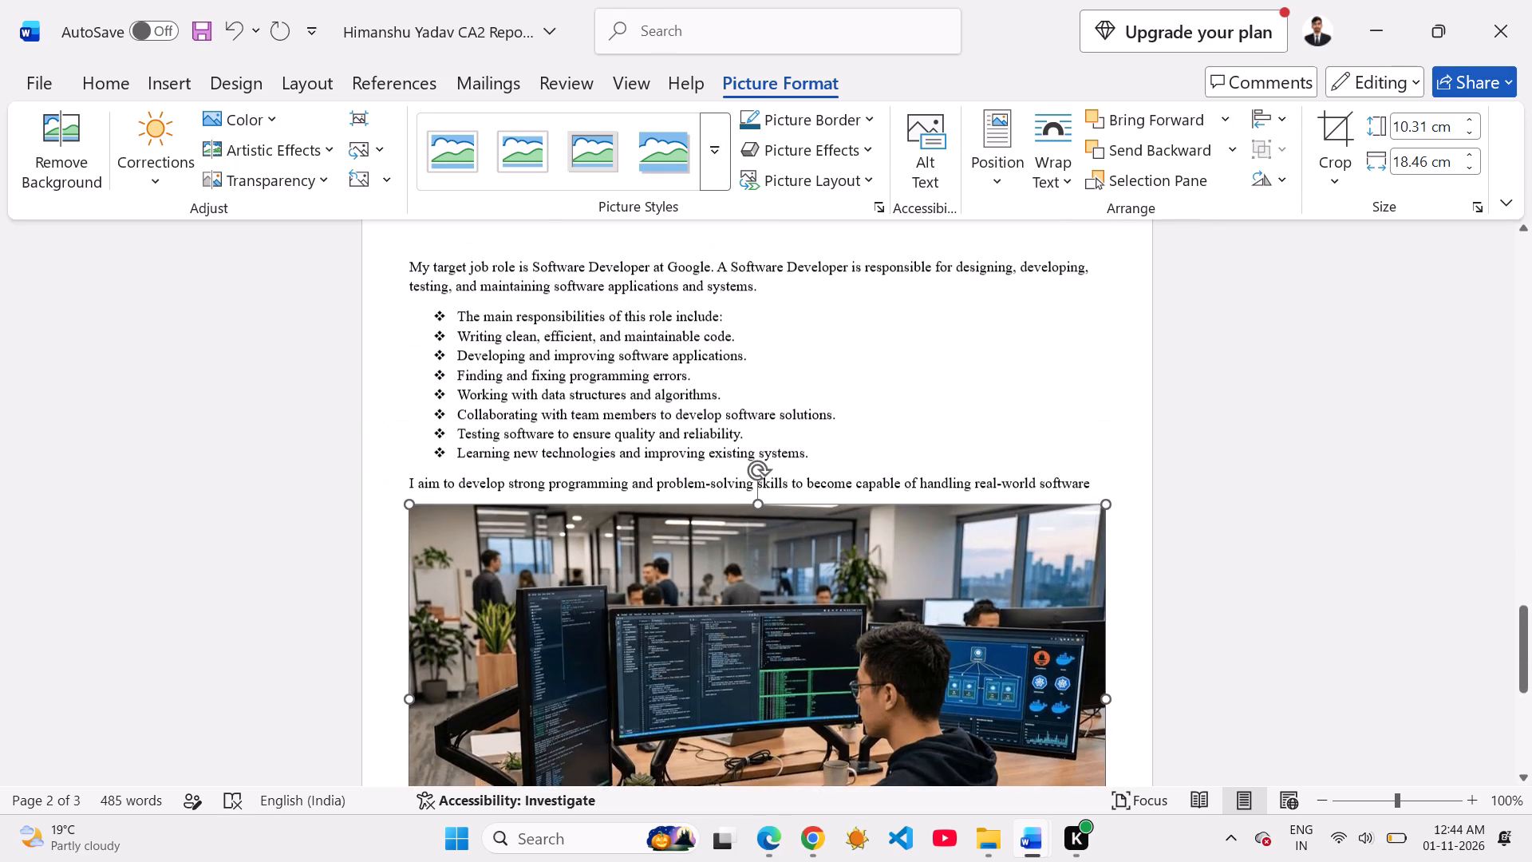
pyautogui.scroll(1, 798, 596)
pyautogui.scroll(-1, 798, 596)
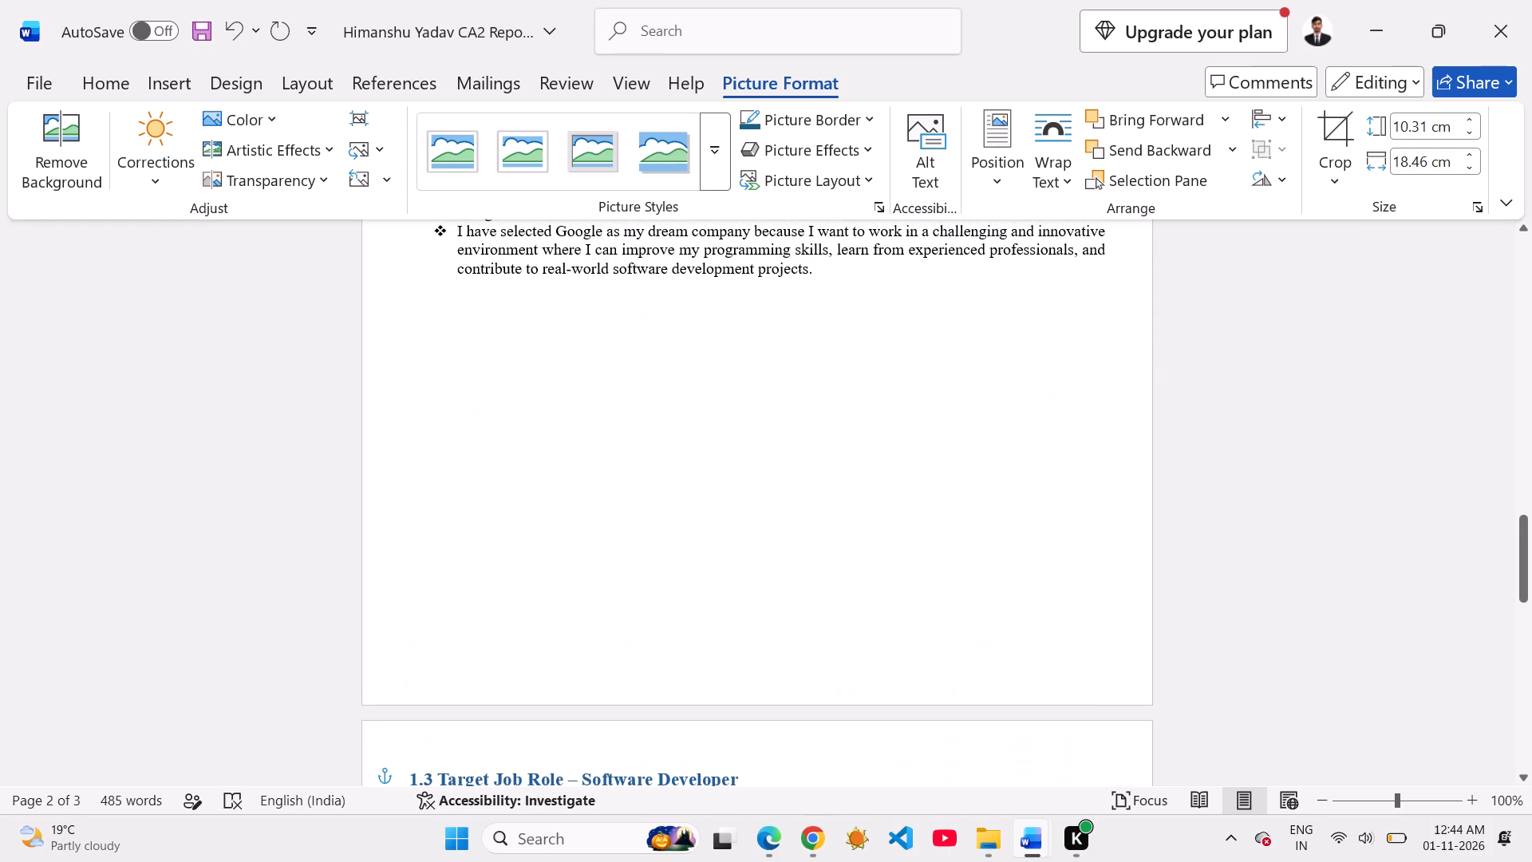
pyautogui.scroll(-3, 798, 596)
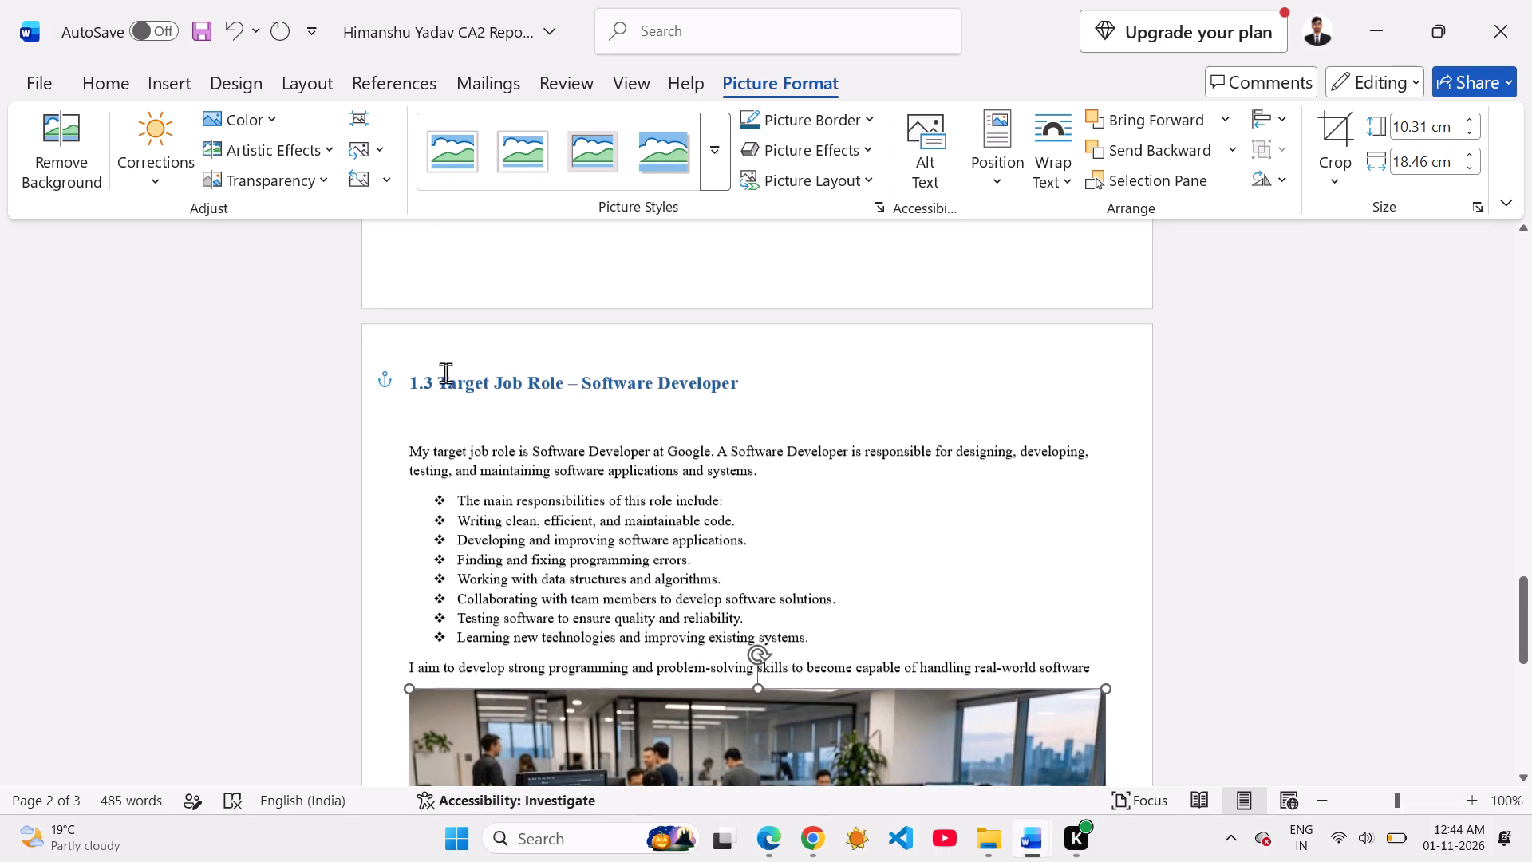
pyautogui.click(400, 387)
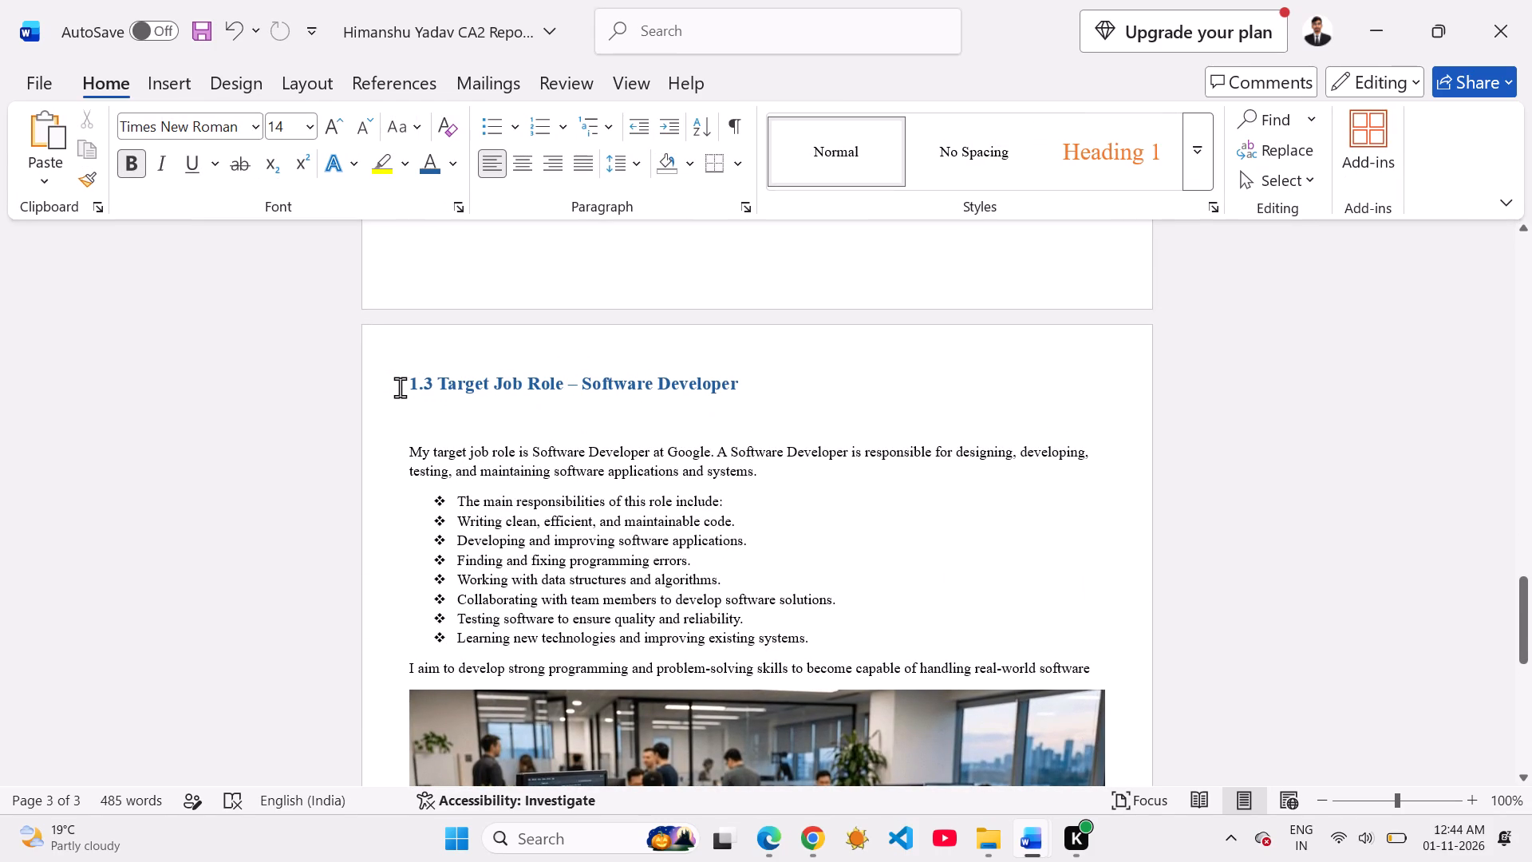
pyautogui.moveTo(408, 383); pyautogui.dragTo(489, 385)
pyautogui.moveTo(489, 385); pyautogui.dragTo(769, 386)
pyautogui.scroll(2, 769, 386)
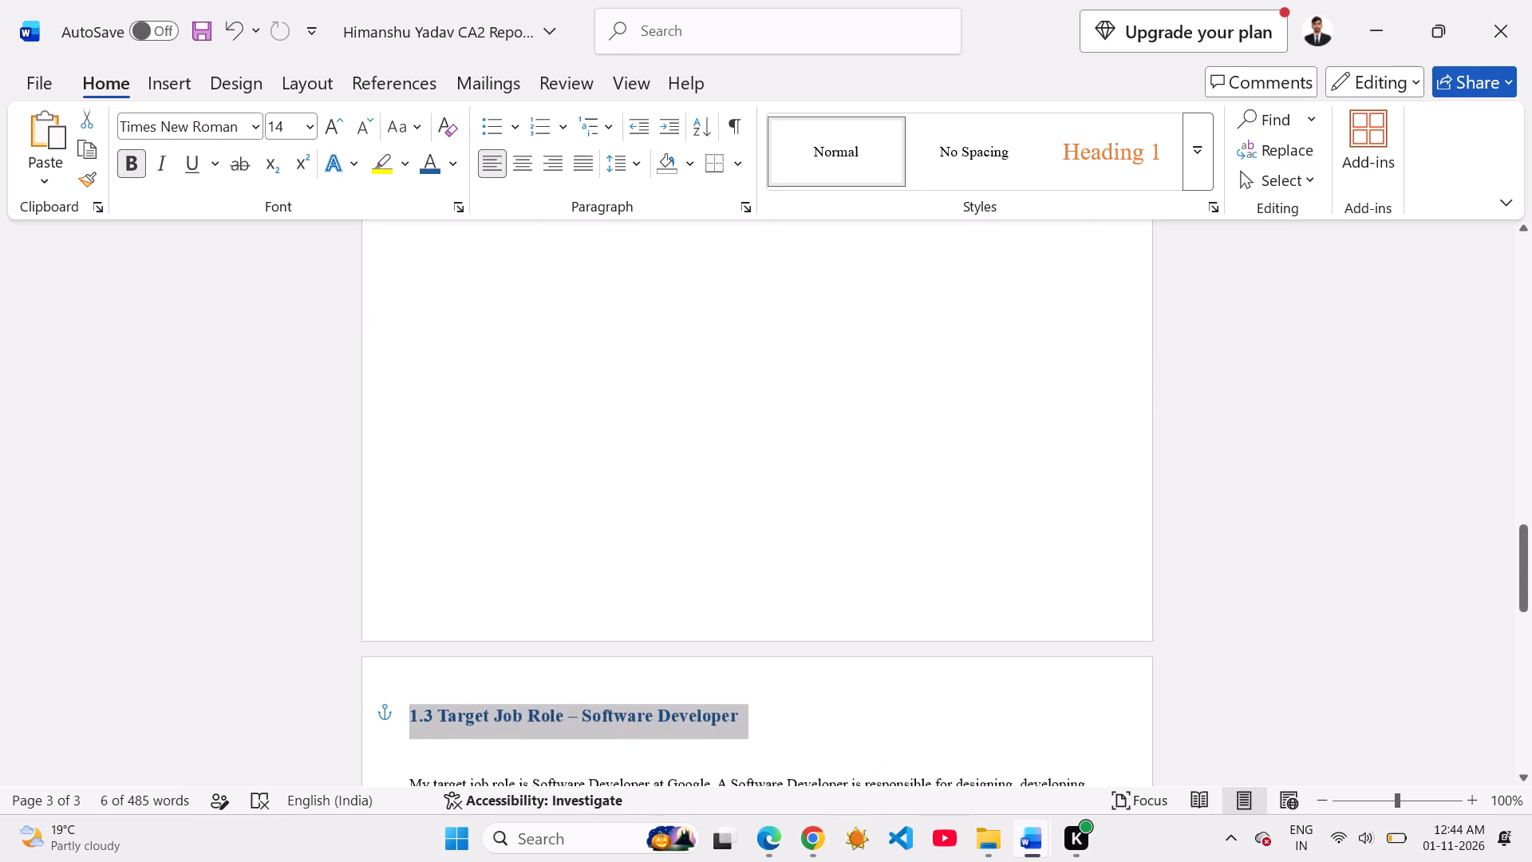
pyautogui.click(653, 376)
pyautogui.scroll(-1, 490, 691)
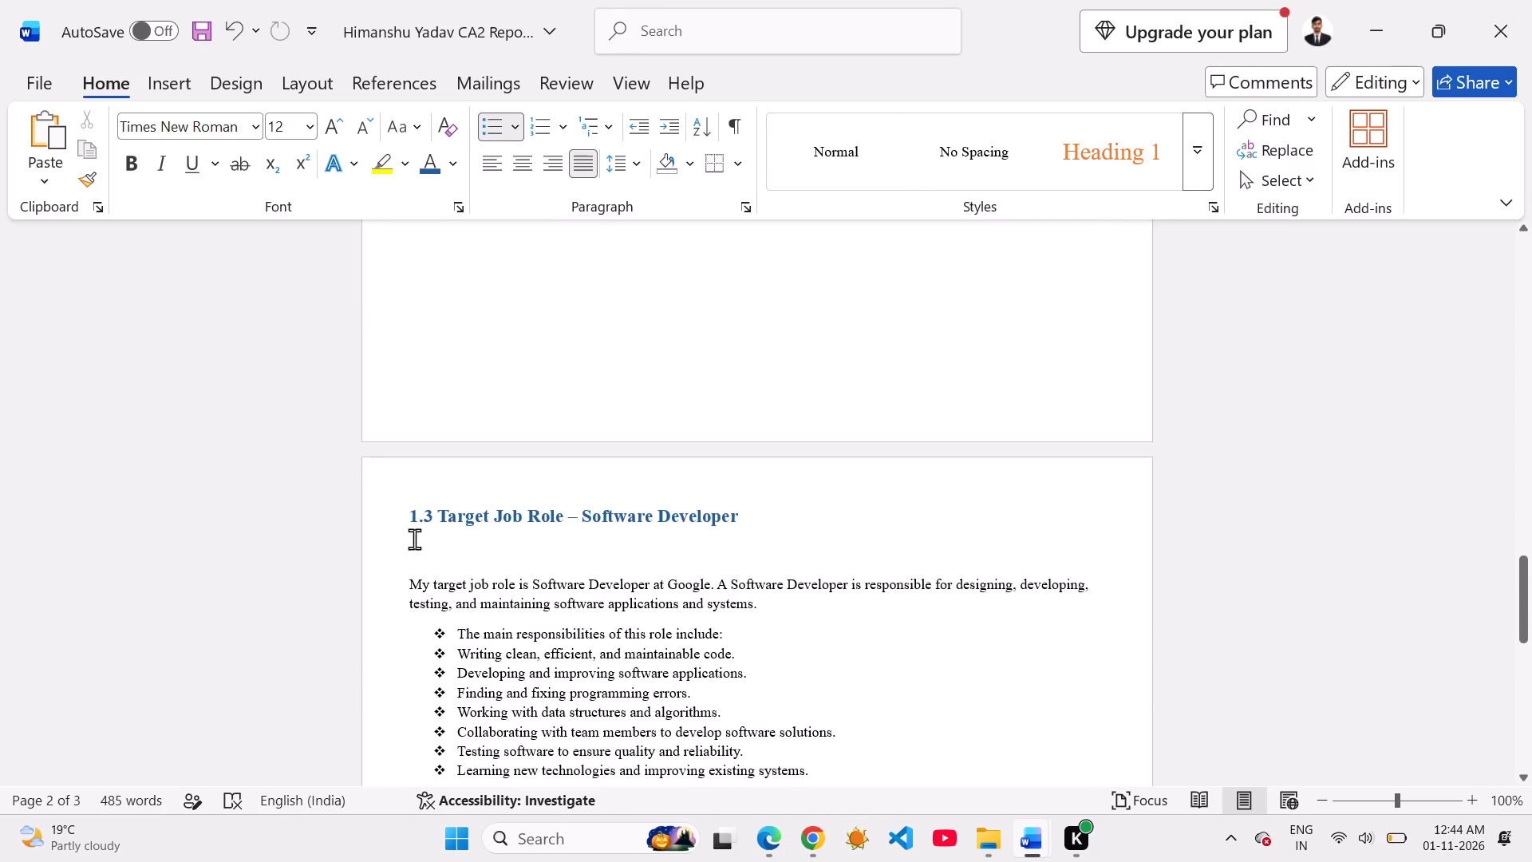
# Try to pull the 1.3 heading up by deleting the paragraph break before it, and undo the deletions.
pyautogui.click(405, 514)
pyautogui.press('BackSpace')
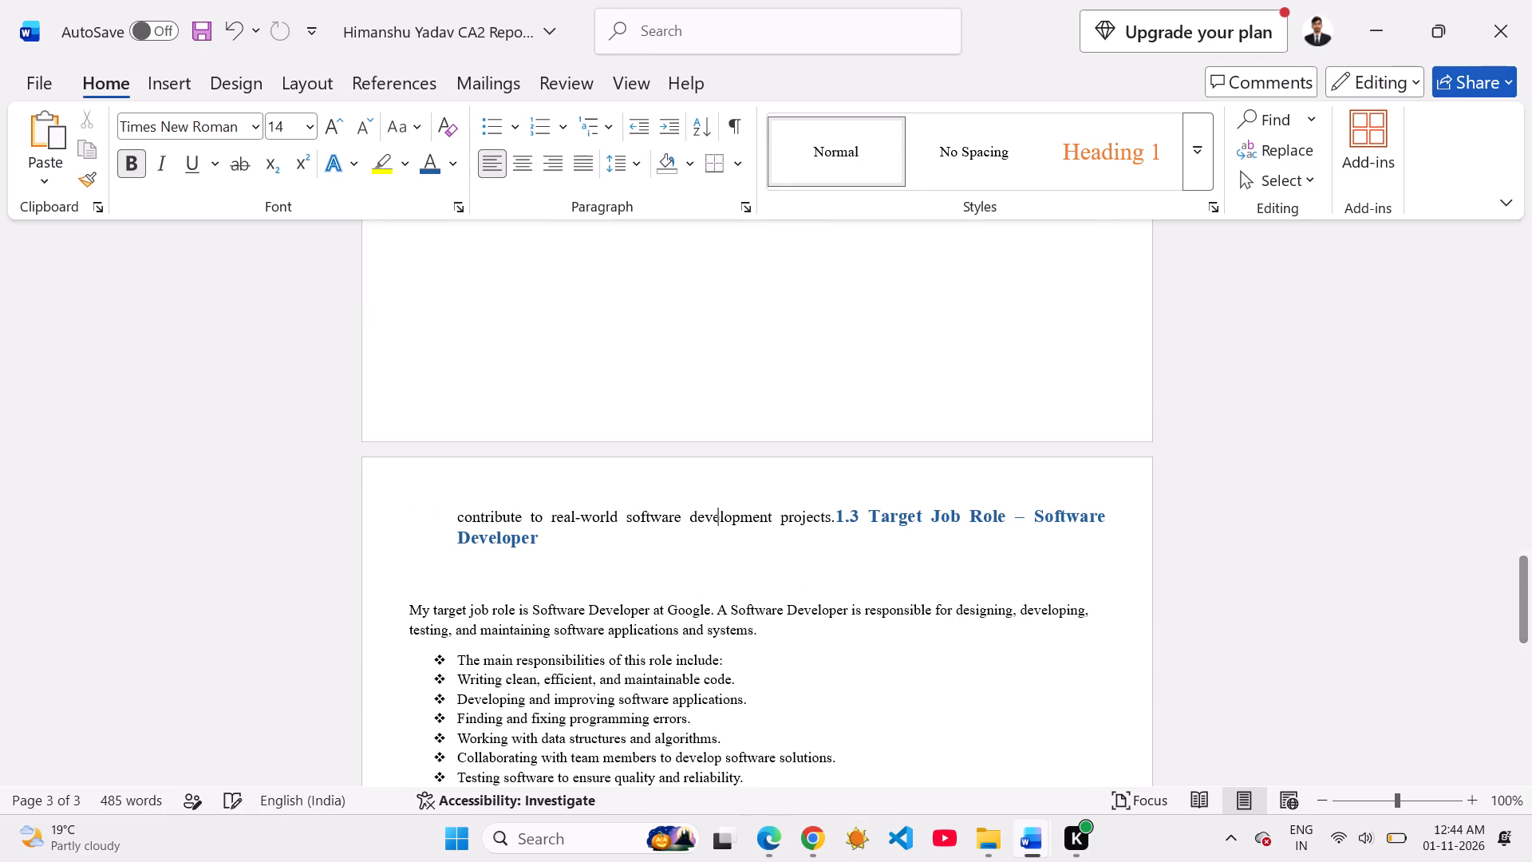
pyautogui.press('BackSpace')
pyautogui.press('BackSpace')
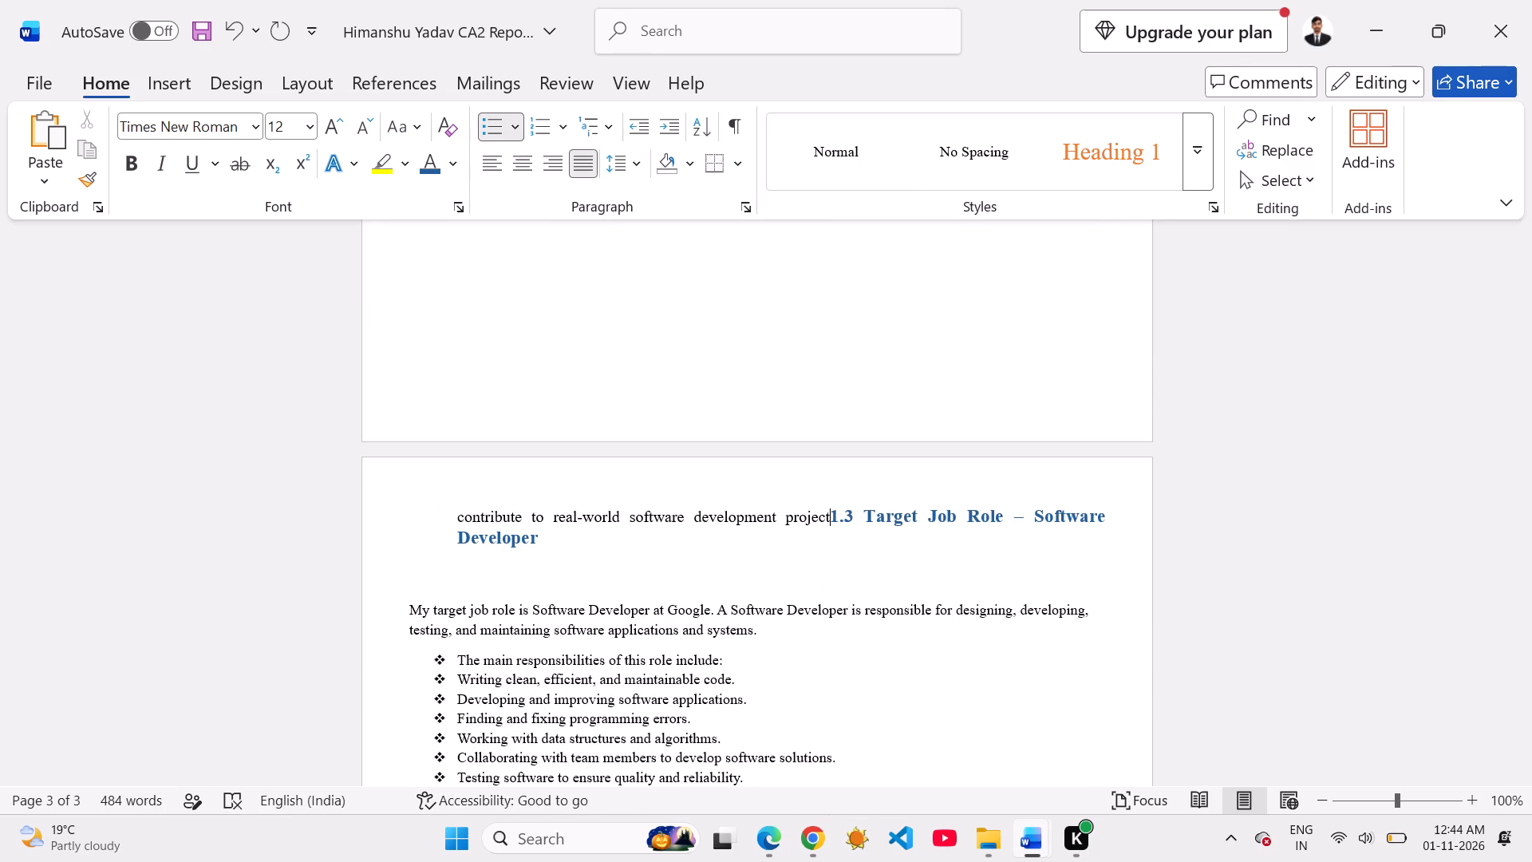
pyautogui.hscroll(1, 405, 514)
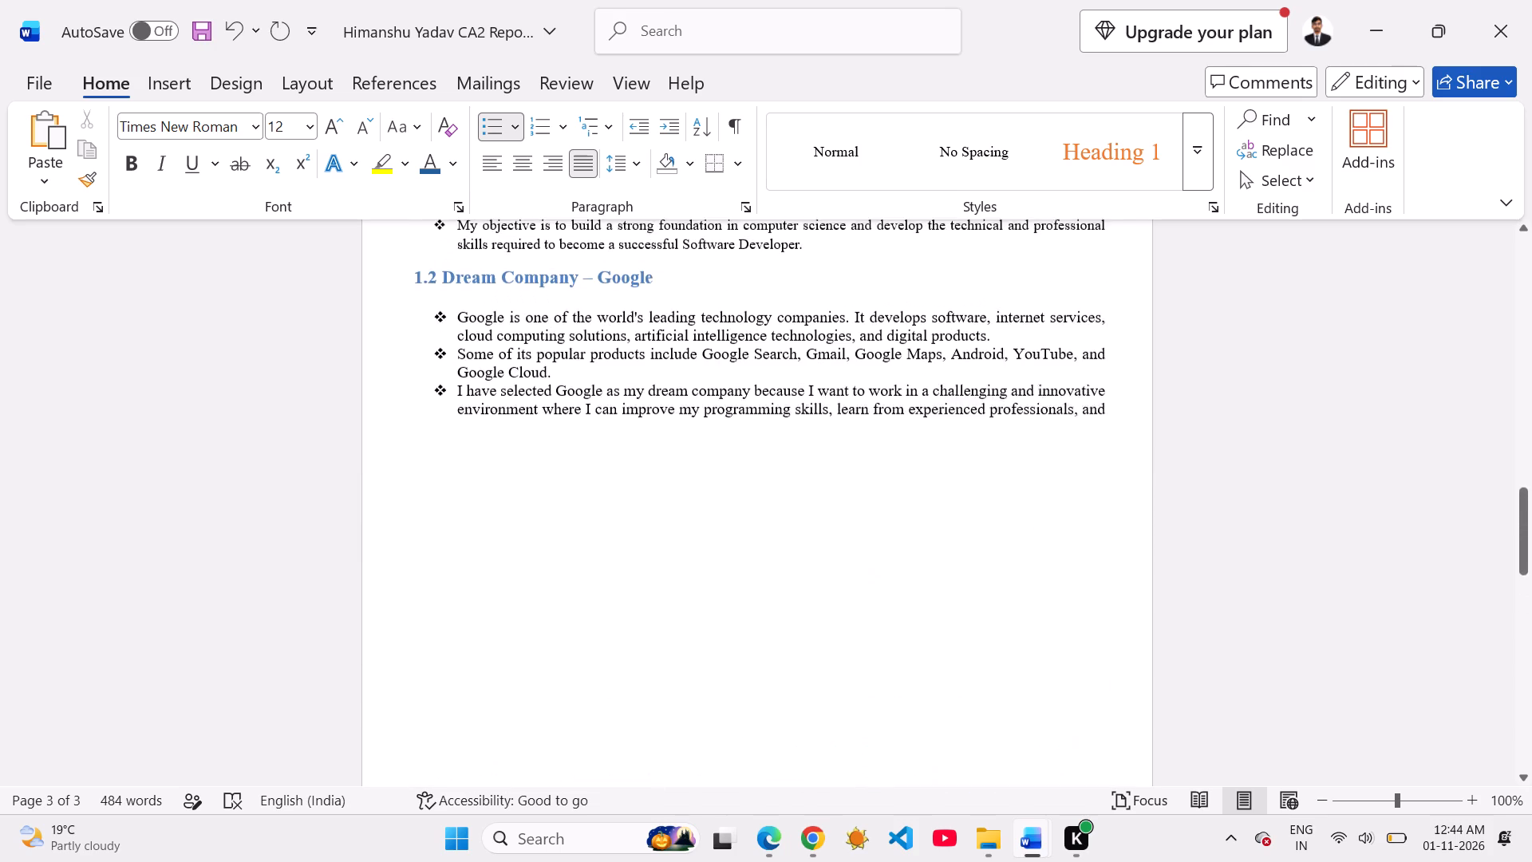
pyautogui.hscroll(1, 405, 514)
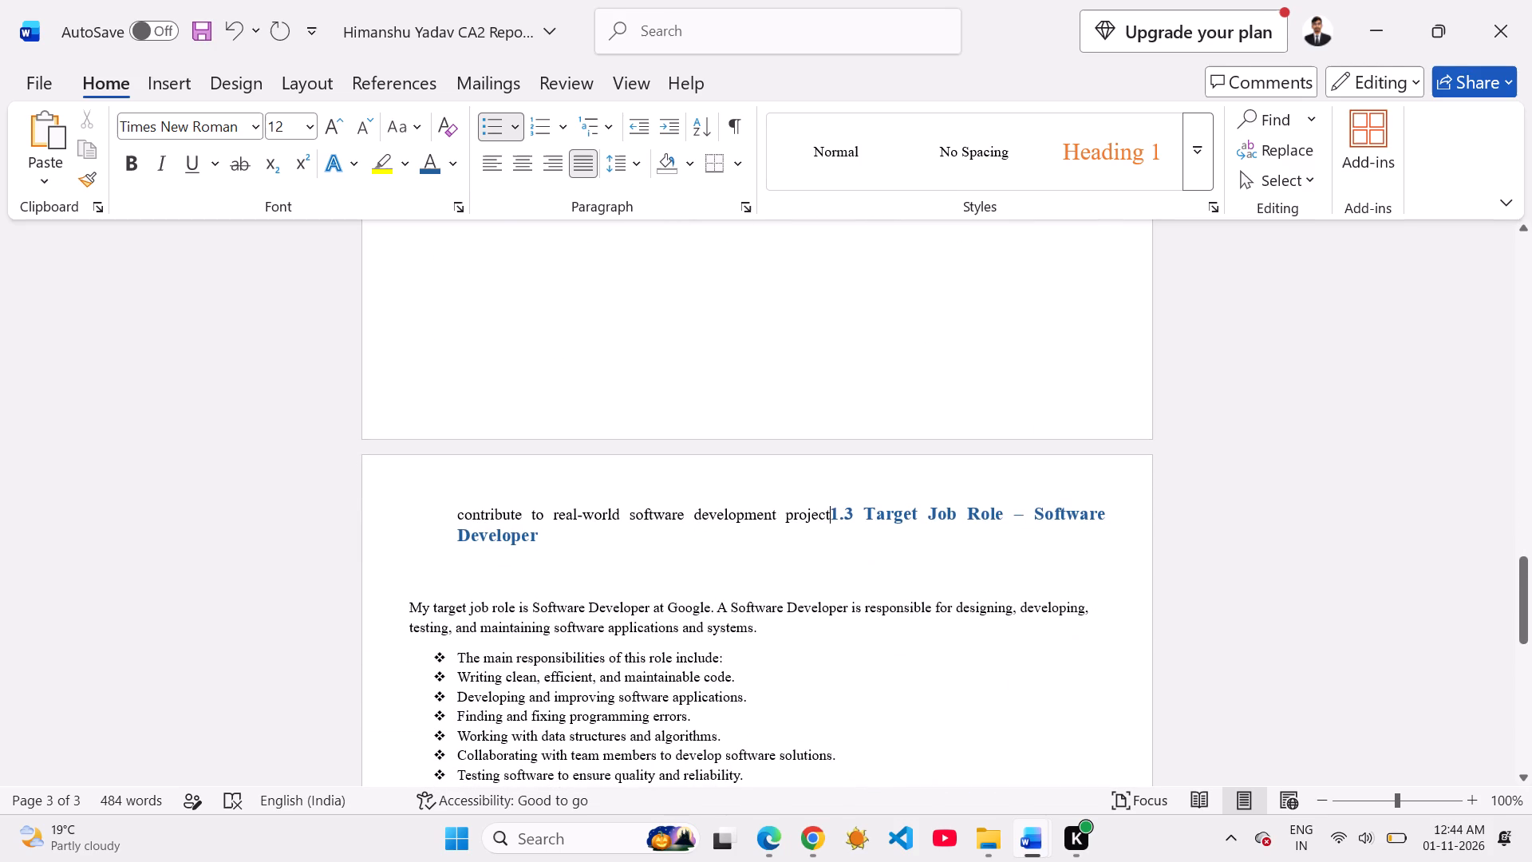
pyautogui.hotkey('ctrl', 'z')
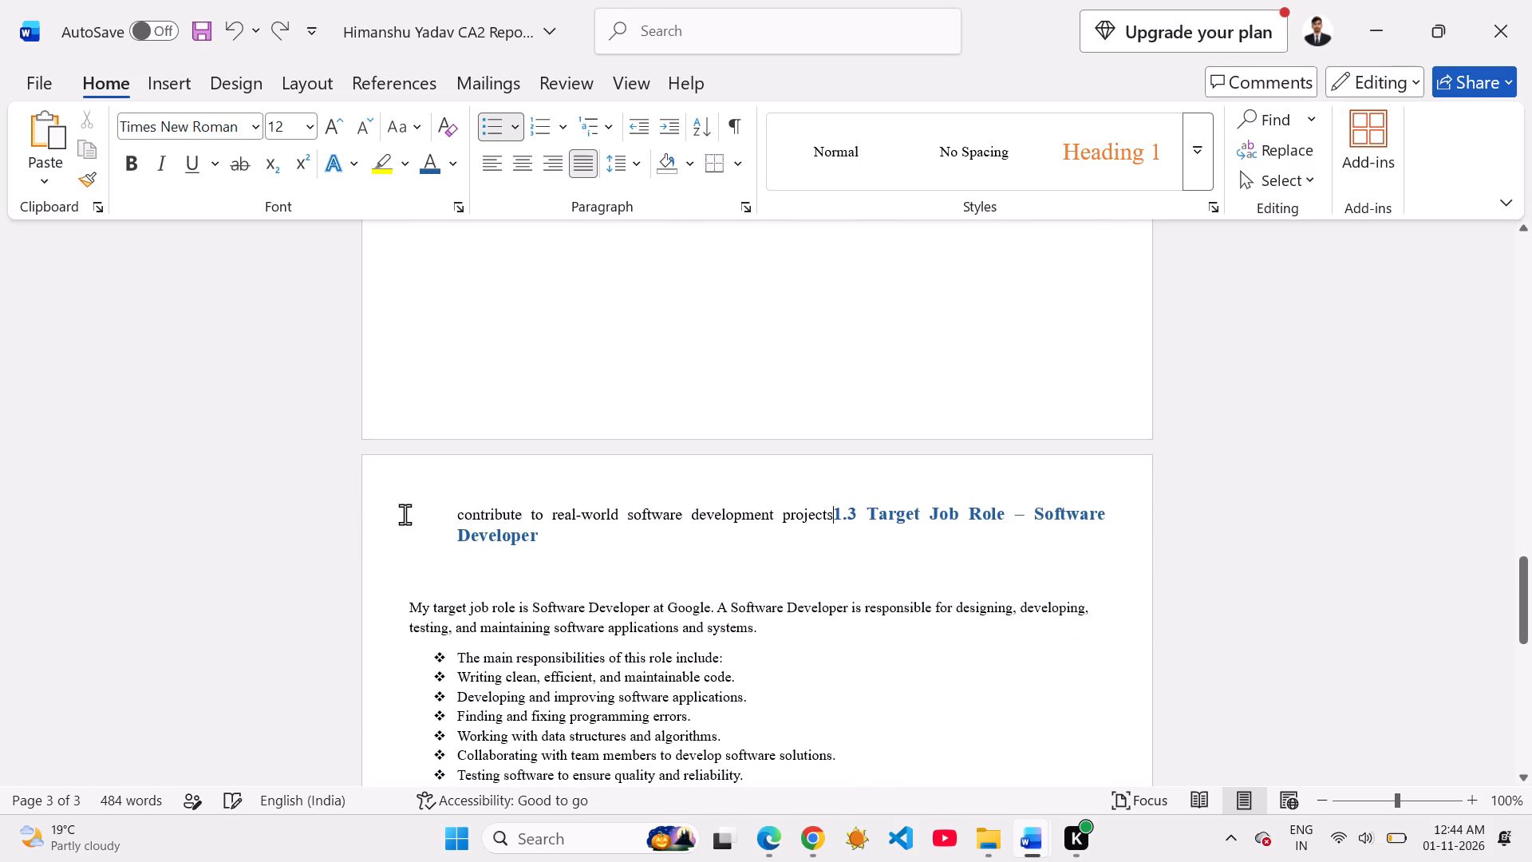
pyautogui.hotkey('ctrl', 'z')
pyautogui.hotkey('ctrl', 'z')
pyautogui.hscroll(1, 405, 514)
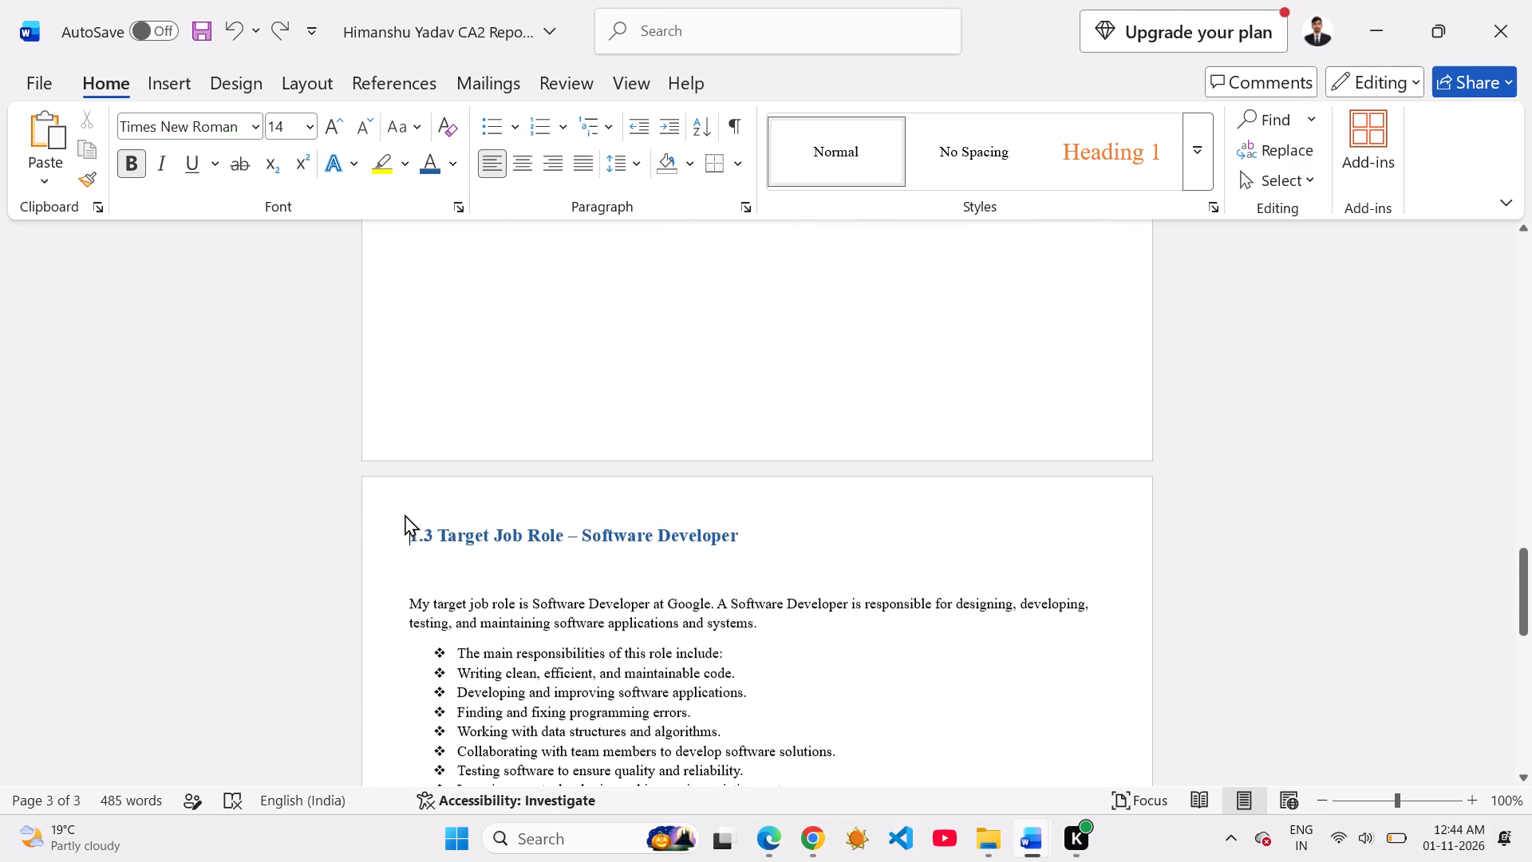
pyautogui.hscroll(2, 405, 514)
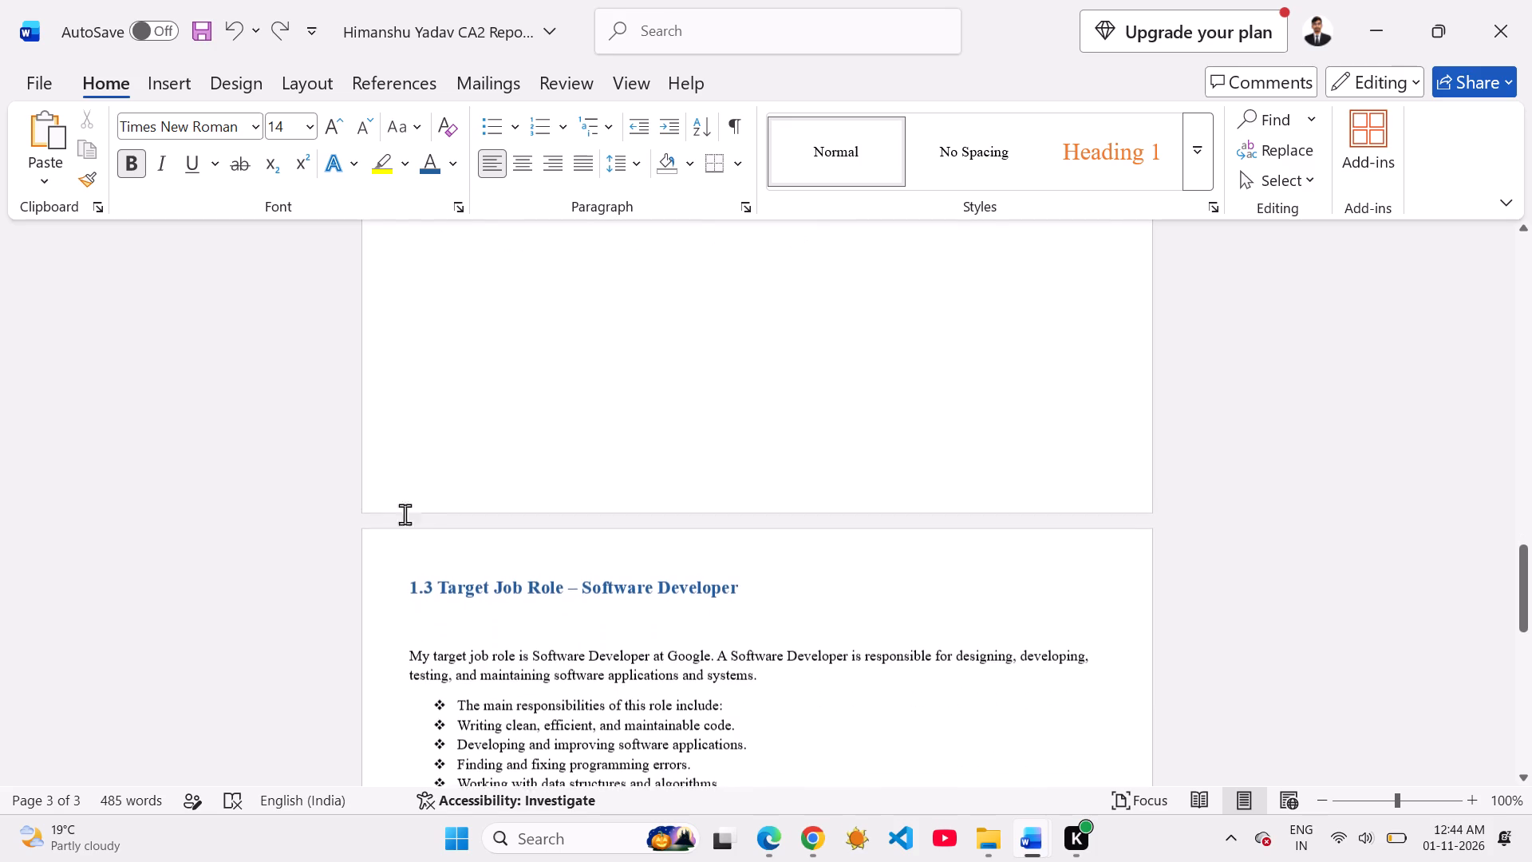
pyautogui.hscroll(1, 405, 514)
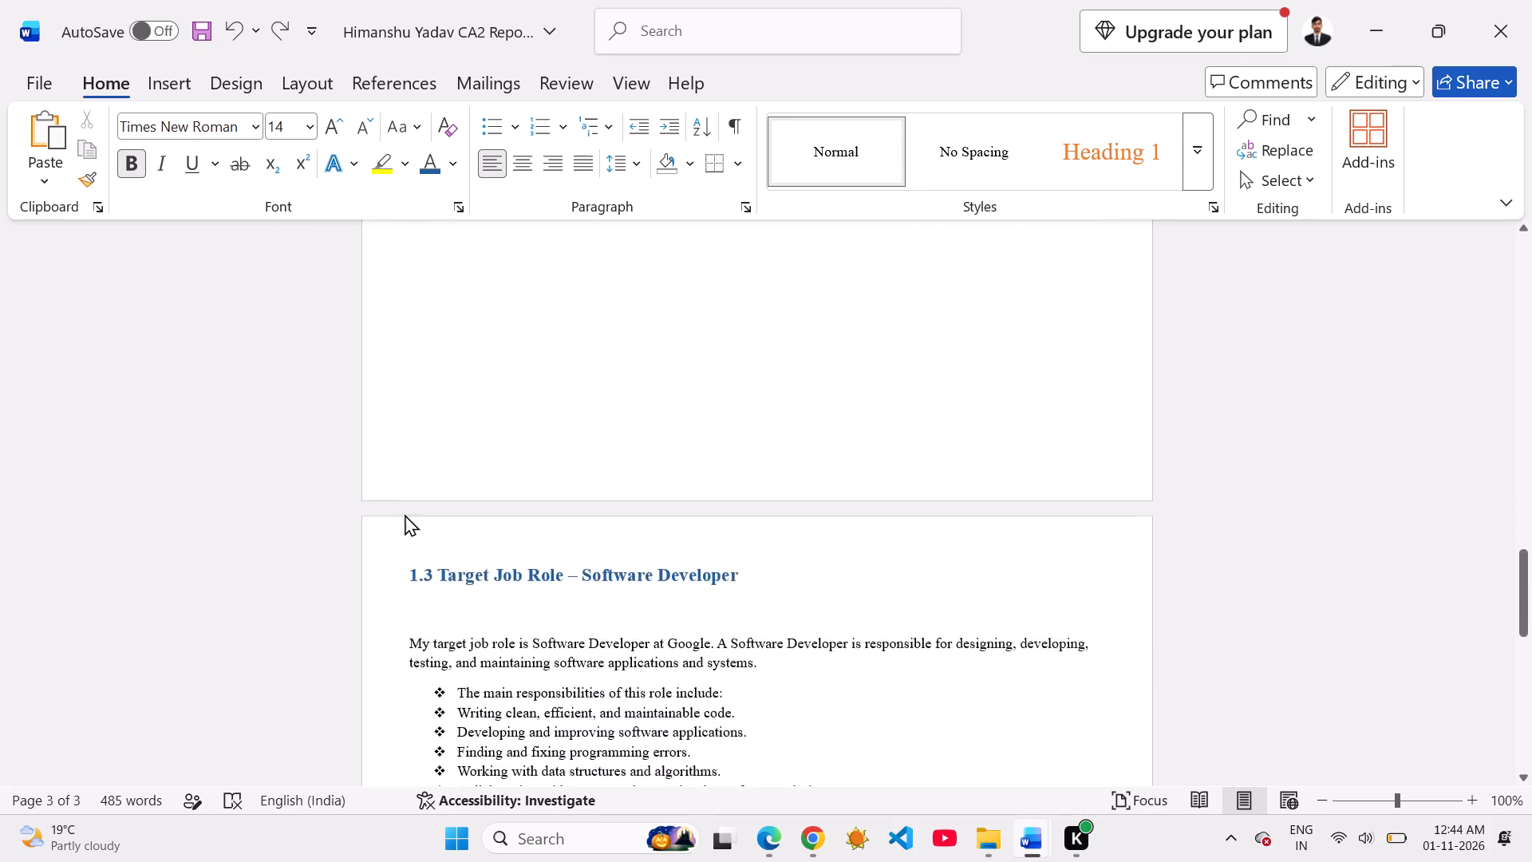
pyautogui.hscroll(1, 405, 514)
# Move the office picture below the closing 1.3 paragraph, shrink it to about three-fifths of its width and centre it horizontally.
pyautogui.scroll(2, 405, 514)
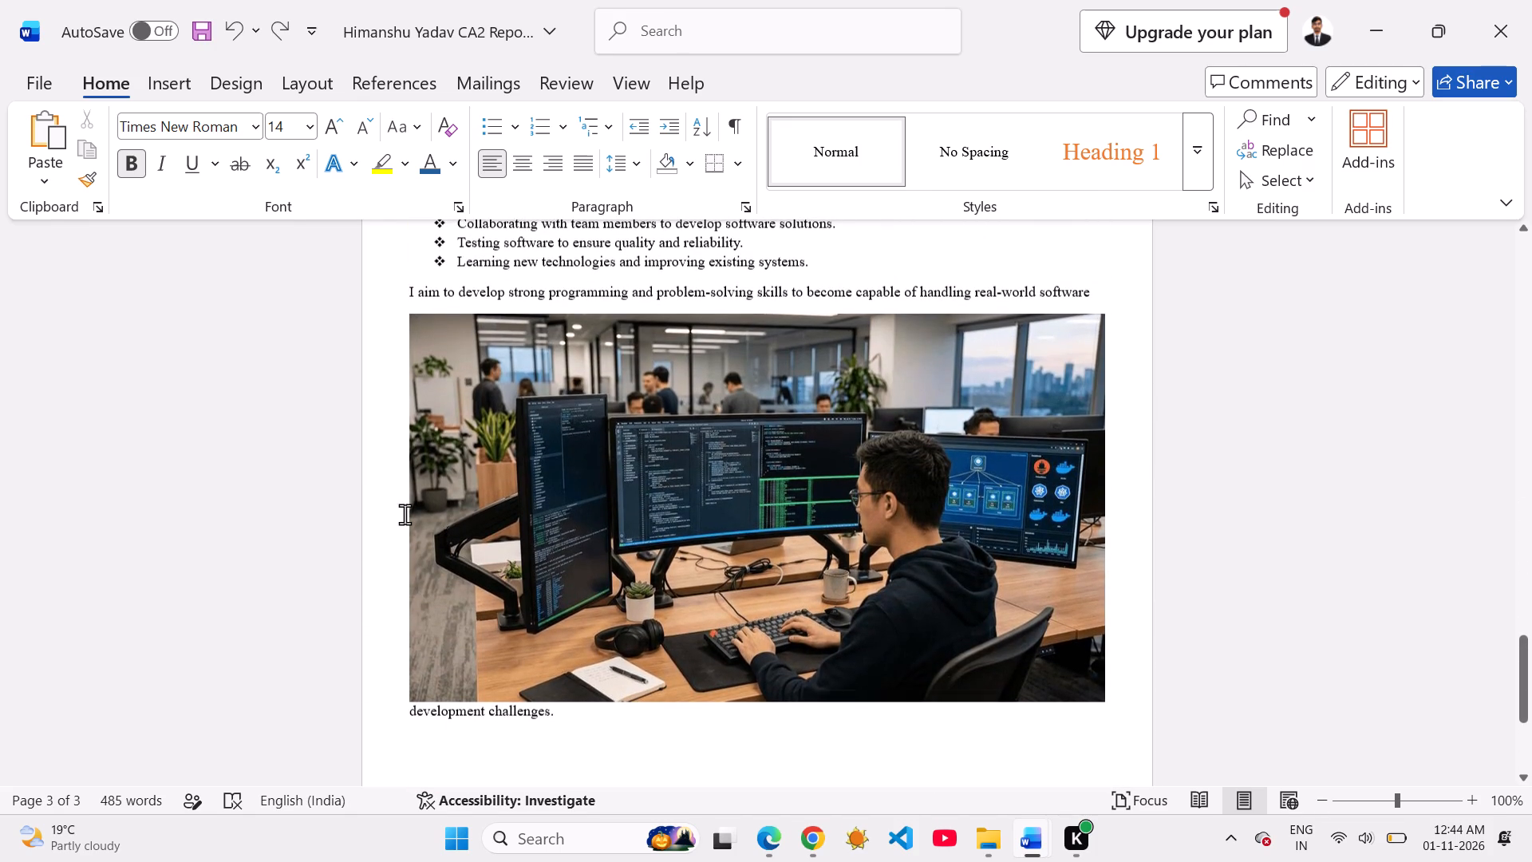
pyautogui.scroll(1, 405, 514)
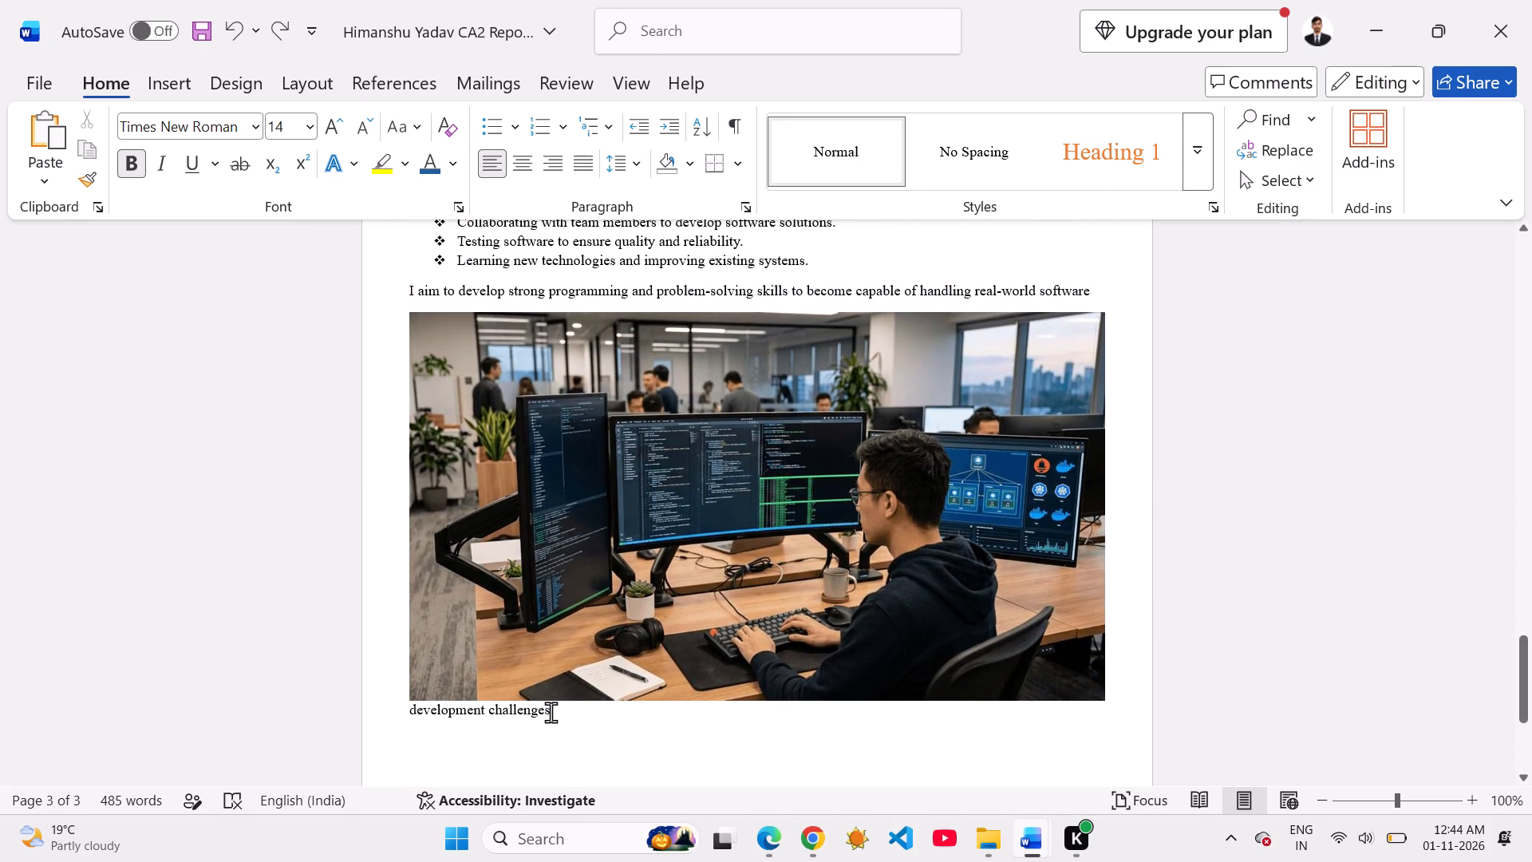
pyautogui.moveTo(539, 455); pyautogui.dragTo(553, 734)
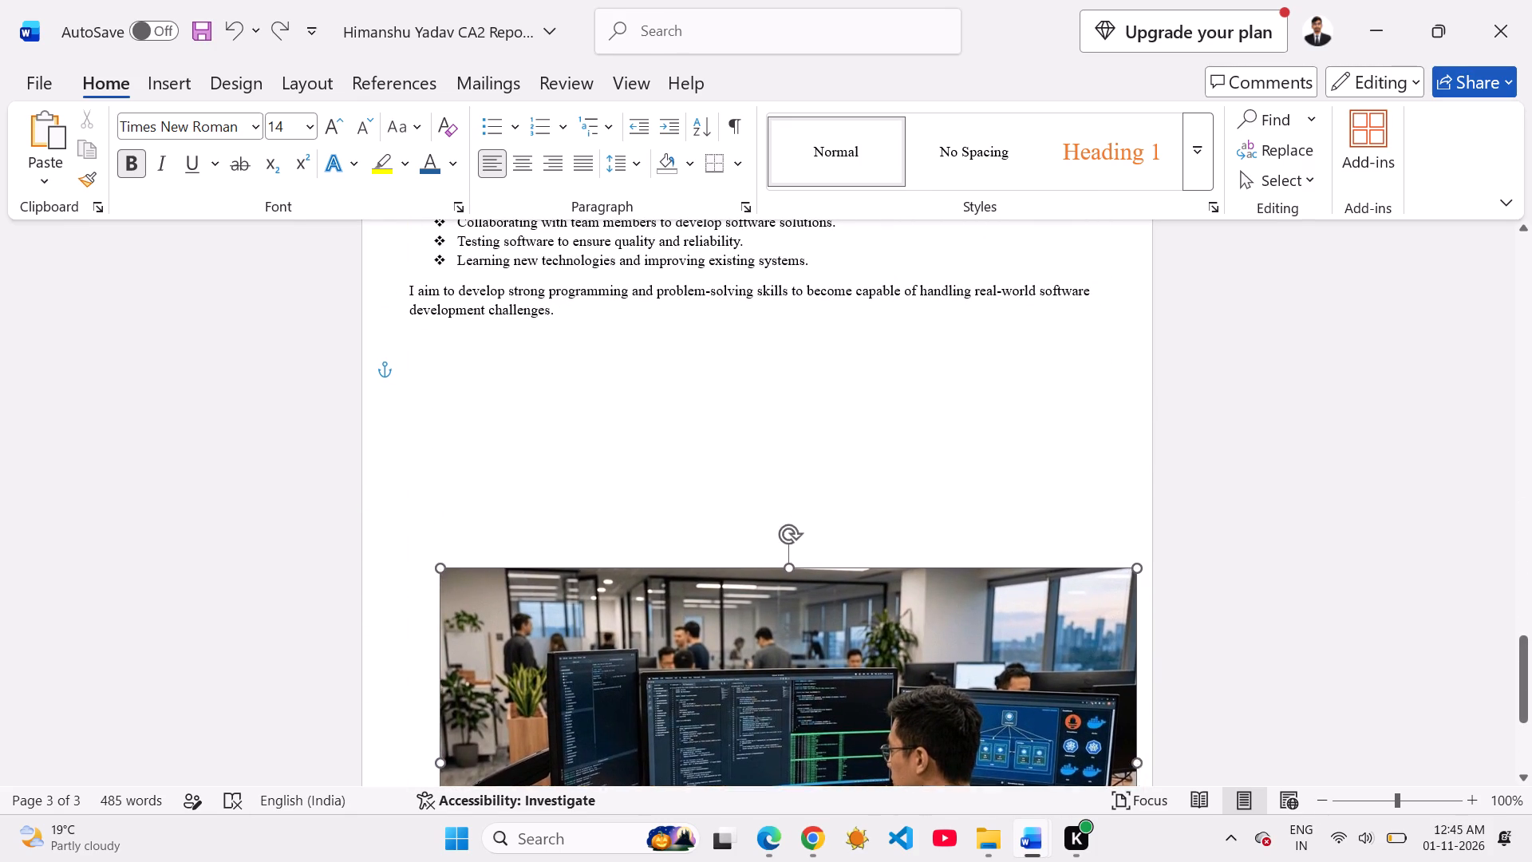
pyautogui.moveTo(553, 734); pyautogui.dragTo(514, 310)
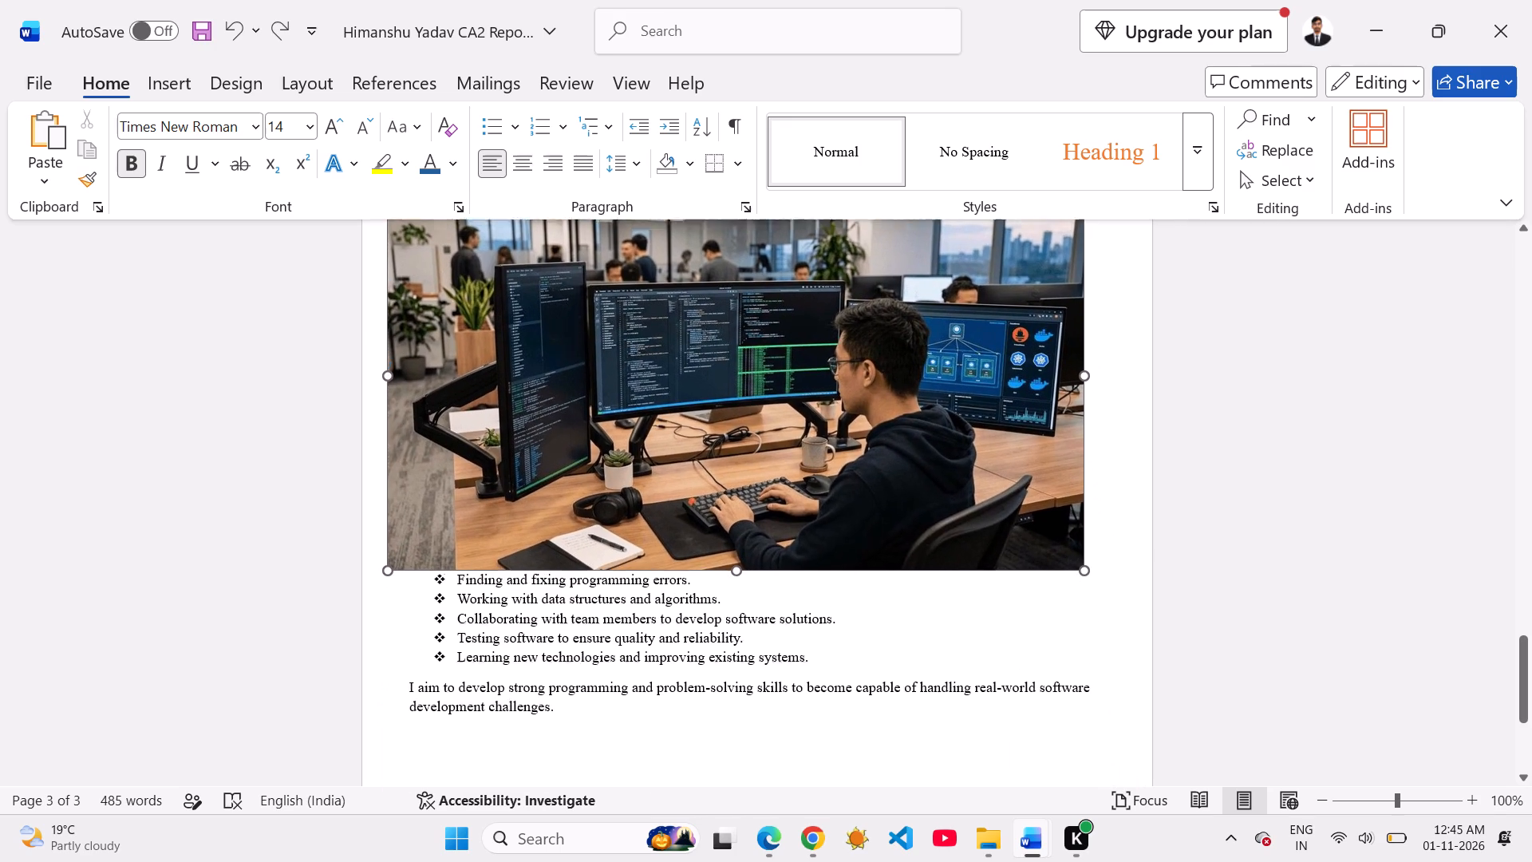
pyautogui.moveTo(514, 310); pyautogui.dragTo(544, 563)
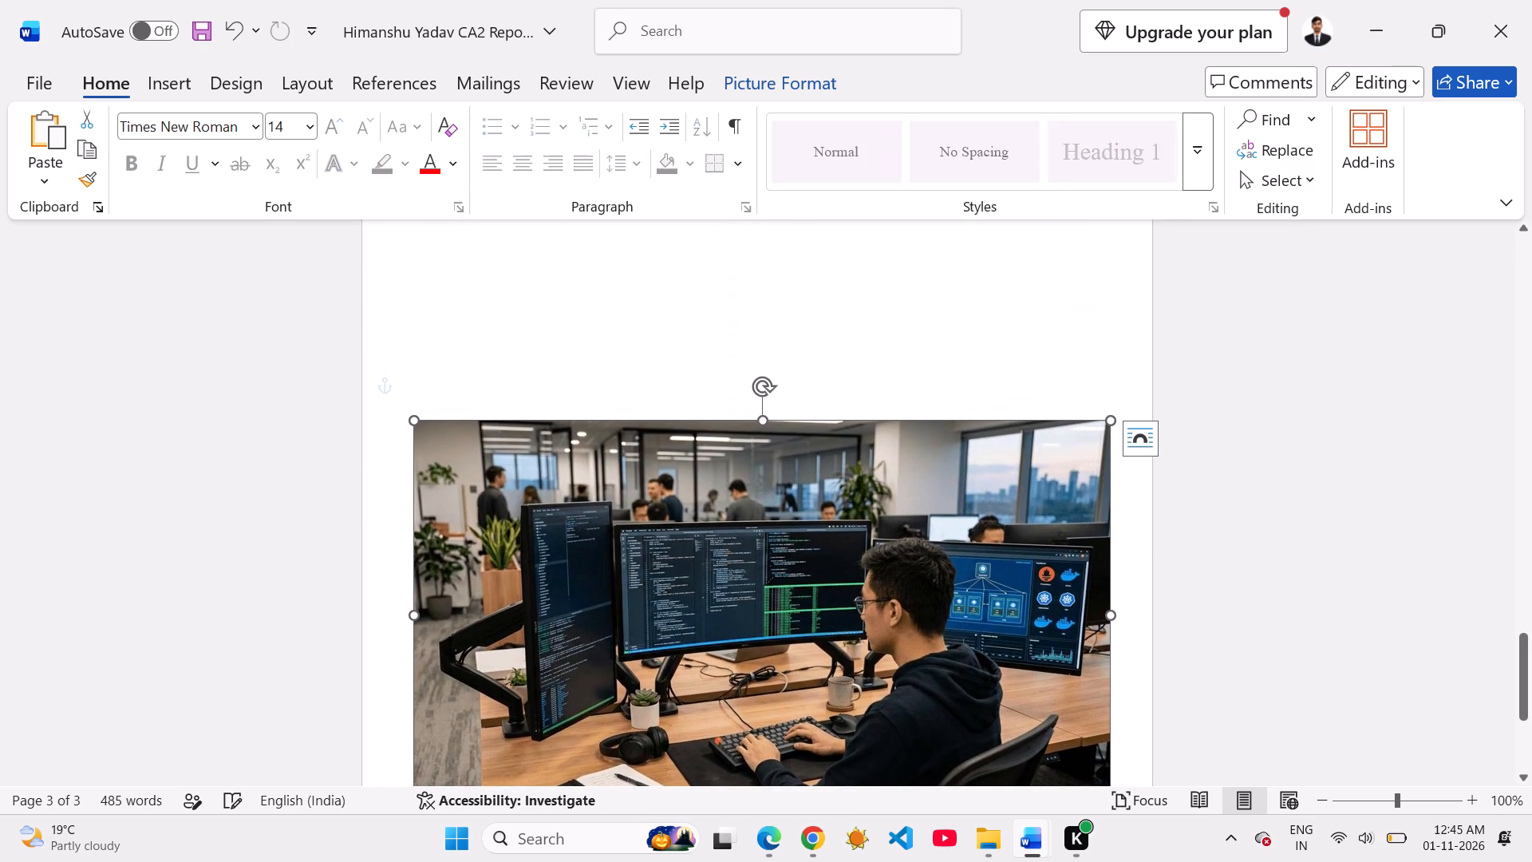
pyautogui.moveTo(412, 421); pyautogui.dragTo(571, 548)
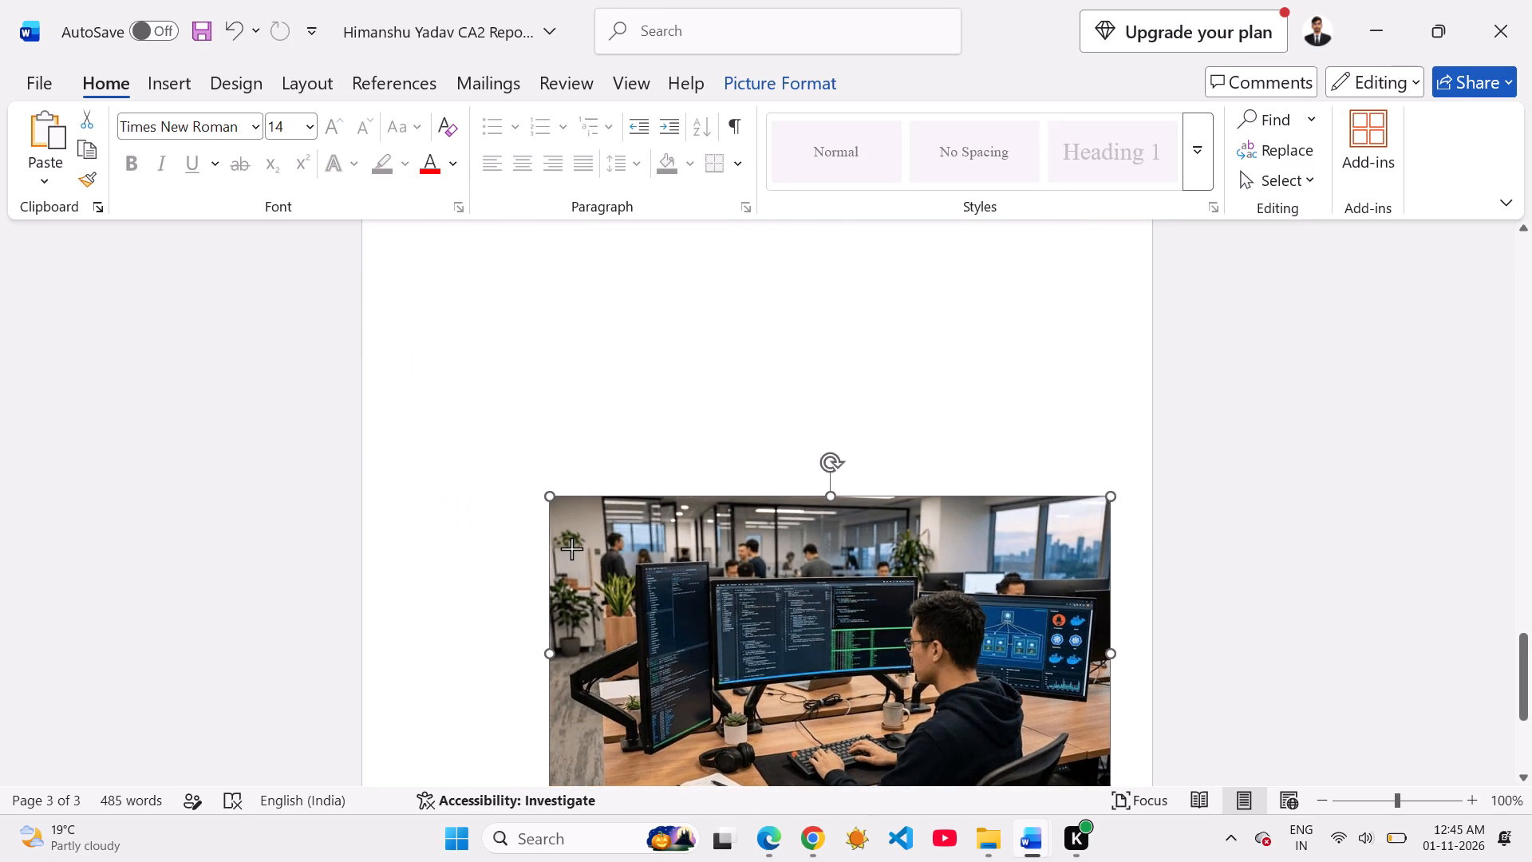
pyautogui.moveTo(571, 548); pyautogui.dragTo(685, 621)
pyautogui.moveTo(823, 631); pyautogui.dragTo(680, 522)
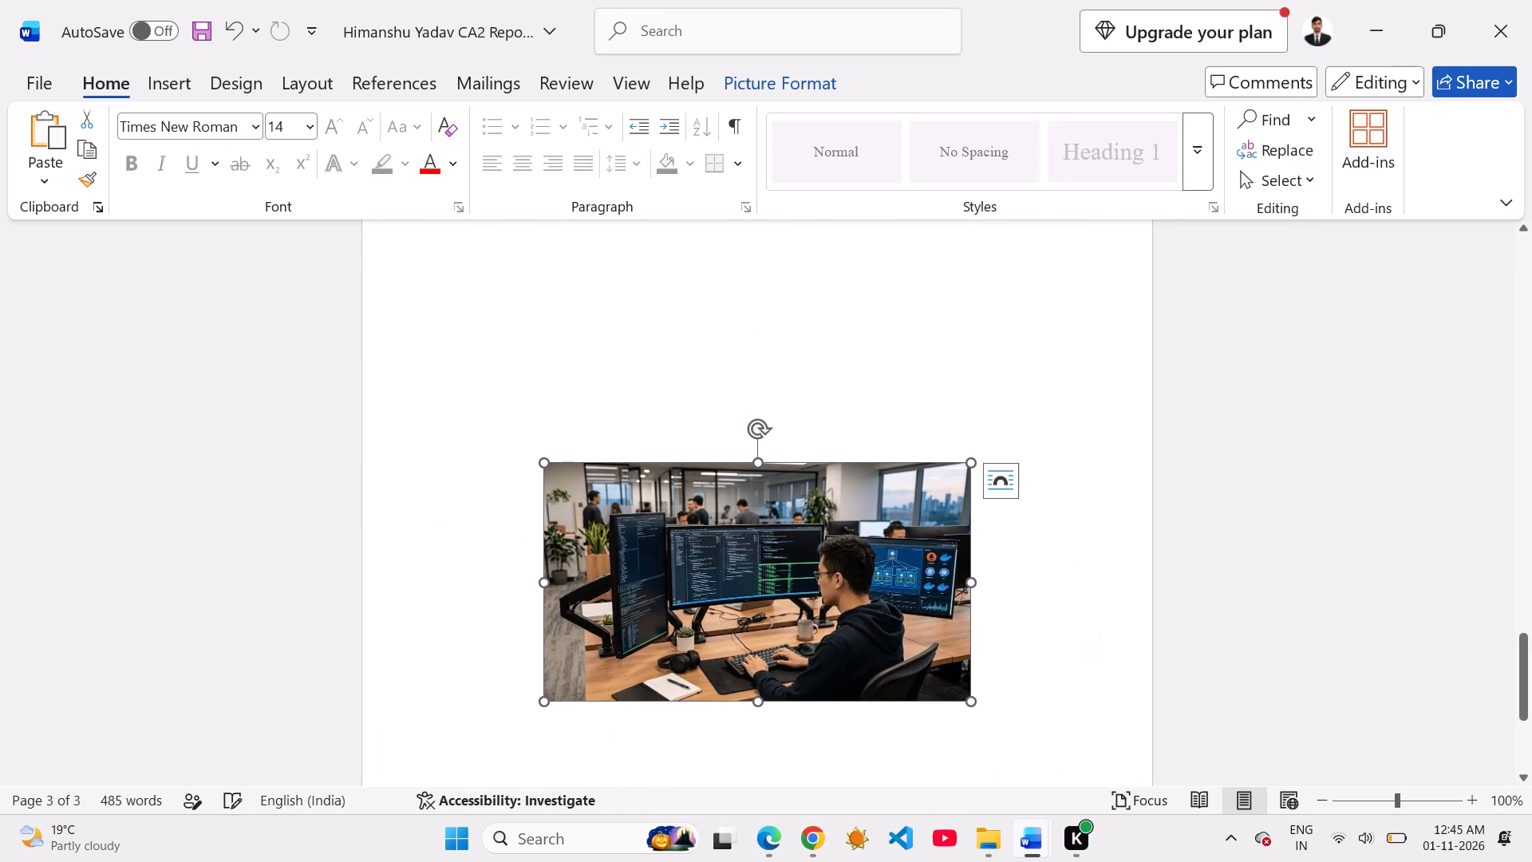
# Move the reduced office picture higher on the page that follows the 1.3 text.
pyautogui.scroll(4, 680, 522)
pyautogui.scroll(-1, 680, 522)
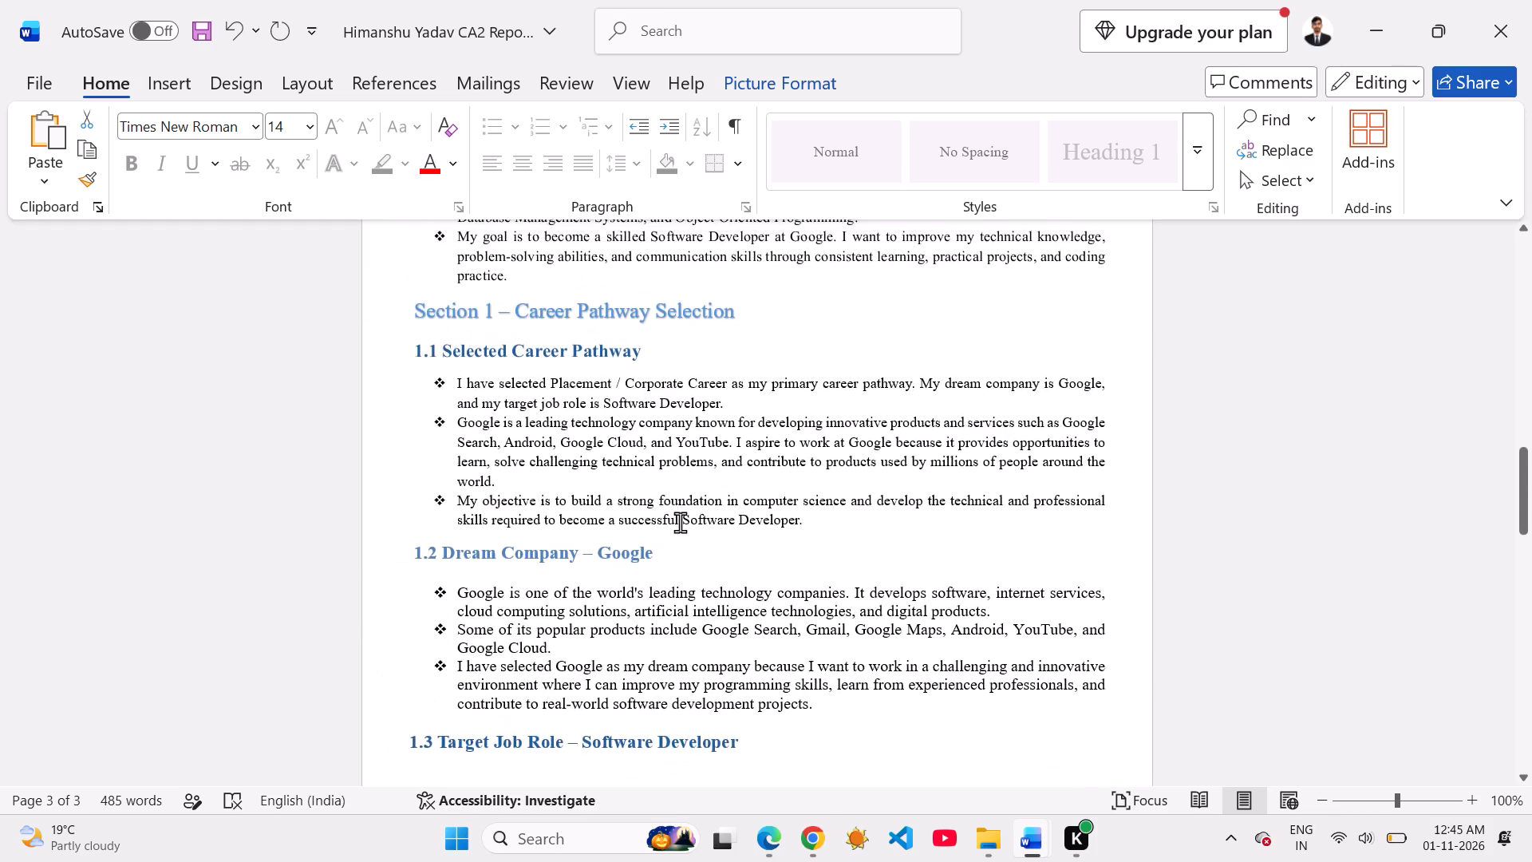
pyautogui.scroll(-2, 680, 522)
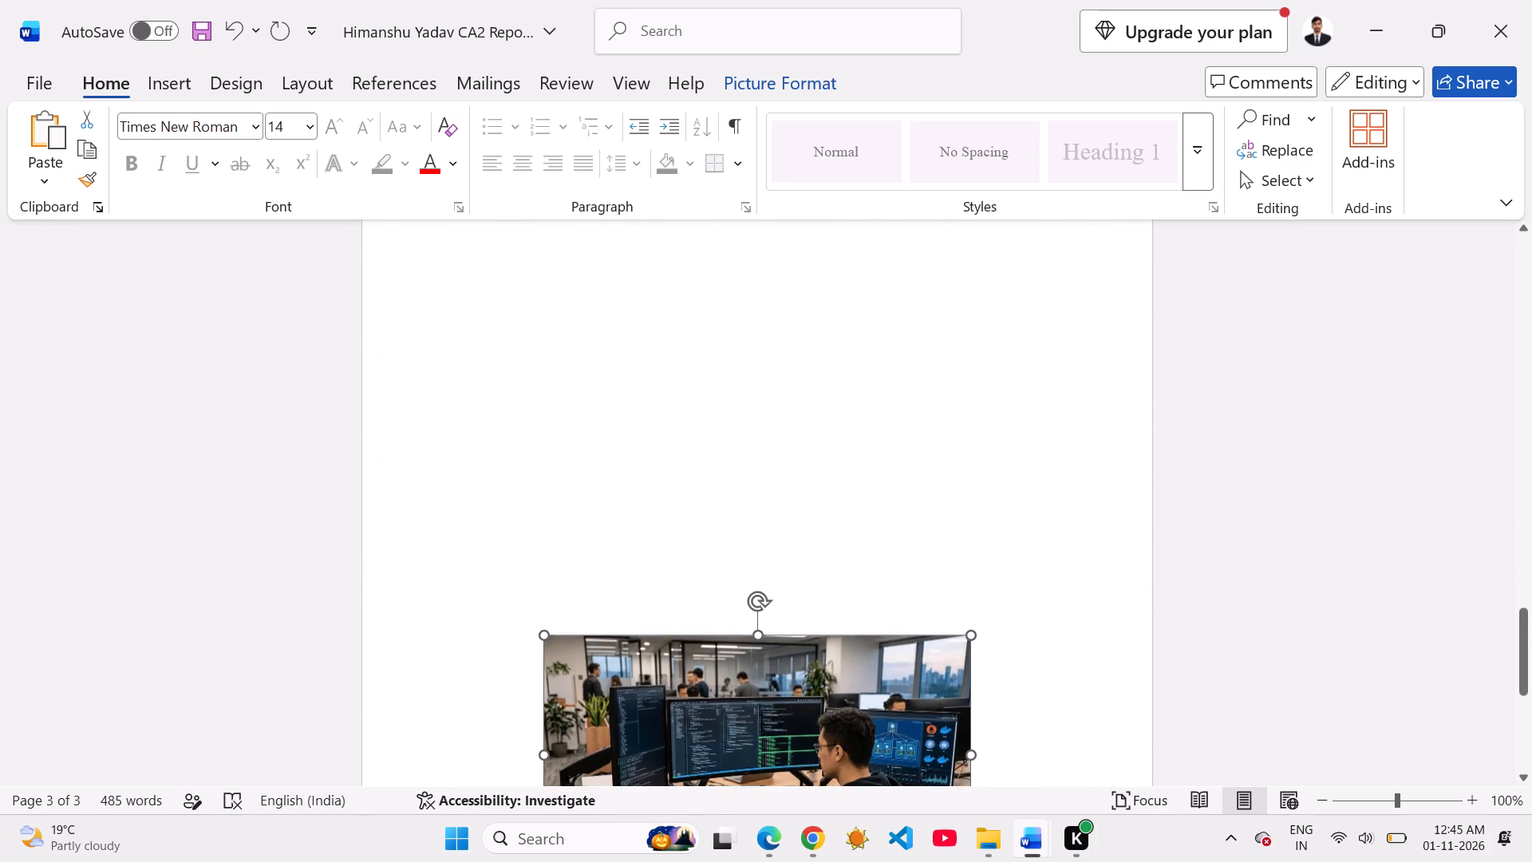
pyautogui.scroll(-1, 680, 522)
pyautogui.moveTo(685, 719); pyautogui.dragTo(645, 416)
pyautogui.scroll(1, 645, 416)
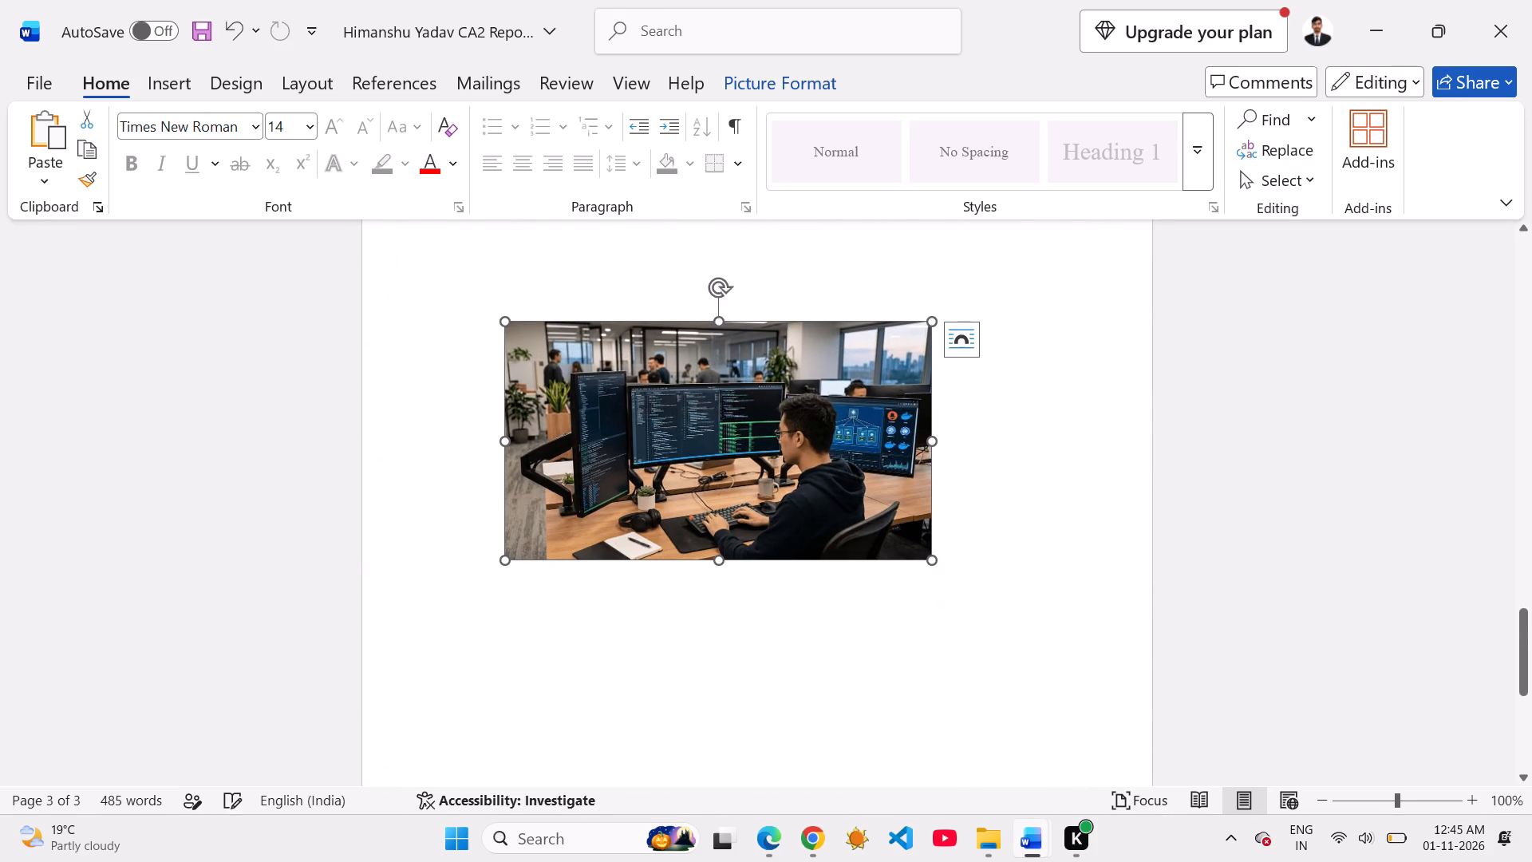
# Review the report's page layout from the Student Details table through the 1.3 section.
pyautogui.scroll(1, 645, 416)
pyautogui.keyDown('ctrl'); pyautogui.scroll(-1, 645, 416); pyautogui.keyUp('ctrl')
pyautogui.keyDown('ctrl'); pyautogui.scroll(1, 645, 416); pyautogui.keyUp('ctrl')
pyautogui.scroll(3, 560, 465)
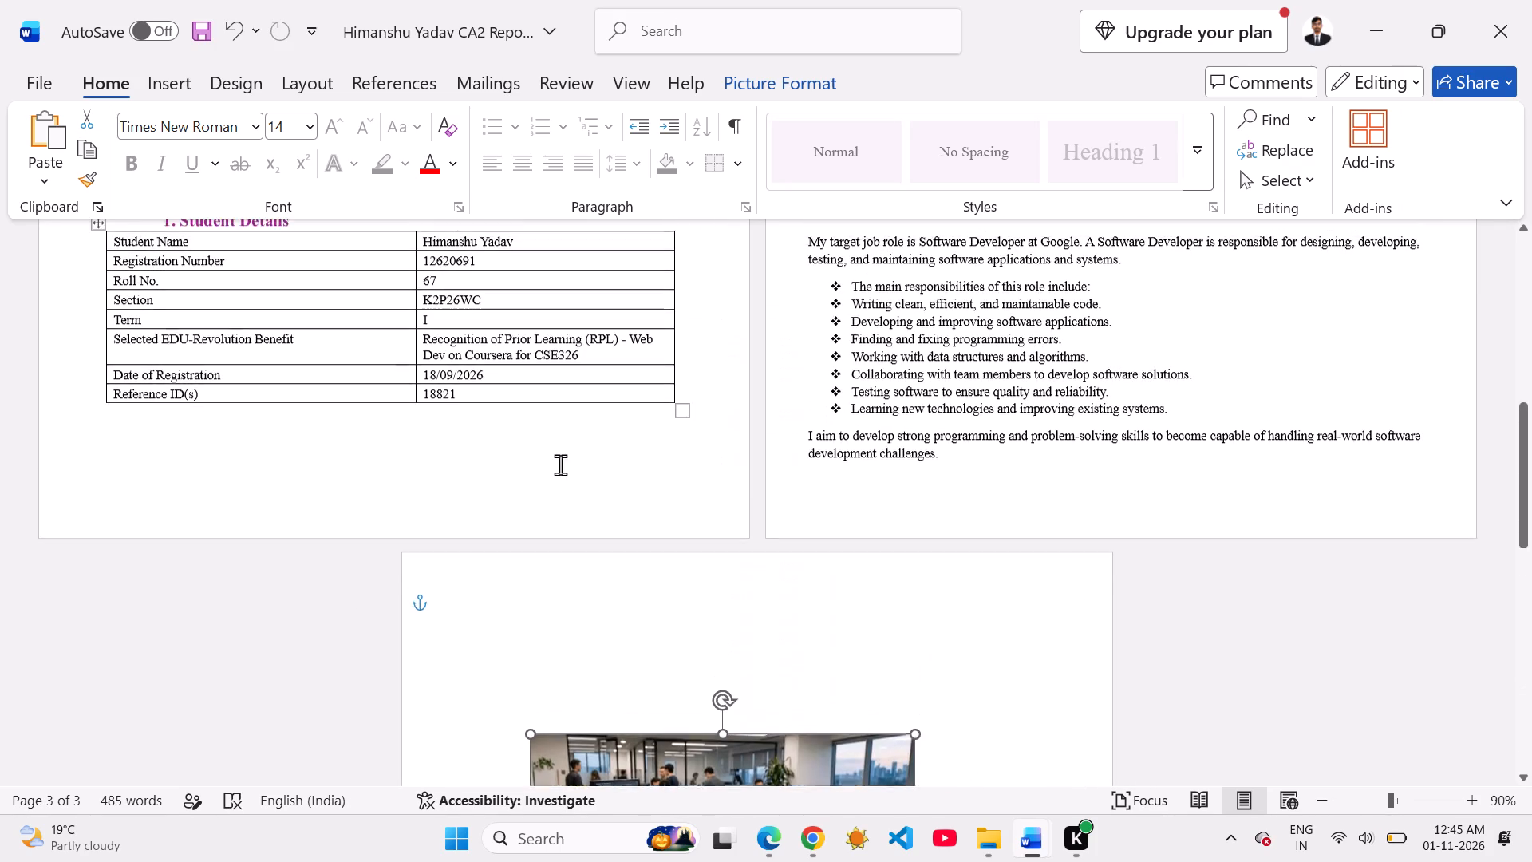
pyautogui.scroll(1, 560, 465)
pyautogui.keyDown('ctrl'); pyautogui.scroll(2, 560, 465); pyautogui.keyUp('ctrl')
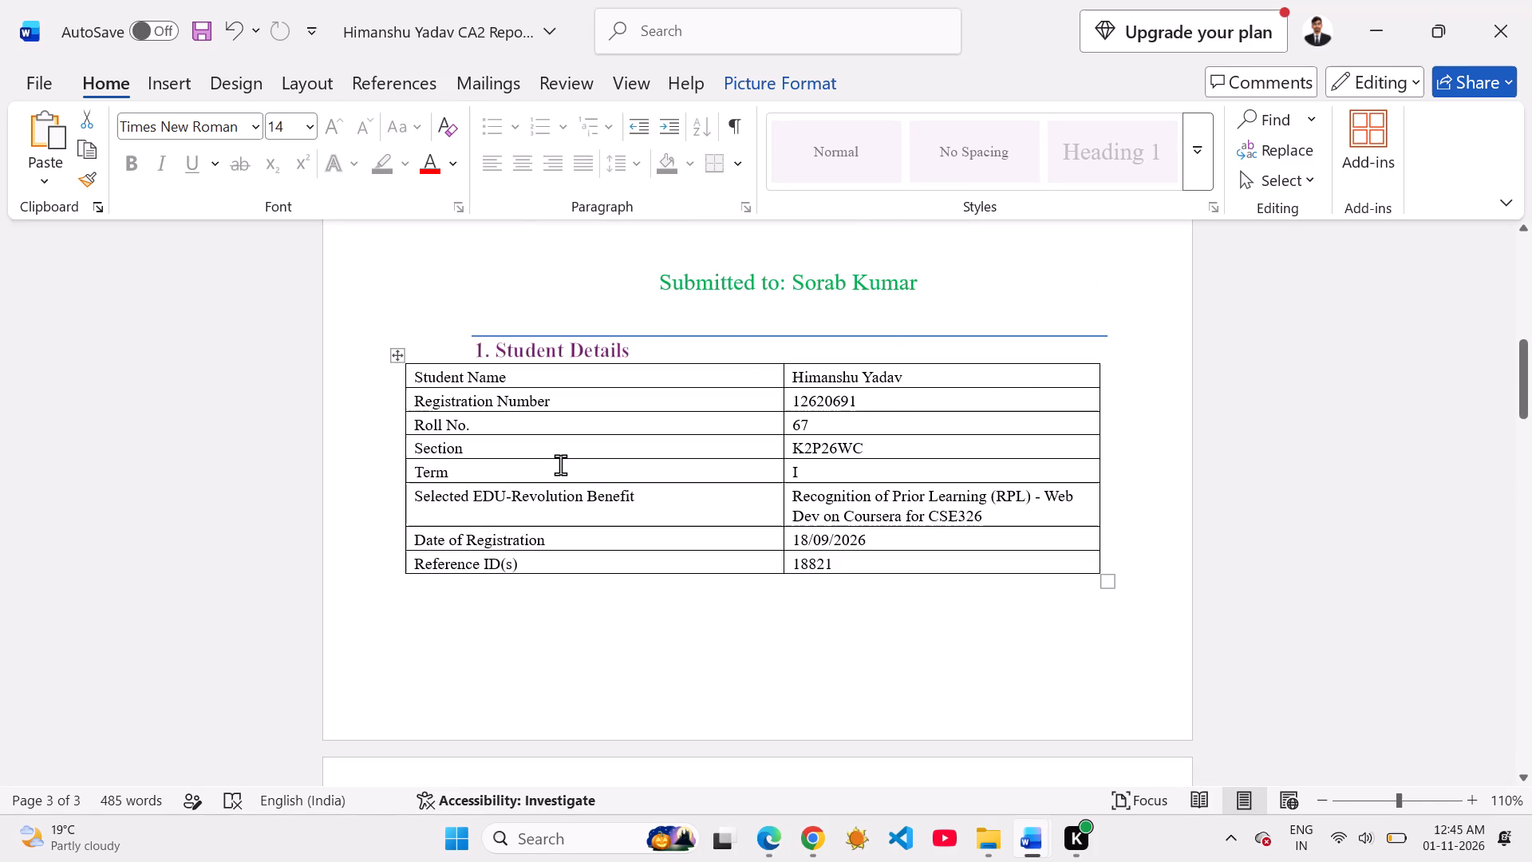
pyautogui.scroll(-5, 560, 465)
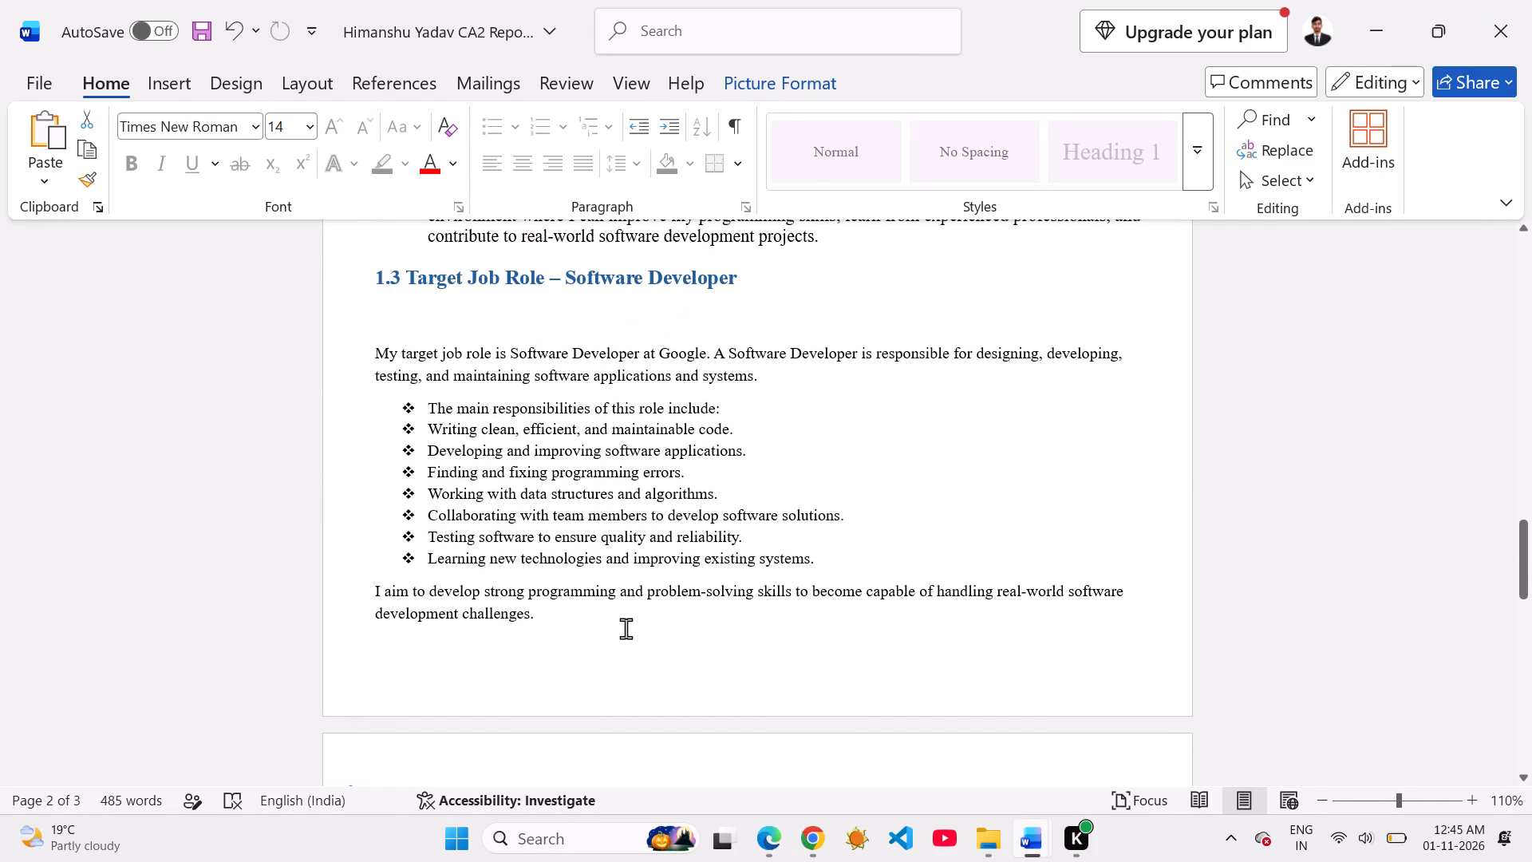
# Move the office picture from the last page to just beneath the 1.3 Target Job Role heading, with the section text wrapping around it.
pyautogui.scroll(-1, 741, 759)
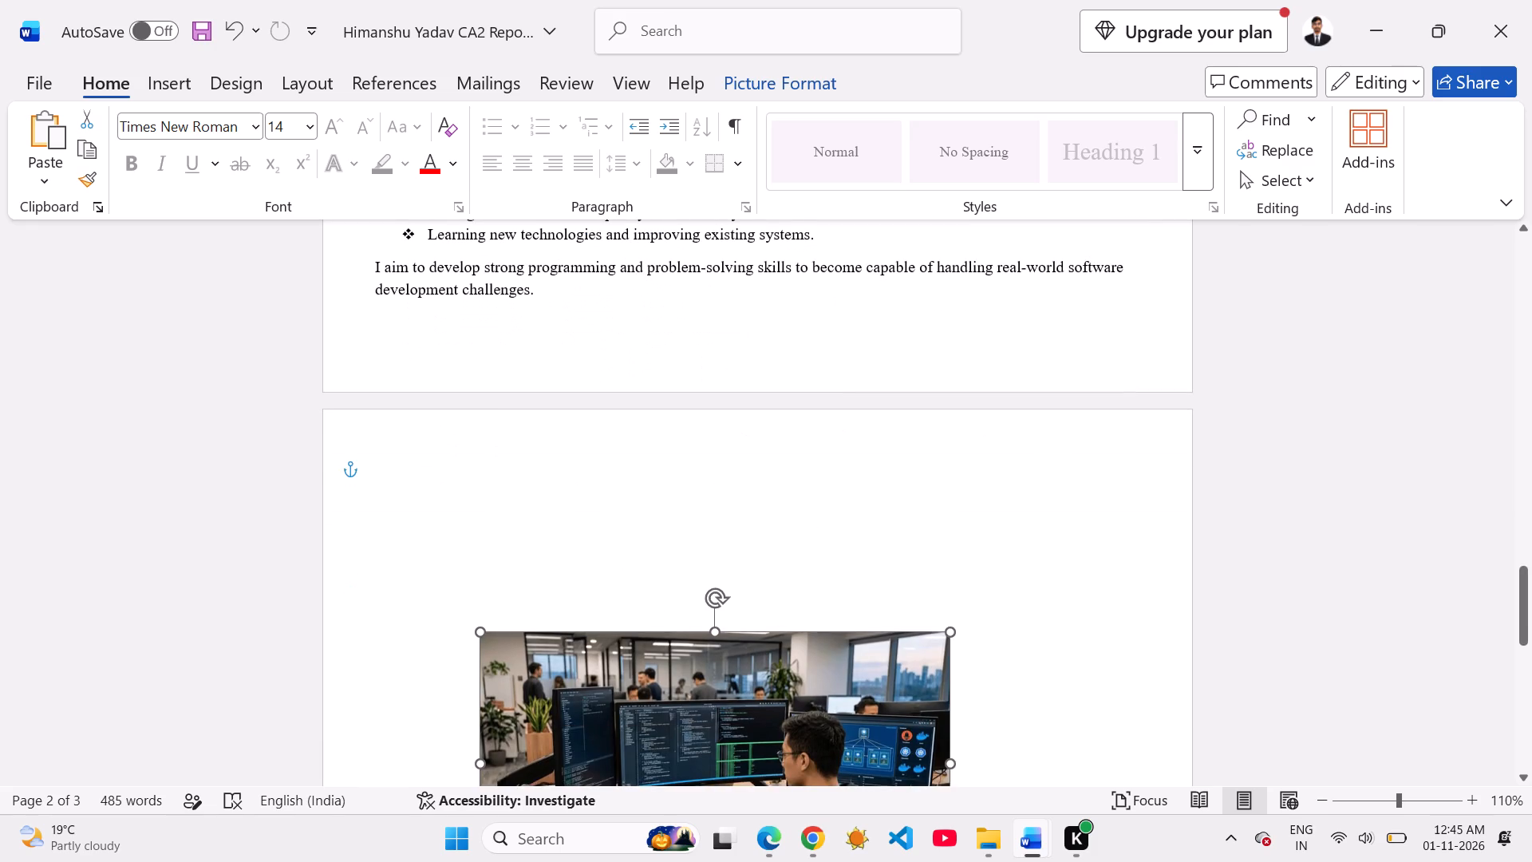
pyautogui.moveTo(741, 759); pyautogui.dragTo(661, 430)
pyautogui.scroll(2, 661, 430)
pyautogui.scroll(-1, 661, 430)
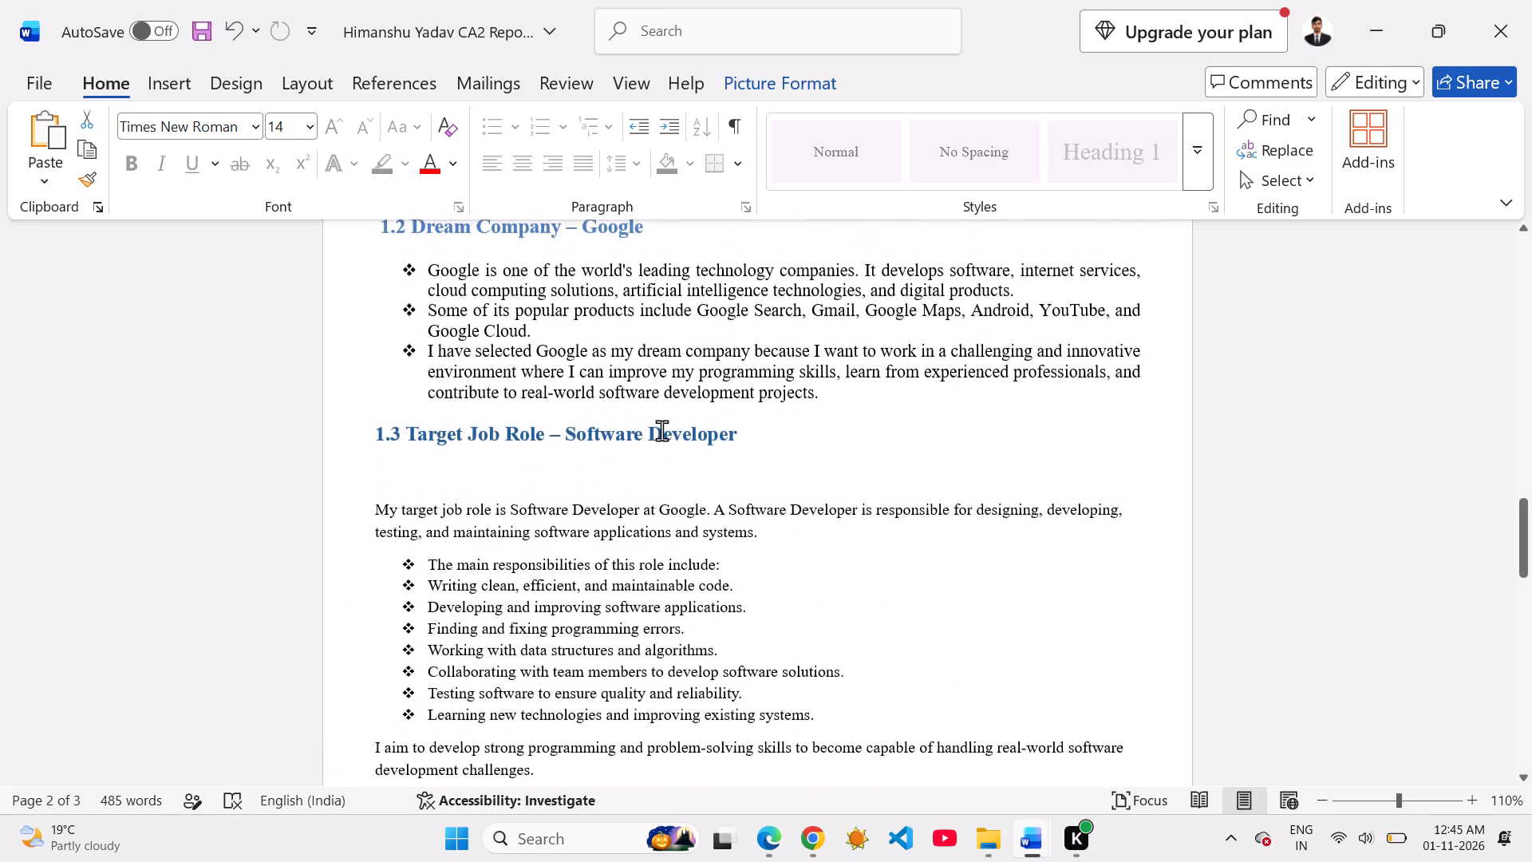
pyautogui.scroll(-1, 661, 430)
pyautogui.click(623, 639)
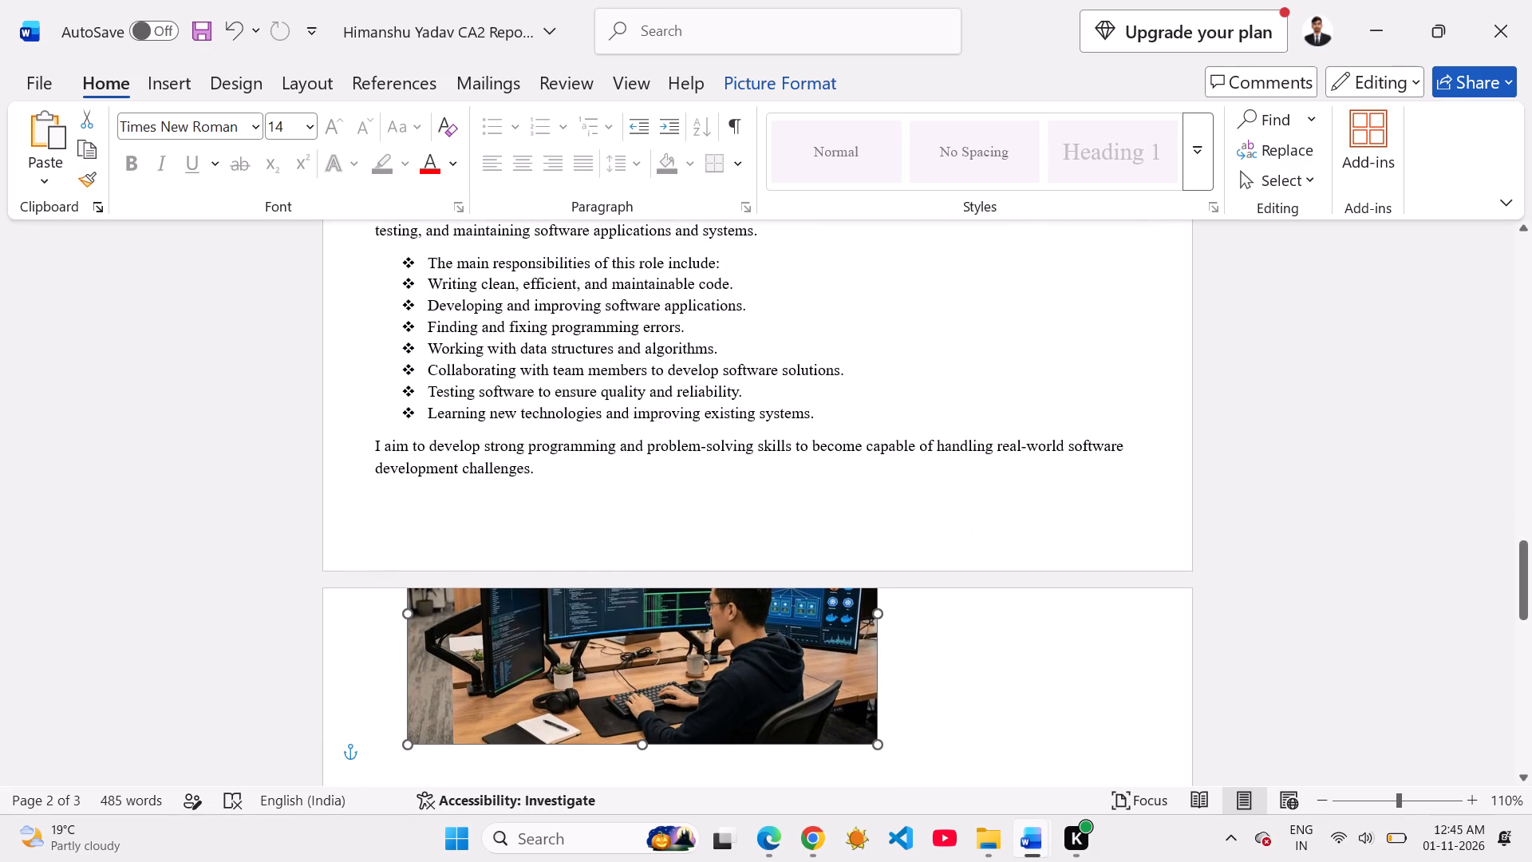
pyautogui.moveTo(623, 639); pyautogui.dragTo(649, 522)
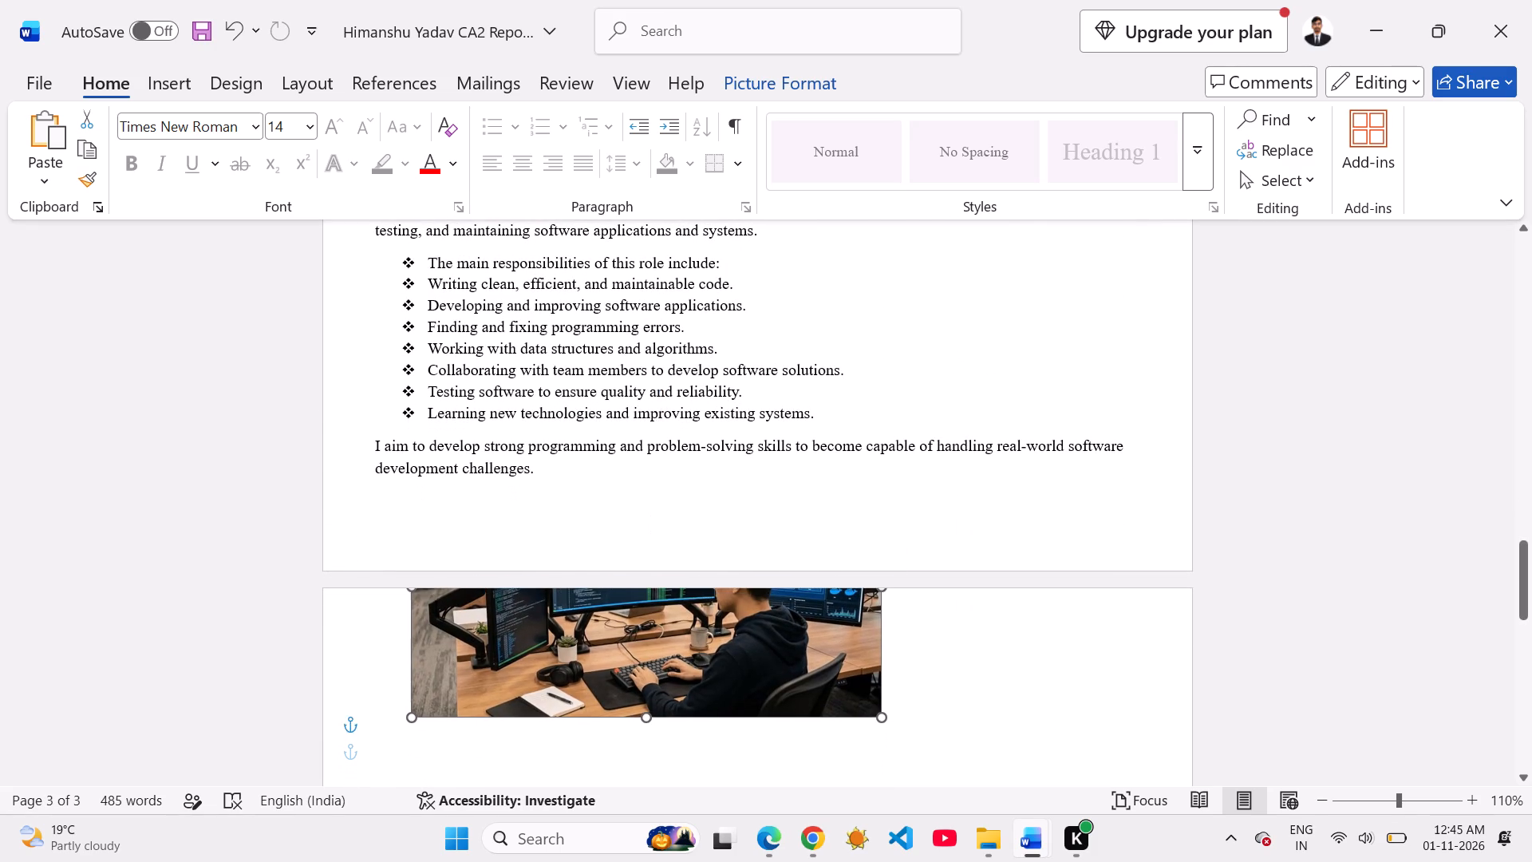
pyautogui.moveTo(649, 522); pyautogui.dragTo(664, 383)
pyautogui.scroll(1, 664, 383)
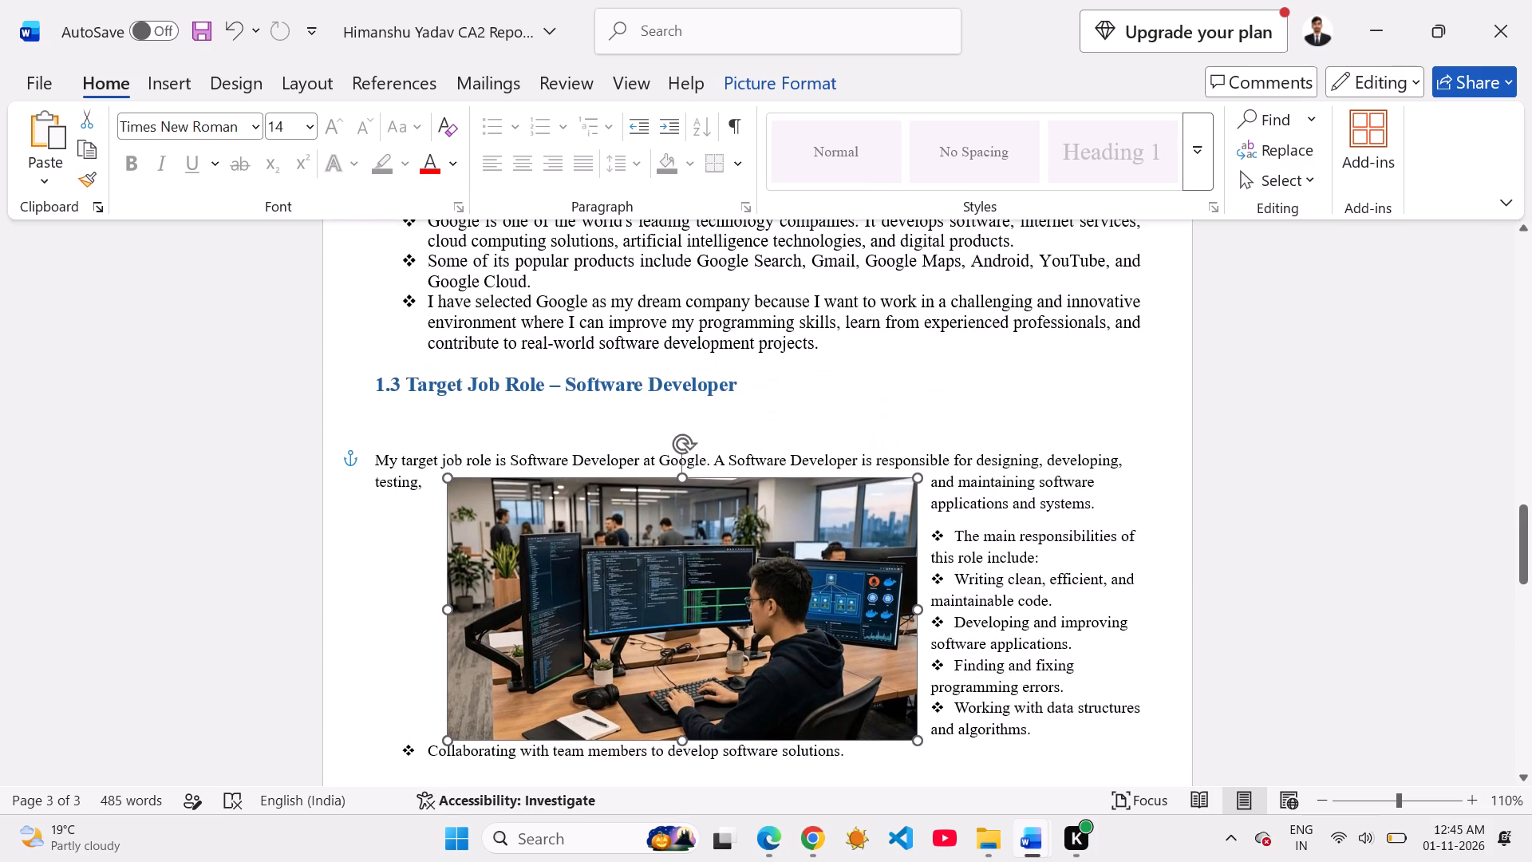
pyautogui.moveTo(604, 562); pyautogui.dragTo(636, 474)
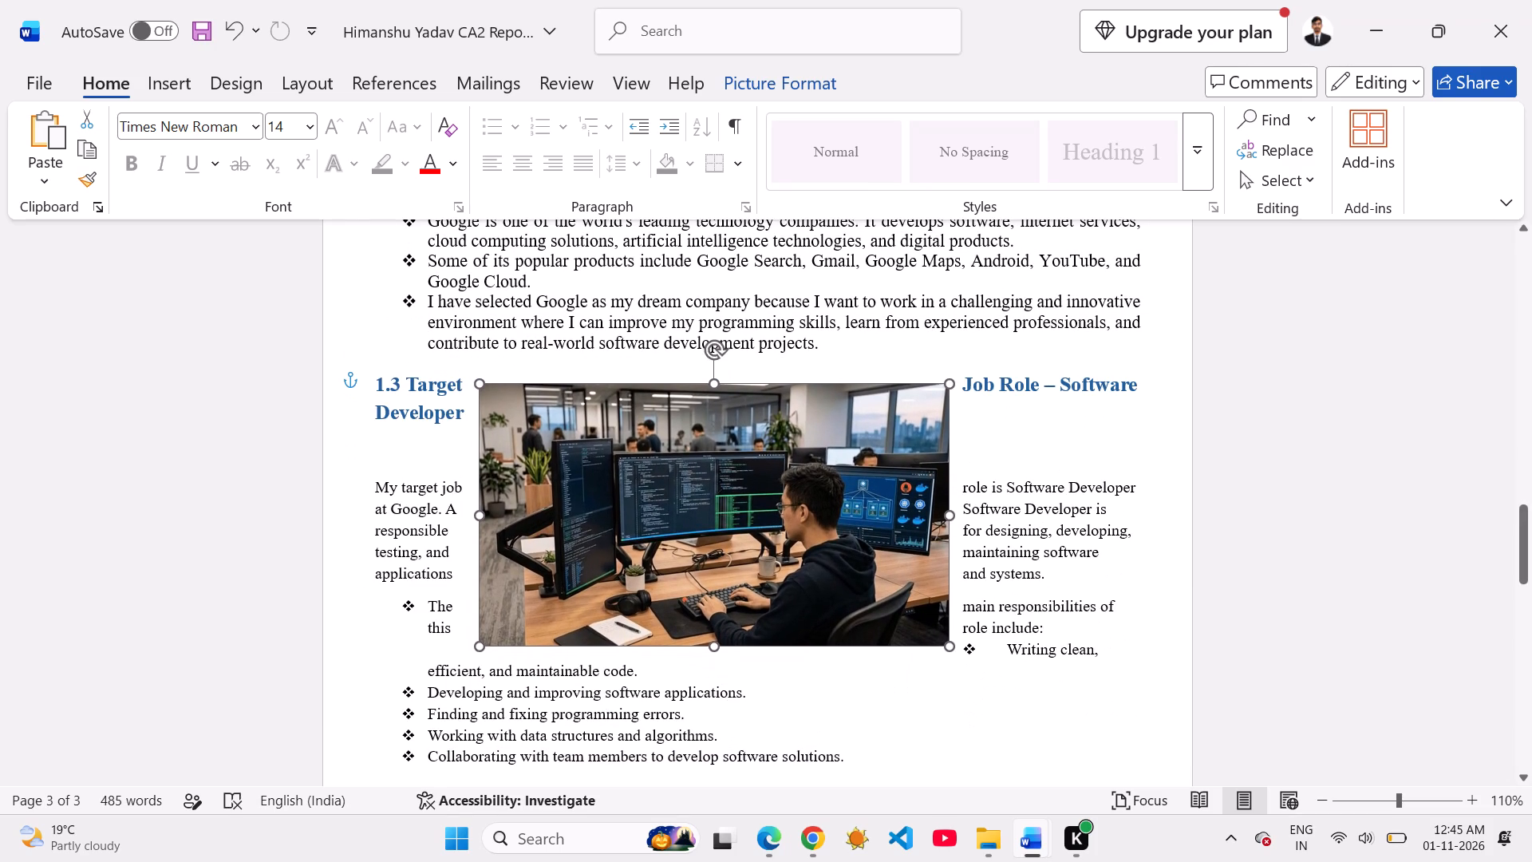
pyautogui.moveTo(636, 474); pyautogui.dragTo(606, 507)
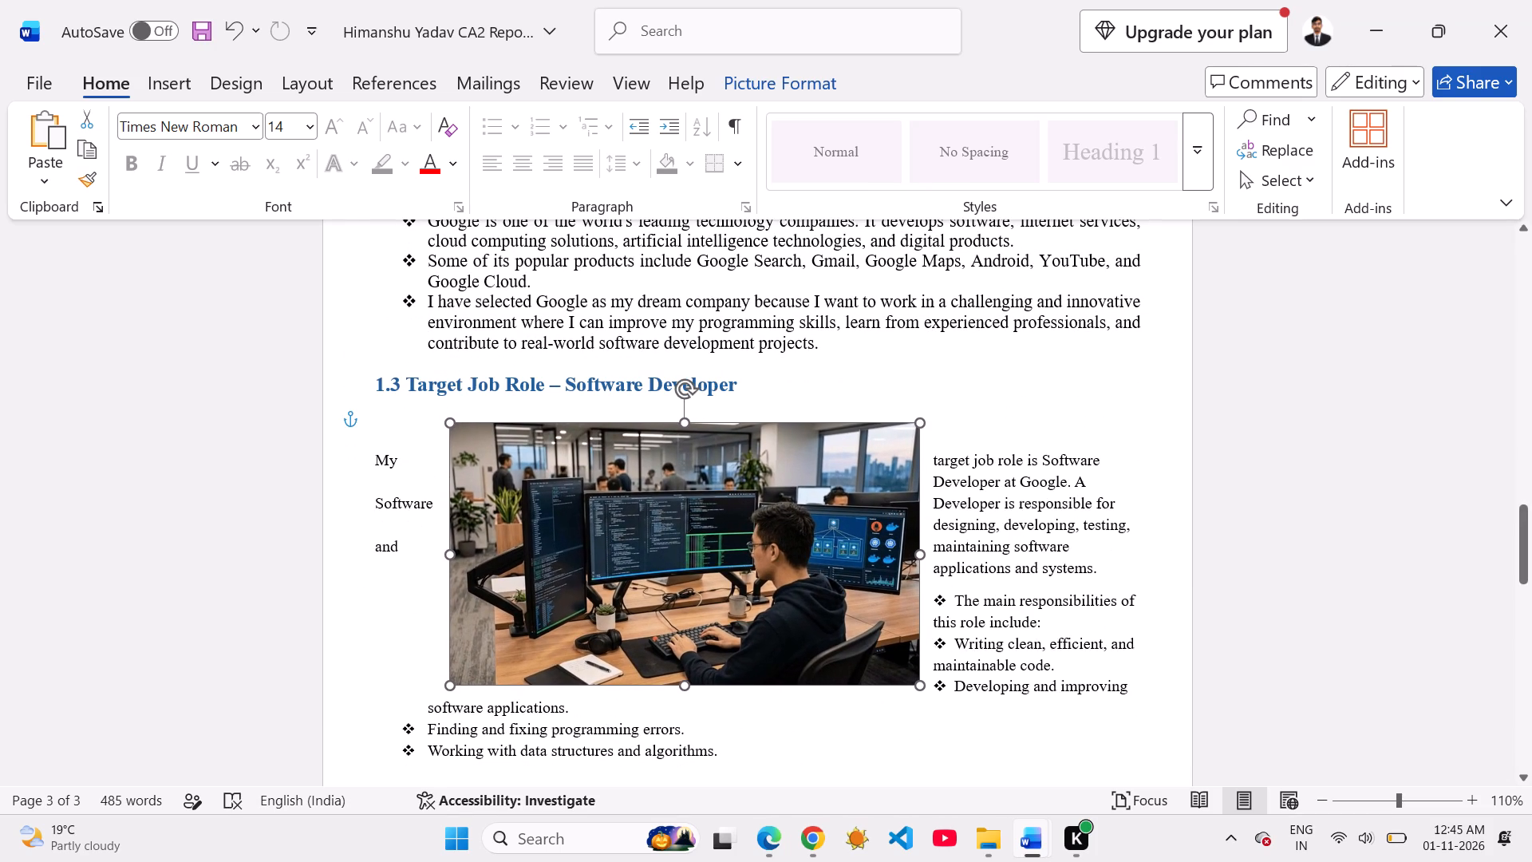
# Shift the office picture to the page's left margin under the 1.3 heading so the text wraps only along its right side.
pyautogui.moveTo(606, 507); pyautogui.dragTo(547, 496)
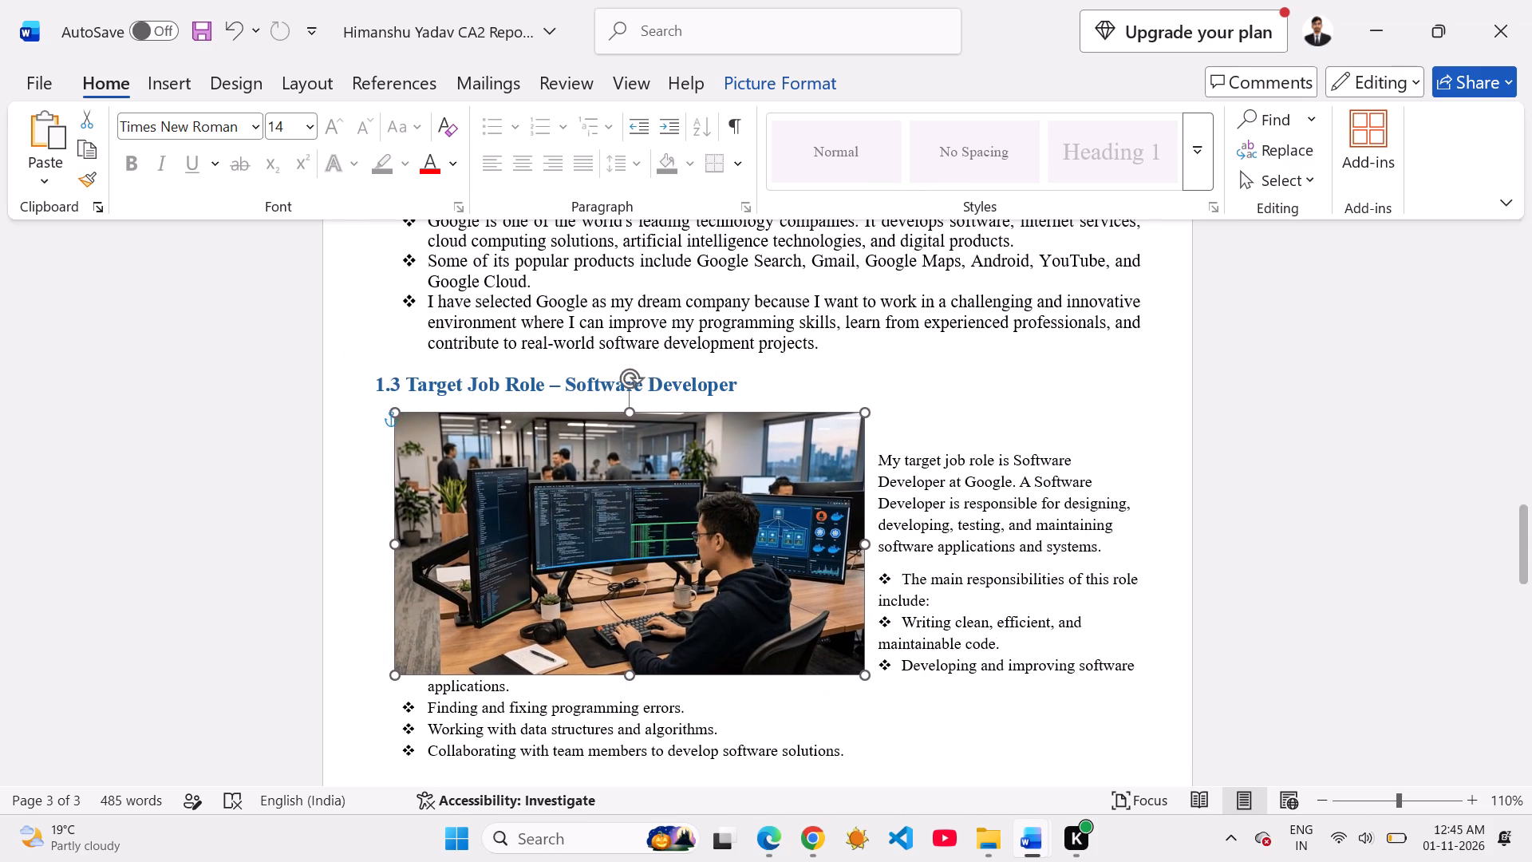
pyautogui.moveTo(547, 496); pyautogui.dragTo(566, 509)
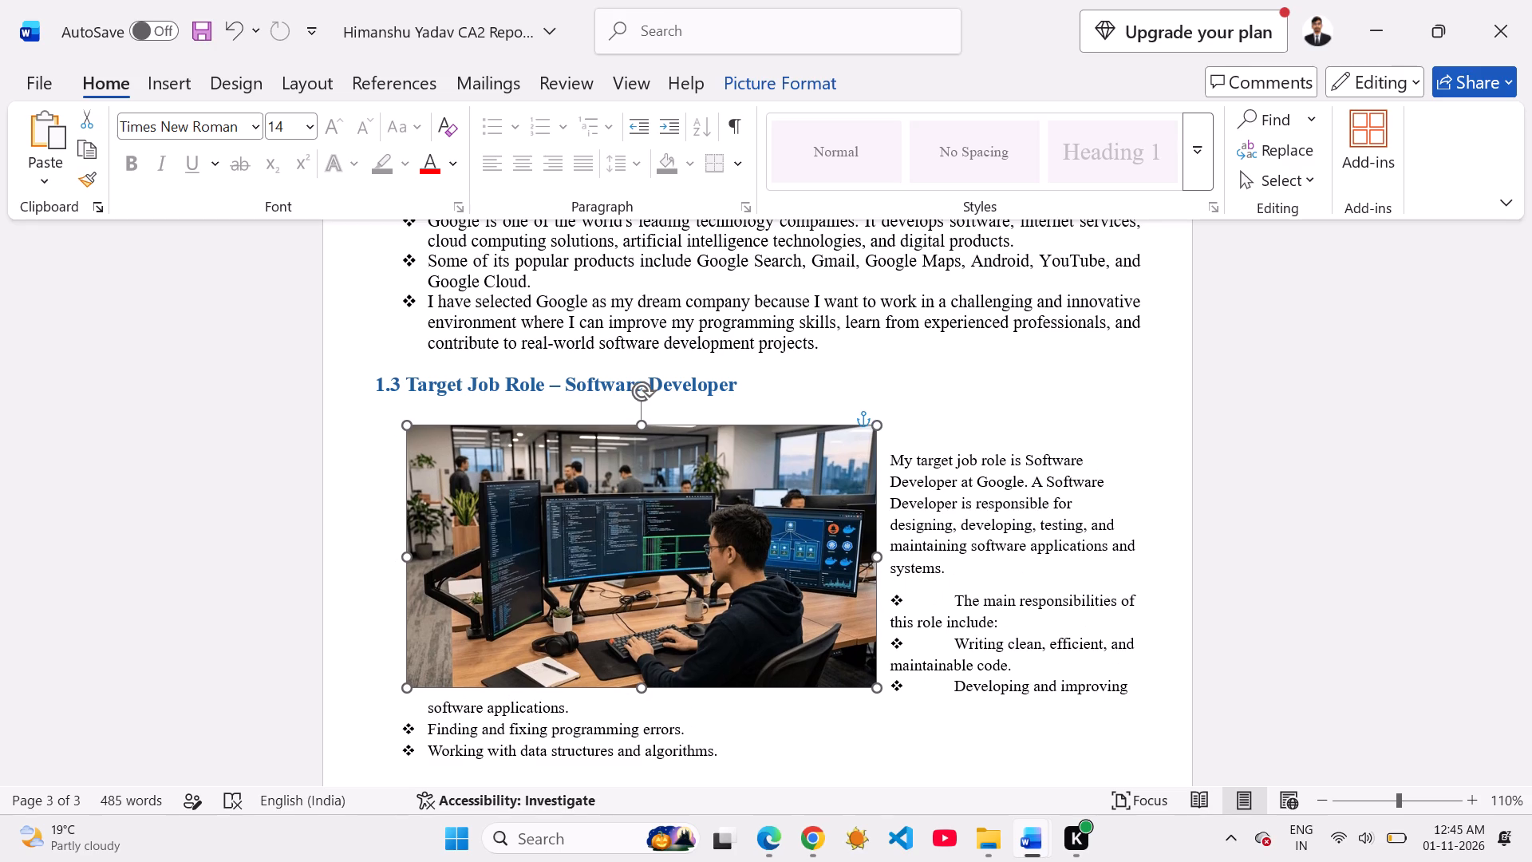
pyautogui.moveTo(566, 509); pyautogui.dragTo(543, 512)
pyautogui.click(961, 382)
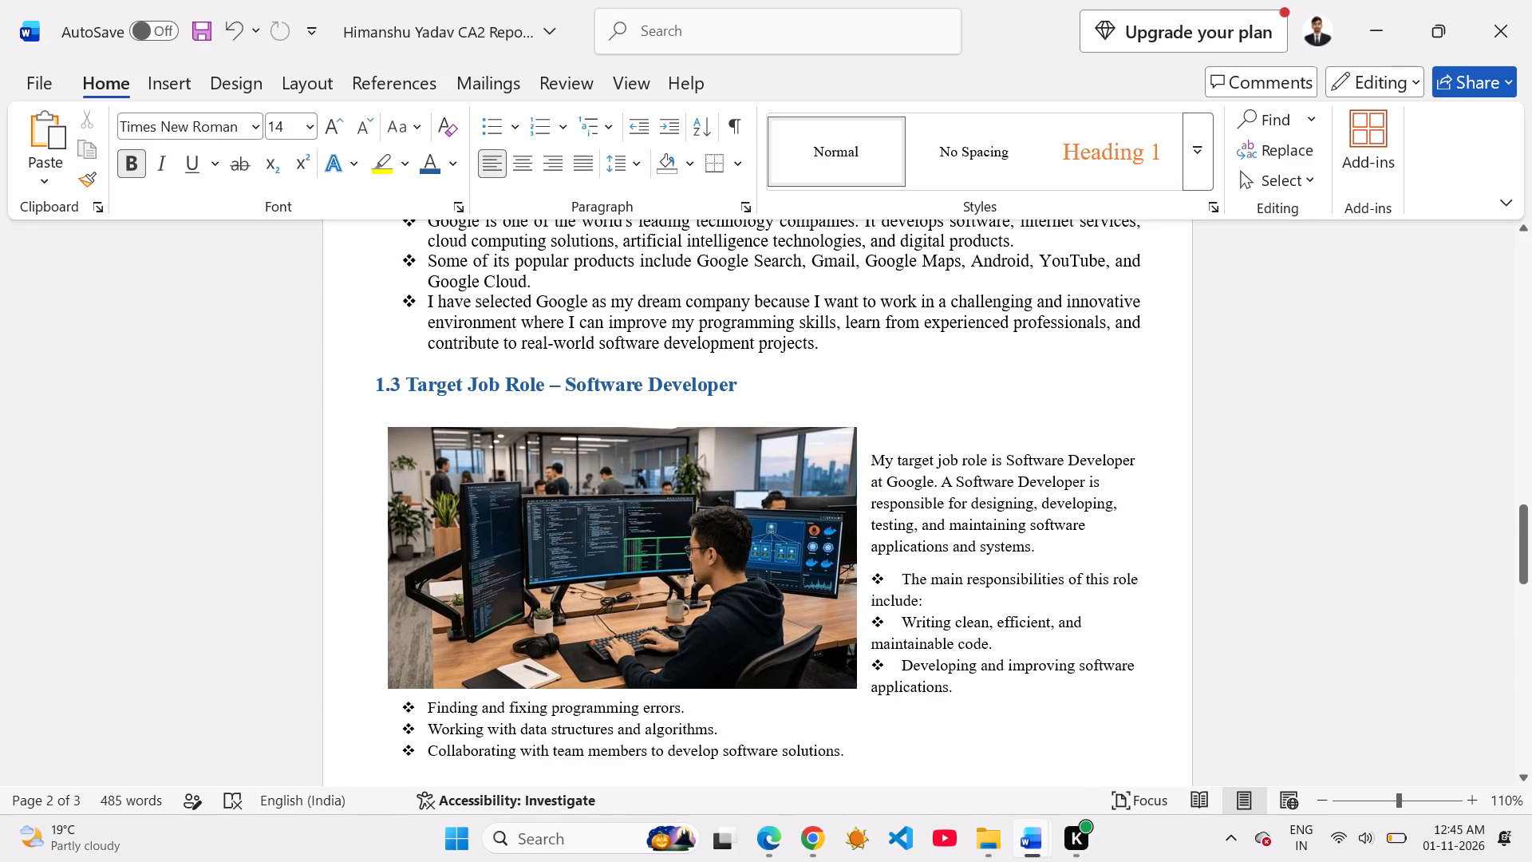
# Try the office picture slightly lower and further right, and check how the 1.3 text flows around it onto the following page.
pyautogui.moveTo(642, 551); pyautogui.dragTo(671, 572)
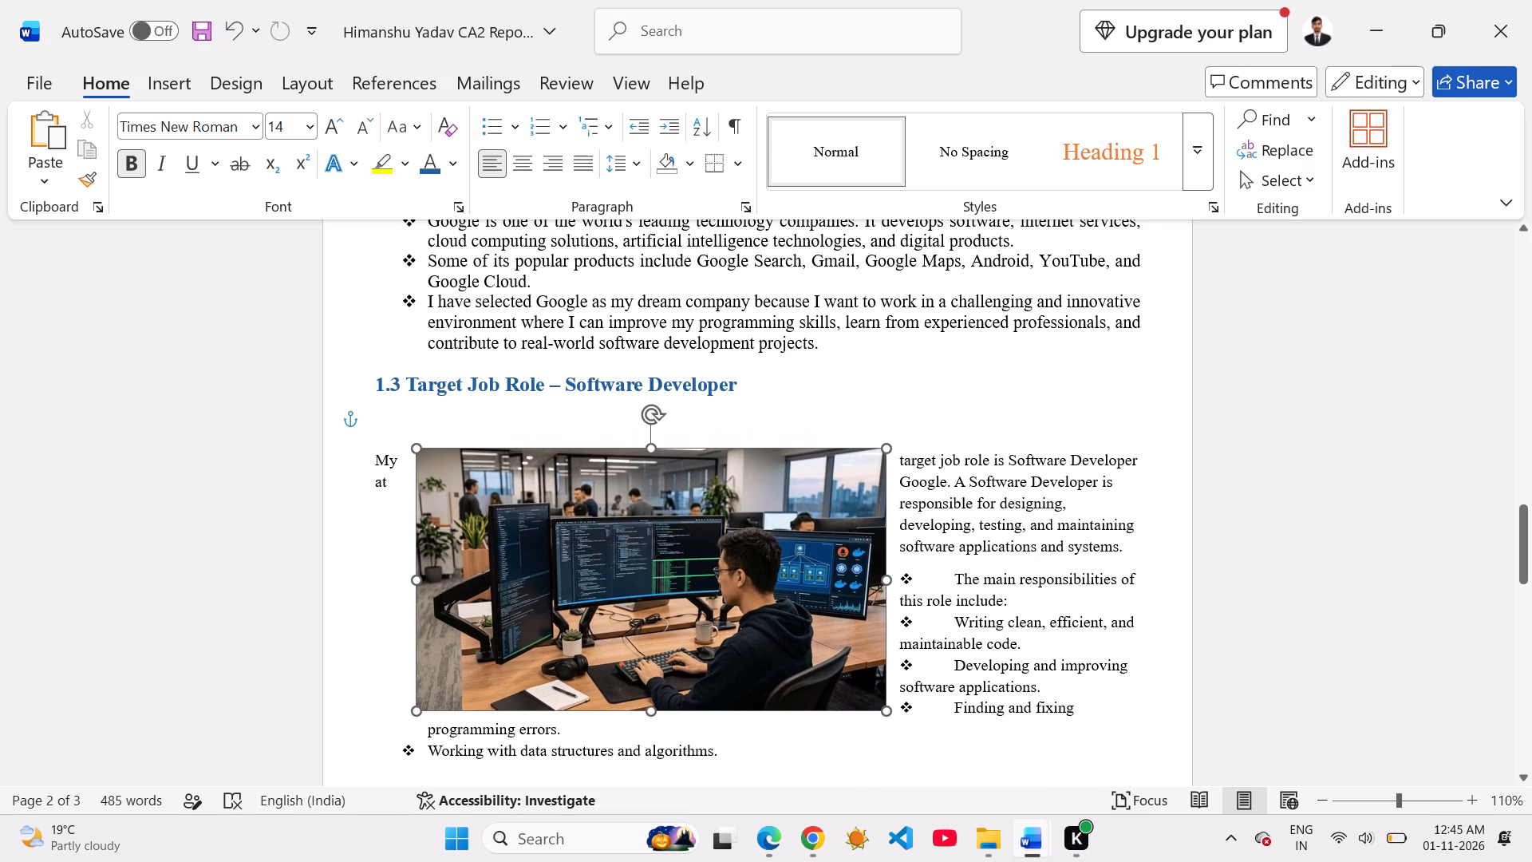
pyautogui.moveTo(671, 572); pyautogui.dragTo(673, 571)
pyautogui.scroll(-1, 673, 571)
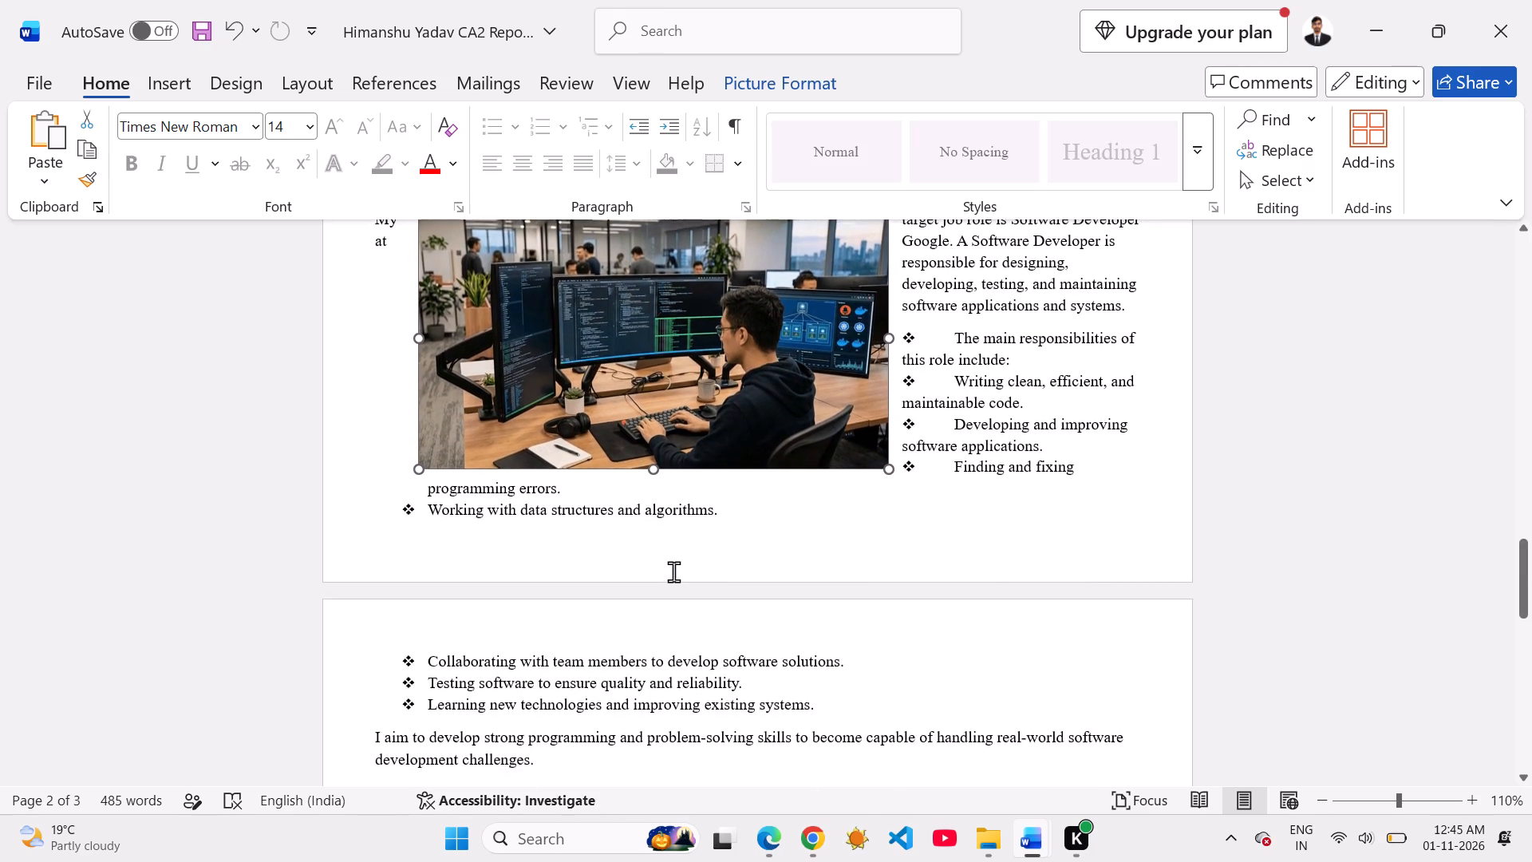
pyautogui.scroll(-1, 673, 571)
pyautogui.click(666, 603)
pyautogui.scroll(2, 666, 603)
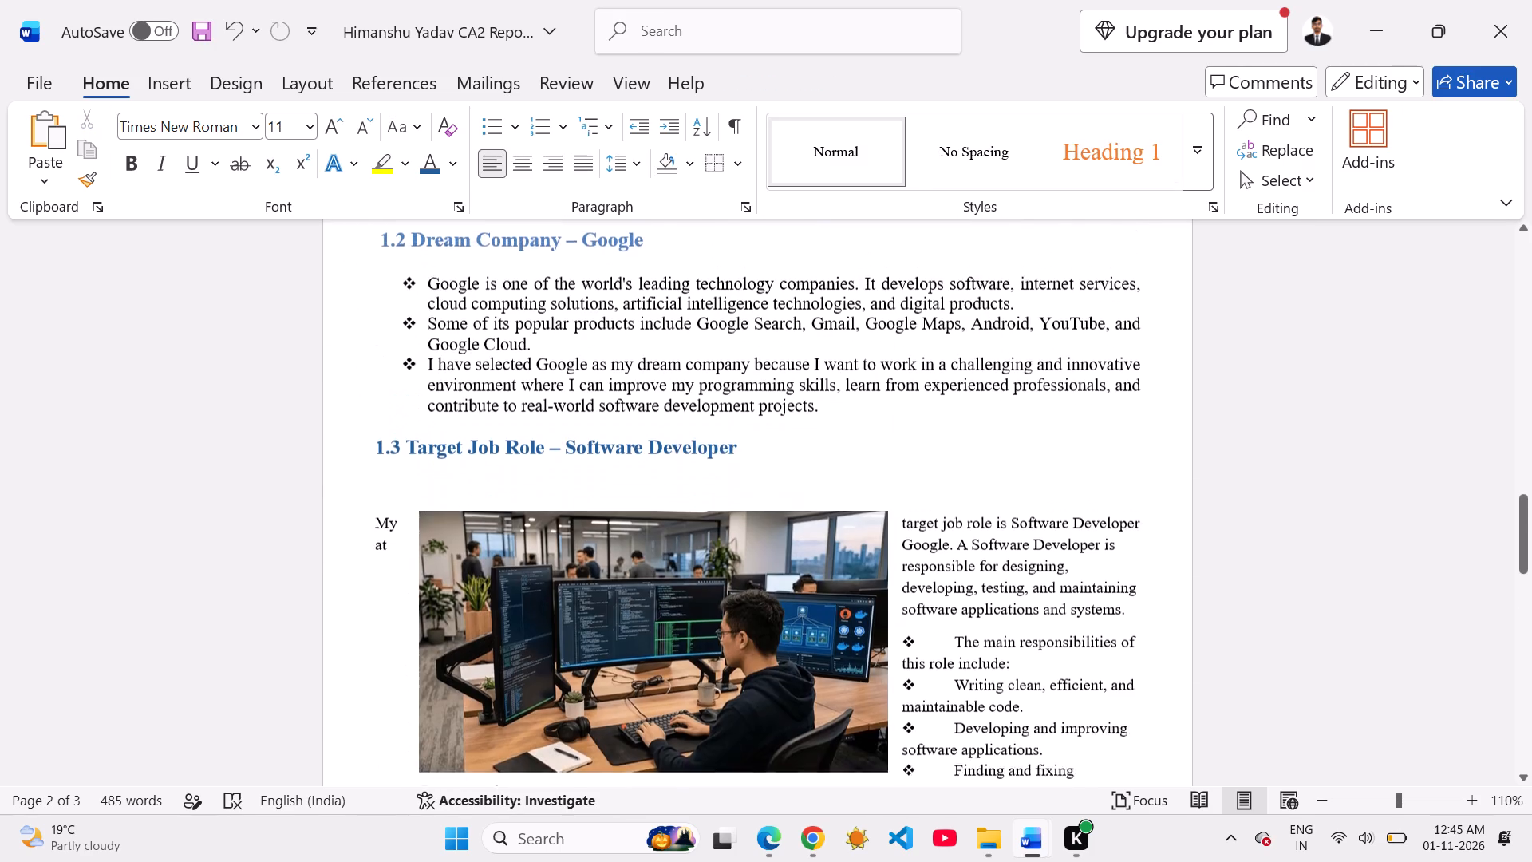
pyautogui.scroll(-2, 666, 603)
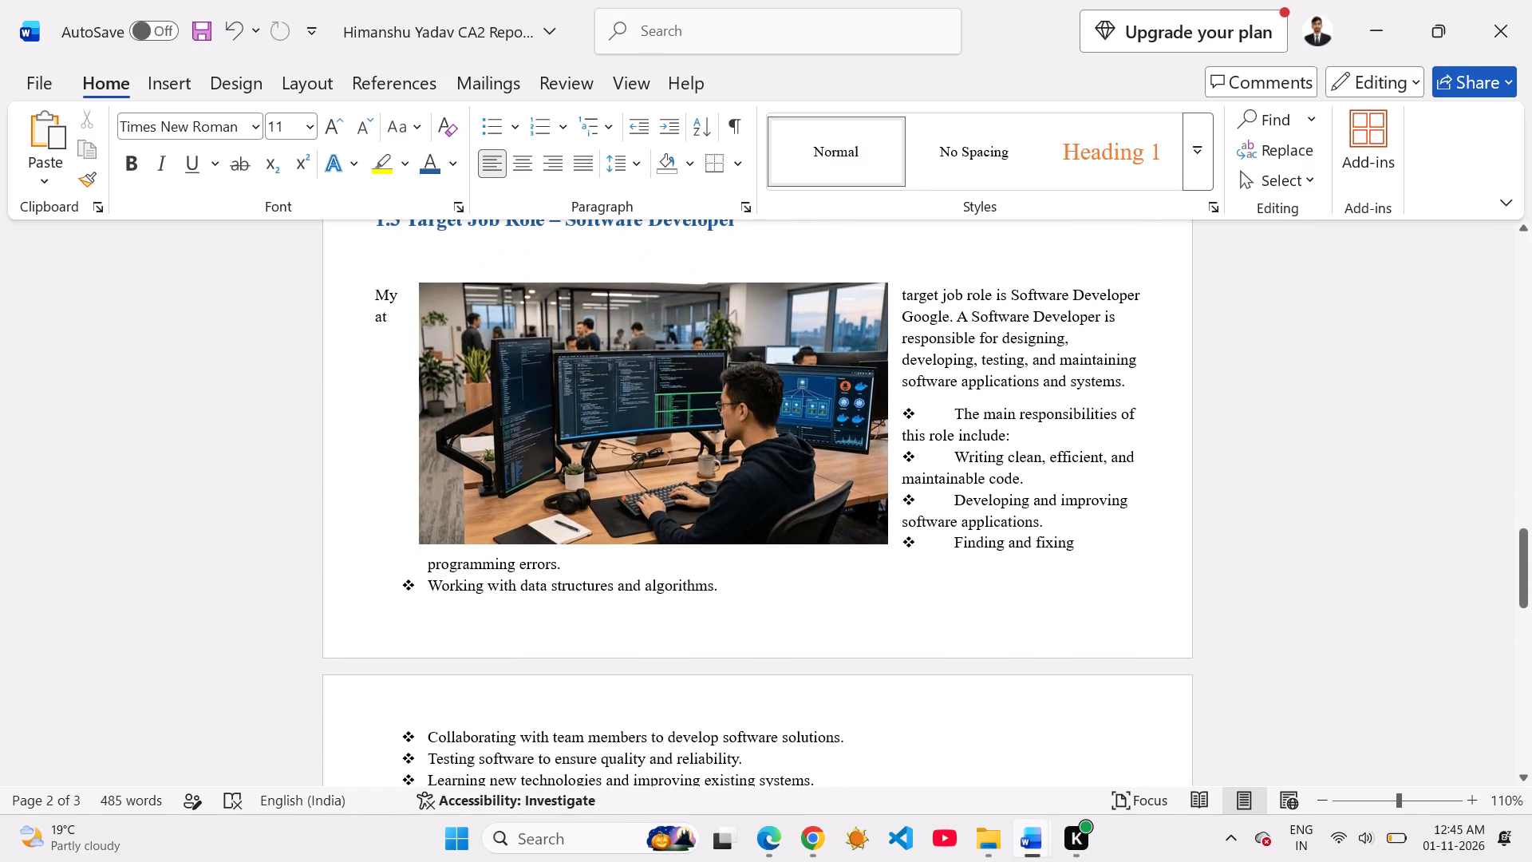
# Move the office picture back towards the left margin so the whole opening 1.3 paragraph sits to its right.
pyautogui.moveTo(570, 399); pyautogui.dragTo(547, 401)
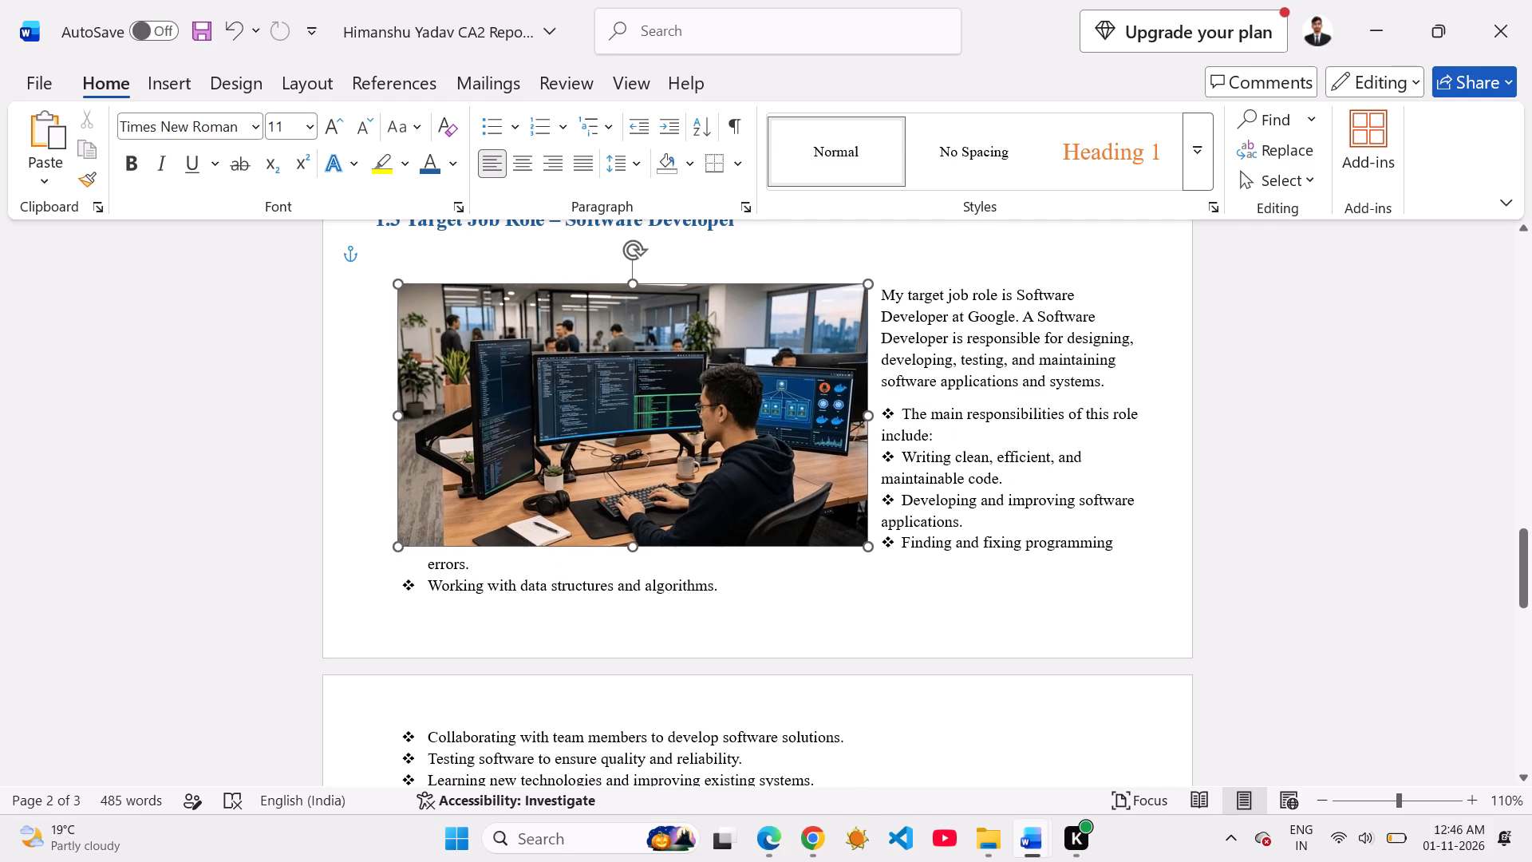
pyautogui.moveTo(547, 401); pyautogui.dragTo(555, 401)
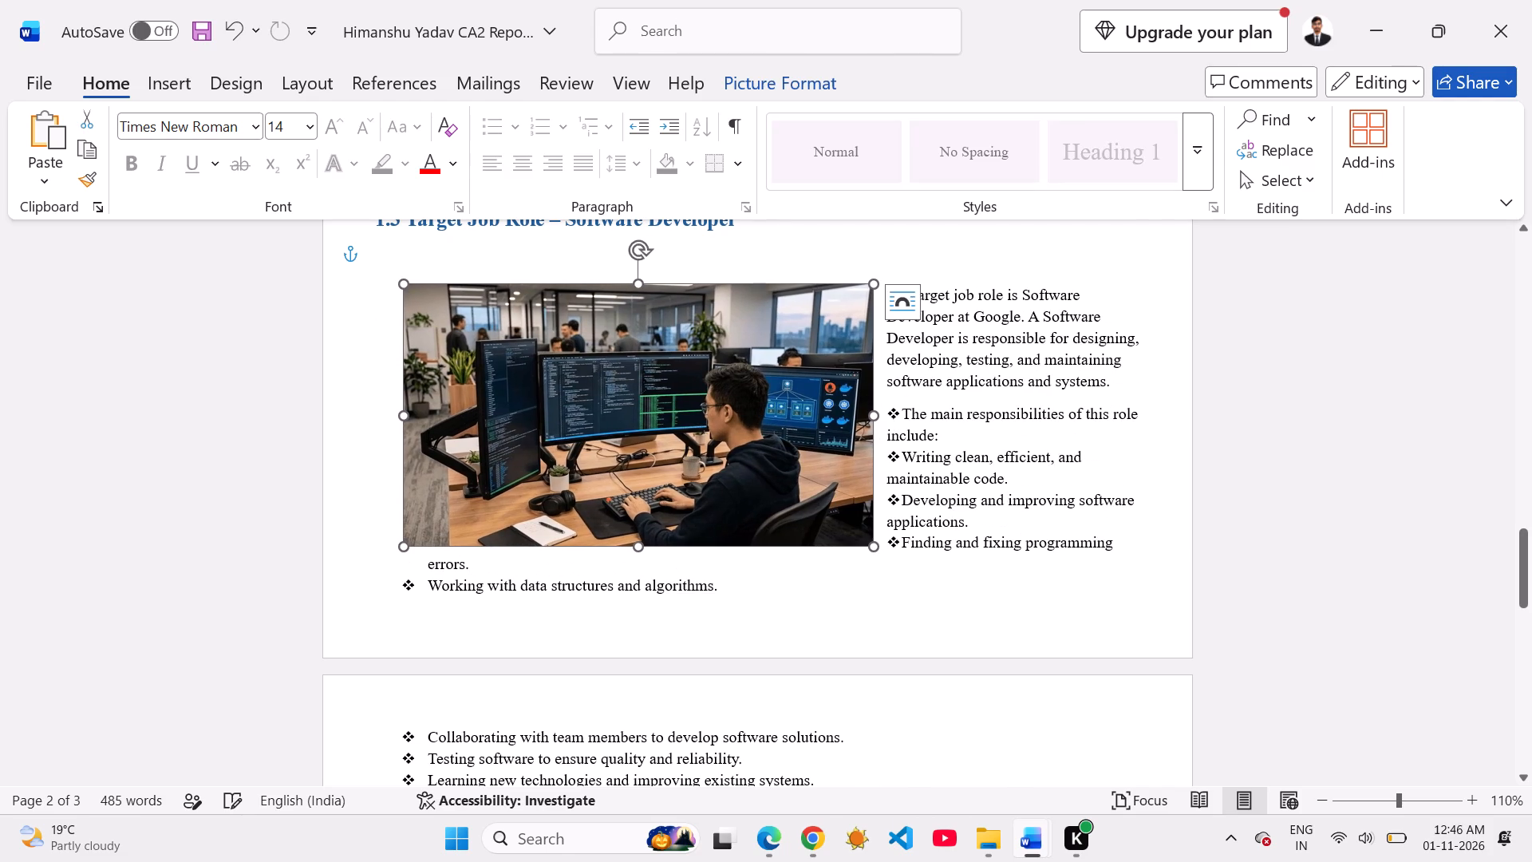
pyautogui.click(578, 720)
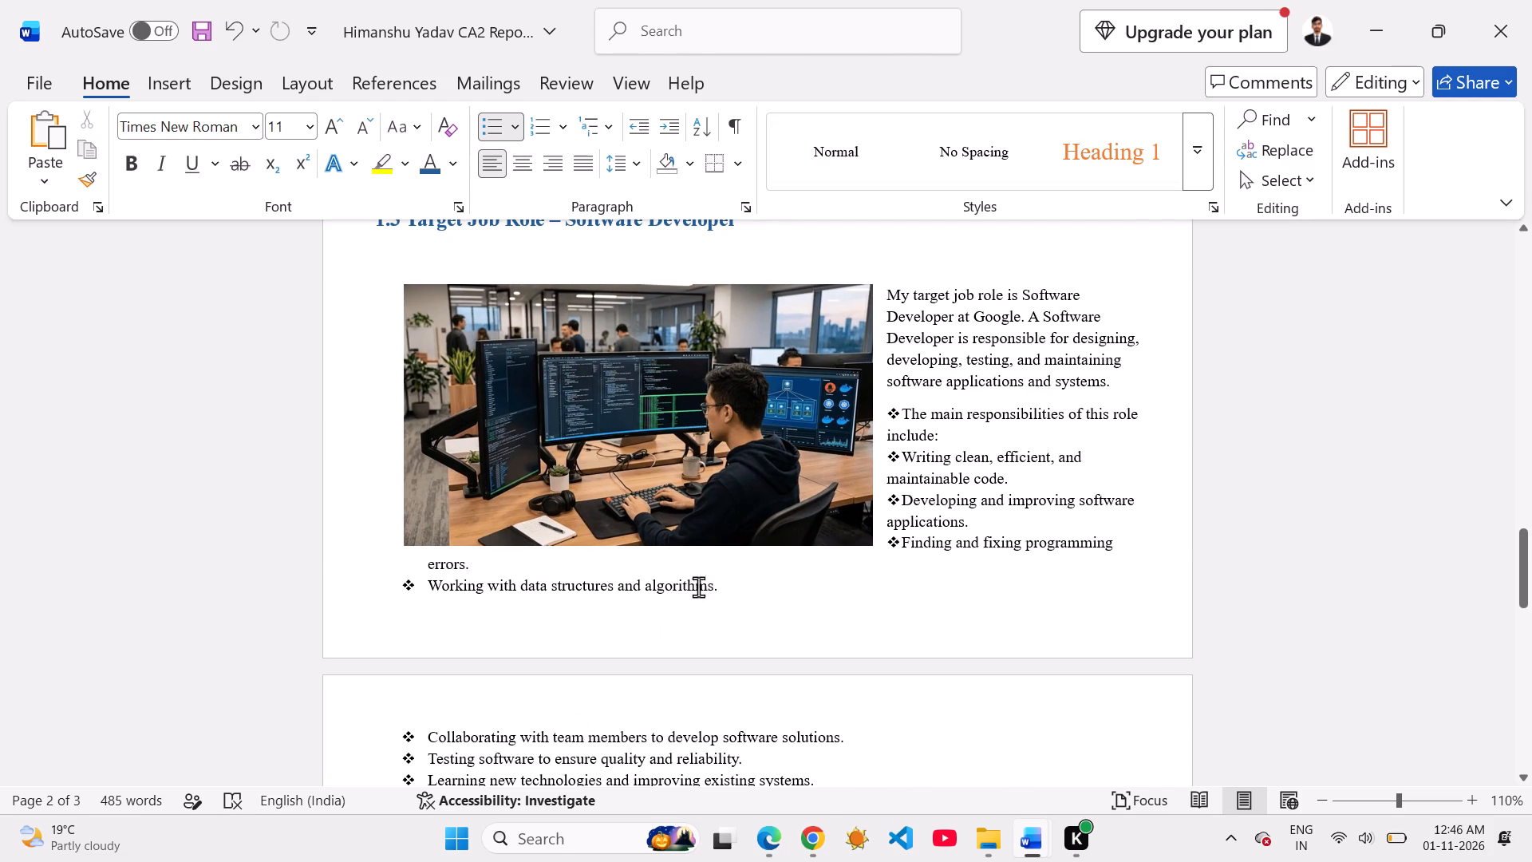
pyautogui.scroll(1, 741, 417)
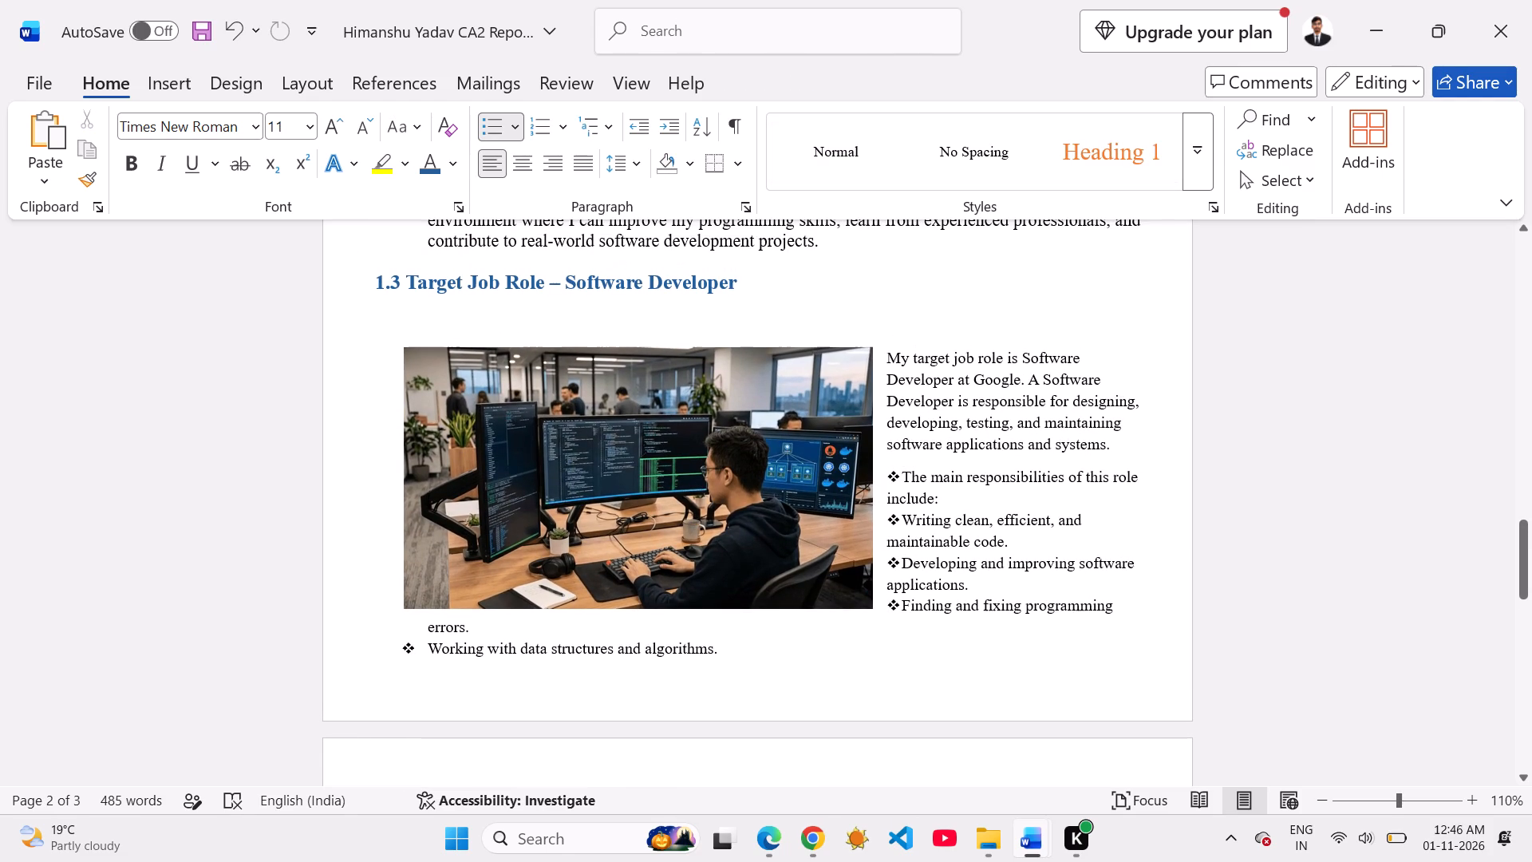
# Enlarge the office picture proportionally to about one and a half times its width and move it up directly beneath the 1.3 heading.
pyautogui.click(756, 423)
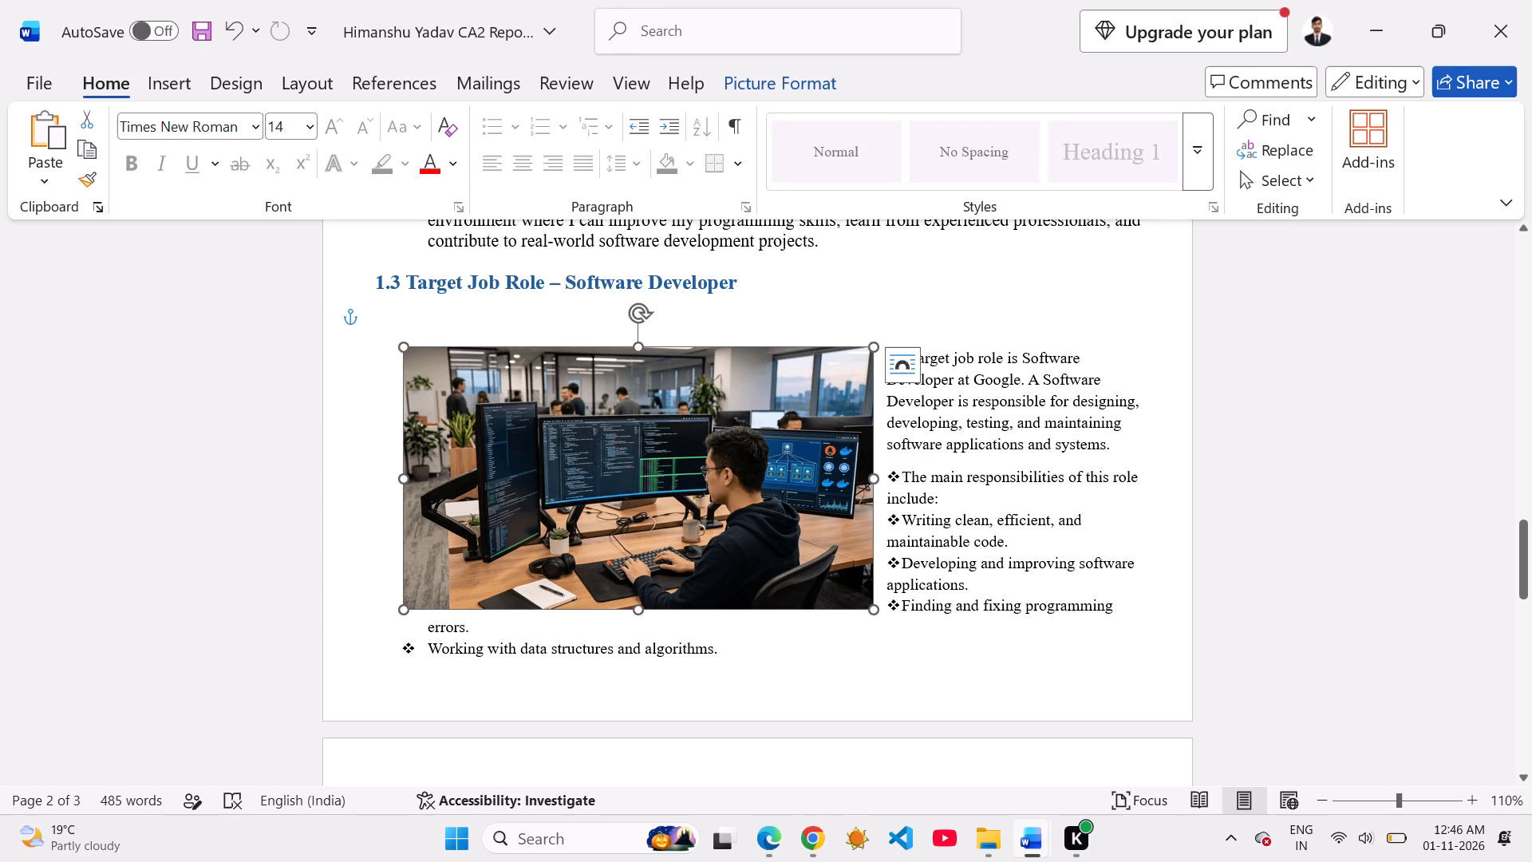
pyautogui.moveTo(873, 607); pyautogui.dragTo(990, 676)
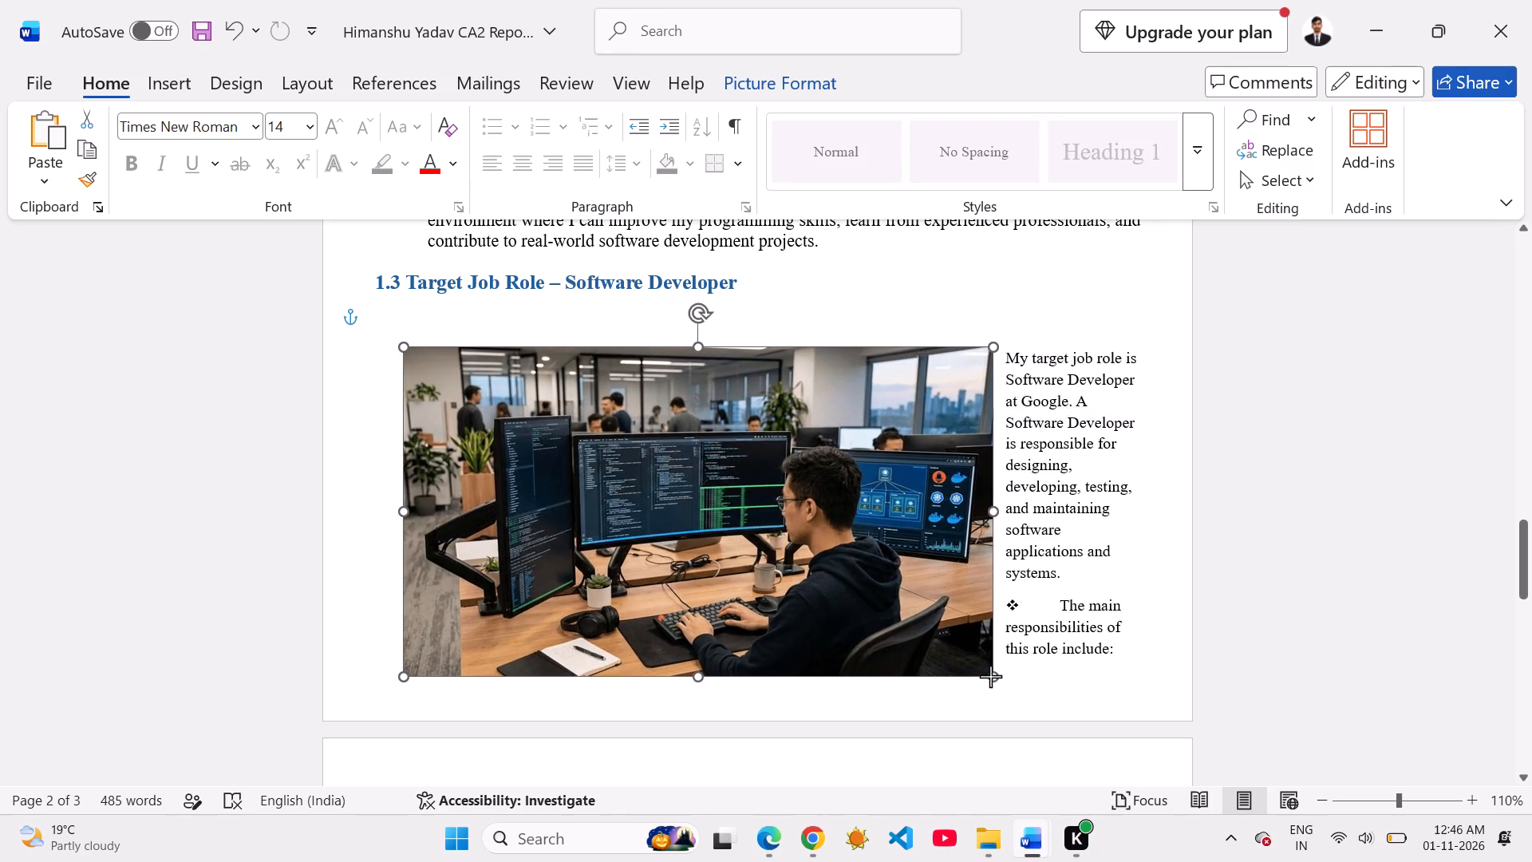
pyautogui.moveTo(990, 676); pyautogui.dragTo(1135, 609)
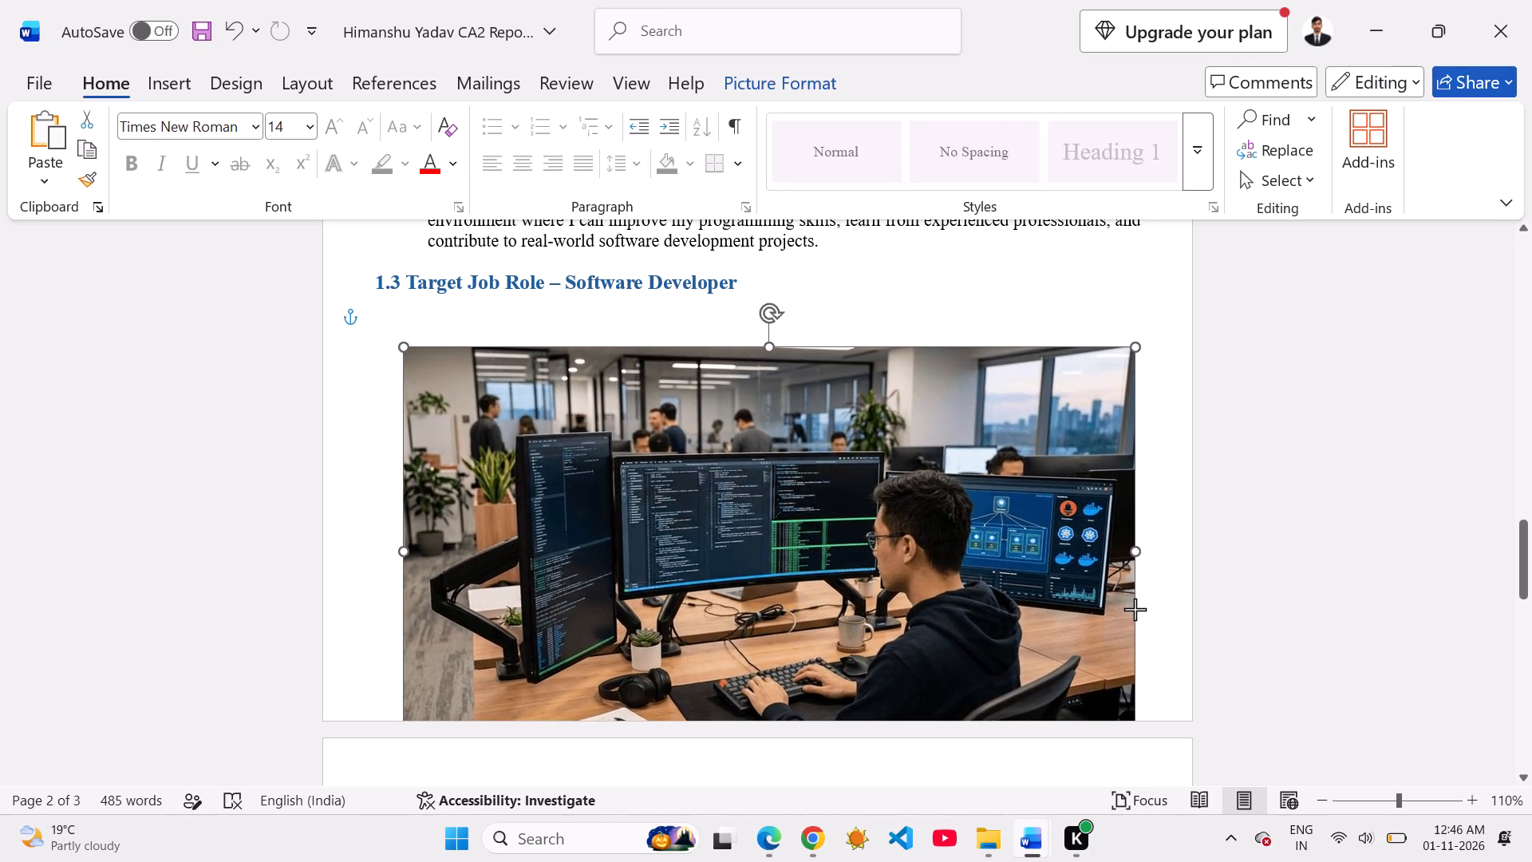
pyautogui.moveTo(1135, 609); pyautogui.dragTo(1098, 598)
pyautogui.moveTo(857, 542); pyautogui.dragTo(862, 537)
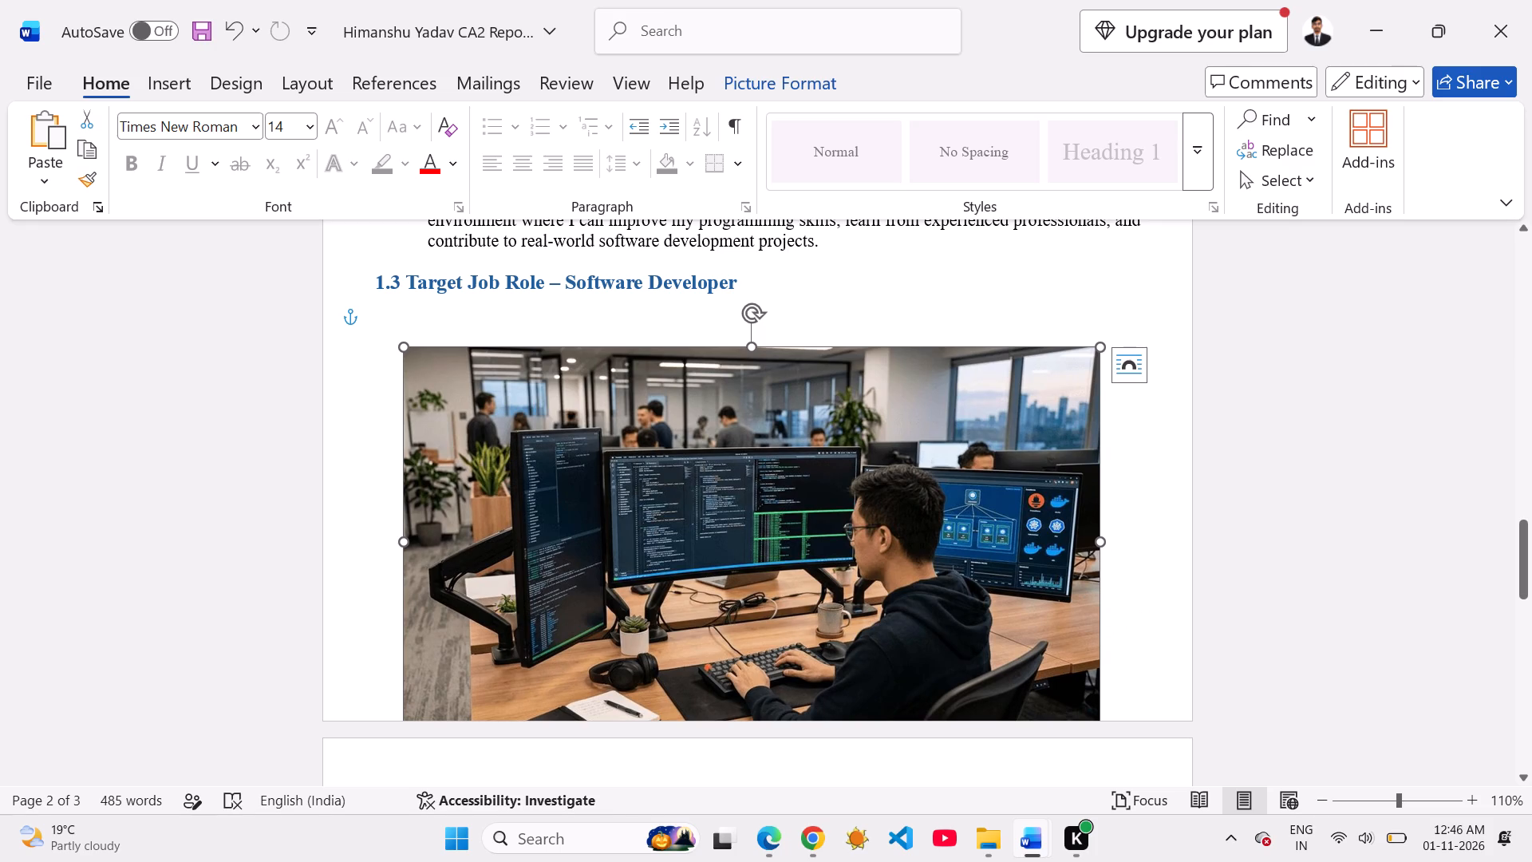
pyautogui.moveTo(862, 537); pyautogui.dragTo(871, 514)
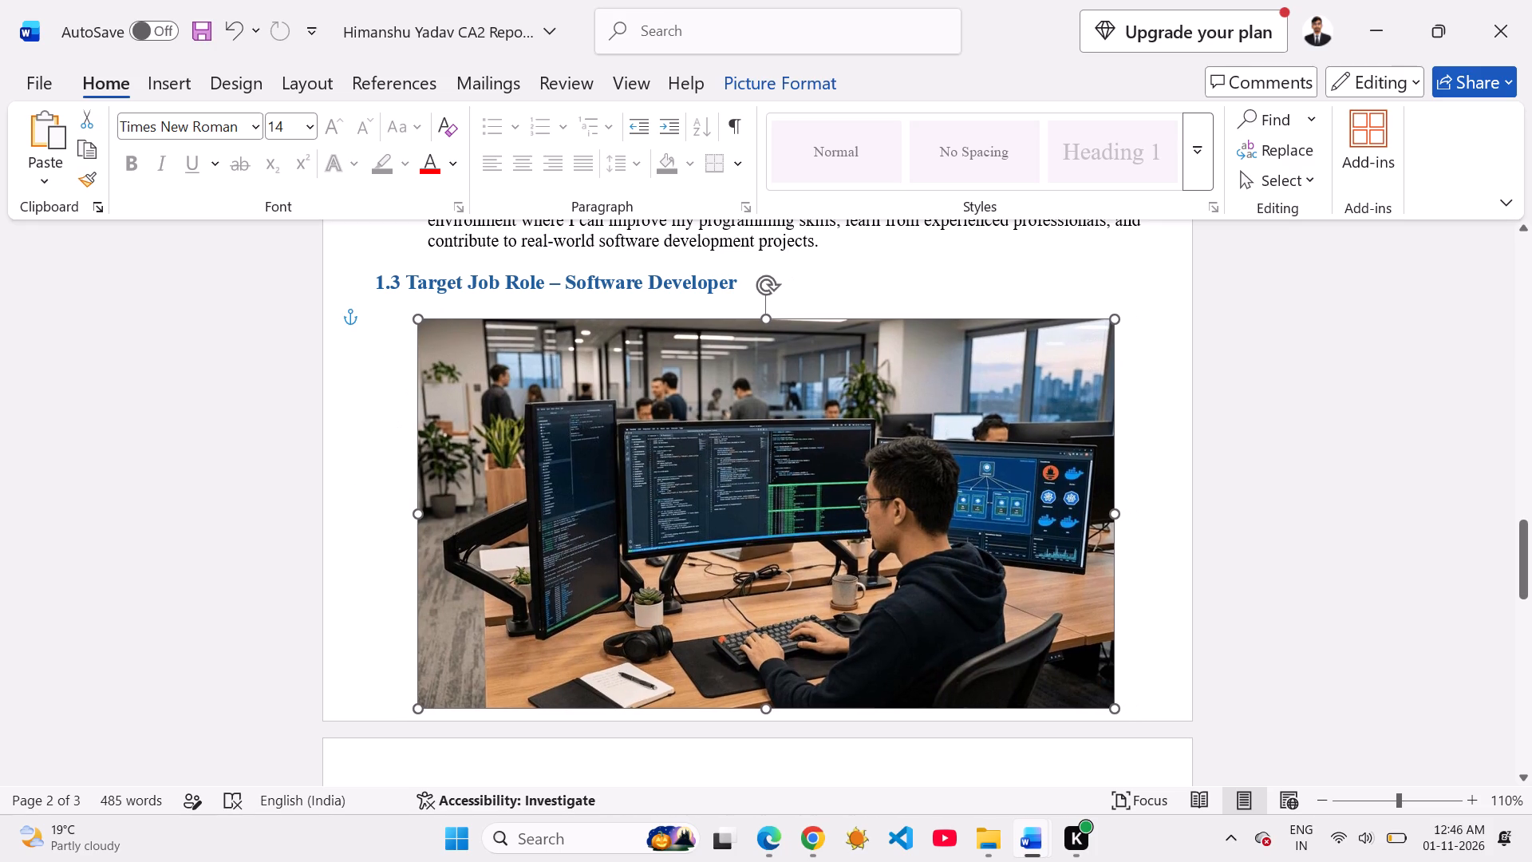
pyautogui.moveTo(871, 514); pyautogui.dragTo(869, 513)
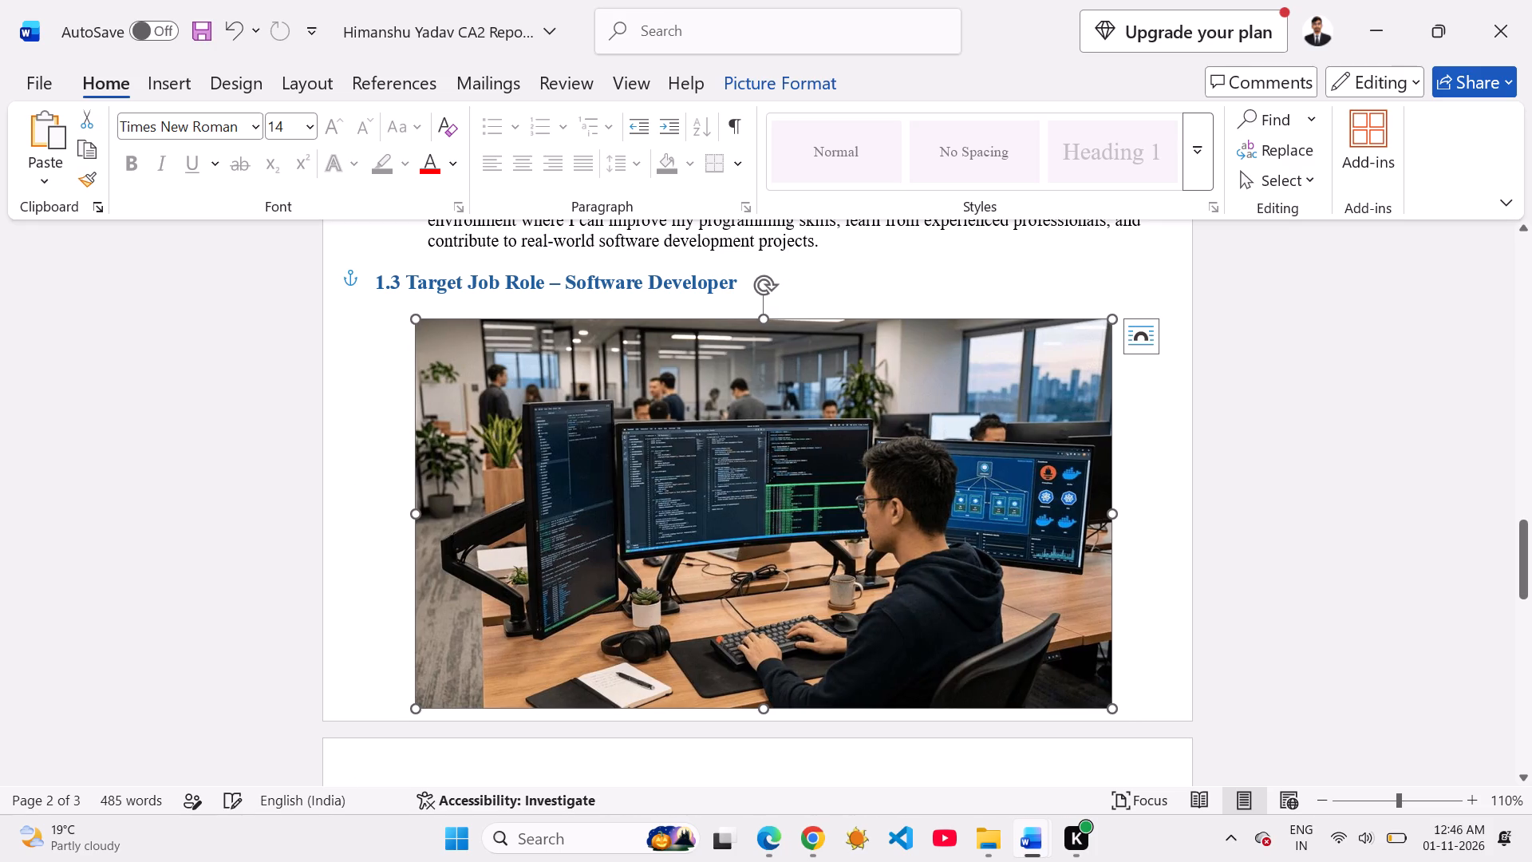
# Check how the enlarged picture and the 1.3 text are laid out across pages 2 and 3.
pyautogui.scroll(-1, 948, 659)
pyautogui.scroll(1, 948, 659)
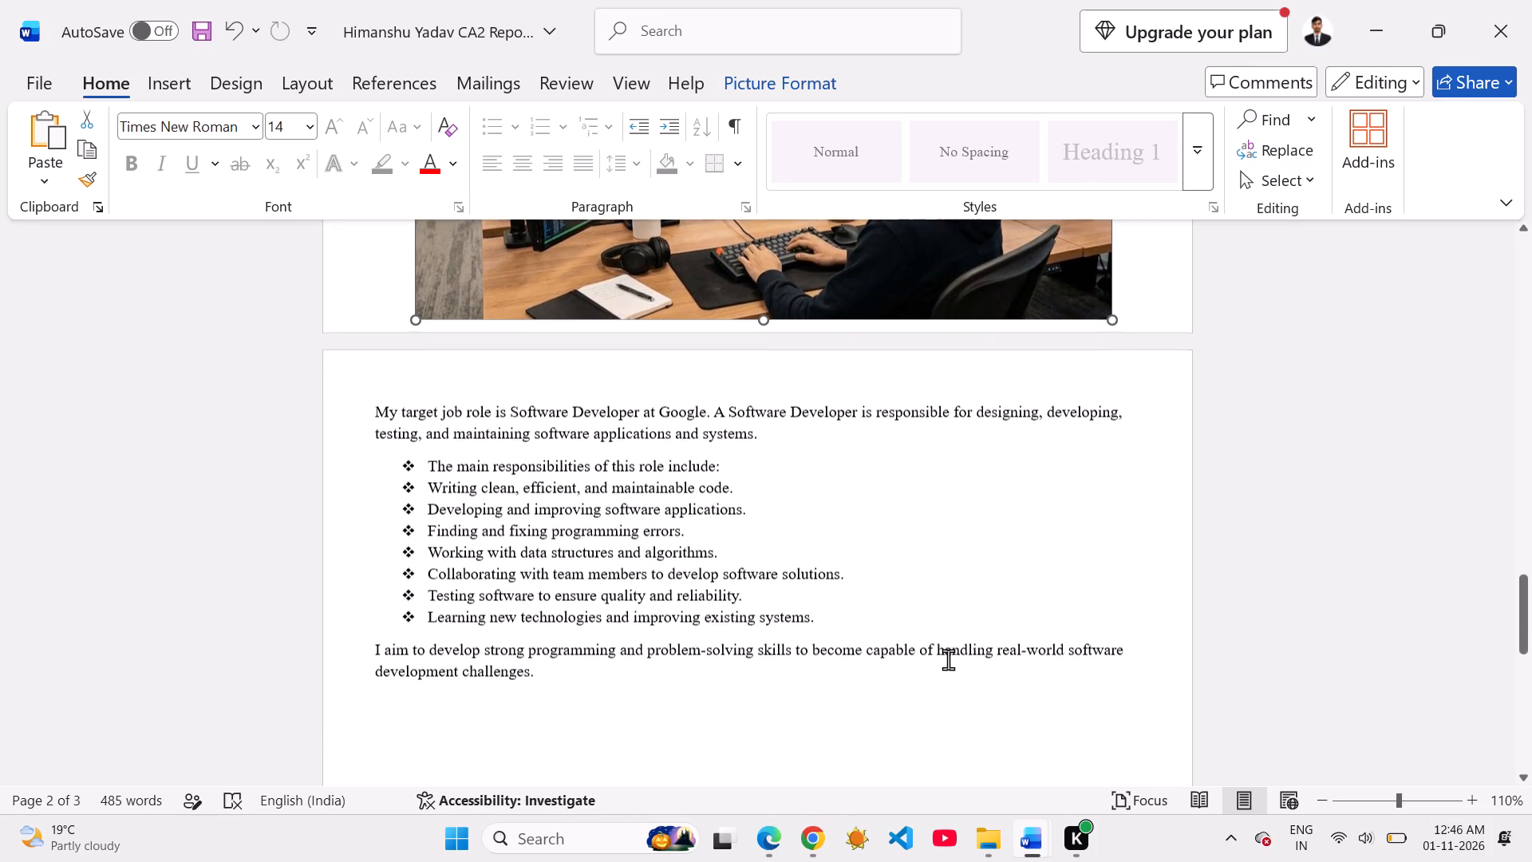
pyautogui.scroll(2, 948, 659)
pyautogui.scroll(-1, 948, 659)
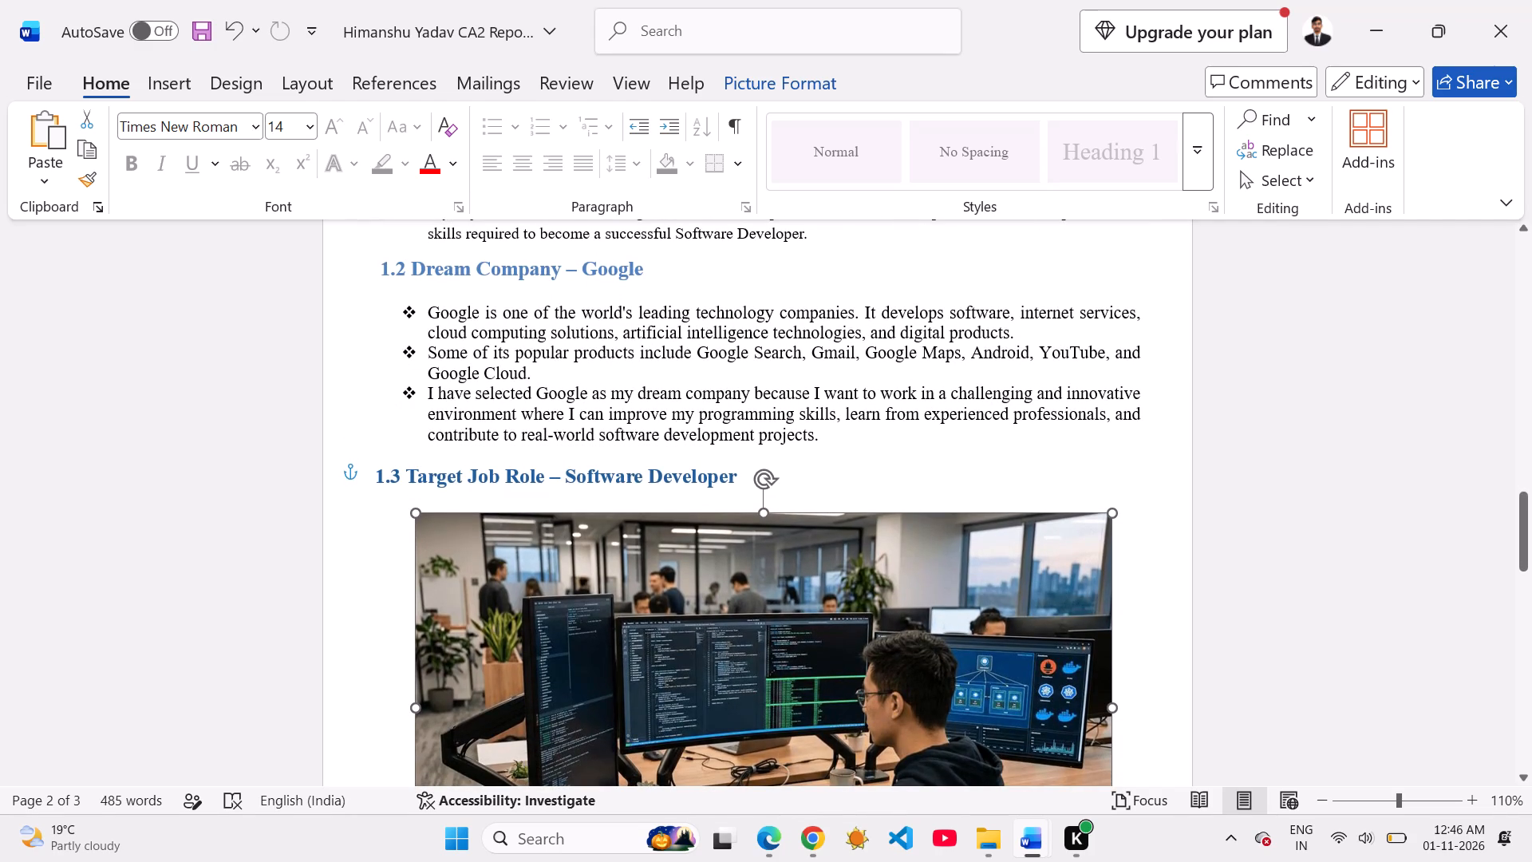
pyautogui.click(1115, 438)
pyautogui.scroll(-1, 1115, 438)
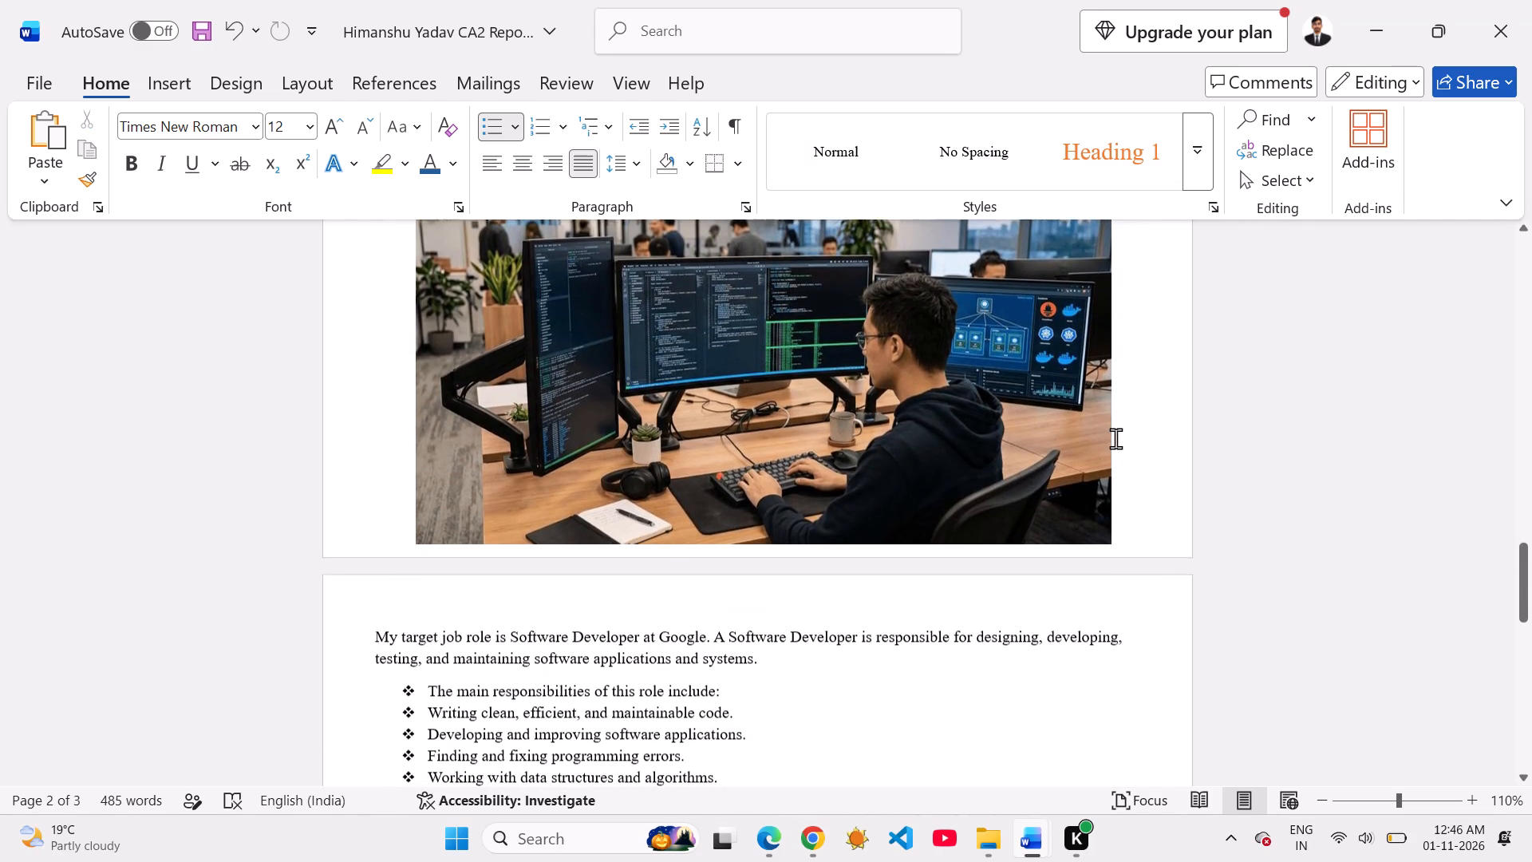
pyautogui.scroll(2, 894, 395)
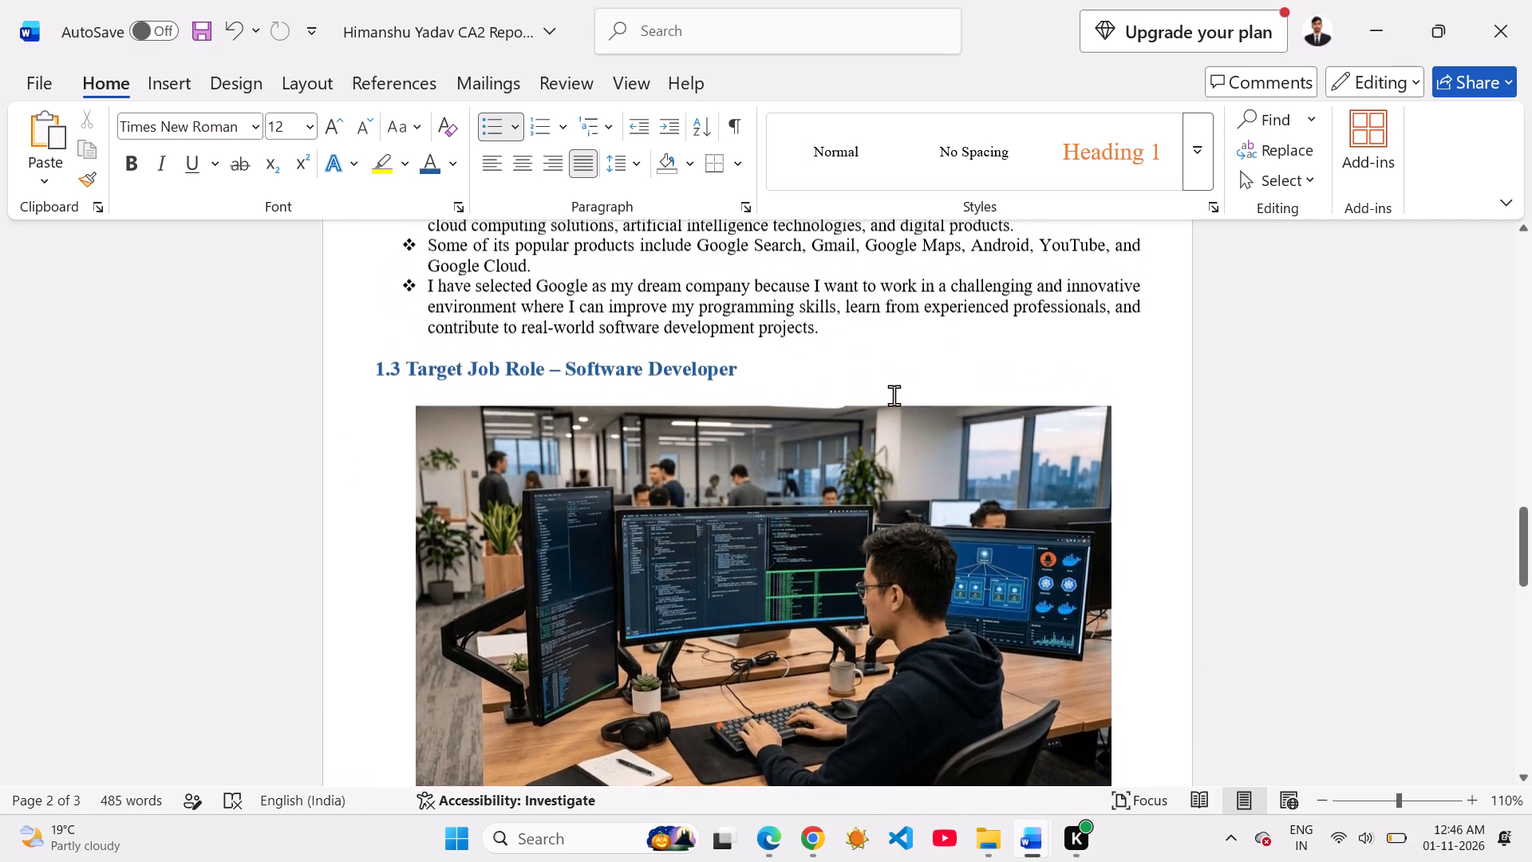
pyautogui.scroll(2, 894, 395)
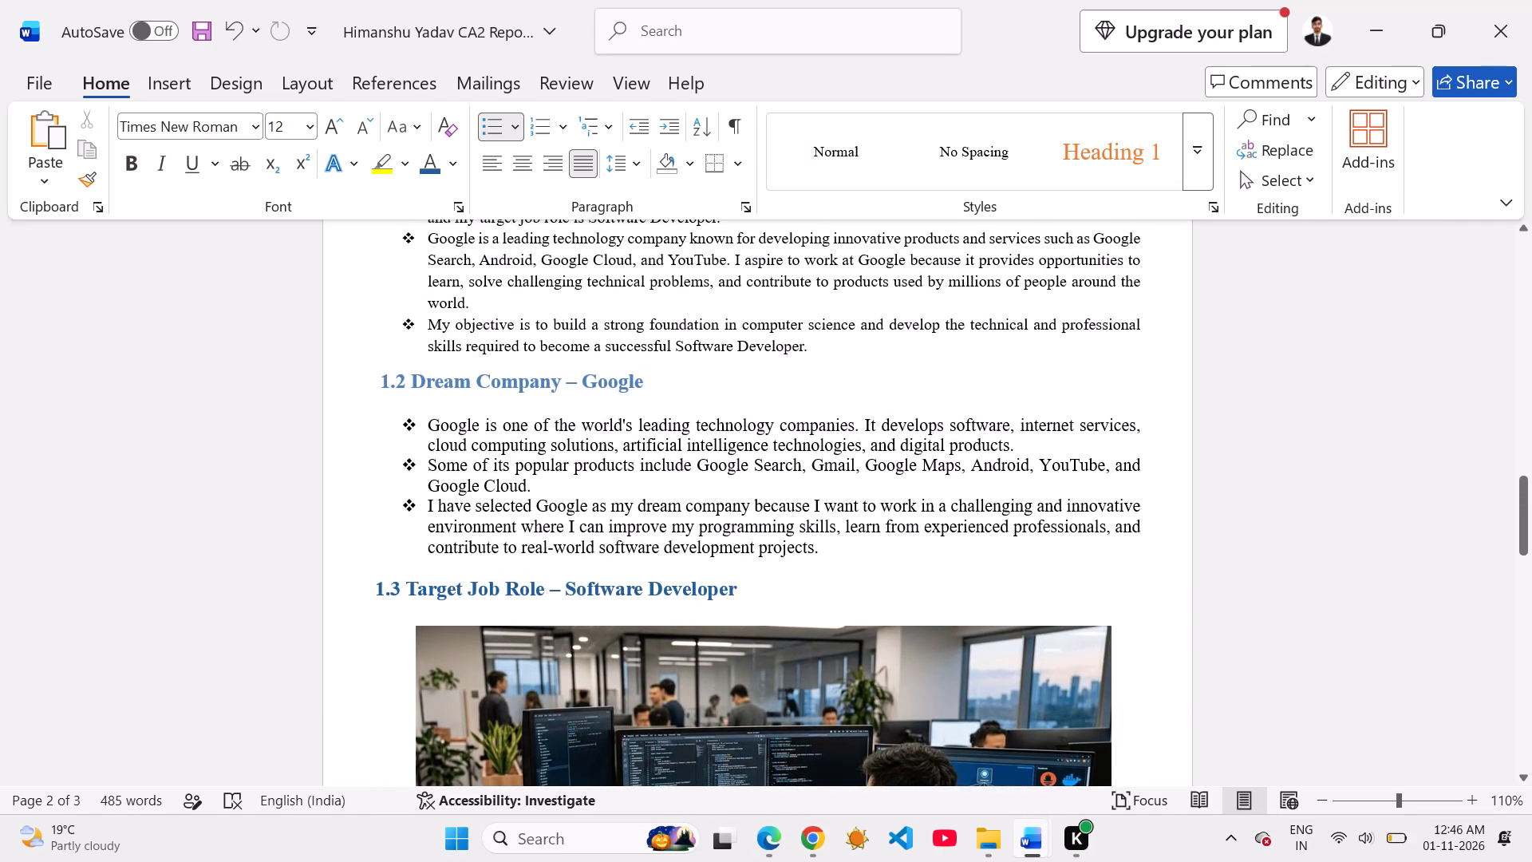
# Stretch the office picture horizontally on both sides so it spans the full text width between the page margins.
pyautogui.click(576, 682)
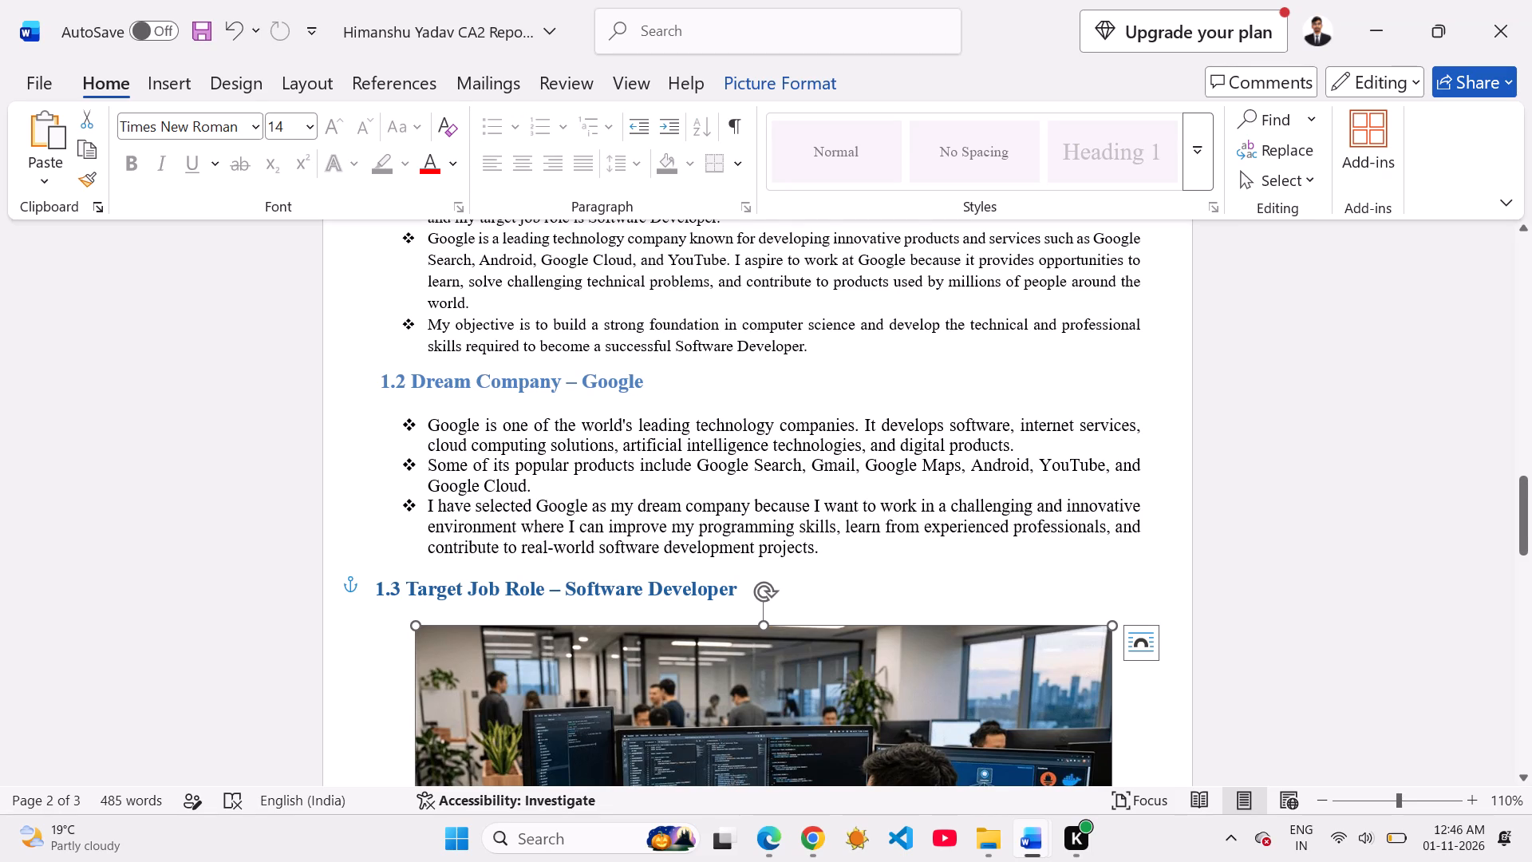
pyautogui.scroll(-1, 418, 687)
pyautogui.moveTo(418, 687); pyautogui.dragTo(379, 687)
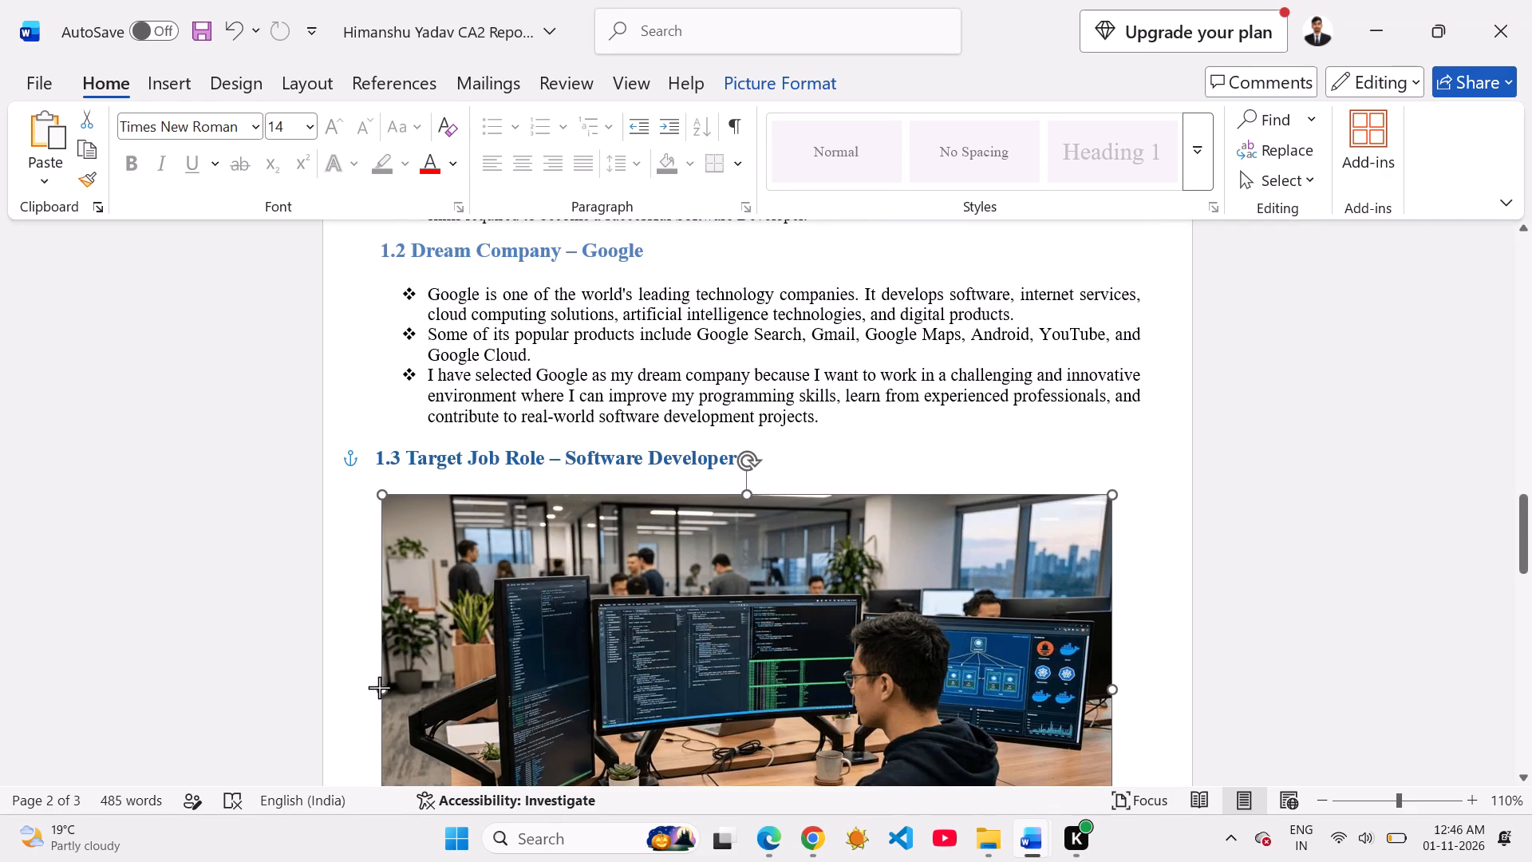
pyautogui.moveTo(379, 687); pyautogui.dragTo(368, 686)
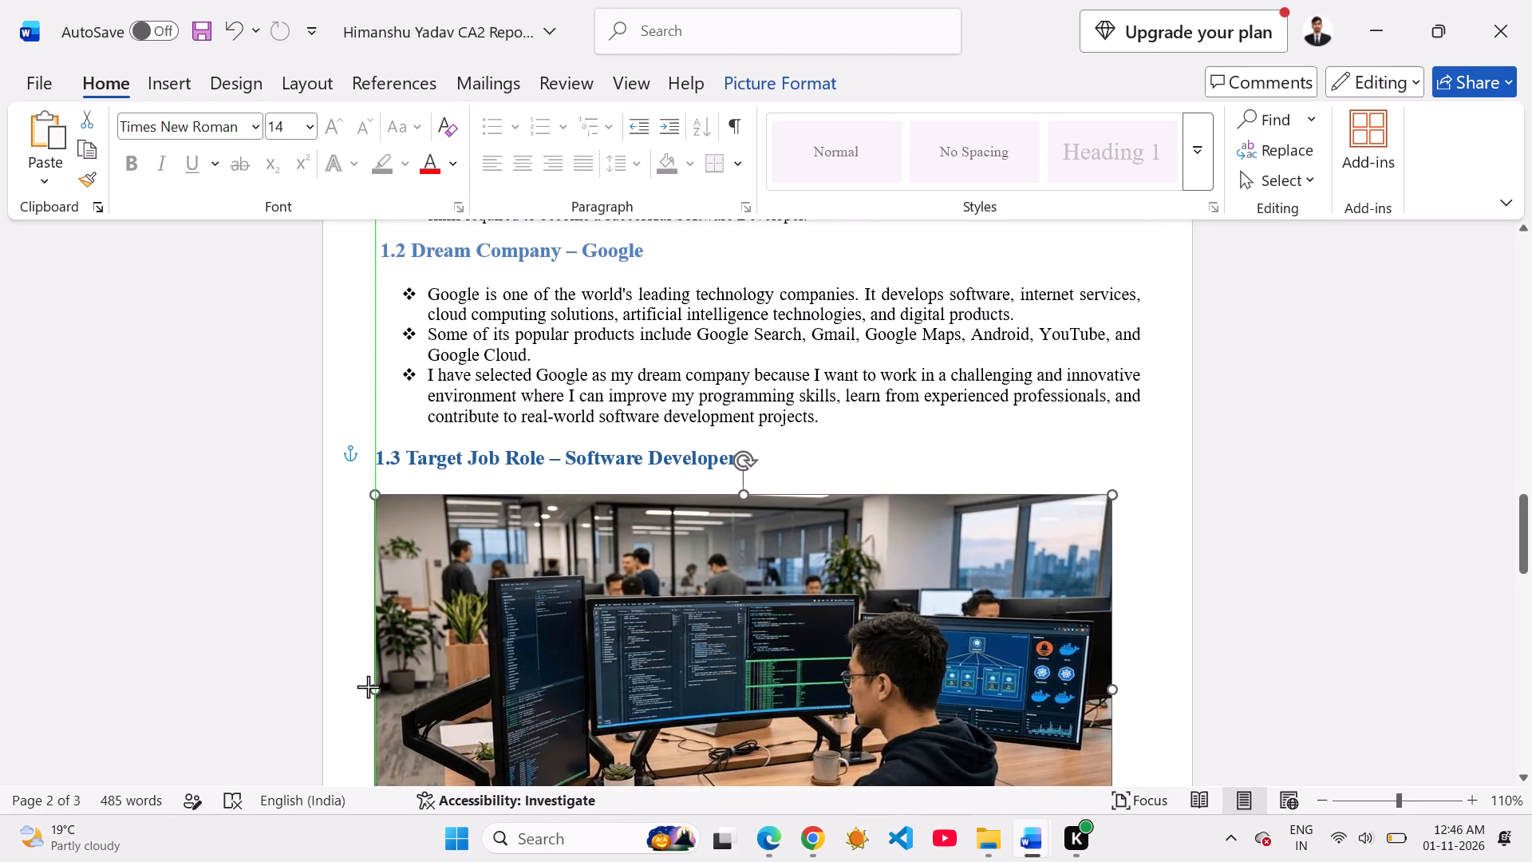
pyautogui.moveTo(368, 686); pyautogui.dragTo(372, 687)
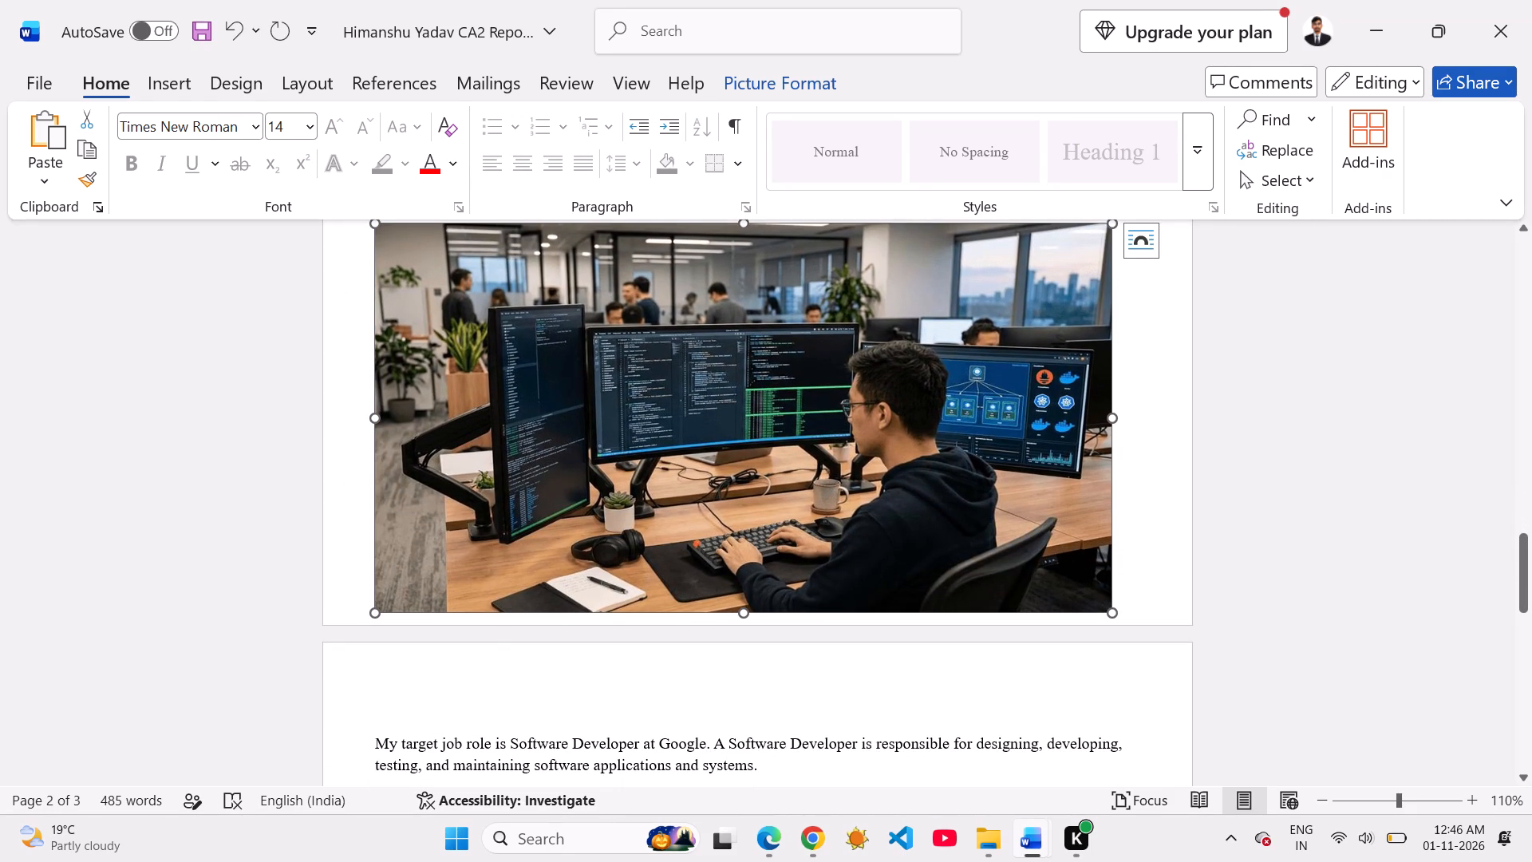
pyautogui.moveTo(1113, 419); pyautogui.dragTo(1144, 419)
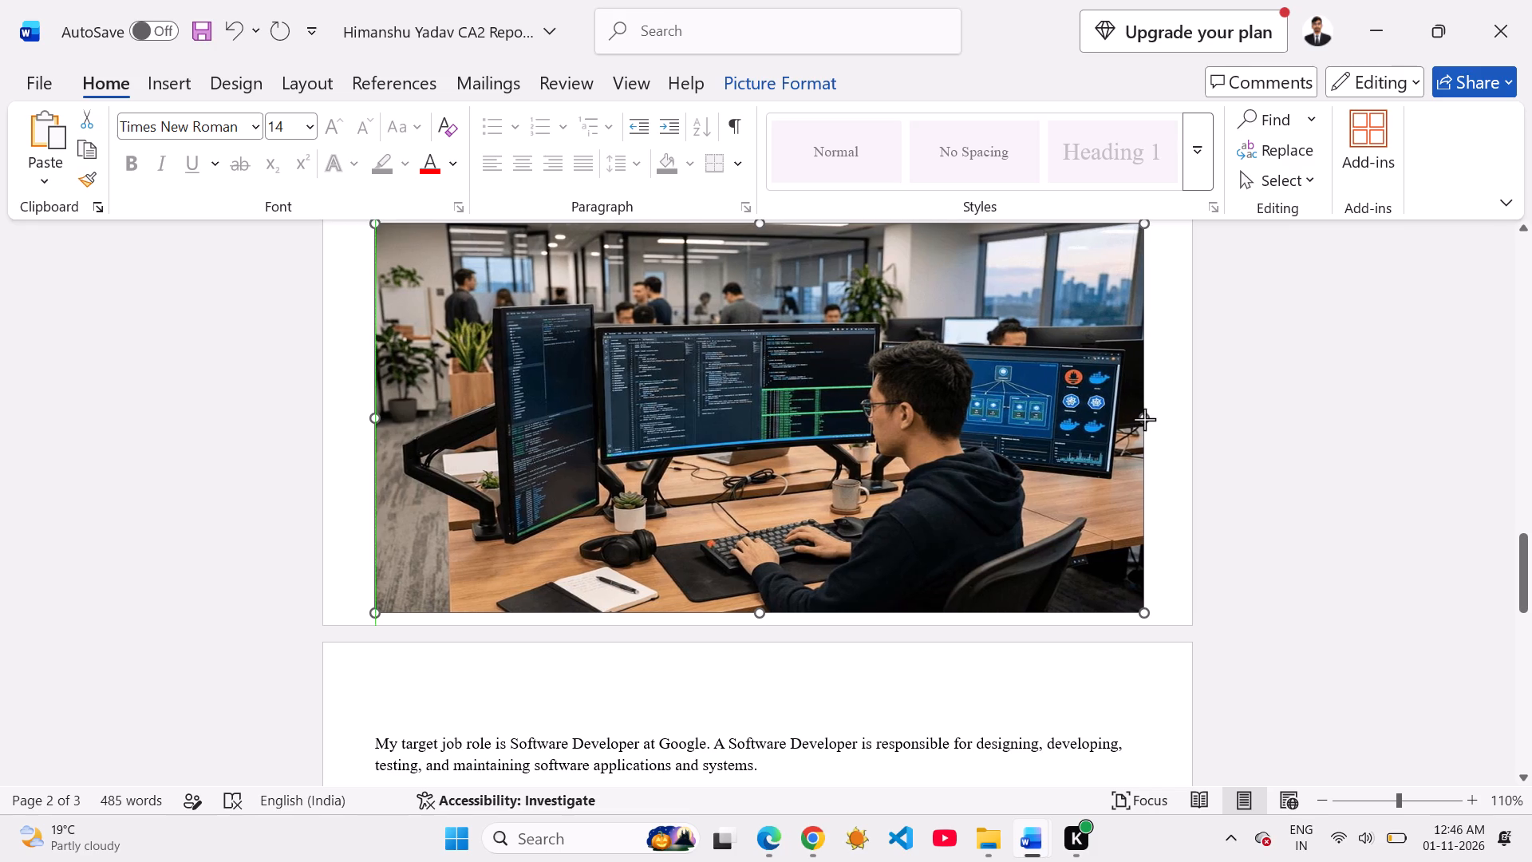
pyautogui.moveTo(1144, 419); pyautogui.dragTo(1147, 426)
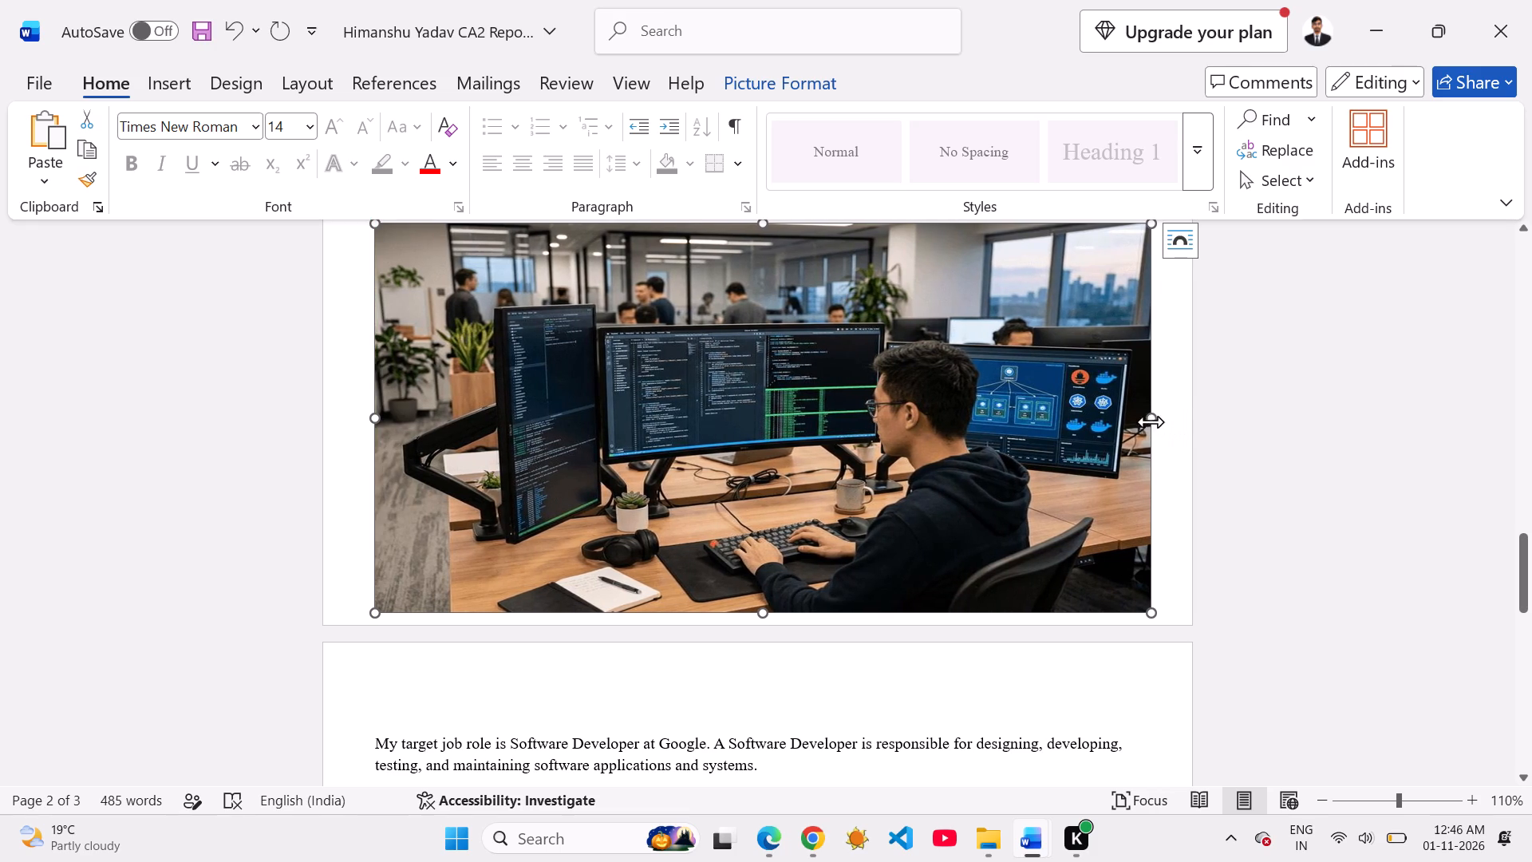
pyautogui.click(1150, 417)
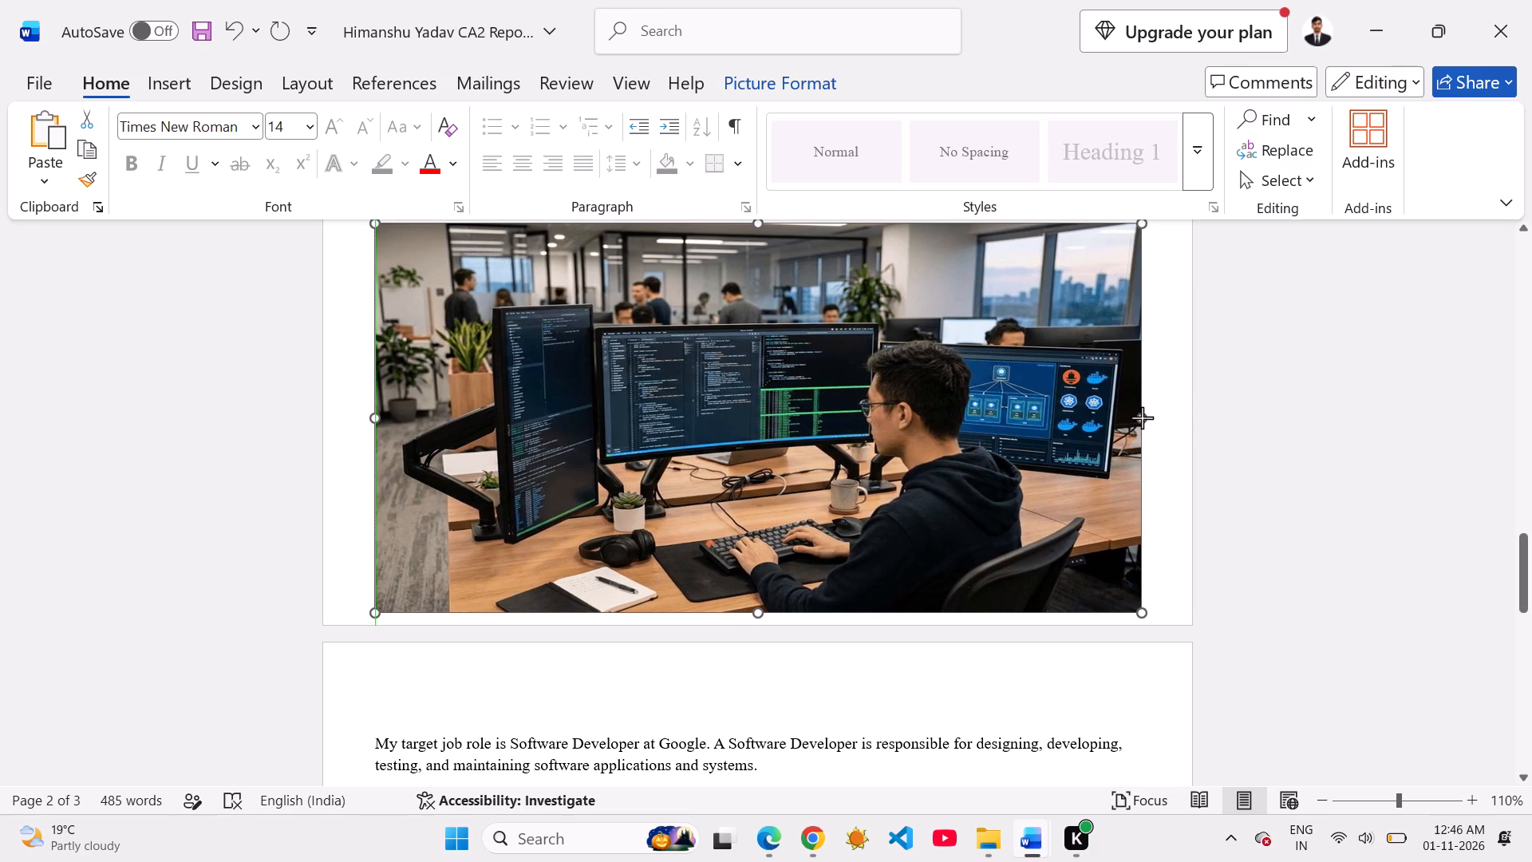
# Review the report's layout from the Student Details table through the end of the 1.3 section.
pyautogui.scroll(-1, 1016, 421)
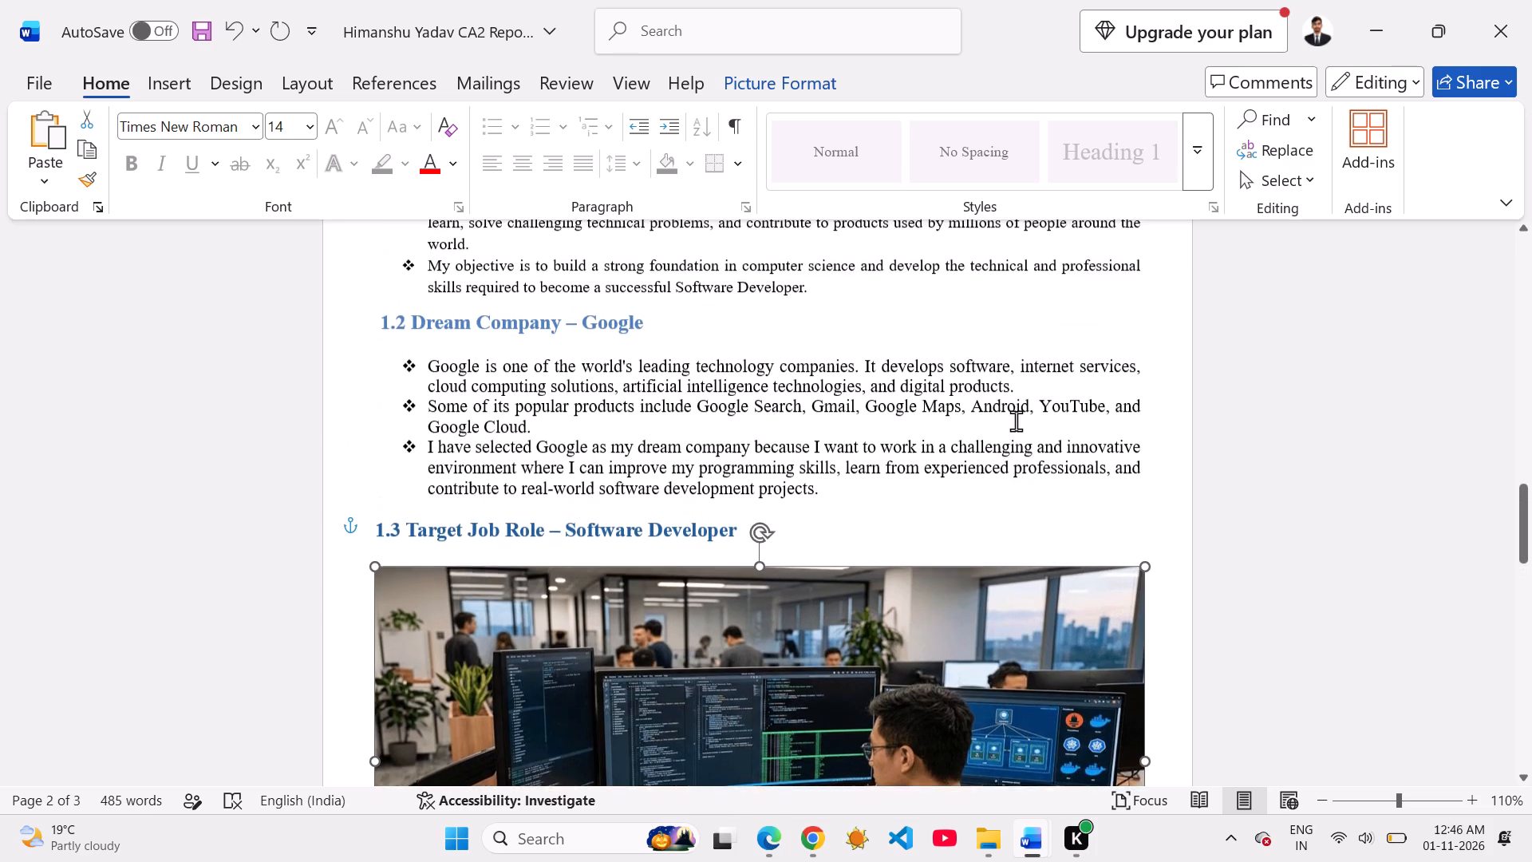
pyautogui.scroll(-1, 1016, 421)
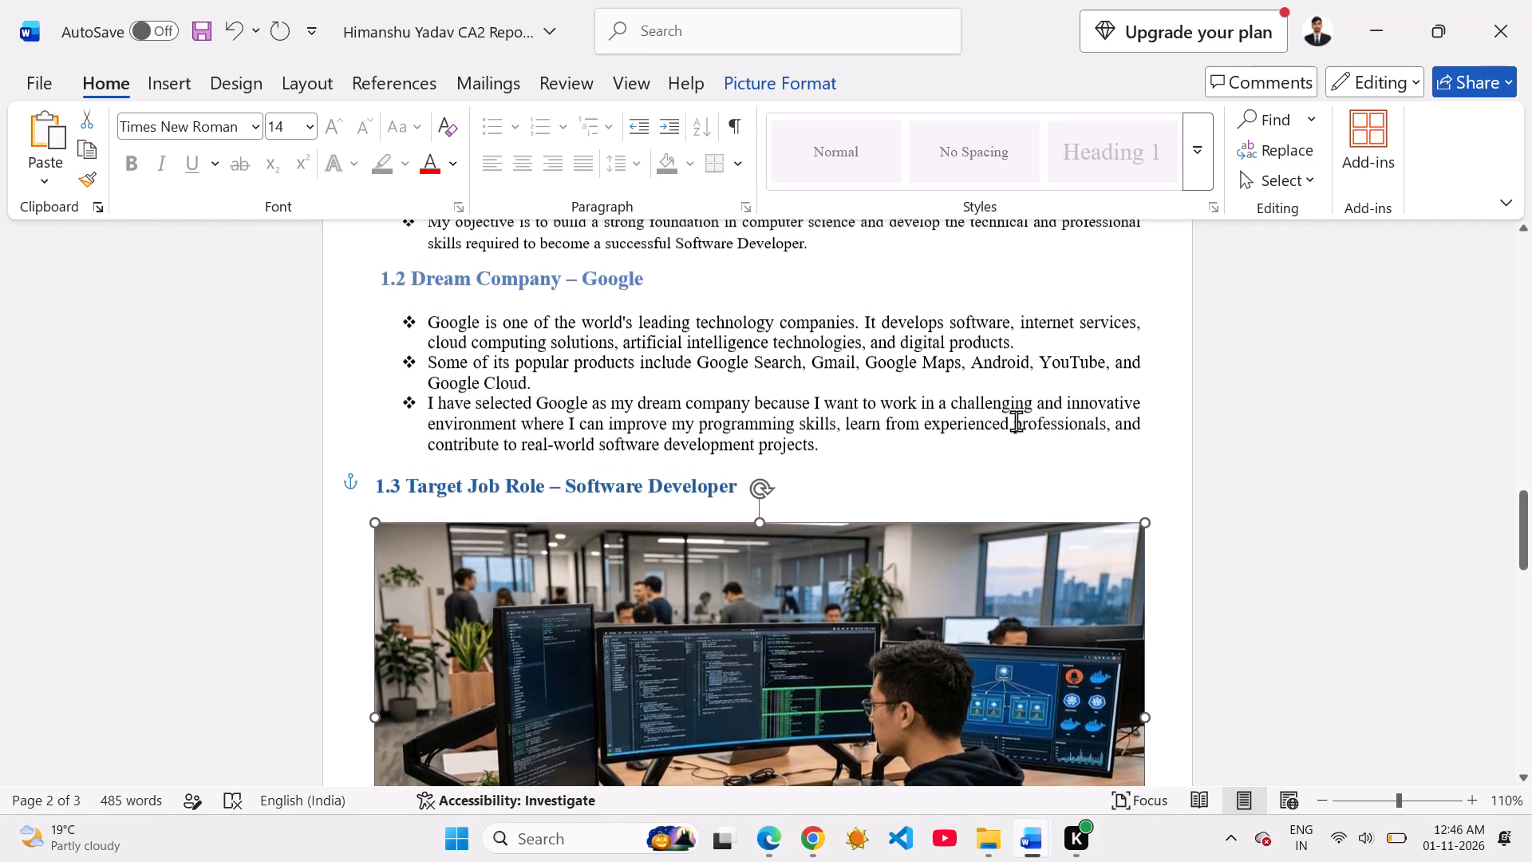
pyautogui.scroll(-2, 1016, 421)
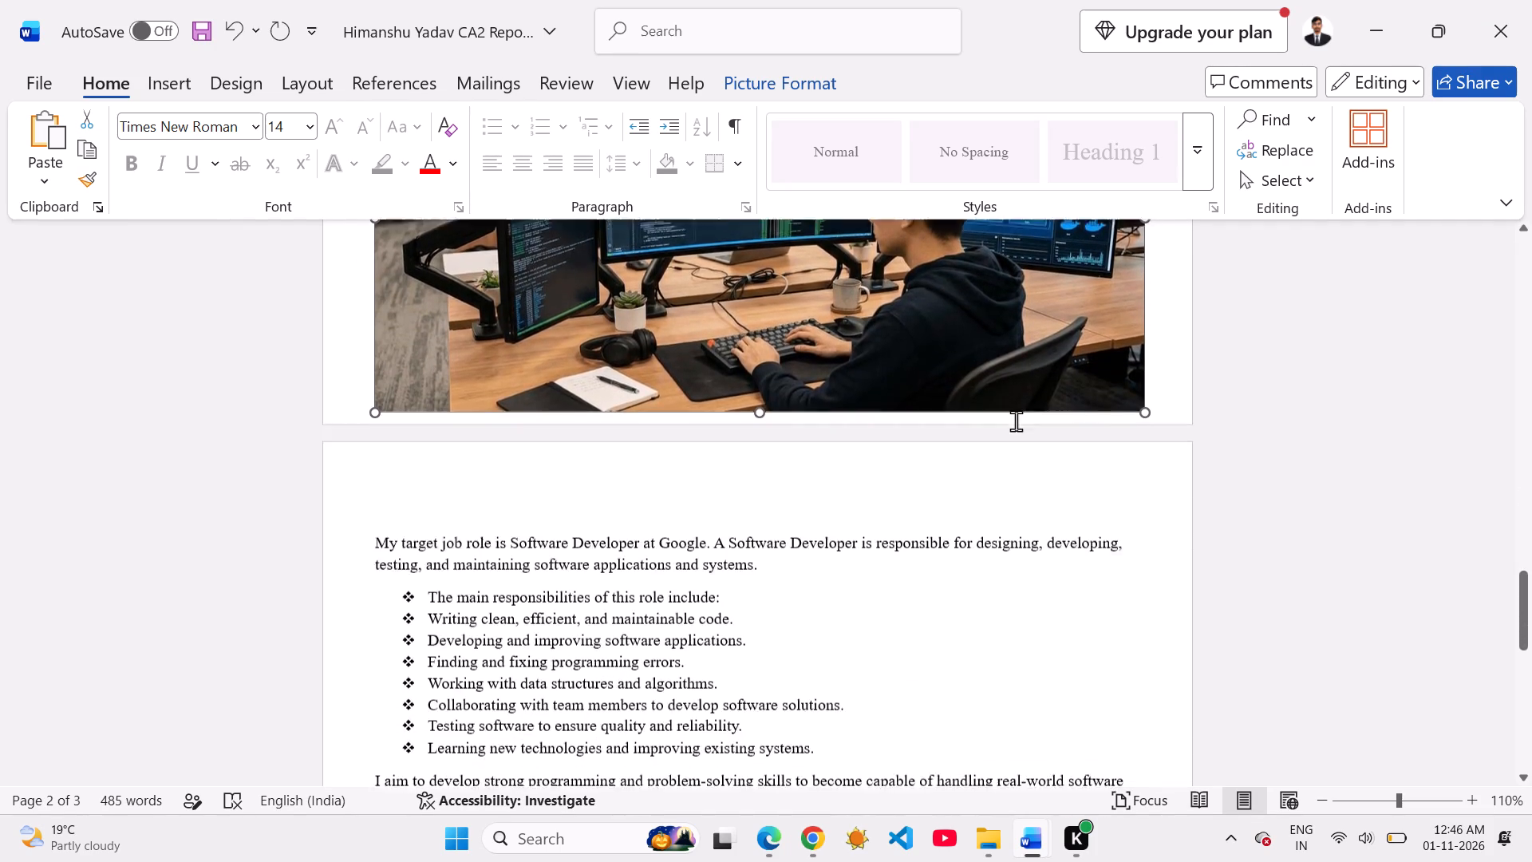
pyautogui.scroll(-2, 1016, 421)
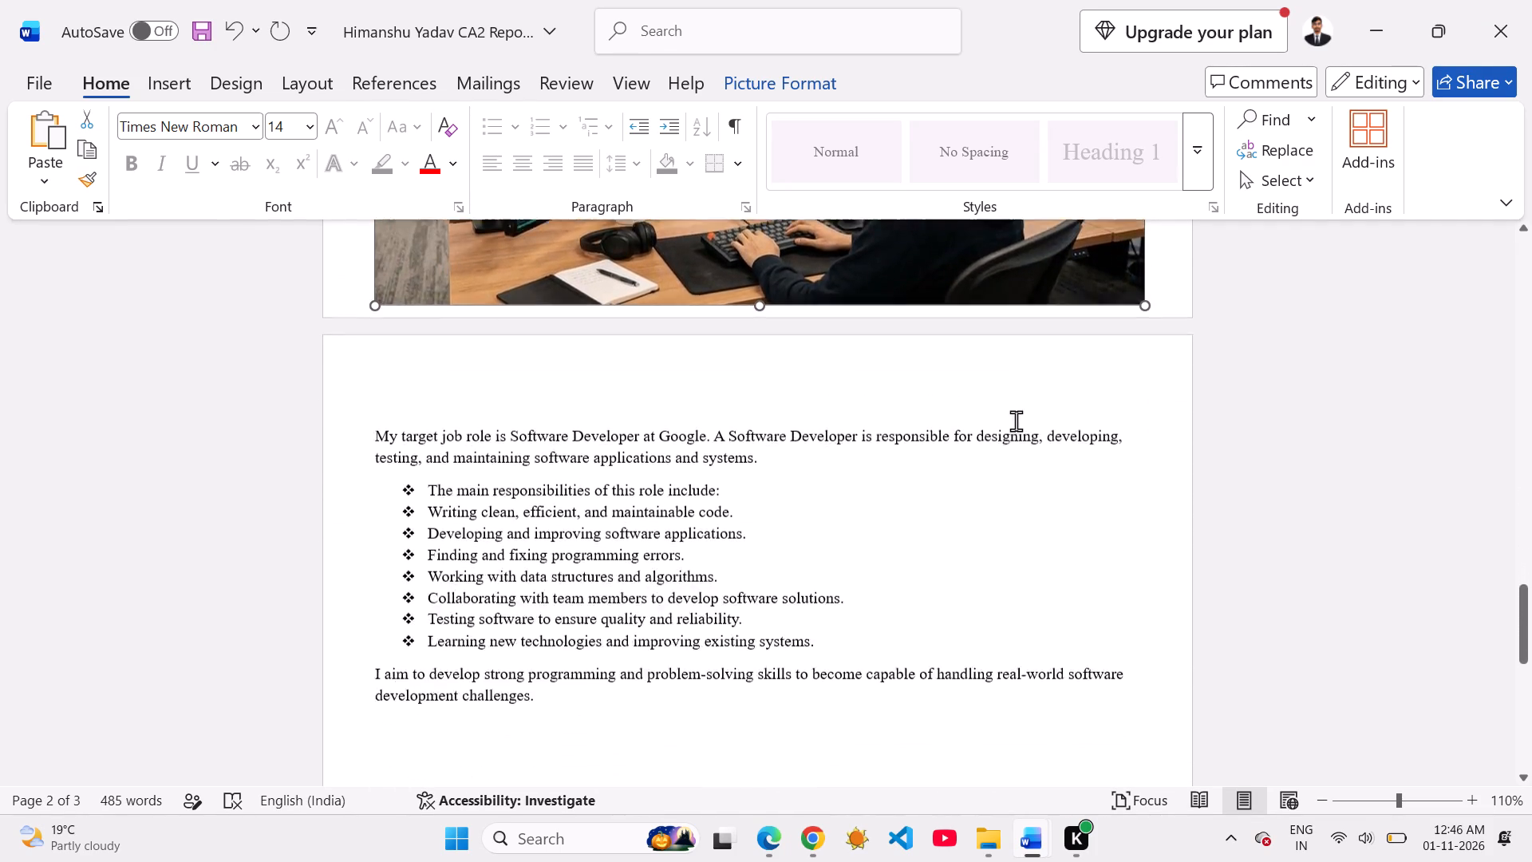
pyautogui.scroll(-1, 1016, 421)
pyautogui.scroll(3, 1016, 421)
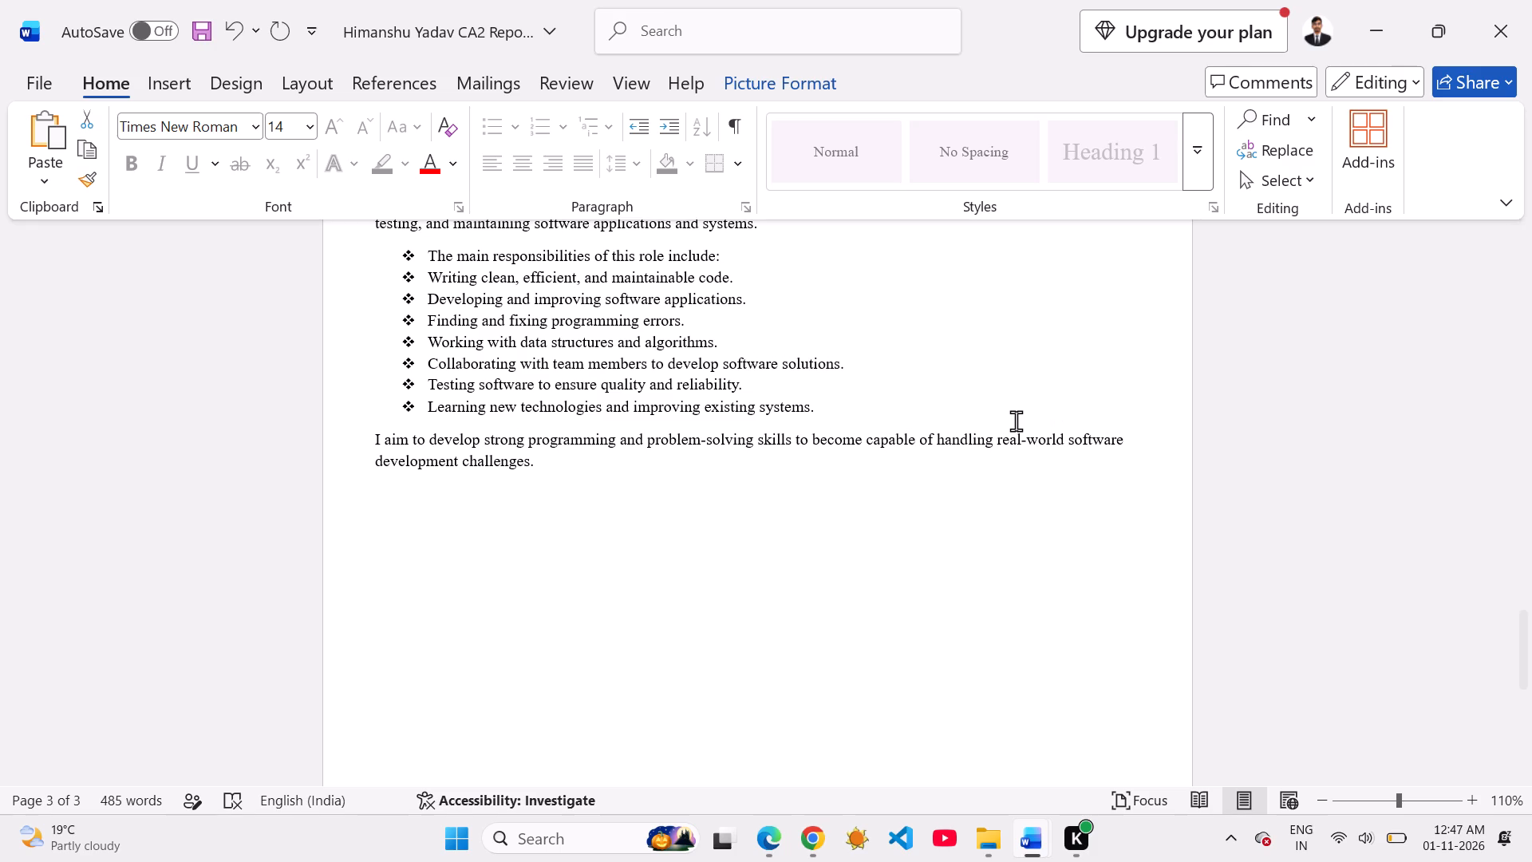
pyautogui.scroll(6, 847, 556)
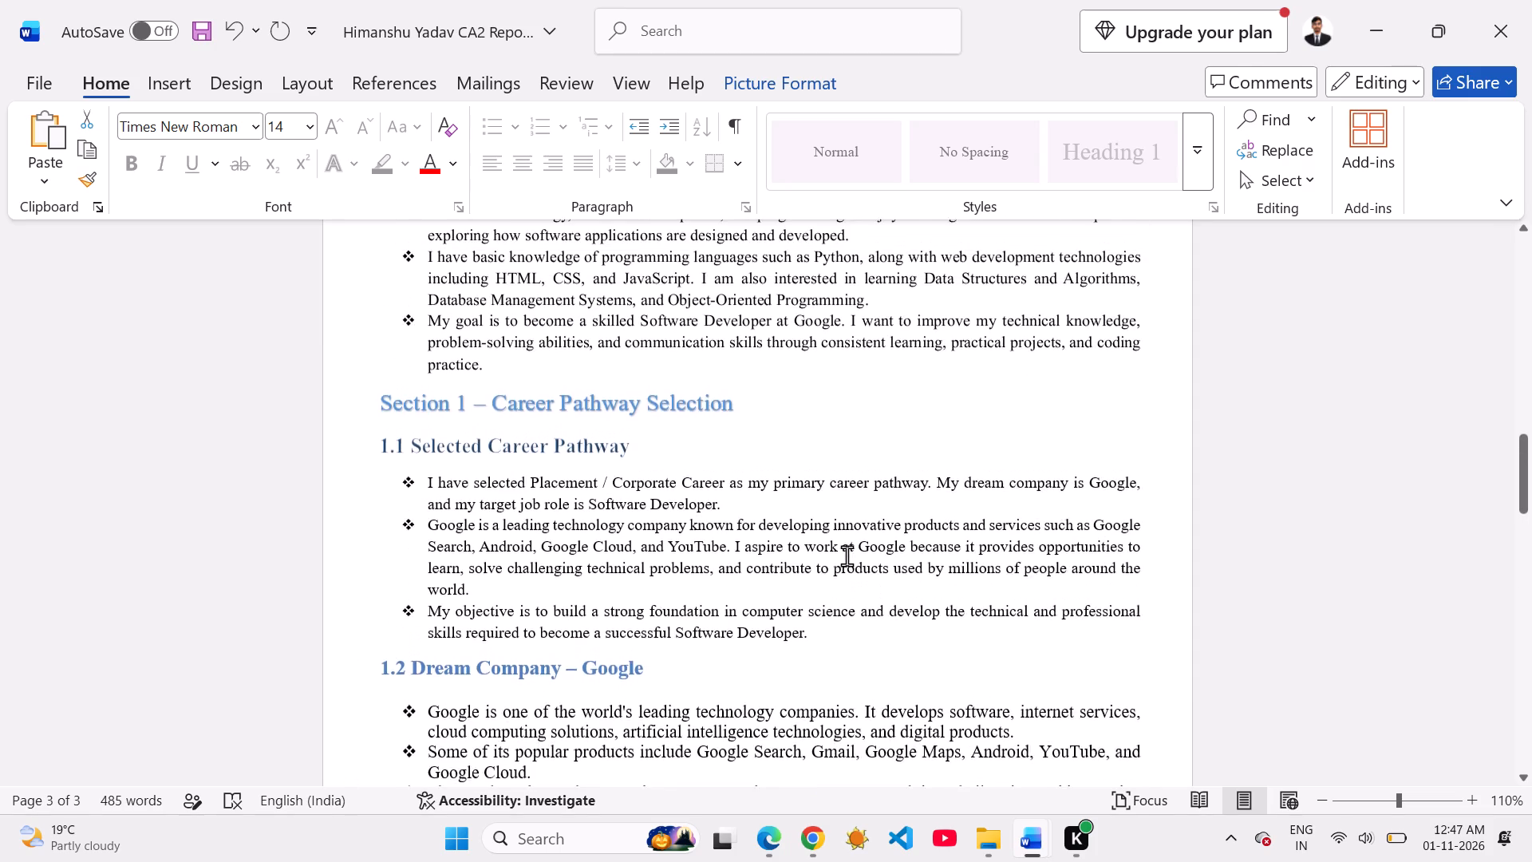
pyautogui.scroll(2, 847, 556)
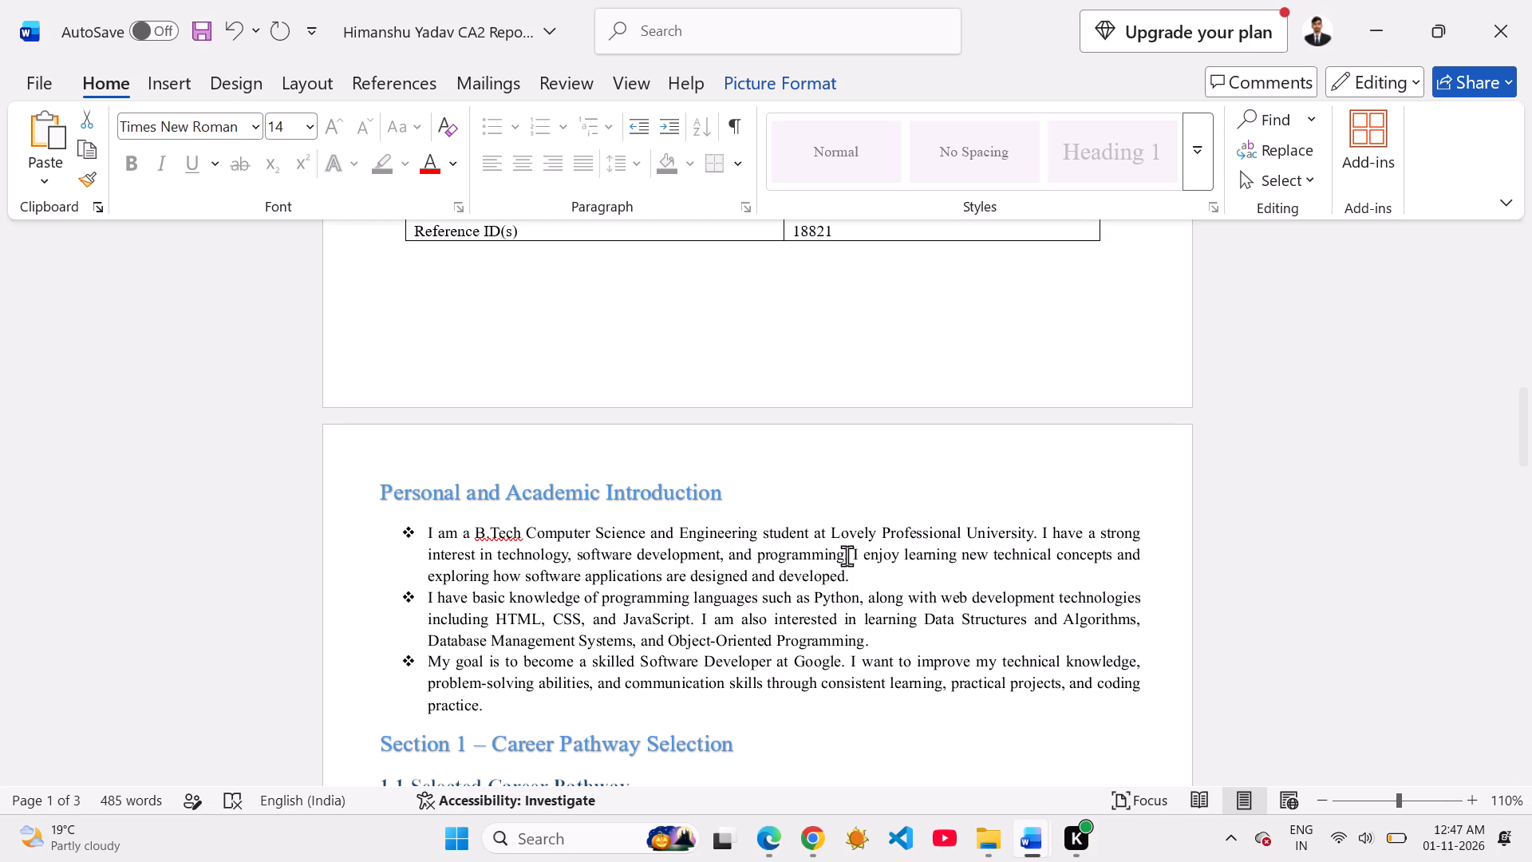
pyautogui.scroll(5, 713, 510)
pyautogui.scroll(-5, 713, 510)
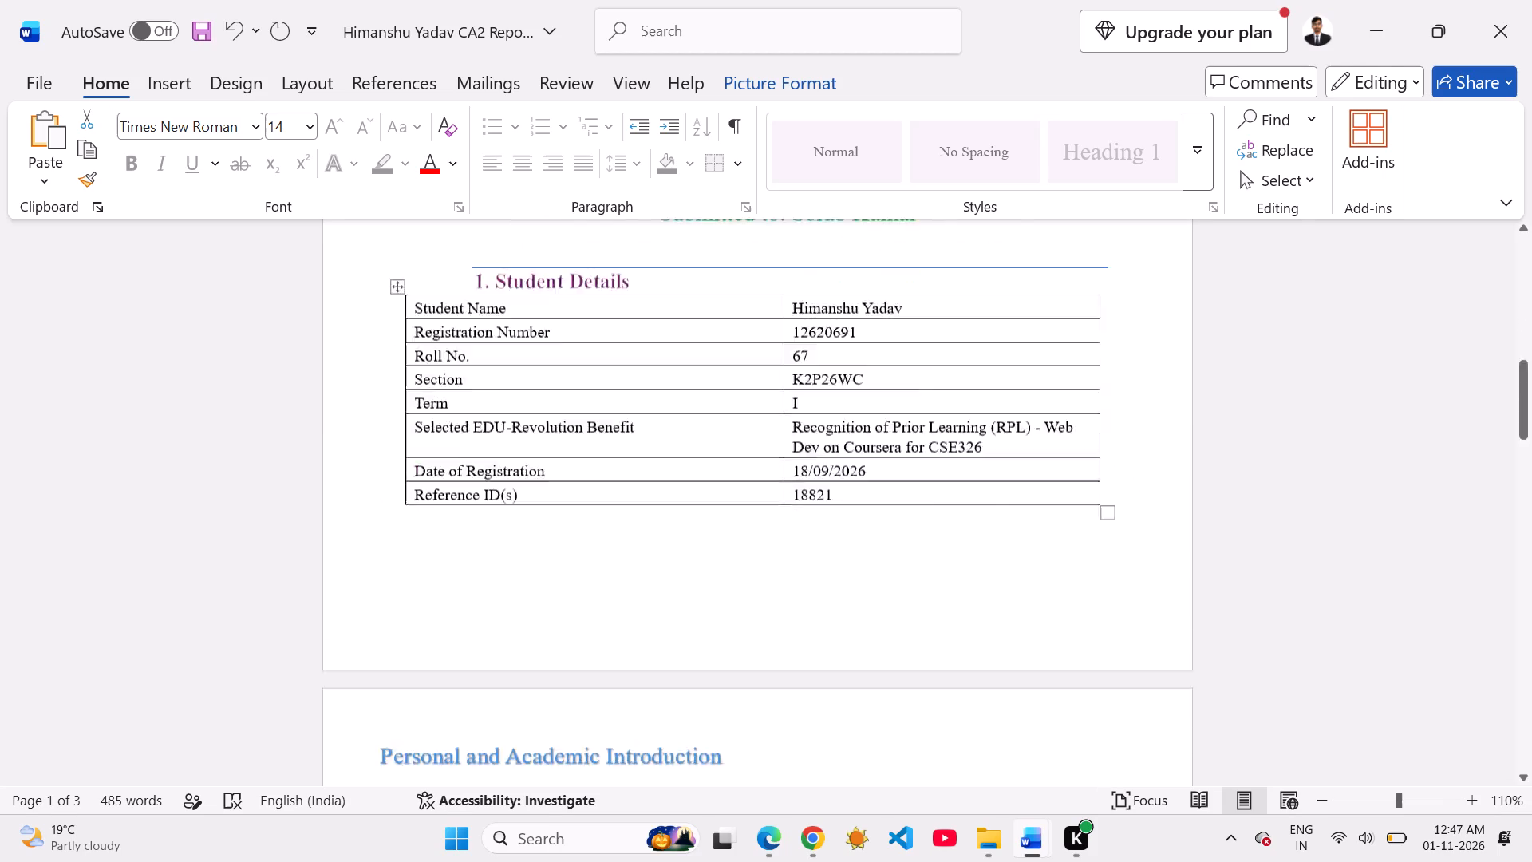
pyautogui.scroll(-7, 713, 510)
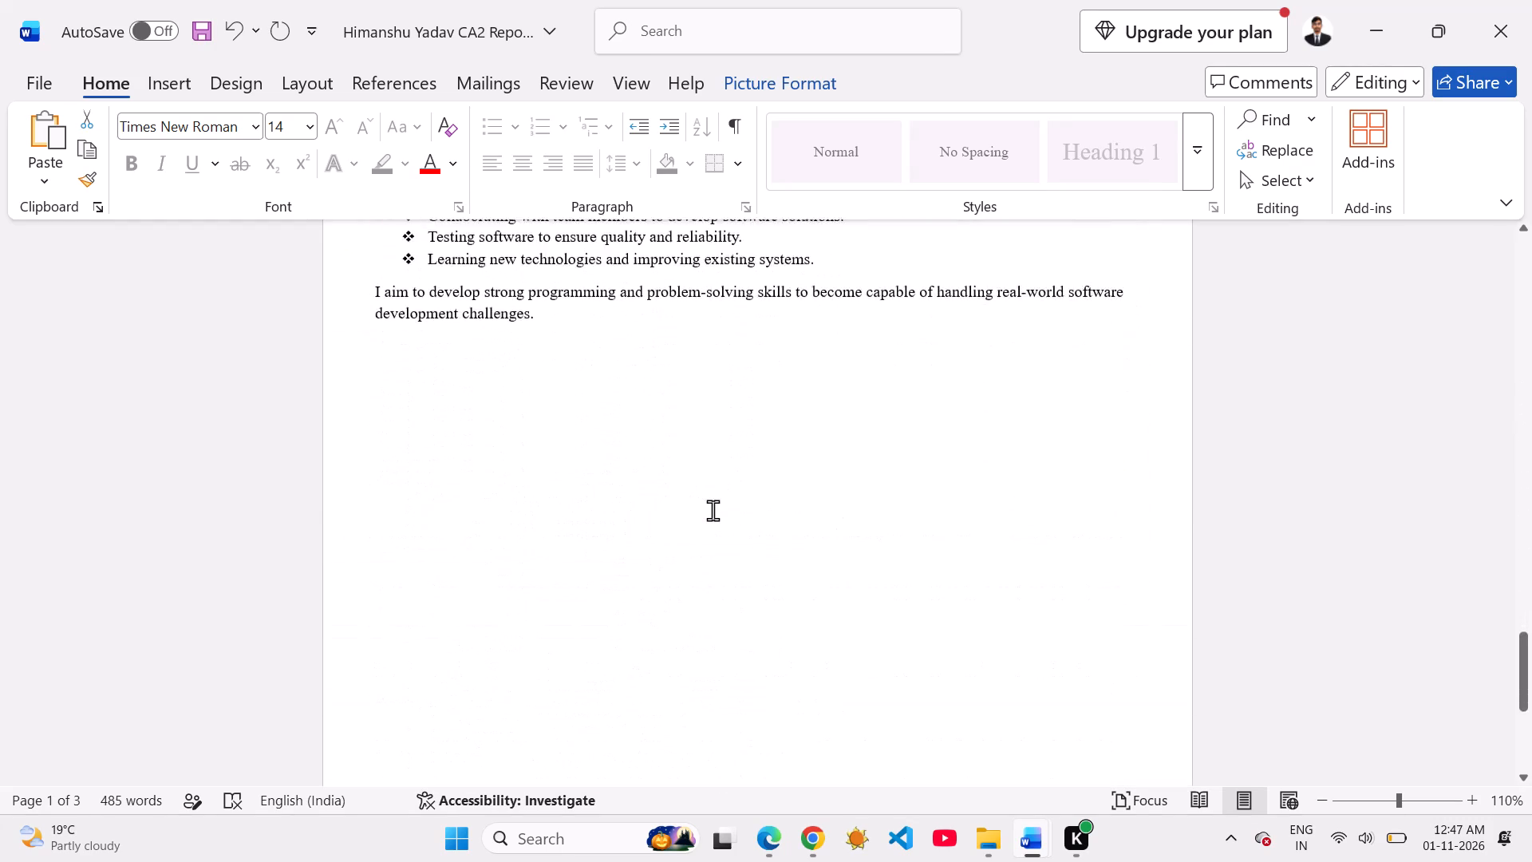
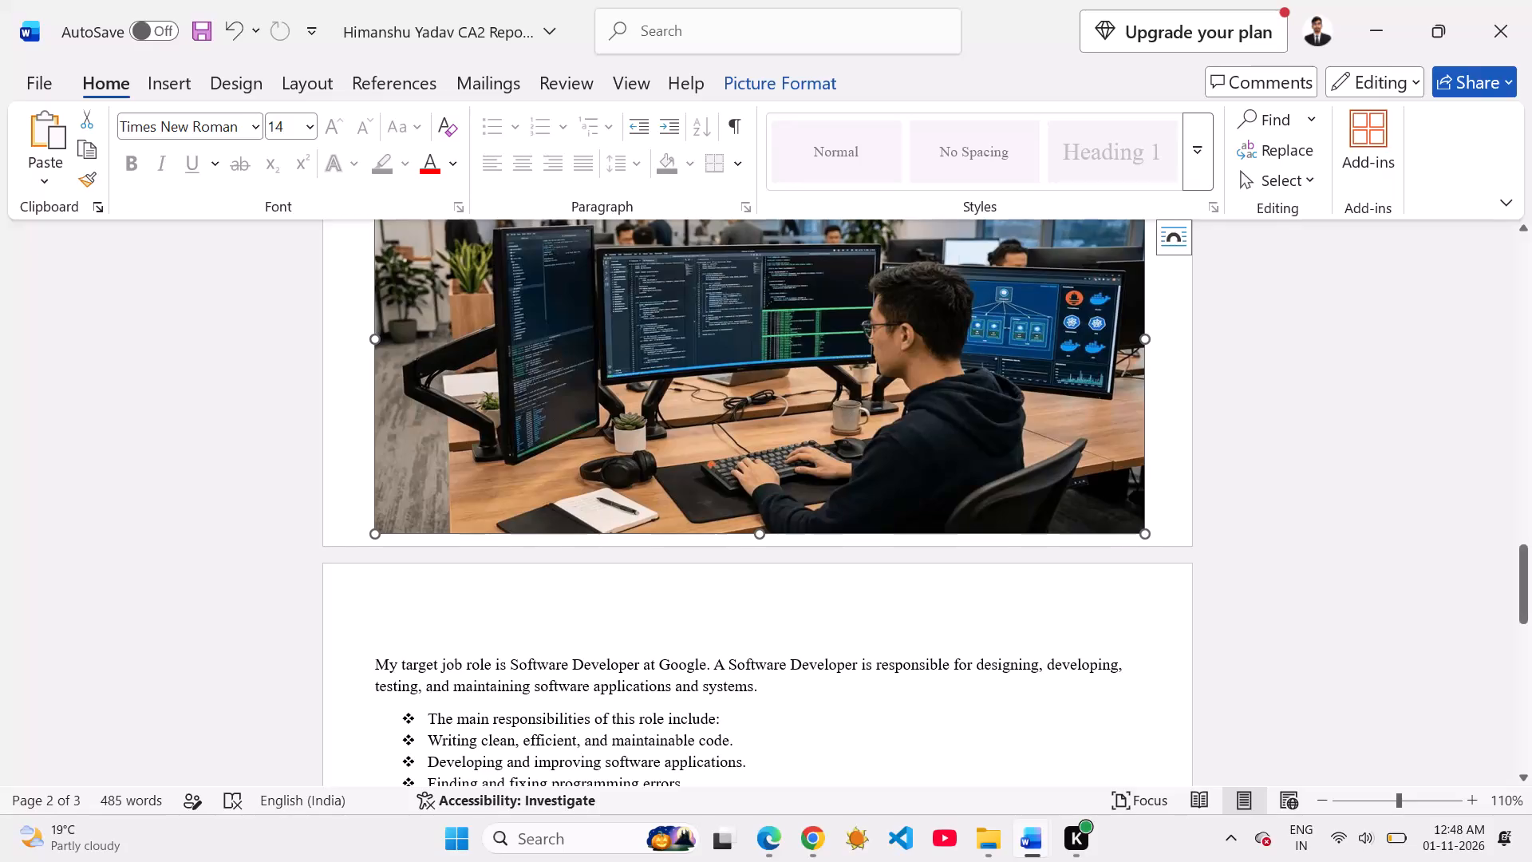
# Review the report's layout from the Section 1 career pathway text through the end of the 1.3 section.
pyautogui.scroll(4, 700, 470)
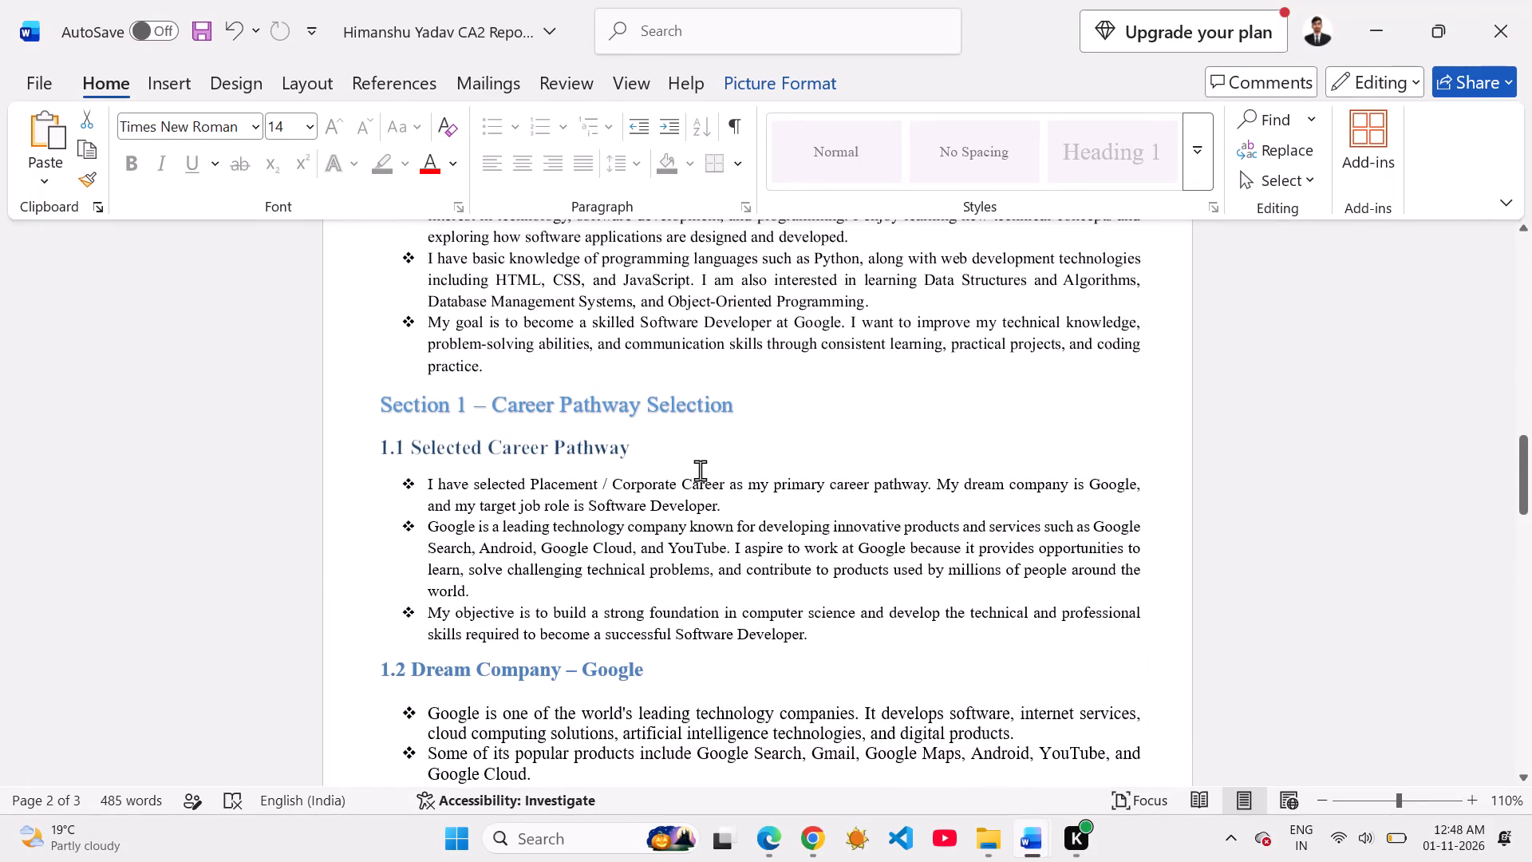
pyautogui.scroll(-1, 700, 470)
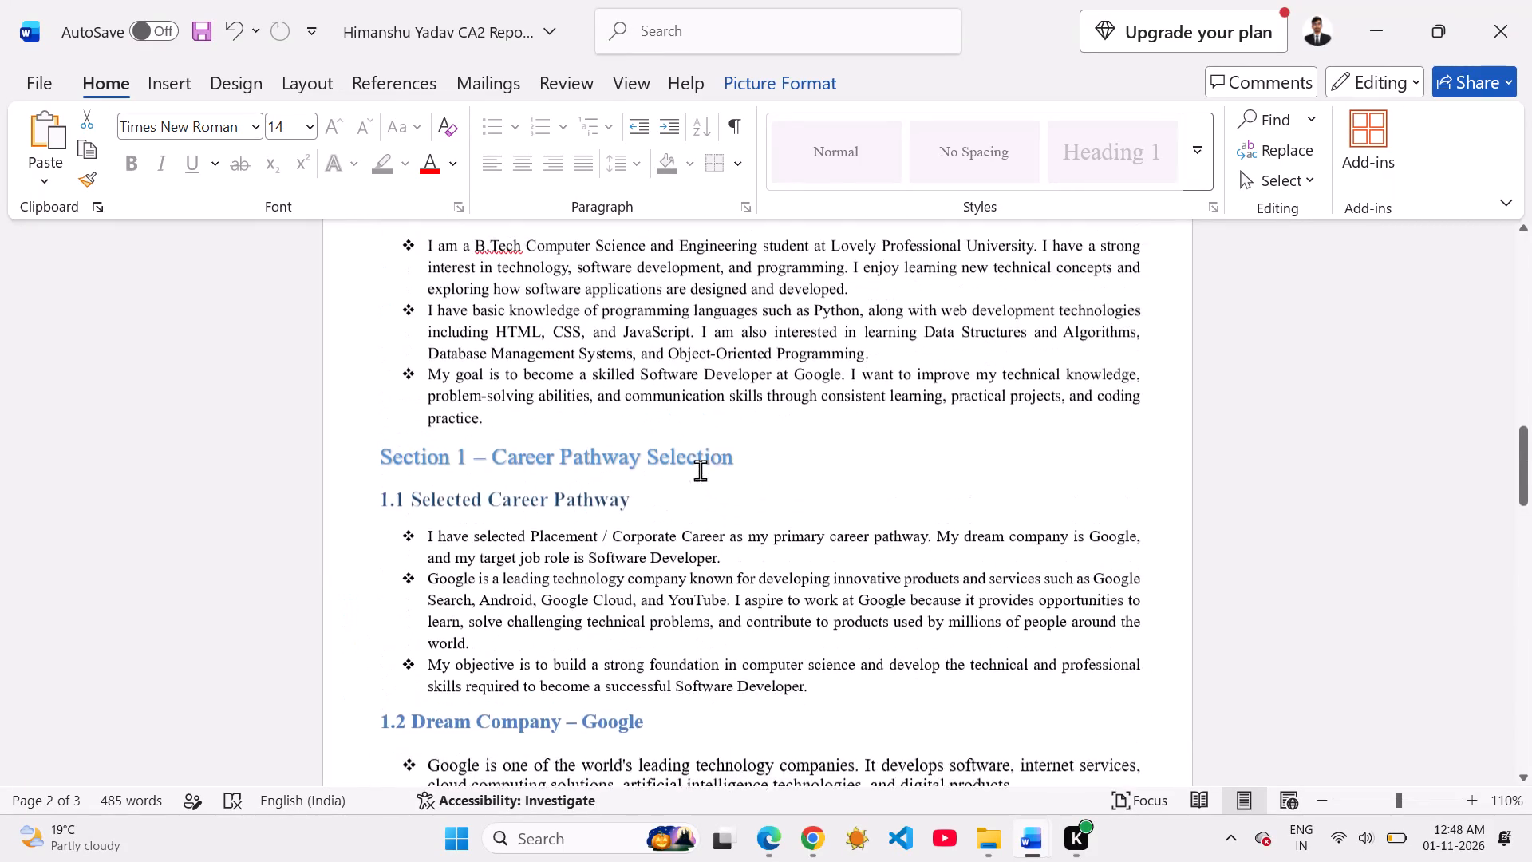
pyautogui.scroll(-2, 700, 470)
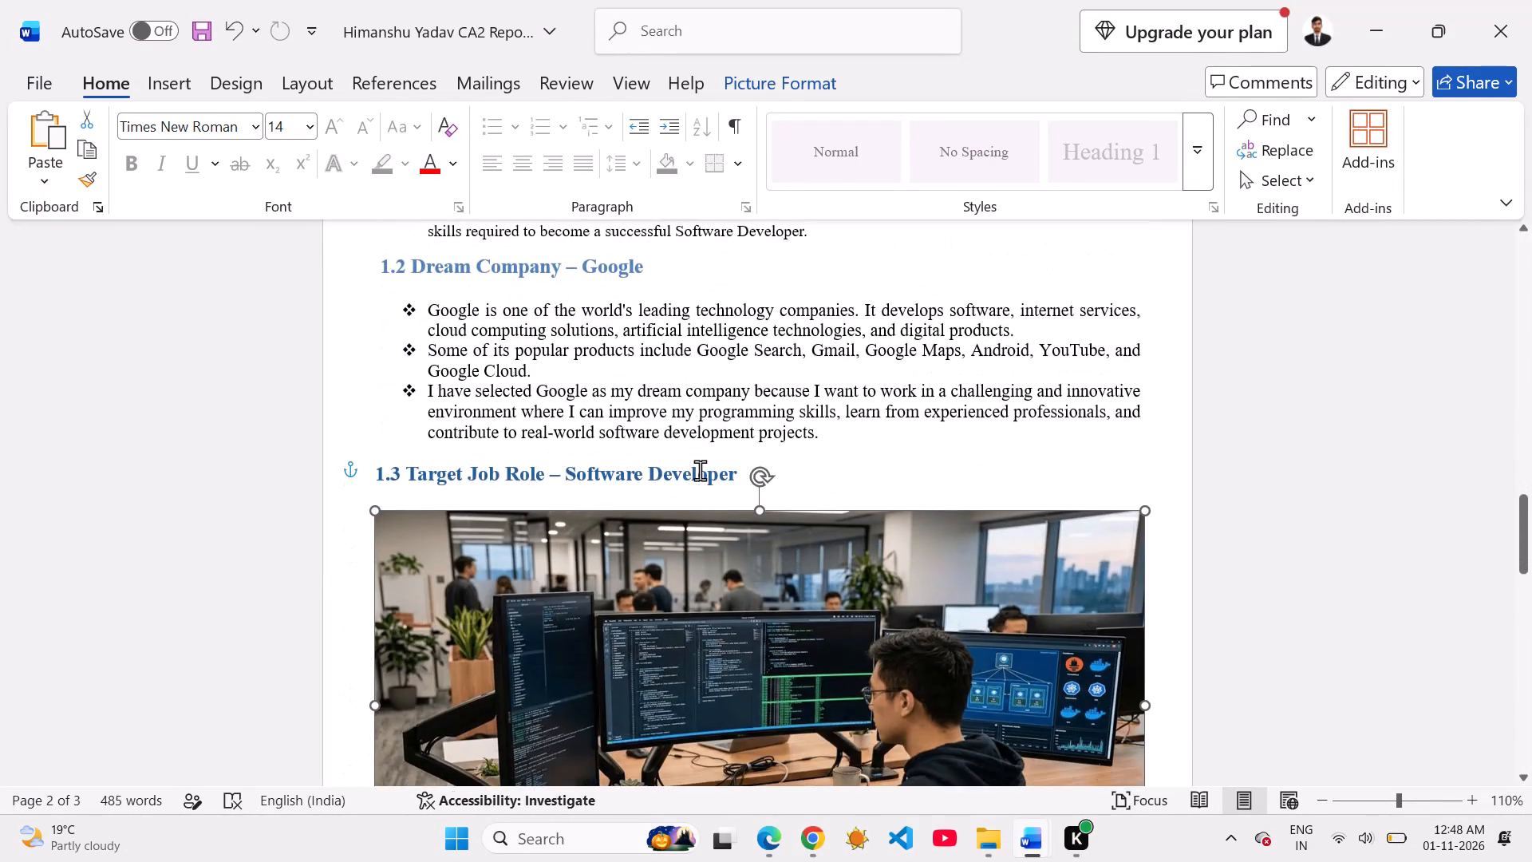
pyautogui.scroll(-4, 700, 470)
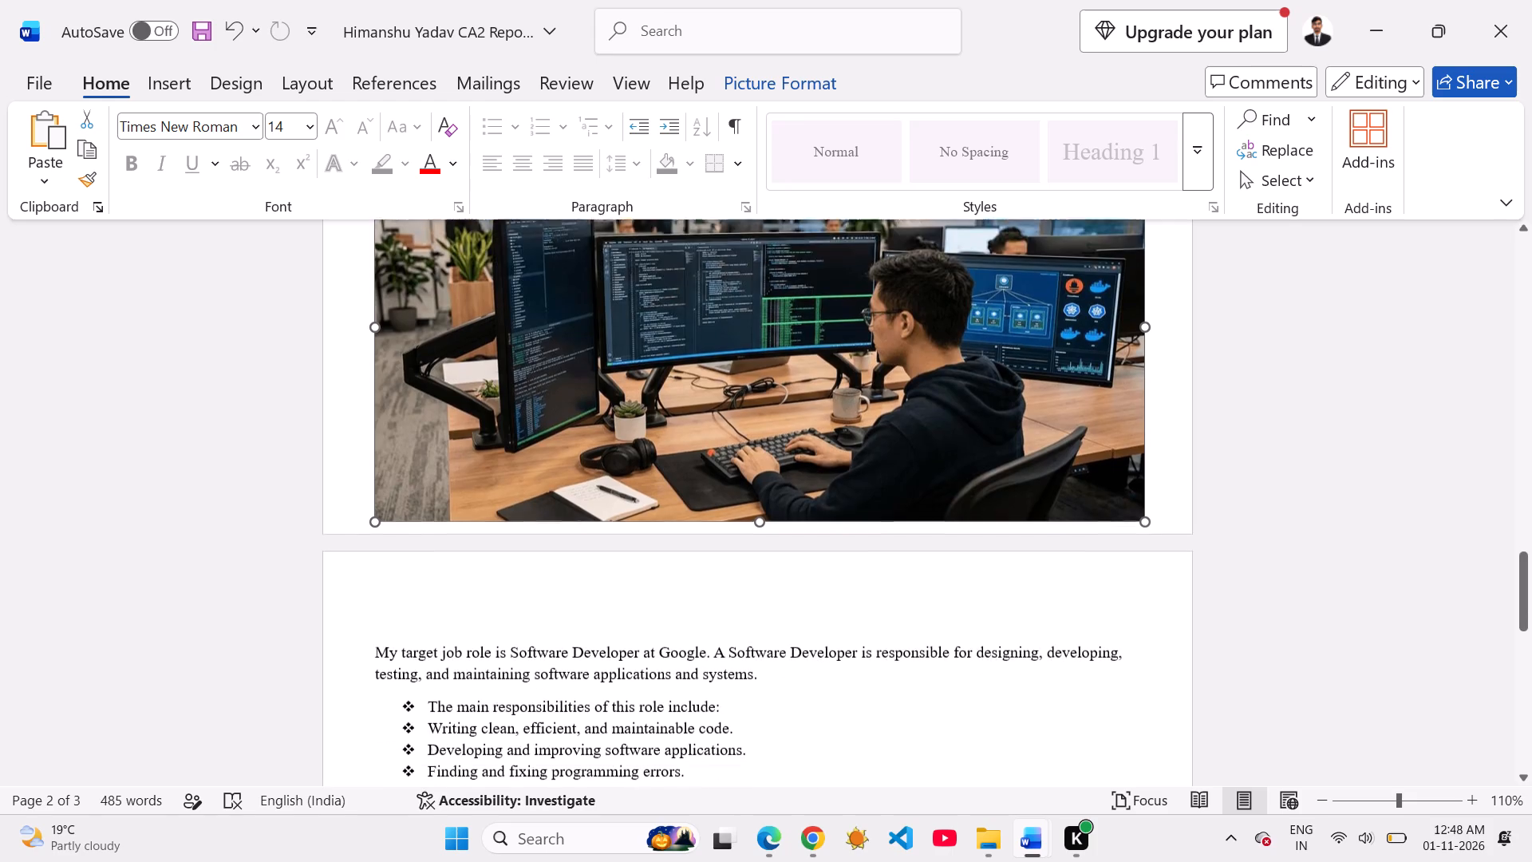
pyautogui.scroll(-4, 700, 470)
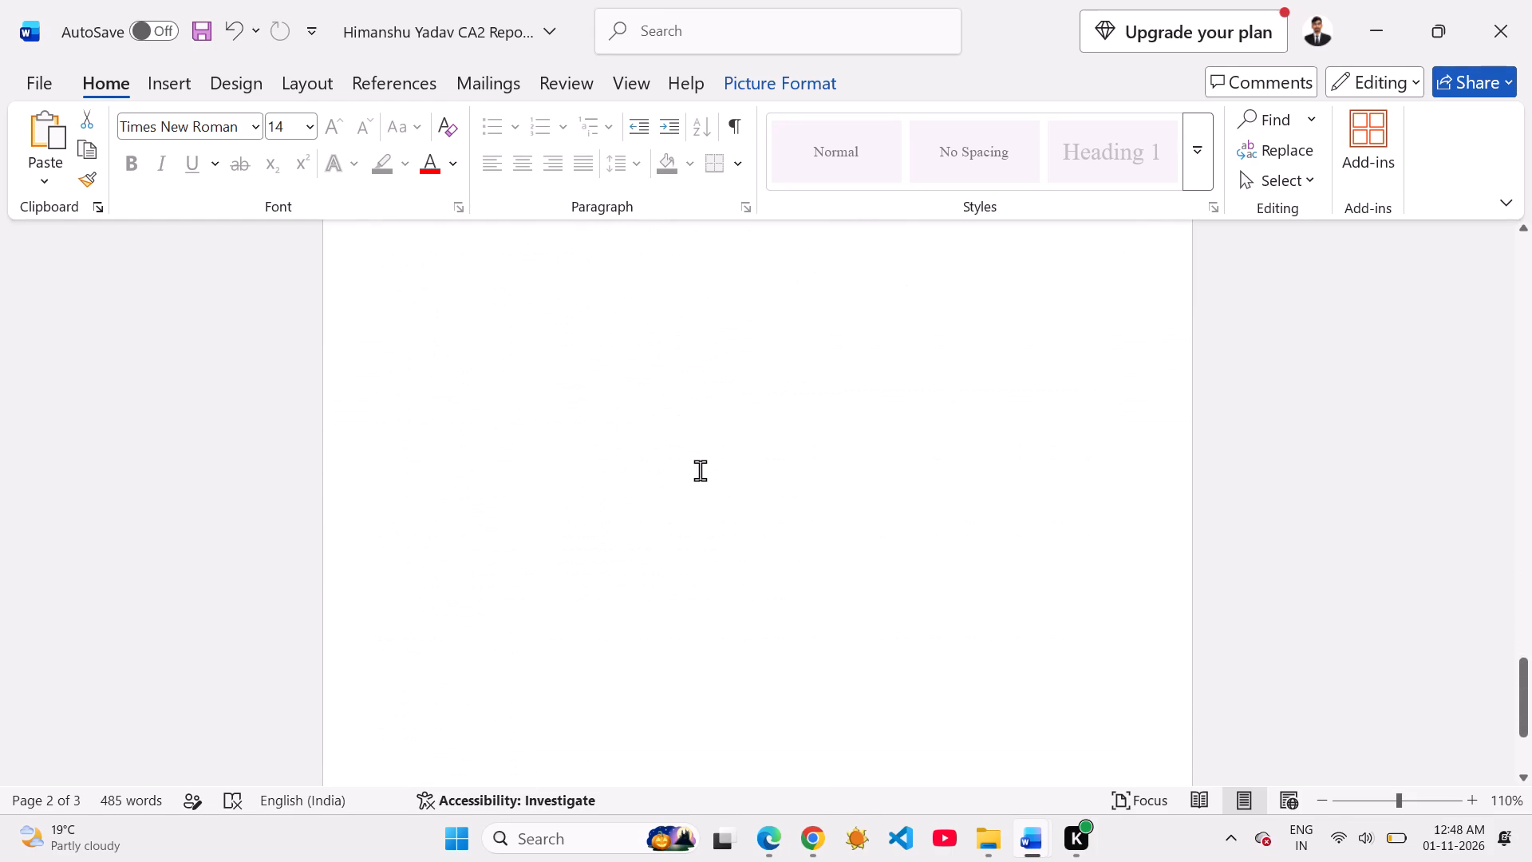
pyautogui.scroll(-1, 700, 470)
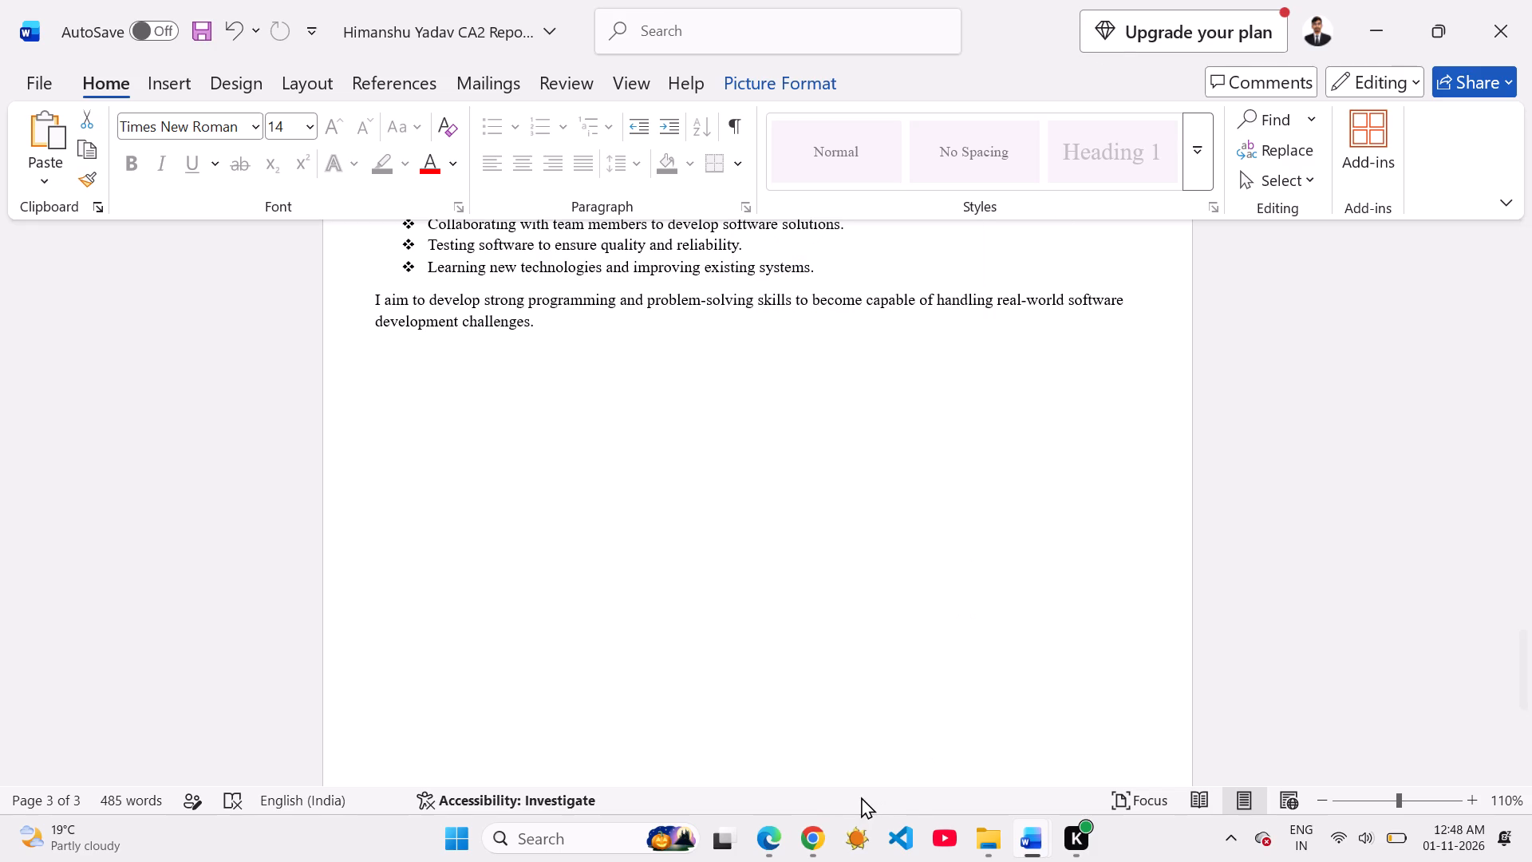
pyautogui.click(817, 832)
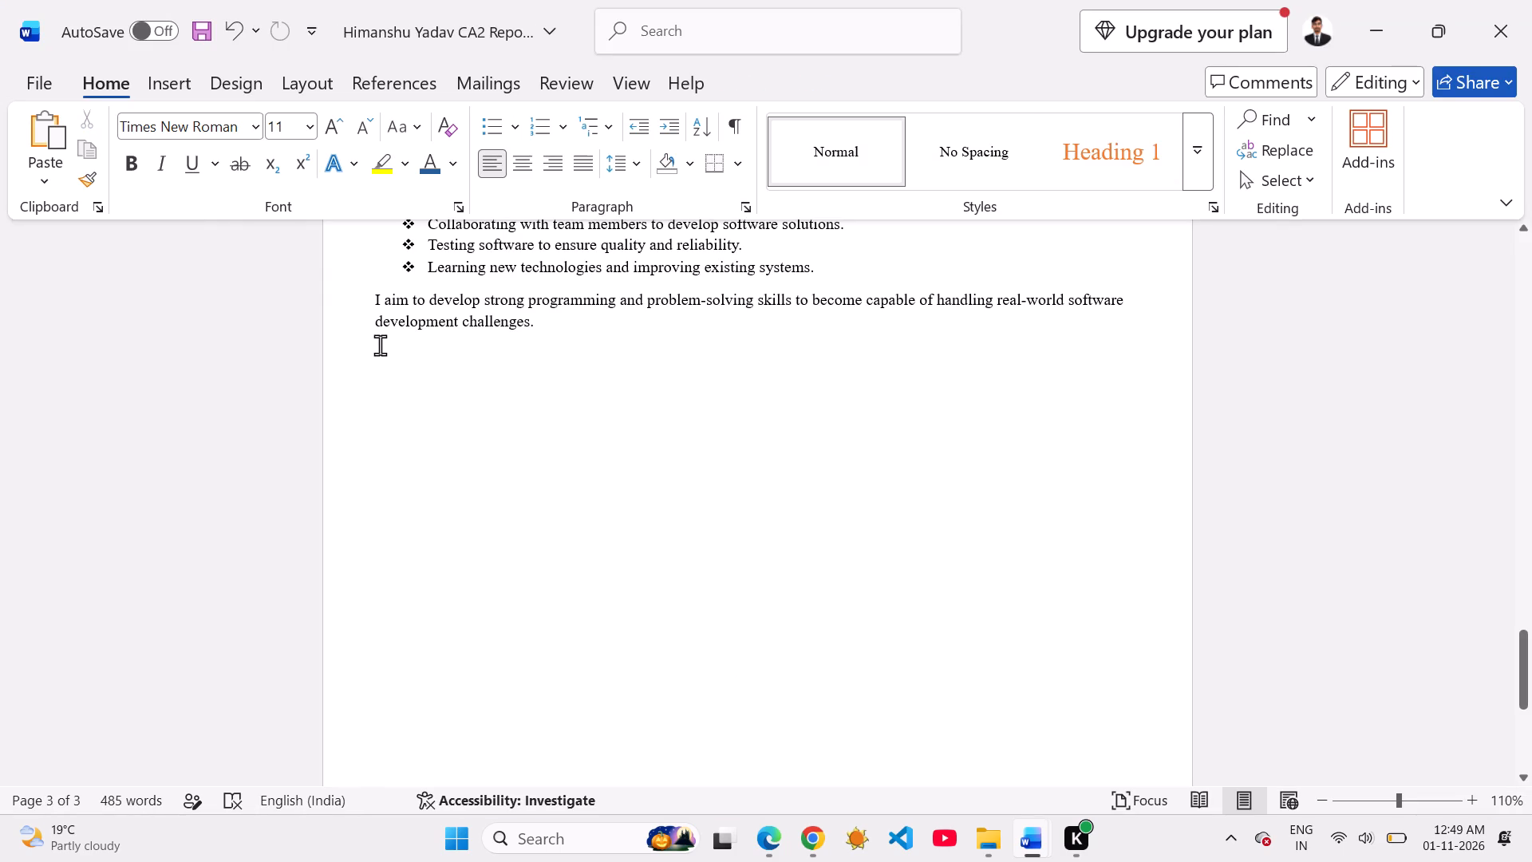
pyautogui.hotkey('ctrl', 'v')
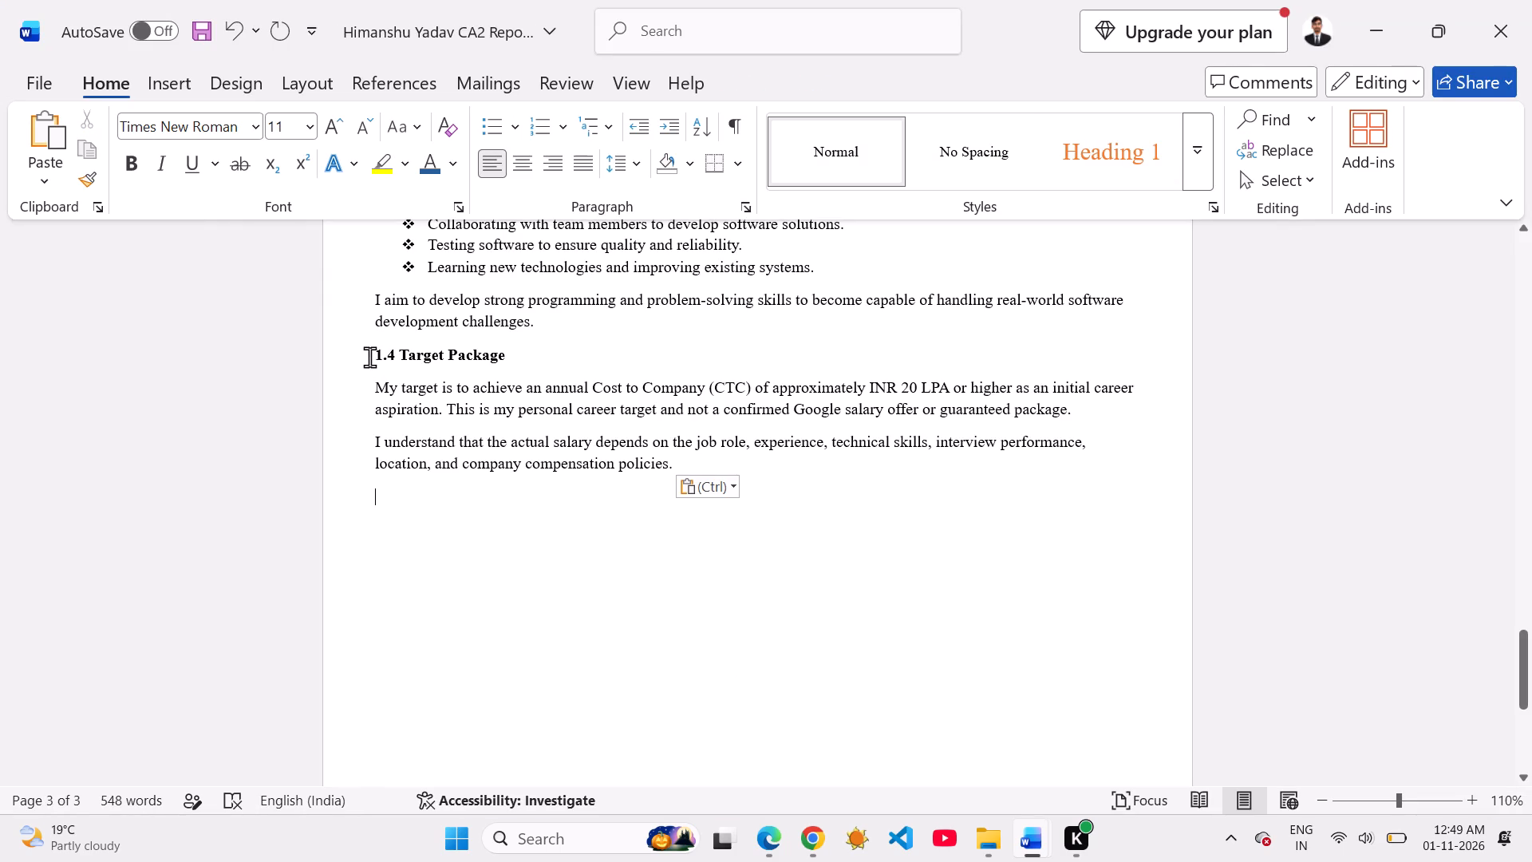
# Format the "1.4 Target Package" heading in dark blue at 14 pt.
pyautogui.moveTo(369, 357); pyautogui.dragTo(497, 357)
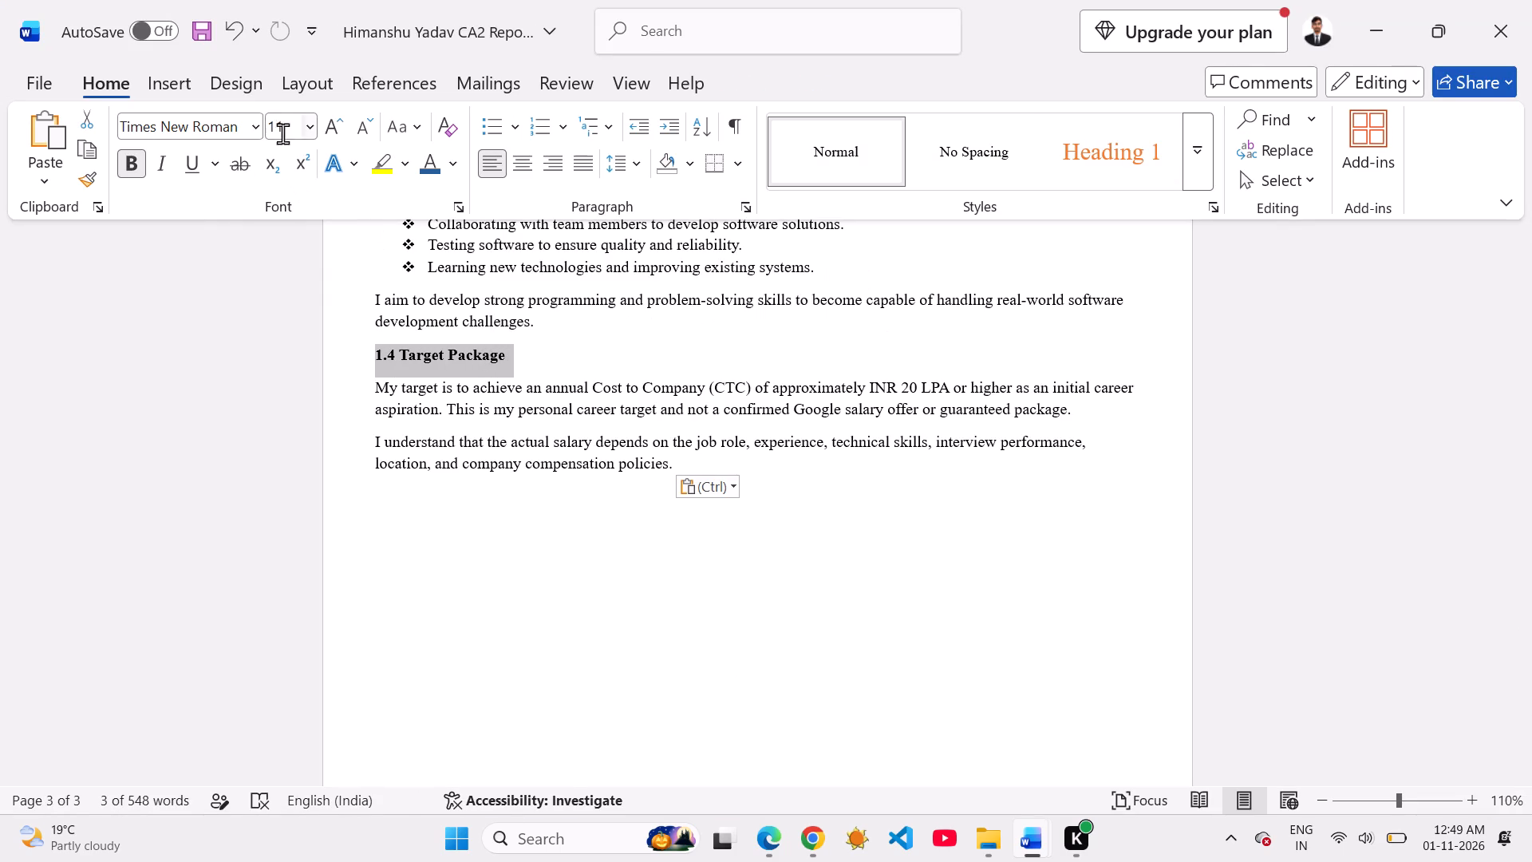
pyautogui.click(311, 127)
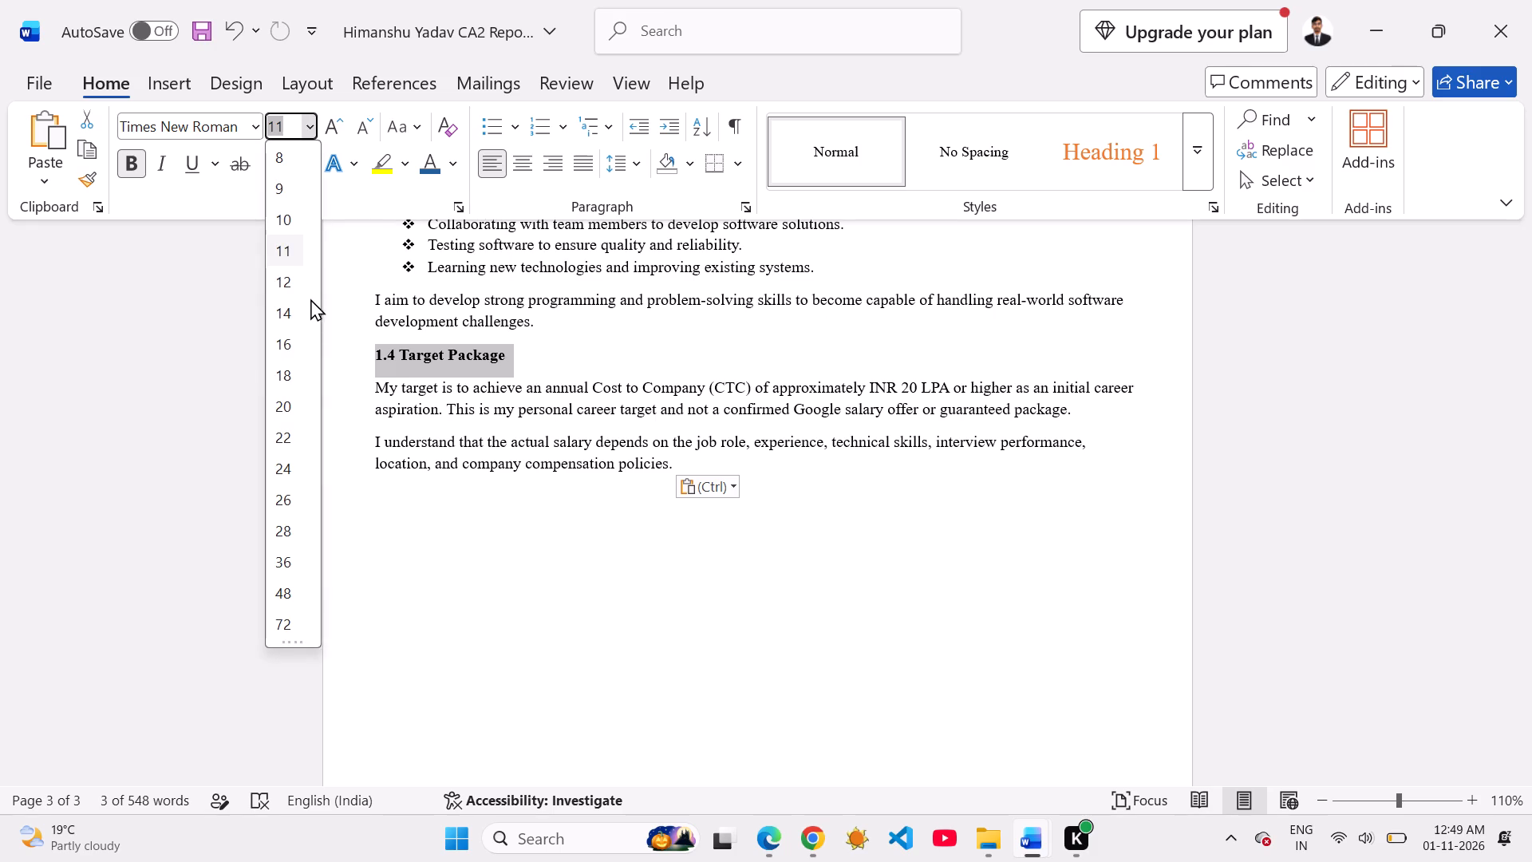
pyautogui.click(307, 317)
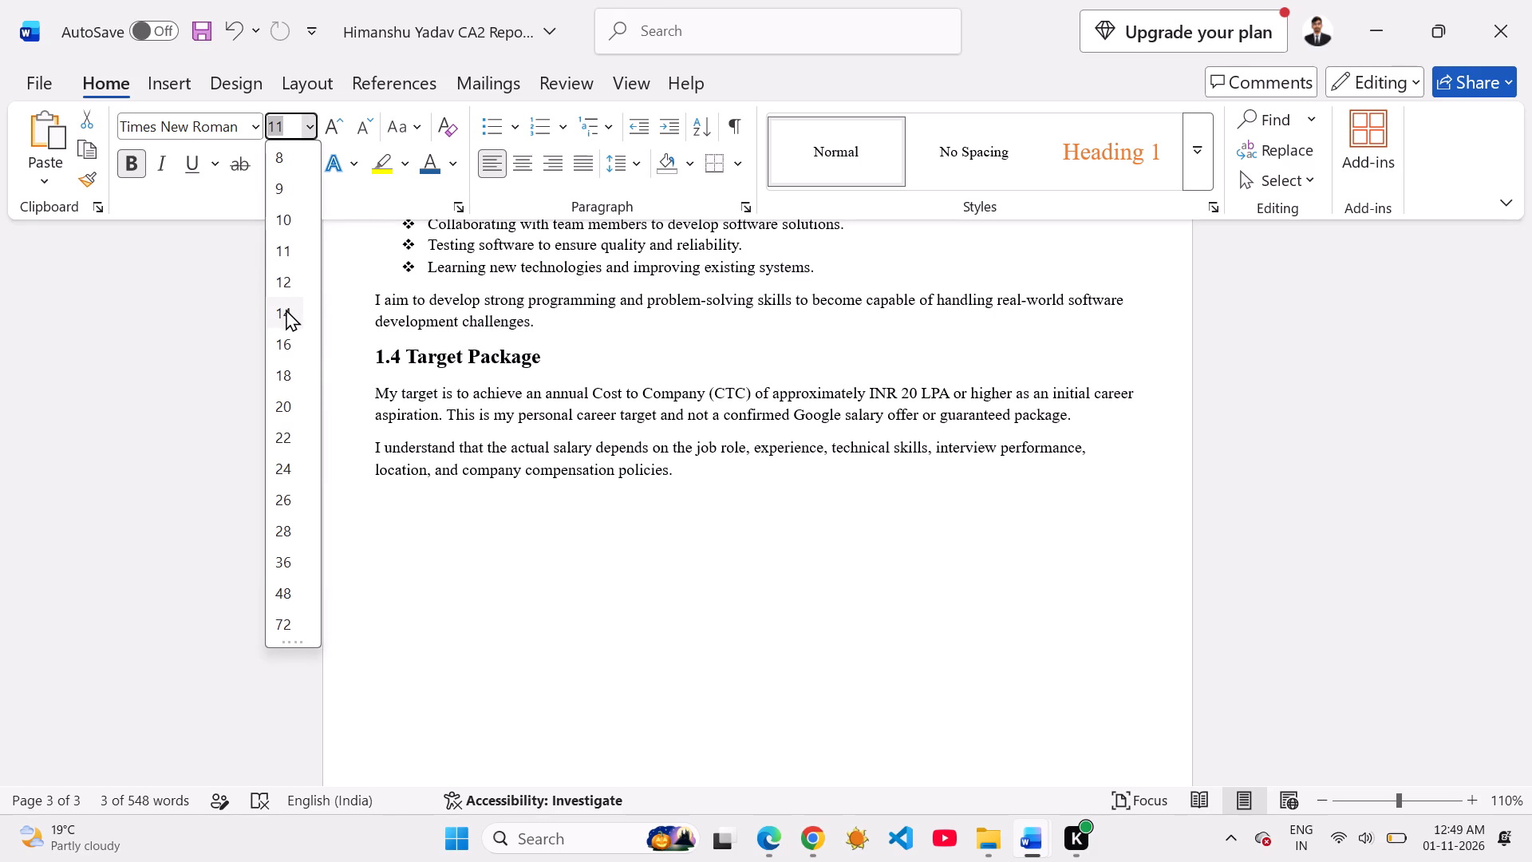
pyautogui.click(436, 169)
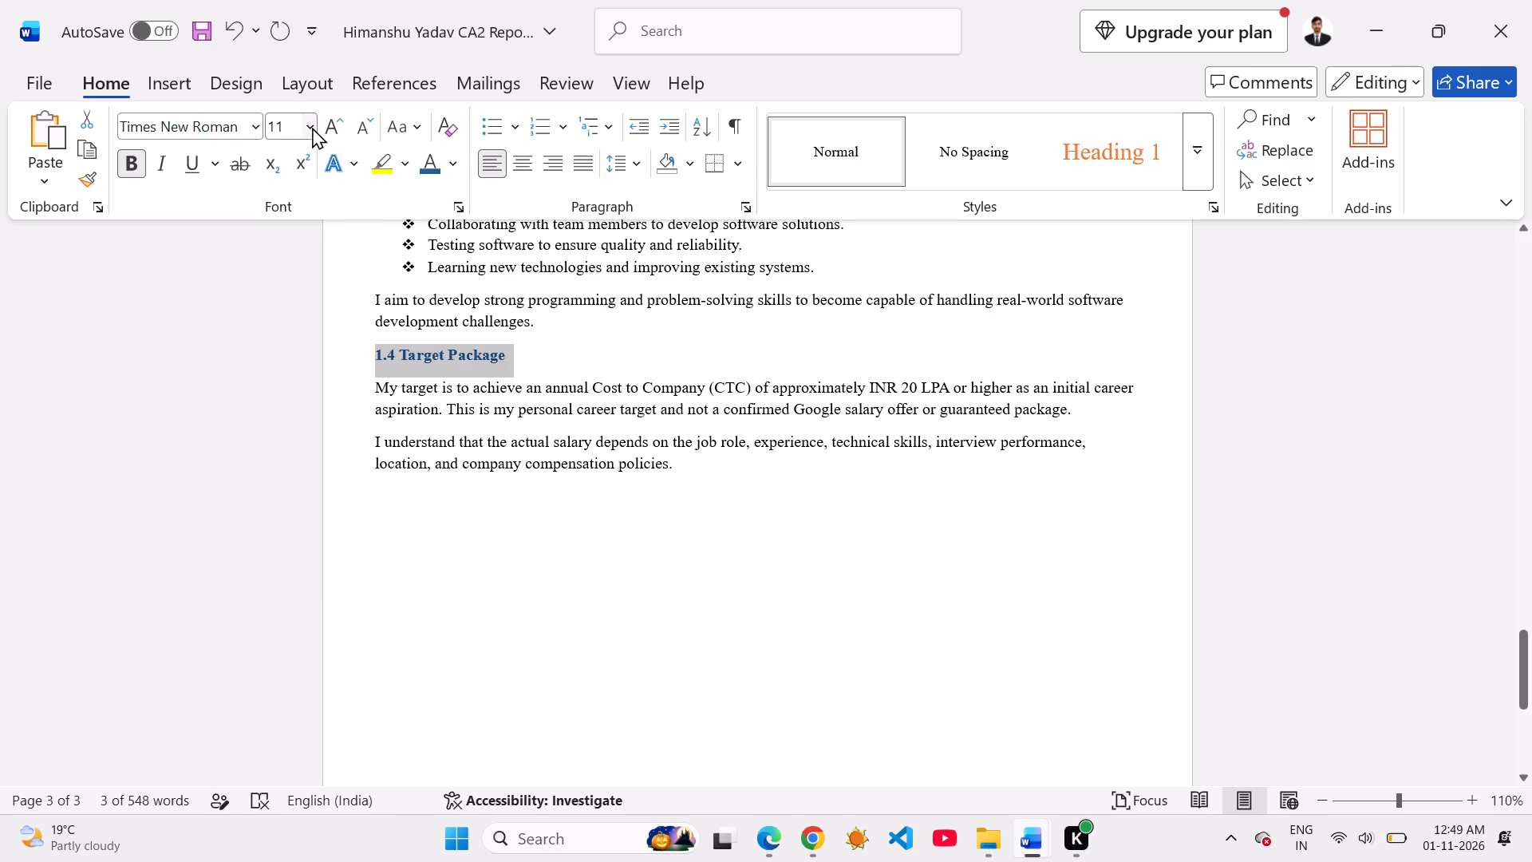
pyautogui.click(312, 127)
pyautogui.click(306, 310)
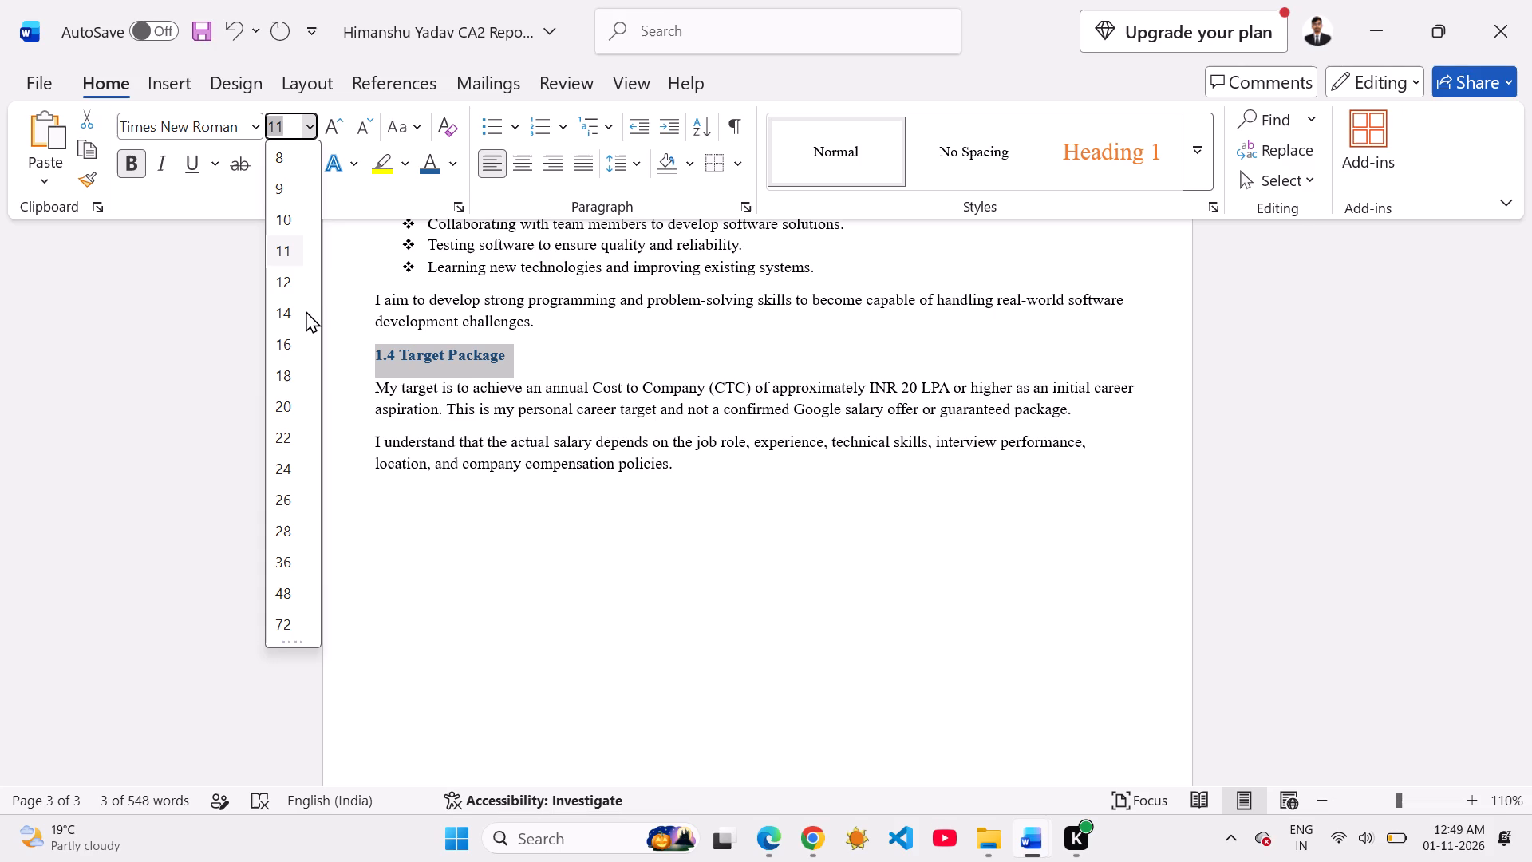
pyautogui.click(278, 310)
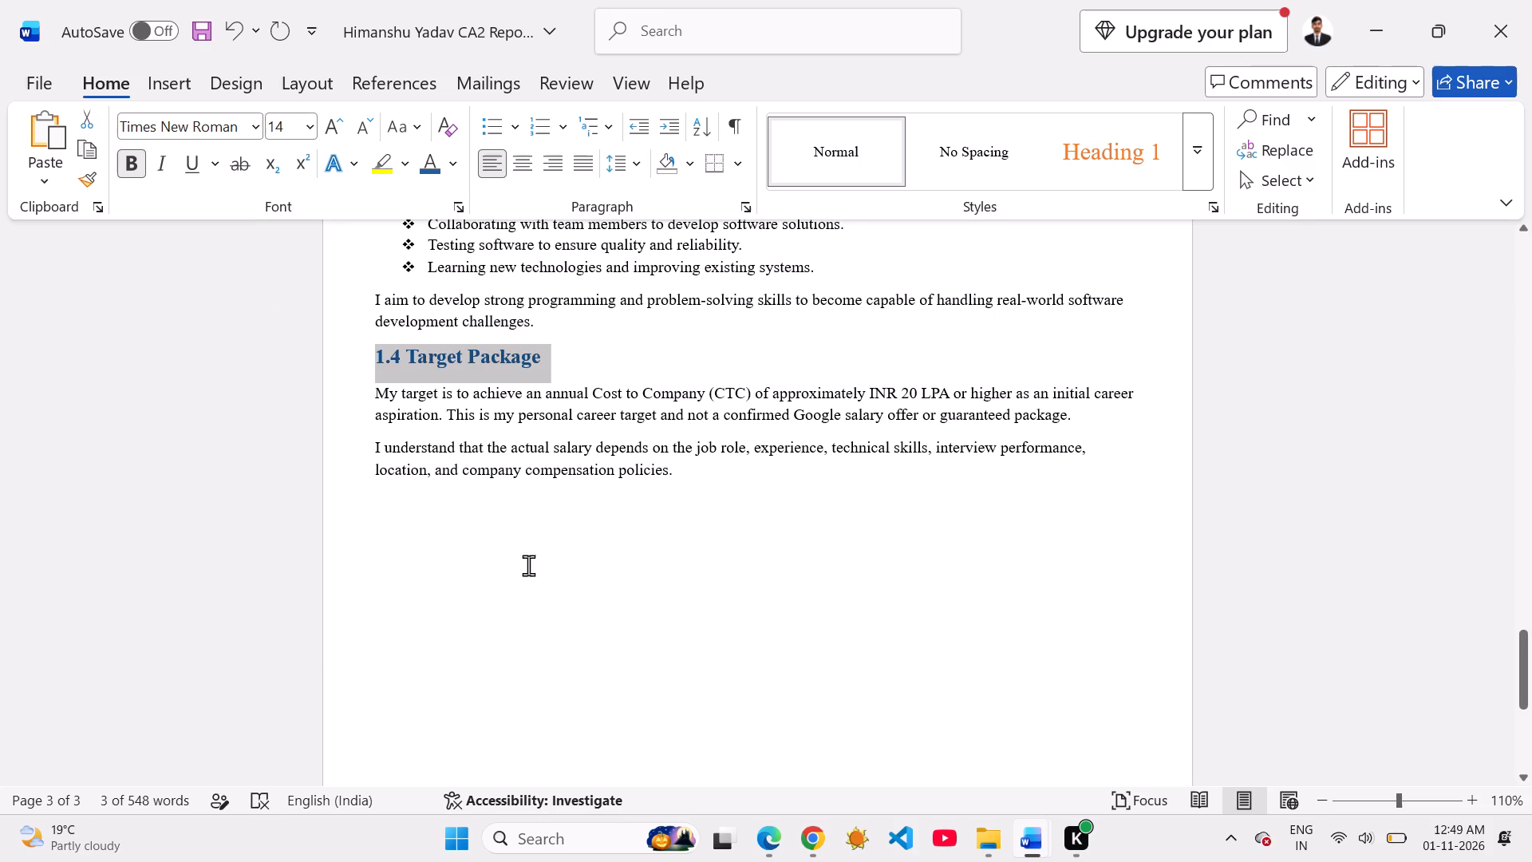
pyautogui.click(568, 581)
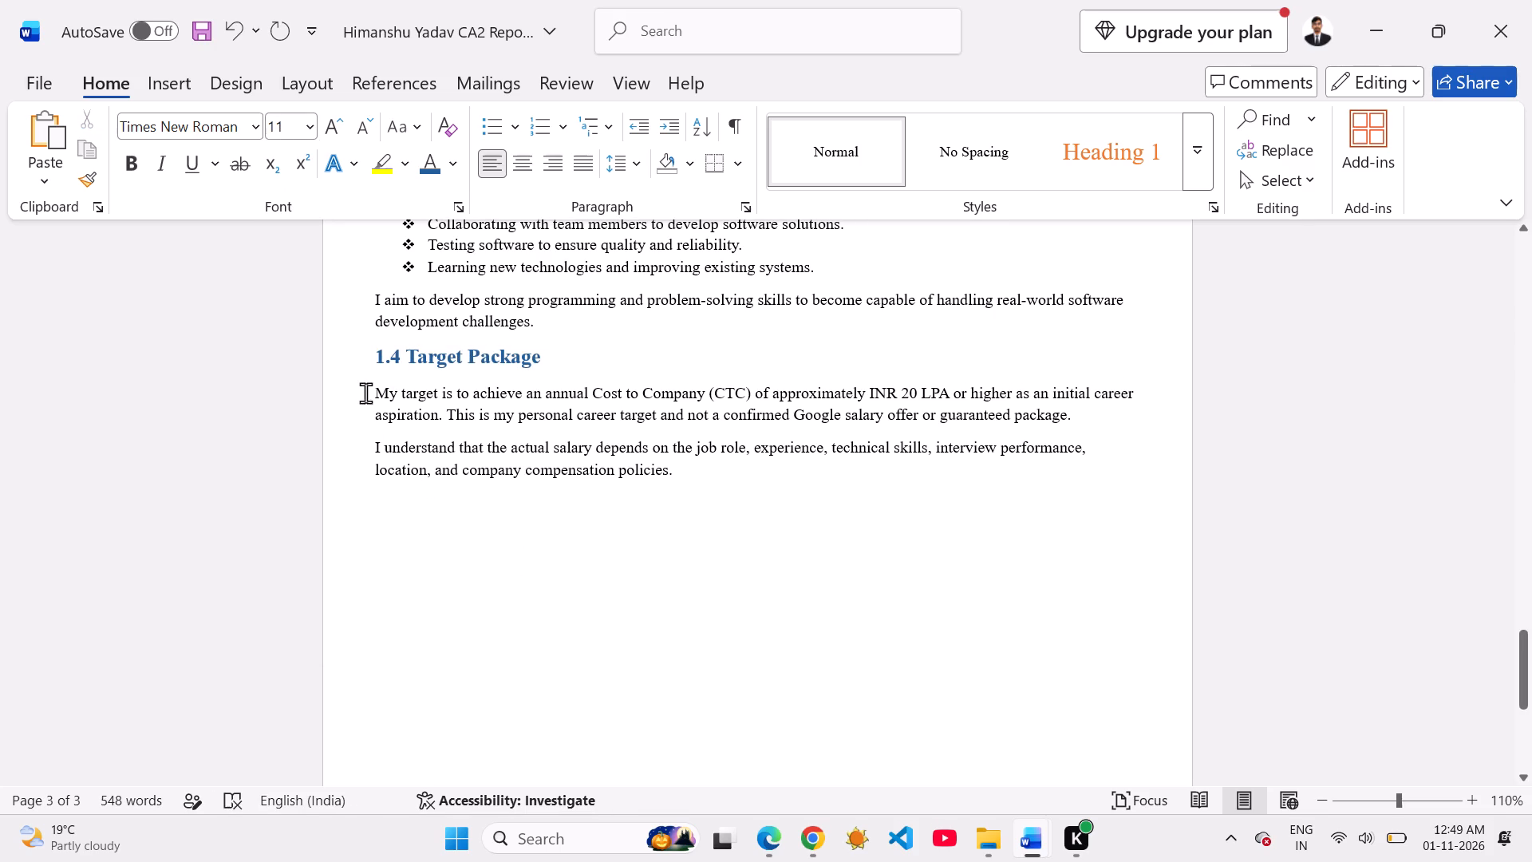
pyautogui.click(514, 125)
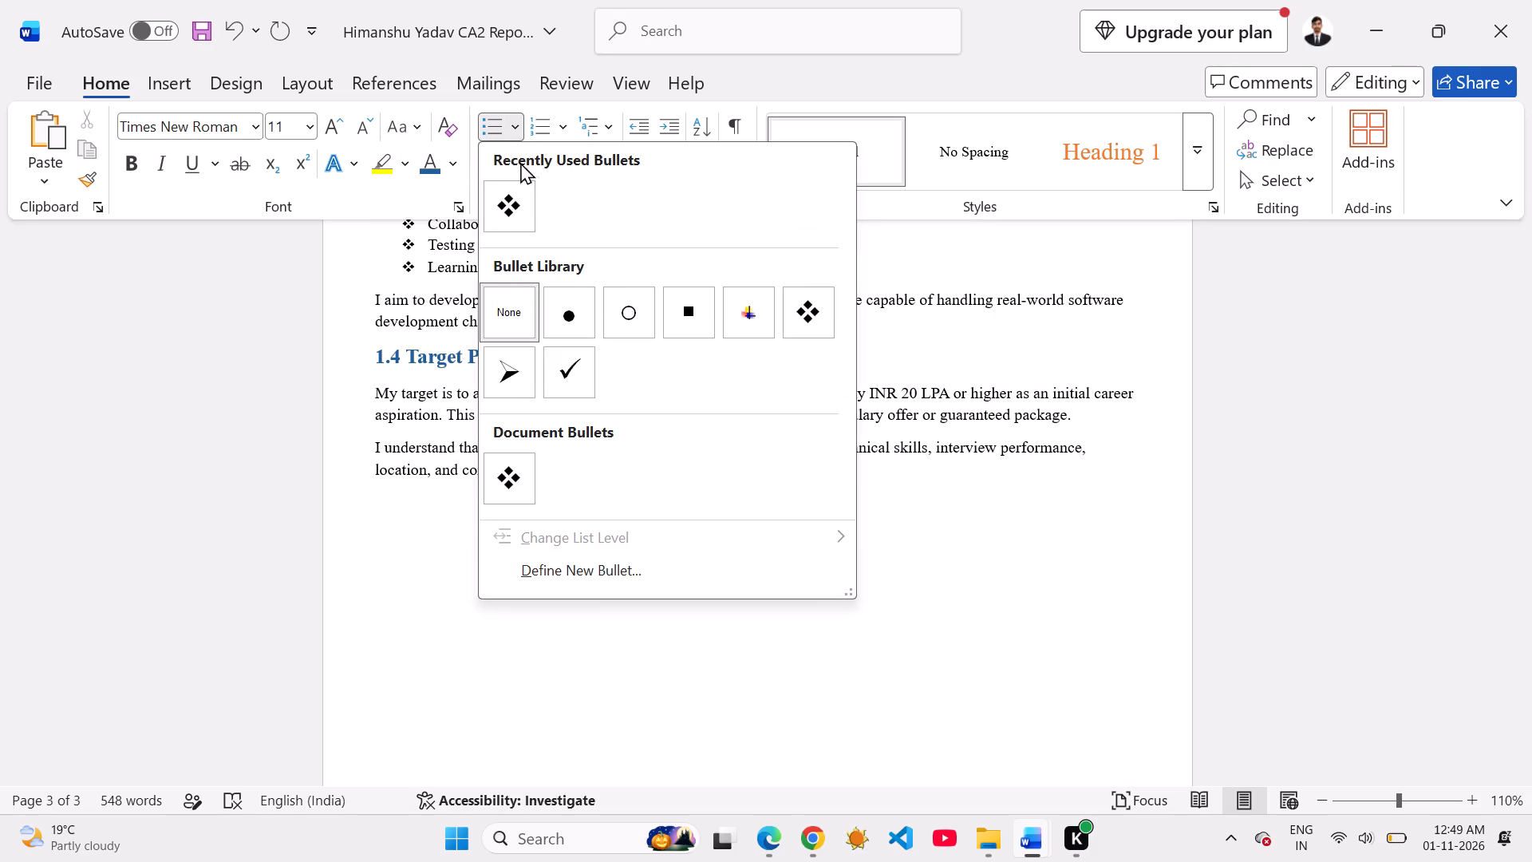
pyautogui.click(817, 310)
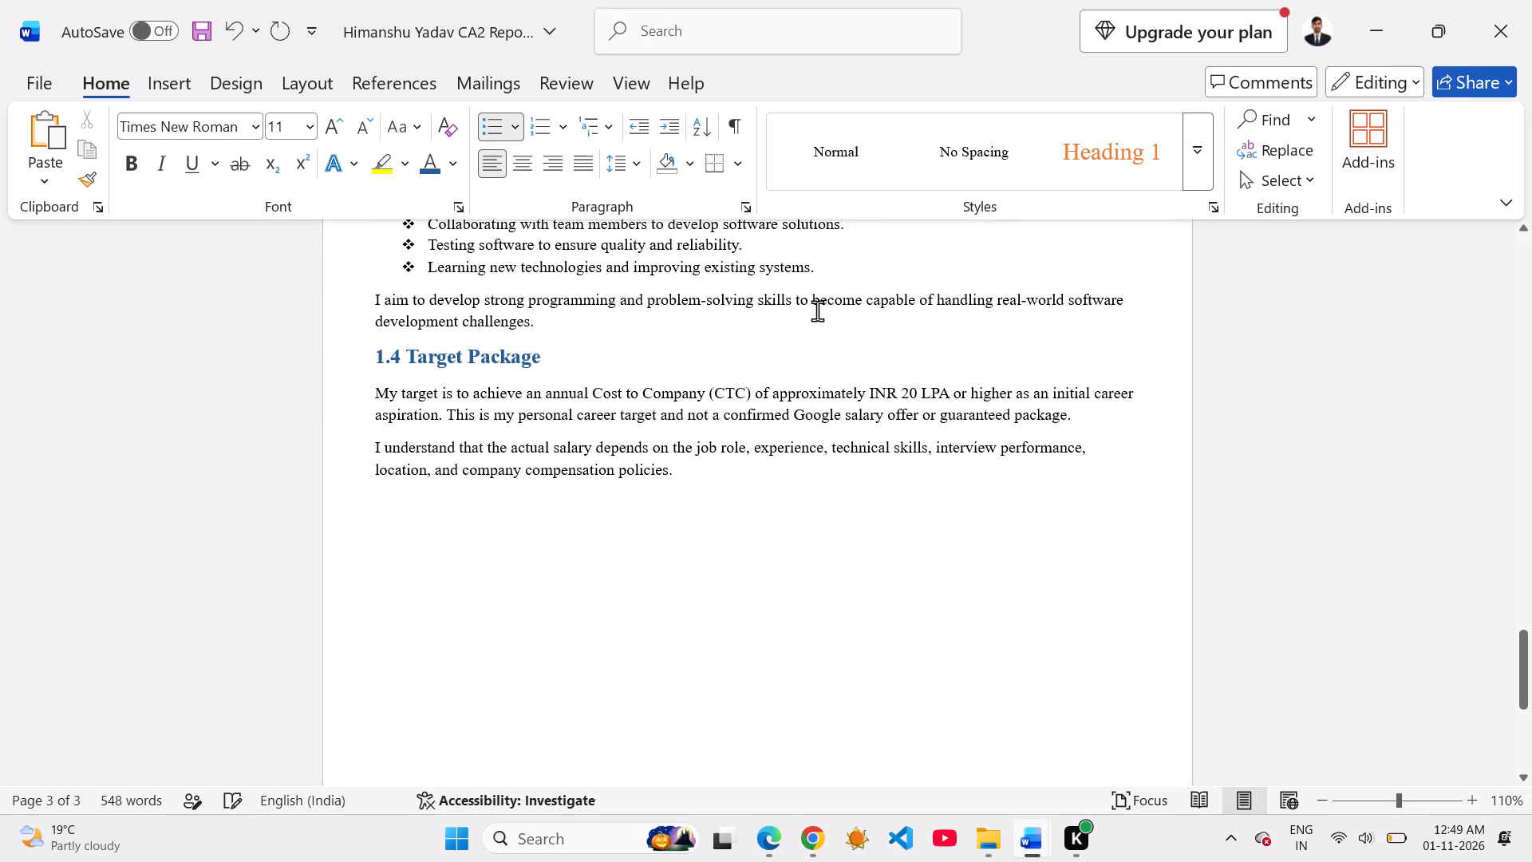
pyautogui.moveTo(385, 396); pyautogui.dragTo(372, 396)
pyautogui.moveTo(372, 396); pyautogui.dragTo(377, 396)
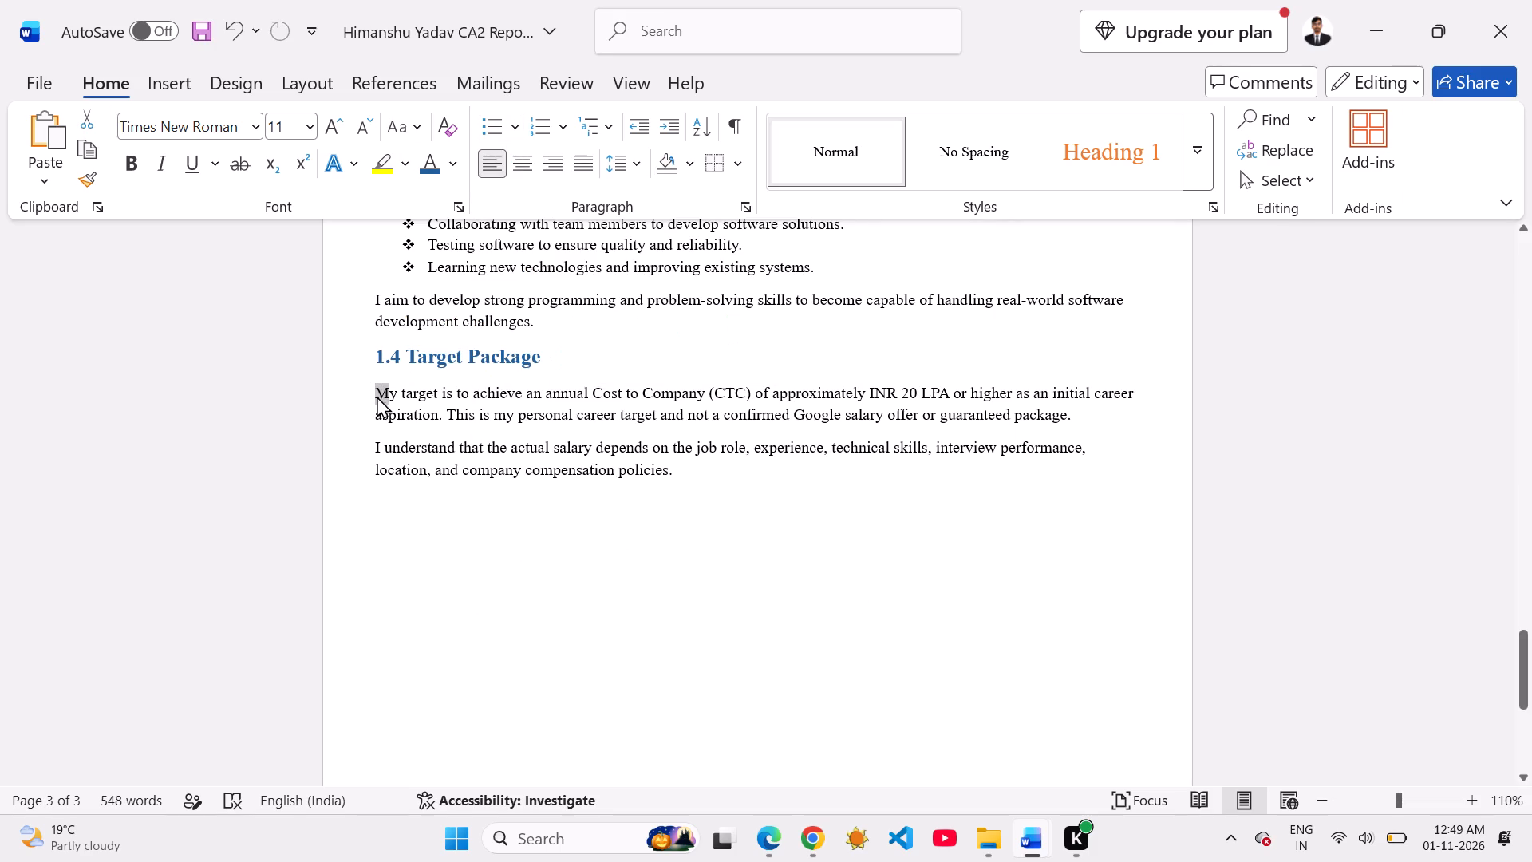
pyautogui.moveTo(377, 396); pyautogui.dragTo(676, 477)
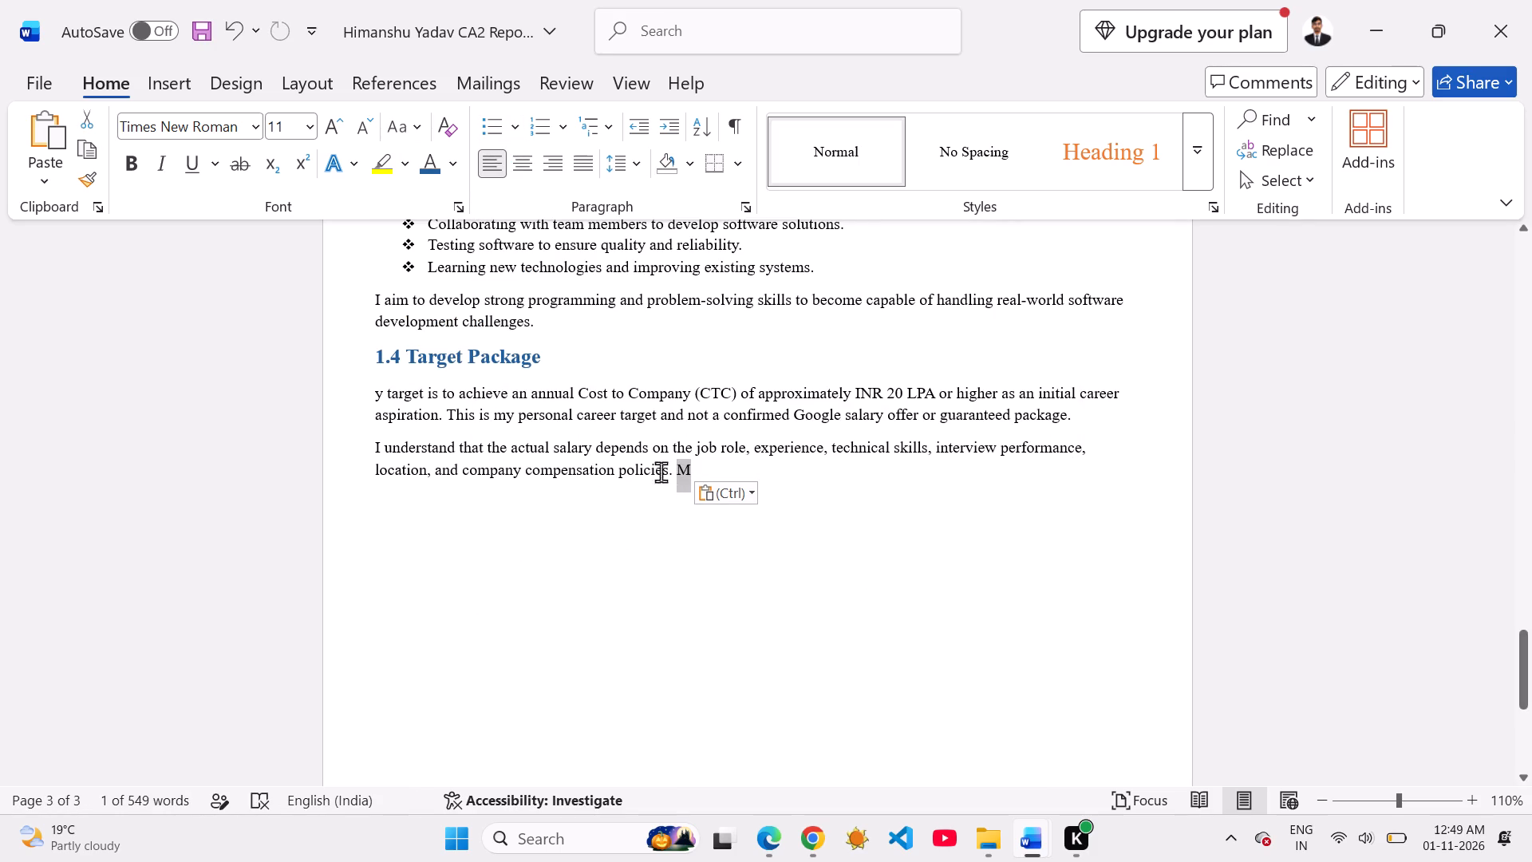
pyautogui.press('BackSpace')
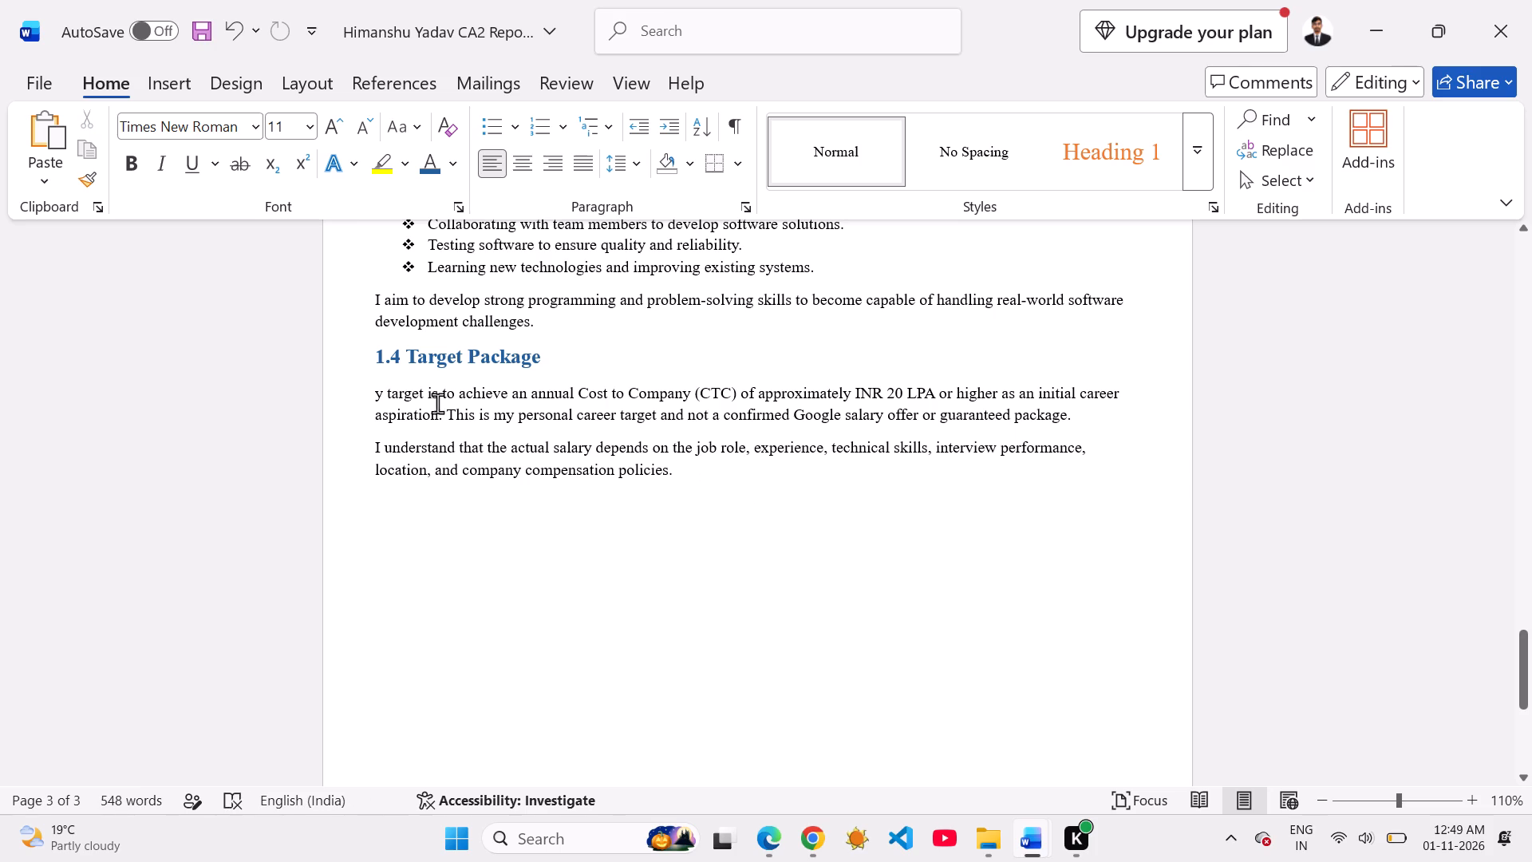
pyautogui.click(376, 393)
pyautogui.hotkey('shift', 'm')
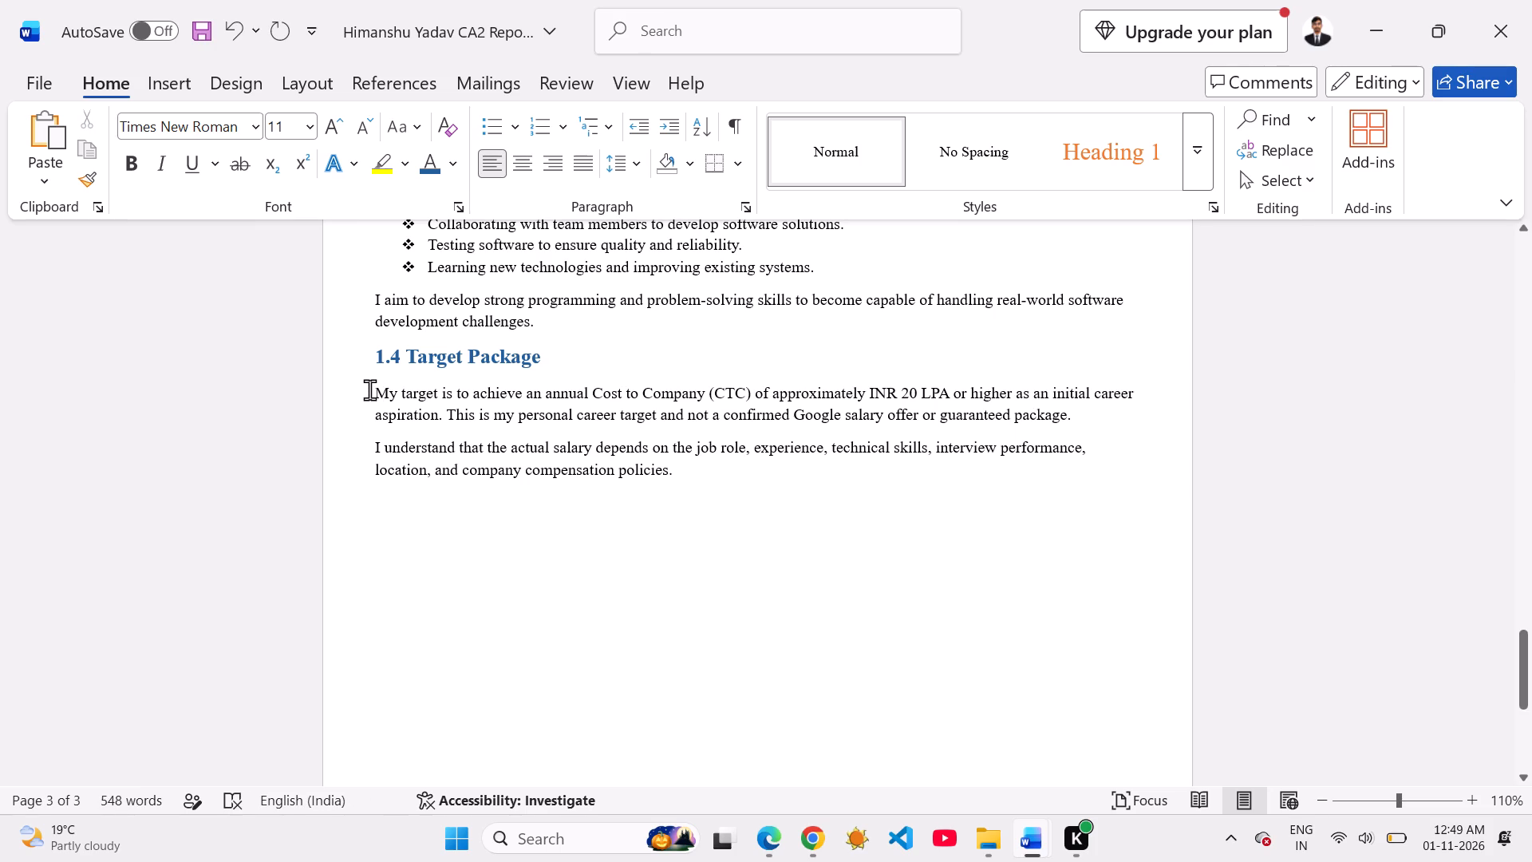
# Apply four-diamond bullets to the two paragraphs under the 1.4 Target Package heading.
pyautogui.moveTo(369, 390); pyautogui.dragTo(691, 476)
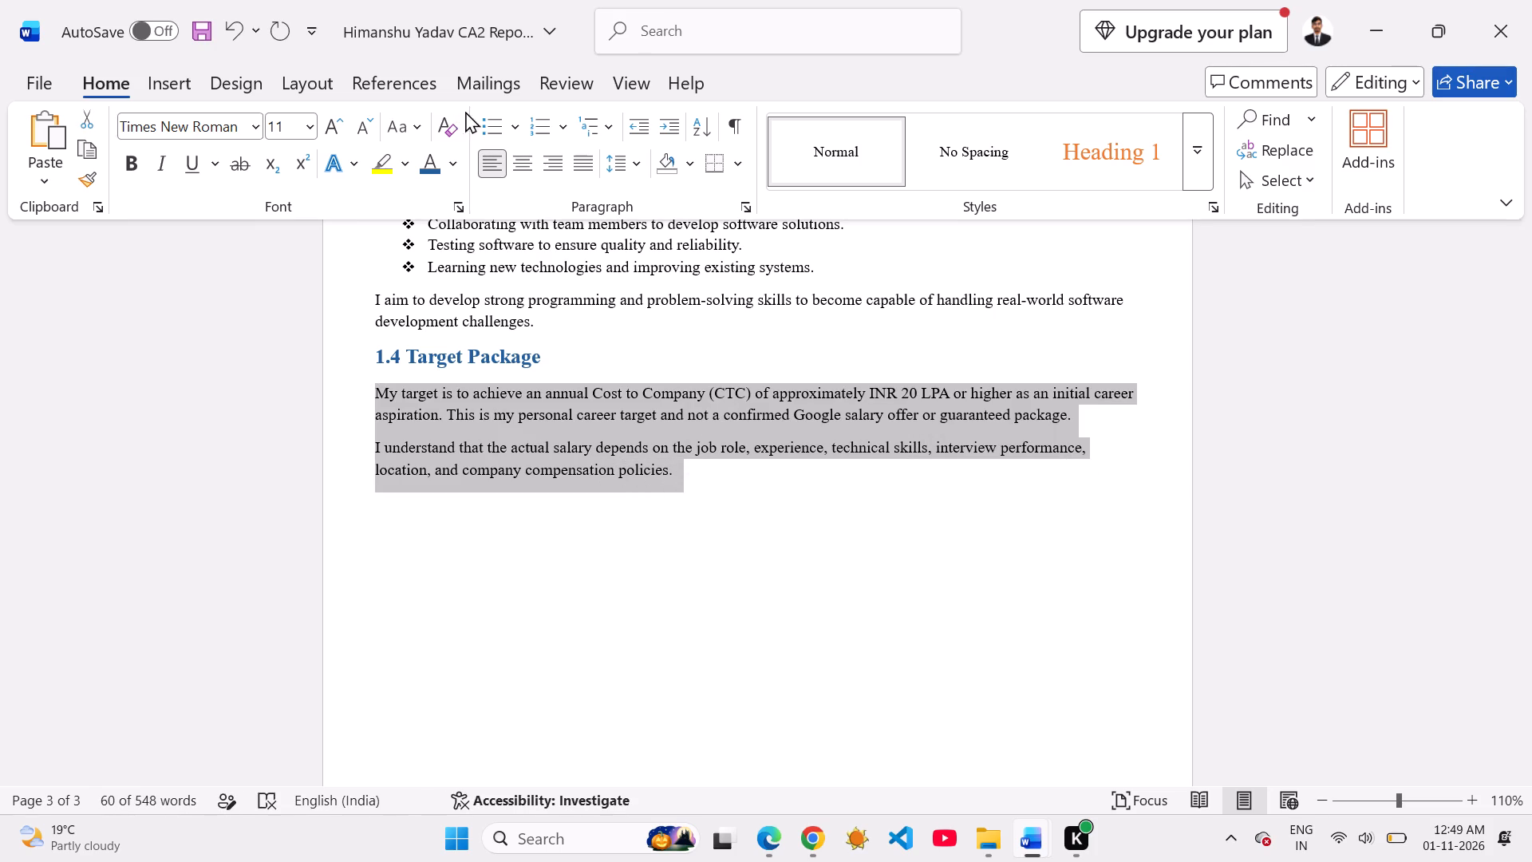
pyautogui.click(506, 124)
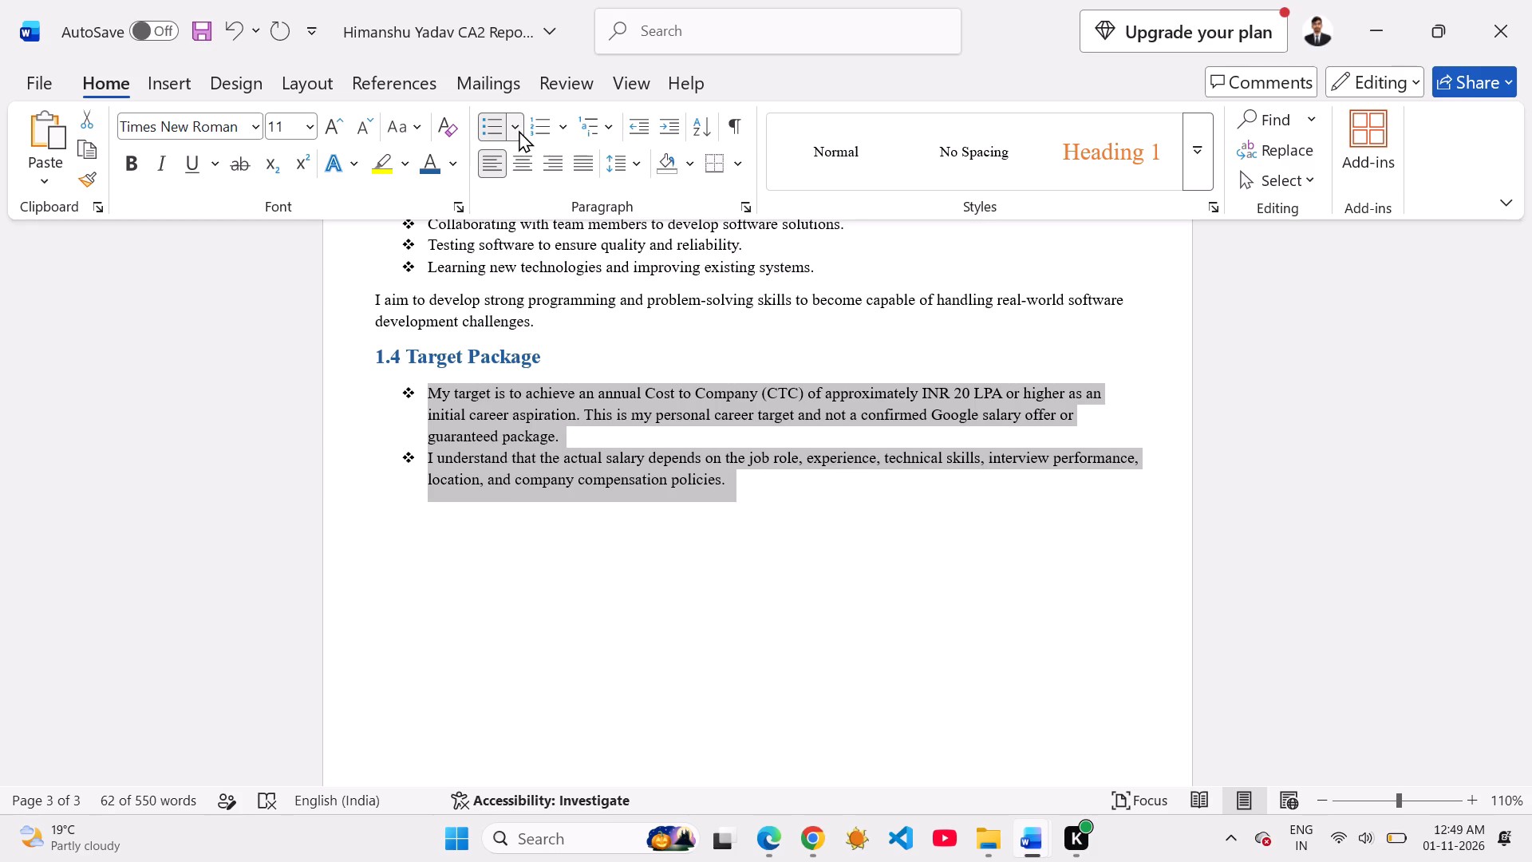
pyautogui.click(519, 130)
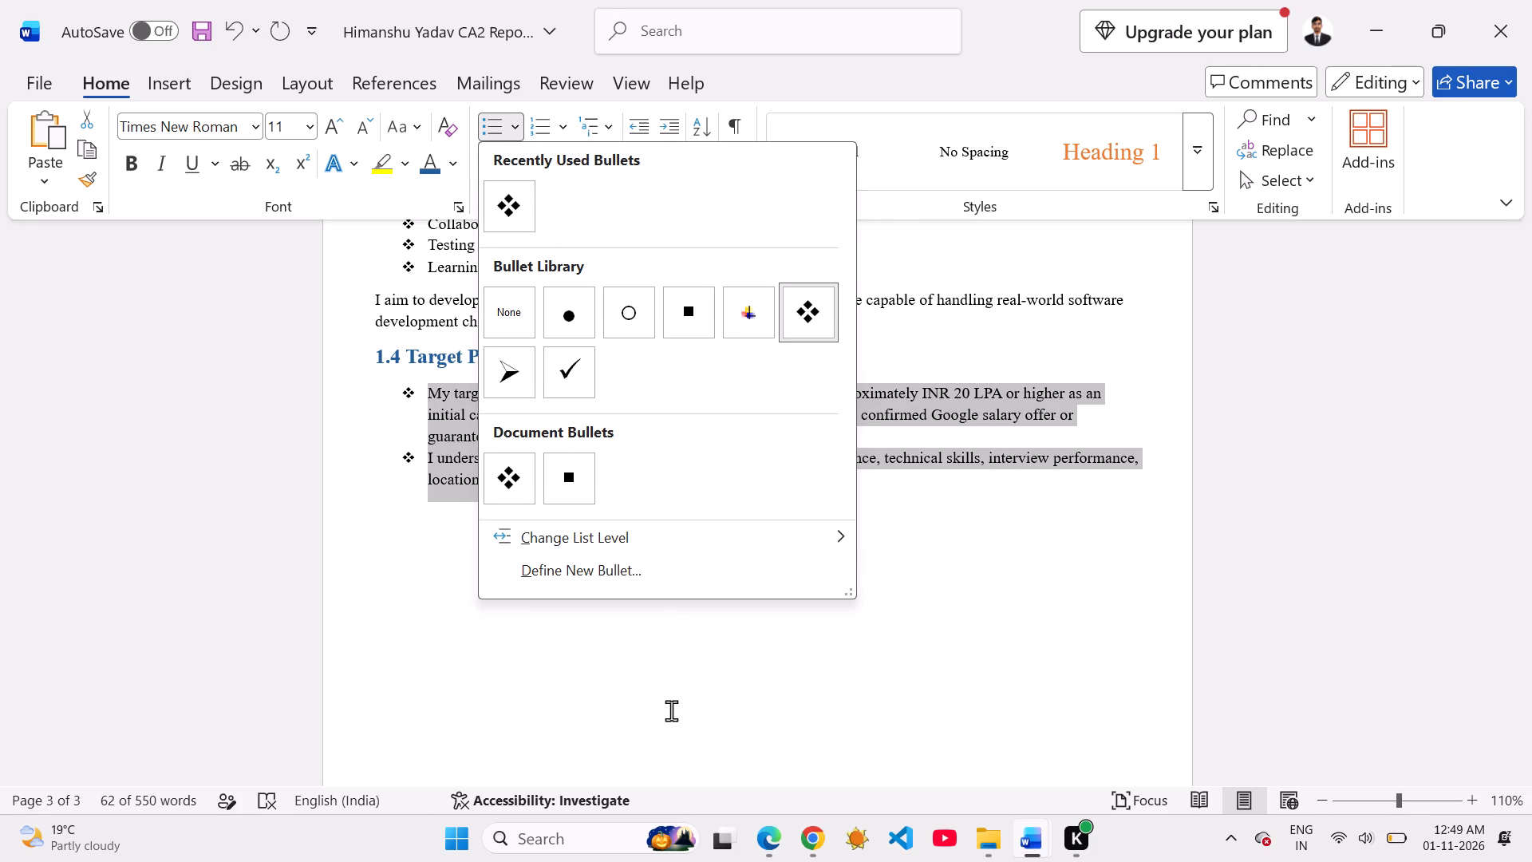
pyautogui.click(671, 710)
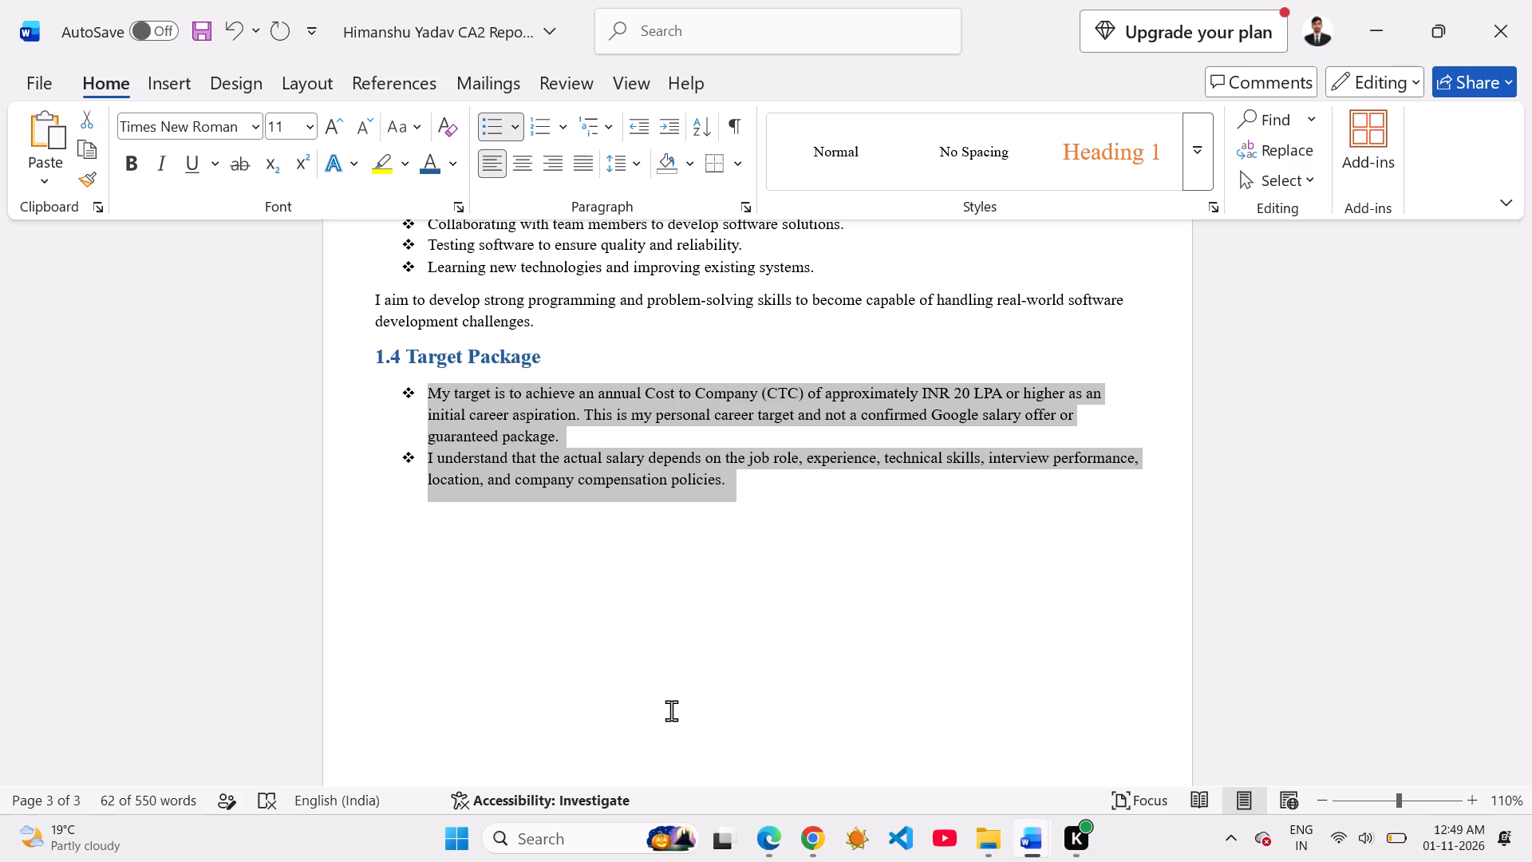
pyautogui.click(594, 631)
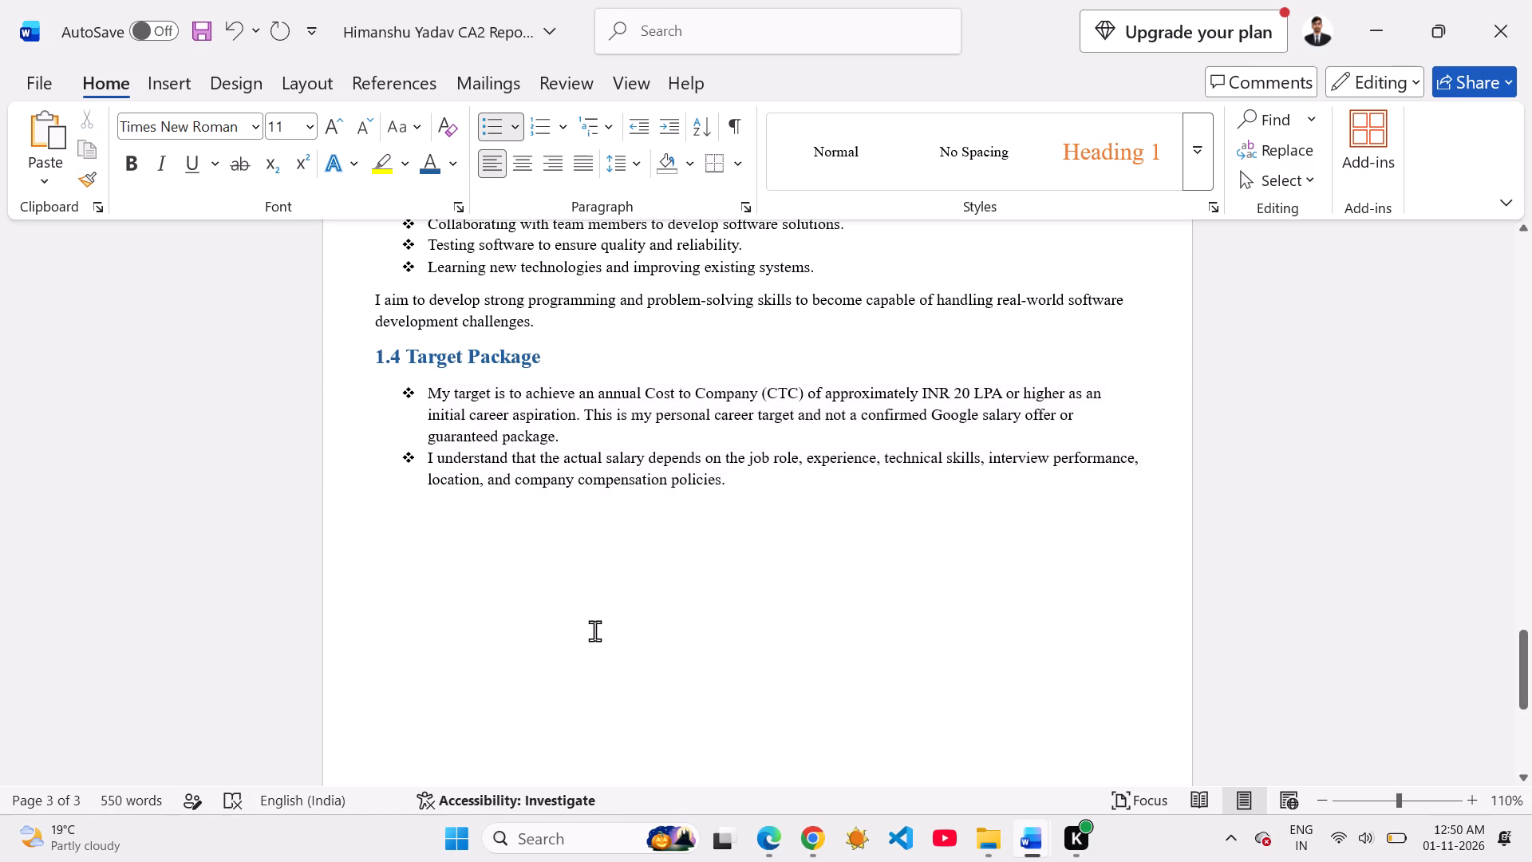
# Review the report pages from section 1.4 Target Package back up to the Student Details table.
pyautogui.scroll(1, 594, 631)
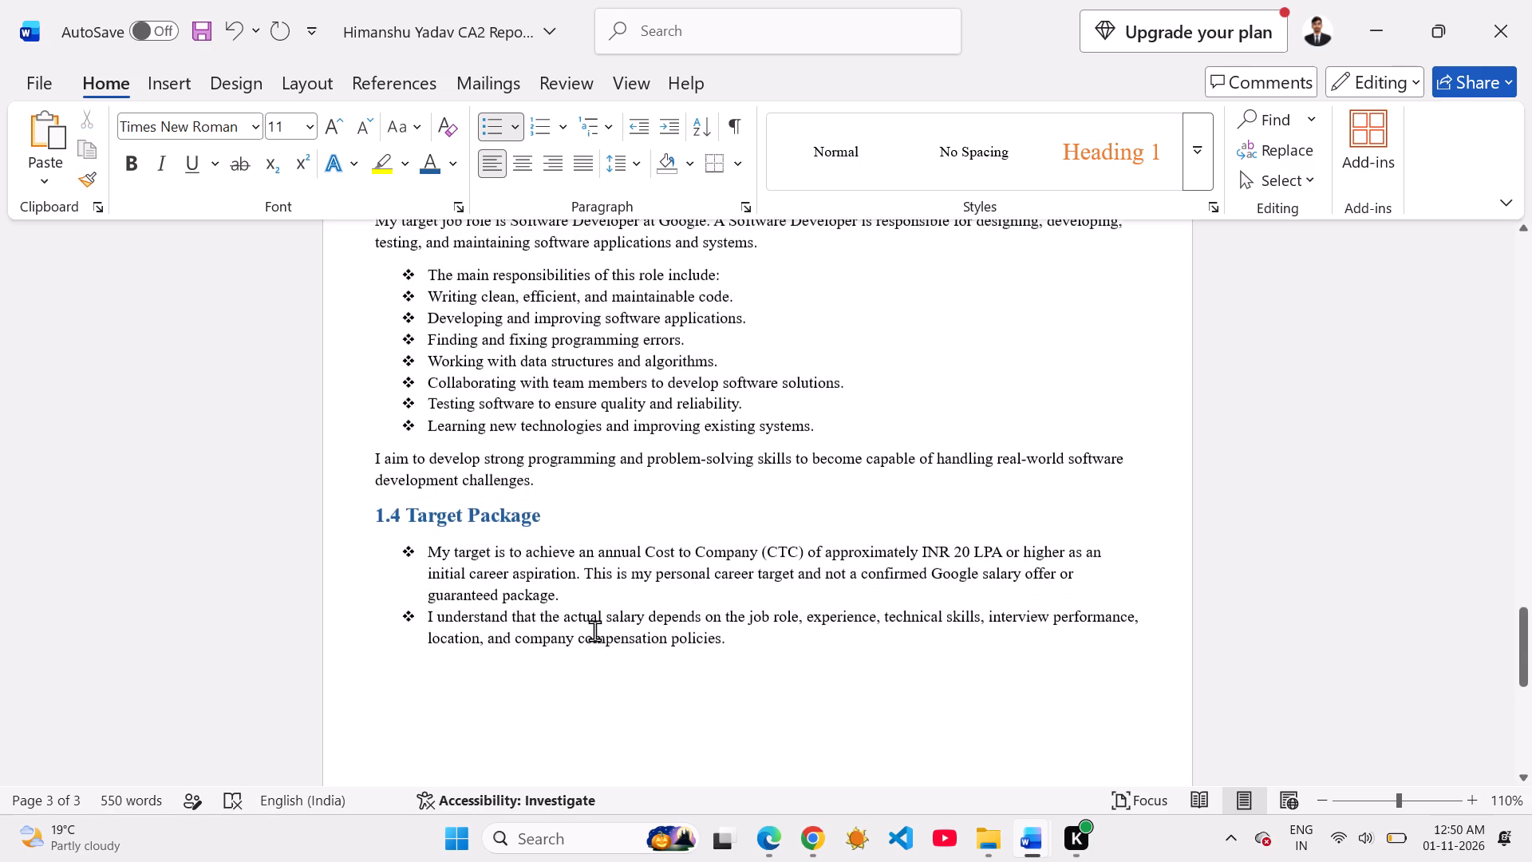
pyautogui.scroll(2, 594, 631)
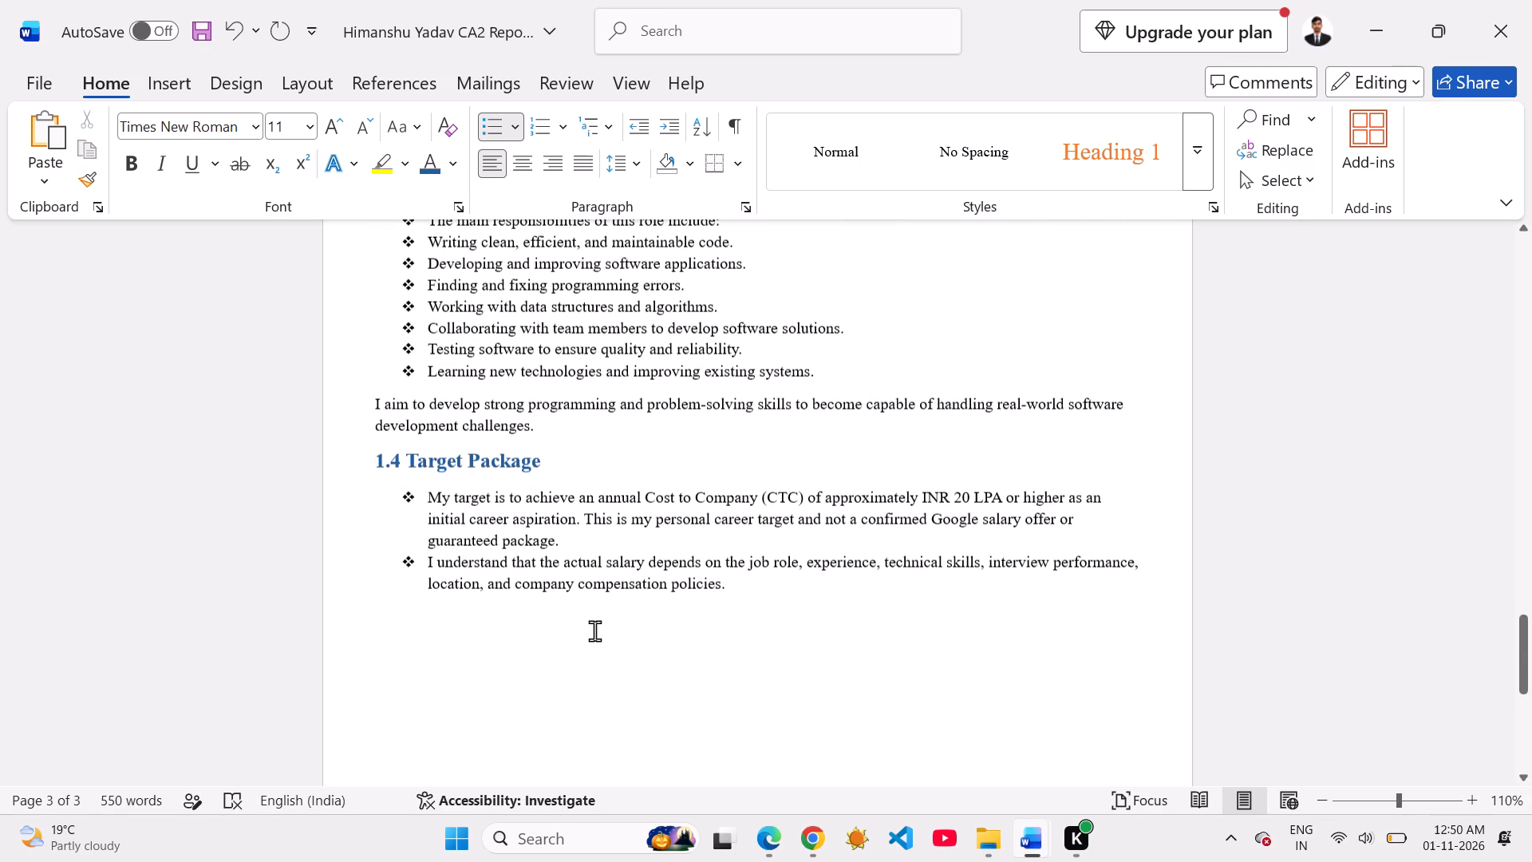
pyautogui.scroll(2, 594, 631)
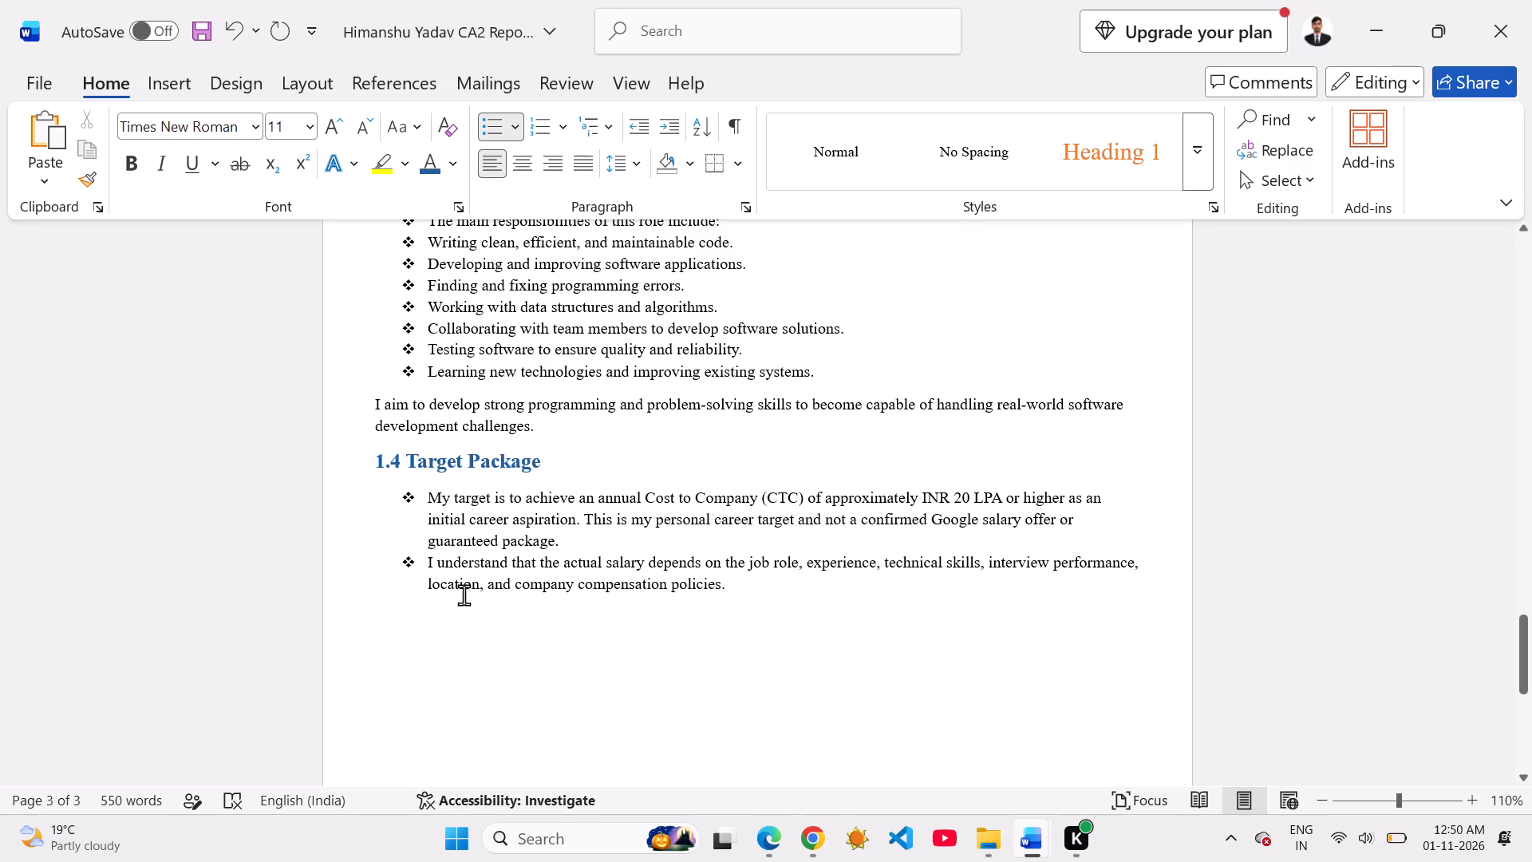
pyautogui.scroll(1, 456, 583)
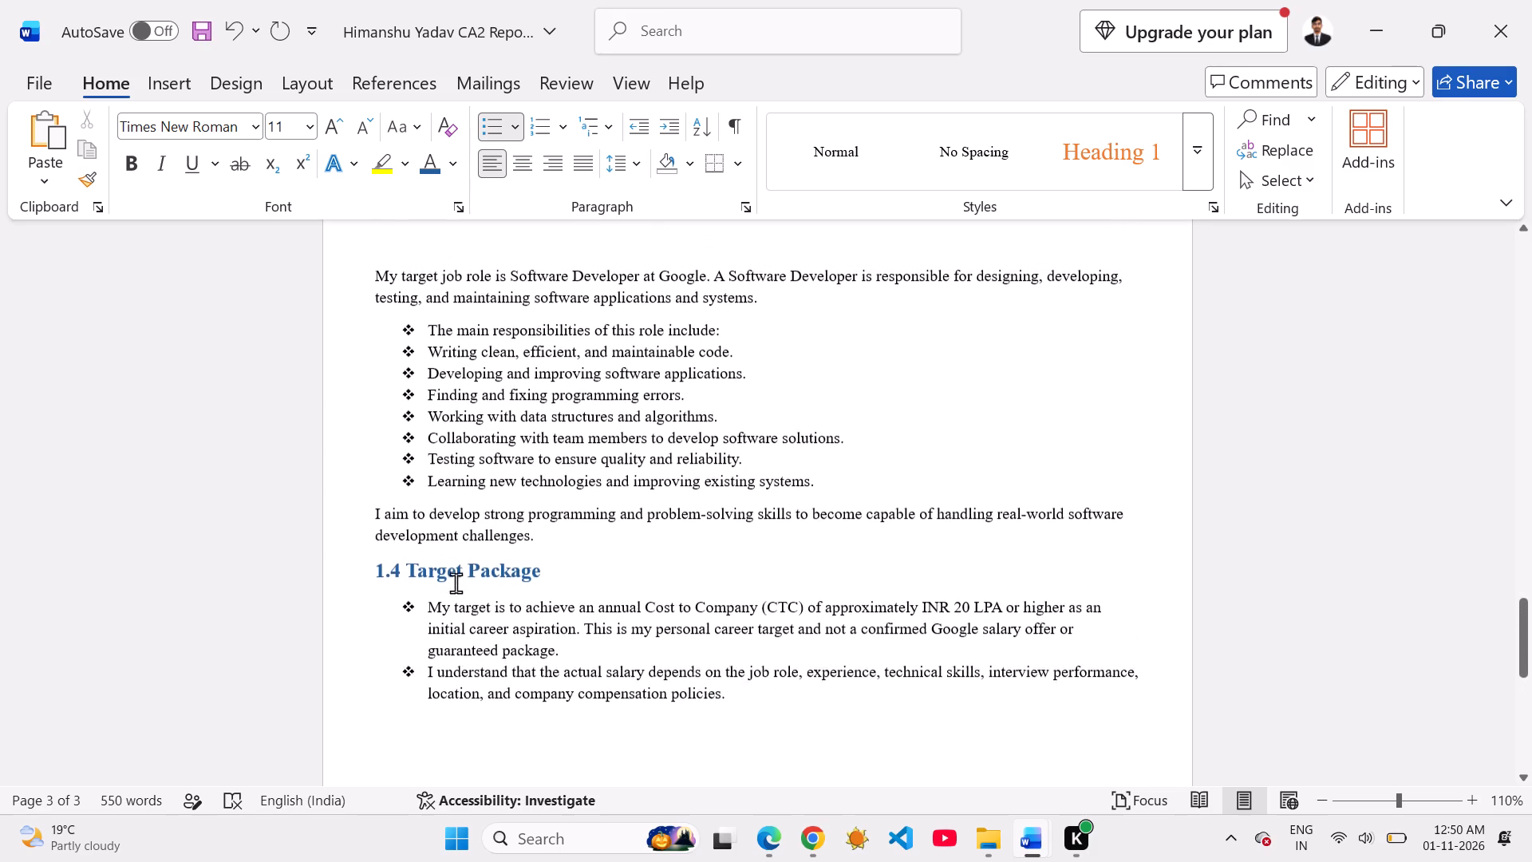
pyautogui.scroll(6, 456, 583)
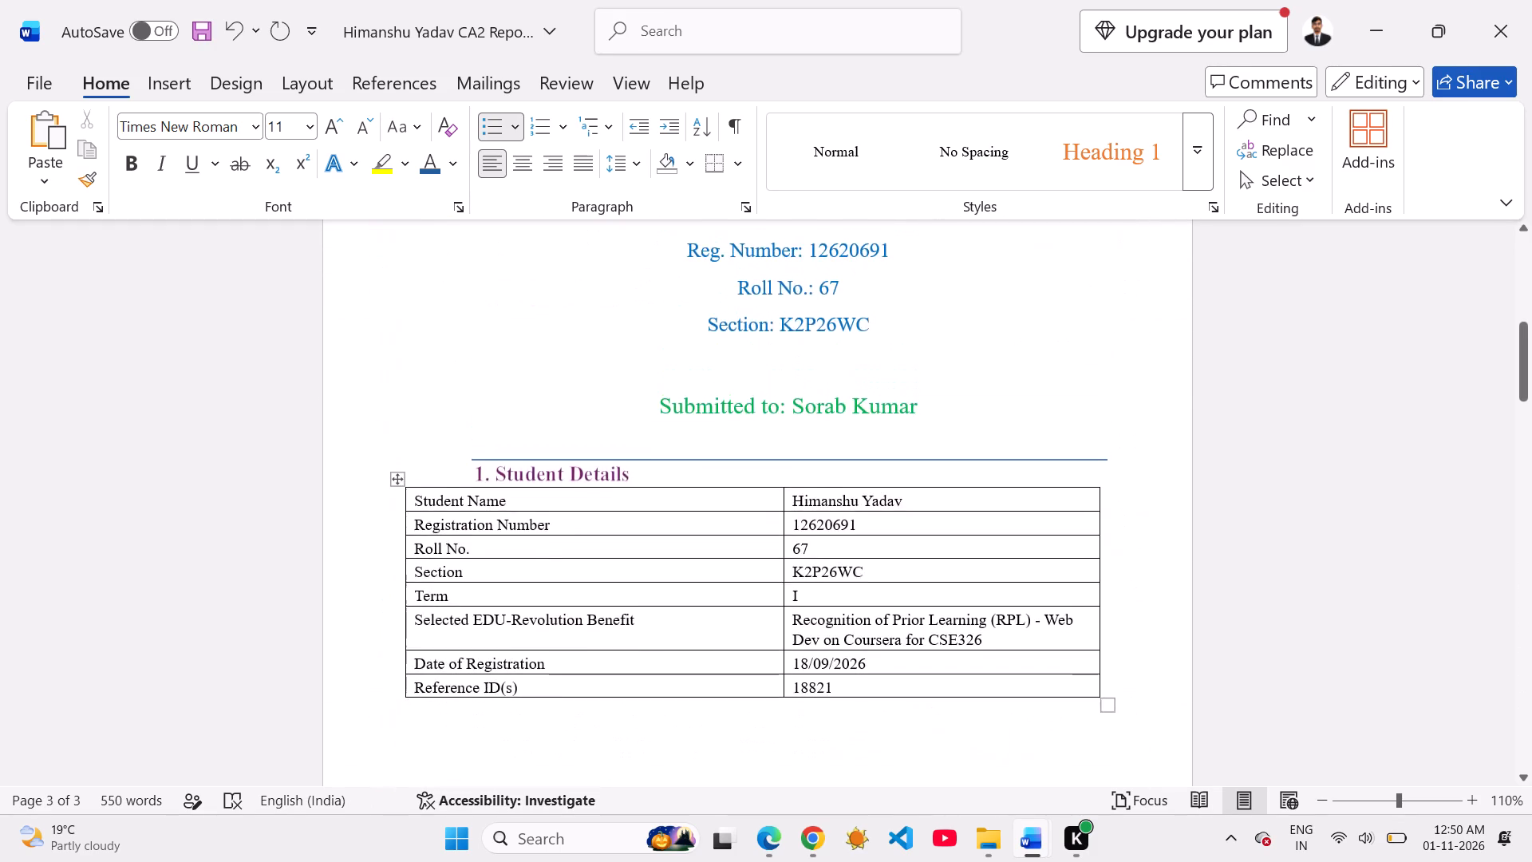
pyautogui.scroll(-9, 456, 583)
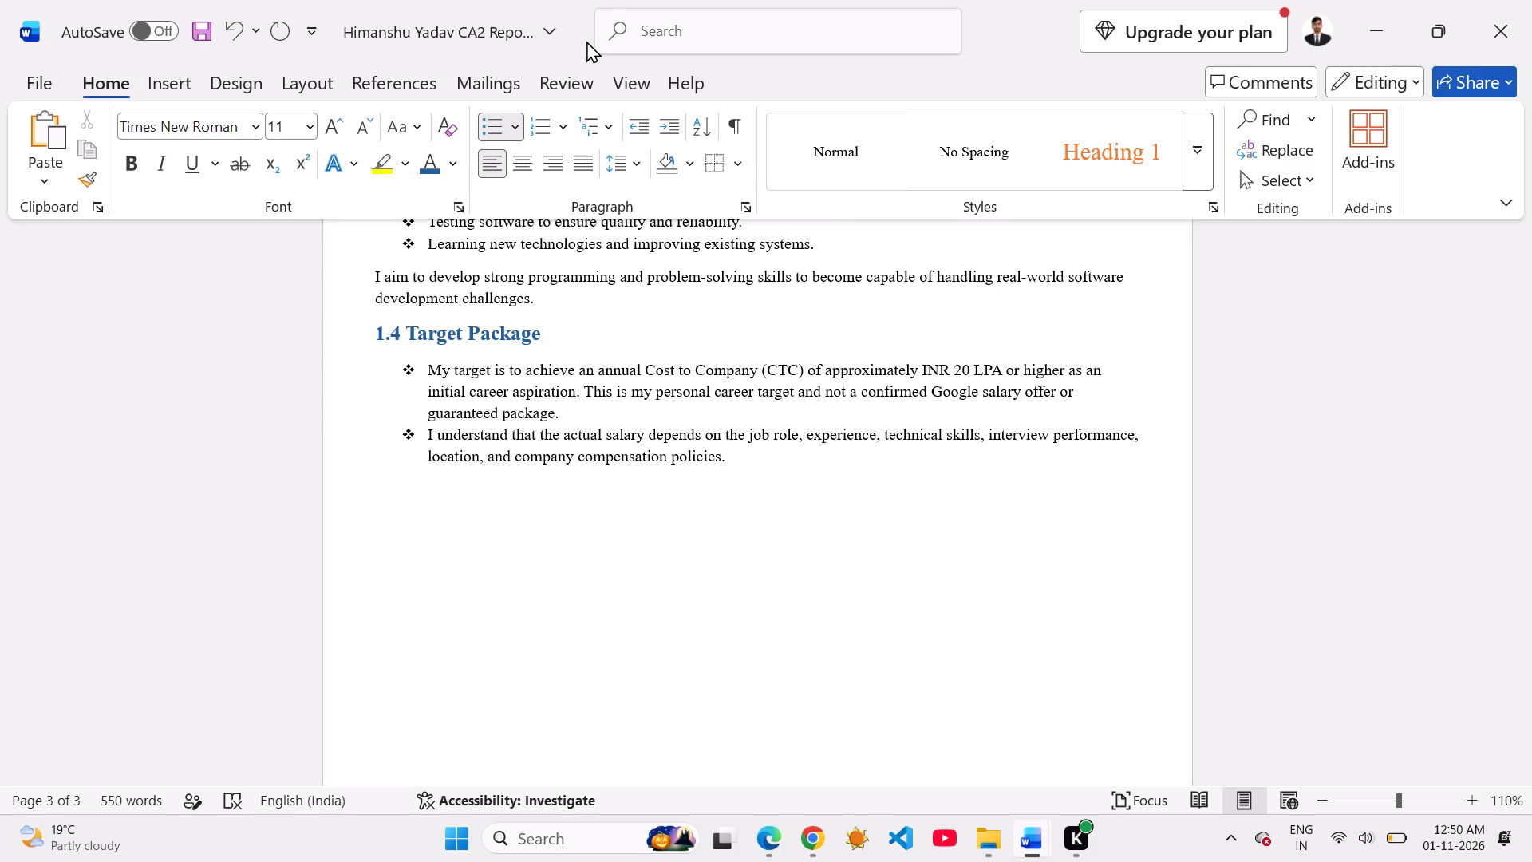
pyautogui.click(402, 490)
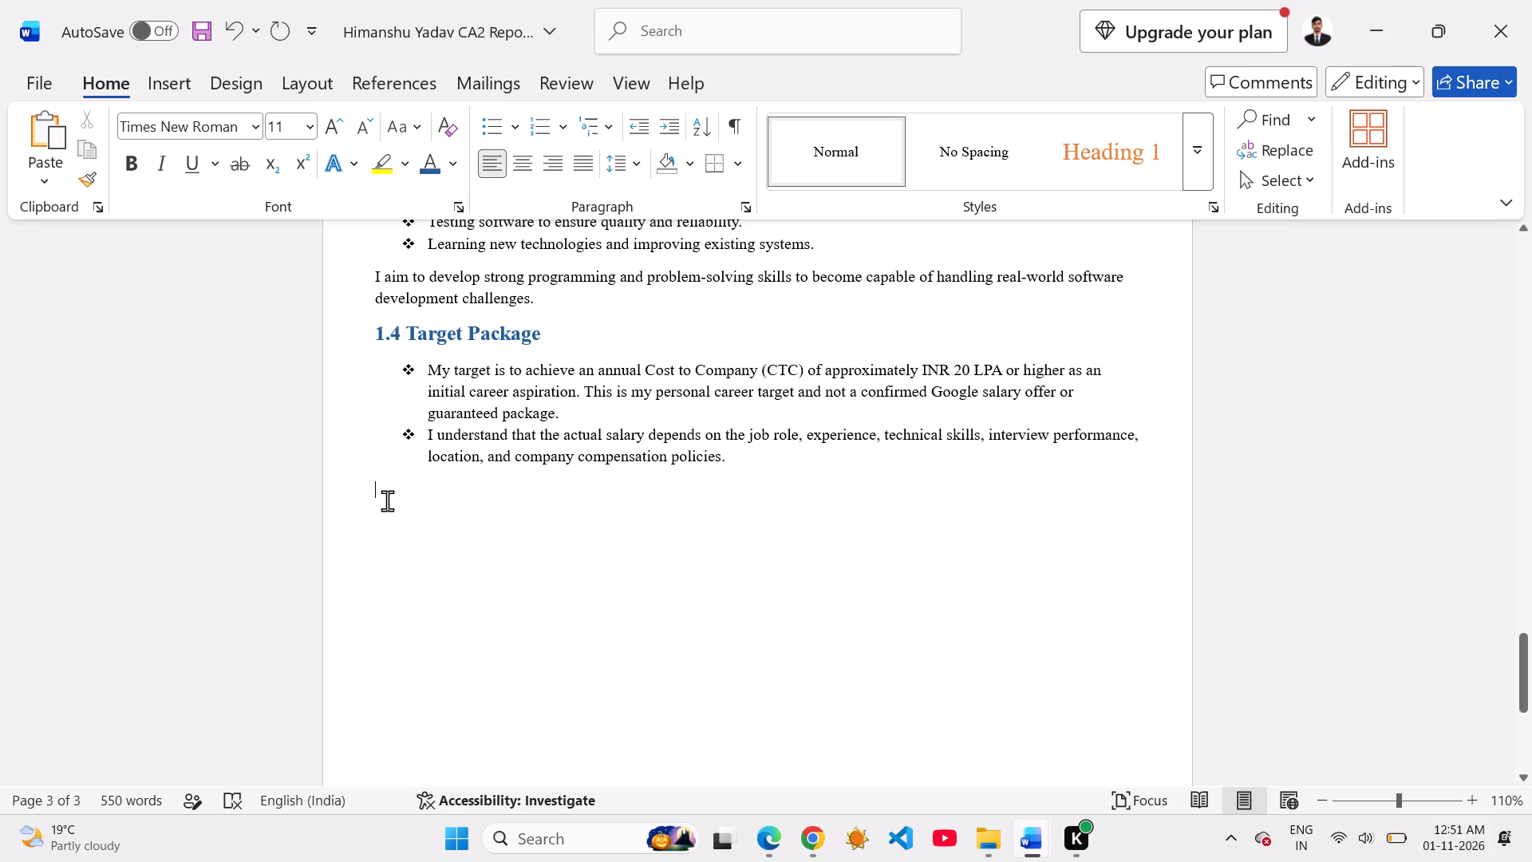
pyautogui.hotkey('ctrl', 'v')
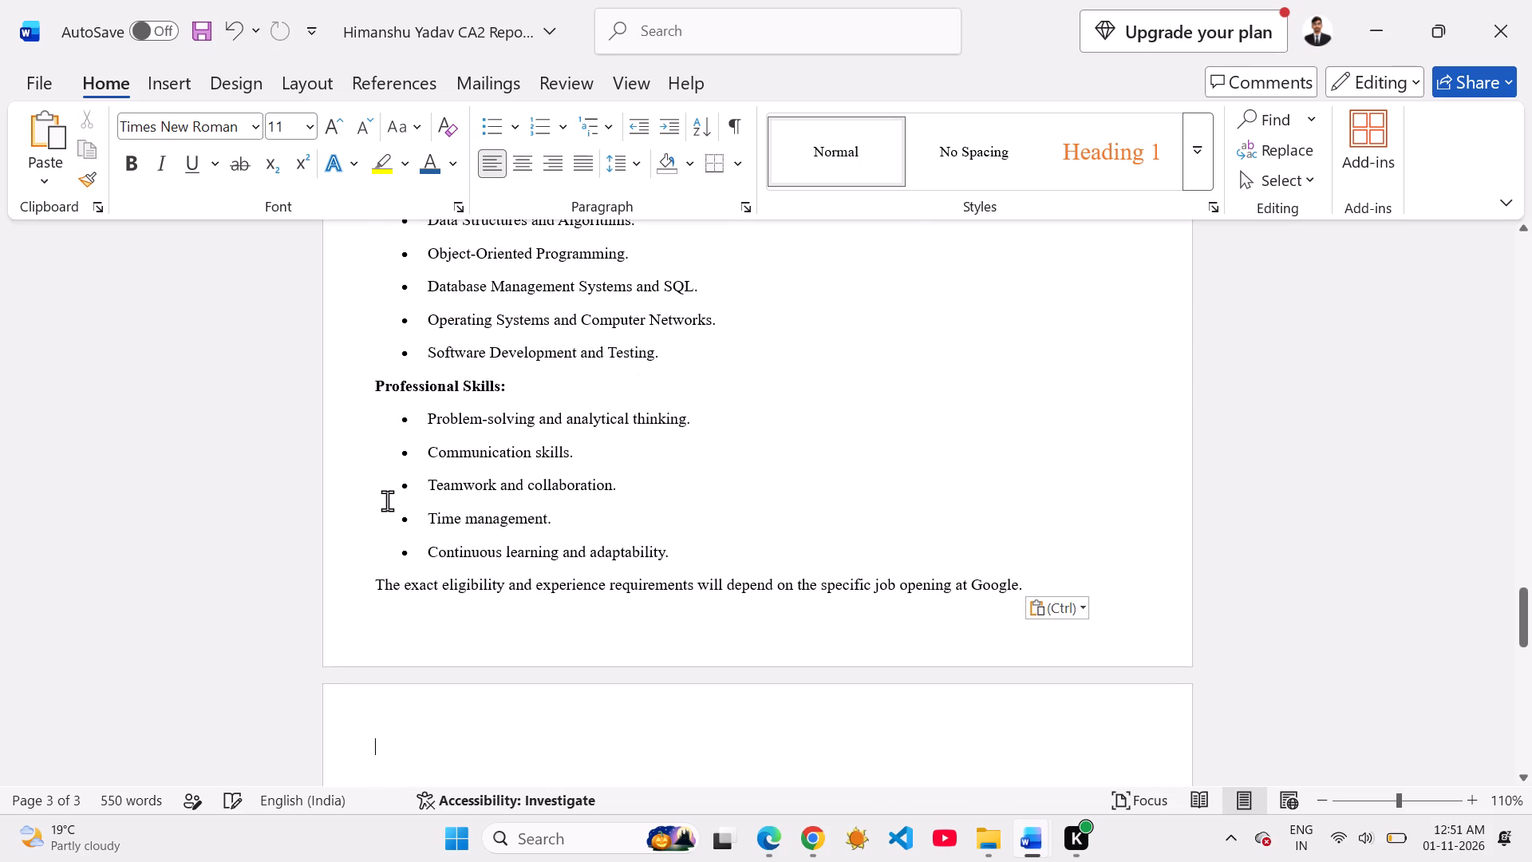
# Format the "1.5 Role Requirements and Eligibility" heading at 14 pt in dark blue.
pyautogui.scroll(4, 391, 488)
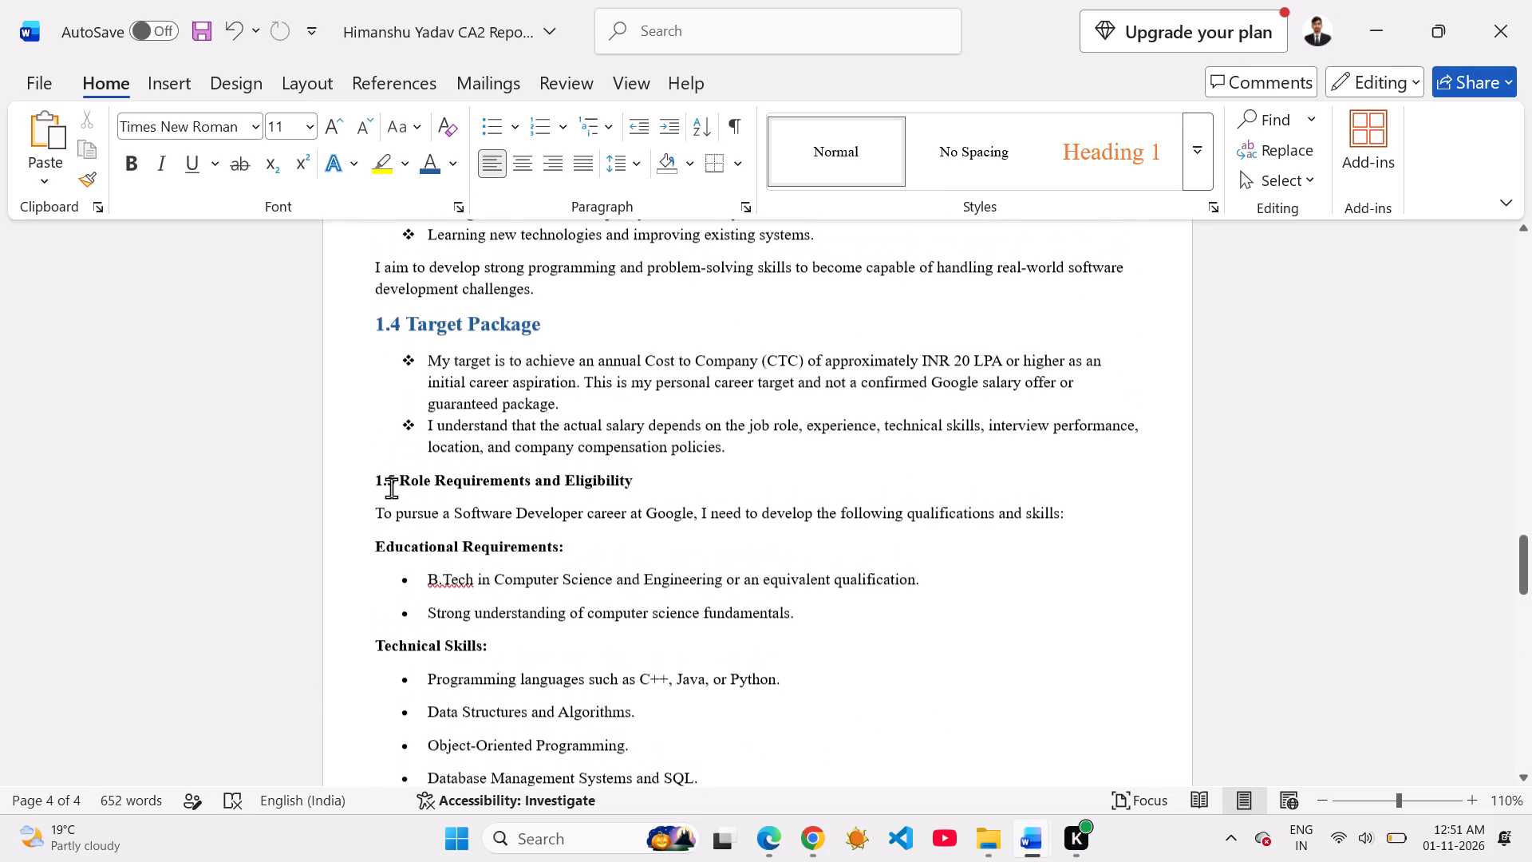
pyautogui.moveTo(363, 481); pyautogui.dragTo(554, 488)
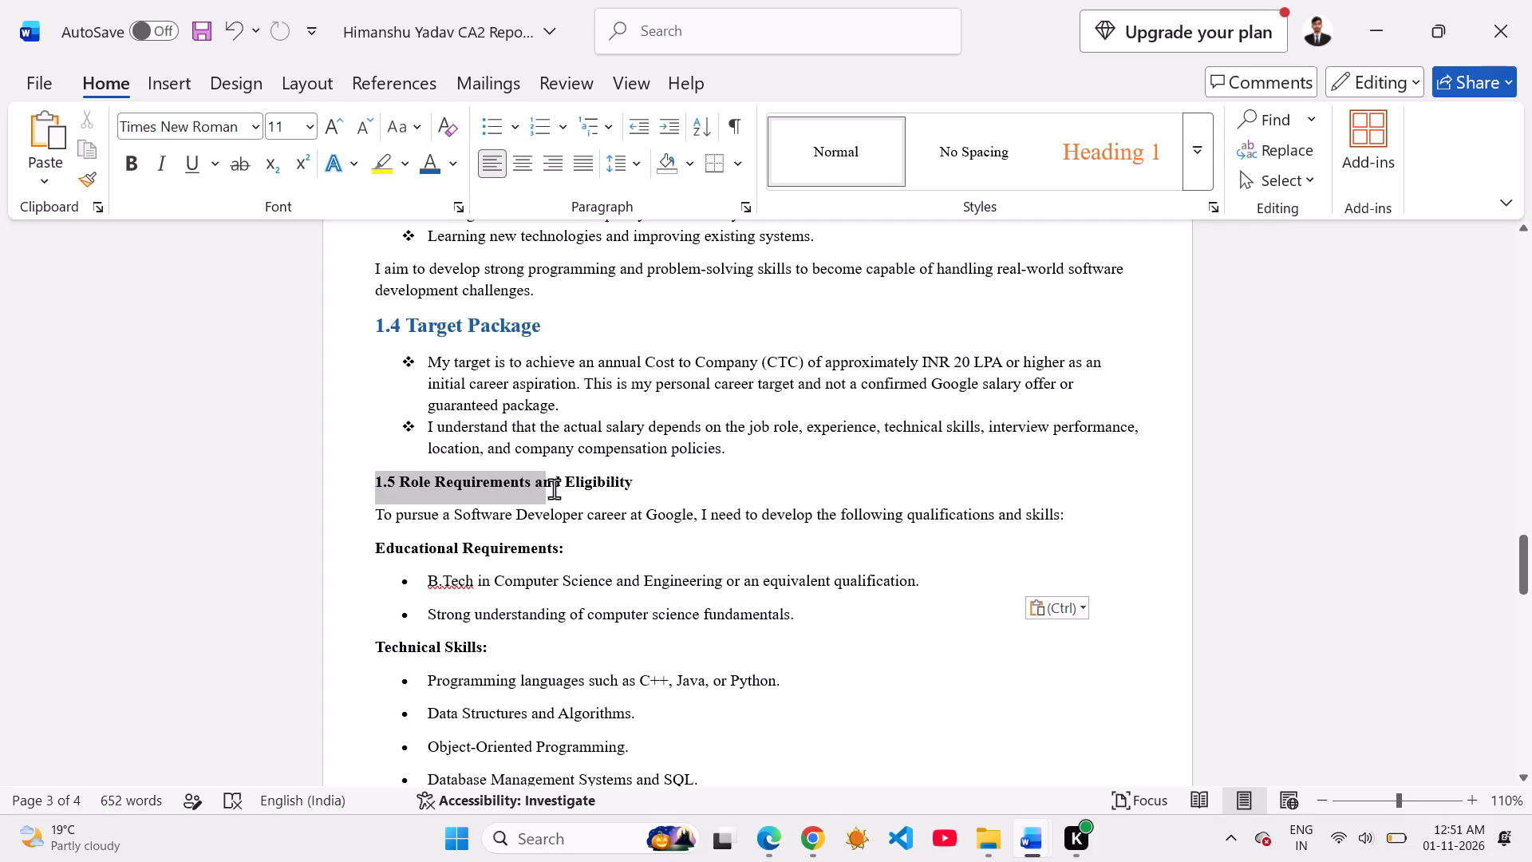
pyautogui.moveTo(554, 488); pyautogui.dragTo(633, 488)
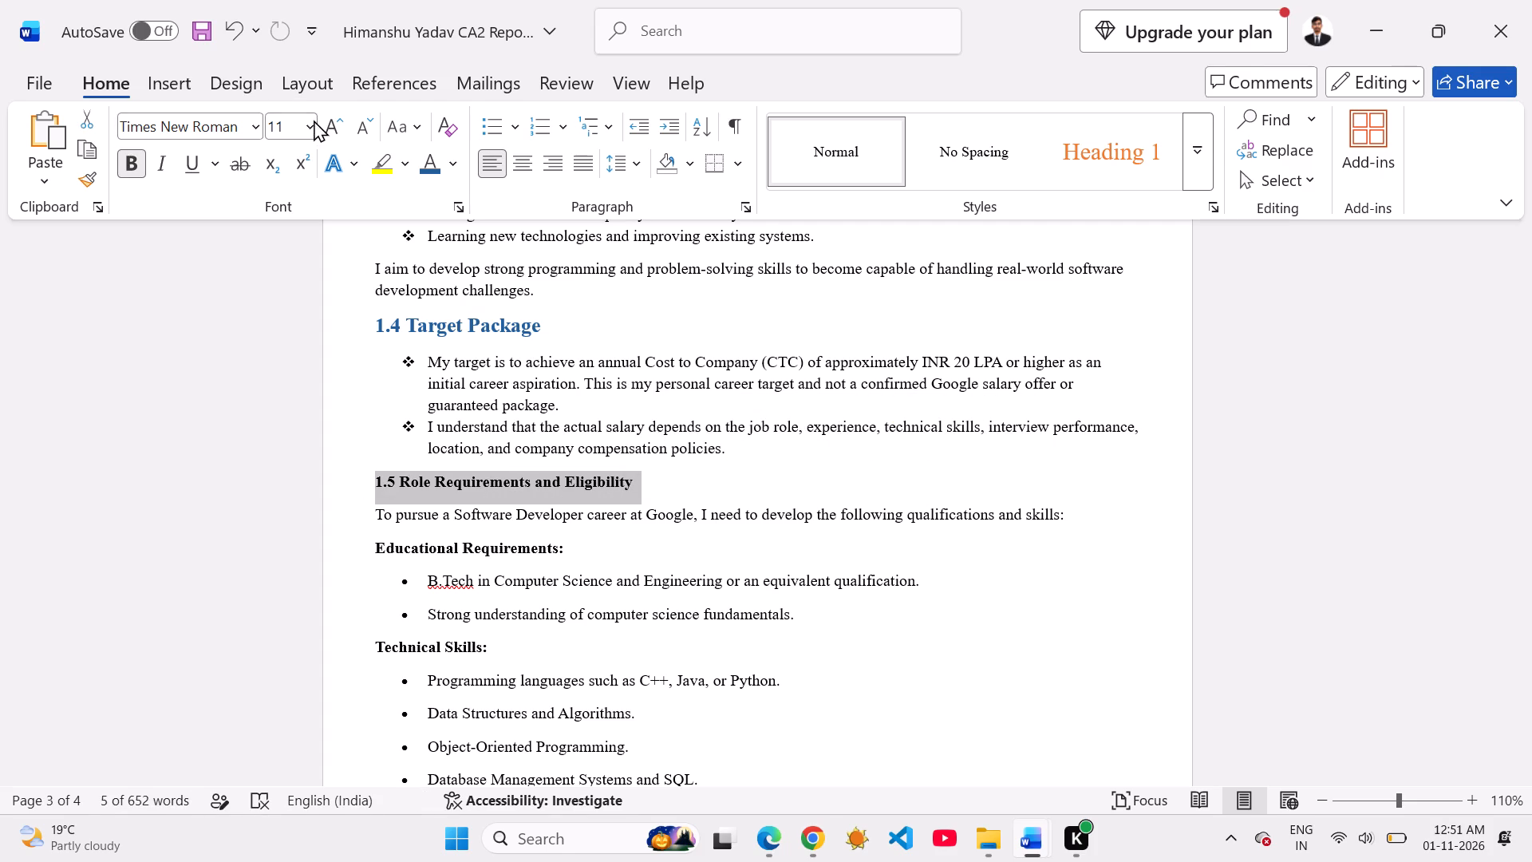
pyautogui.click(314, 125)
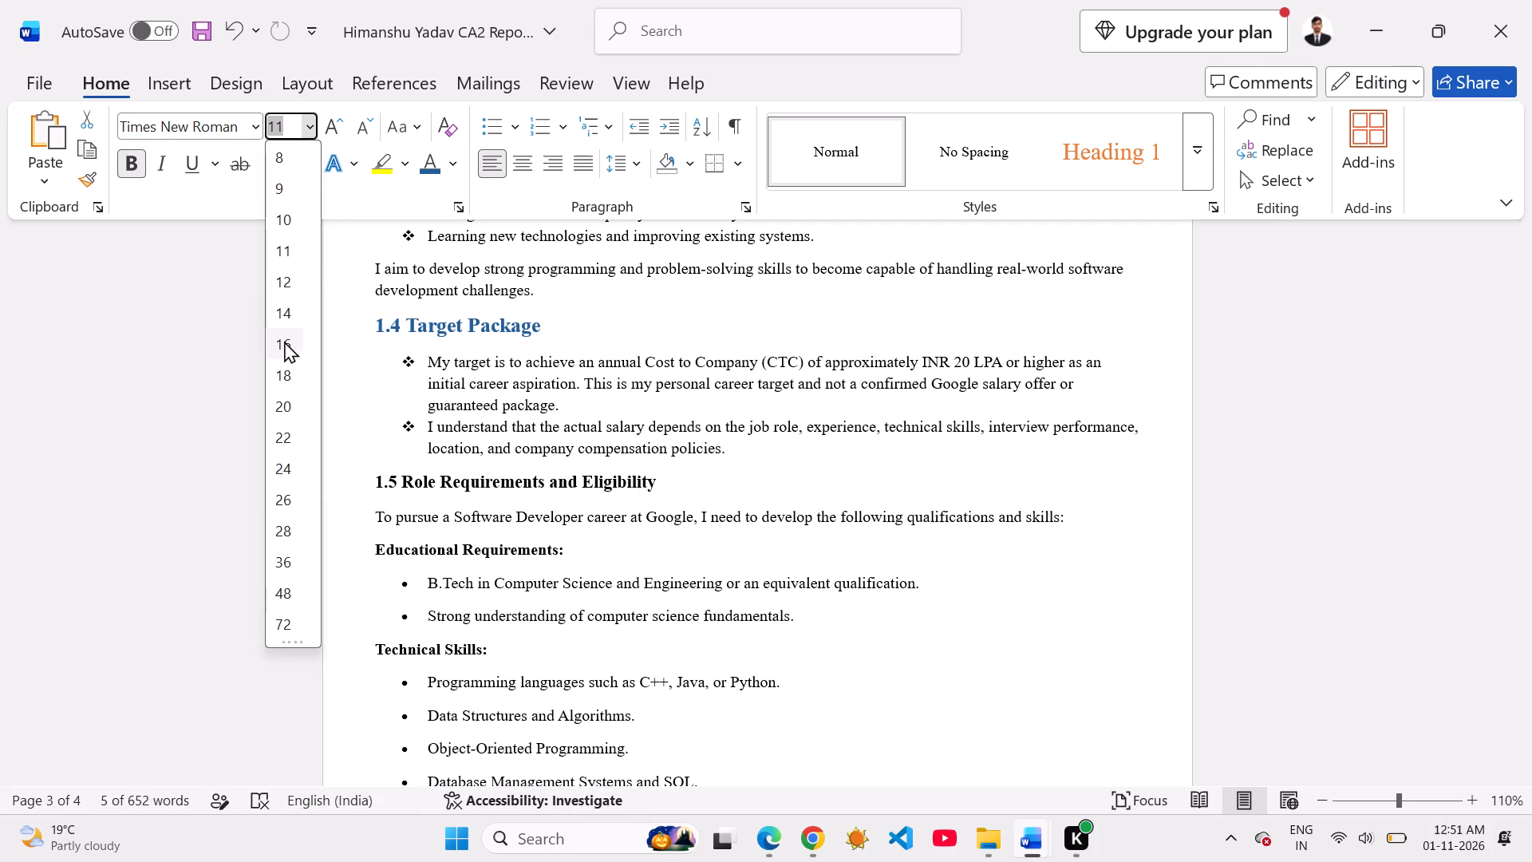
pyautogui.click(289, 321)
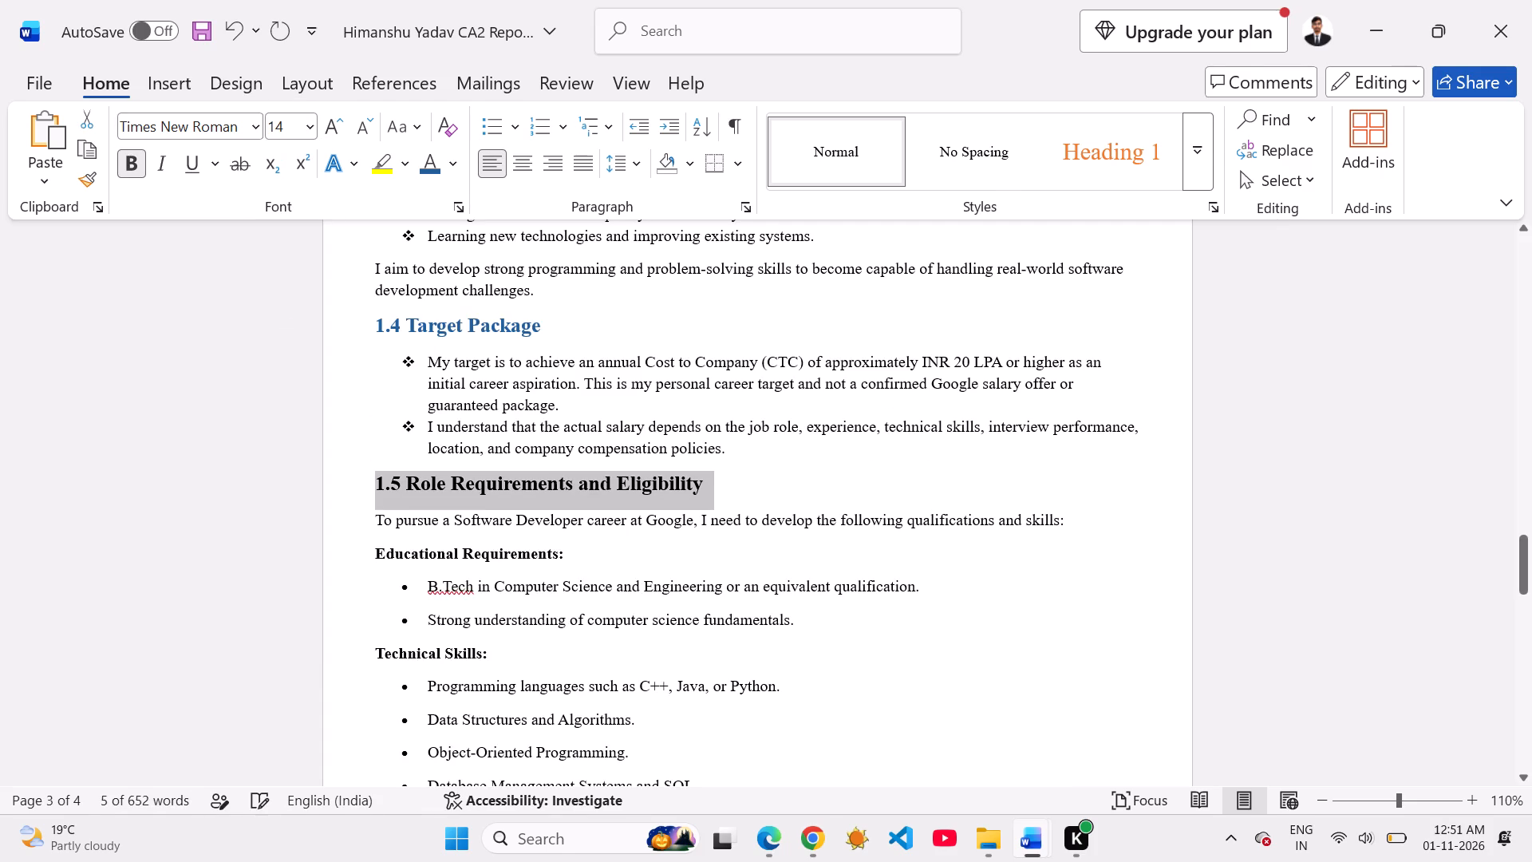
pyautogui.moveTo(373, 477); pyautogui.dragTo(598, 494)
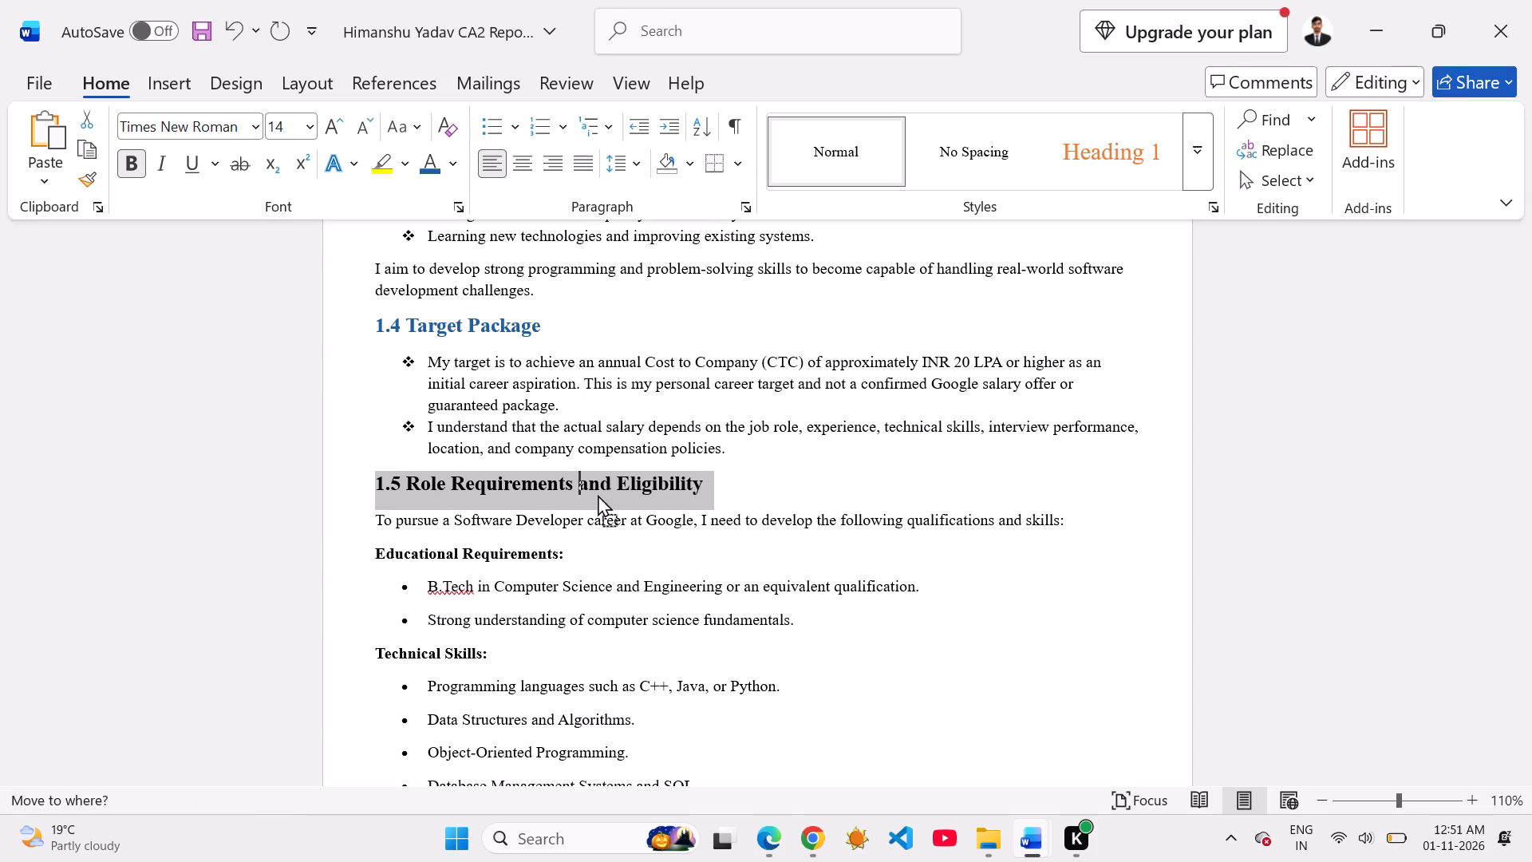
pyautogui.moveTo(598, 494); pyautogui.dragTo(717, 491)
pyautogui.click(717, 491)
pyautogui.moveTo(717, 491); pyautogui.dragTo(412, 477)
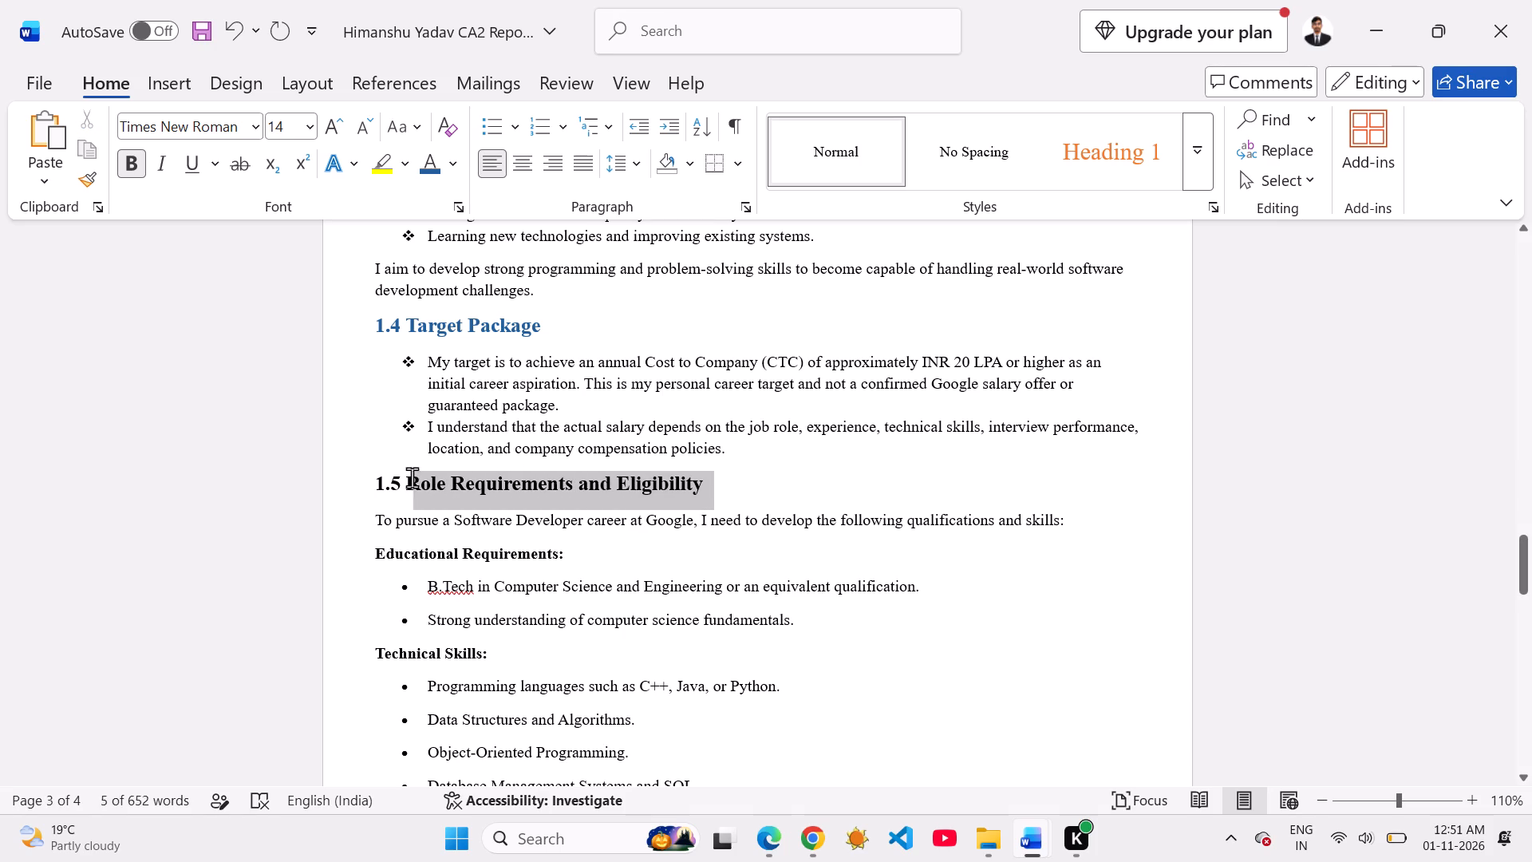
pyautogui.moveTo(412, 477); pyautogui.dragTo(373, 480)
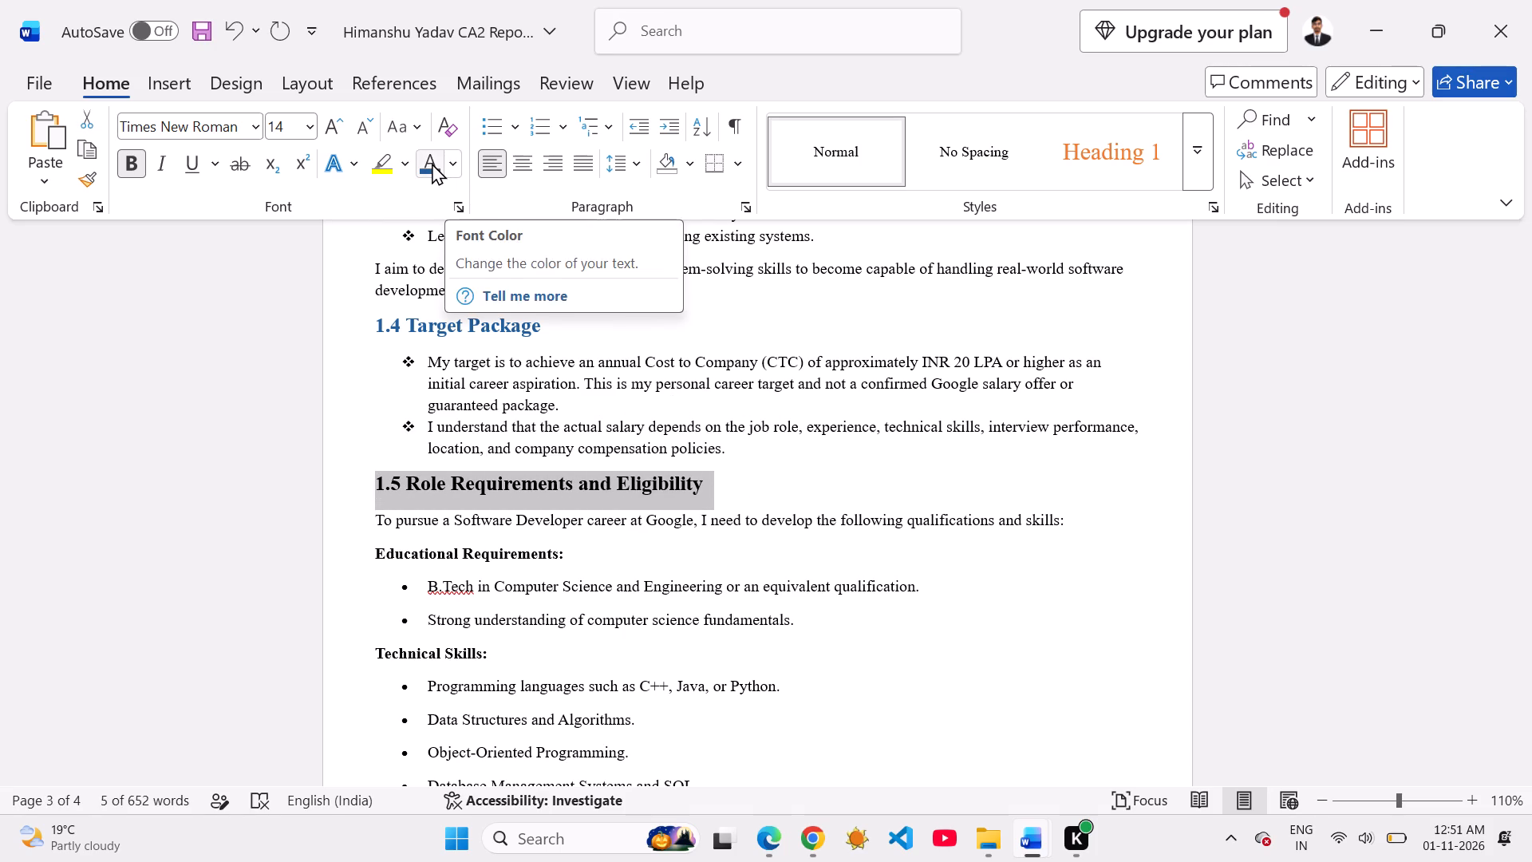
pyautogui.click(433, 161)
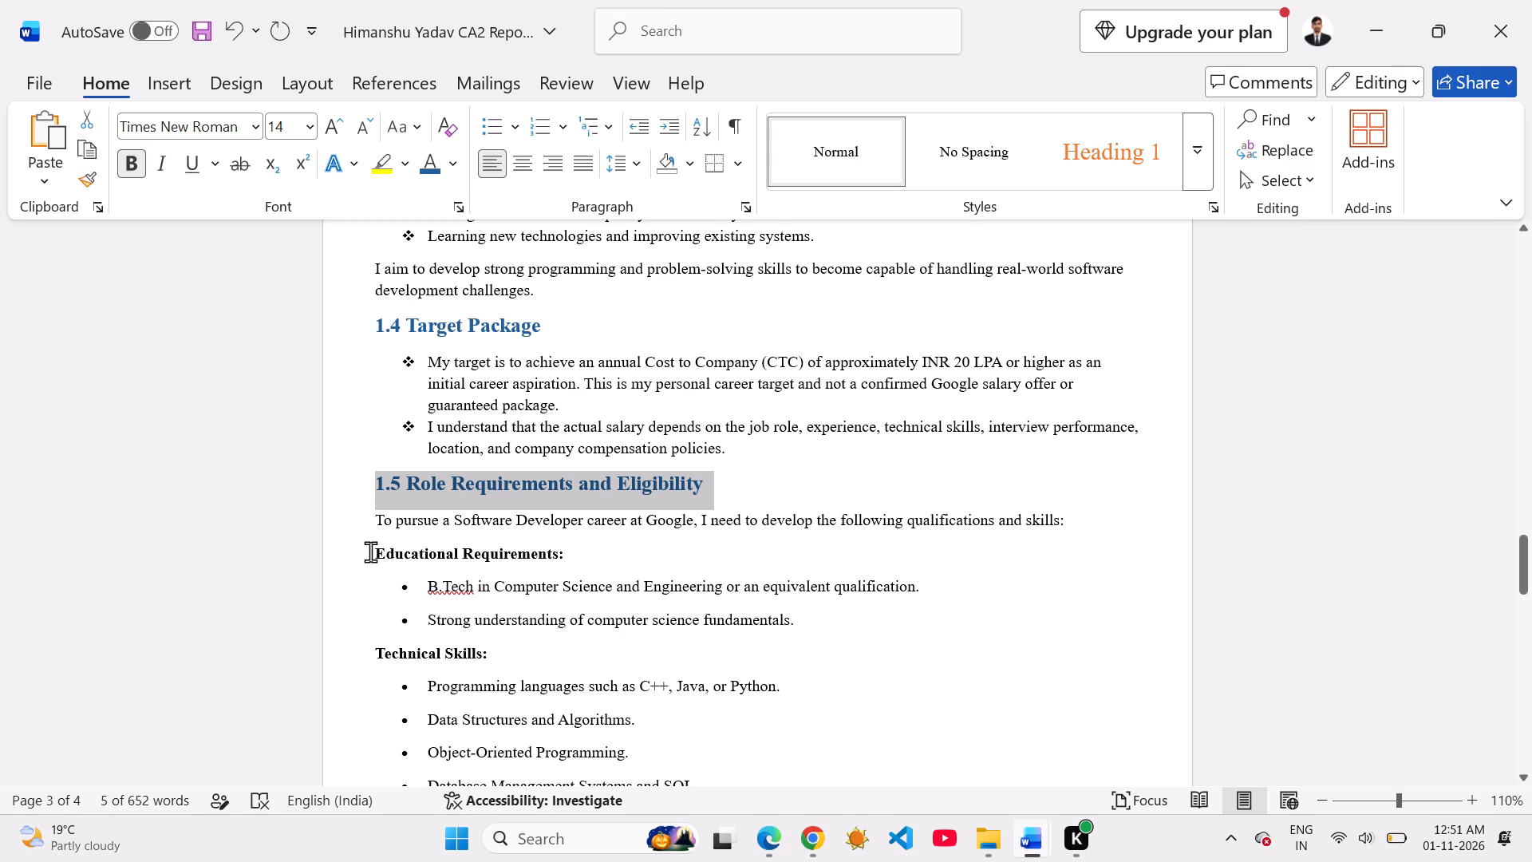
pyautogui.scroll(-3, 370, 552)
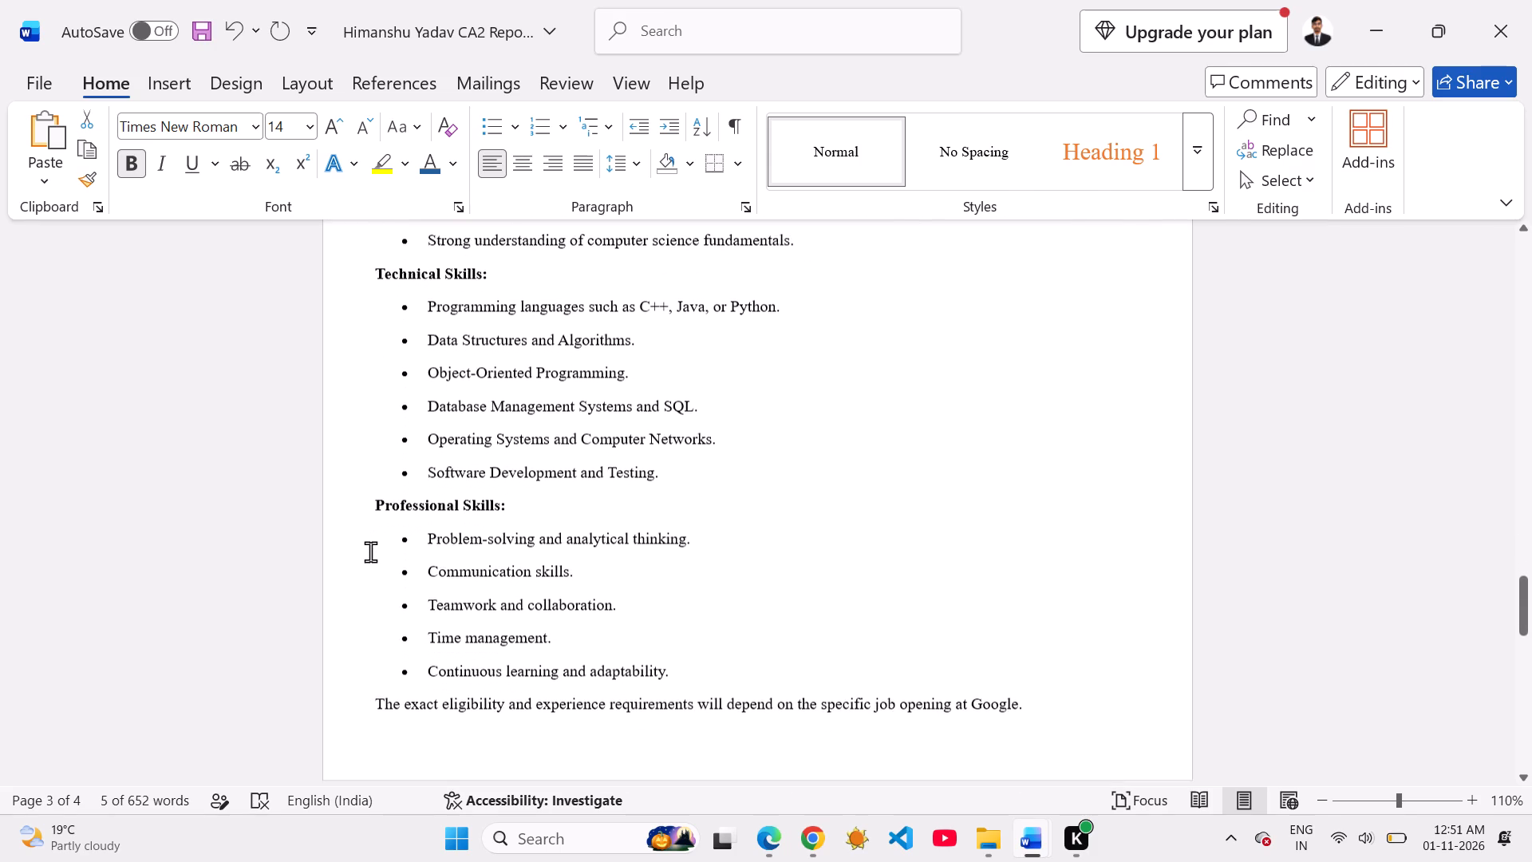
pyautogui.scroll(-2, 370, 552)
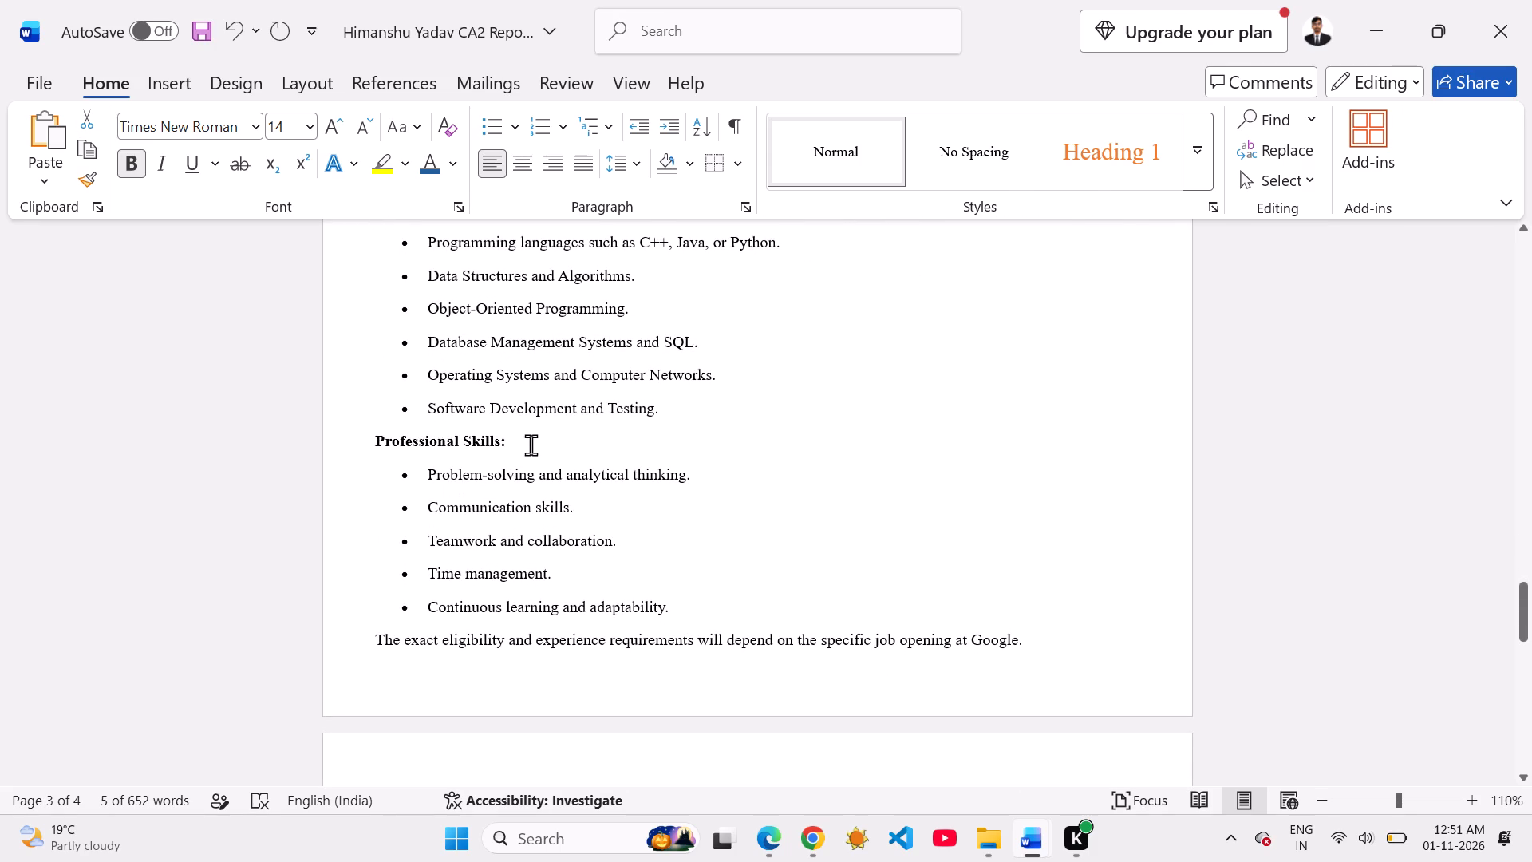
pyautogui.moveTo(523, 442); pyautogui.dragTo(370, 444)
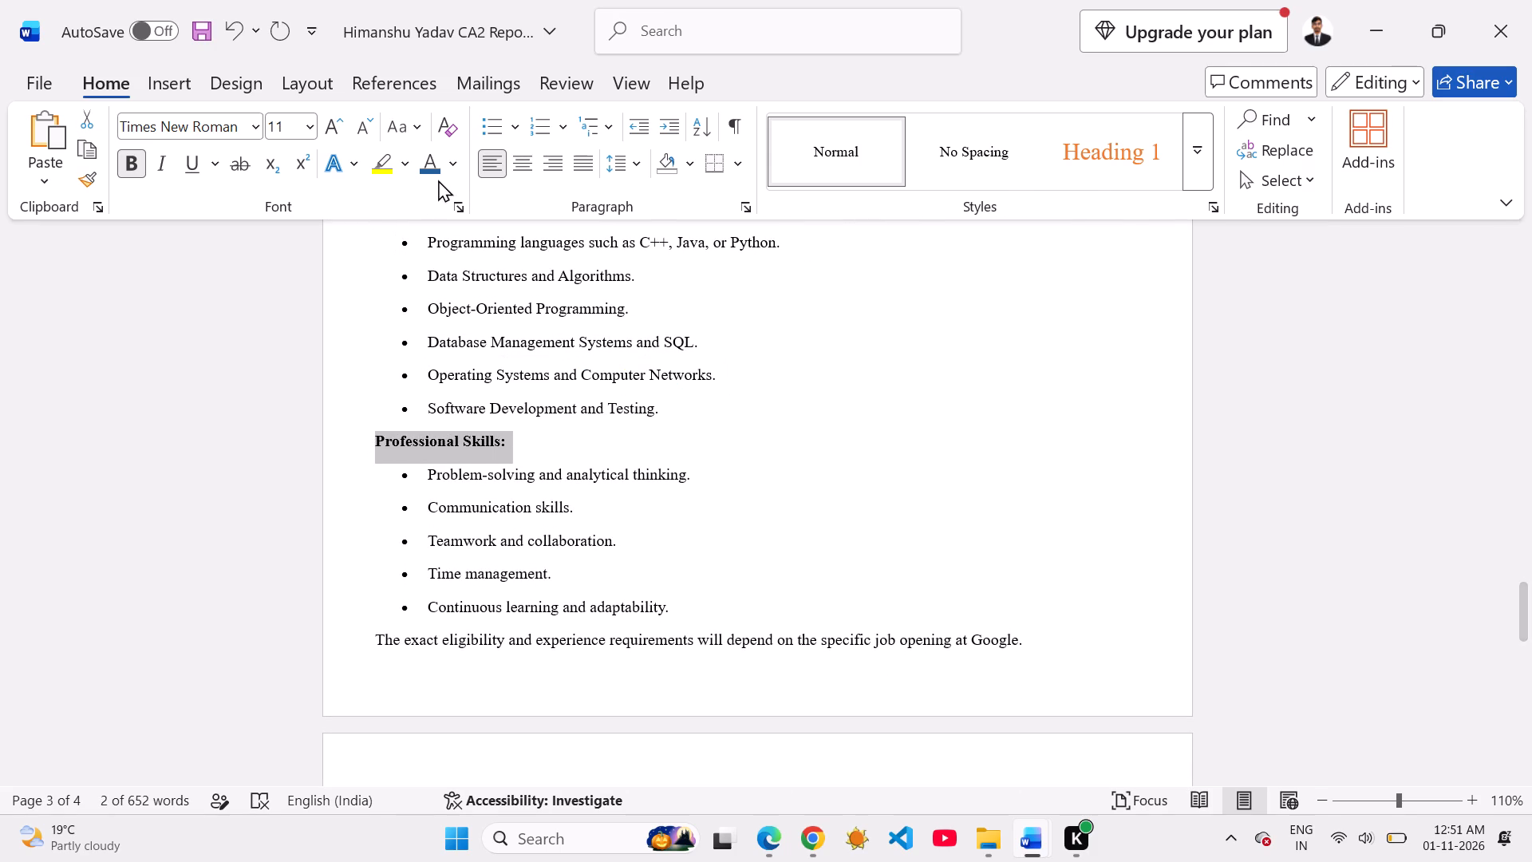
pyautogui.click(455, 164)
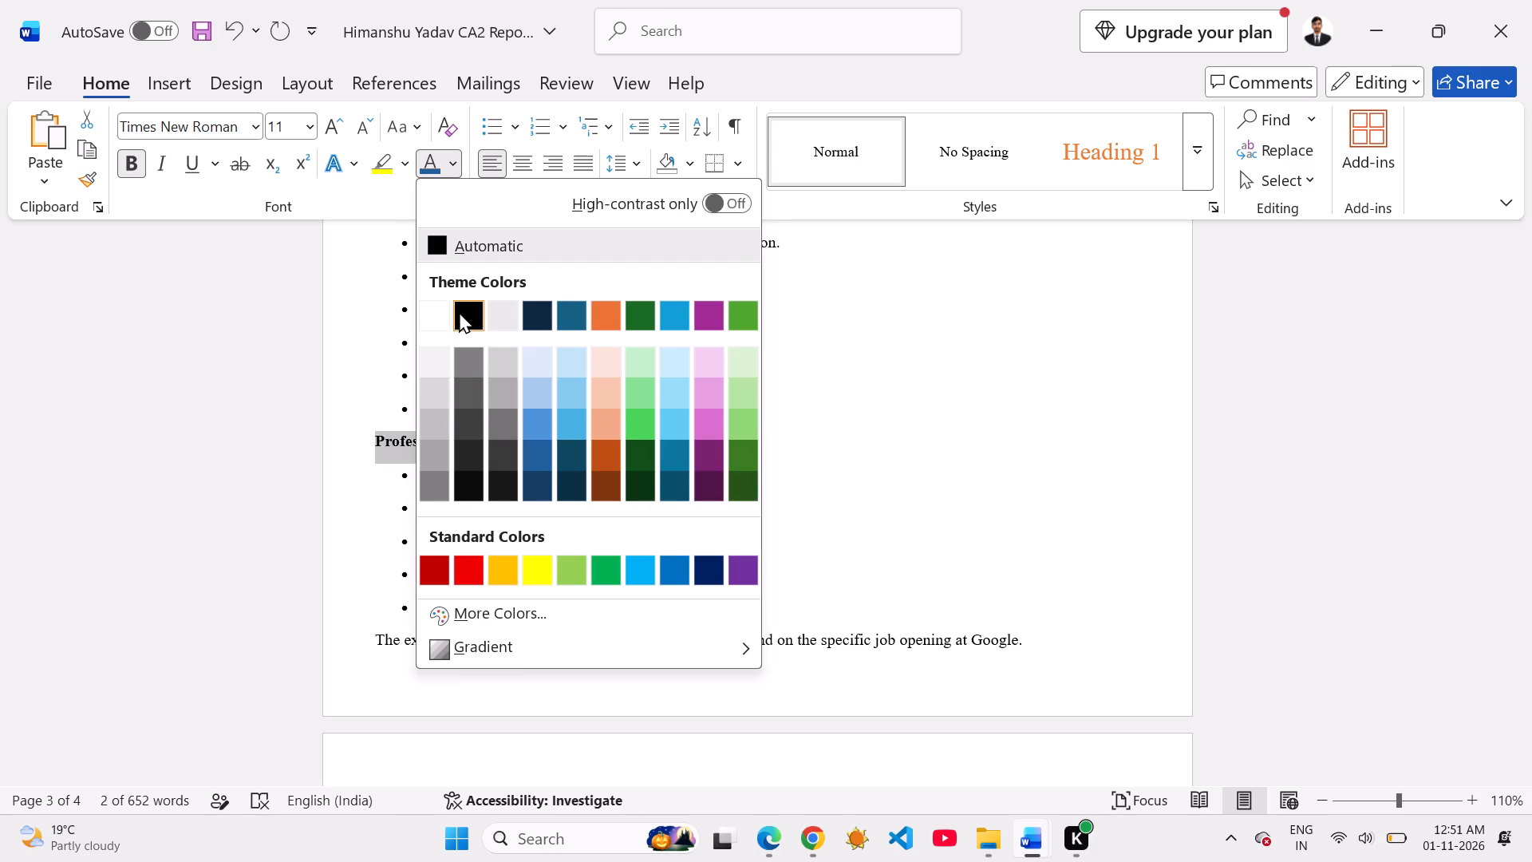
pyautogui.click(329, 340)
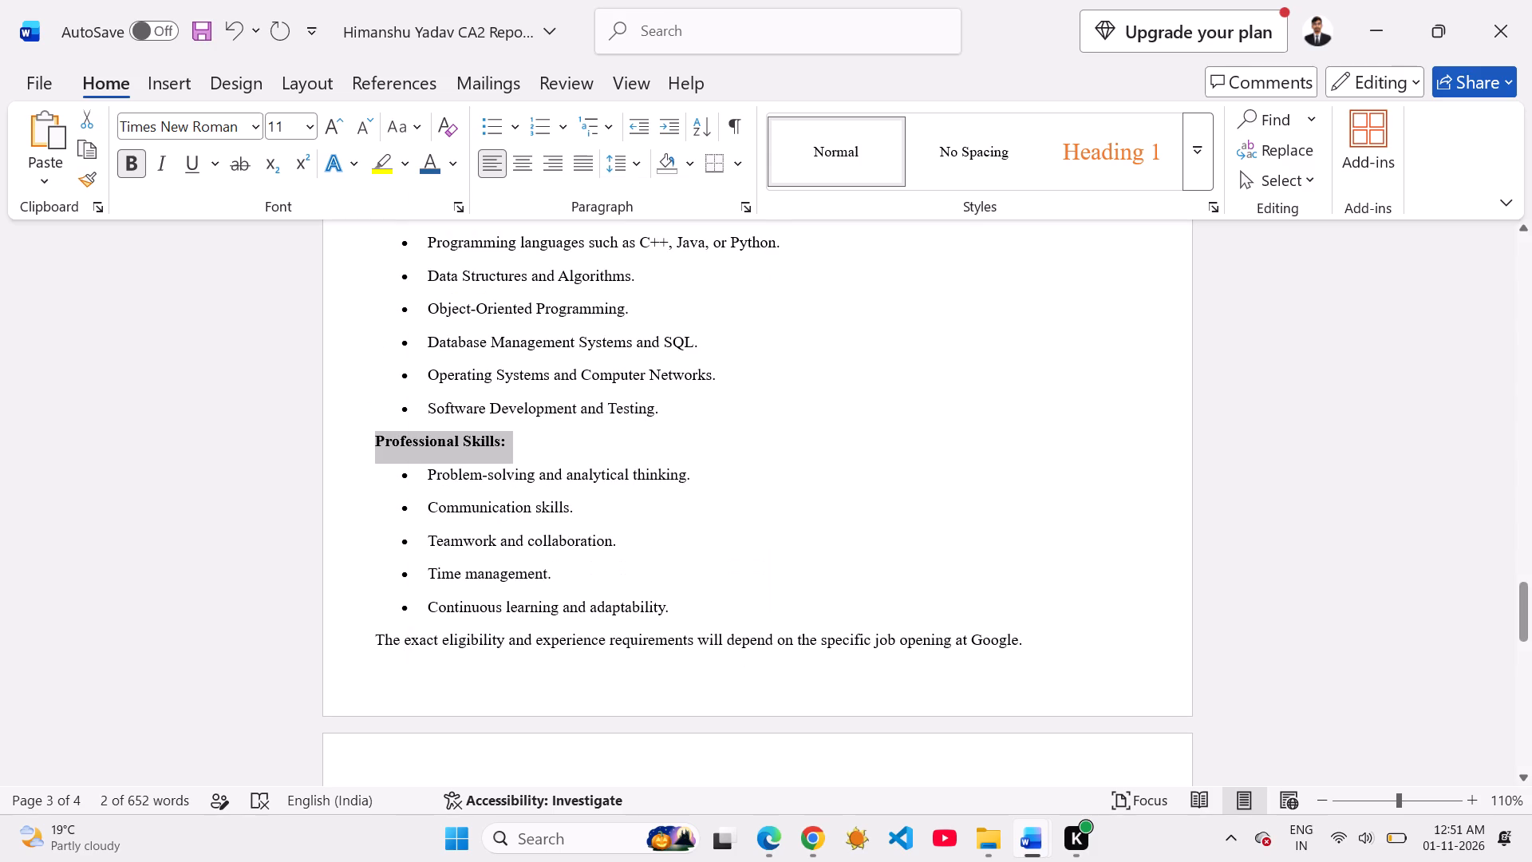
# Change the font colour of the "Educational Requirements:" subheading in section 1.5 to a light blue theme colour.
pyautogui.scroll(2, 630, 457)
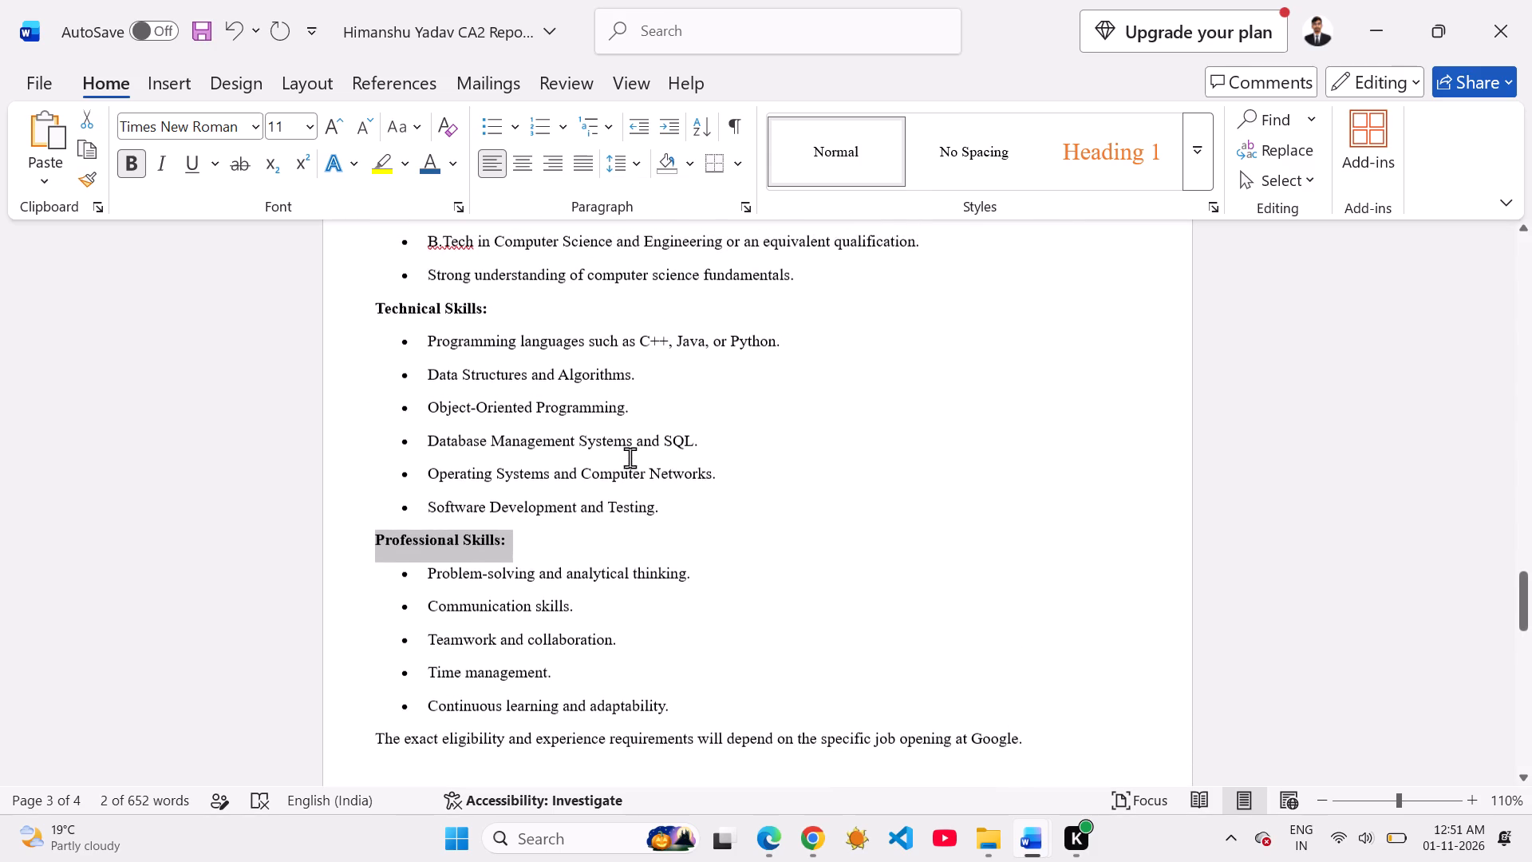
pyautogui.scroll(2, 630, 457)
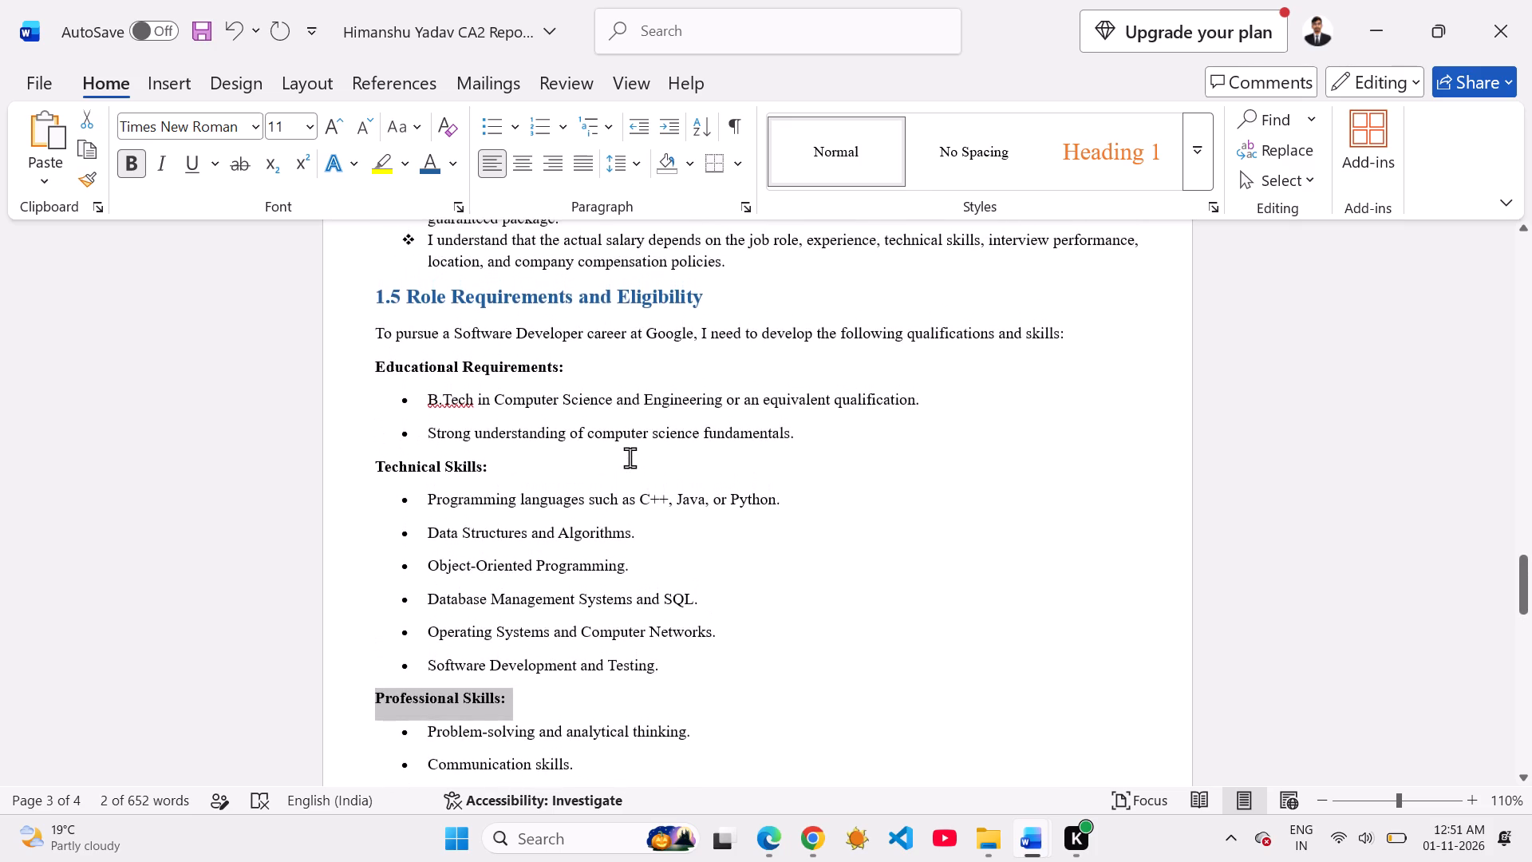
pyautogui.scroll(2, 630, 457)
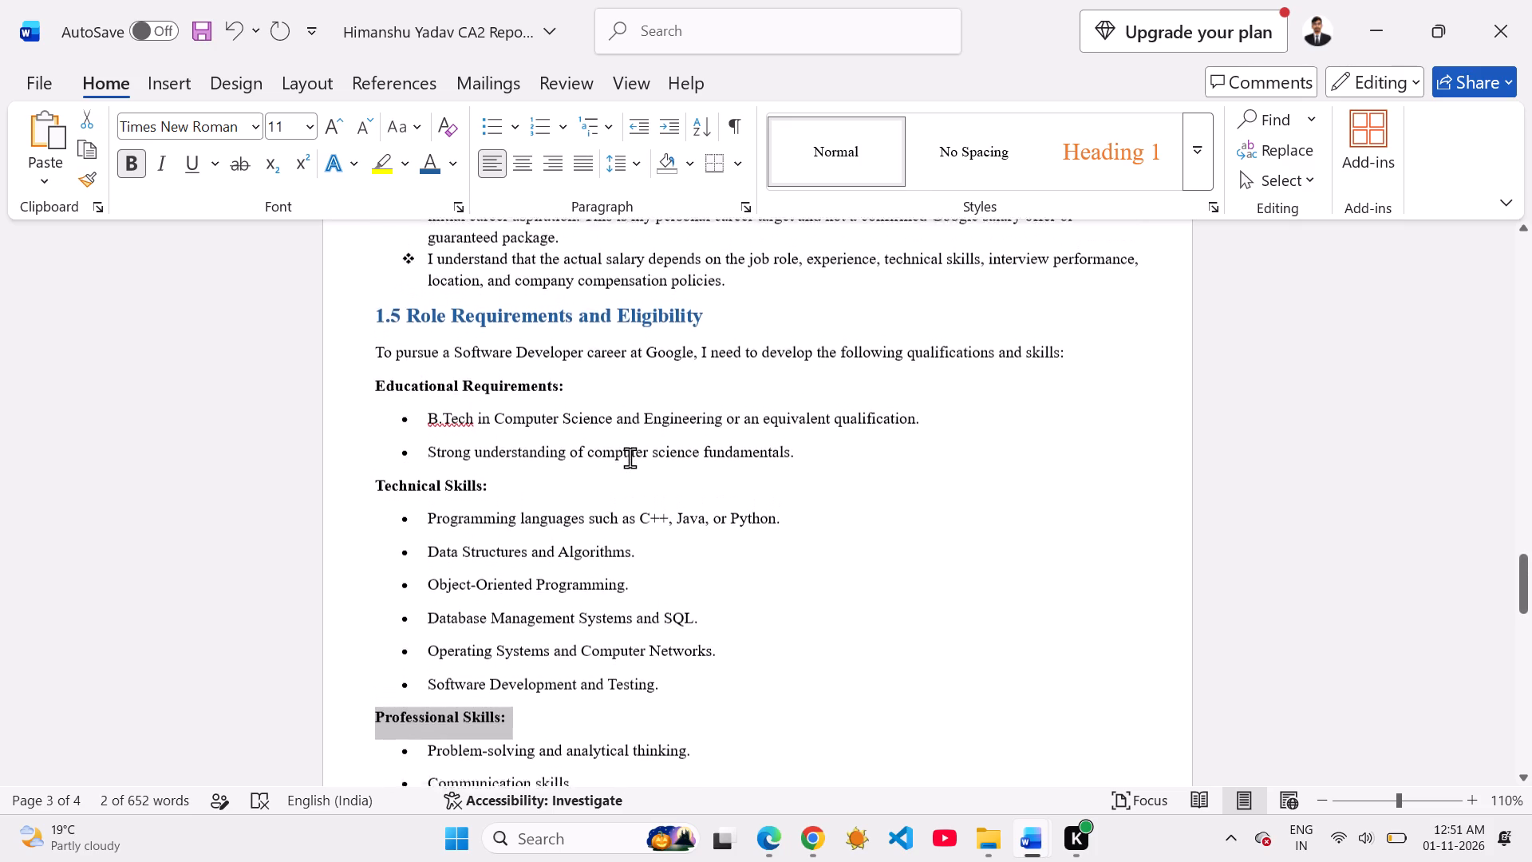
pyautogui.scroll(1, 630, 457)
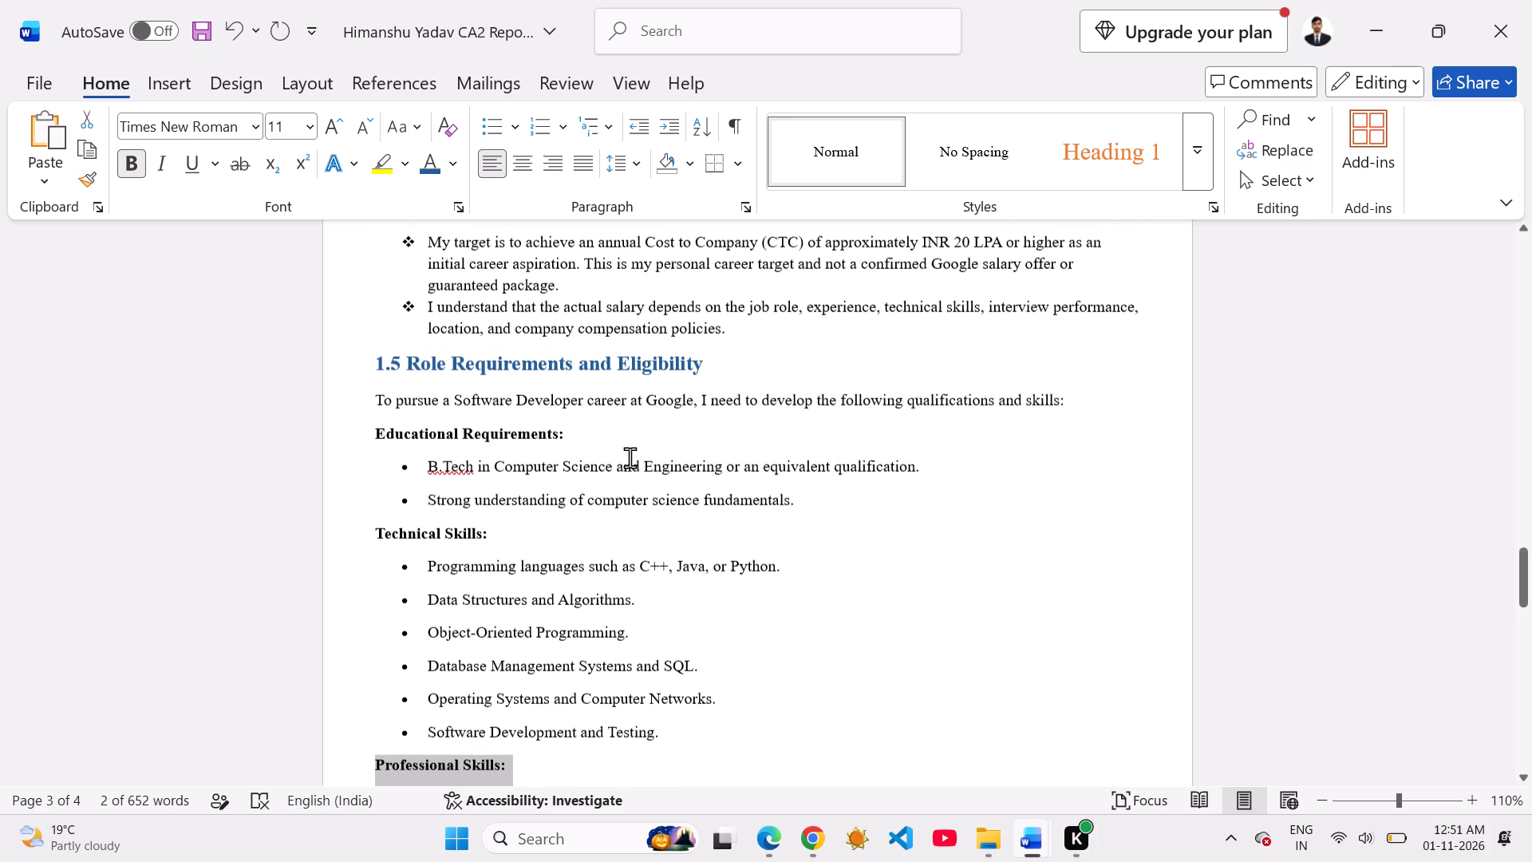
pyautogui.scroll(2, 630, 457)
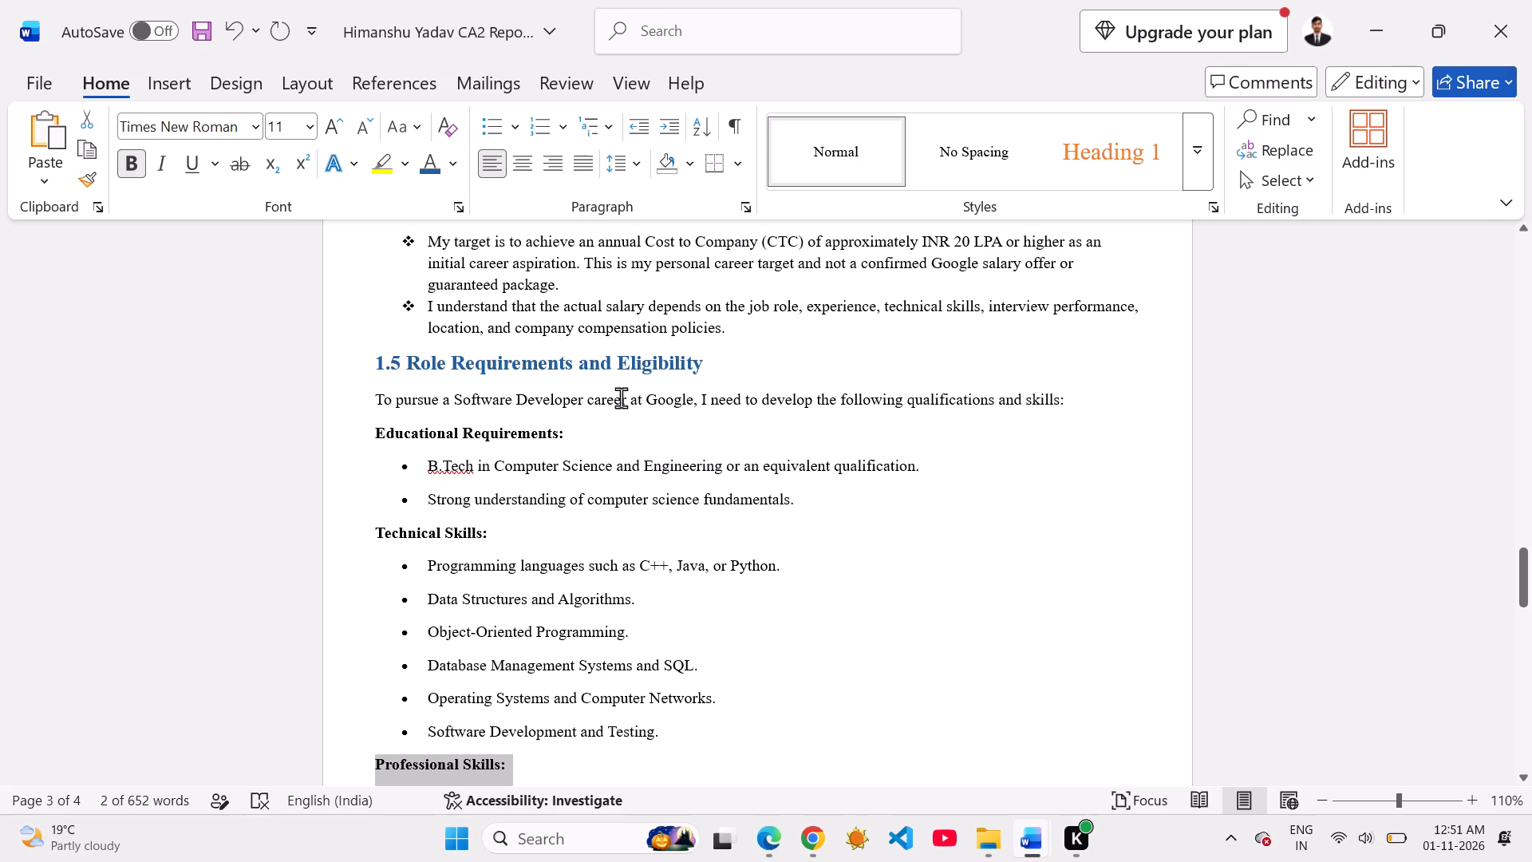
pyautogui.moveTo(579, 436); pyautogui.dragTo(369, 445)
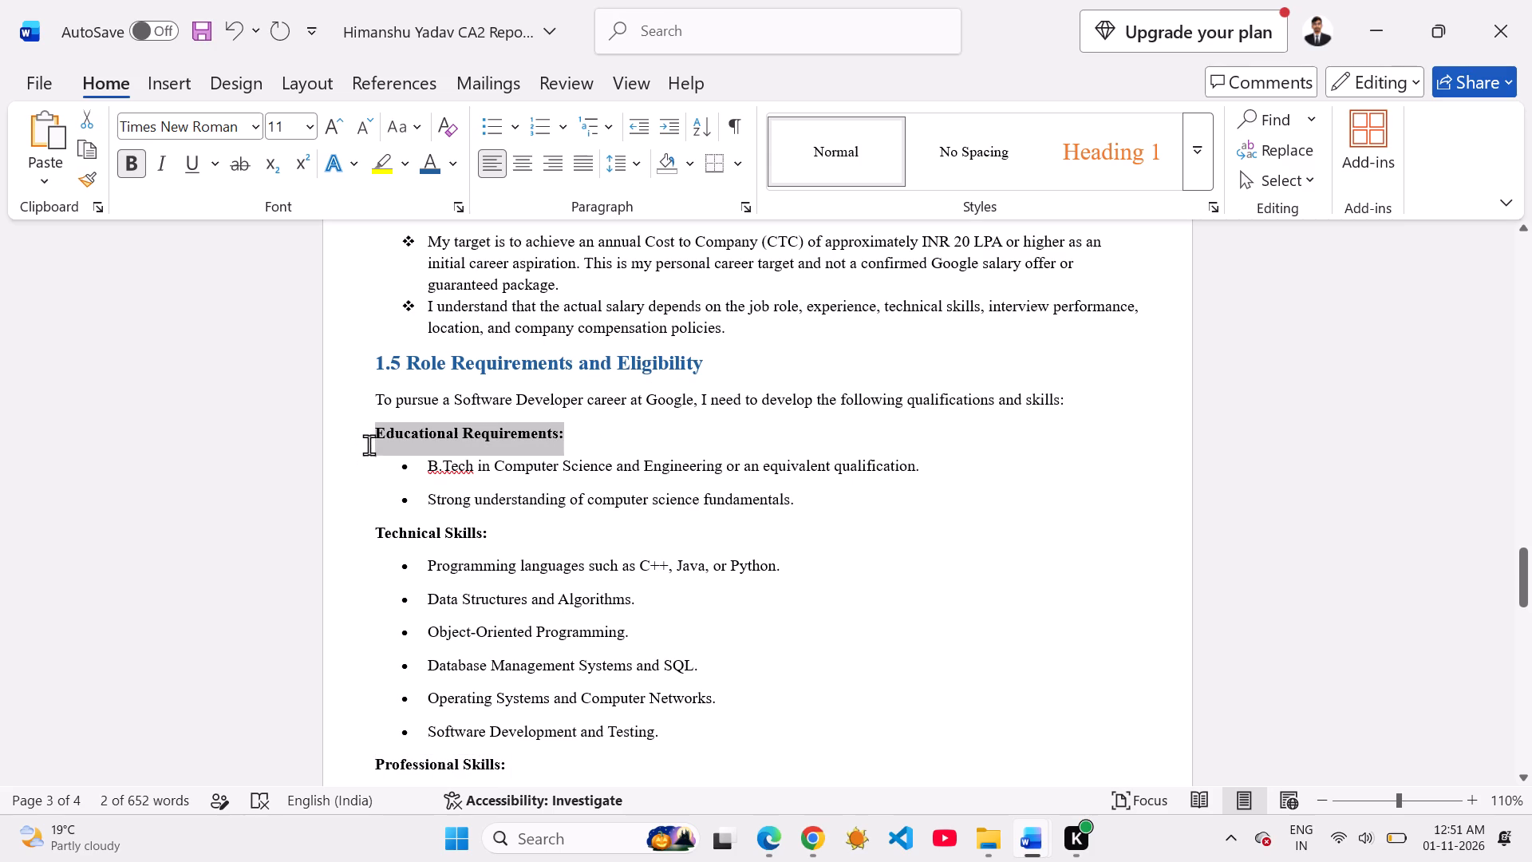
pyautogui.moveTo(369, 445); pyautogui.dragTo(369, 441)
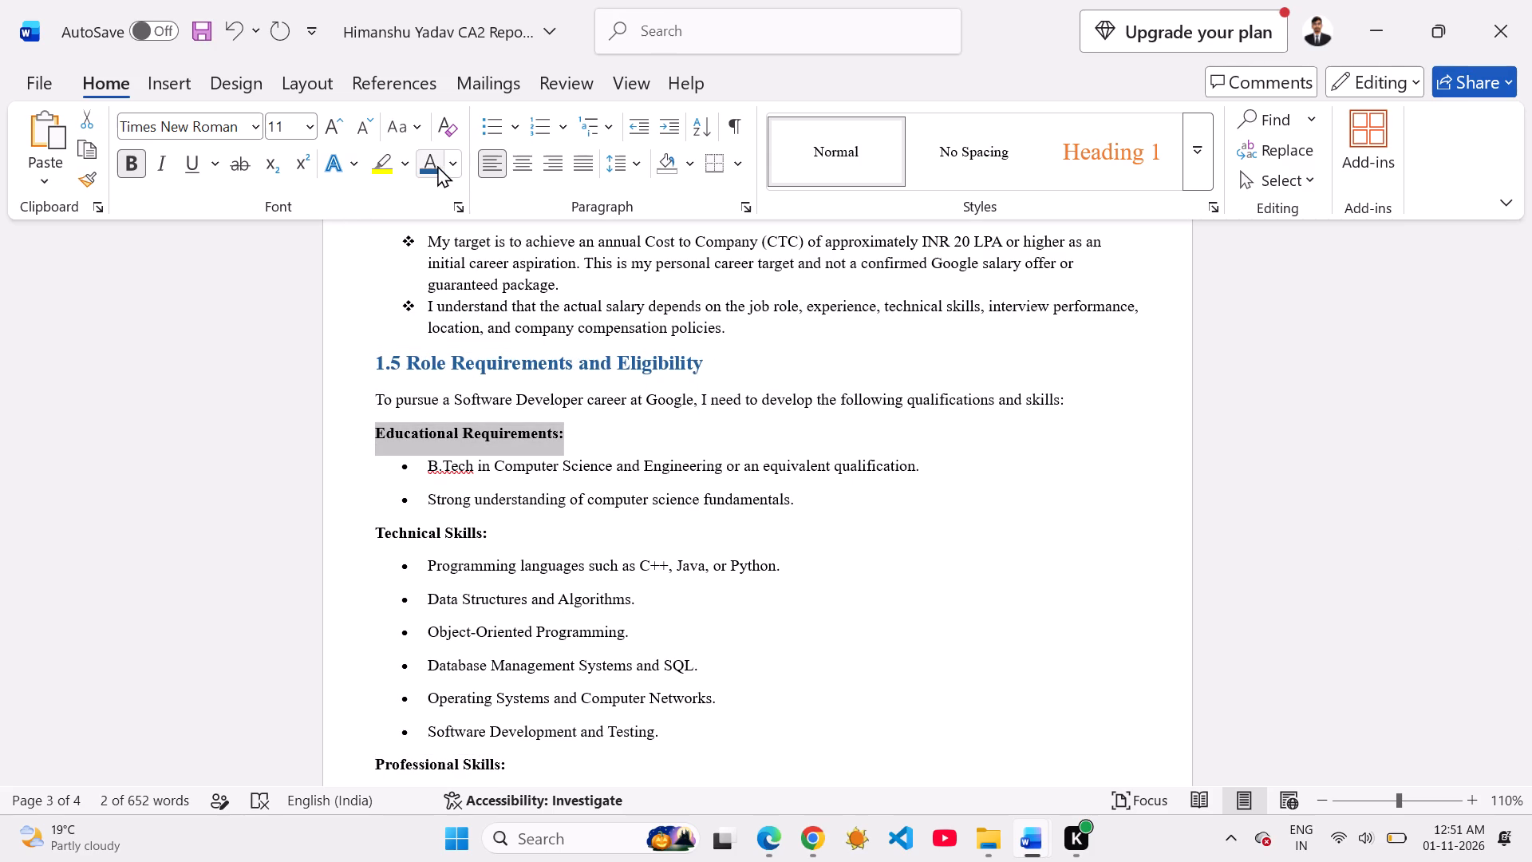
pyautogui.click(450, 164)
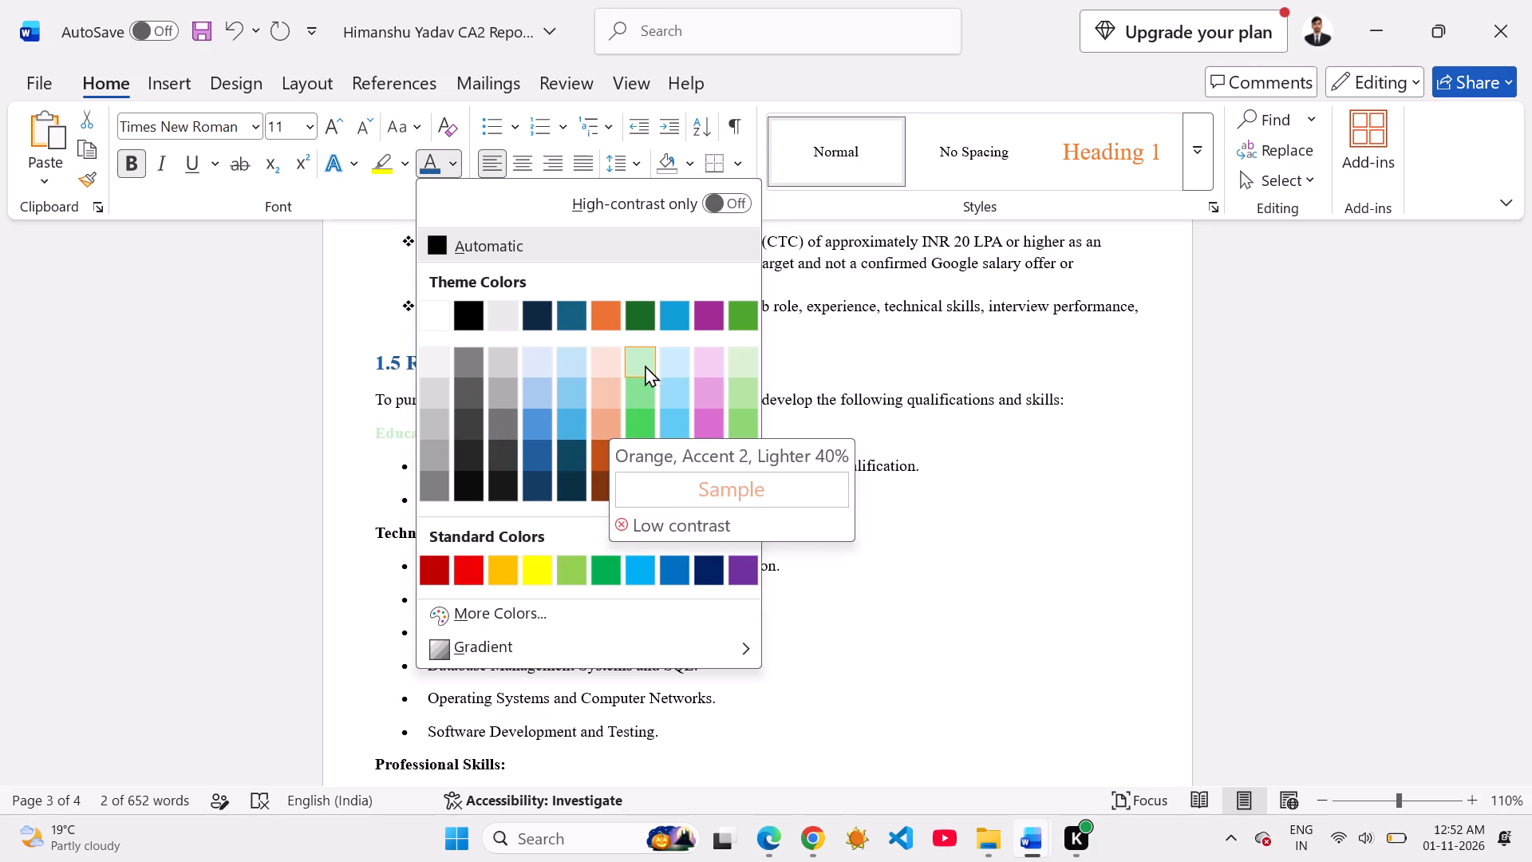
pyautogui.click(676, 426)
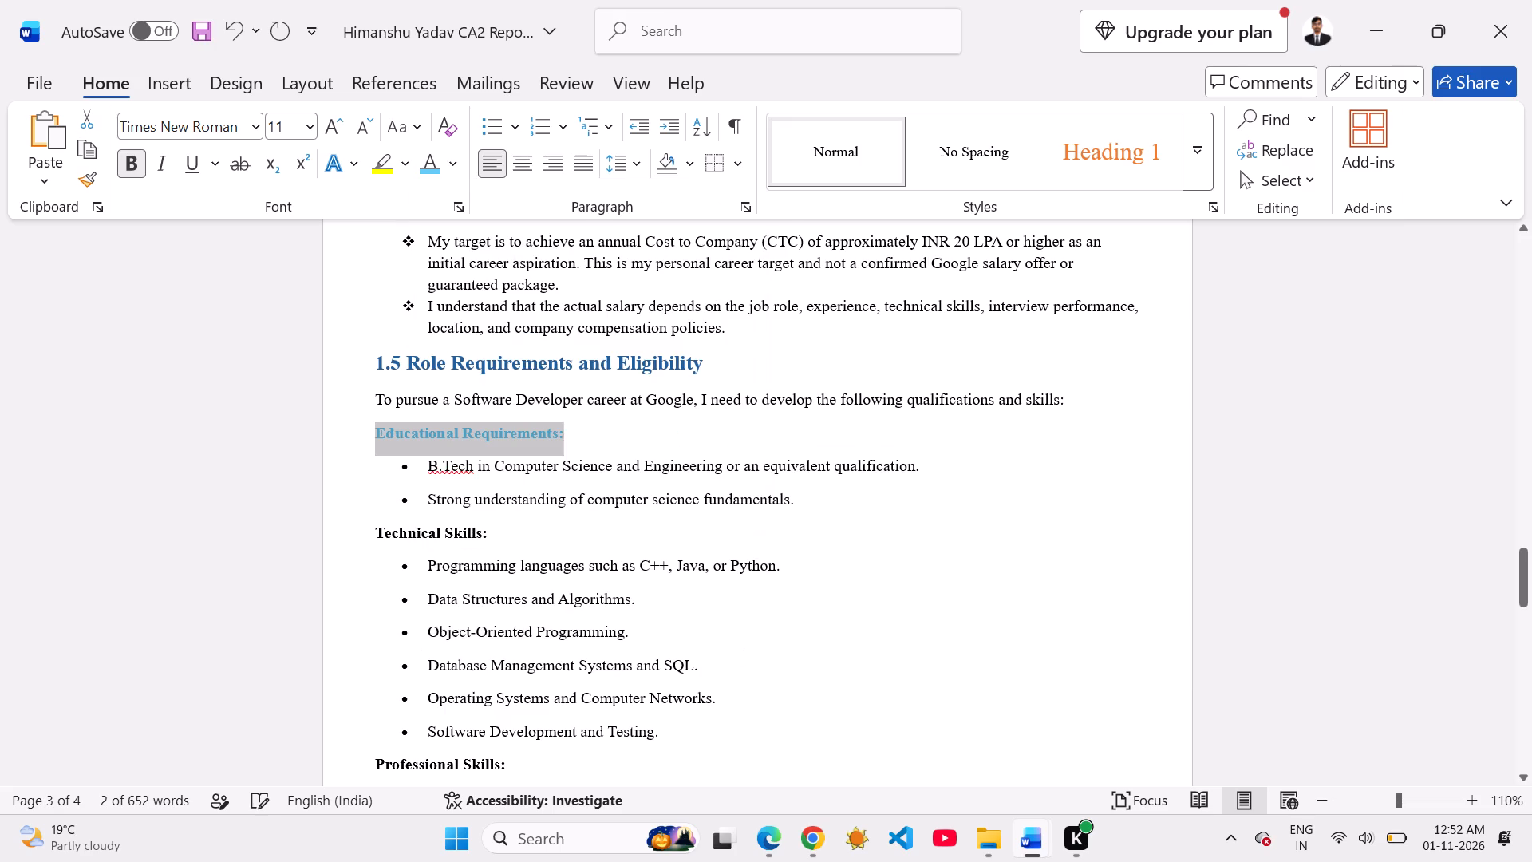
pyautogui.click(865, 565)
# Apply the same light blue font colour to the "Technical Skills:" and "Professional Skills:" subheadings.
pyautogui.scroll(-1, 865, 565)
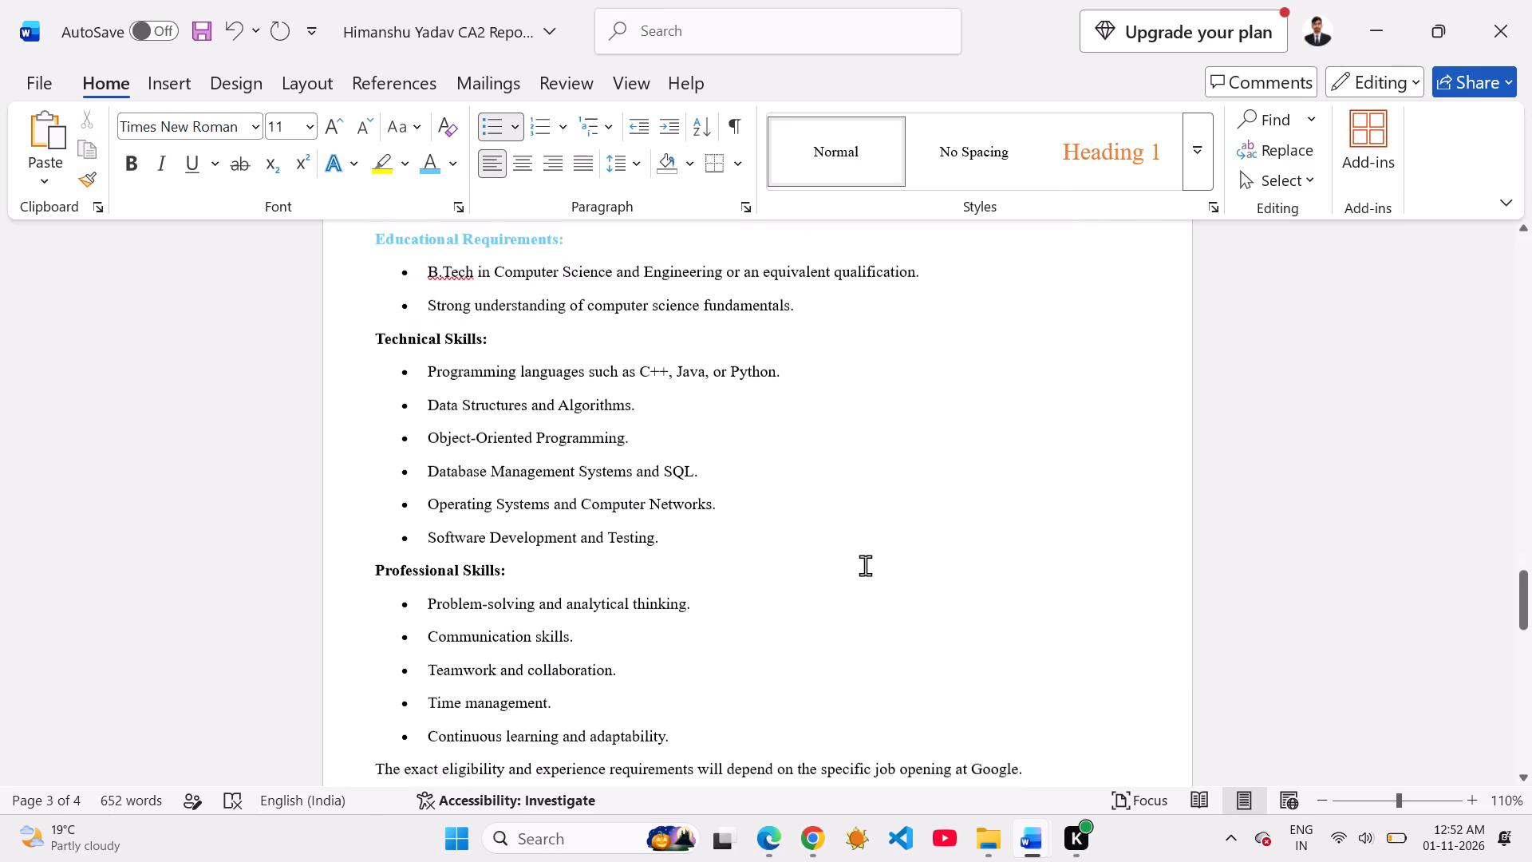
pyautogui.scroll(-1, 865, 565)
pyautogui.moveTo(512, 371); pyautogui.dragTo(409, 363)
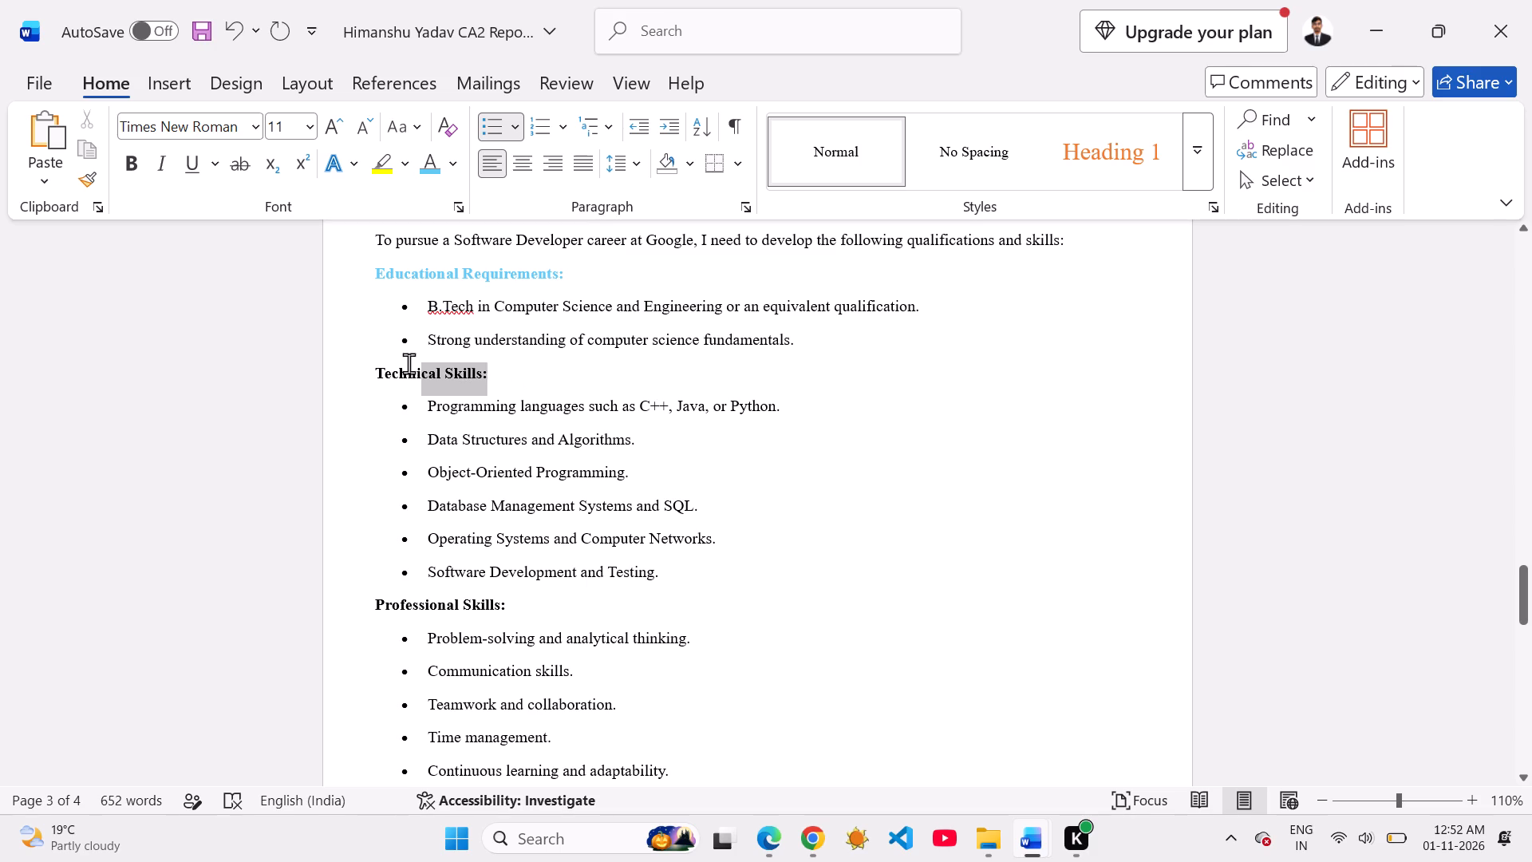
pyautogui.moveTo(409, 363); pyautogui.dragTo(357, 362)
pyautogui.click(424, 163)
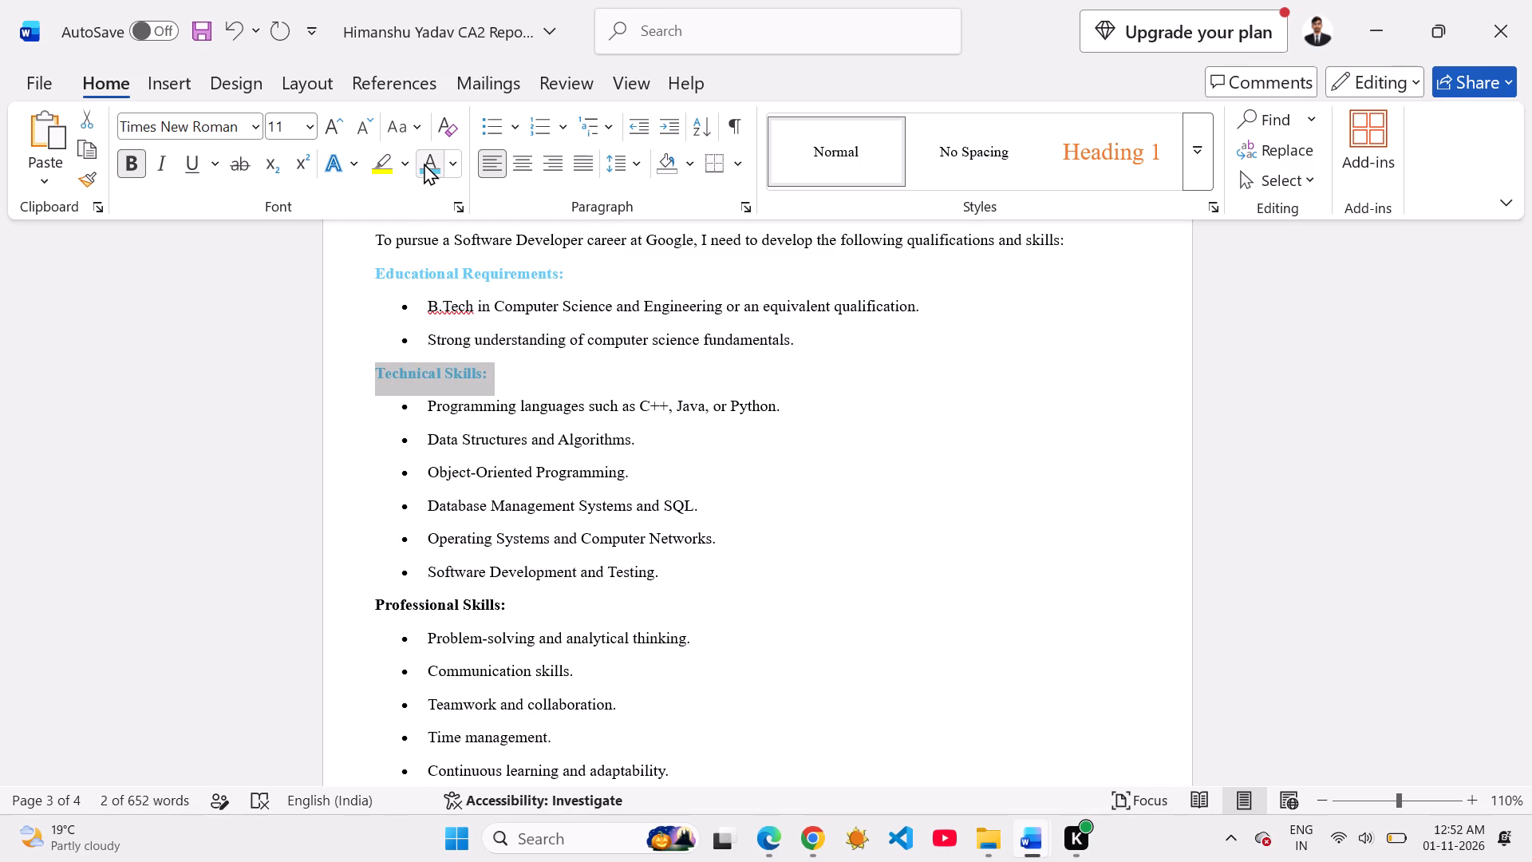
pyautogui.moveTo(538, 608); pyautogui.dragTo(365, 610)
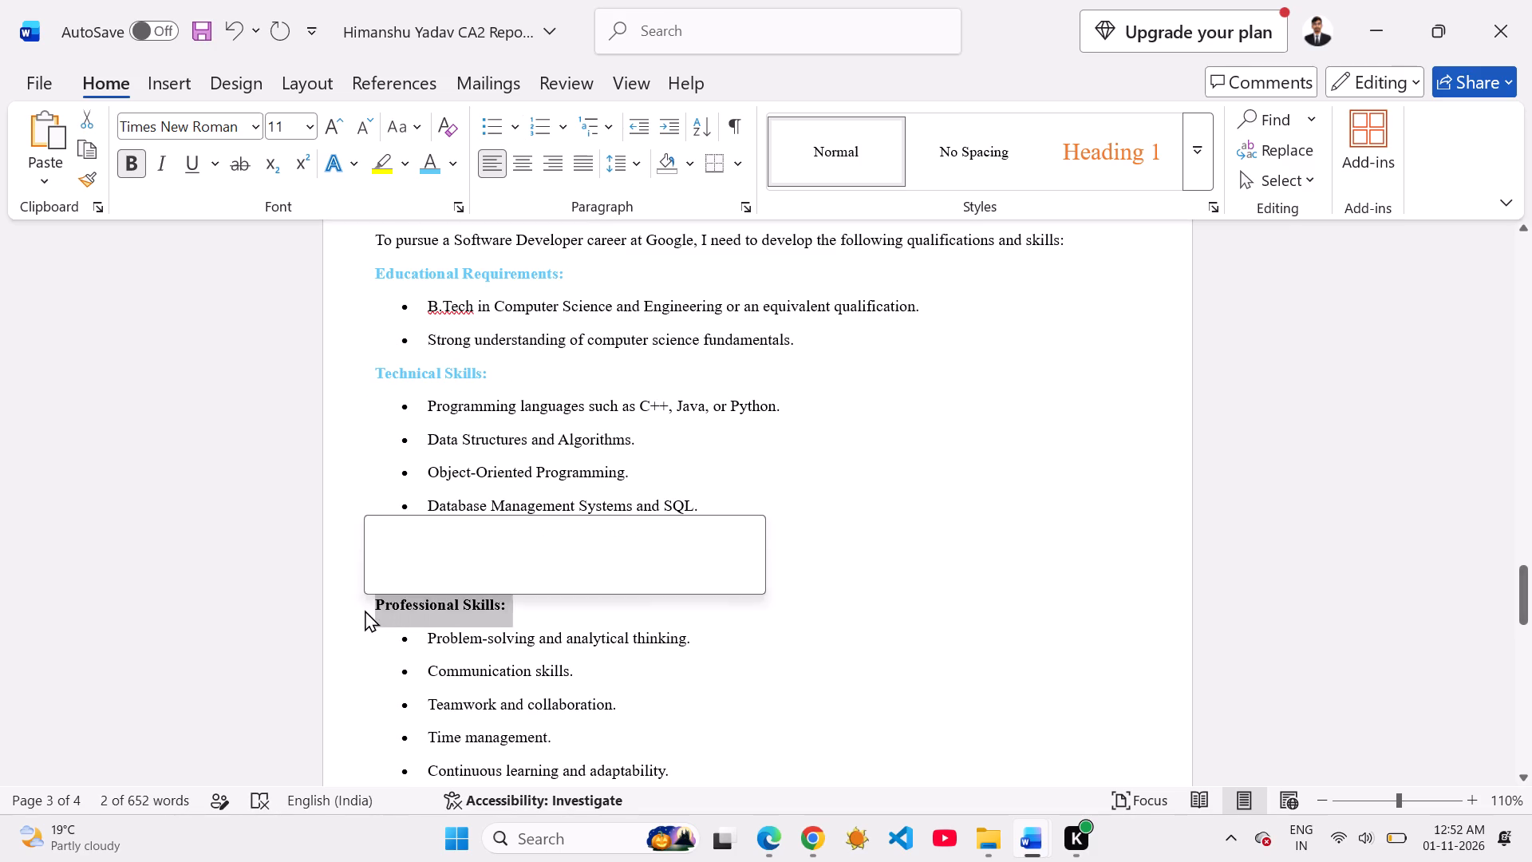
pyautogui.click(425, 162)
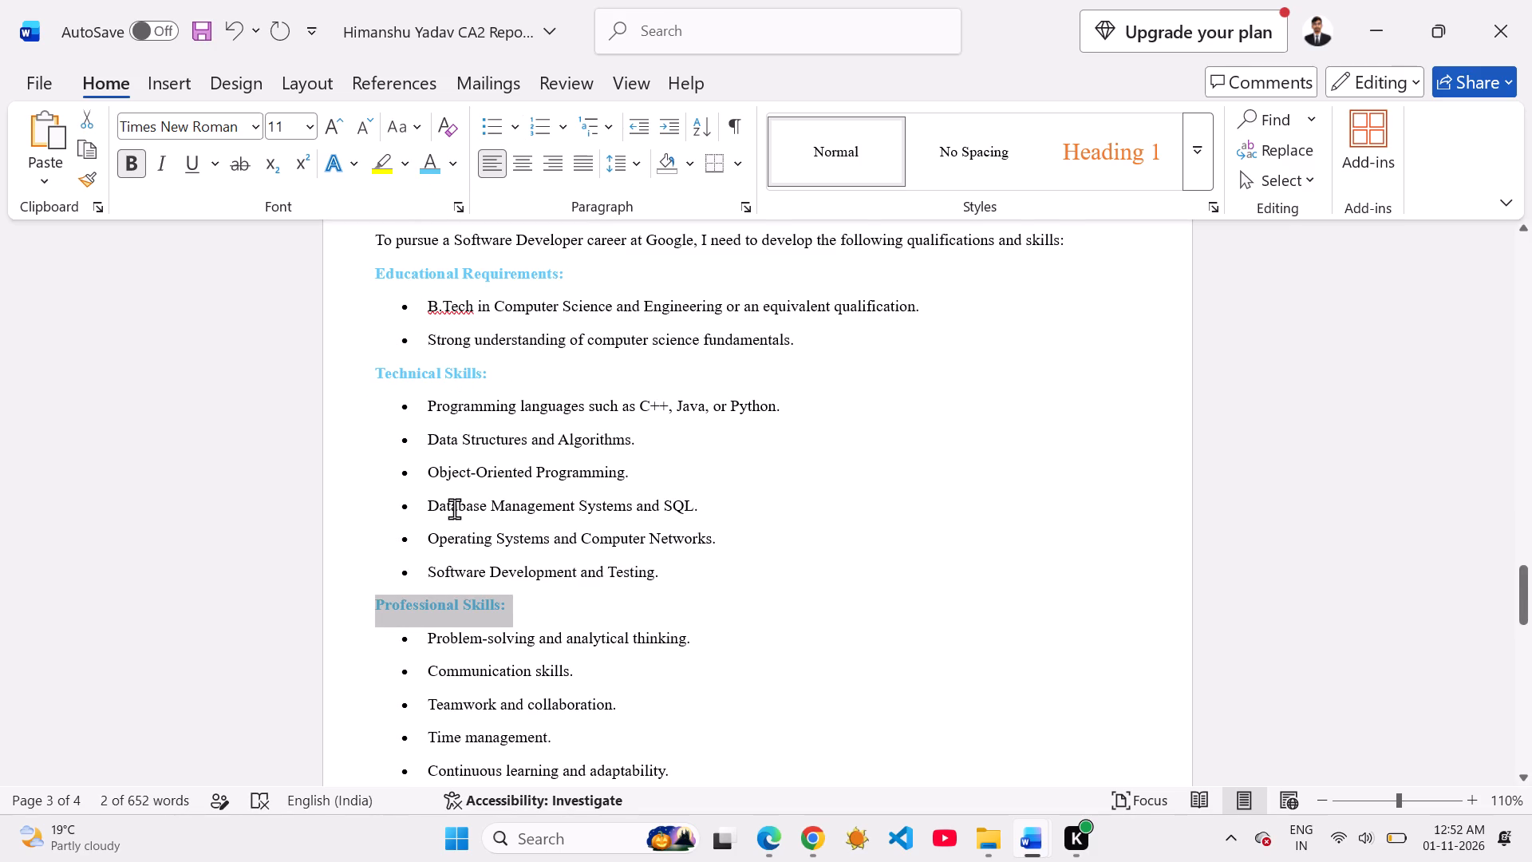
# Remove the round bullets from the B.Tech and computer science fundamentals lines under Educational Requirements.
pyautogui.scroll(-1, 454, 508)
pyautogui.scroll(1, 454, 508)
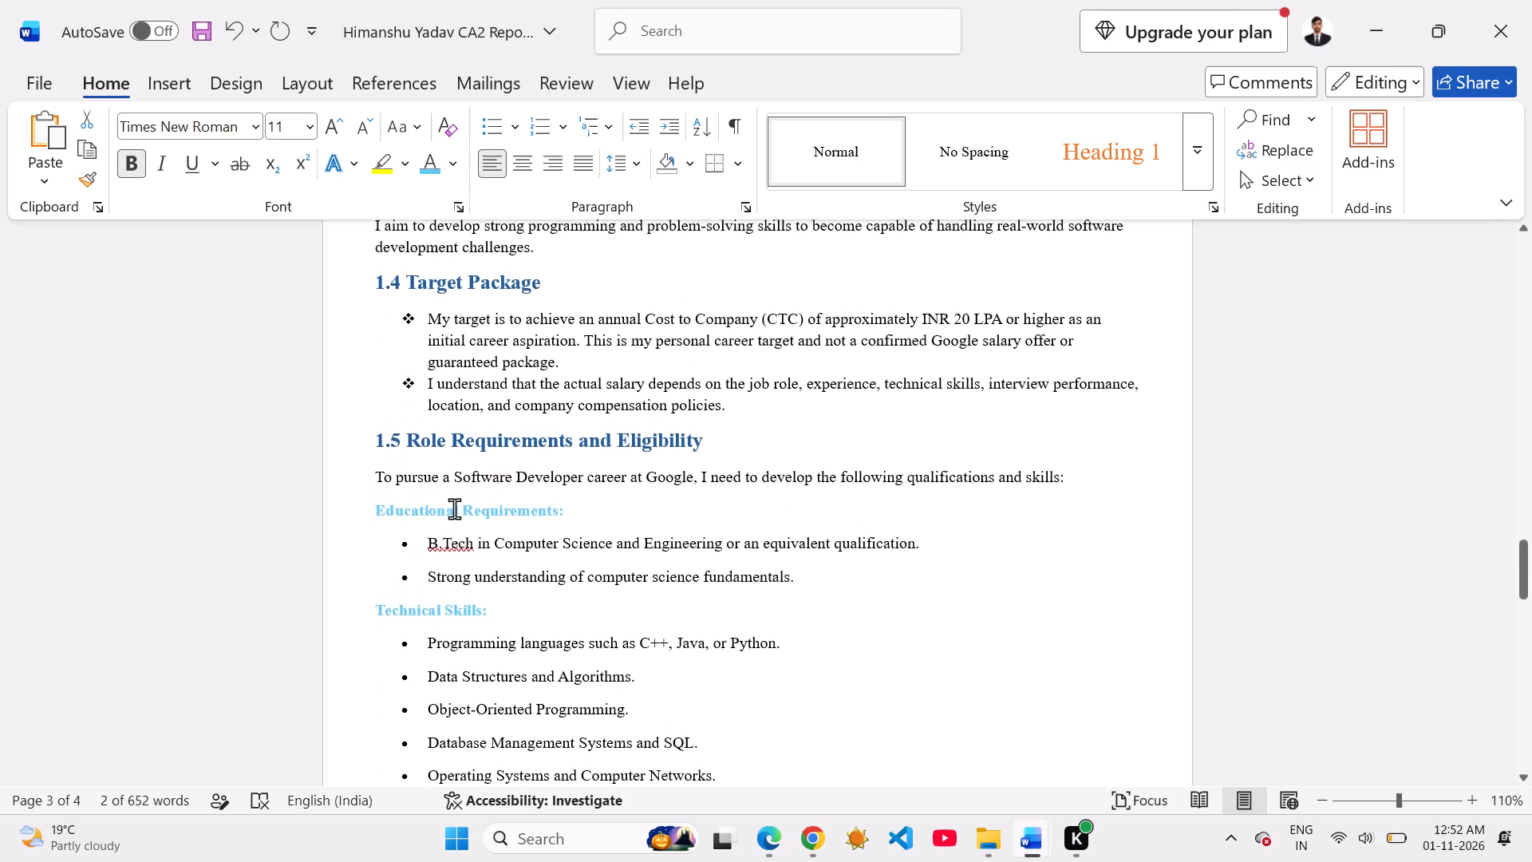
pyautogui.scroll(1, 454, 508)
pyautogui.moveTo(394, 520); pyautogui.dragTo(475, 537)
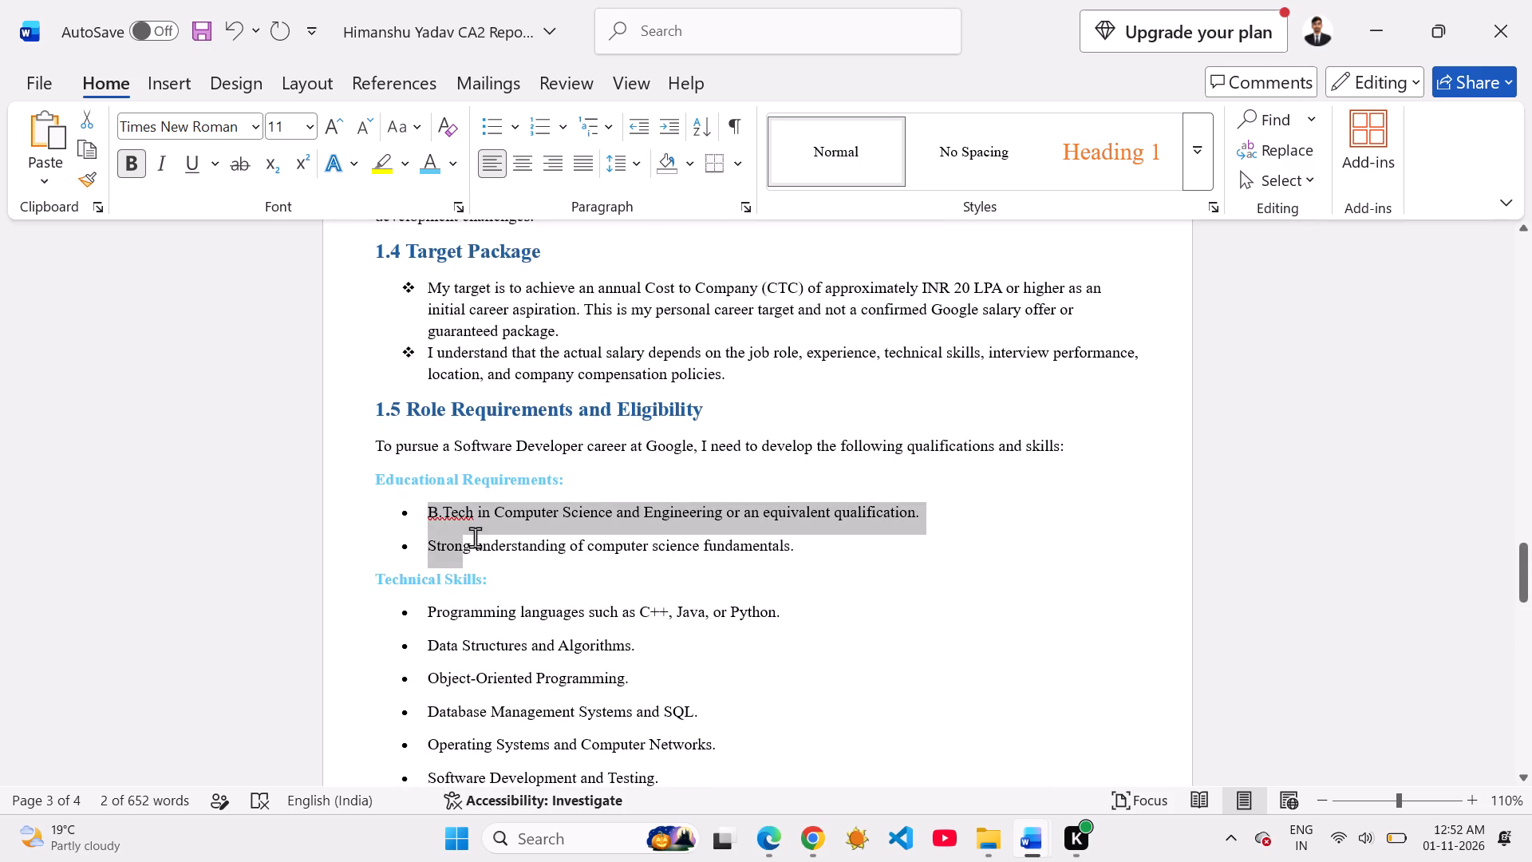
pyautogui.moveTo(475, 537); pyautogui.dragTo(547, 533)
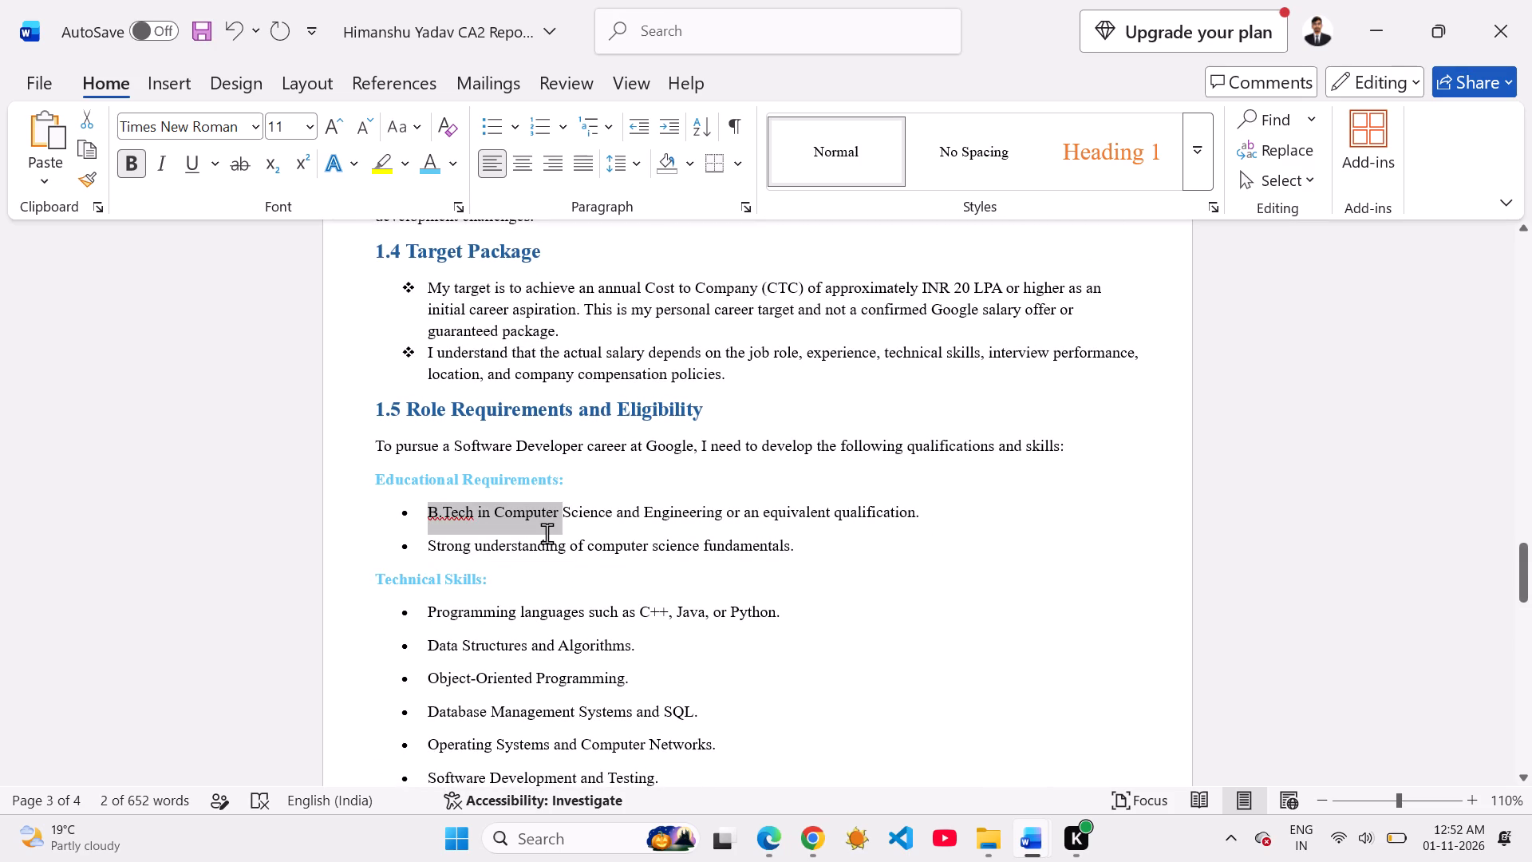
pyautogui.moveTo(547, 533); pyautogui.dragTo(416, 534)
pyautogui.click(416, 534)
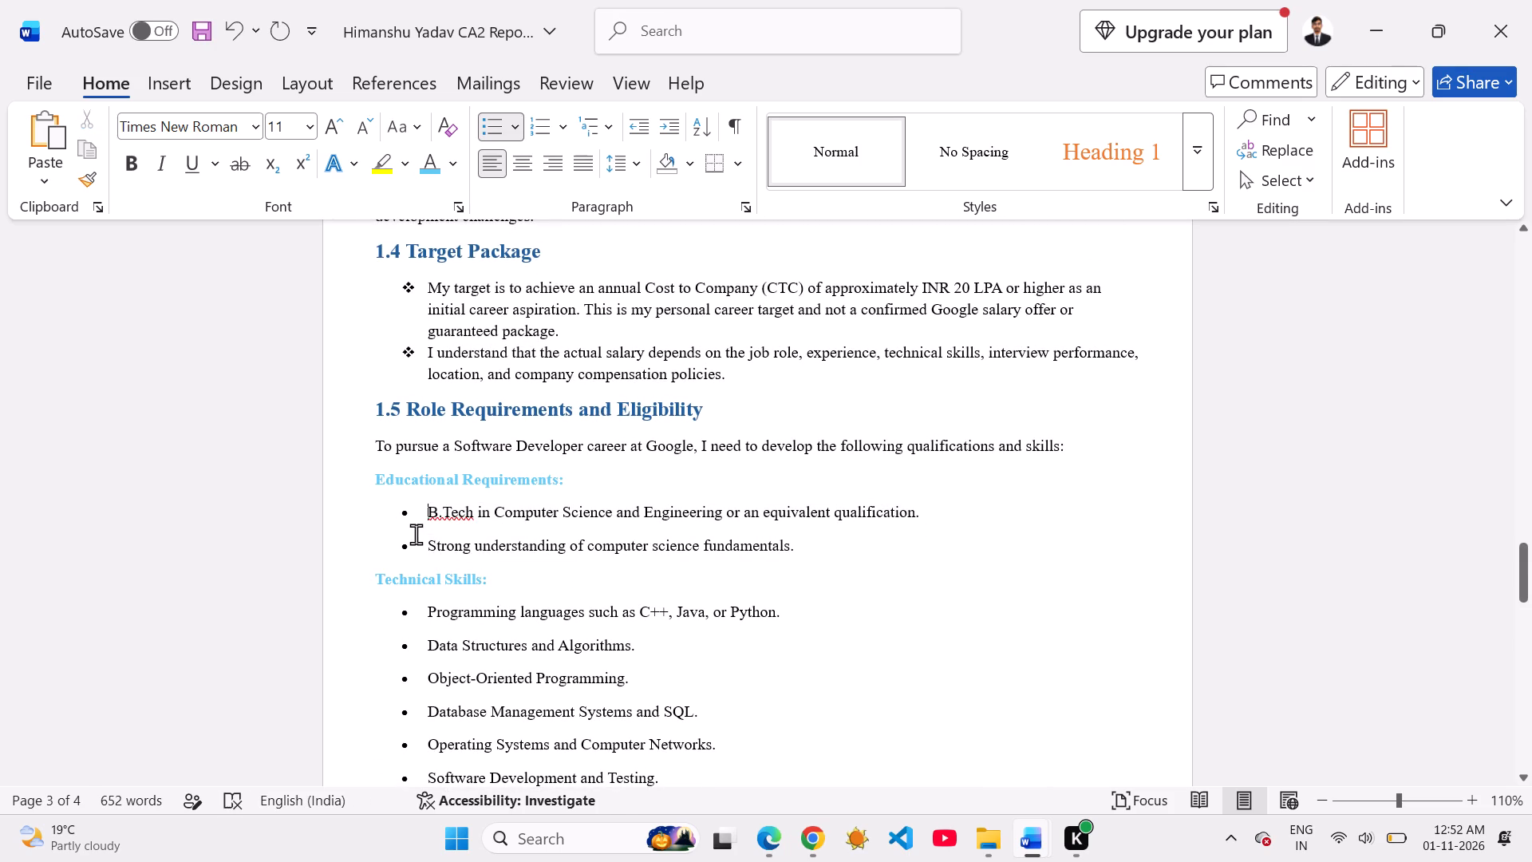
pyautogui.click(413, 547)
pyautogui.press('BackSpace')
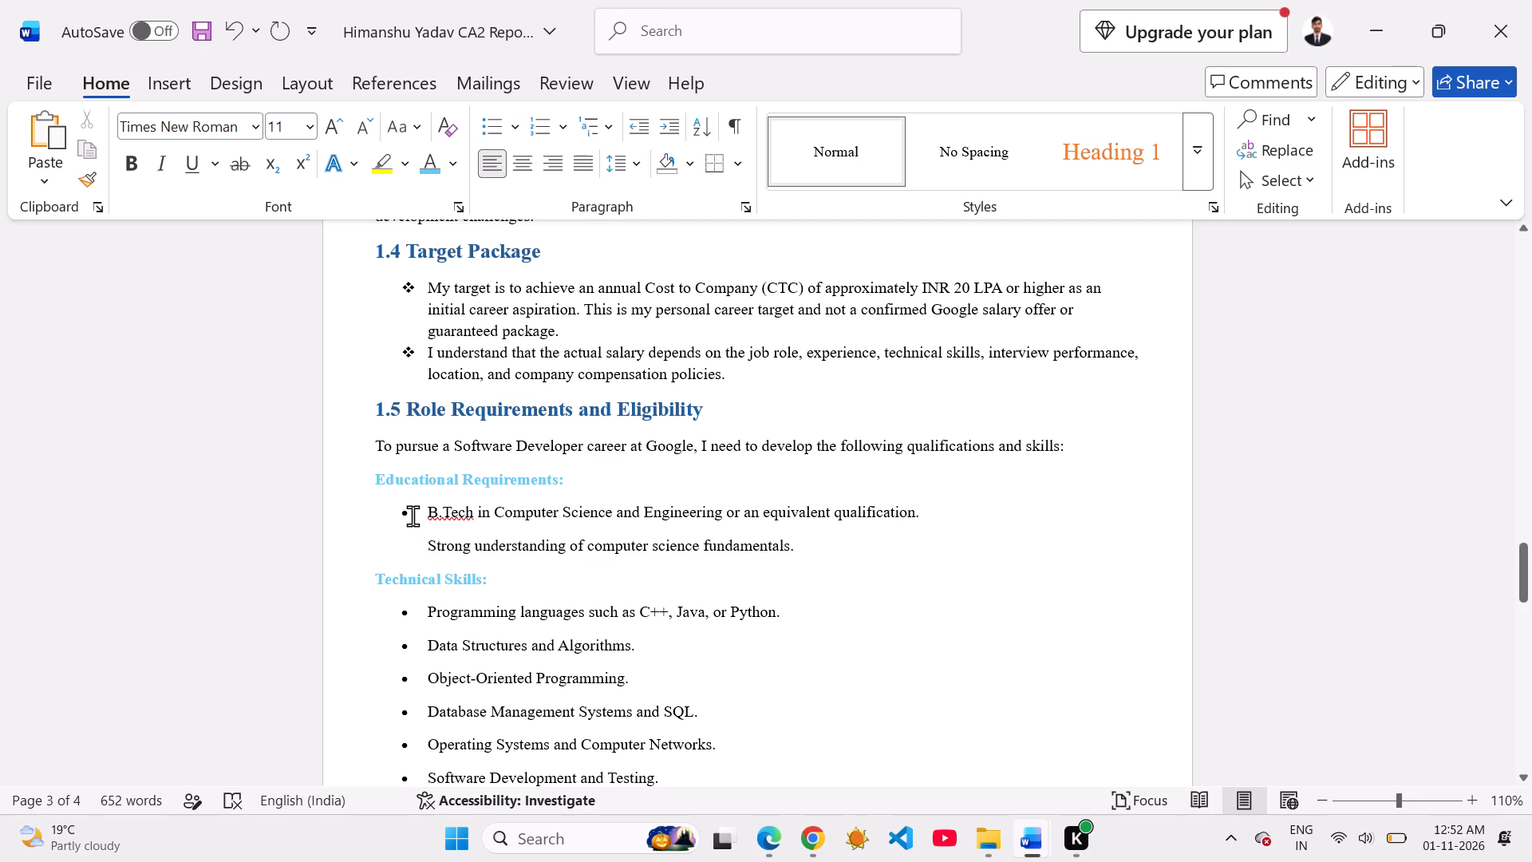
pyautogui.click(413, 512)
pyautogui.press('BackSpace')
# Remove the bullets from the programming languages and Data Structures and Algorithms lines under Technical Skills.
pyautogui.click(431, 619)
pyautogui.press('BackSpace')
pyautogui.press('Down')
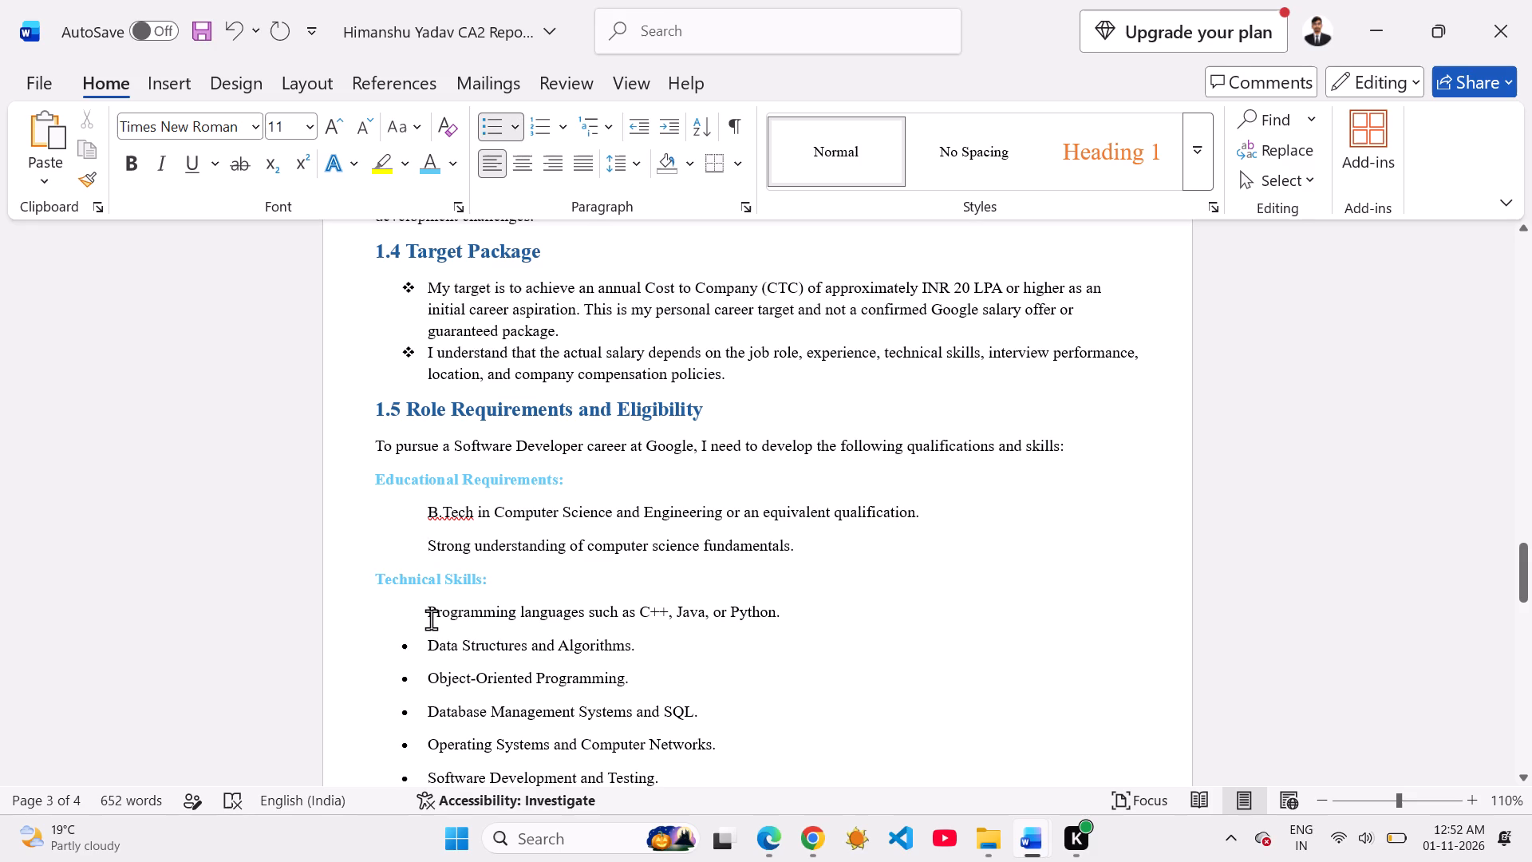
pyautogui.press('BackSpace')
pyautogui.press('Down')
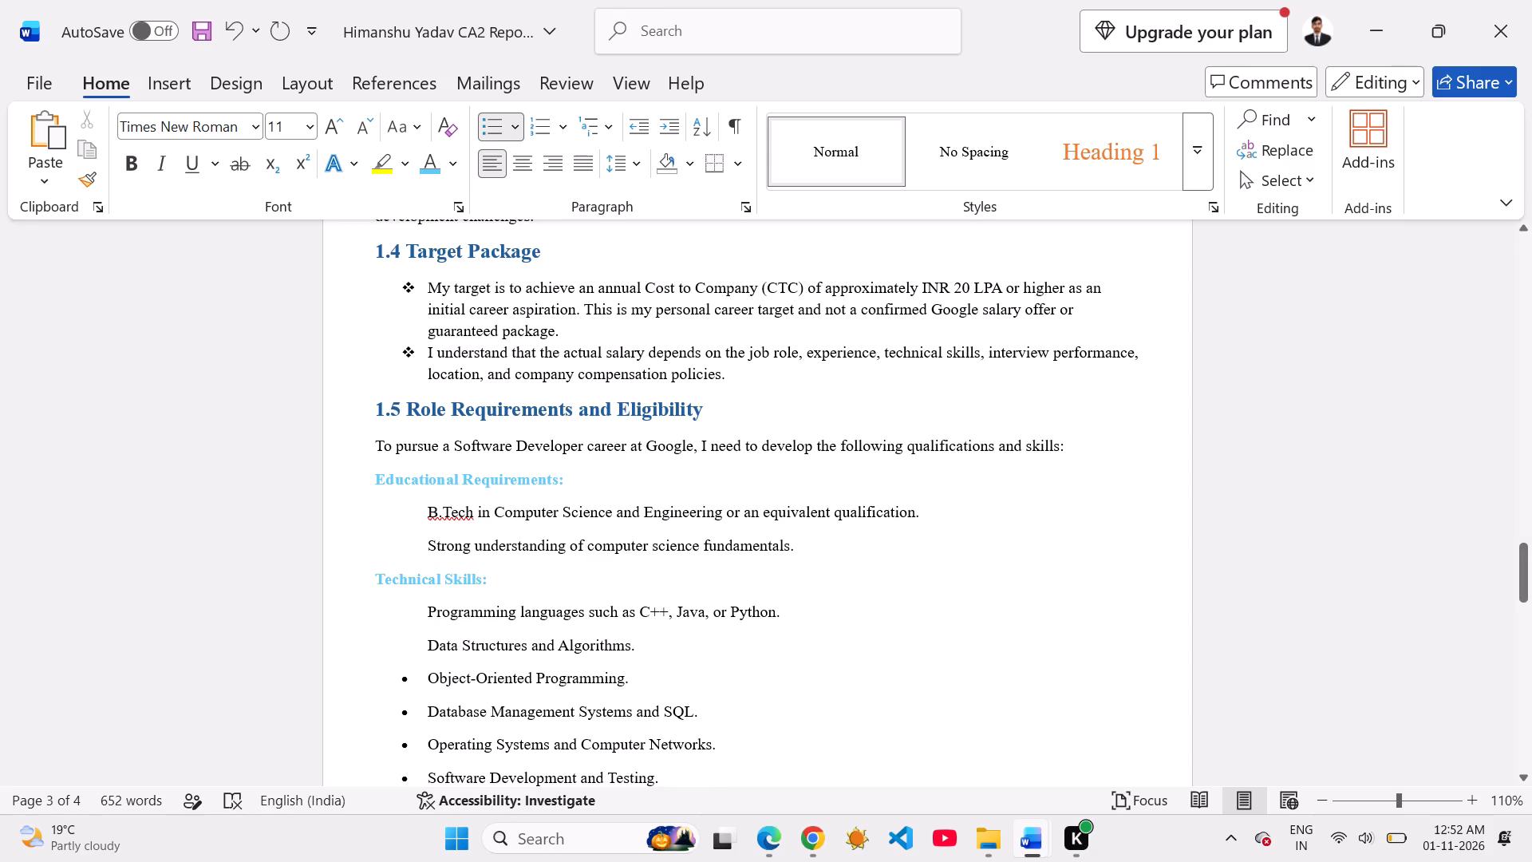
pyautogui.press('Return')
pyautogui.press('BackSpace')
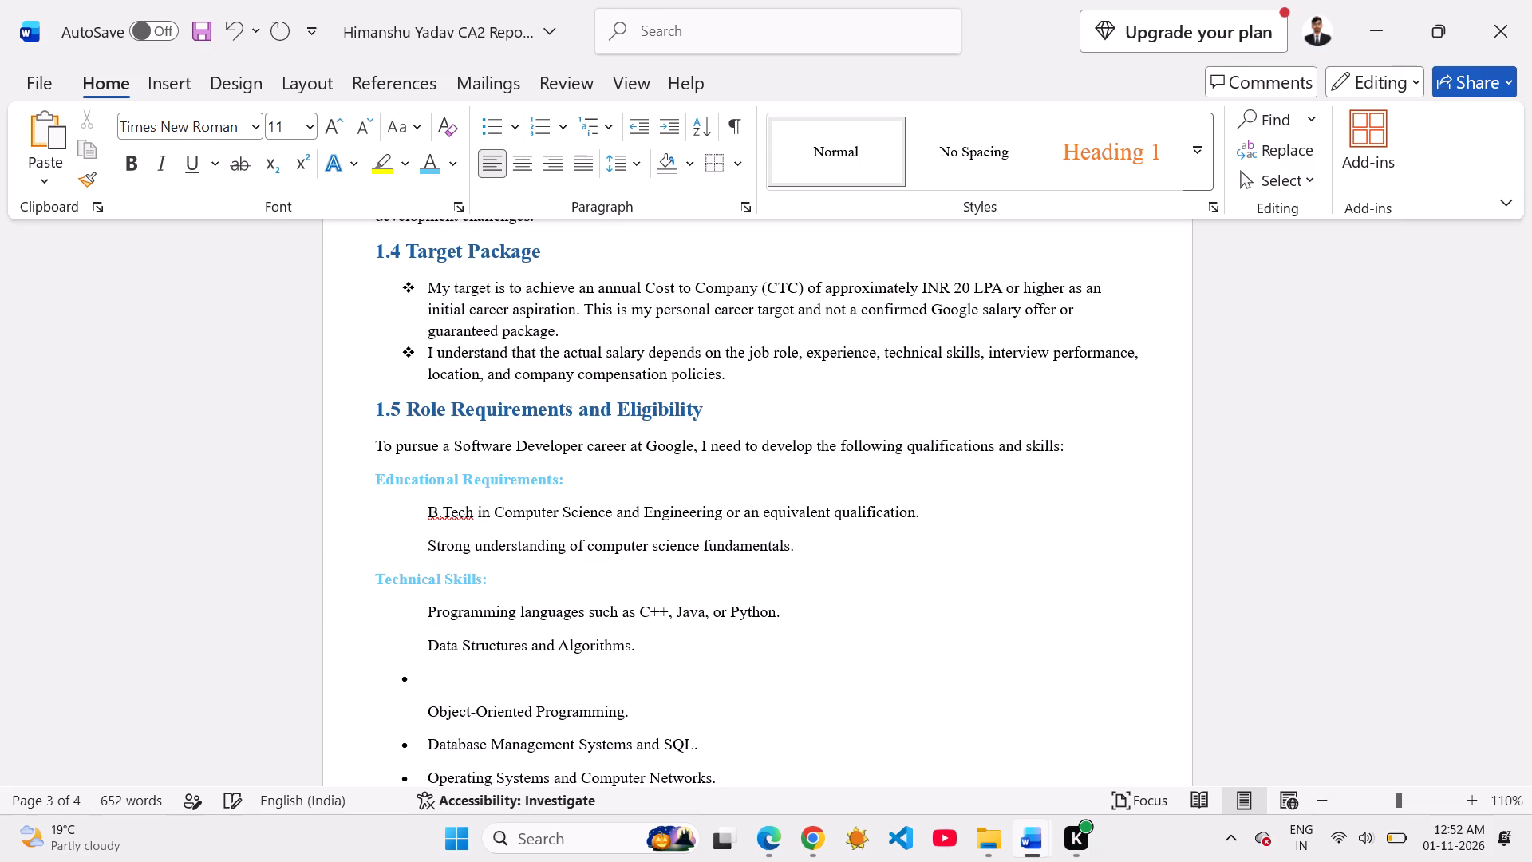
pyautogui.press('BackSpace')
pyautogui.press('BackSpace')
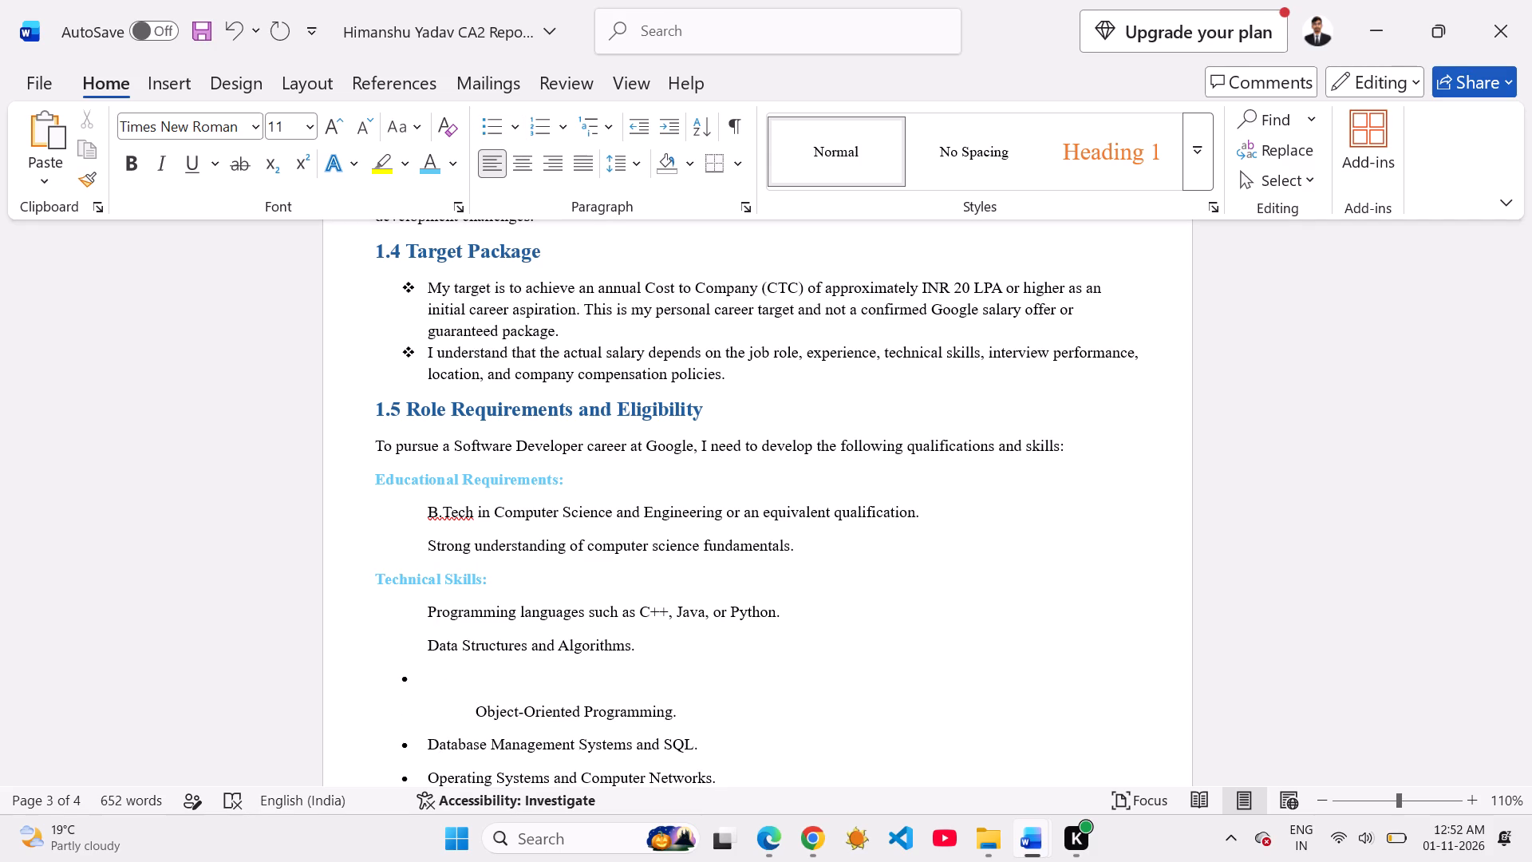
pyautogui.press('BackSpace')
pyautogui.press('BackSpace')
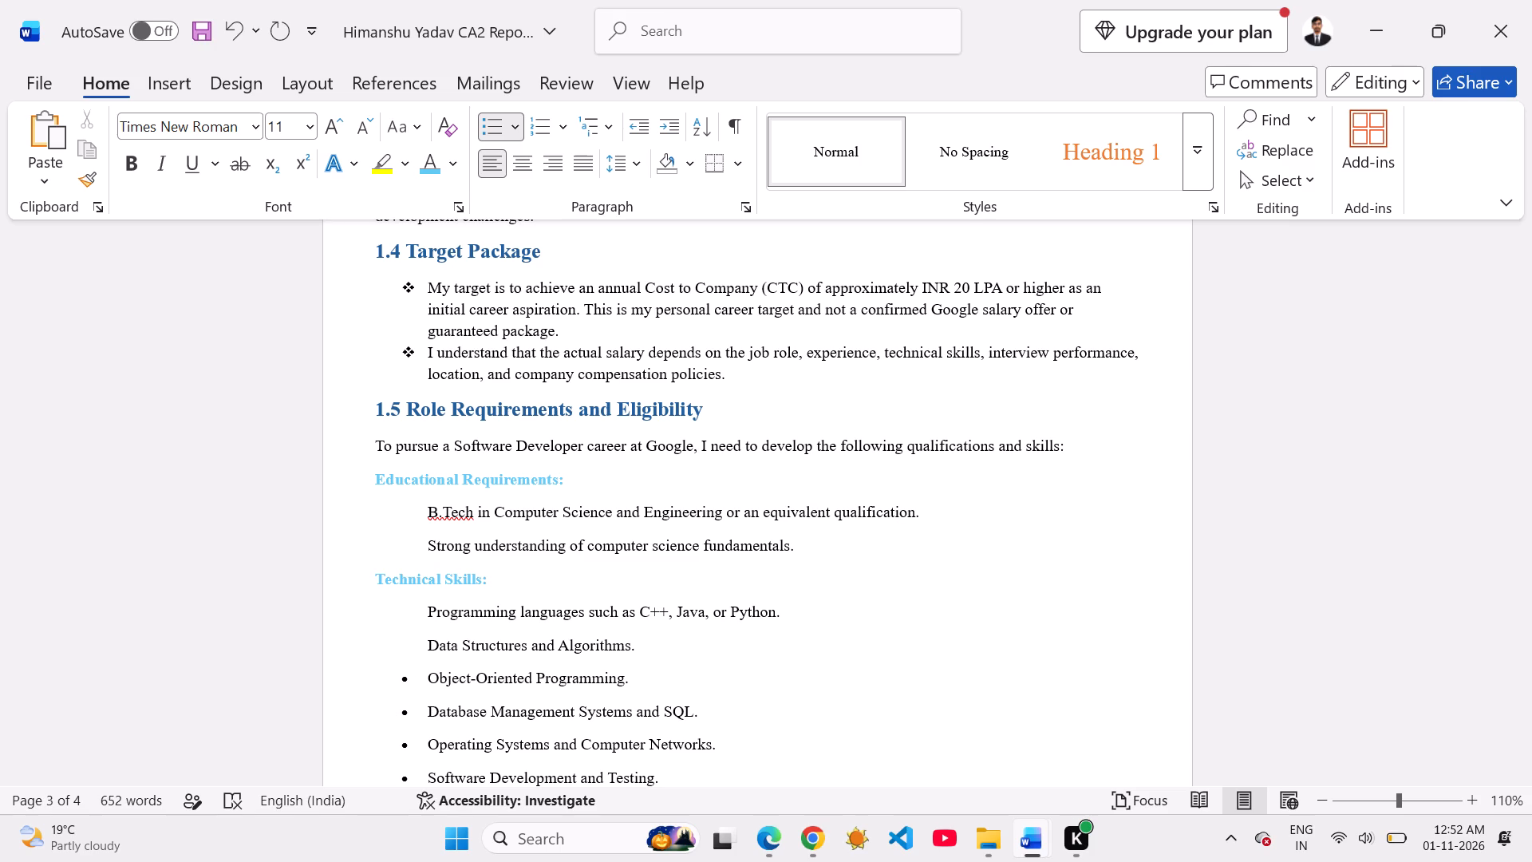
# Remove the bullets from the remaining Technical Skills lines, from Object-Oriented Programming through Software Development and Testing.
pyautogui.press('BackSpace')
pyautogui.press('Down')
pyautogui.press('BackSpace')
pyautogui.press('Down')
pyautogui.press('BackSpace')
pyautogui.press('Down')
pyautogui.press('BackSpace')
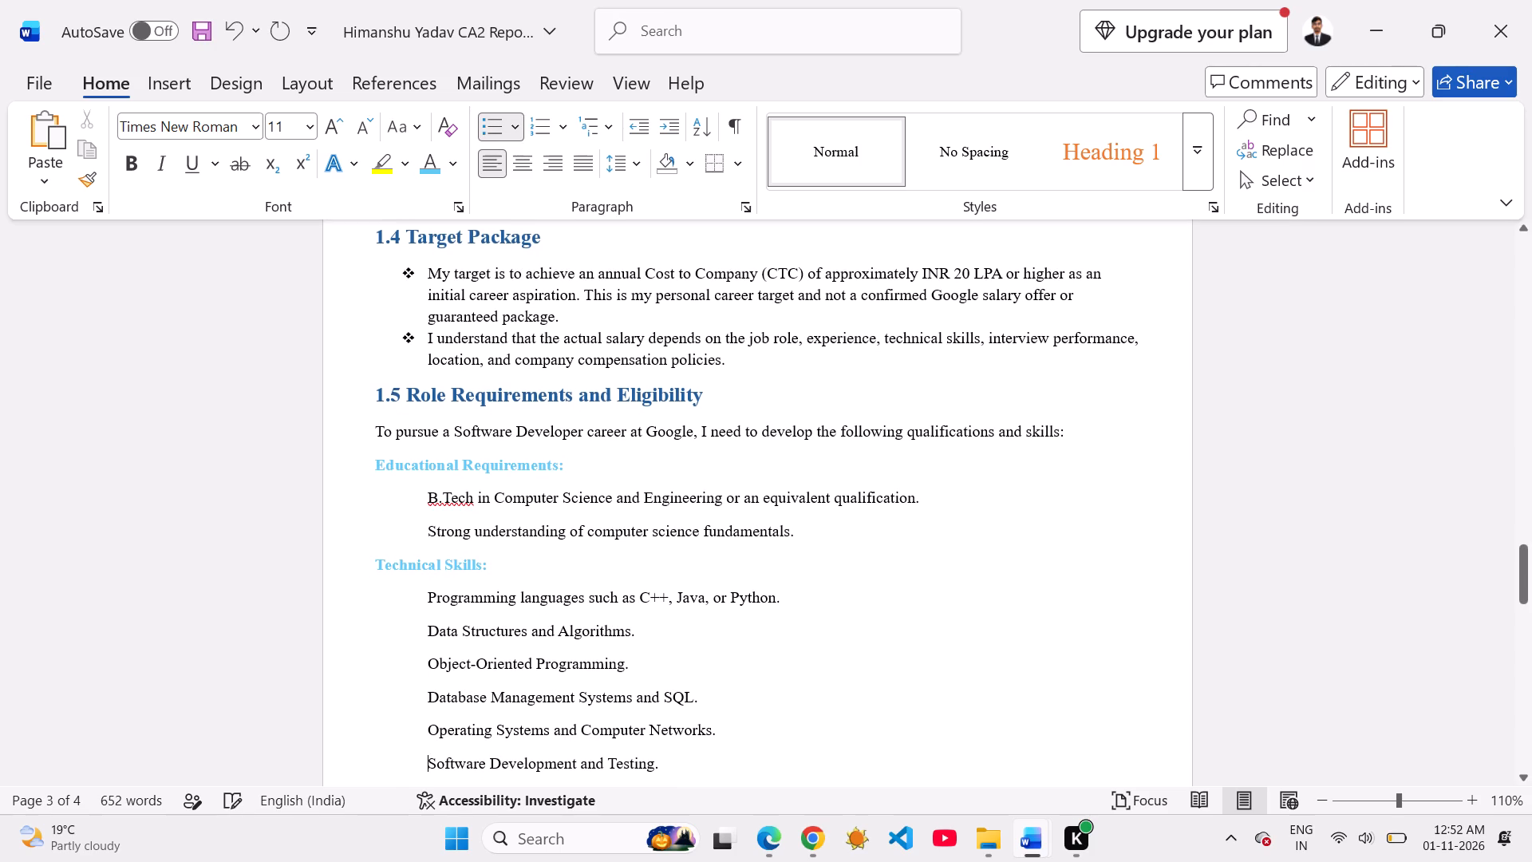
# Remove the round bullets from the problem-solving and communication skills lines under Professional Skills.
pyautogui.press('Down')
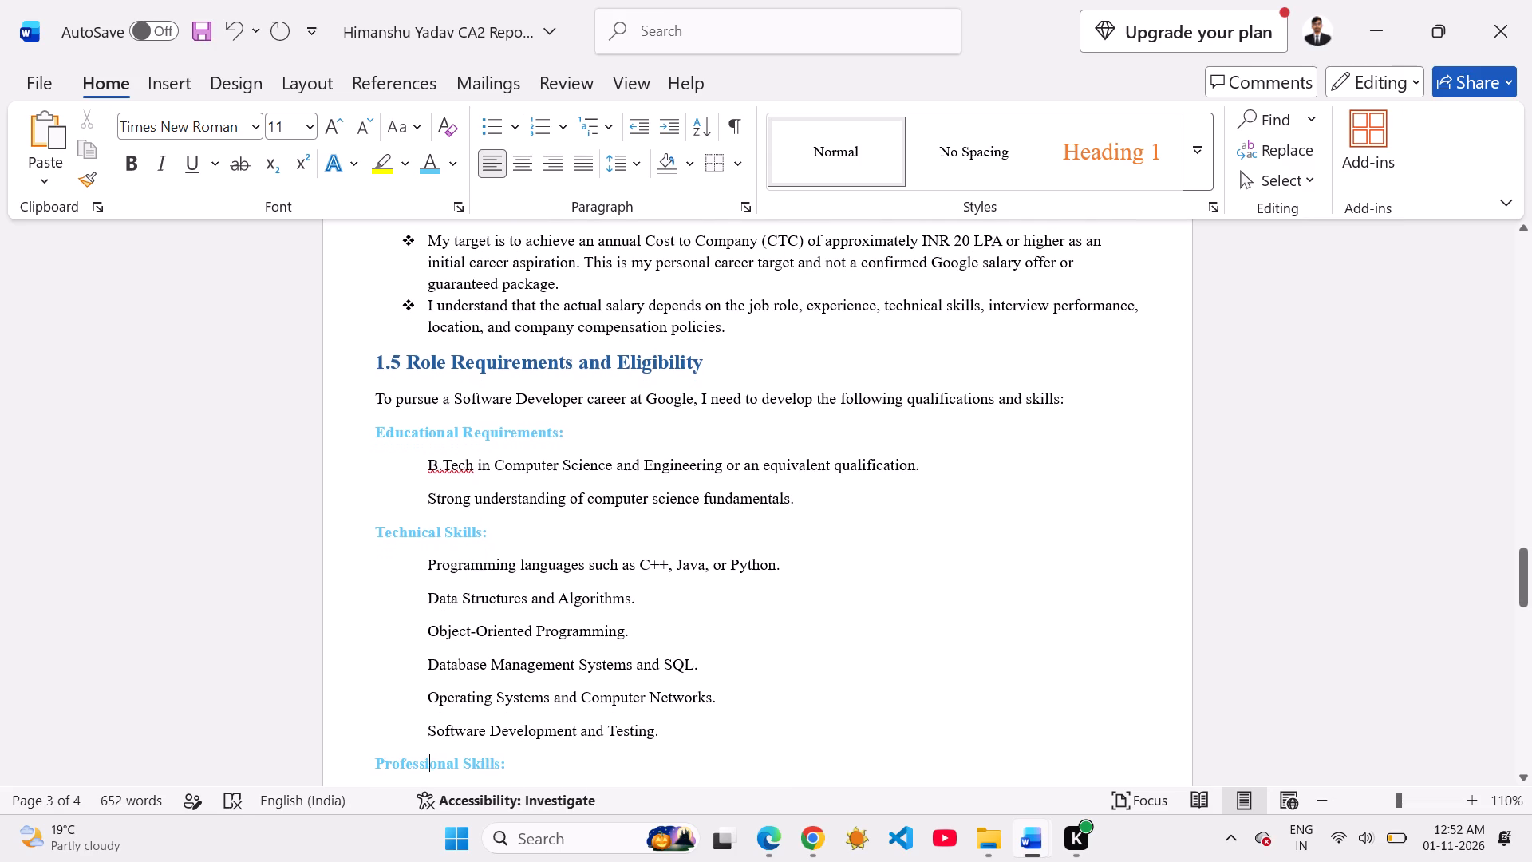
pyautogui.press('Down')
pyautogui.press('Down')
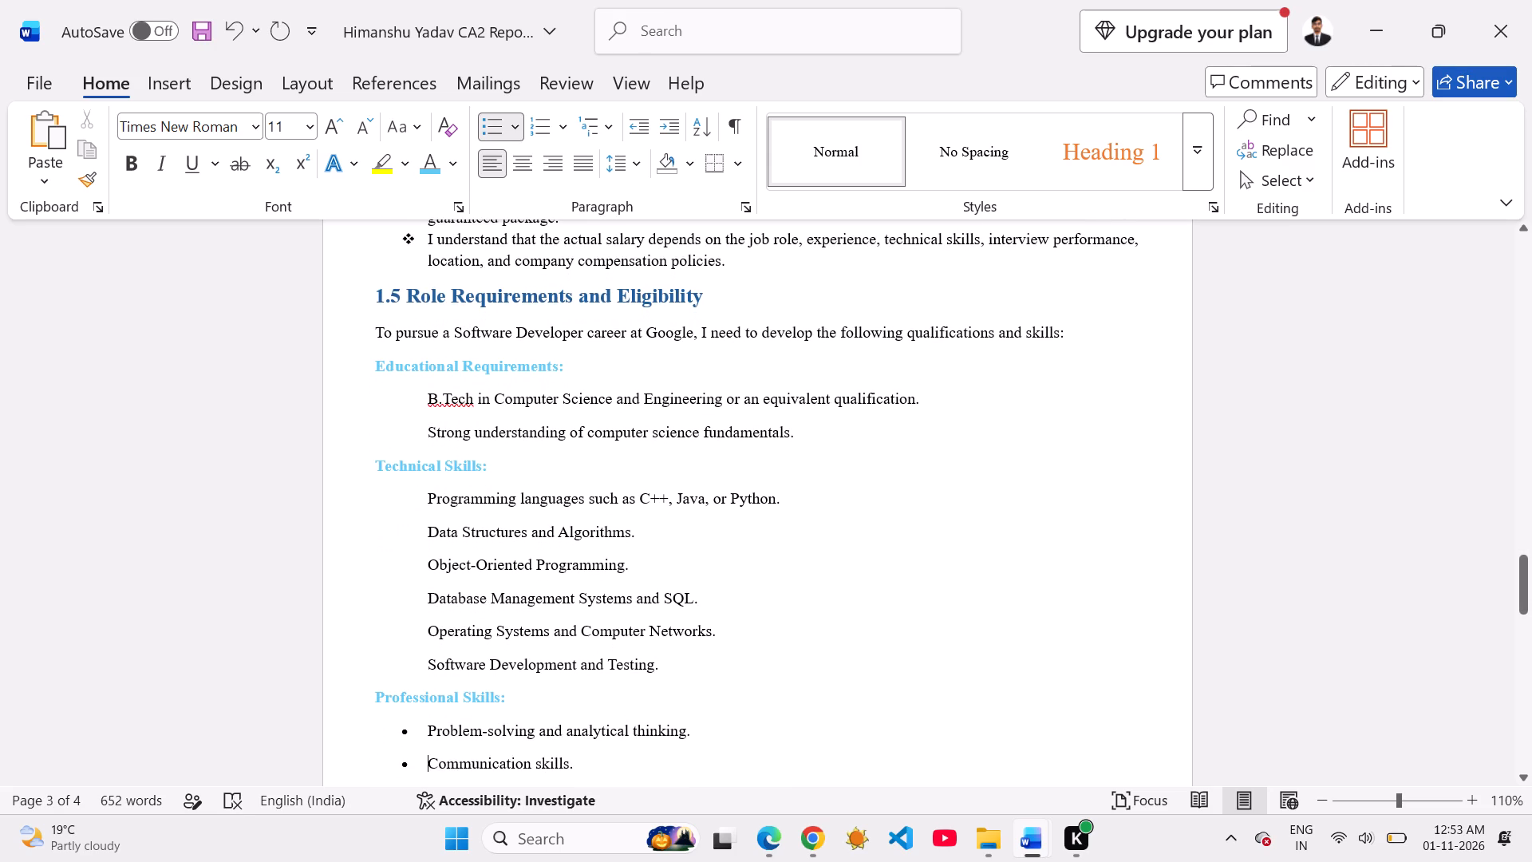
pyautogui.press('Up')
pyautogui.press('BackSpace')
pyautogui.press('Down')
pyautogui.press('BackSpace')
# Remove the bullets from the teamwork, time management and continuous learning lines under Professional Skills.
pyautogui.press('Down')
pyautogui.press('Down')
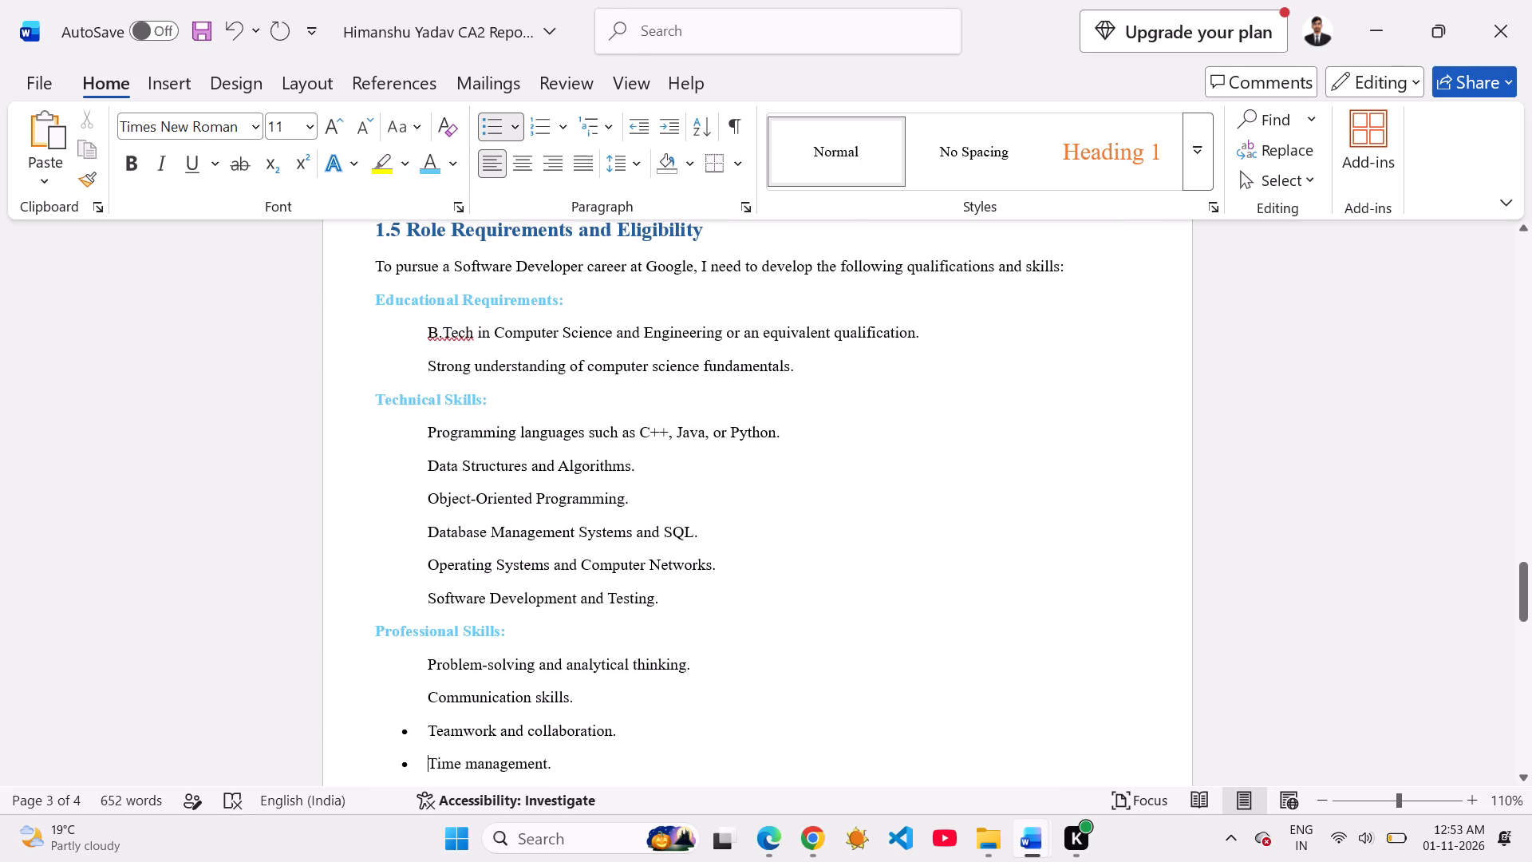
pyautogui.press('BackSpace')
pyautogui.press('Up')
pyautogui.press('BackSpace')
pyautogui.press('Down')
pyautogui.press('Down')
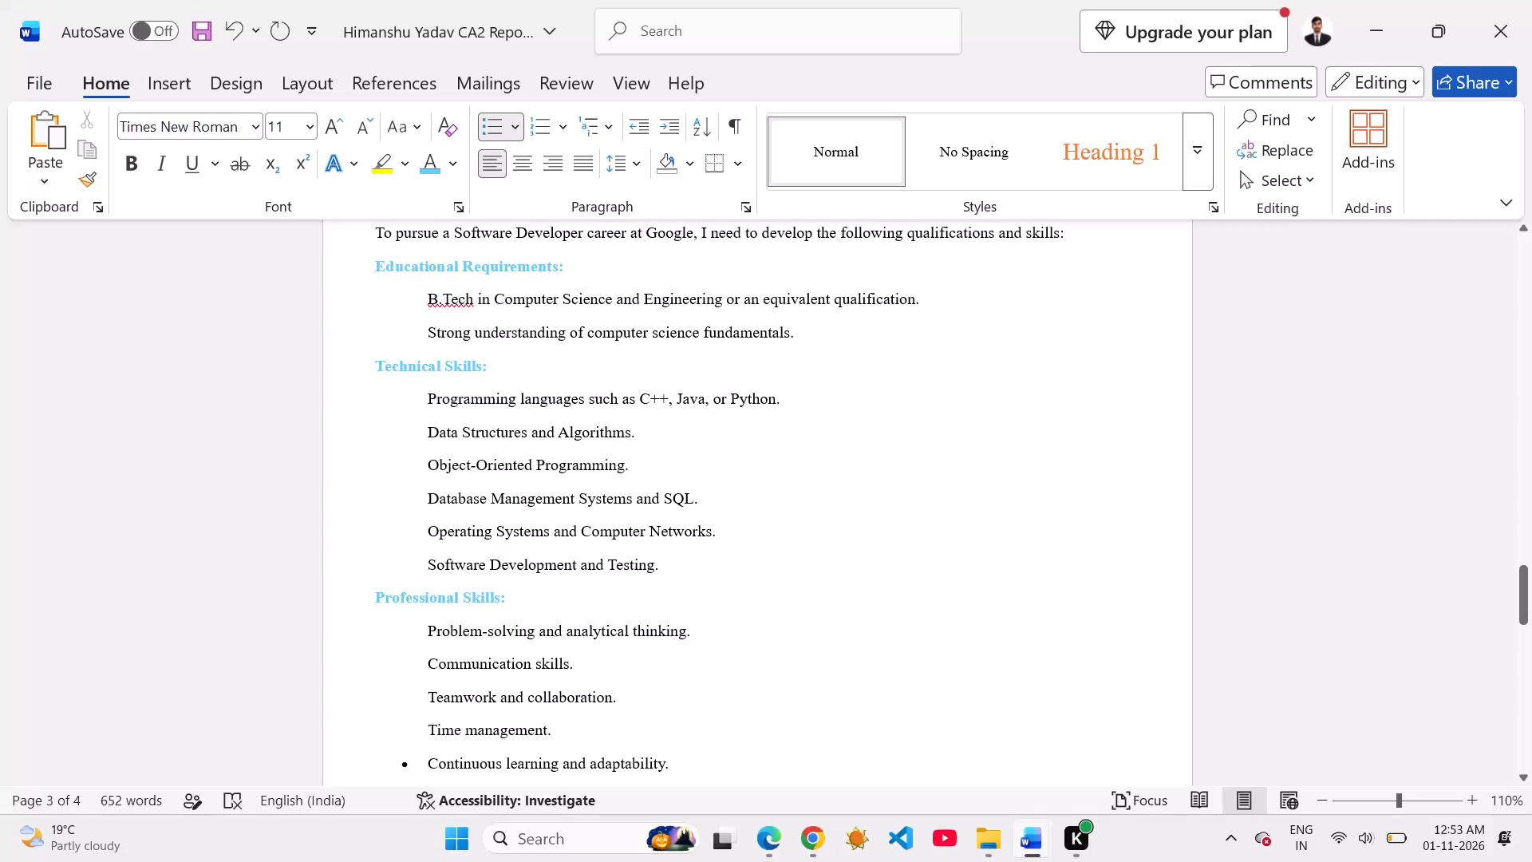
pyautogui.press('BackSpace')
pyautogui.press('Down')
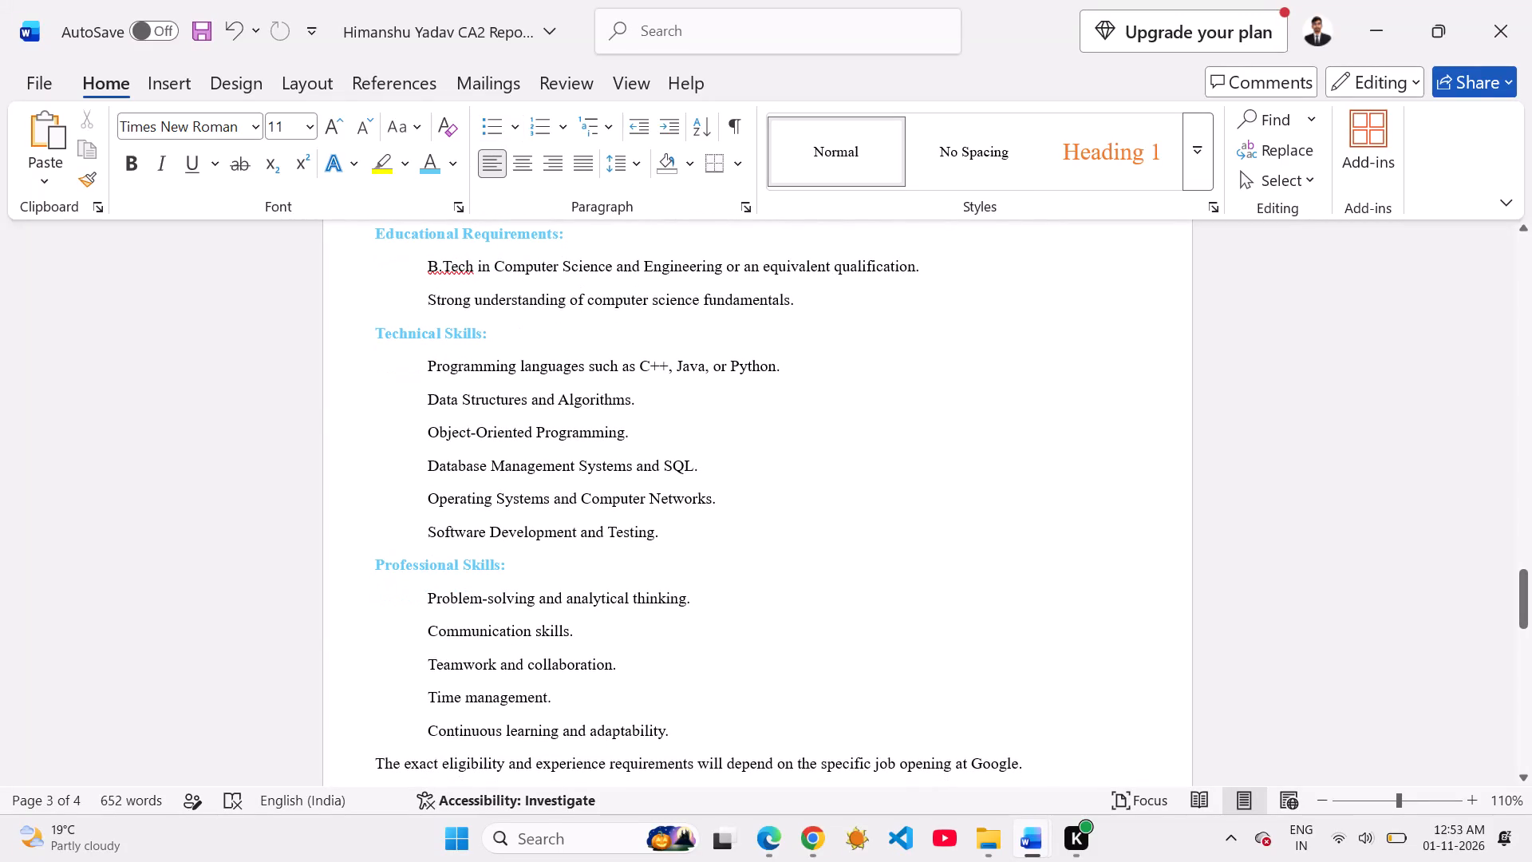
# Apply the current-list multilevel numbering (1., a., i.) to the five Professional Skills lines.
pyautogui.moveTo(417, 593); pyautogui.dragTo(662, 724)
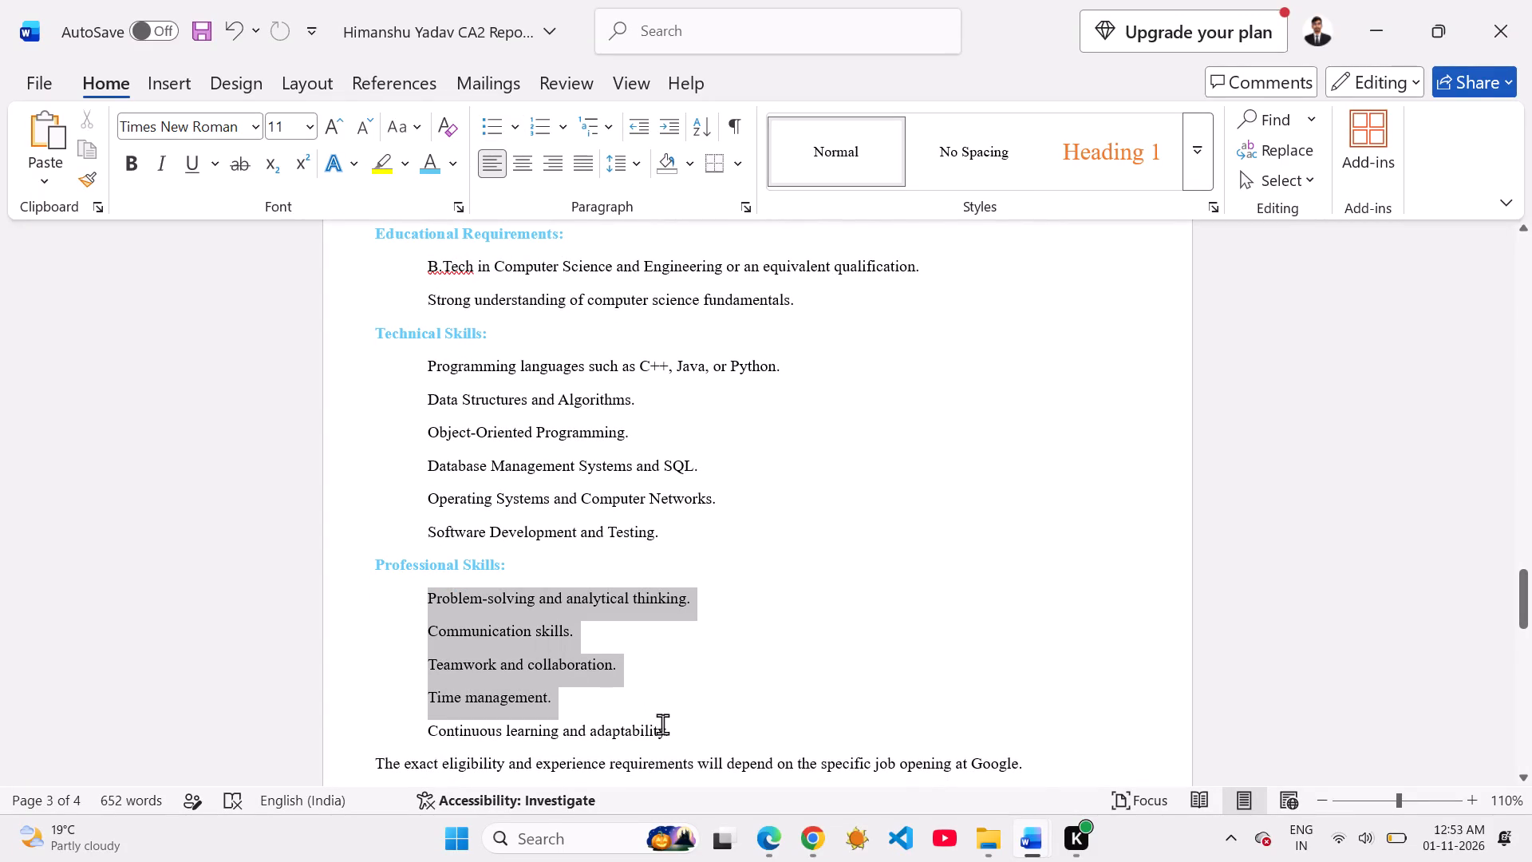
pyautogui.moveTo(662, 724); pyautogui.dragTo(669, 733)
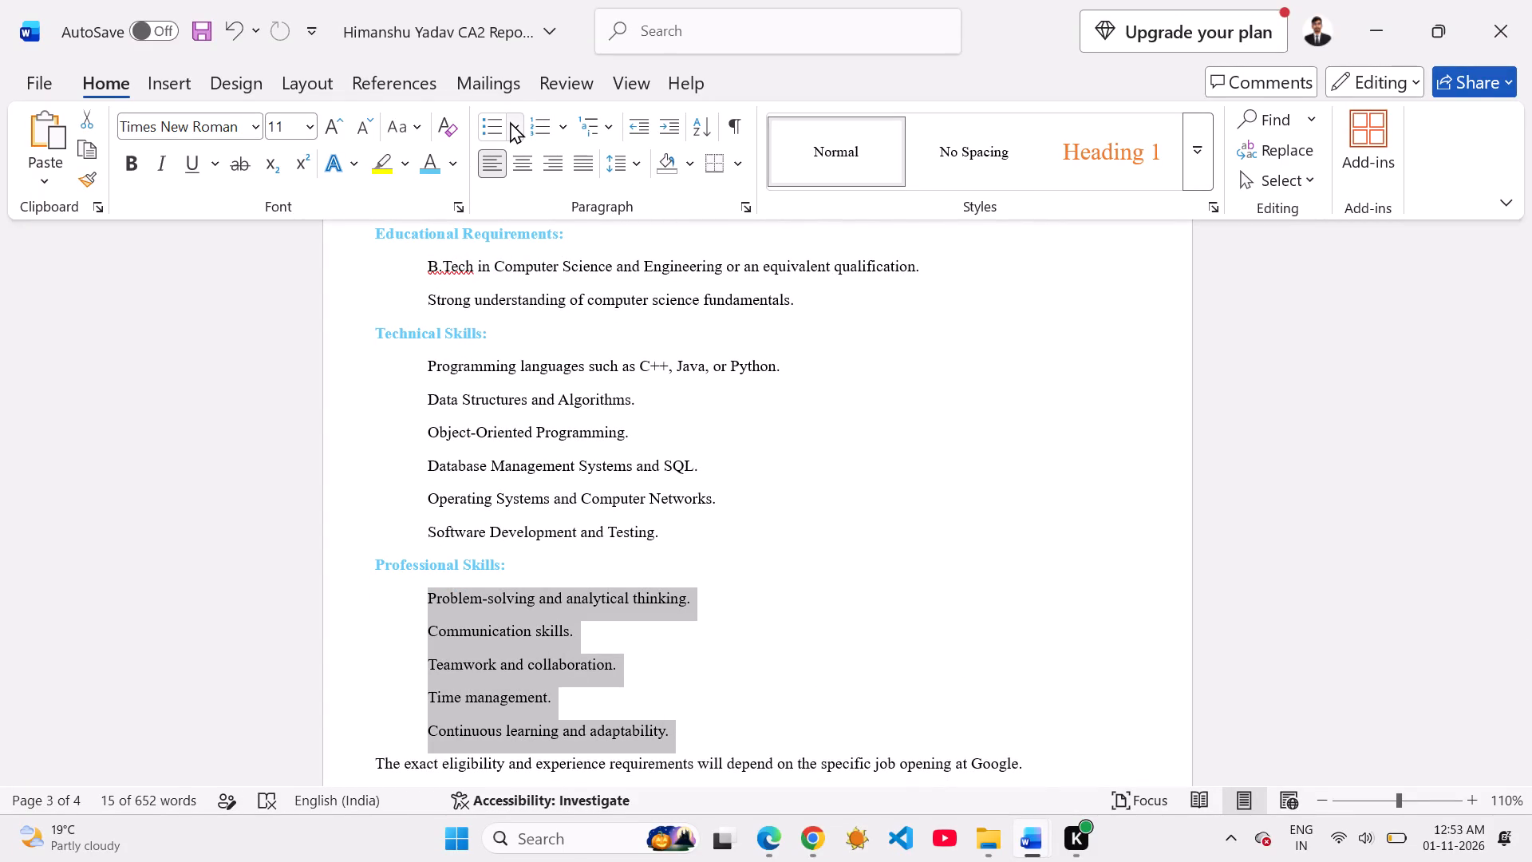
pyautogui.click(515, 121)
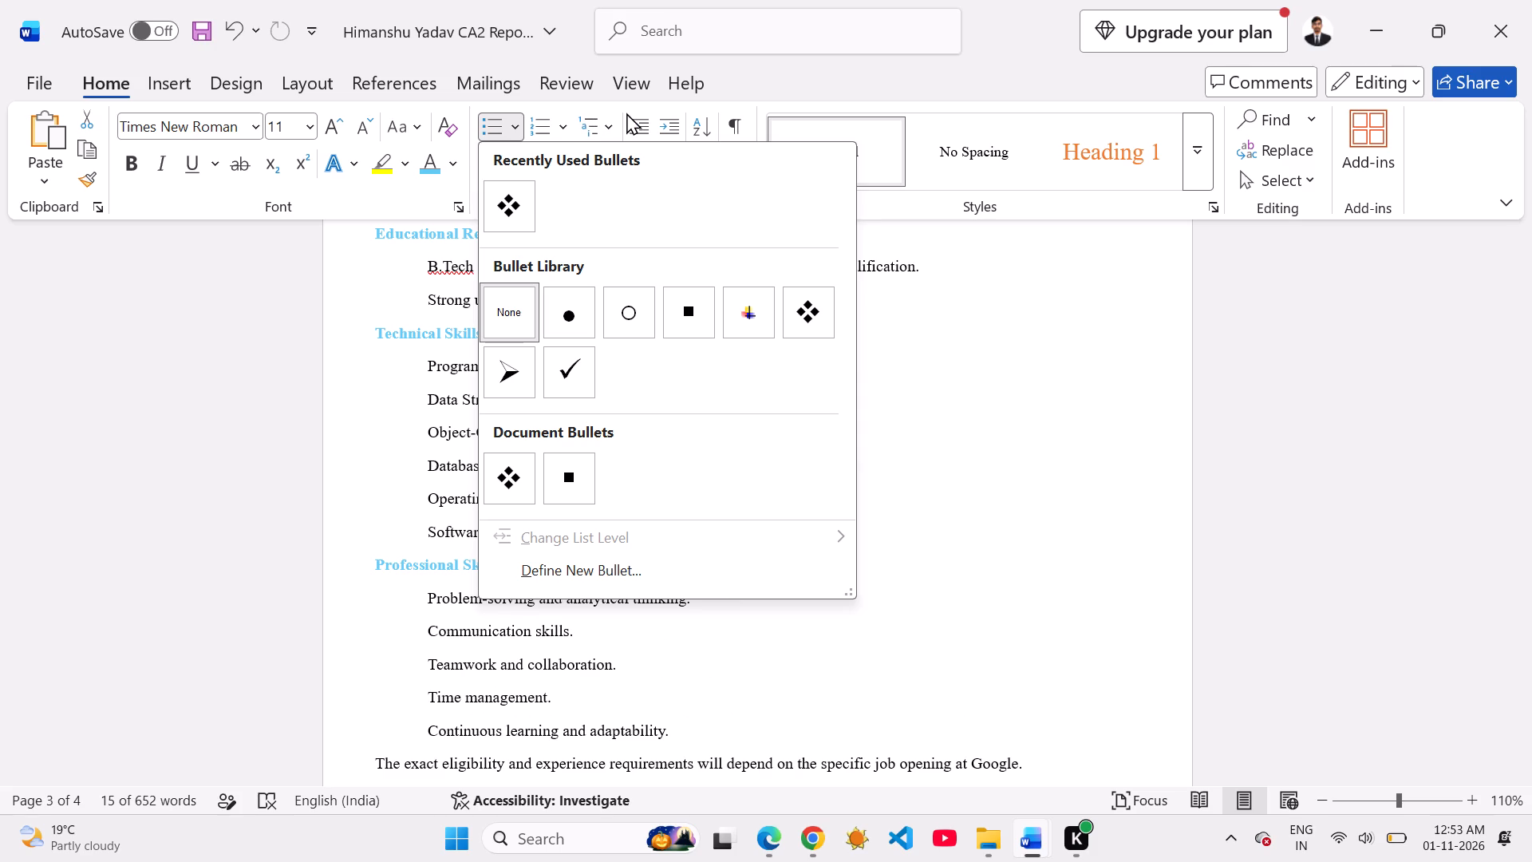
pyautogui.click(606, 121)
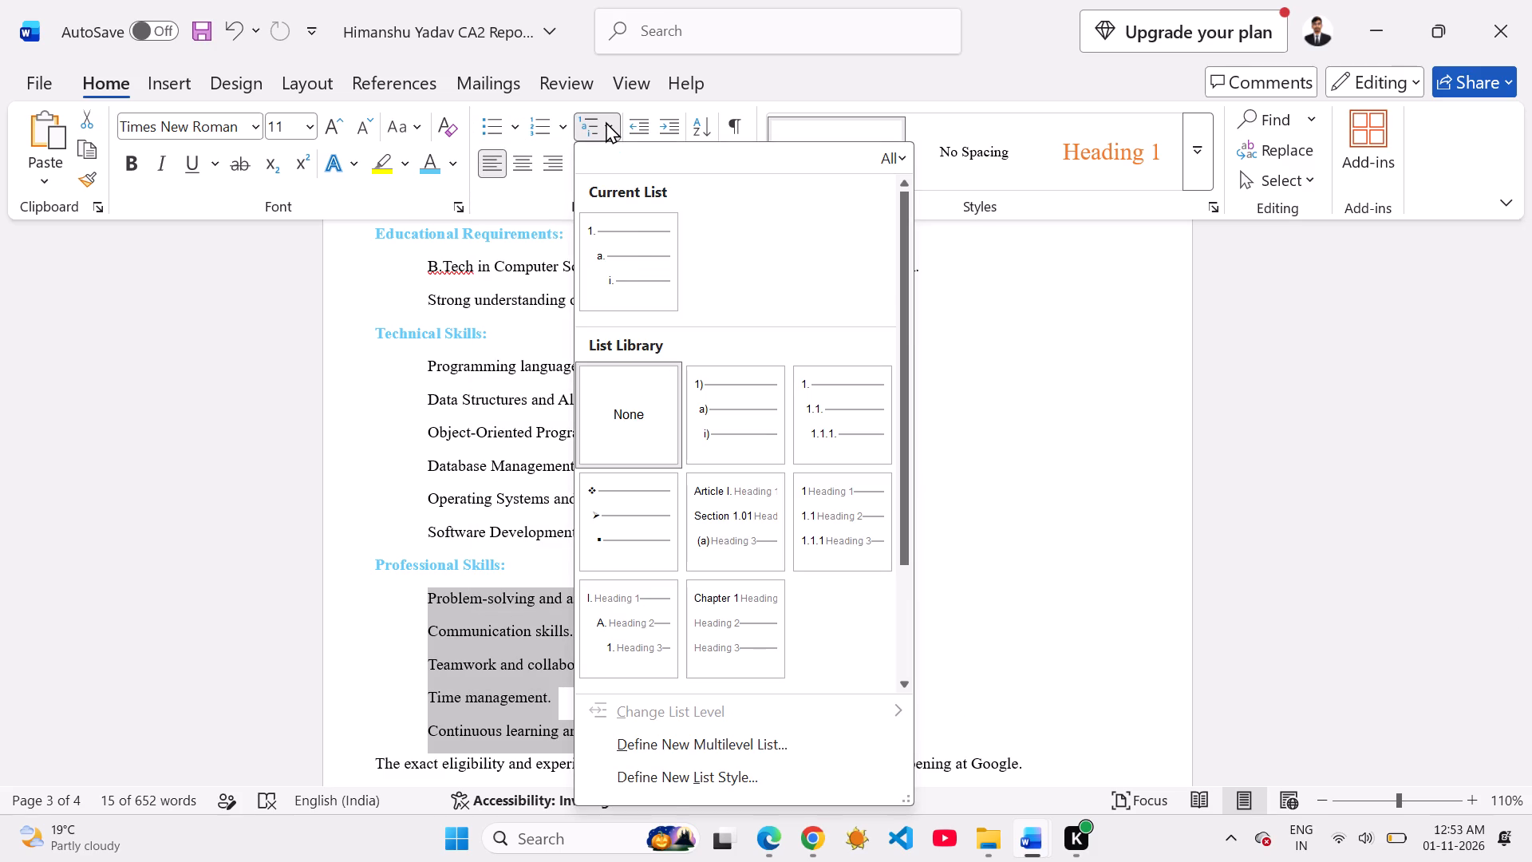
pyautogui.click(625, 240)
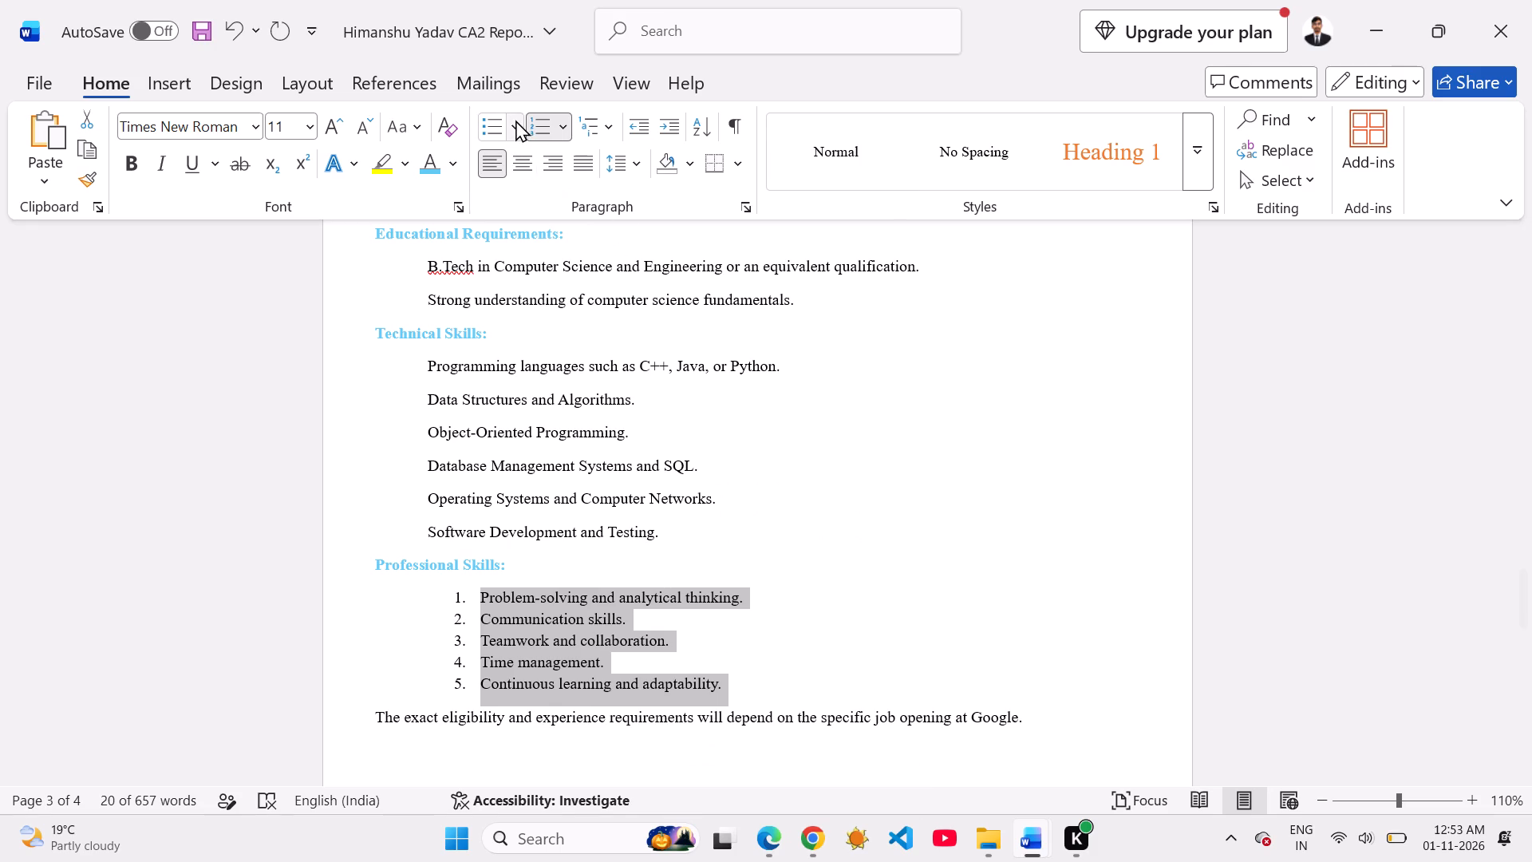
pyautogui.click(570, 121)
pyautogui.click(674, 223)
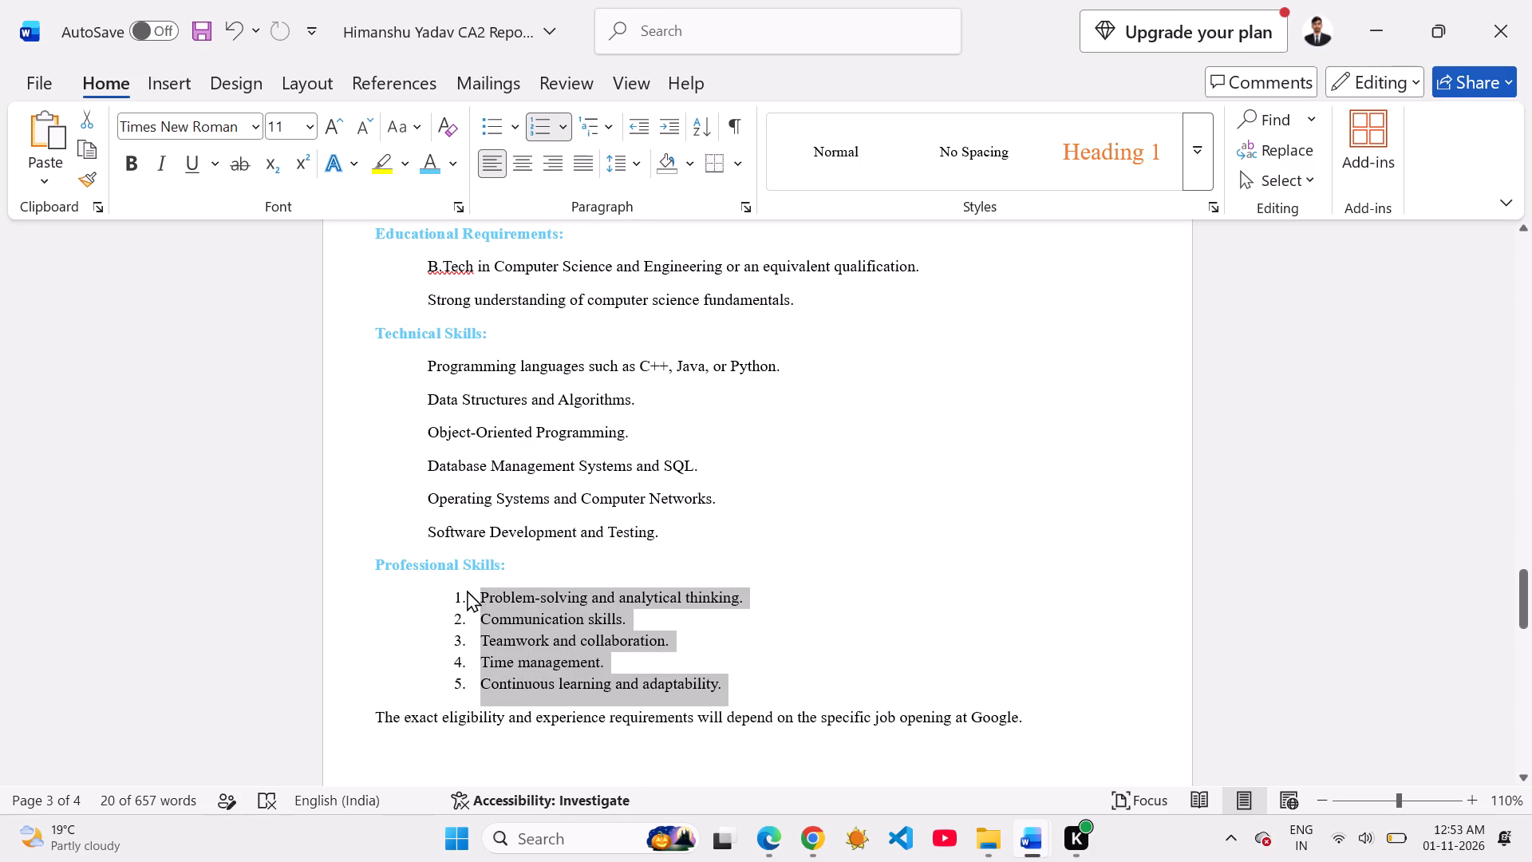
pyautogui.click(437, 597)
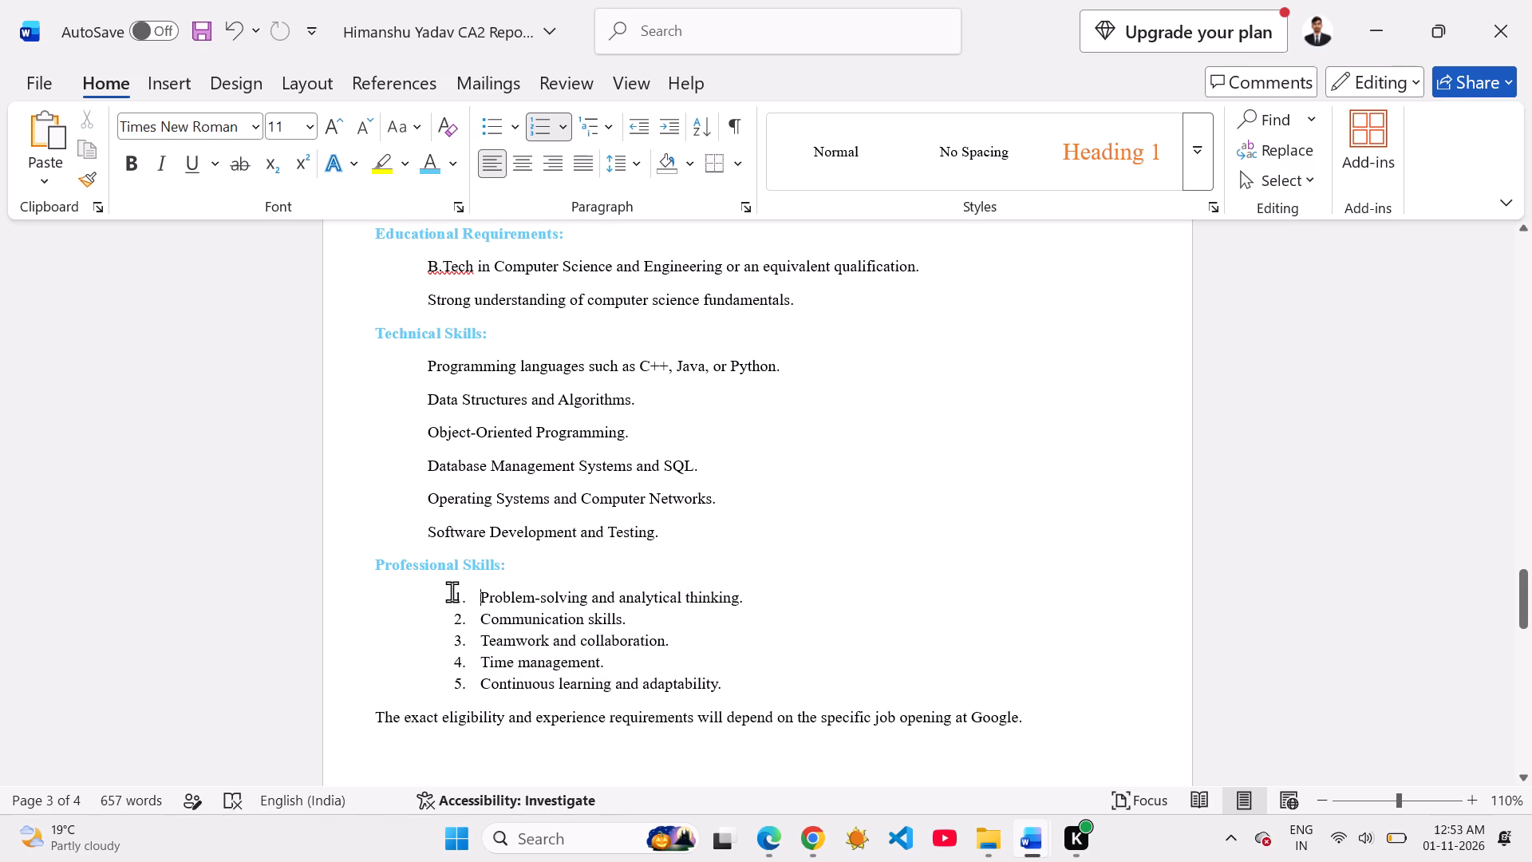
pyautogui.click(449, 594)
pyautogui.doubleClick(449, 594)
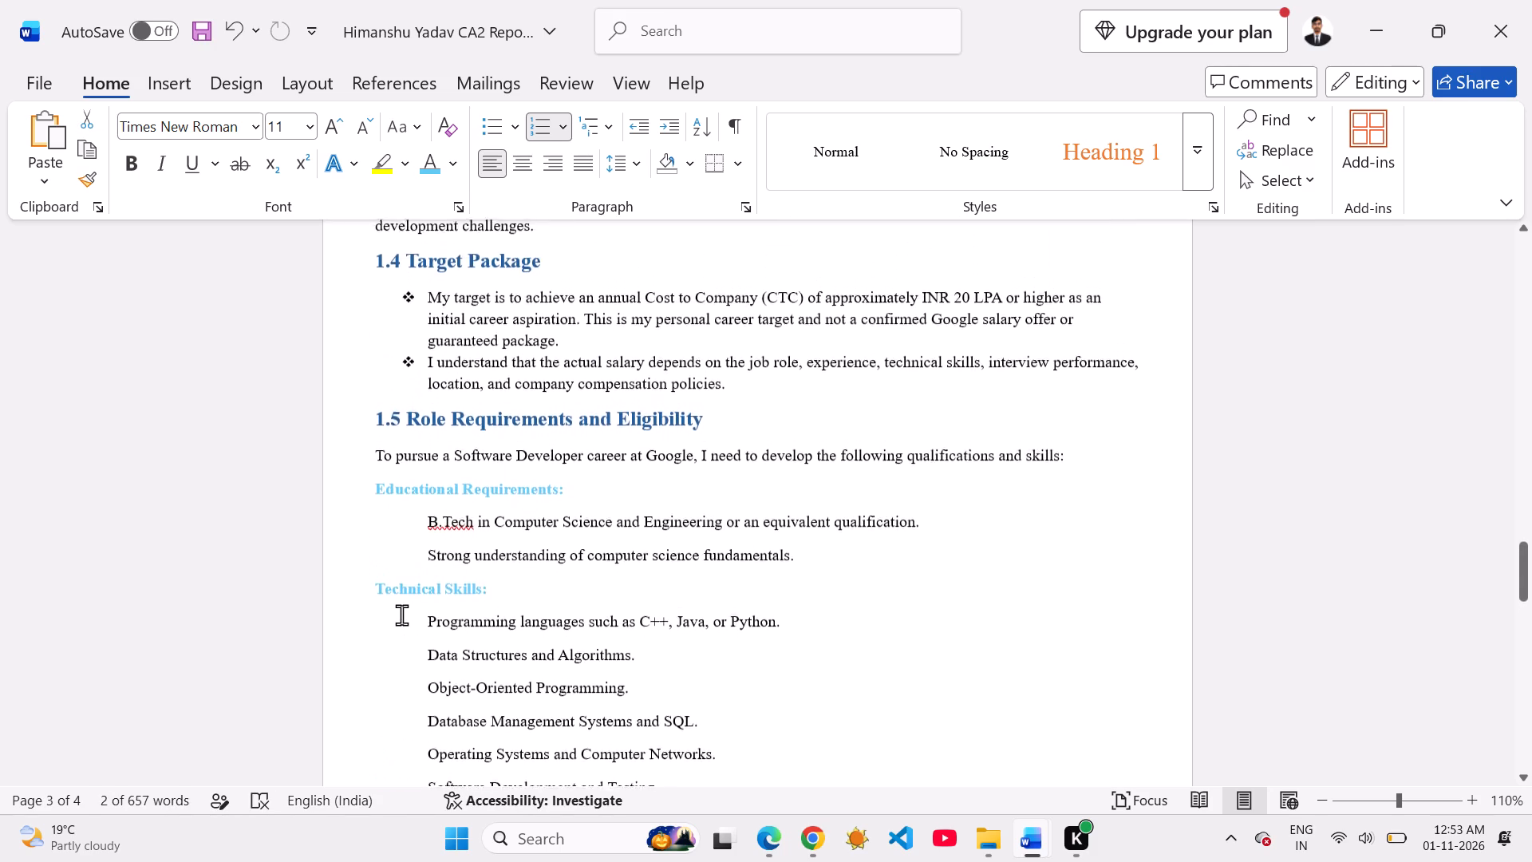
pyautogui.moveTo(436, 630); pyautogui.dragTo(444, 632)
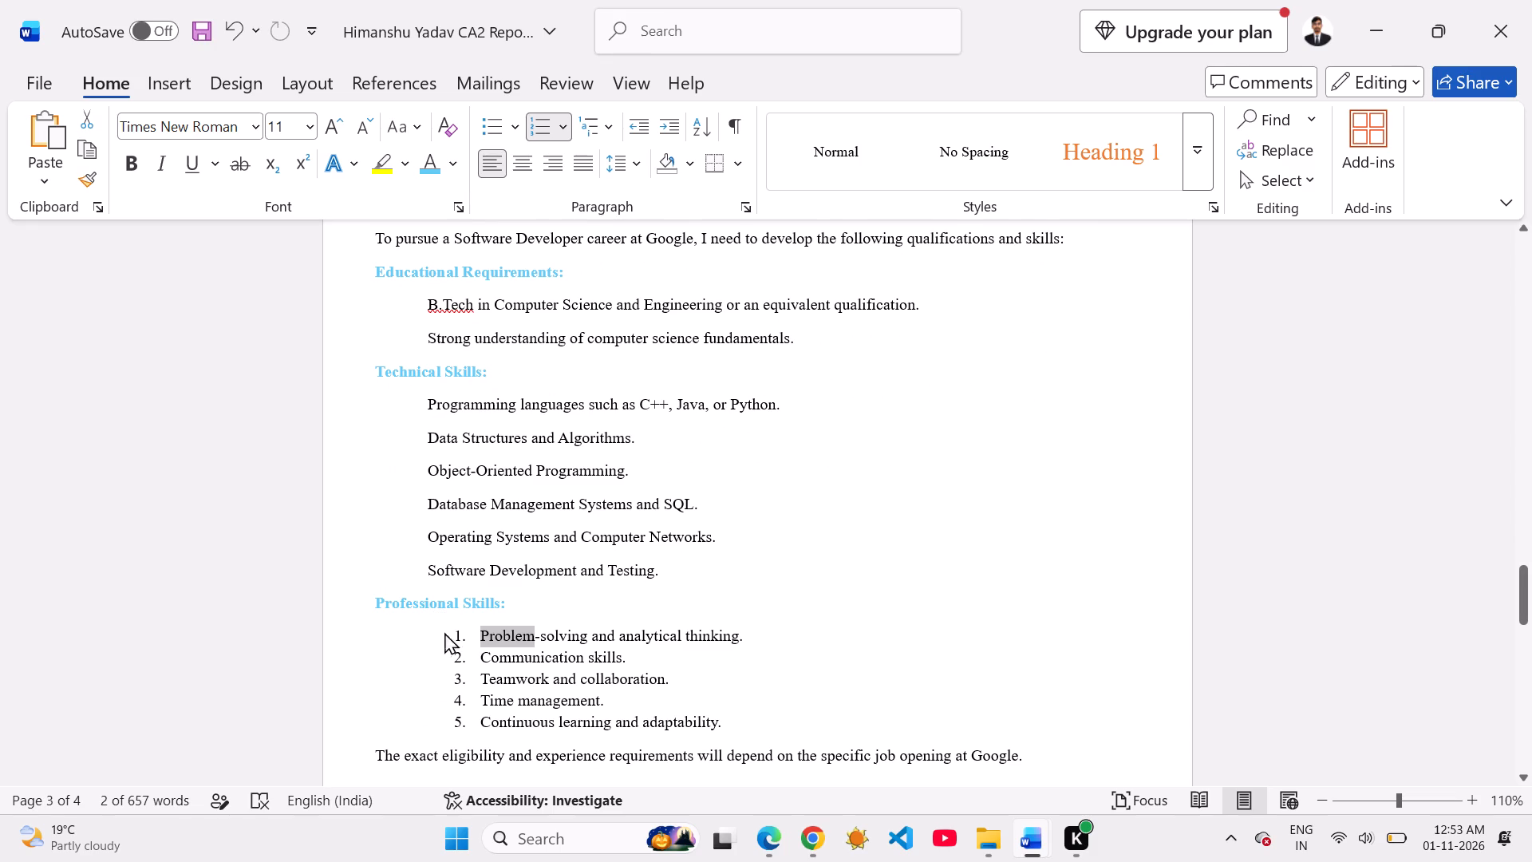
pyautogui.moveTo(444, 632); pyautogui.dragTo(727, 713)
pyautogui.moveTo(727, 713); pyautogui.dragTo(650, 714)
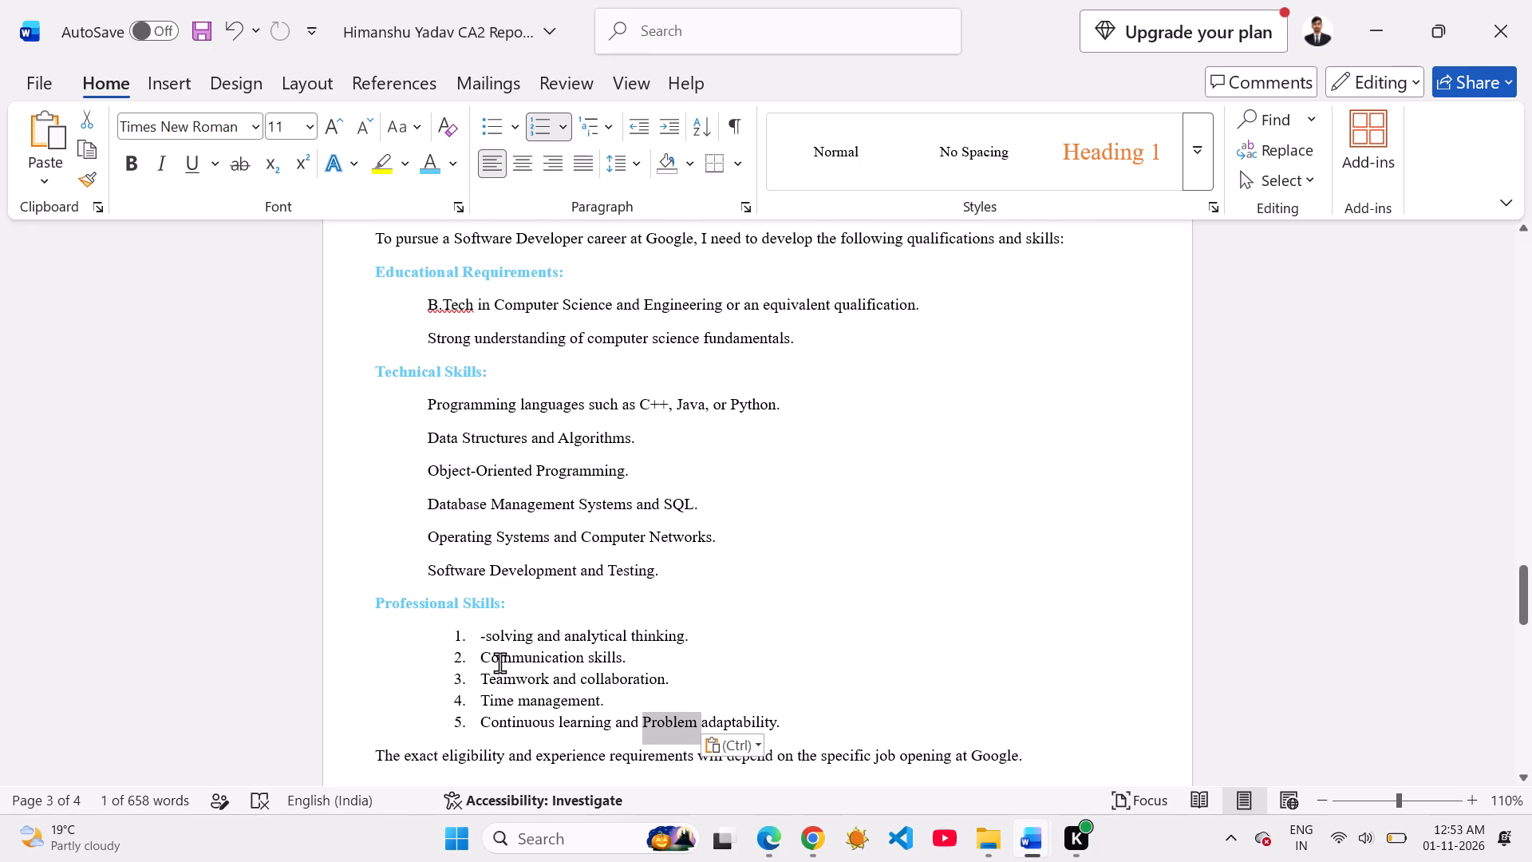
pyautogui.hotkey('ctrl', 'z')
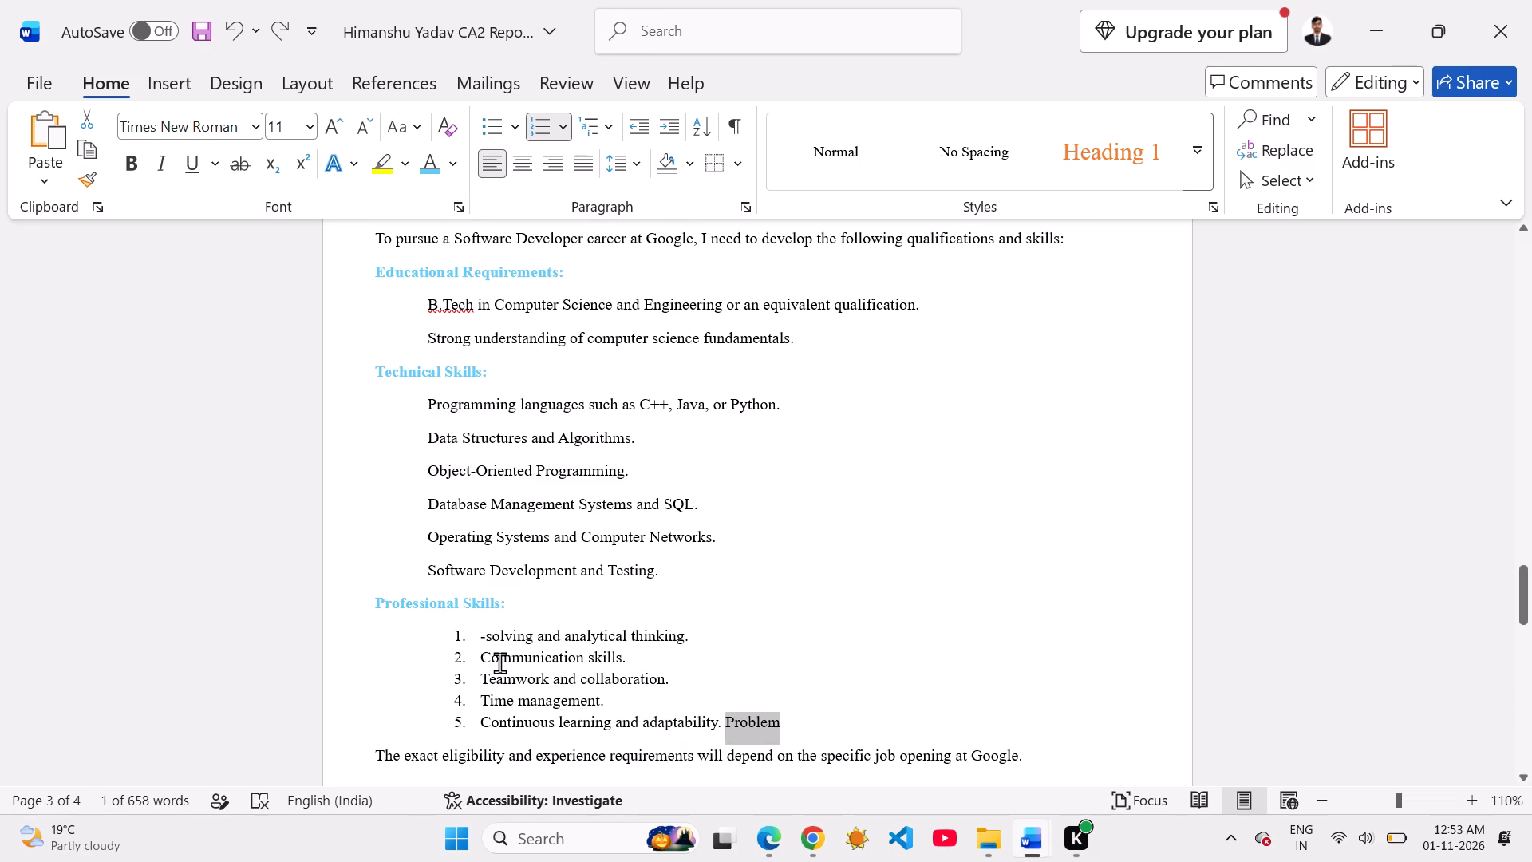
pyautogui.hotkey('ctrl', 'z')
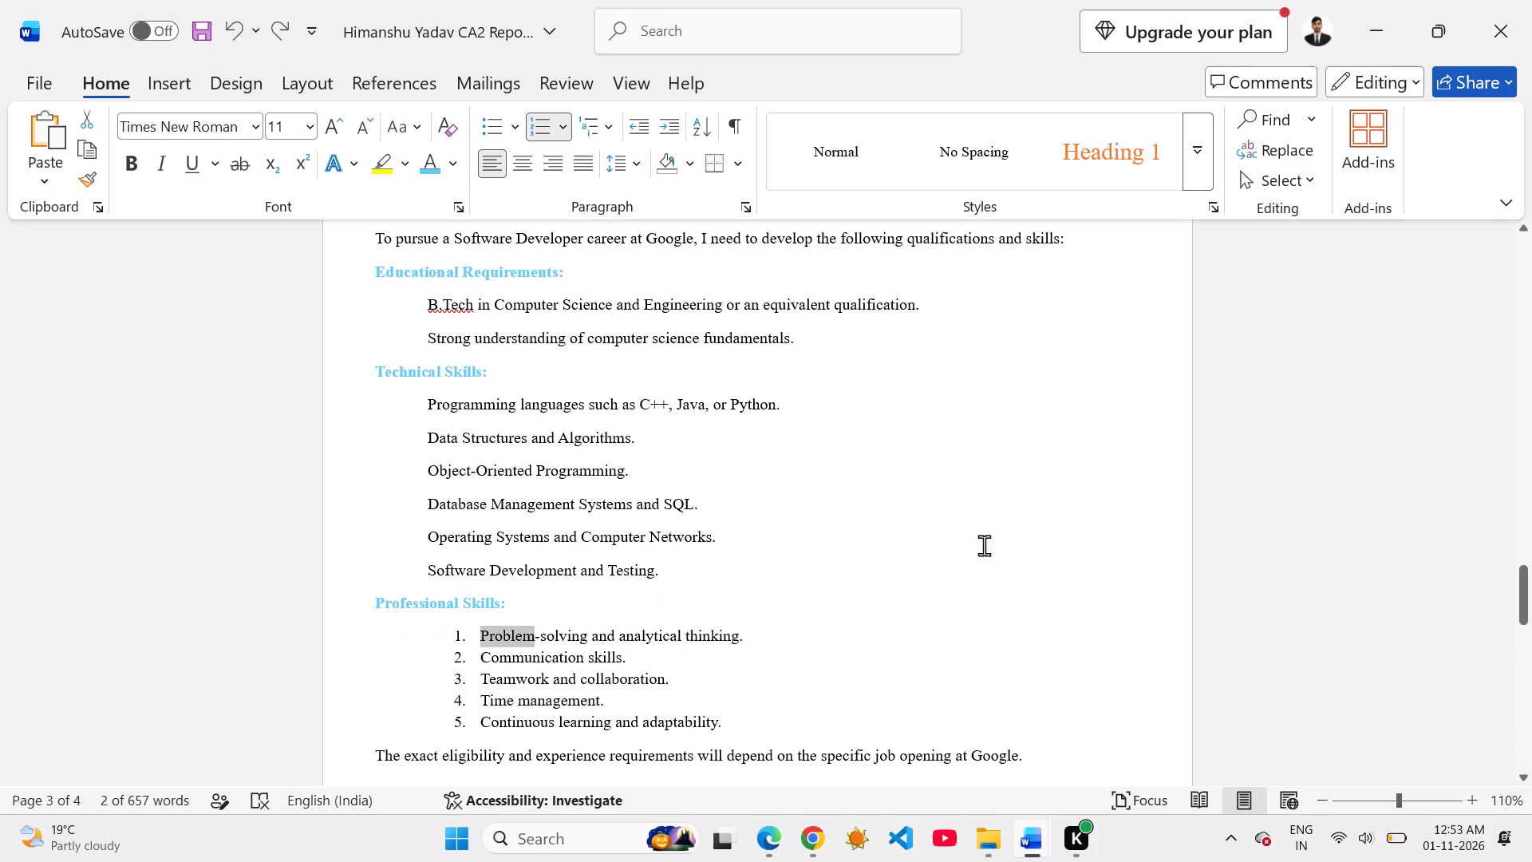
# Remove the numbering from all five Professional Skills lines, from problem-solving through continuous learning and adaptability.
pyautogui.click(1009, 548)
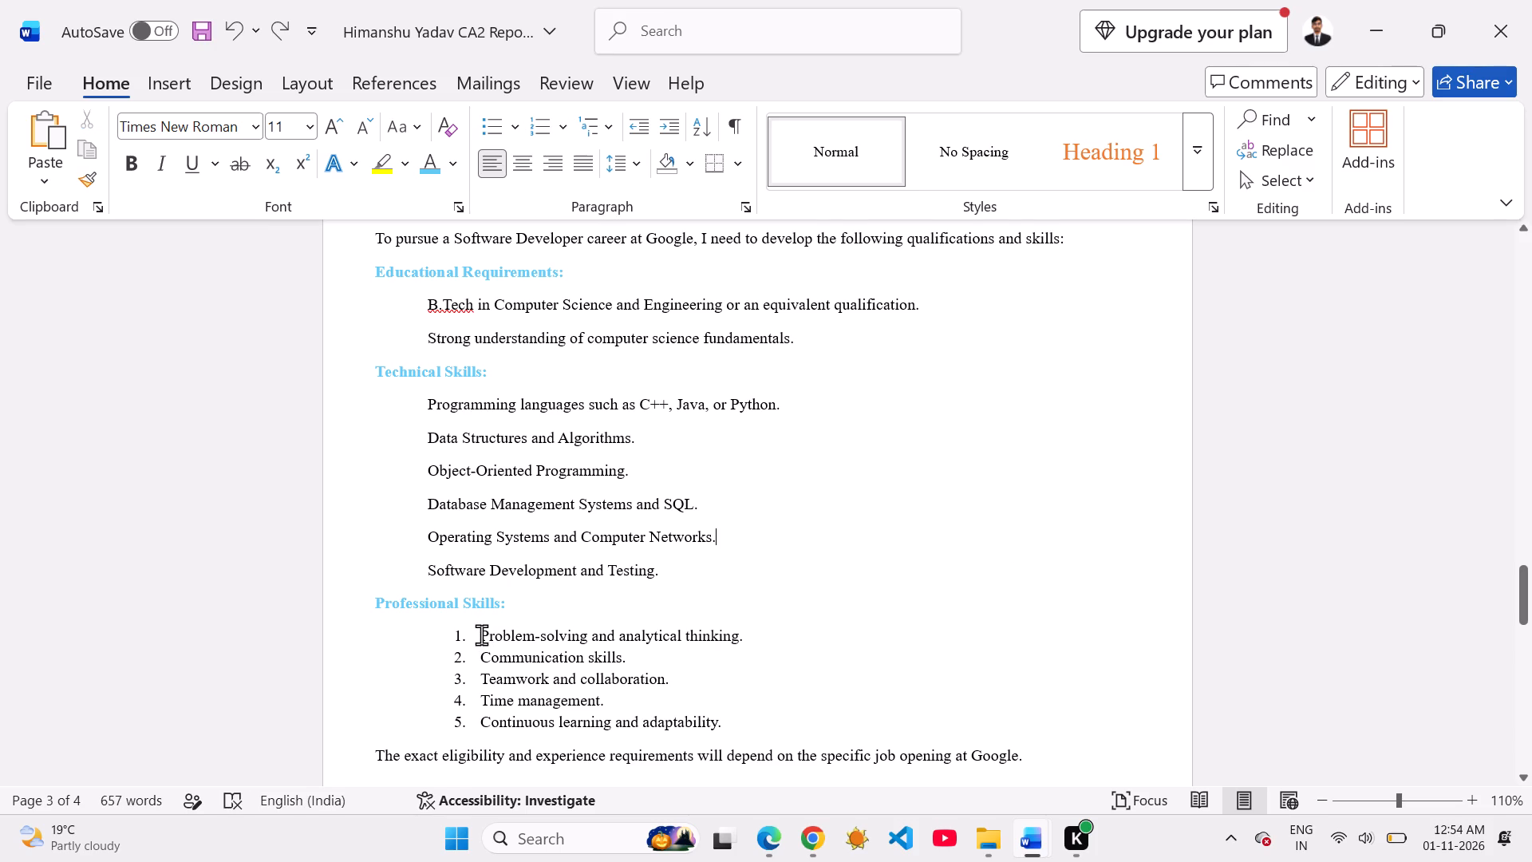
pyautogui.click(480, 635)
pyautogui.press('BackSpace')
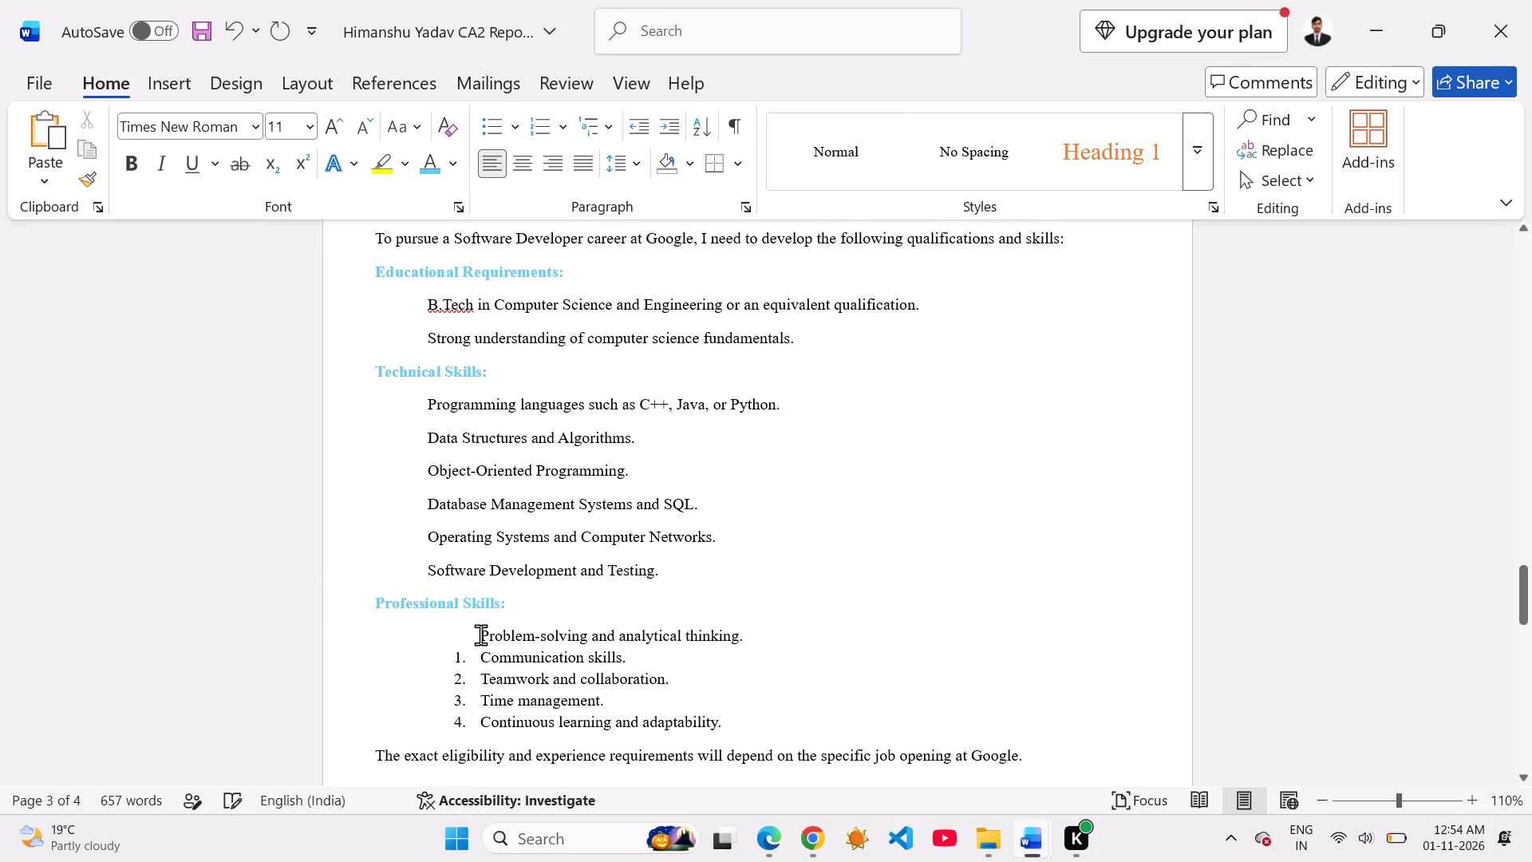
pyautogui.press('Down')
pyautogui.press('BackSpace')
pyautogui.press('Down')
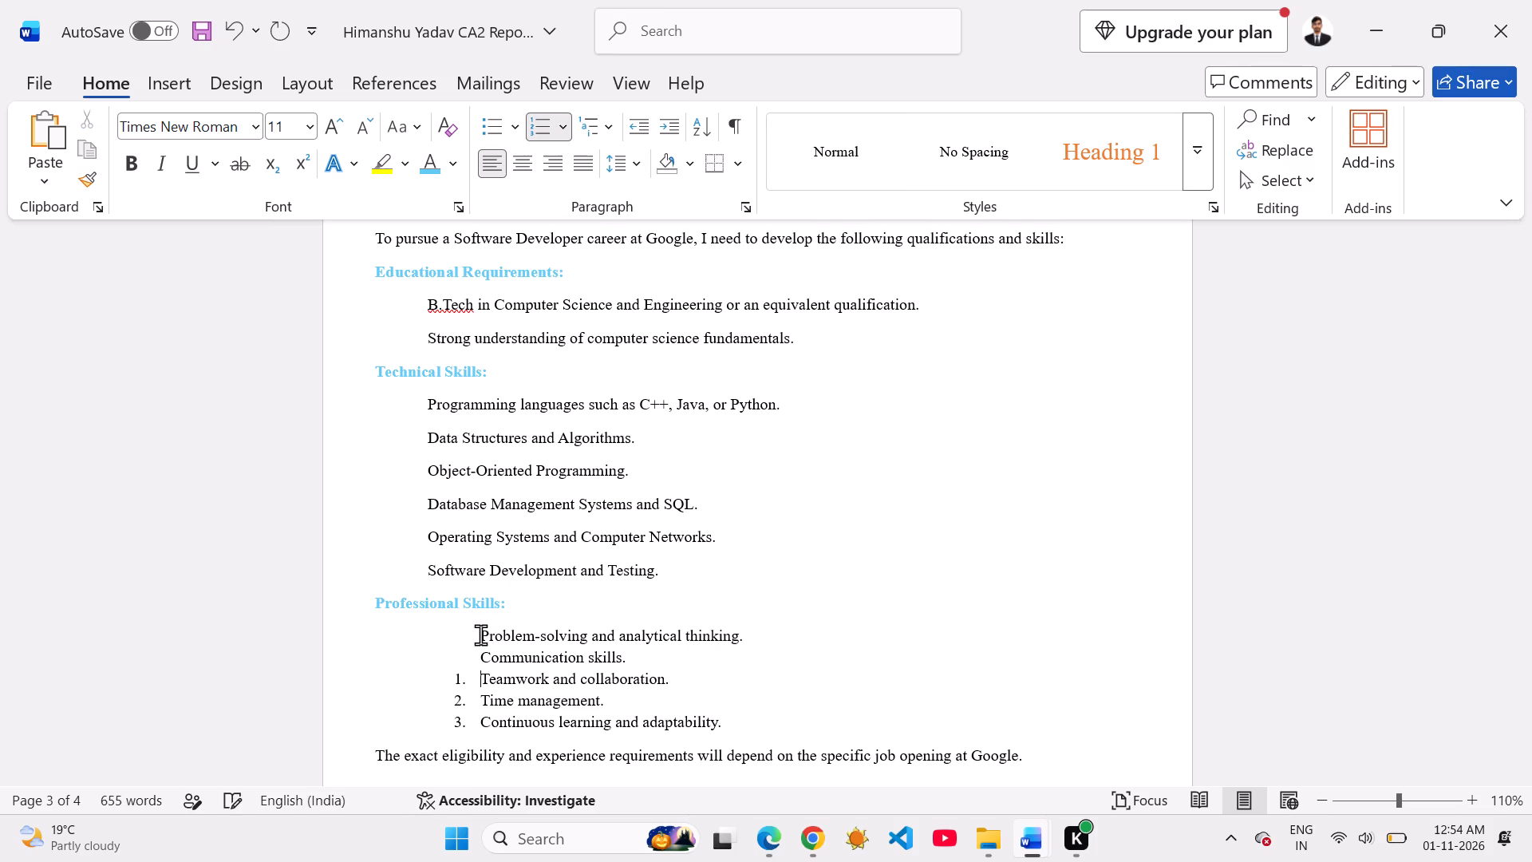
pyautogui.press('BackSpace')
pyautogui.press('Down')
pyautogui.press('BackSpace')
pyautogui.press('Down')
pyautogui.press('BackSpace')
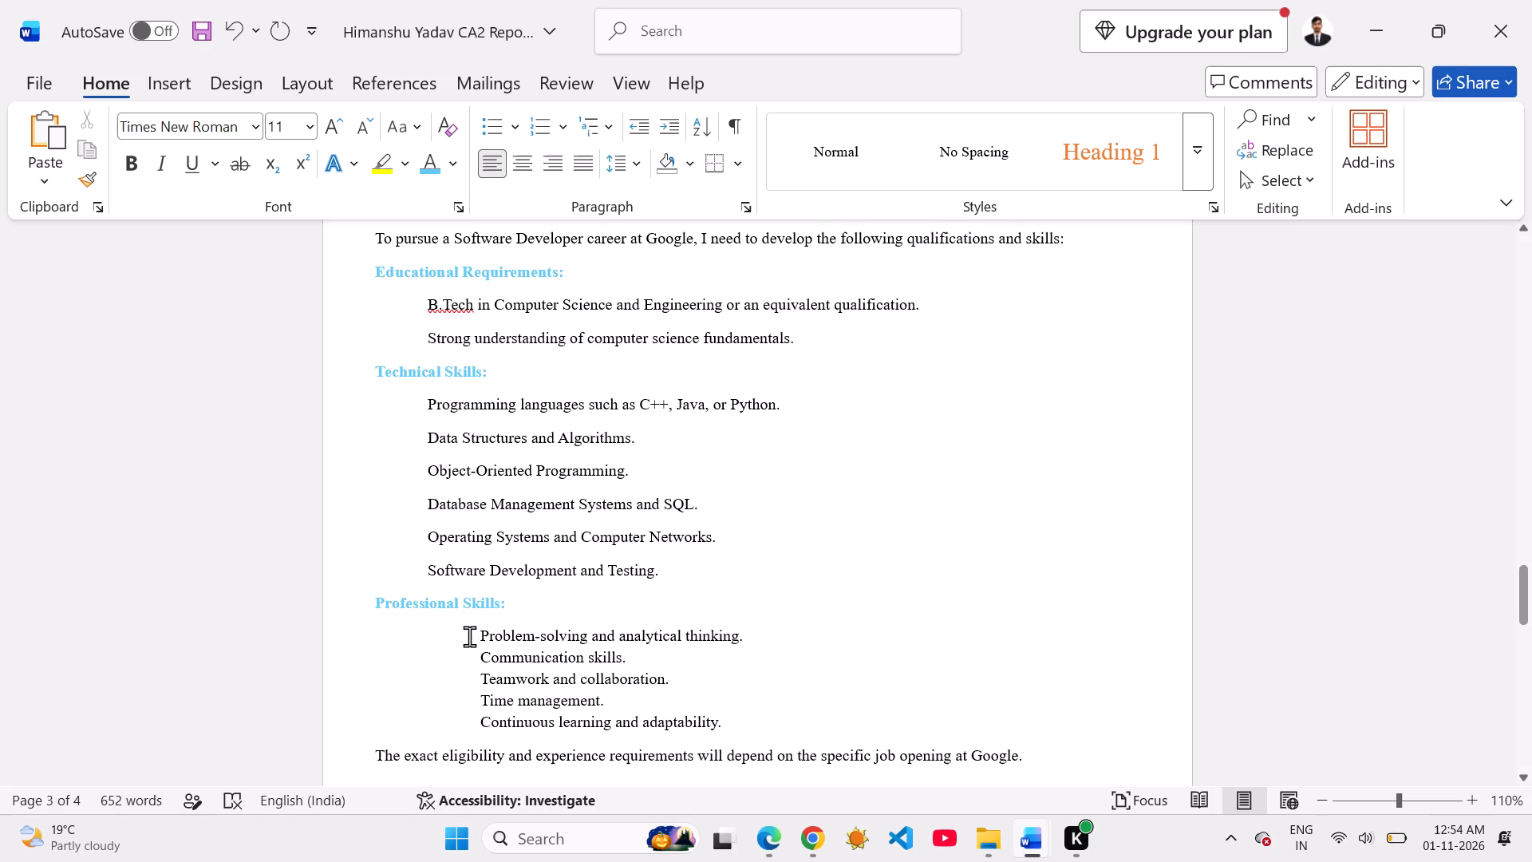
# Remove the indentation from the problem-solving, communication and teamwork lines under Professional Skills, aligning them with the subheading.
pyautogui.moveTo(469, 636); pyautogui.dragTo(731, 728)
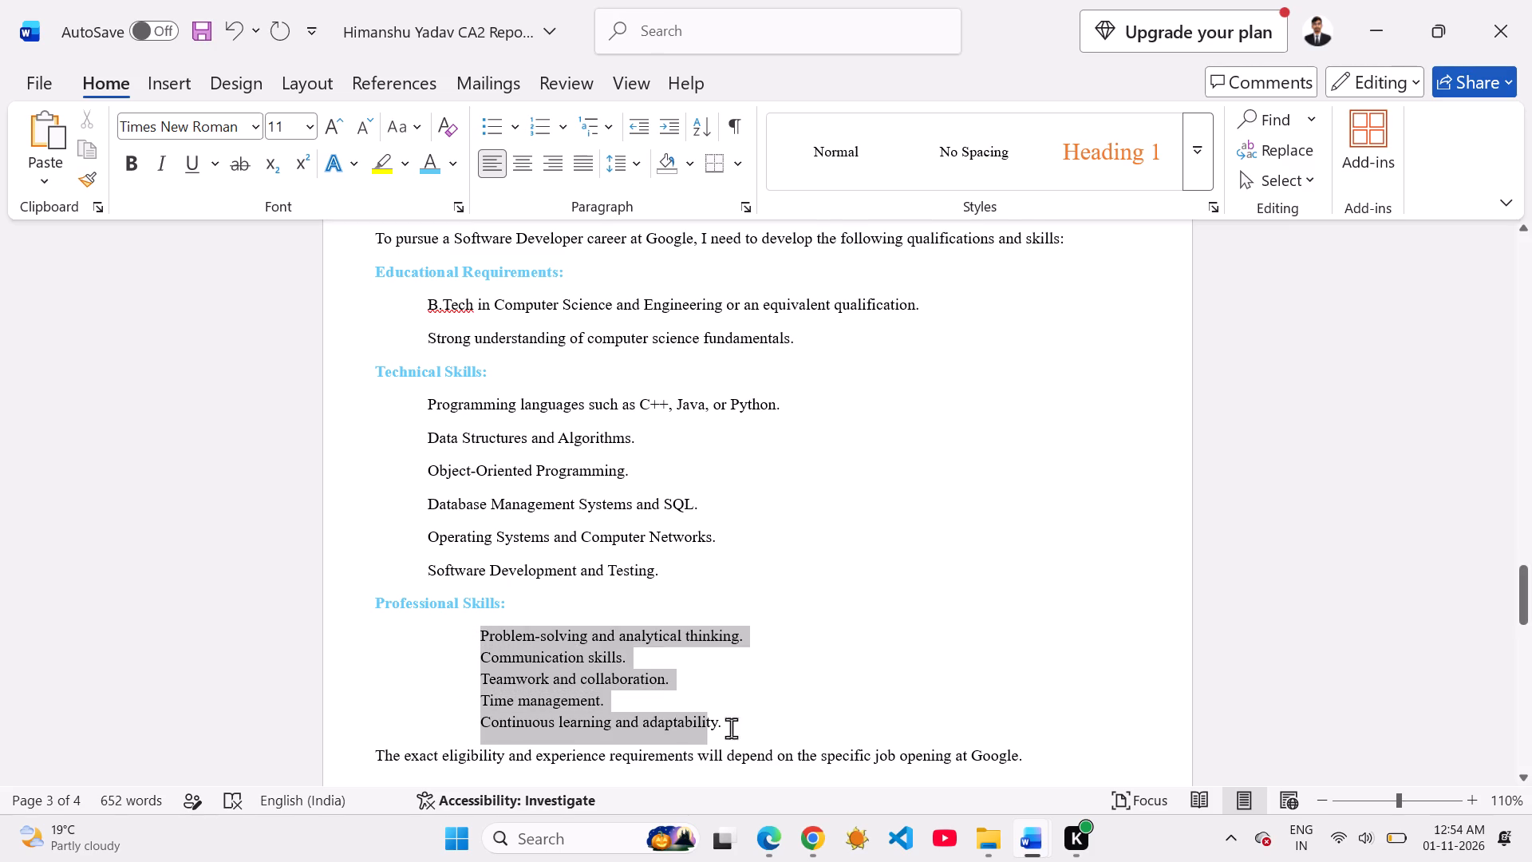
pyautogui.moveTo(731, 728); pyautogui.dragTo(752, 735)
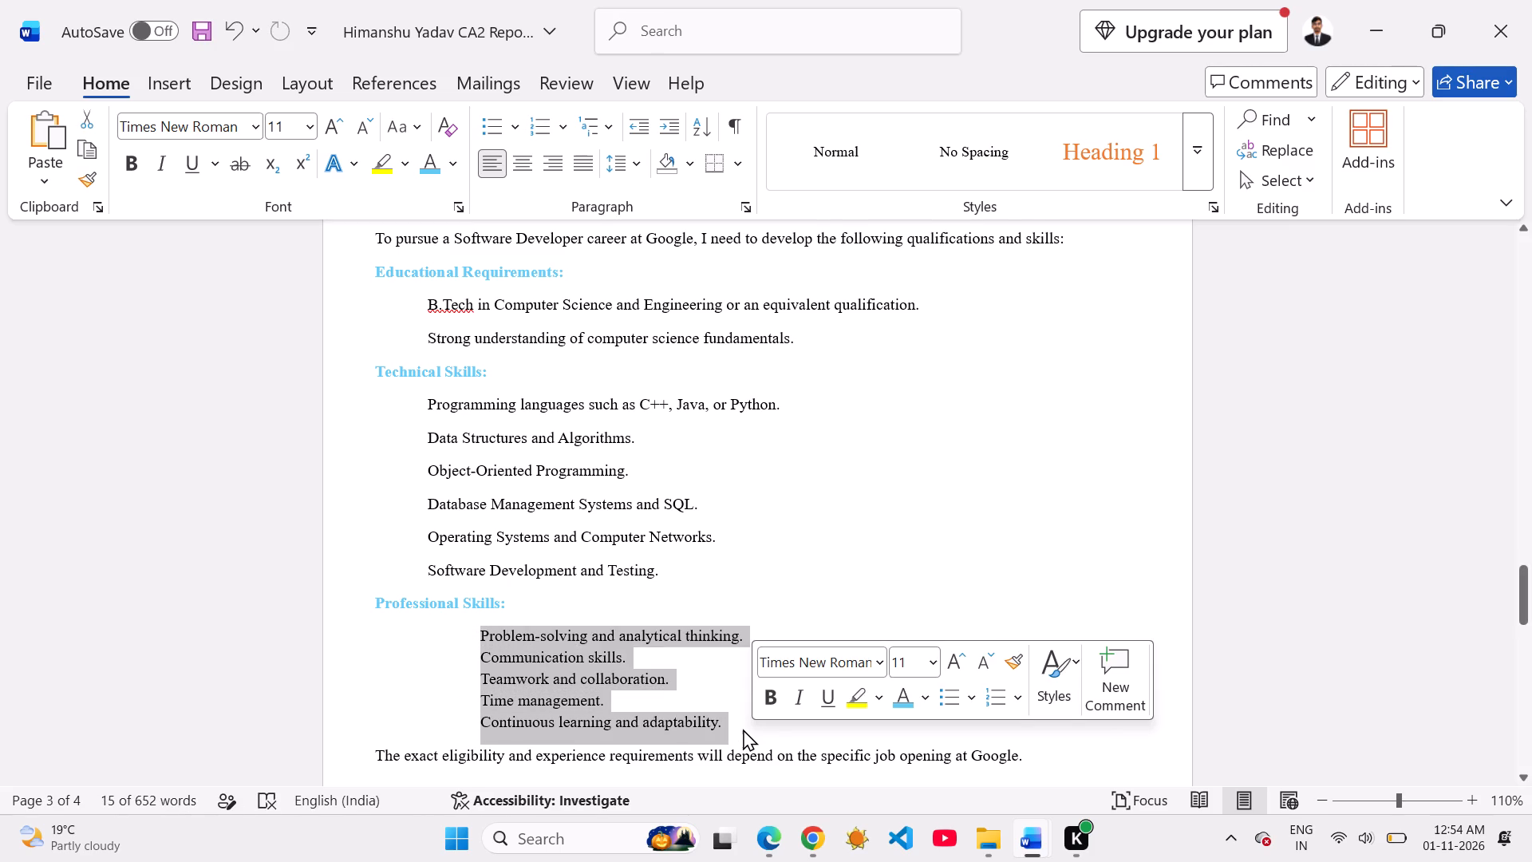
pyautogui.click(467, 637)
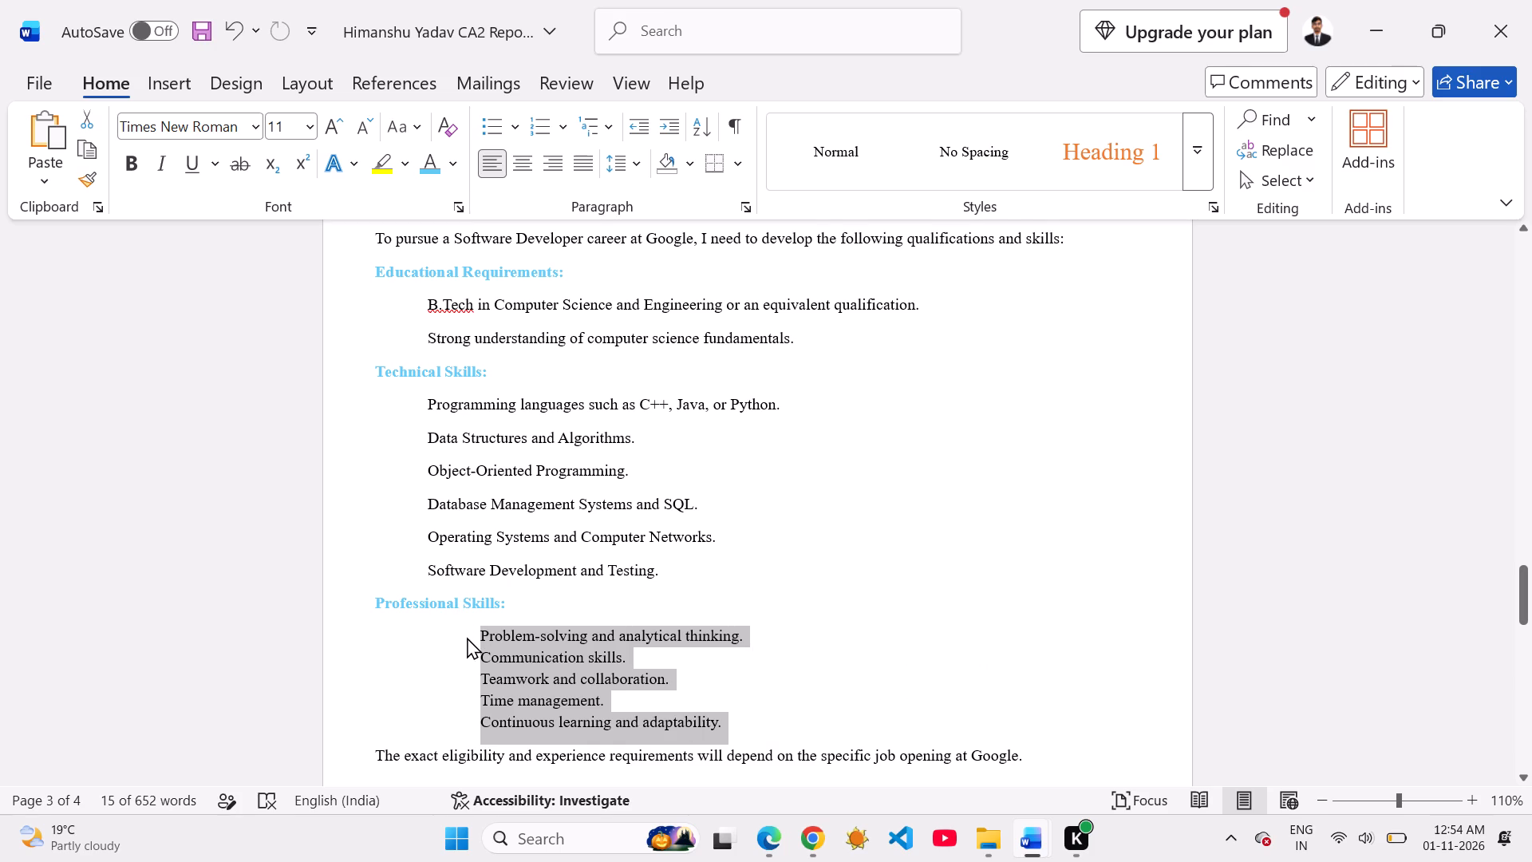
pyautogui.press('BackSpace')
pyautogui.press('BackSpace')
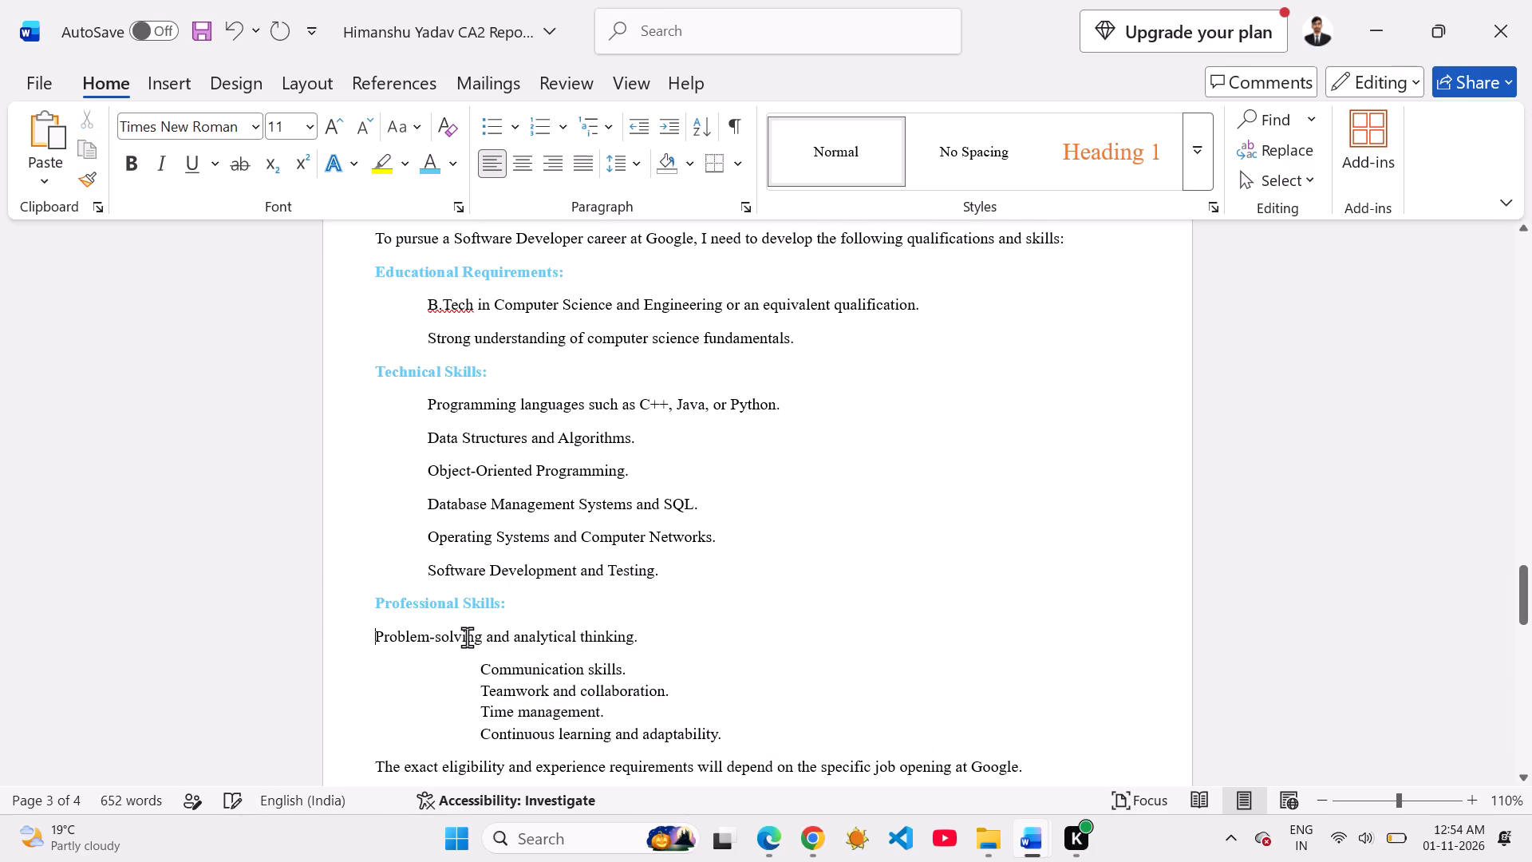
pyautogui.click(476, 666)
pyautogui.press('BackSpace')
pyautogui.press('BackSpace')
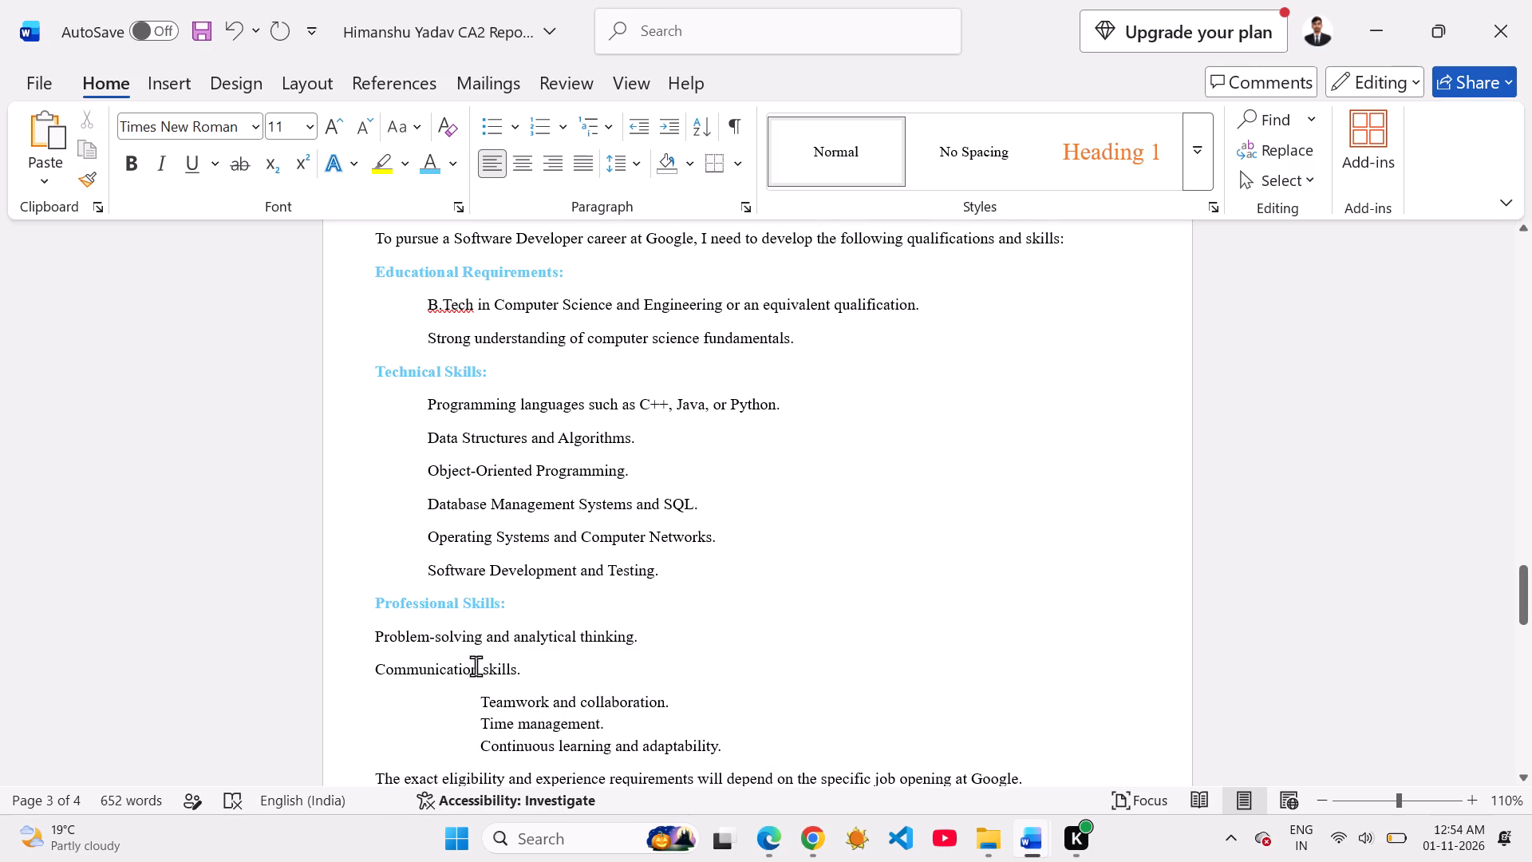
pyautogui.press('Down')
pyautogui.press('BackSpace')
pyautogui.press('BackSpace')
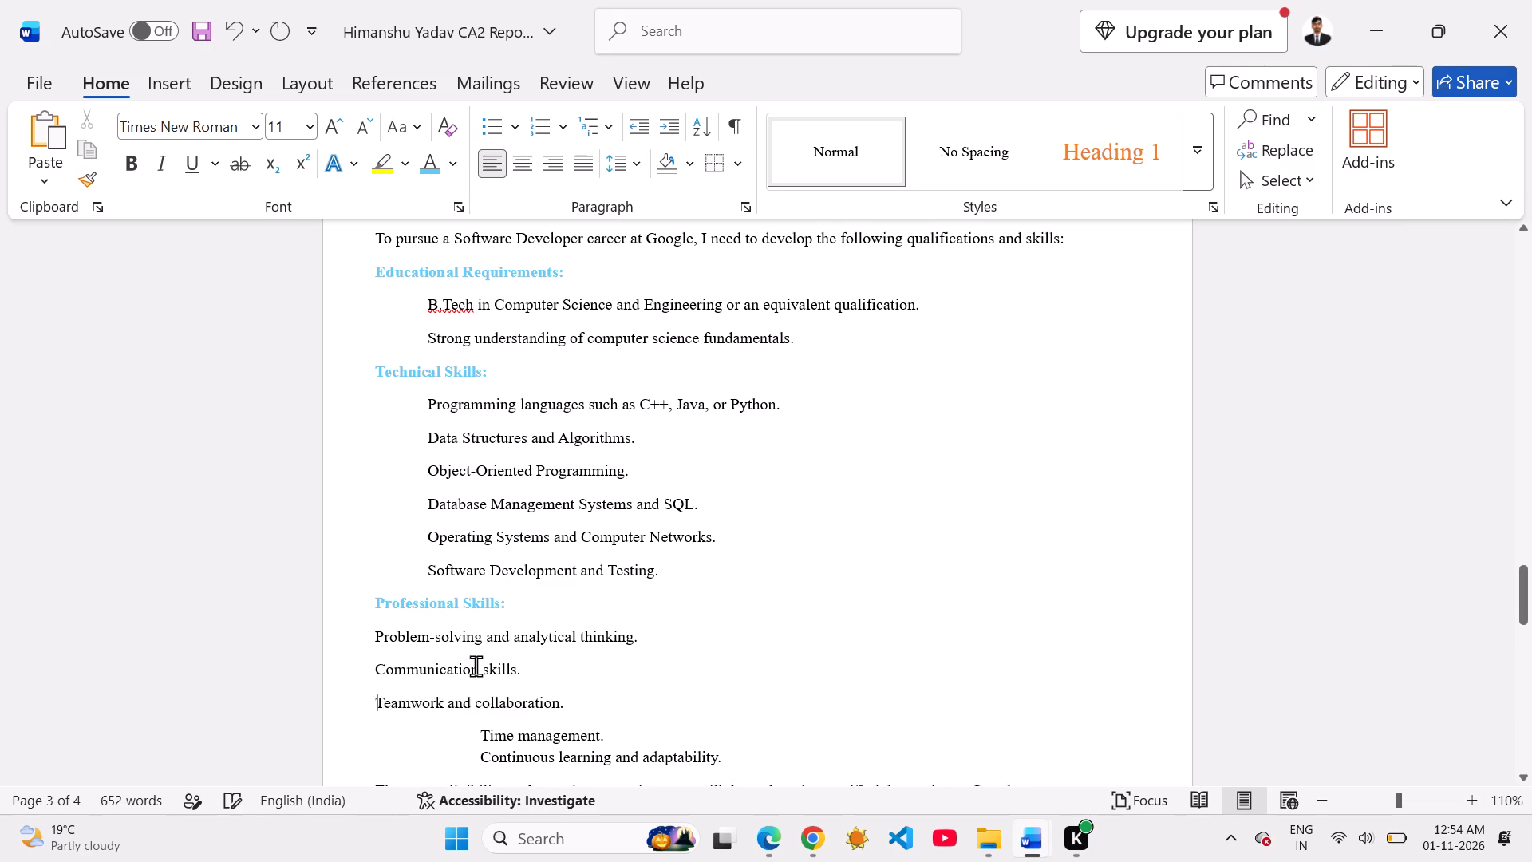
pyautogui.press('BackSpace')
pyautogui.press('Return')
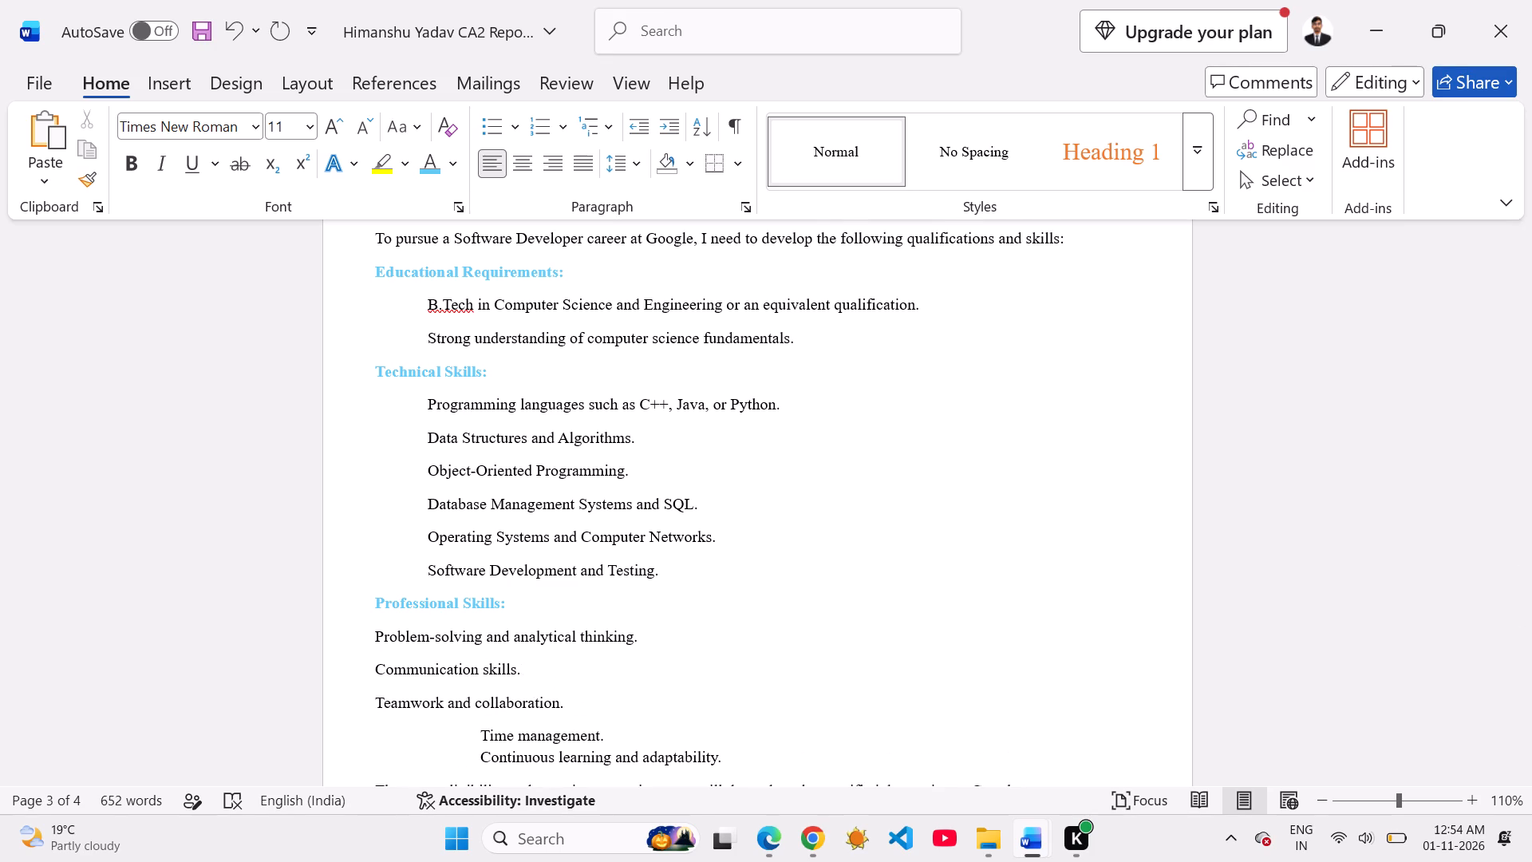
# Remove the indentation from the time management and continuous learning lines under Professional Skills, aligning them with the subheading.
pyautogui.press('Down')
pyautogui.press('Return')
pyautogui.press('Return')
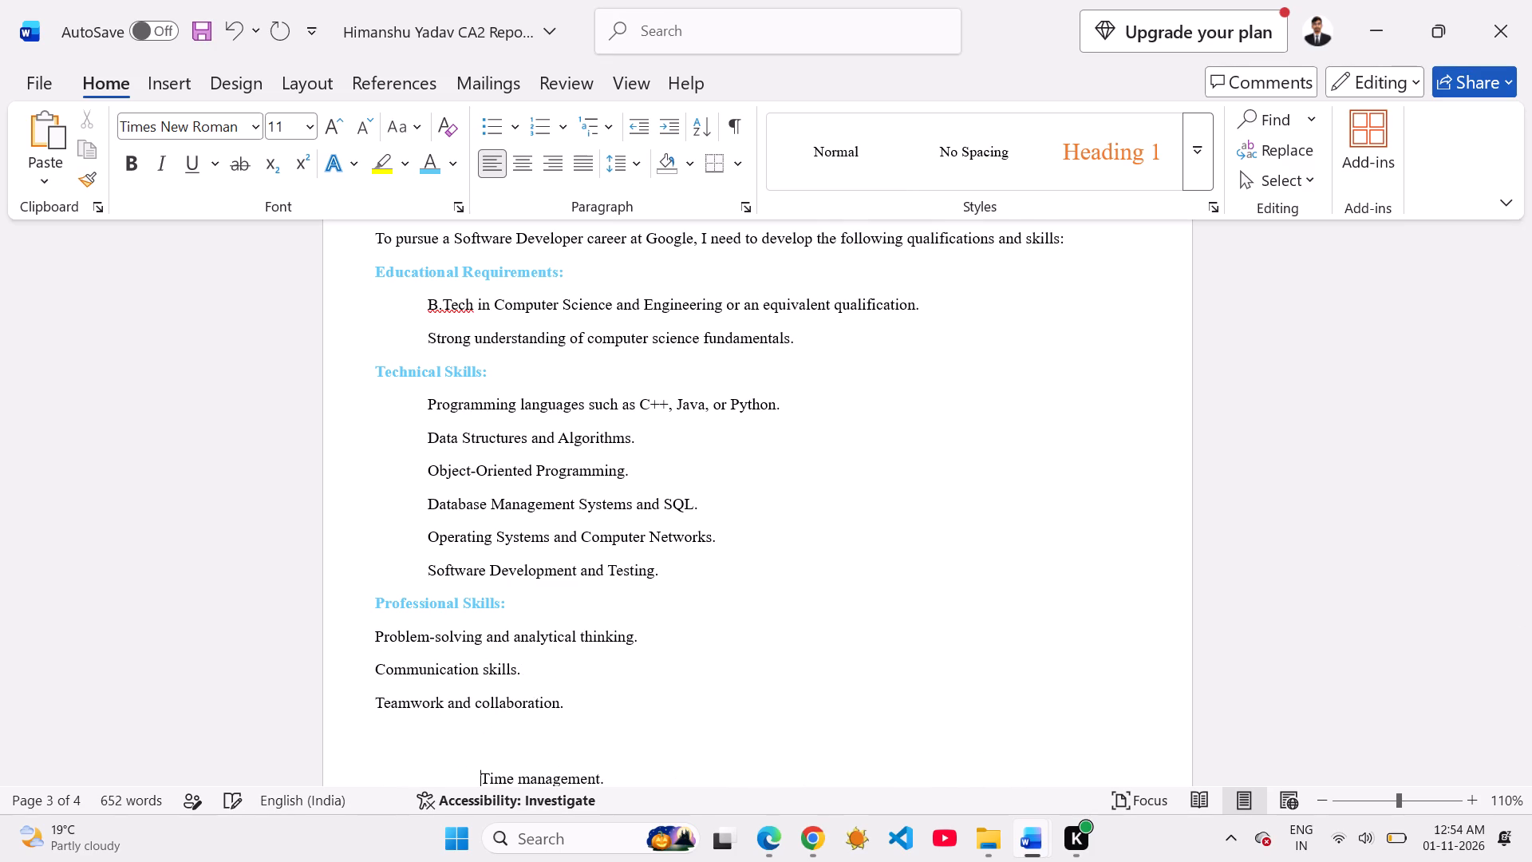
pyautogui.press('BackSpace')
pyautogui.press('BackSpace')
pyautogui.press('BackSpace')
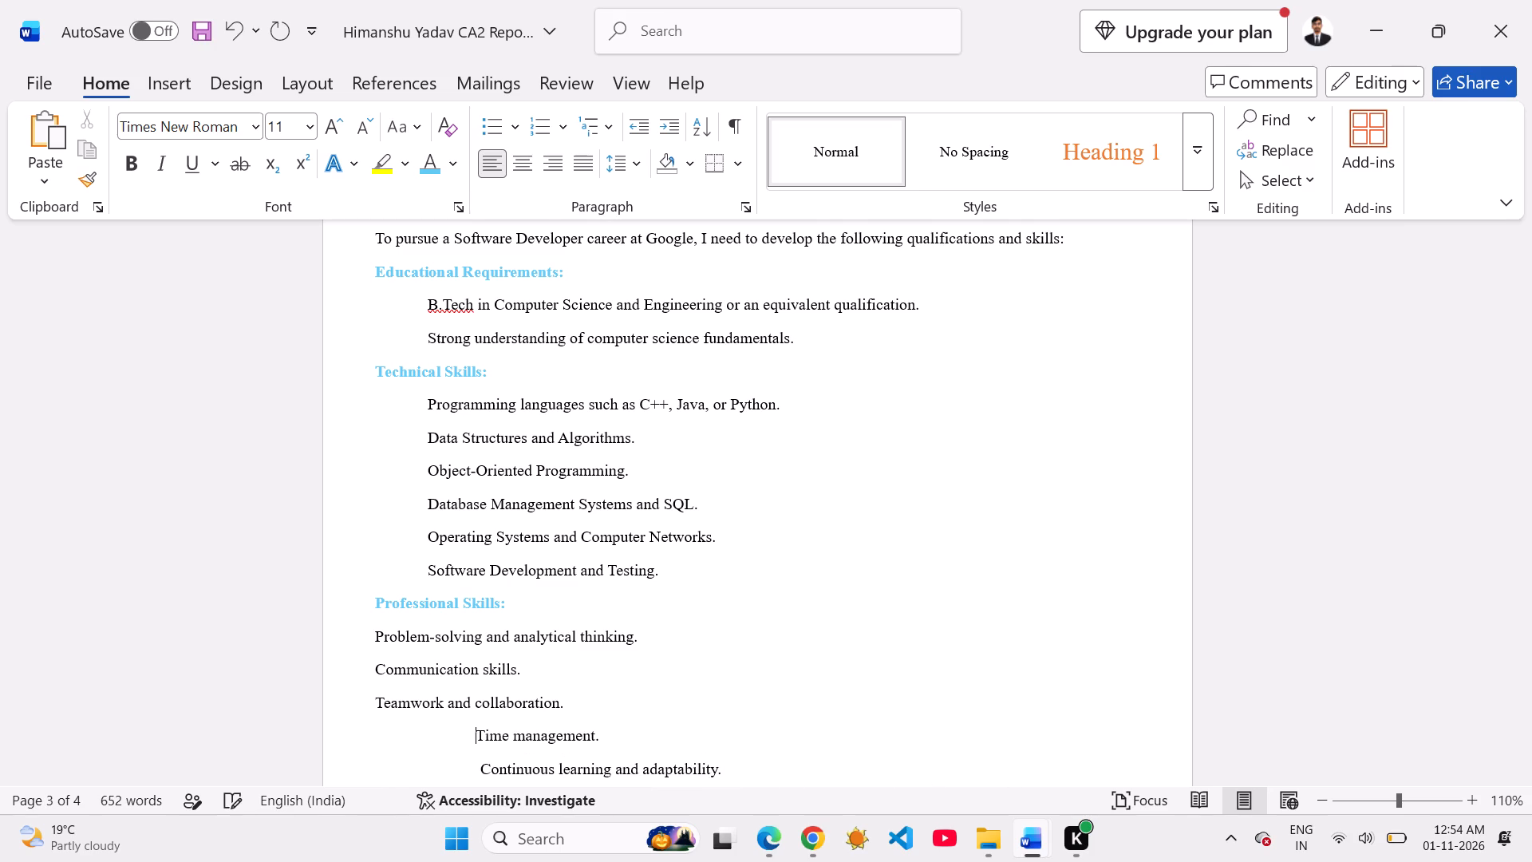
pyautogui.press('BackSpace')
pyautogui.press('Down')
pyautogui.press('BackSpace')
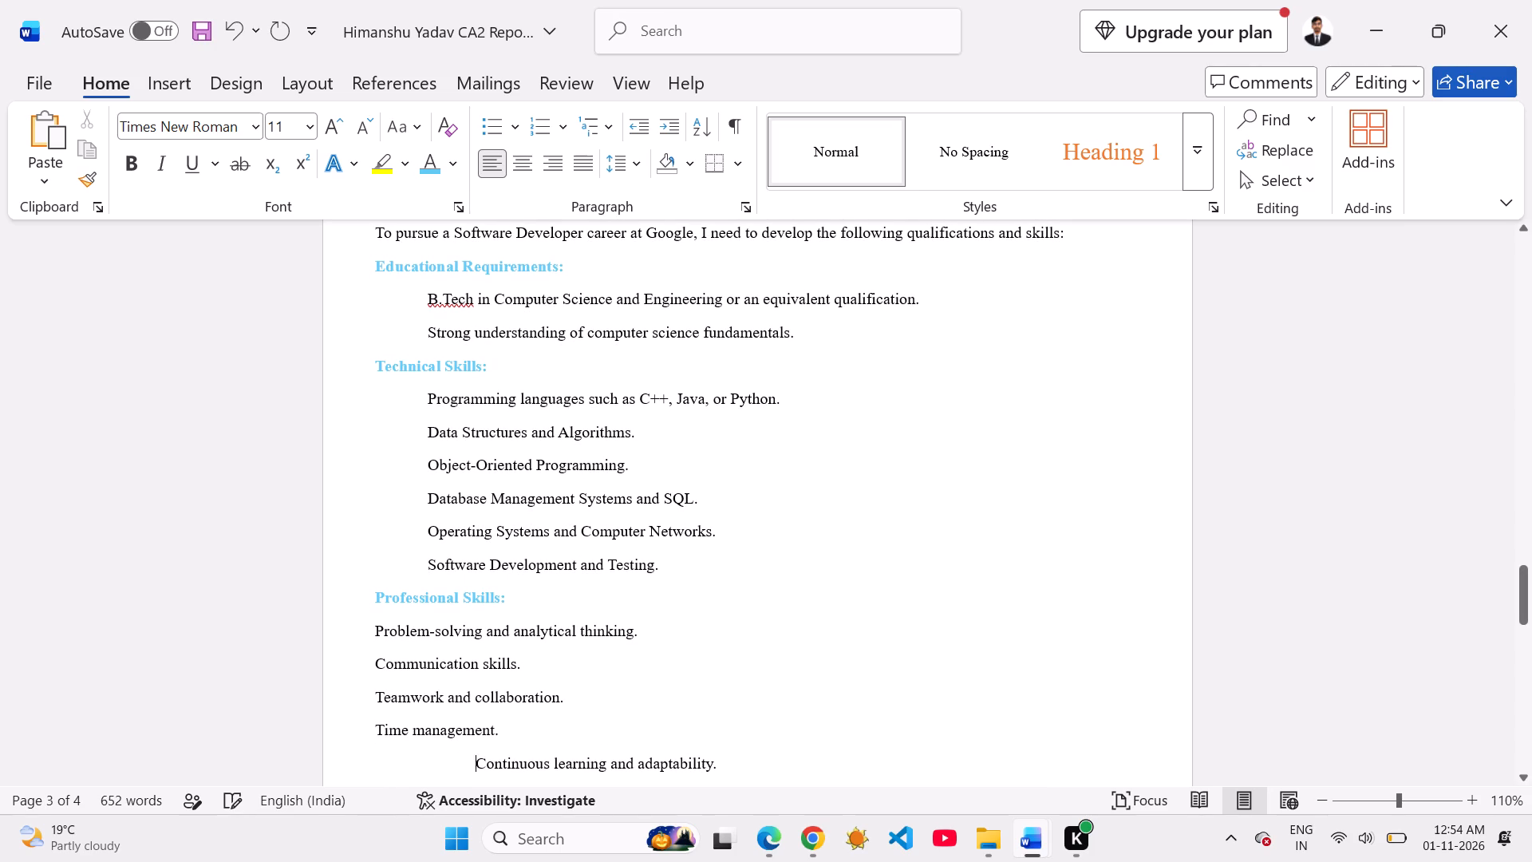
pyautogui.press('BackSpace')
pyautogui.press('BackSpace')
pyautogui.press('Return')
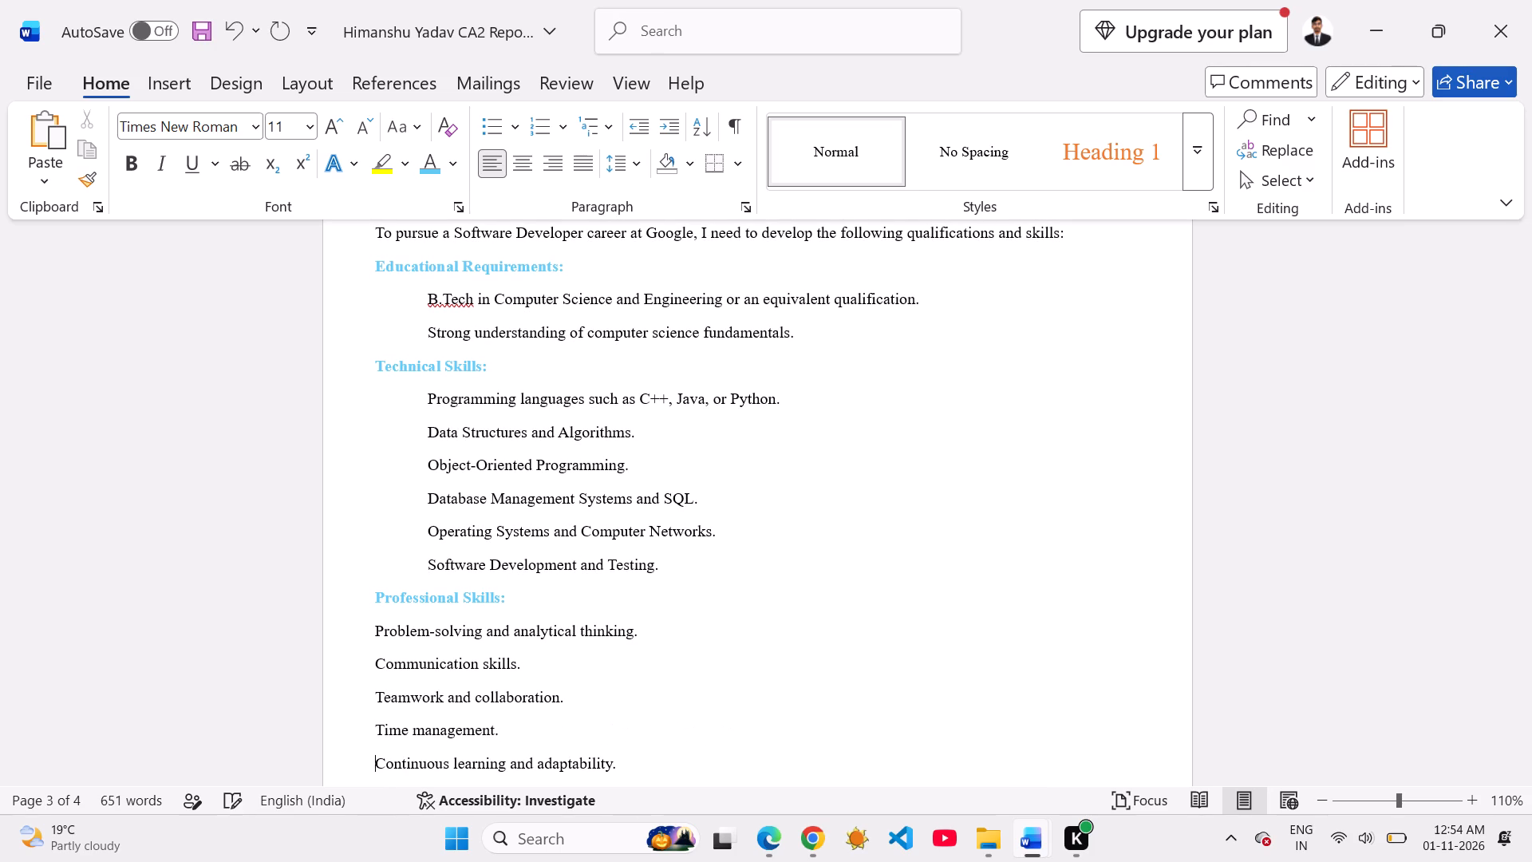
# Apply the multilevel list style that starts with four-diamond bullets to the five Professional Skills lines.
pyautogui.hscroll(1, 476, 666)
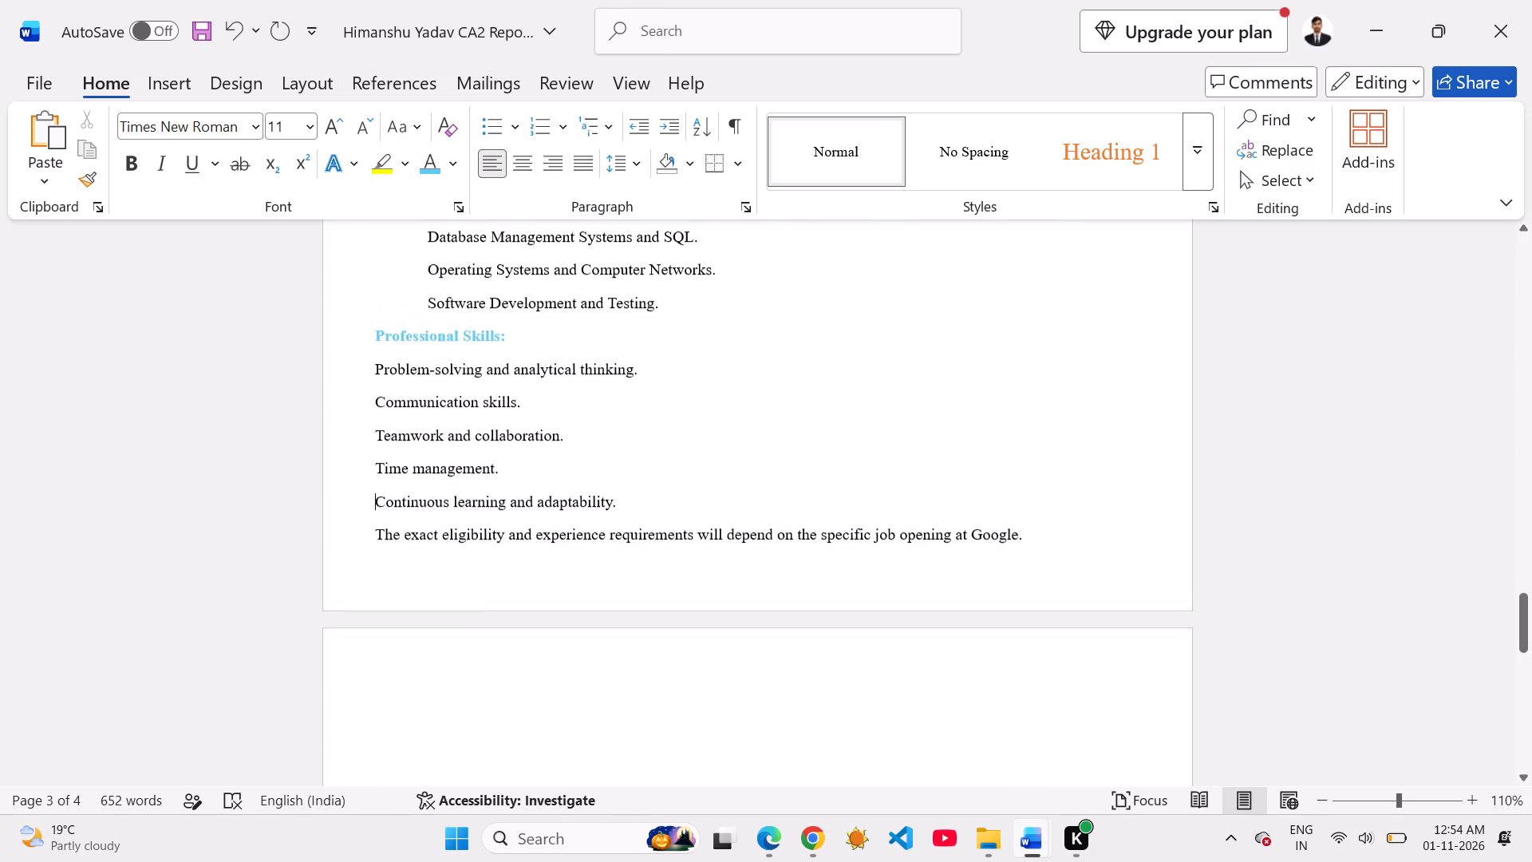
pyautogui.hscroll(1, 476, 666)
pyautogui.moveTo(369, 483); pyautogui.dragTo(642, 611)
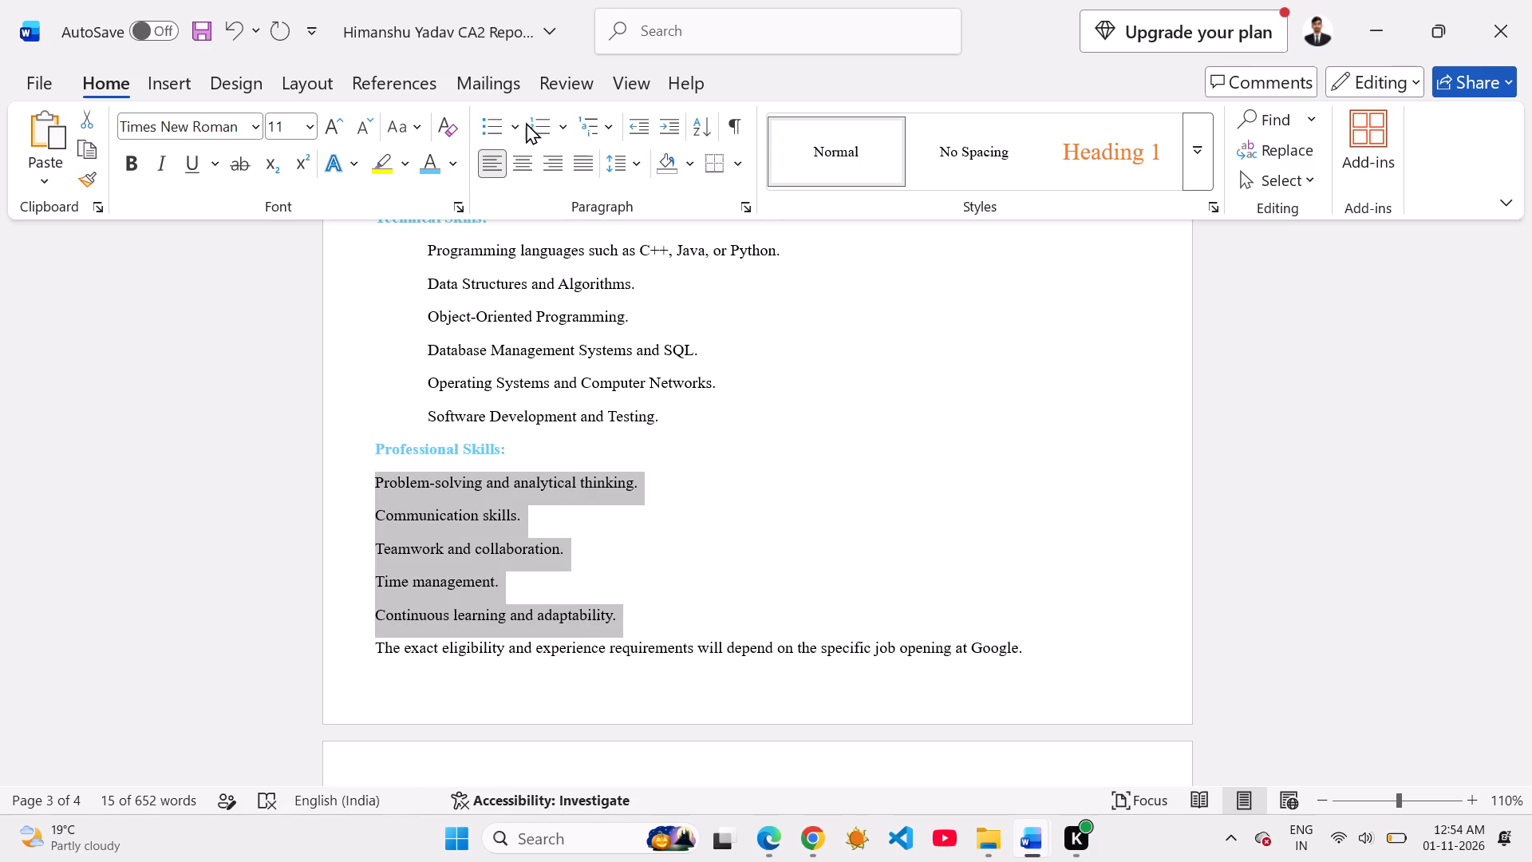
pyautogui.click(557, 125)
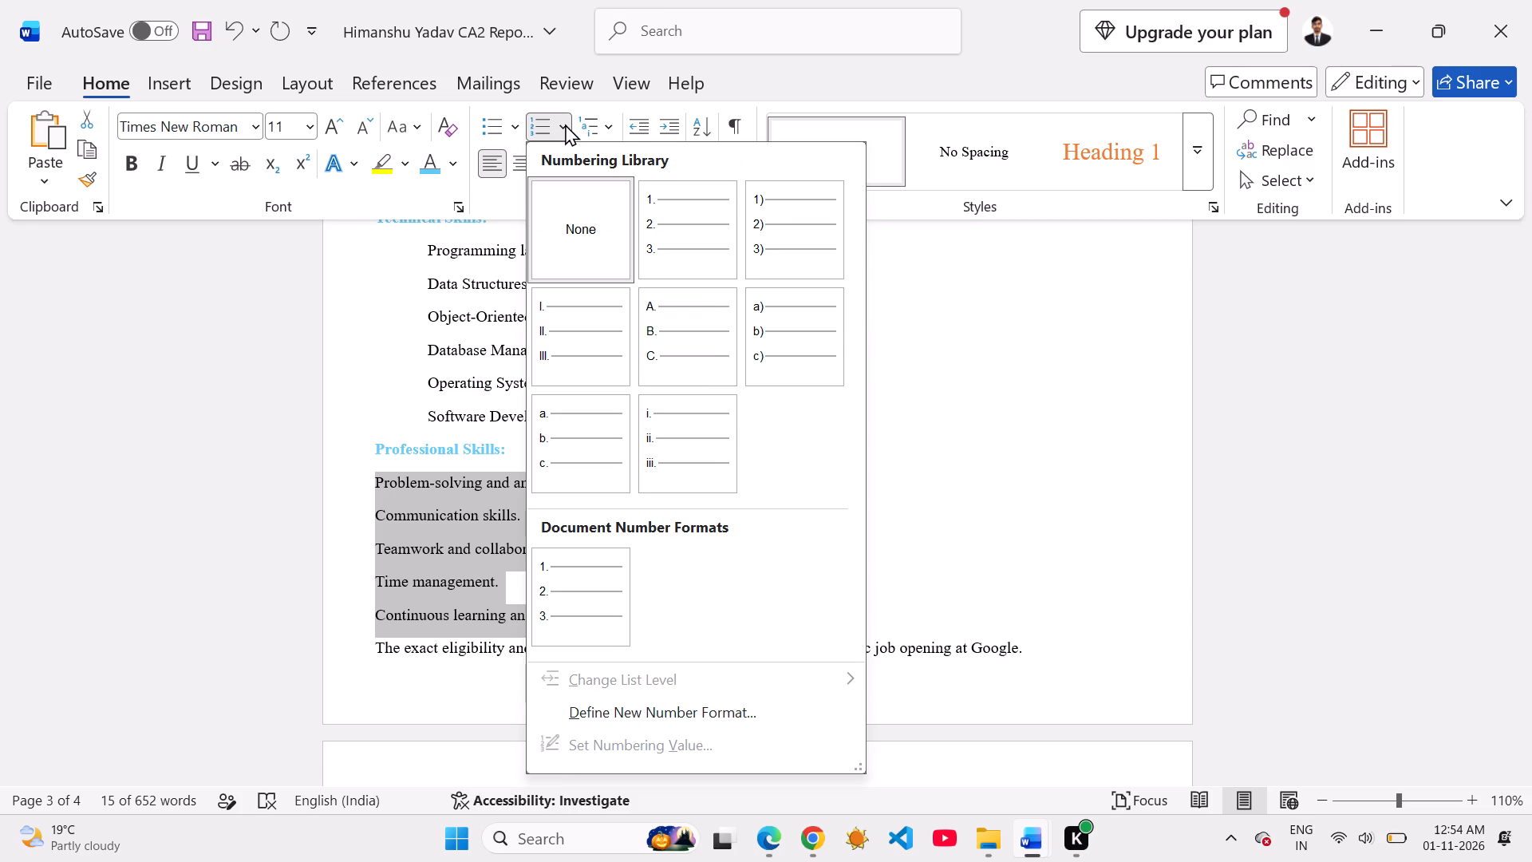
pyautogui.click(613, 125)
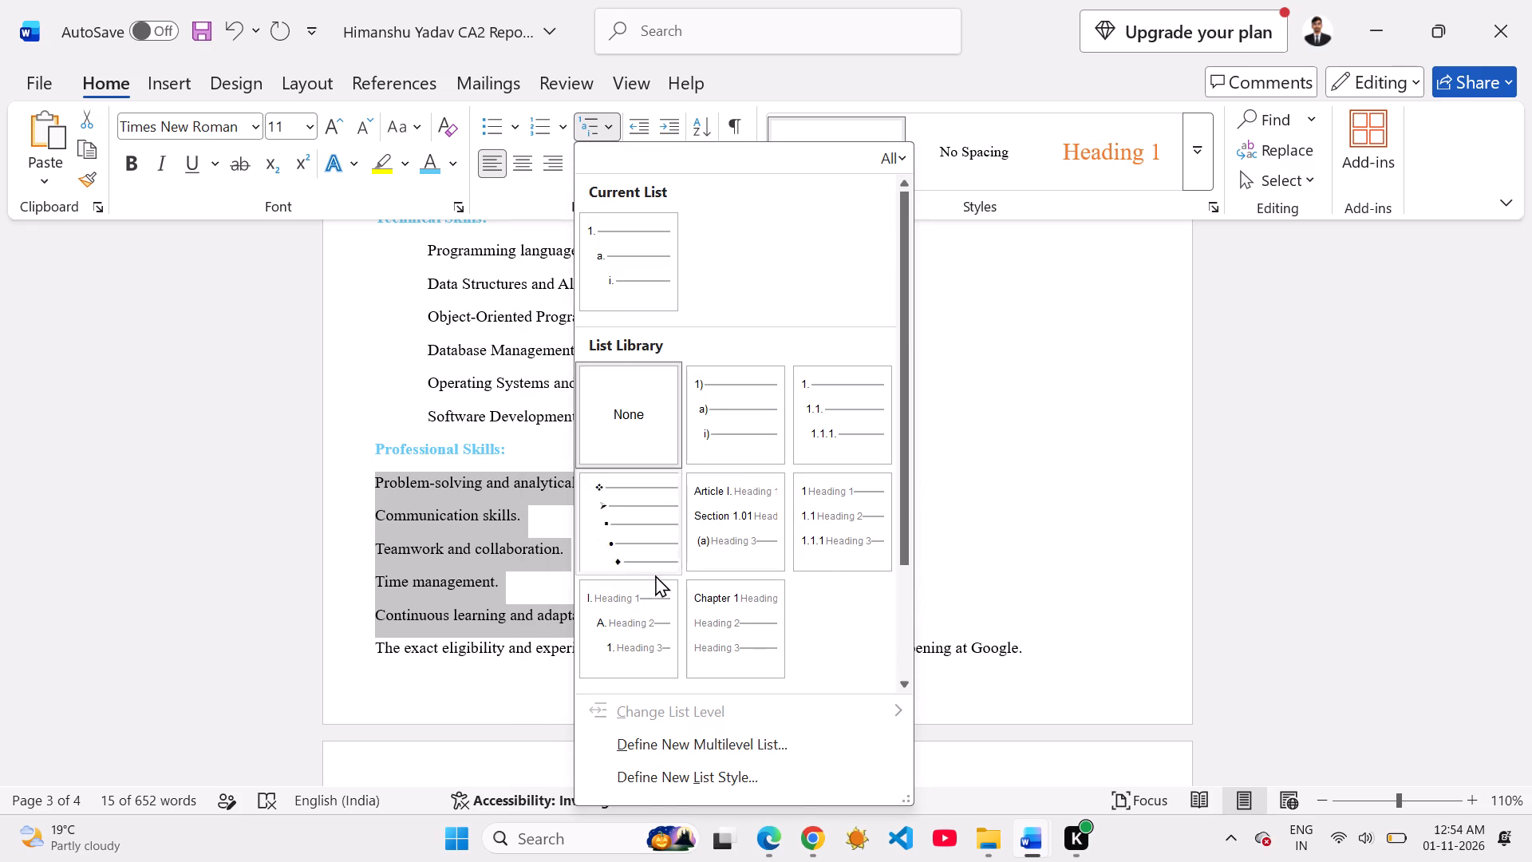
pyautogui.click(635, 521)
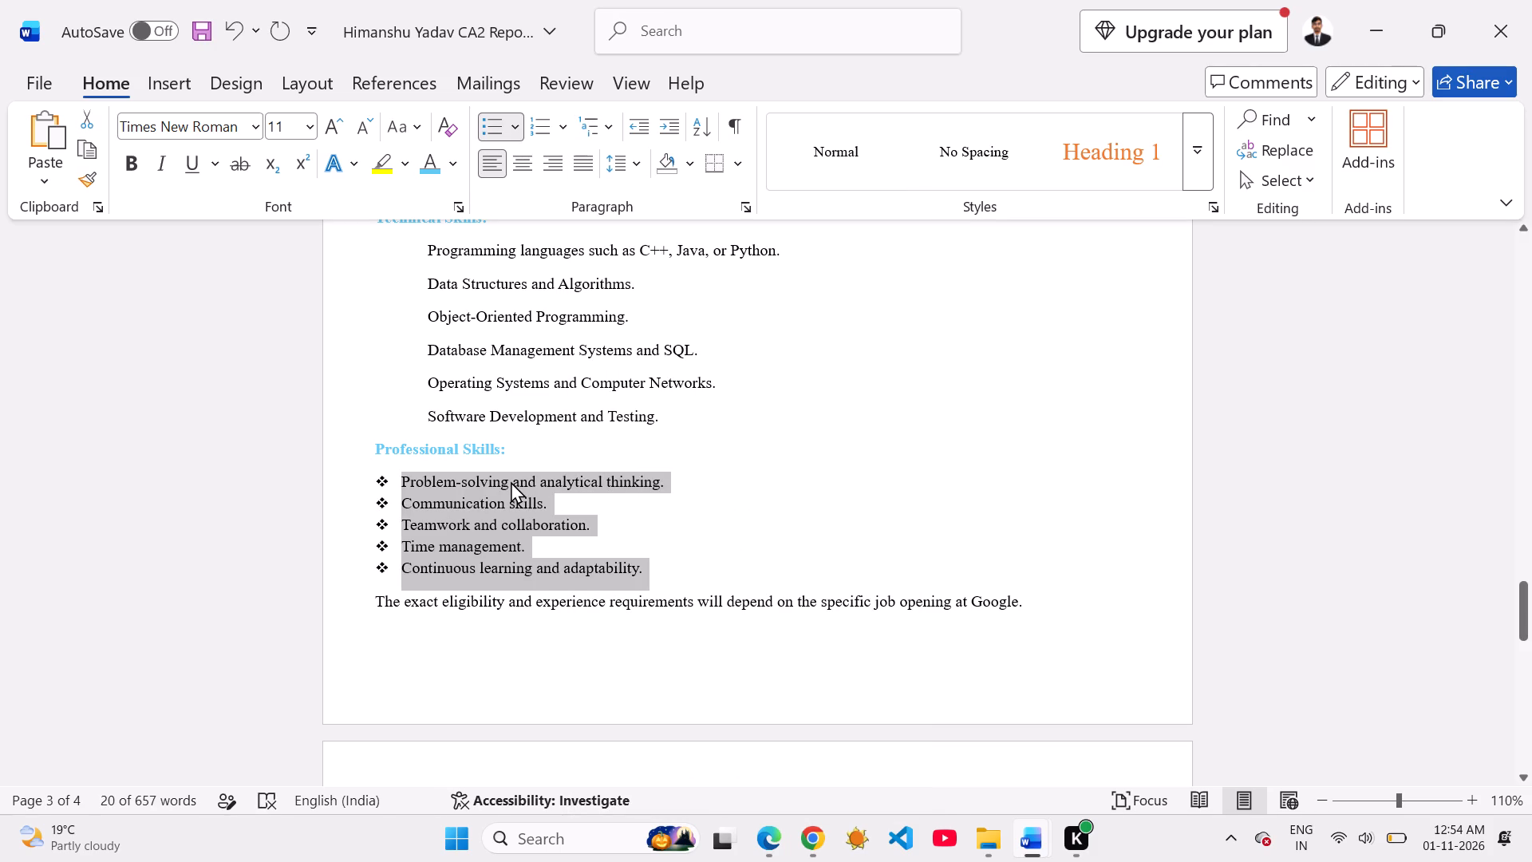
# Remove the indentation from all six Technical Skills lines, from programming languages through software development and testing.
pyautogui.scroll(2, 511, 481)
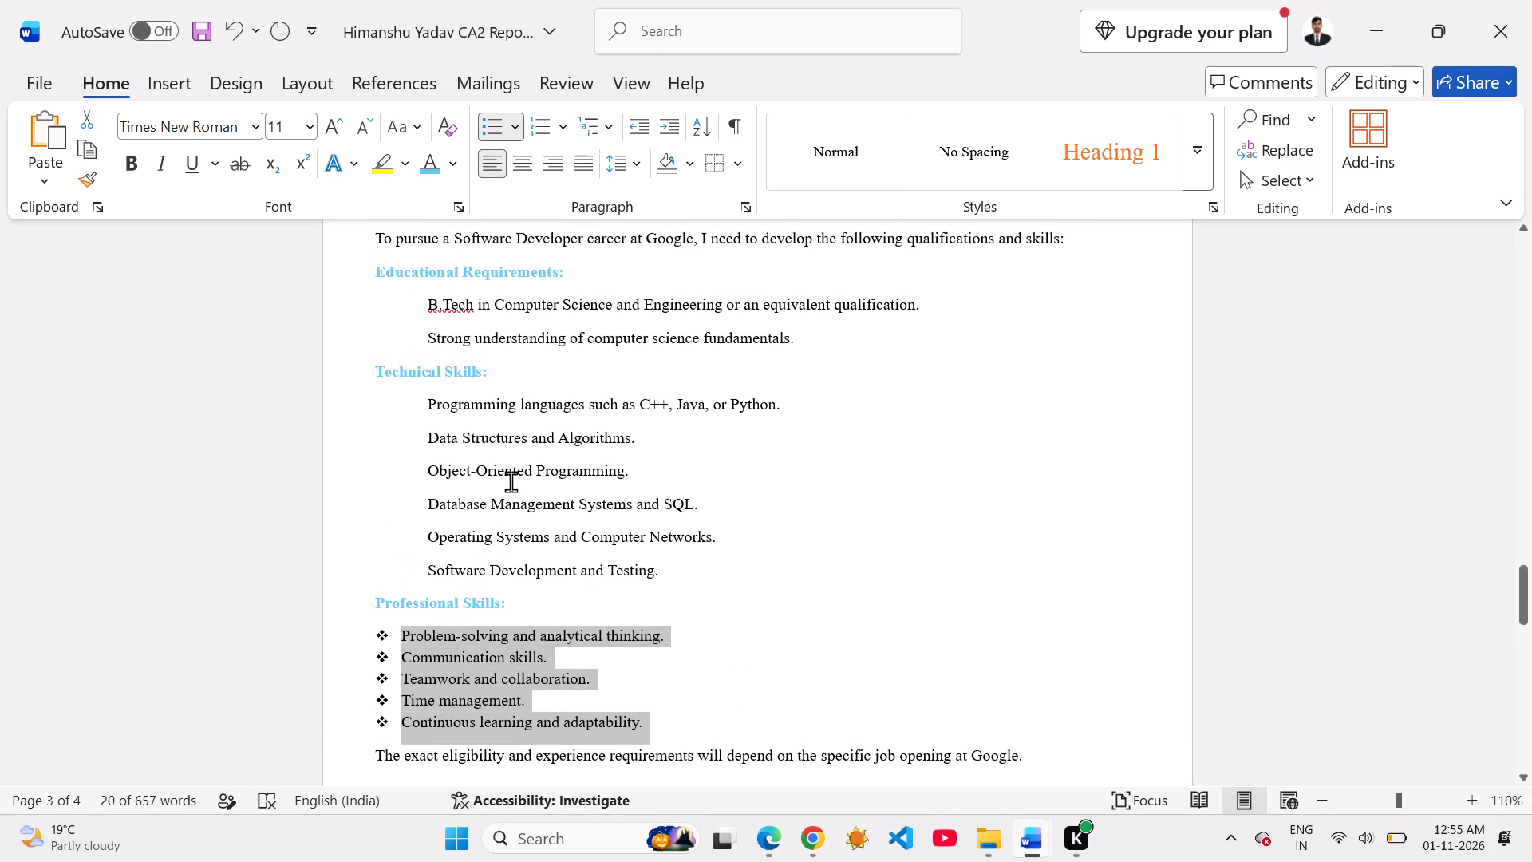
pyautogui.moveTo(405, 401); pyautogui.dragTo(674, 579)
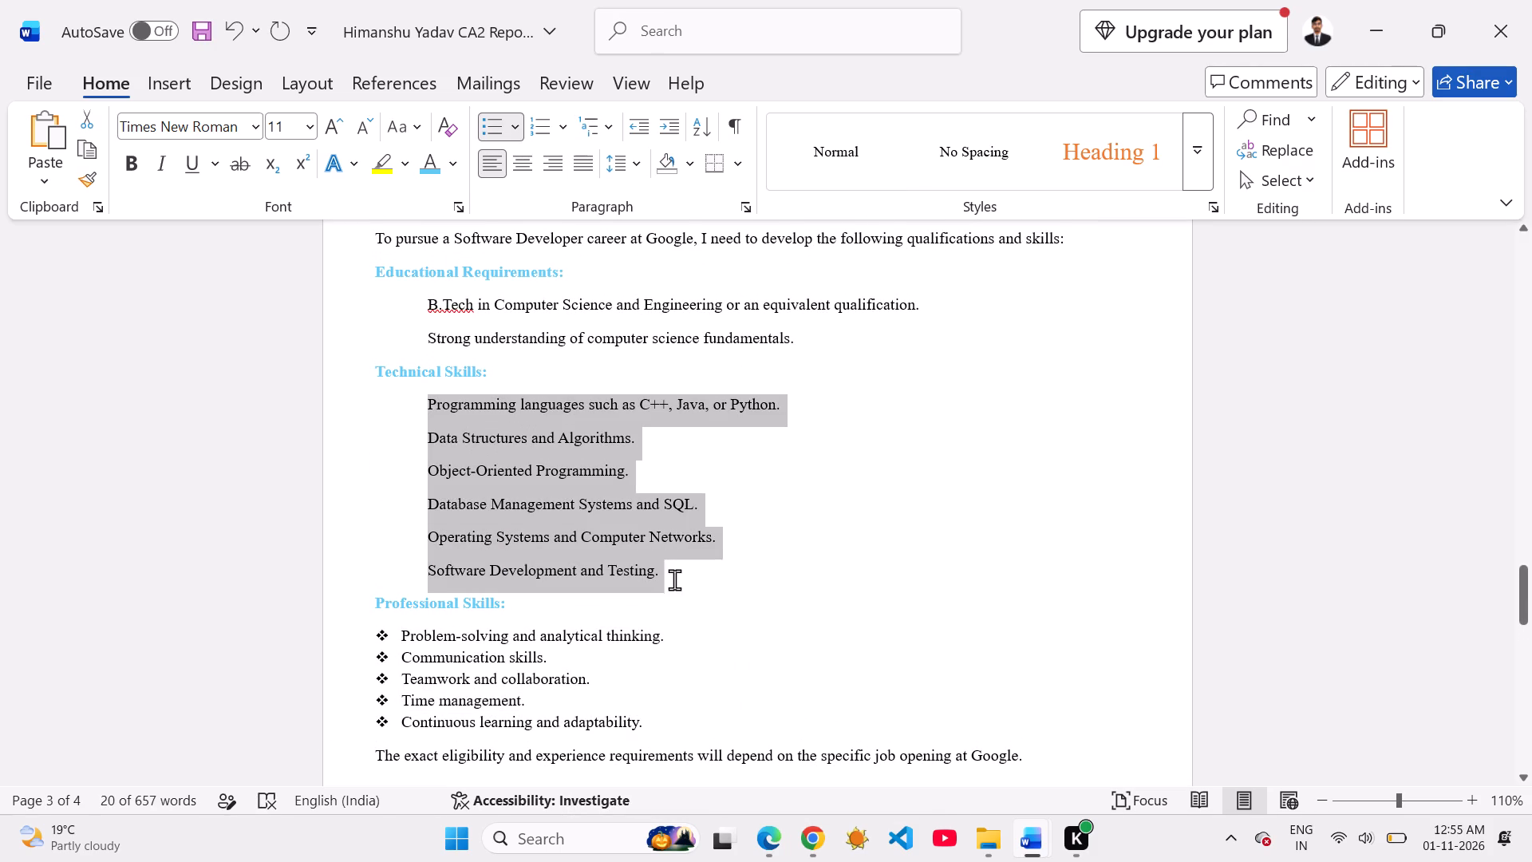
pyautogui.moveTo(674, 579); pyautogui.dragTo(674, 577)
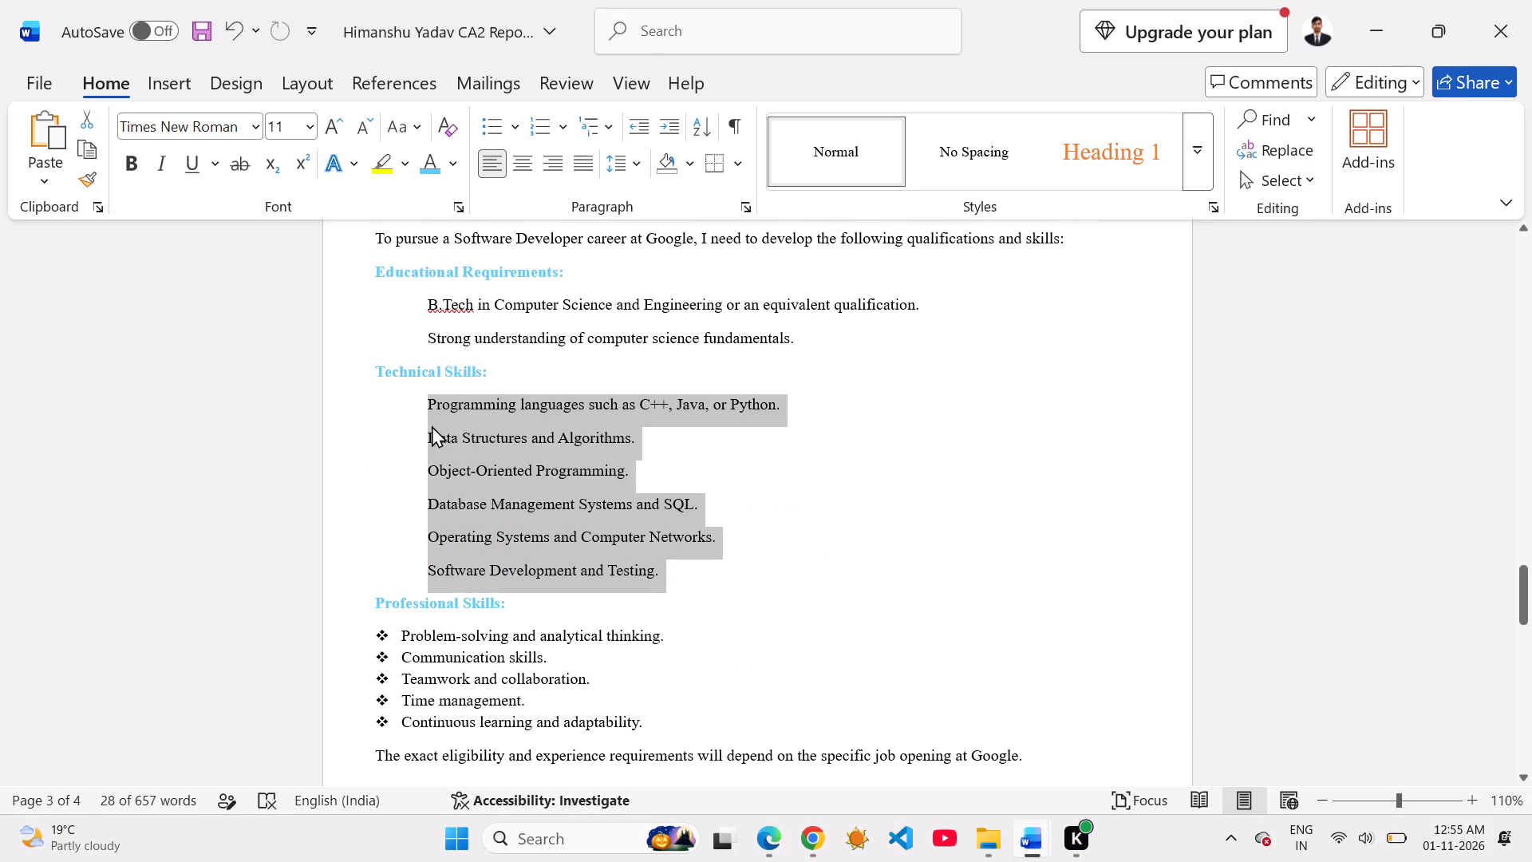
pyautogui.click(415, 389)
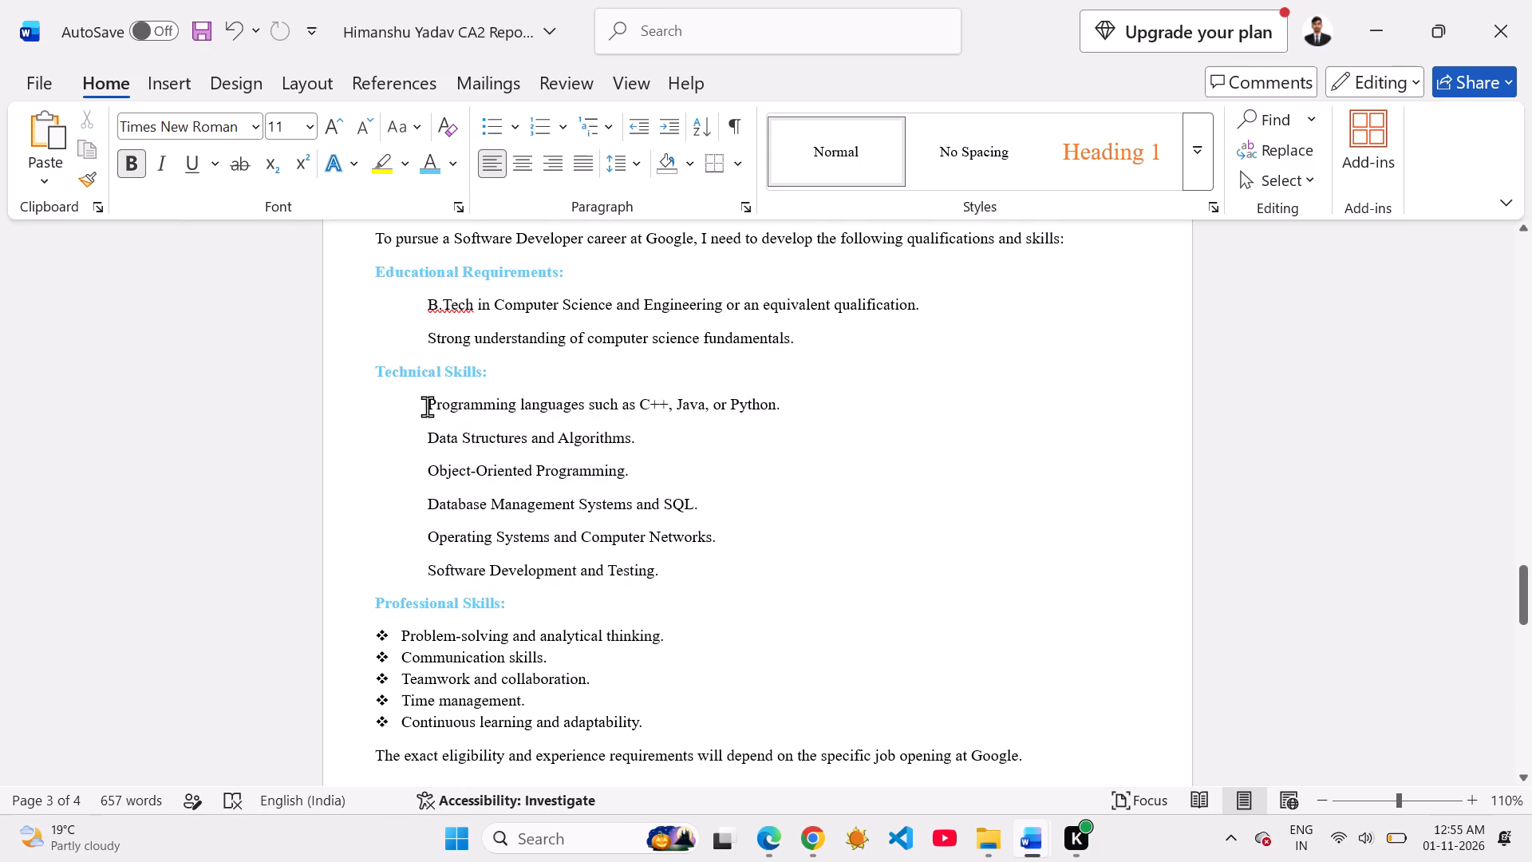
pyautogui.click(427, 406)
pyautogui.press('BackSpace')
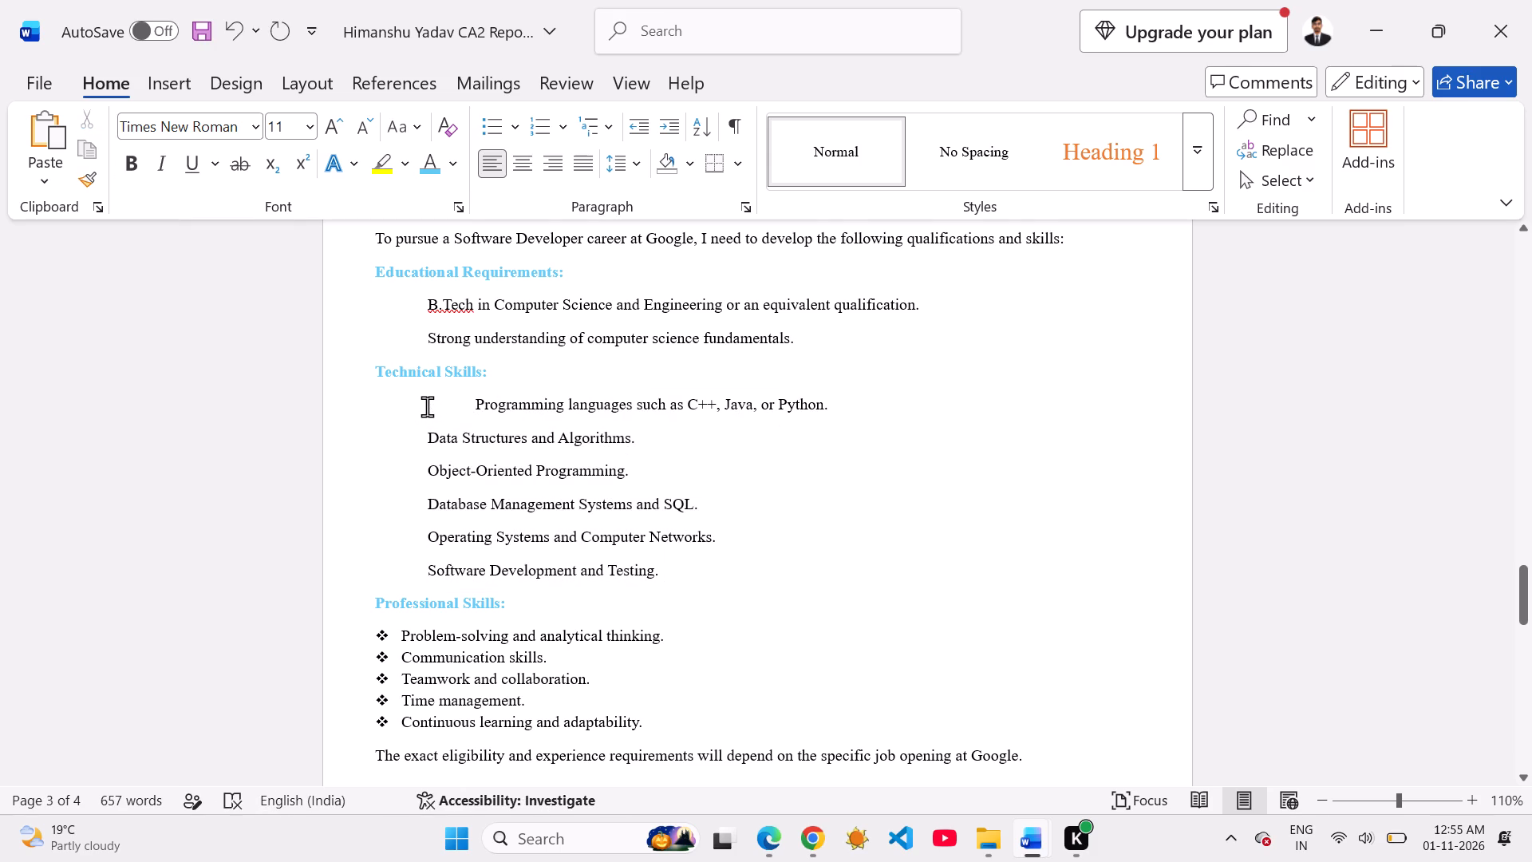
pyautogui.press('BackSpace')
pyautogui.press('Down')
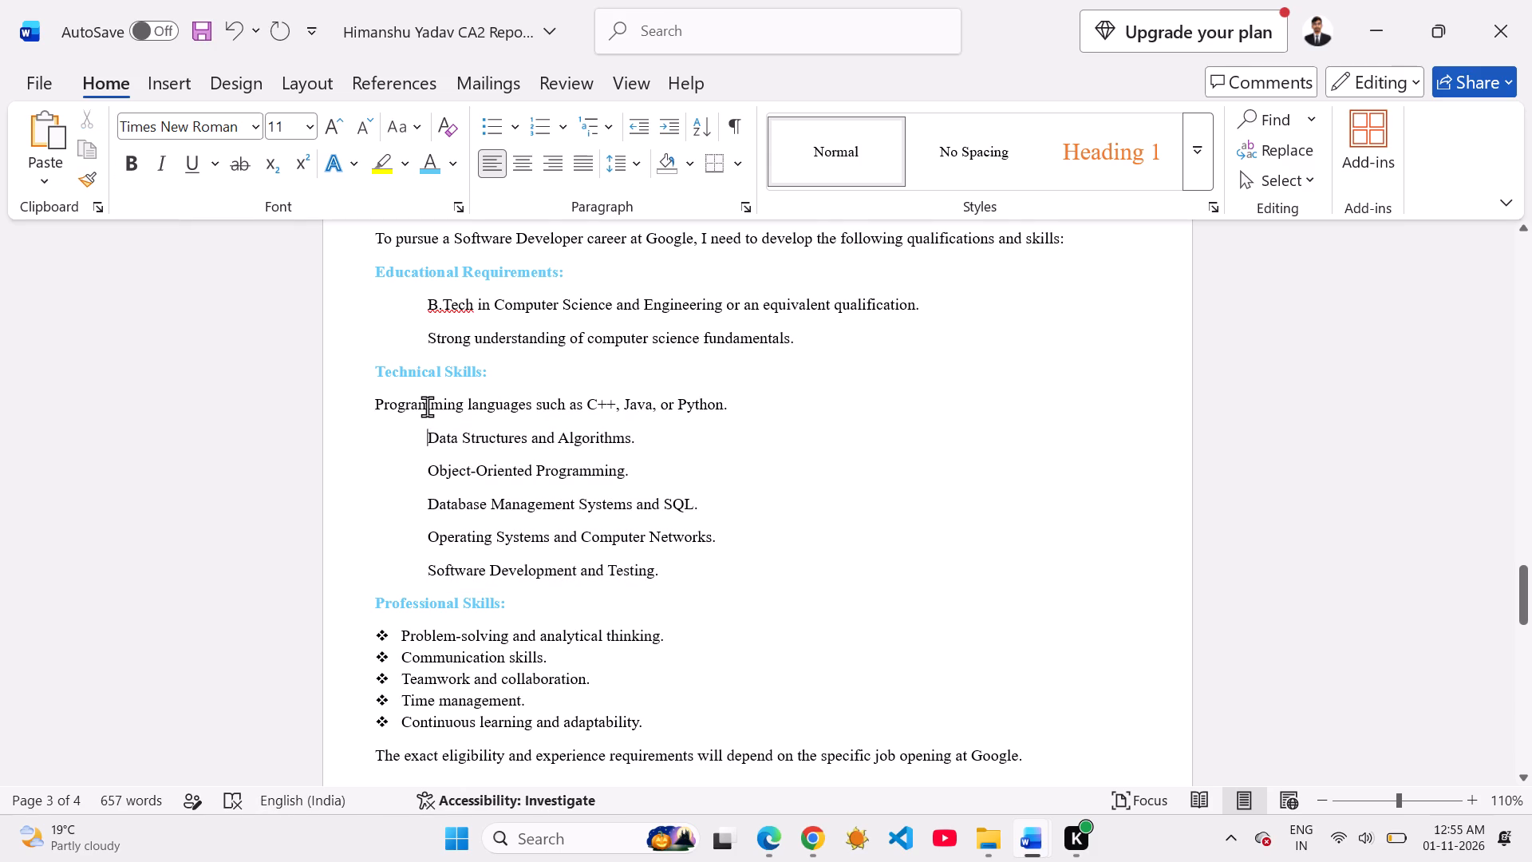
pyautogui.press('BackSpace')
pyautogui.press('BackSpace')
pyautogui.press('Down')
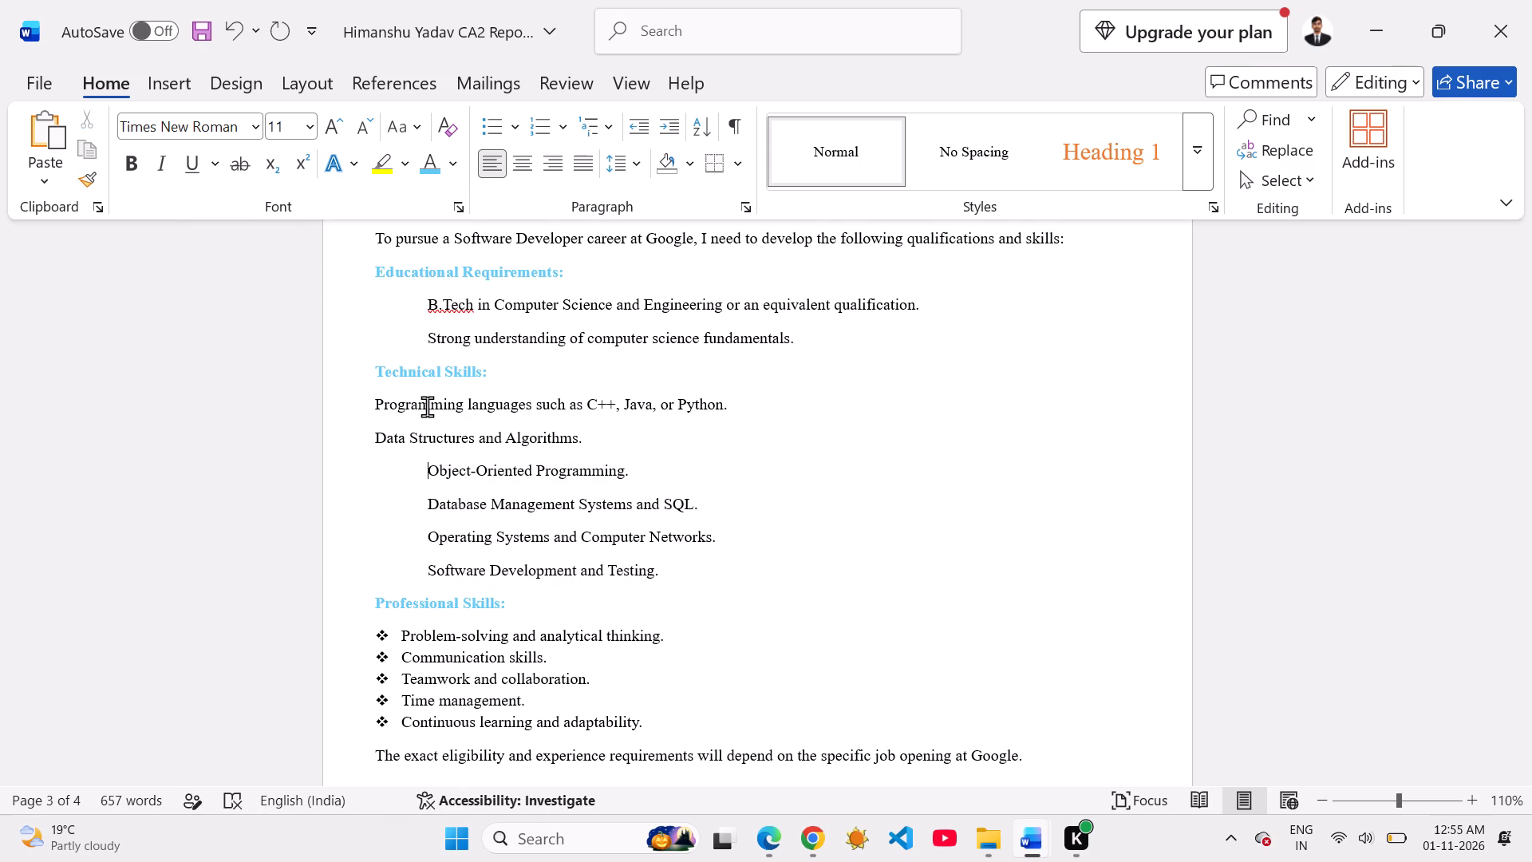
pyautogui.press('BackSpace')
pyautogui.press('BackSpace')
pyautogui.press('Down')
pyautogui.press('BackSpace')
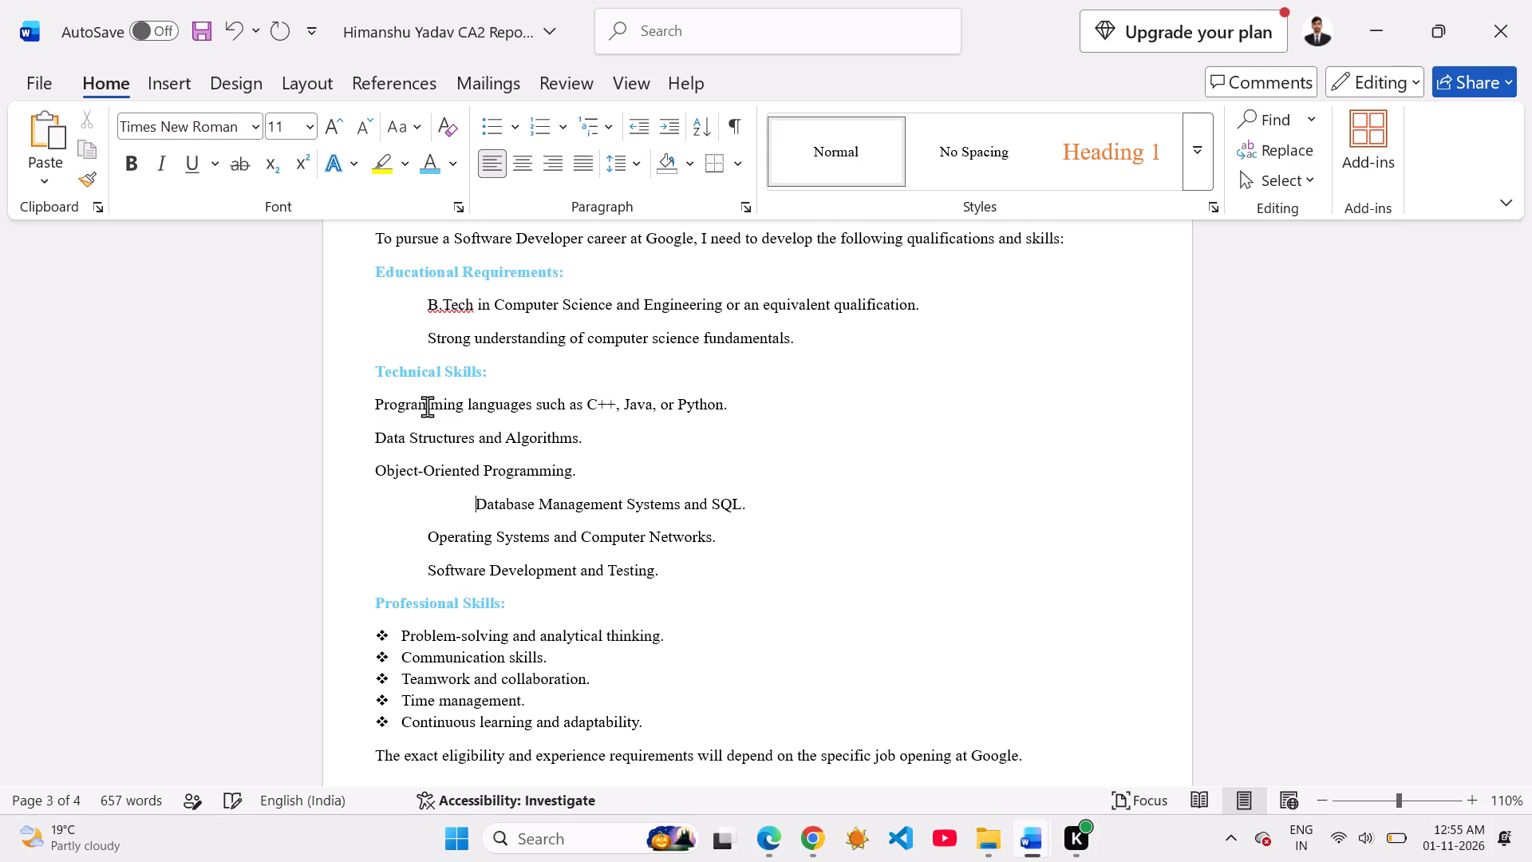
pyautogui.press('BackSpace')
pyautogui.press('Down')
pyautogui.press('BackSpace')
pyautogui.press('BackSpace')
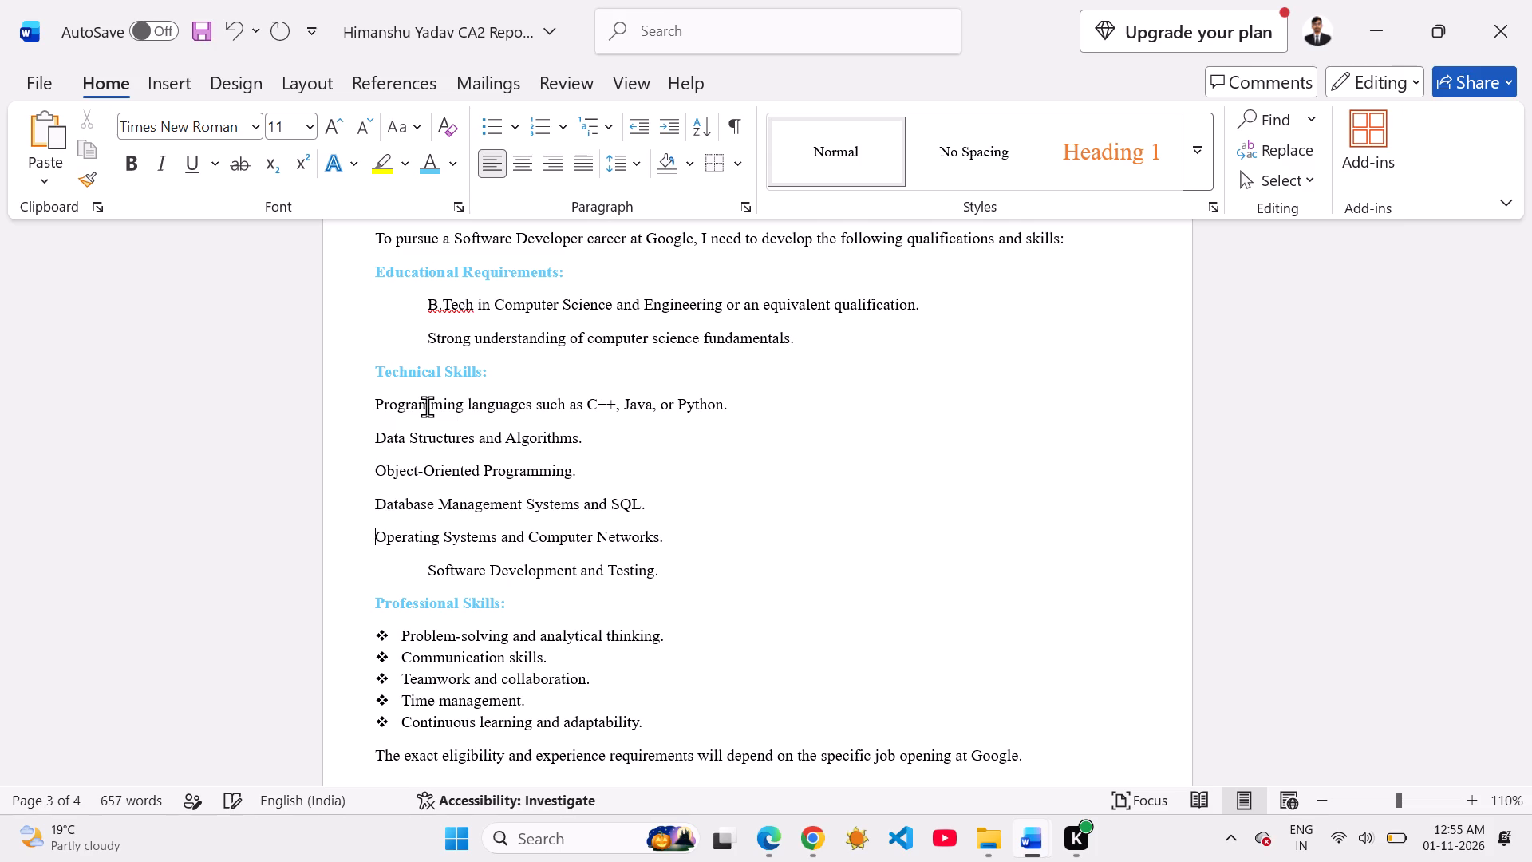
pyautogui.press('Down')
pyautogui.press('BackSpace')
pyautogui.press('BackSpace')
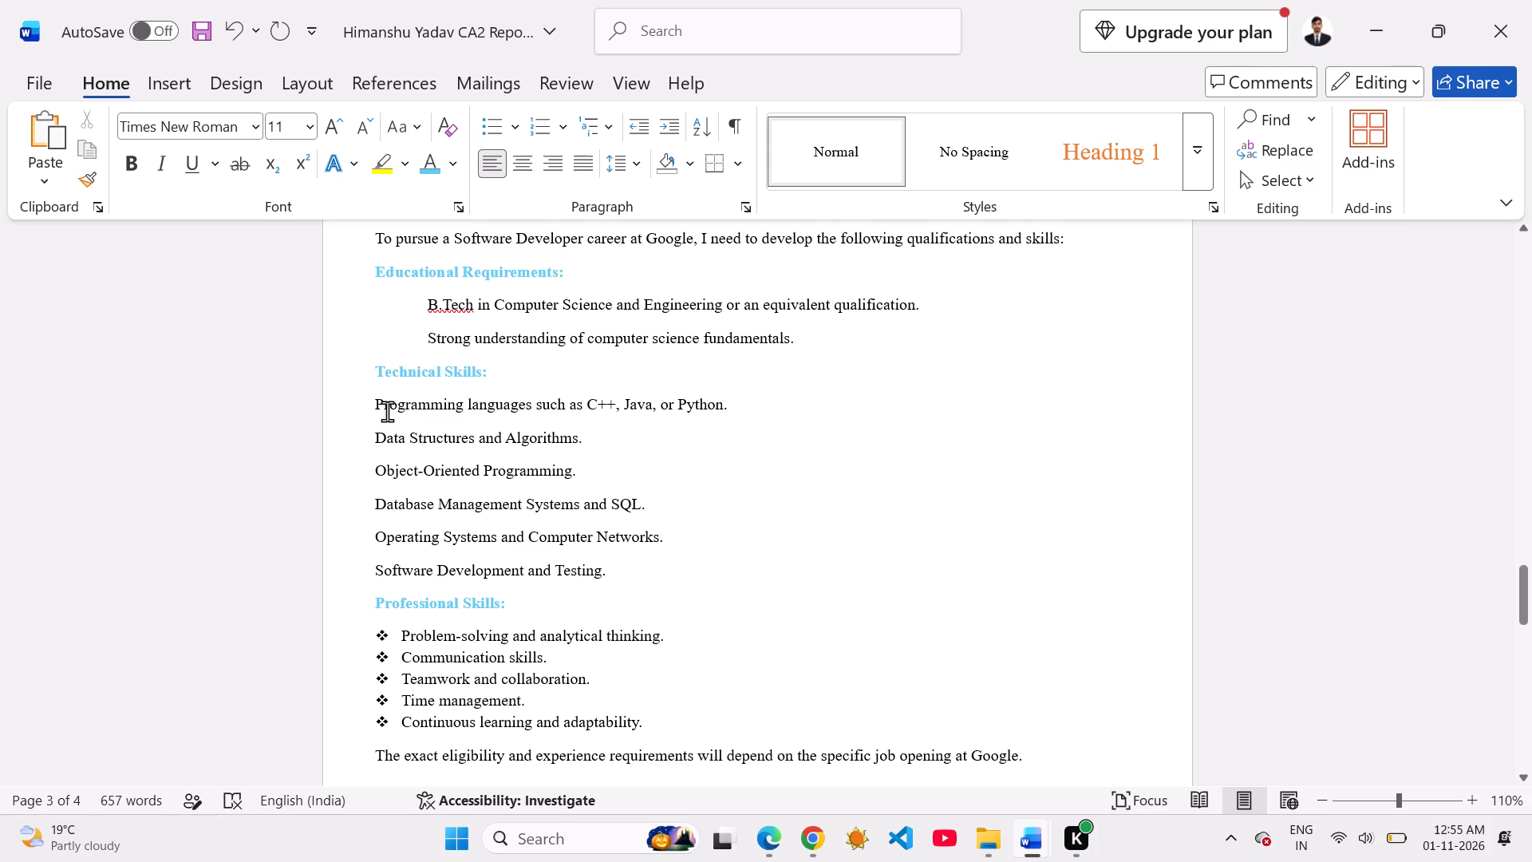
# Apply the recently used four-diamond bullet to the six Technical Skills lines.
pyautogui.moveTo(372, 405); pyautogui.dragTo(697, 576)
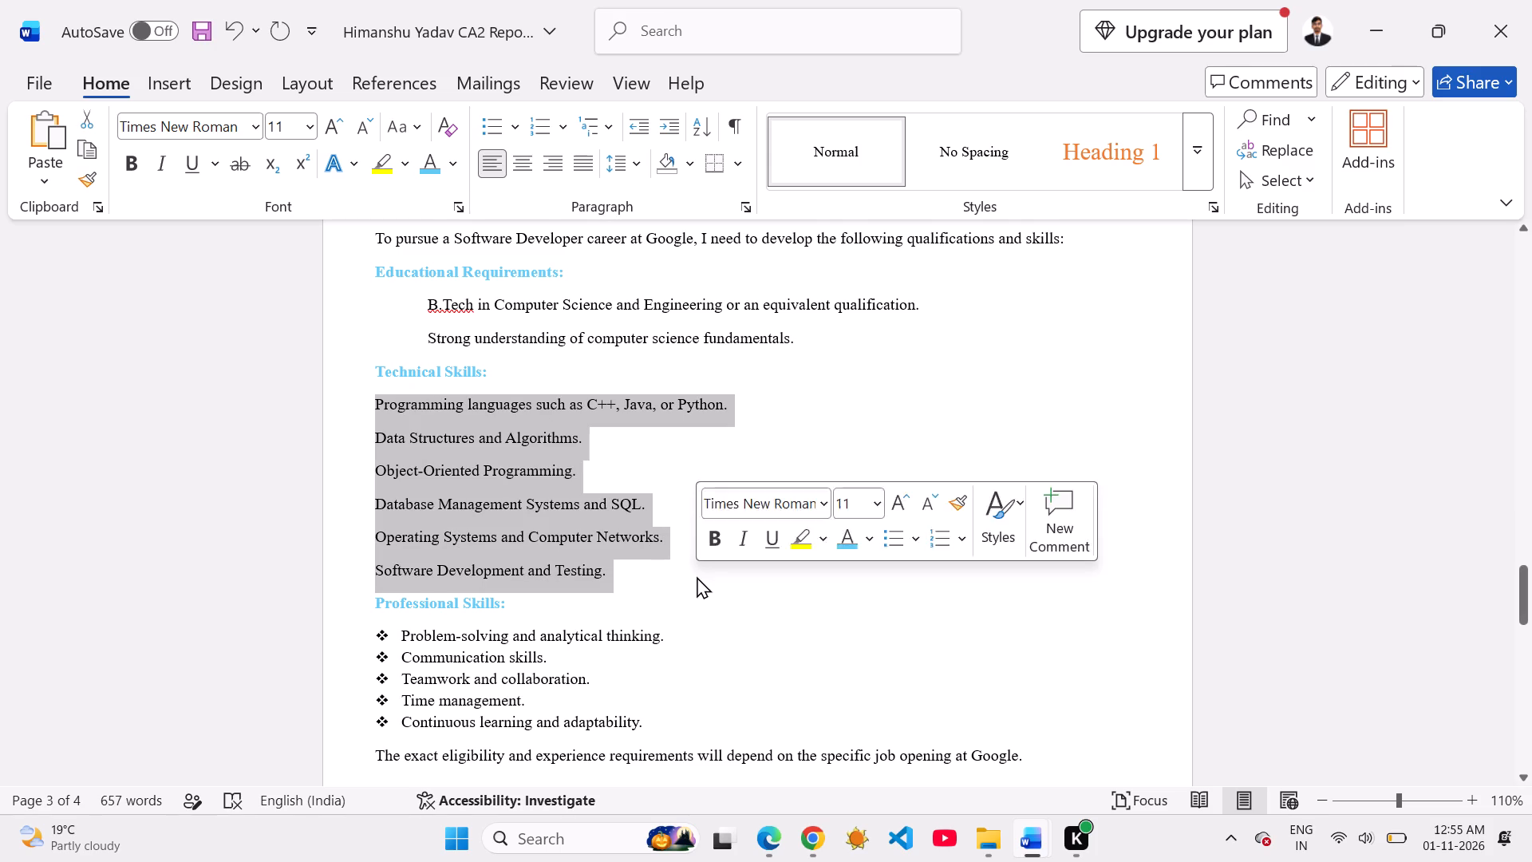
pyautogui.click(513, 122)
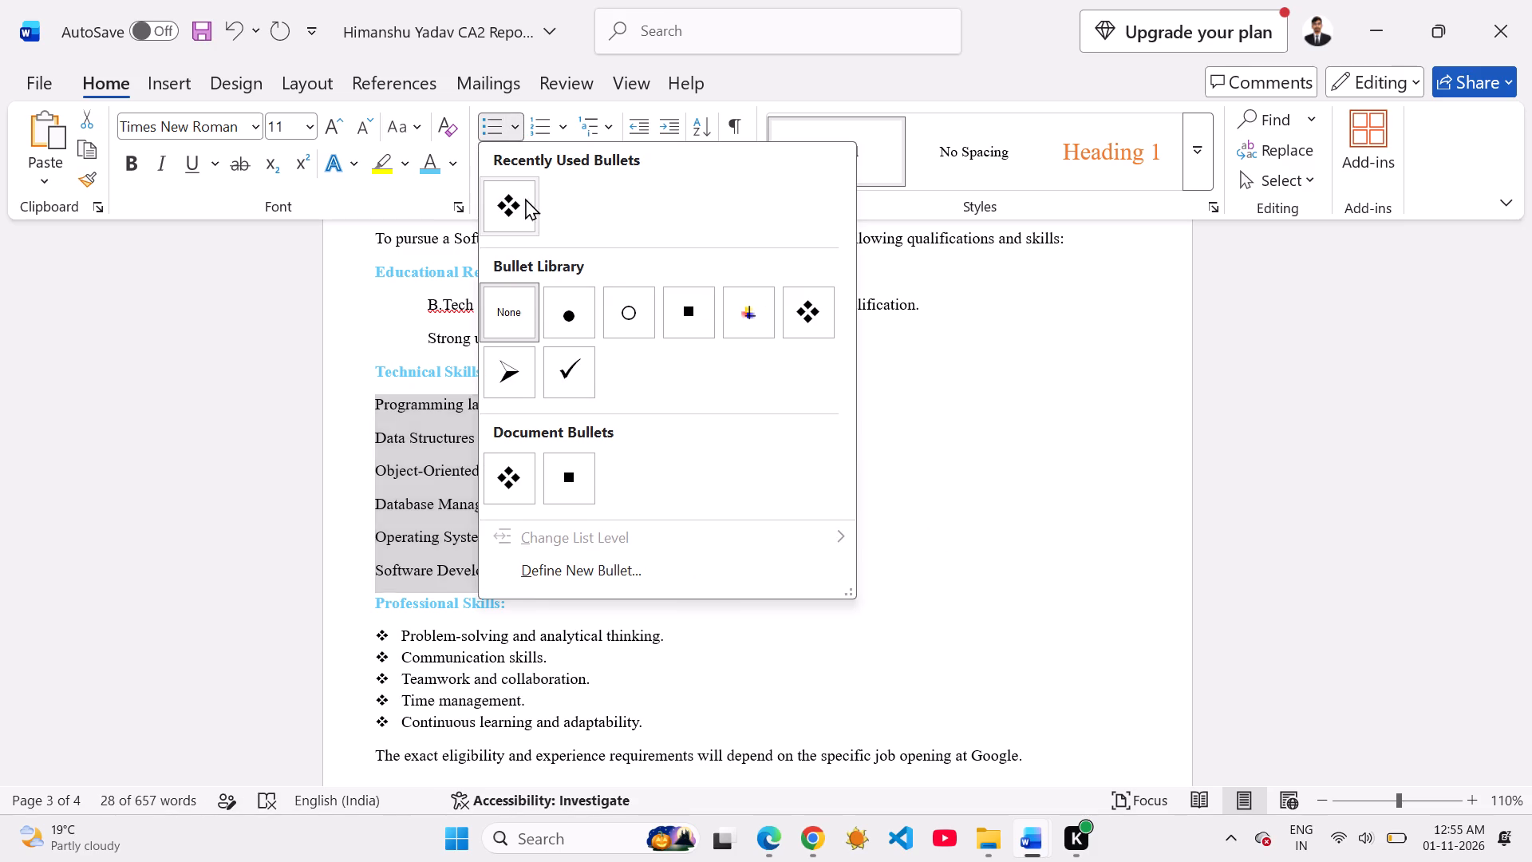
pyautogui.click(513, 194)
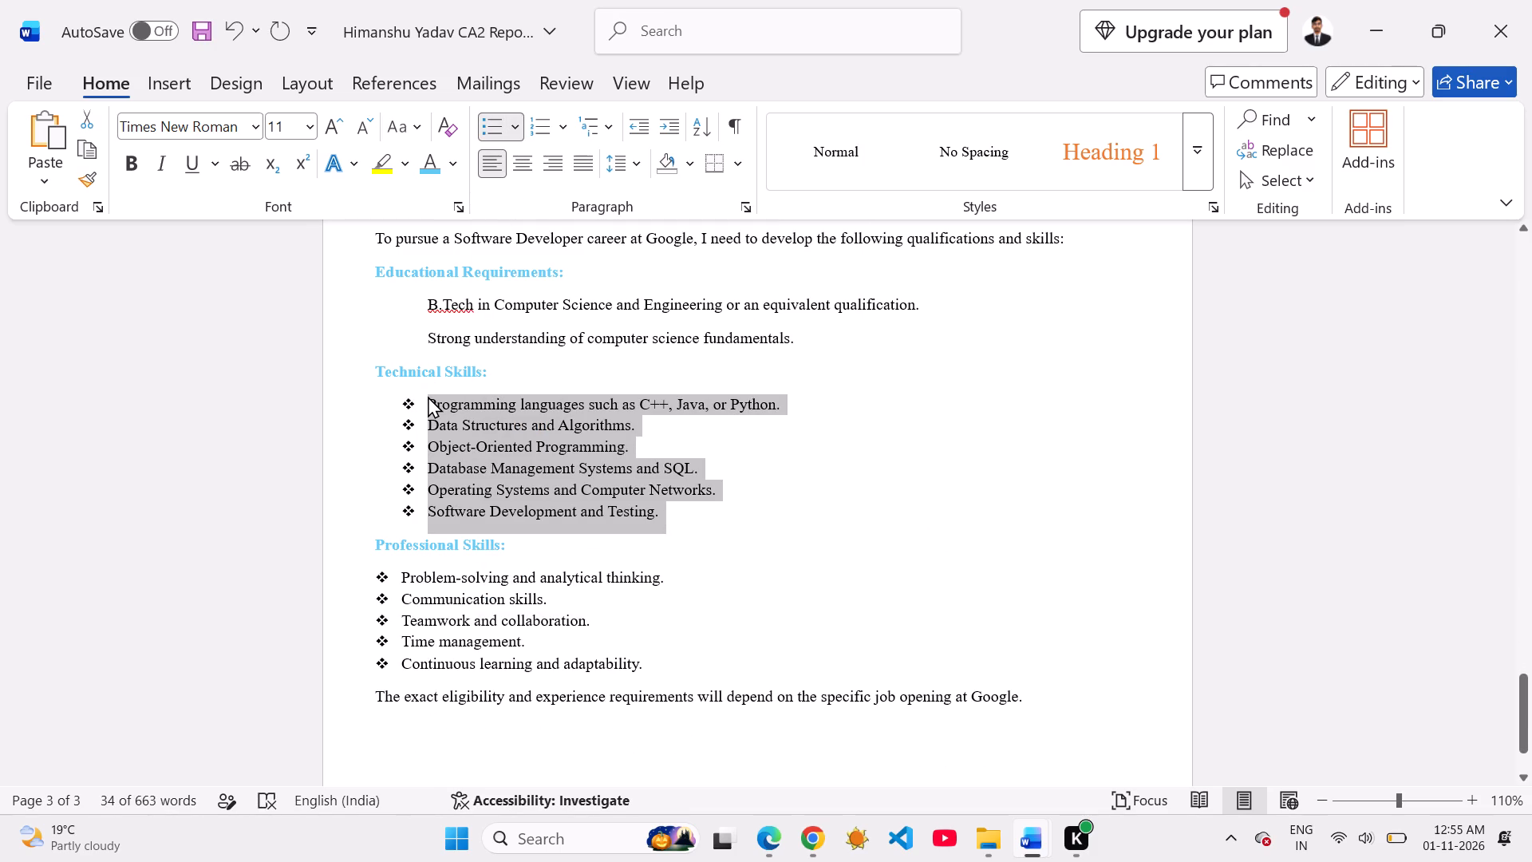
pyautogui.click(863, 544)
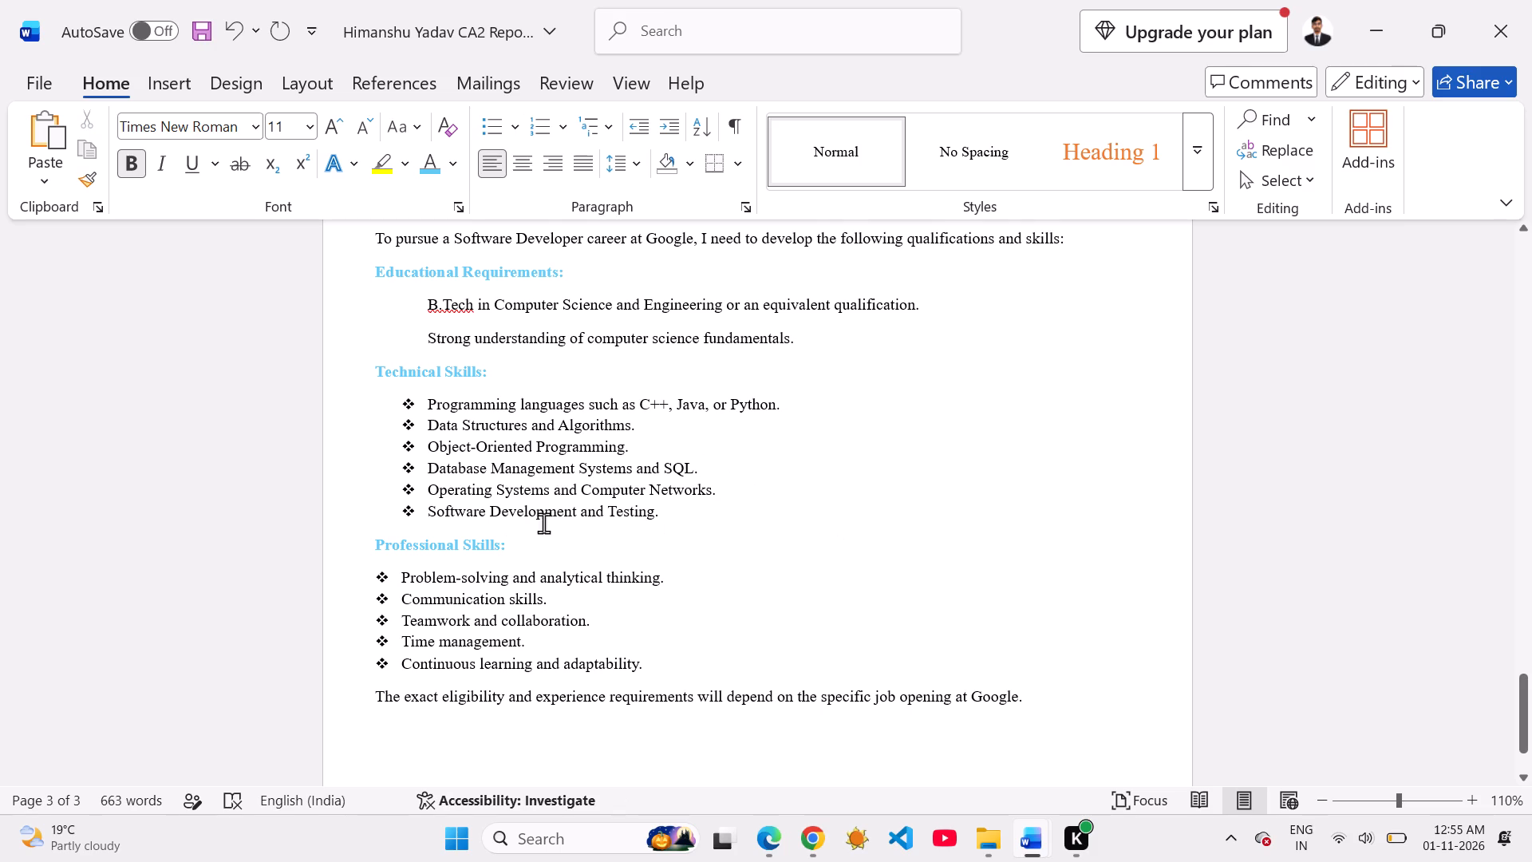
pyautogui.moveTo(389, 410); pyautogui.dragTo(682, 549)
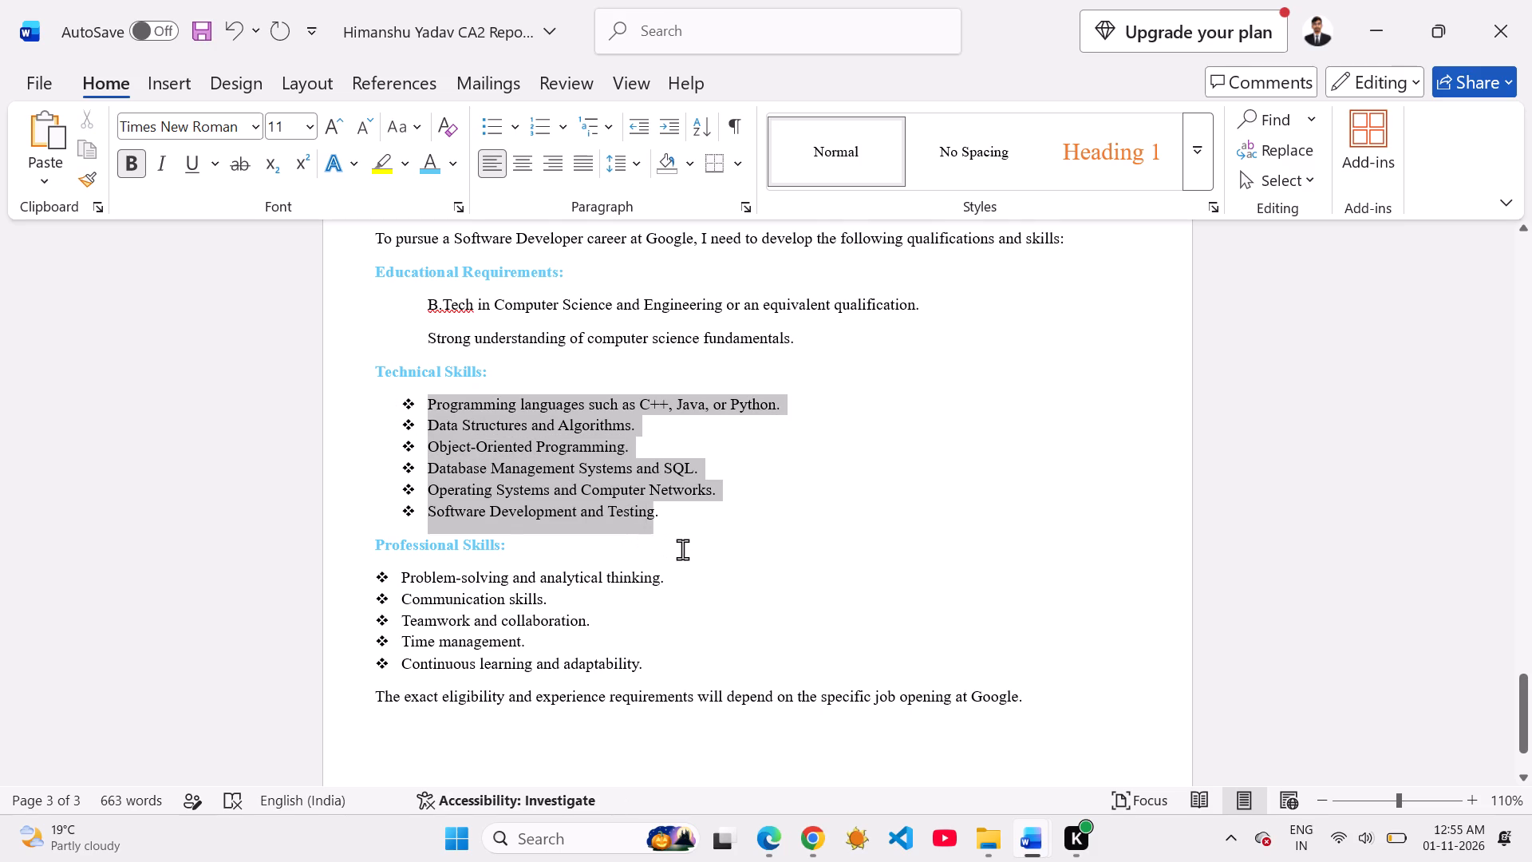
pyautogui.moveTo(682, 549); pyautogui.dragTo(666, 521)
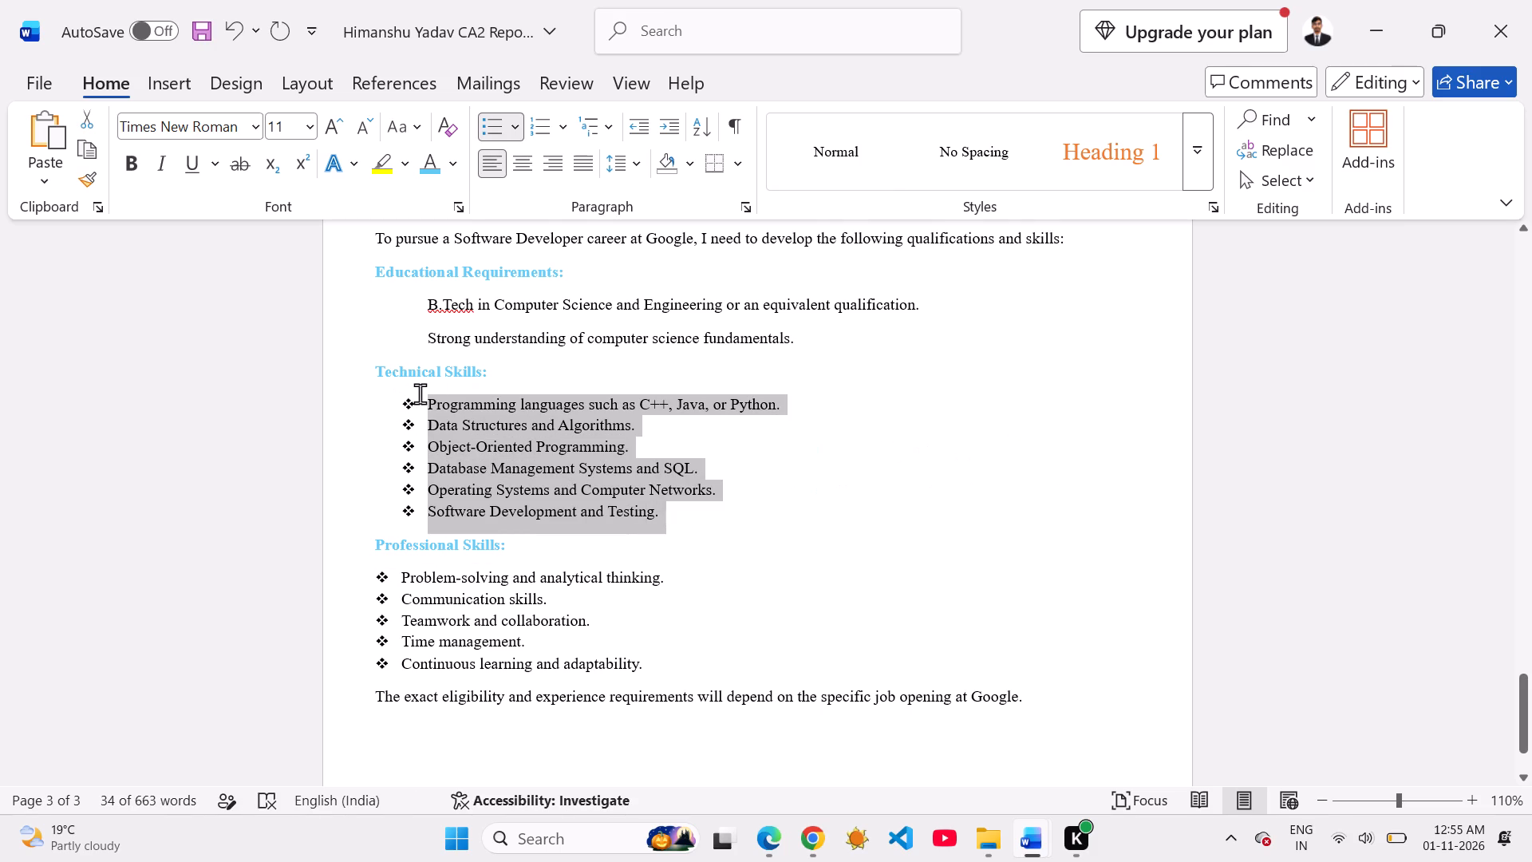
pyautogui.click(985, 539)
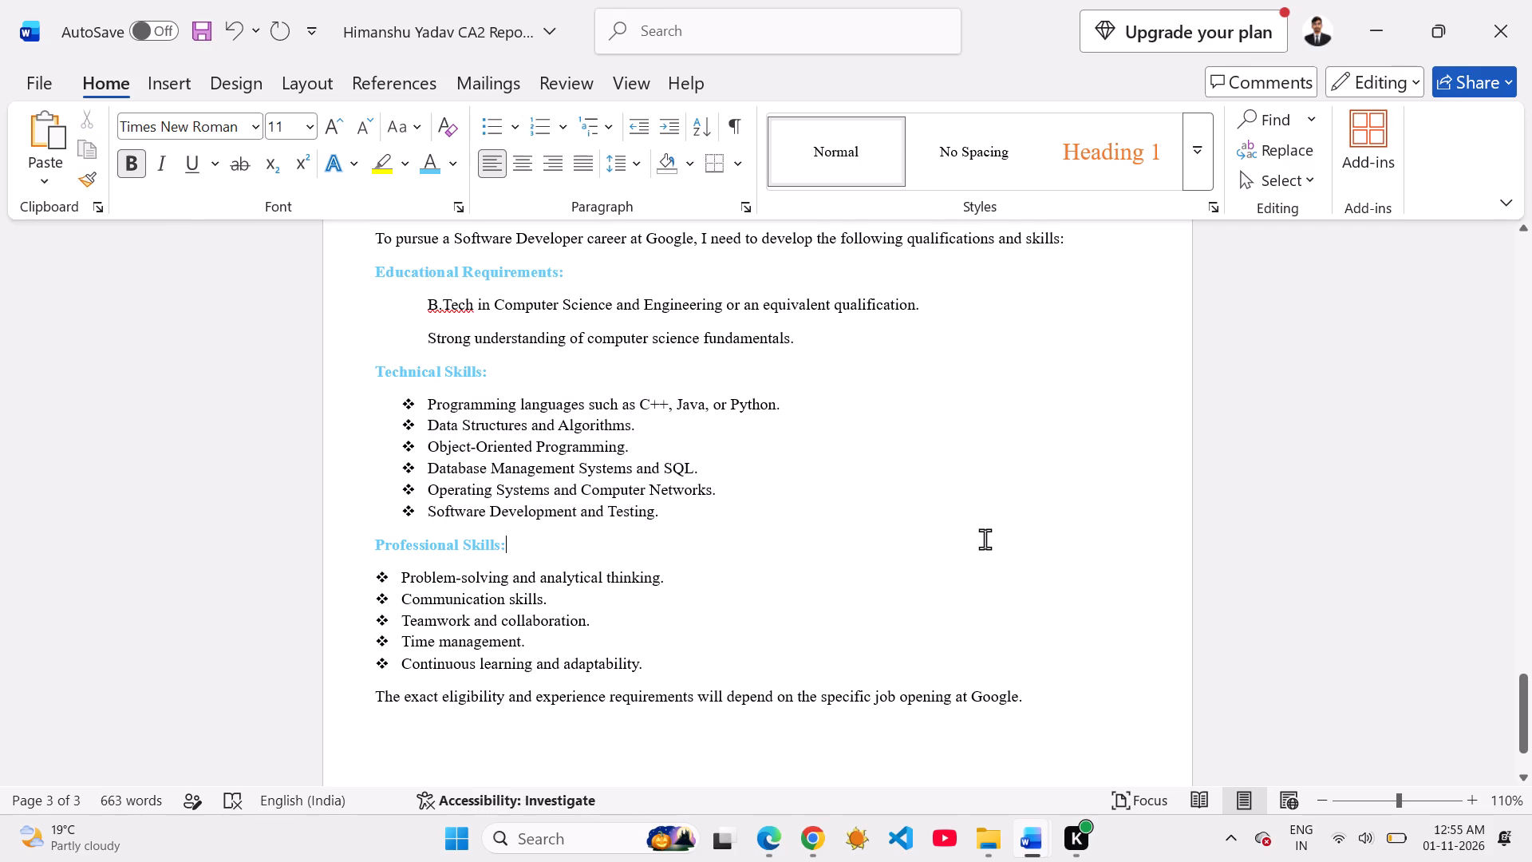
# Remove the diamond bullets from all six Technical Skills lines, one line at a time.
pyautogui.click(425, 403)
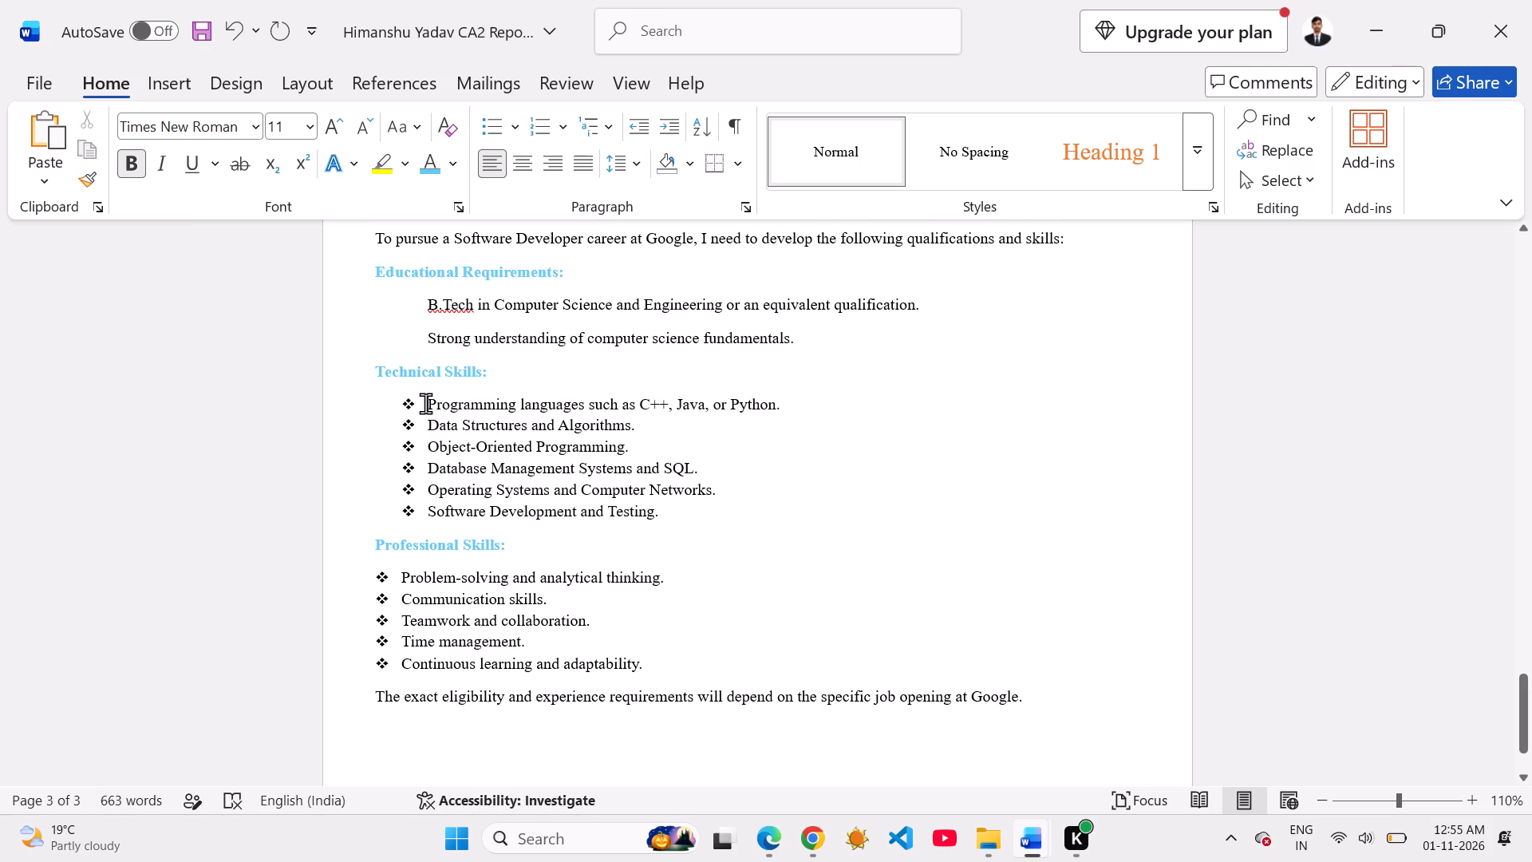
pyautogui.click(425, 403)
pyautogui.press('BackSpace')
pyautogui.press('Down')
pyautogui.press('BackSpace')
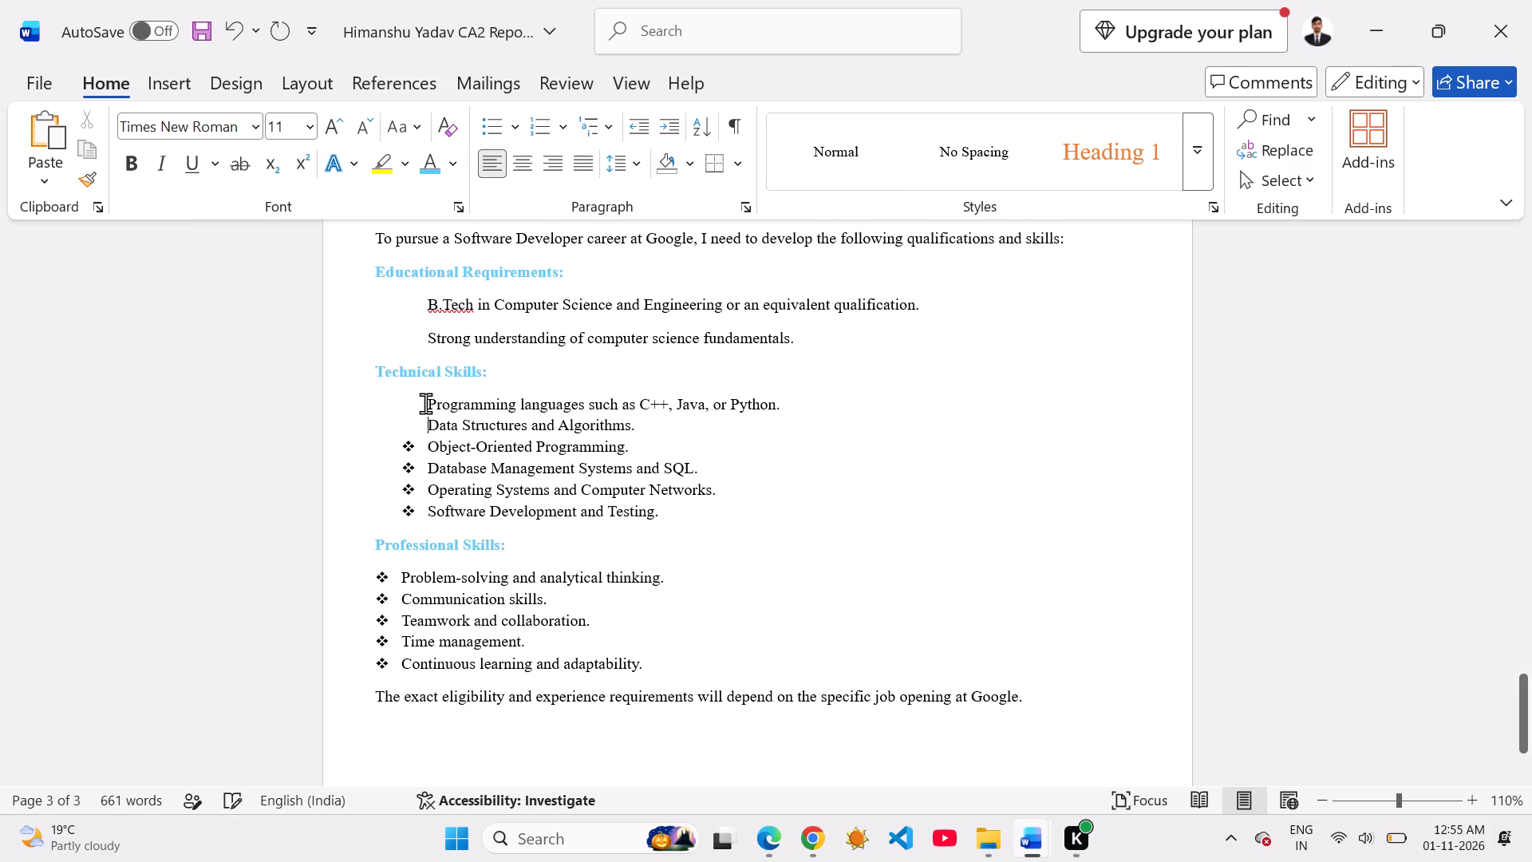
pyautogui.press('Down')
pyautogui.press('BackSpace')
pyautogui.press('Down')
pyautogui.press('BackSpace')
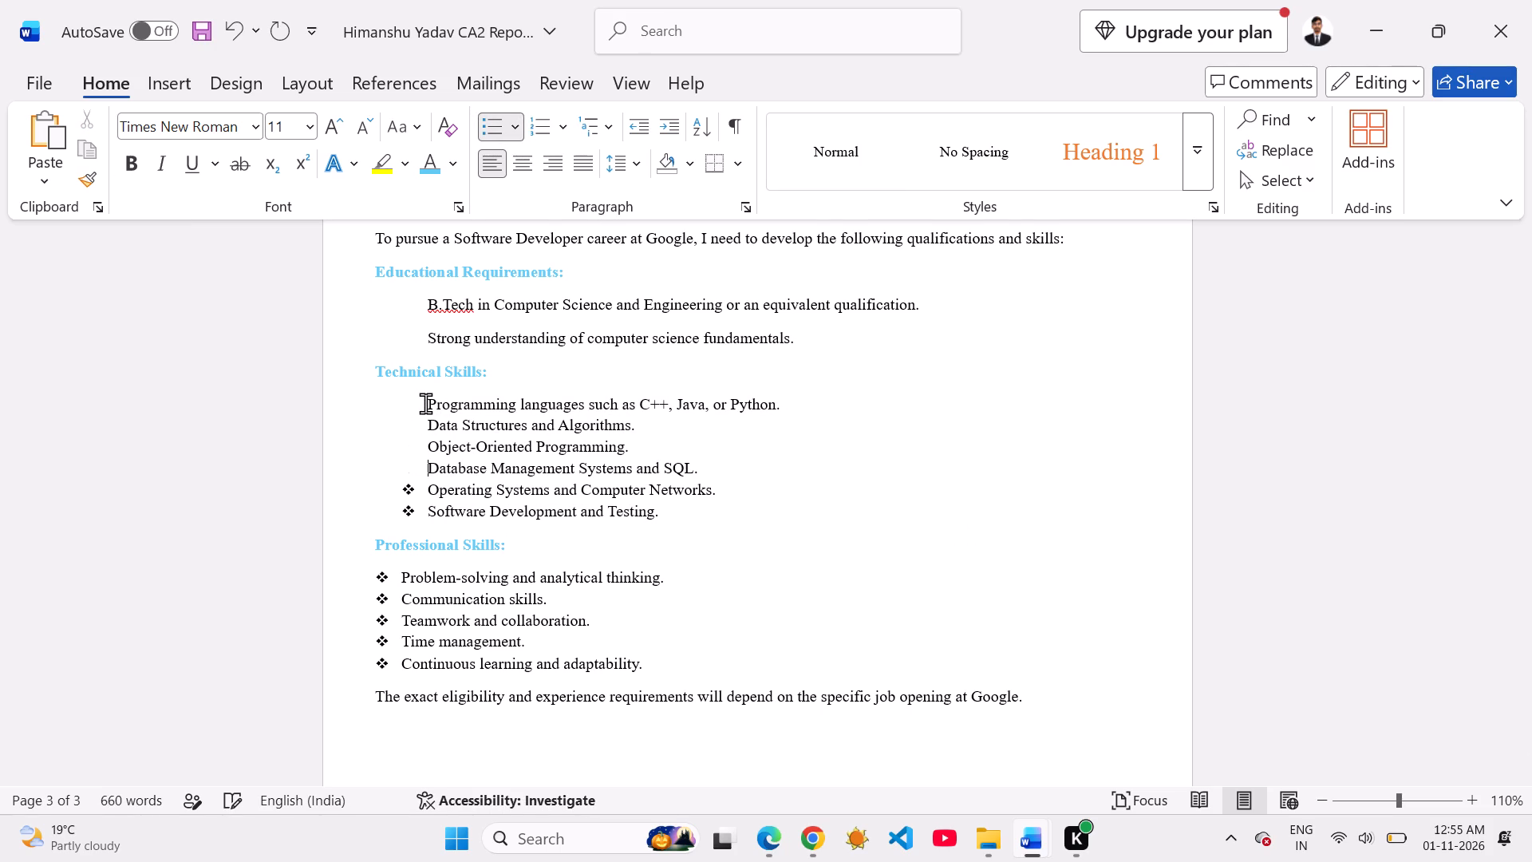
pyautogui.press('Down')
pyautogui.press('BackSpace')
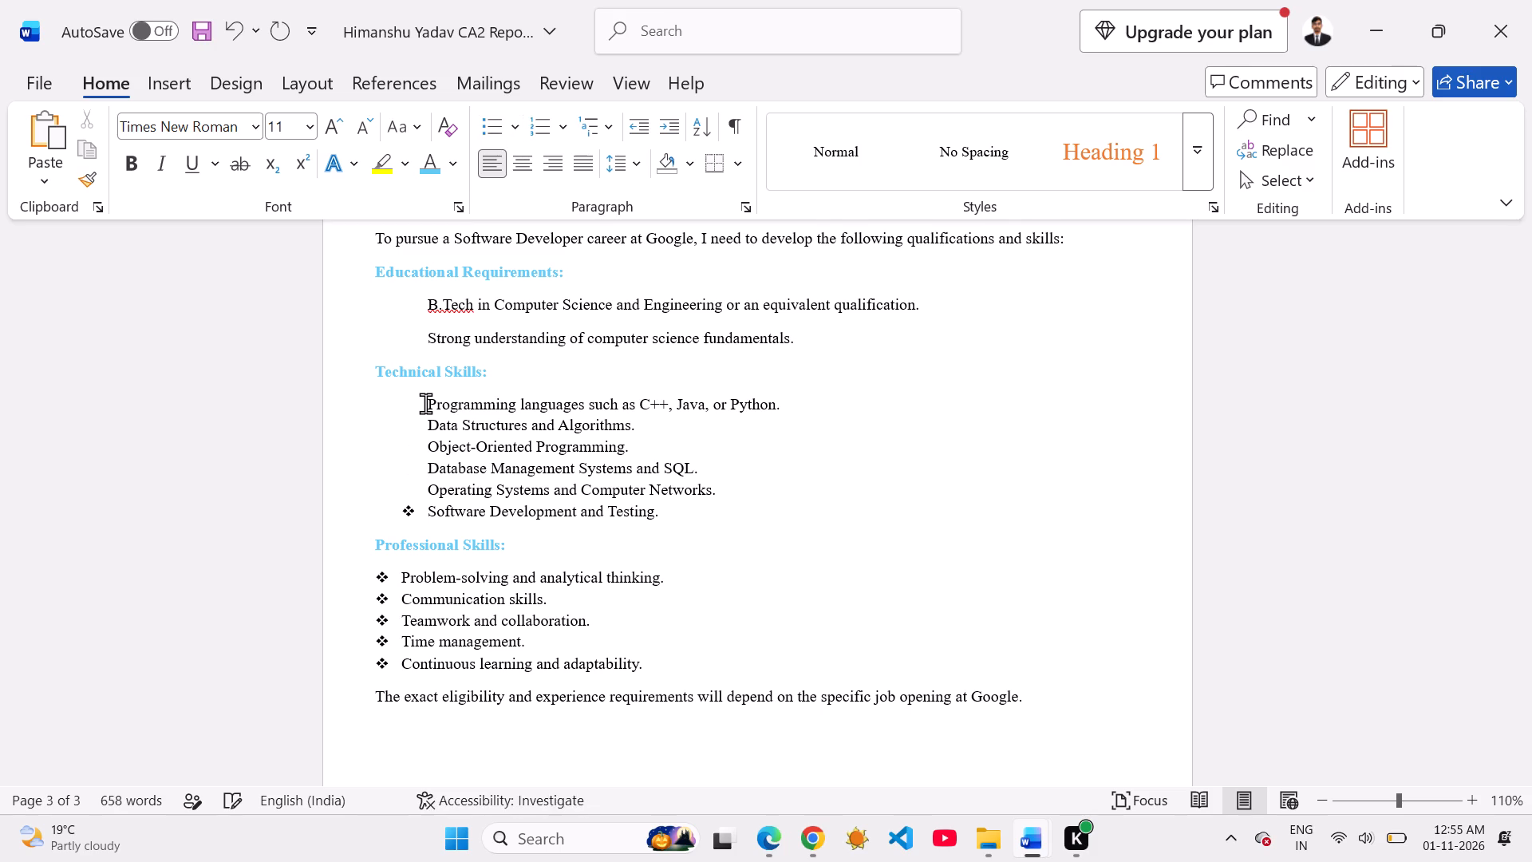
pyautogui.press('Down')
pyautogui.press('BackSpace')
# Remove the indentation from the programming languages, data structures and object-oriented programming lines under Technical Skills, one line at a time.
pyautogui.click(416, 409)
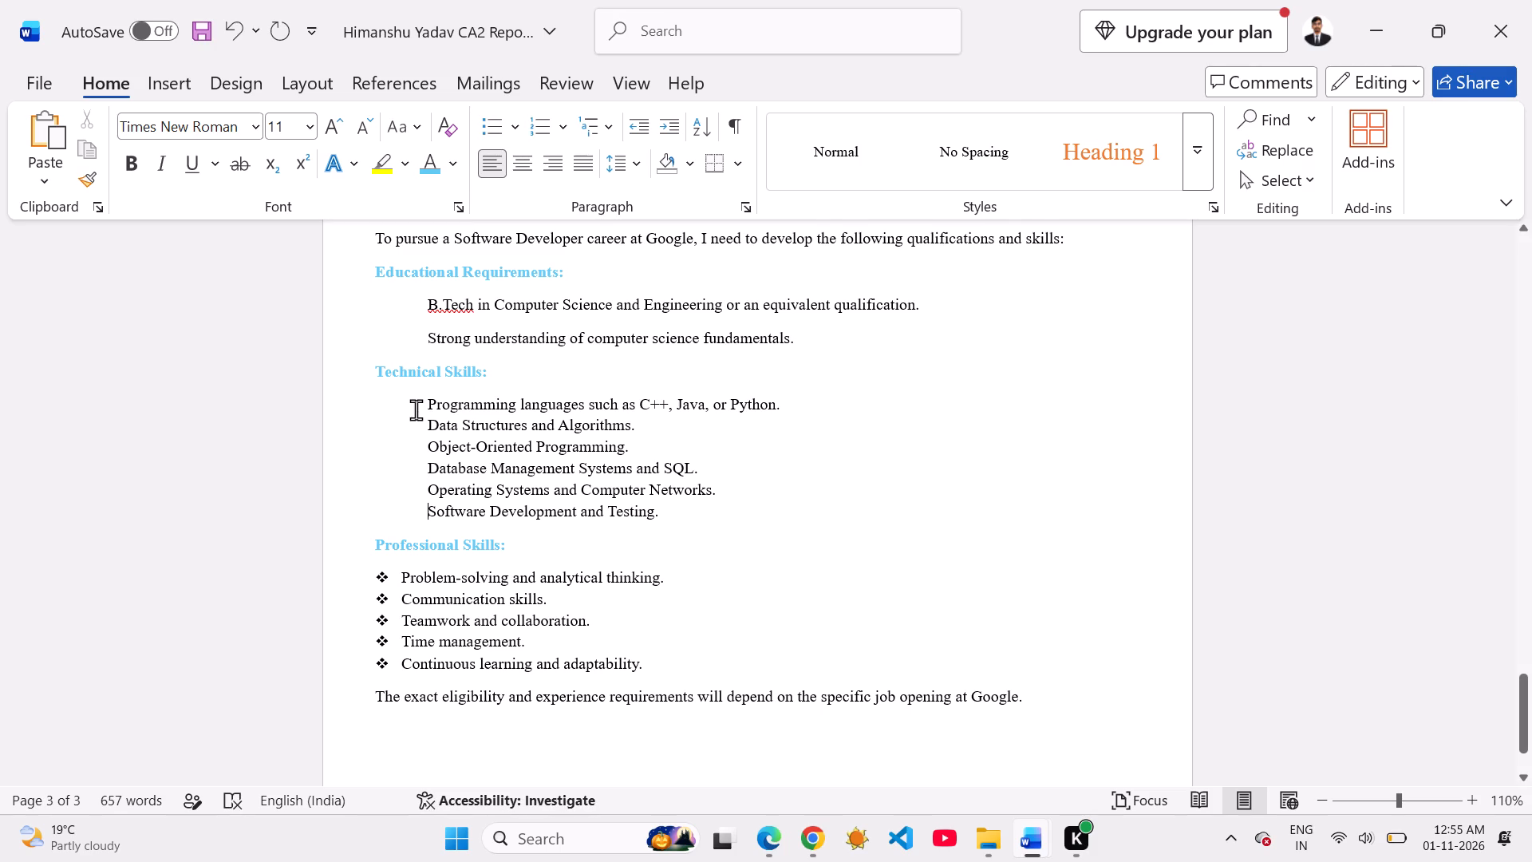
pyautogui.press('BackSpace')
pyautogui.press('BackSpace')
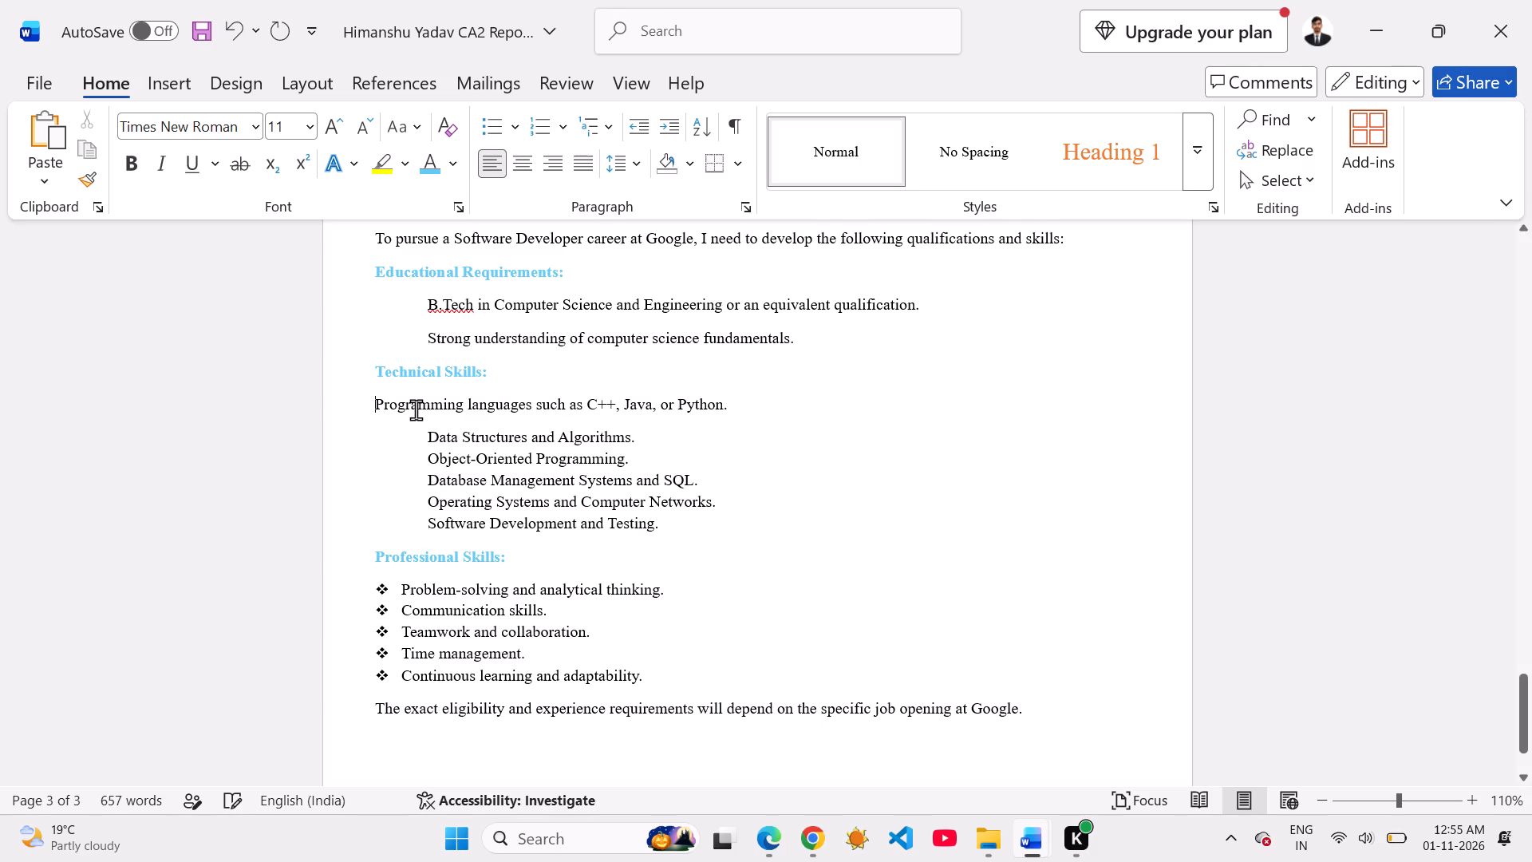
pyautogui.press('Down')
pyautogui.press('BackSpace')
pyautogui.press('BackSpace')
pyautogui.press('Down')
pyautogui.press('BackSpace')
pyautogui.press('BackSpace')
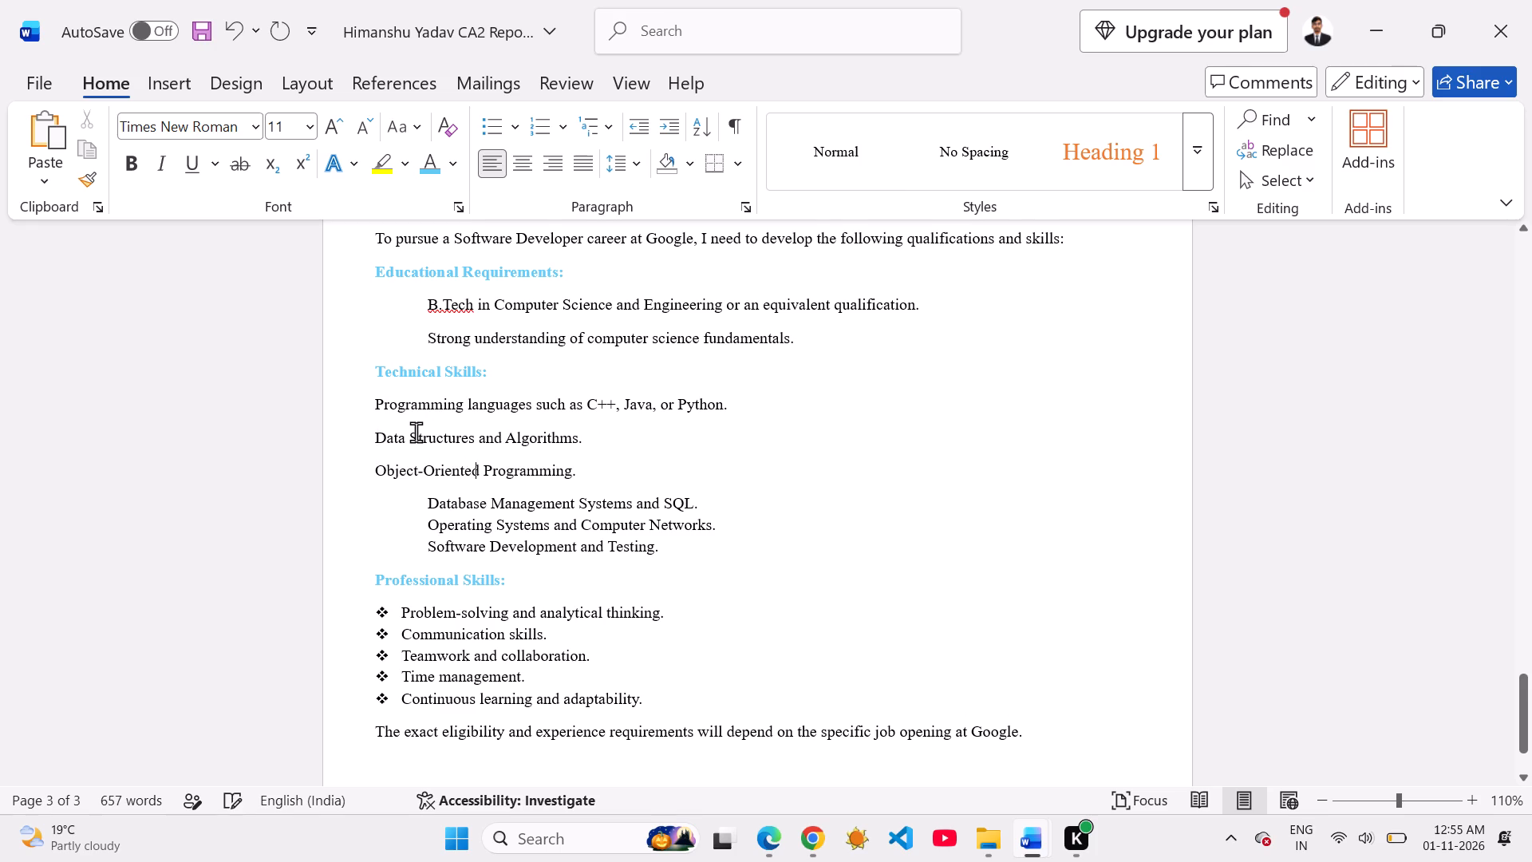
# Remove the indentation from the database management, operating systems and software development lines under Technical Skills, one line at a time.
pyautogui.press('Down')
pyautogui.press('BackSpace')
pyautogui.press('BackSpace')
pyautogui.press('Down')
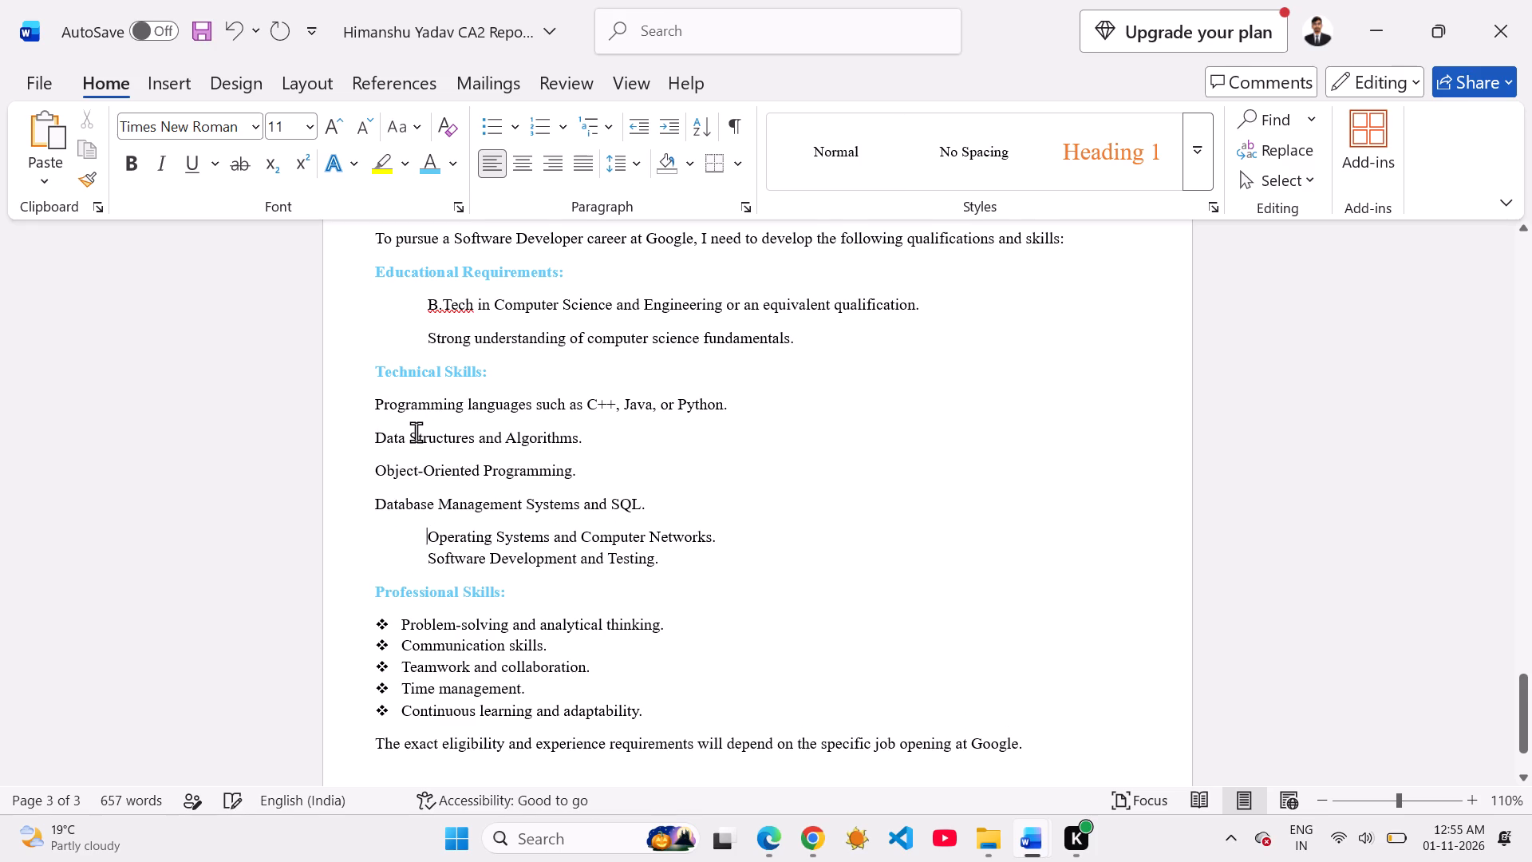
pyautogui.press('BackSpace')
pyautogui.press('BackSpace')
pyautogui.press('Up')
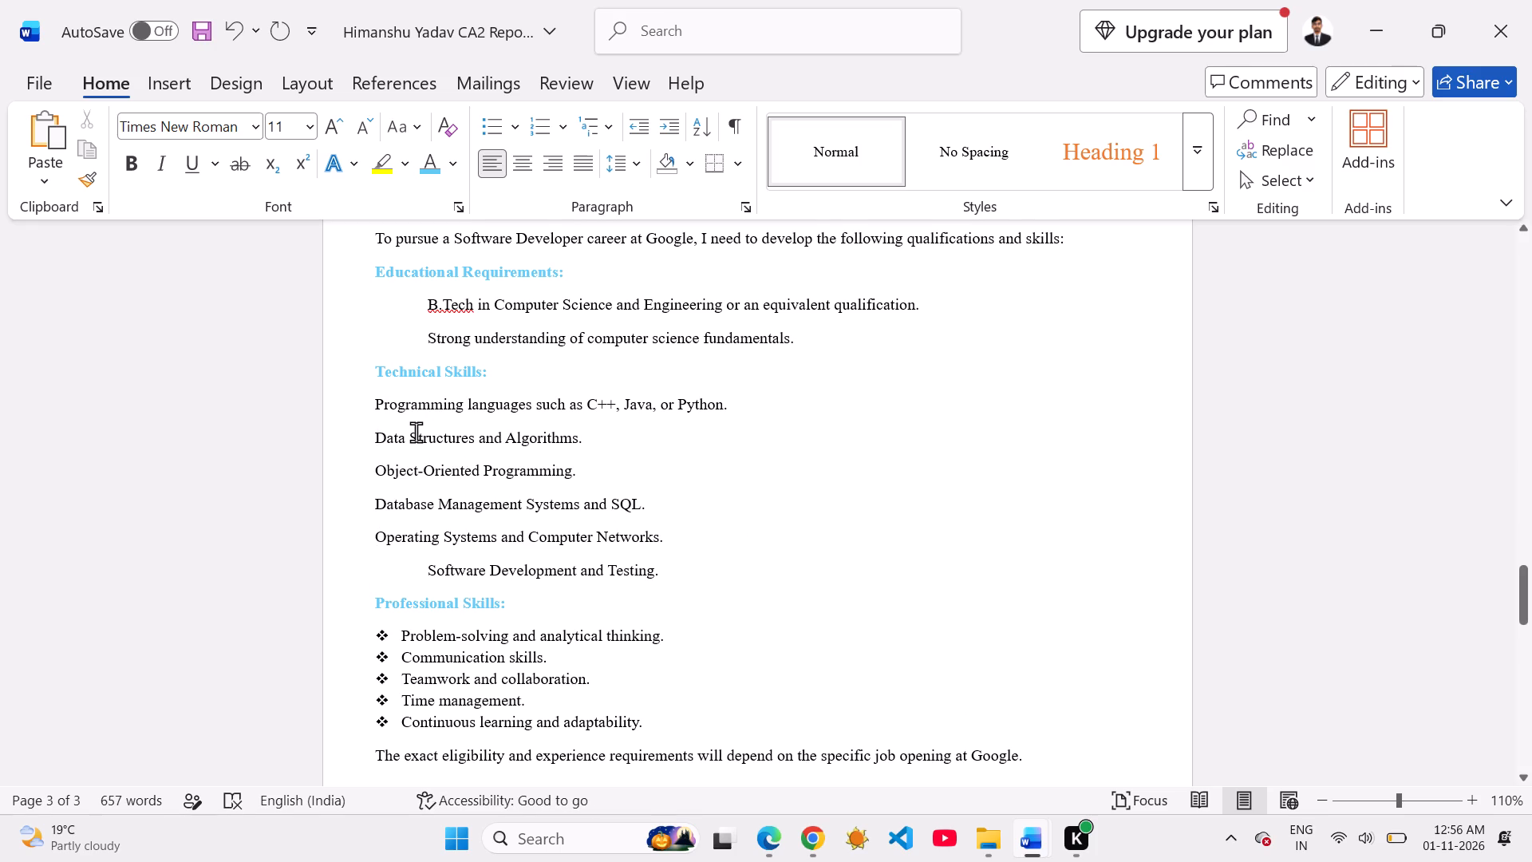
pyautogui.press('Down')
pyautogui.press('Down')
pyautogui.press('BackSpace')
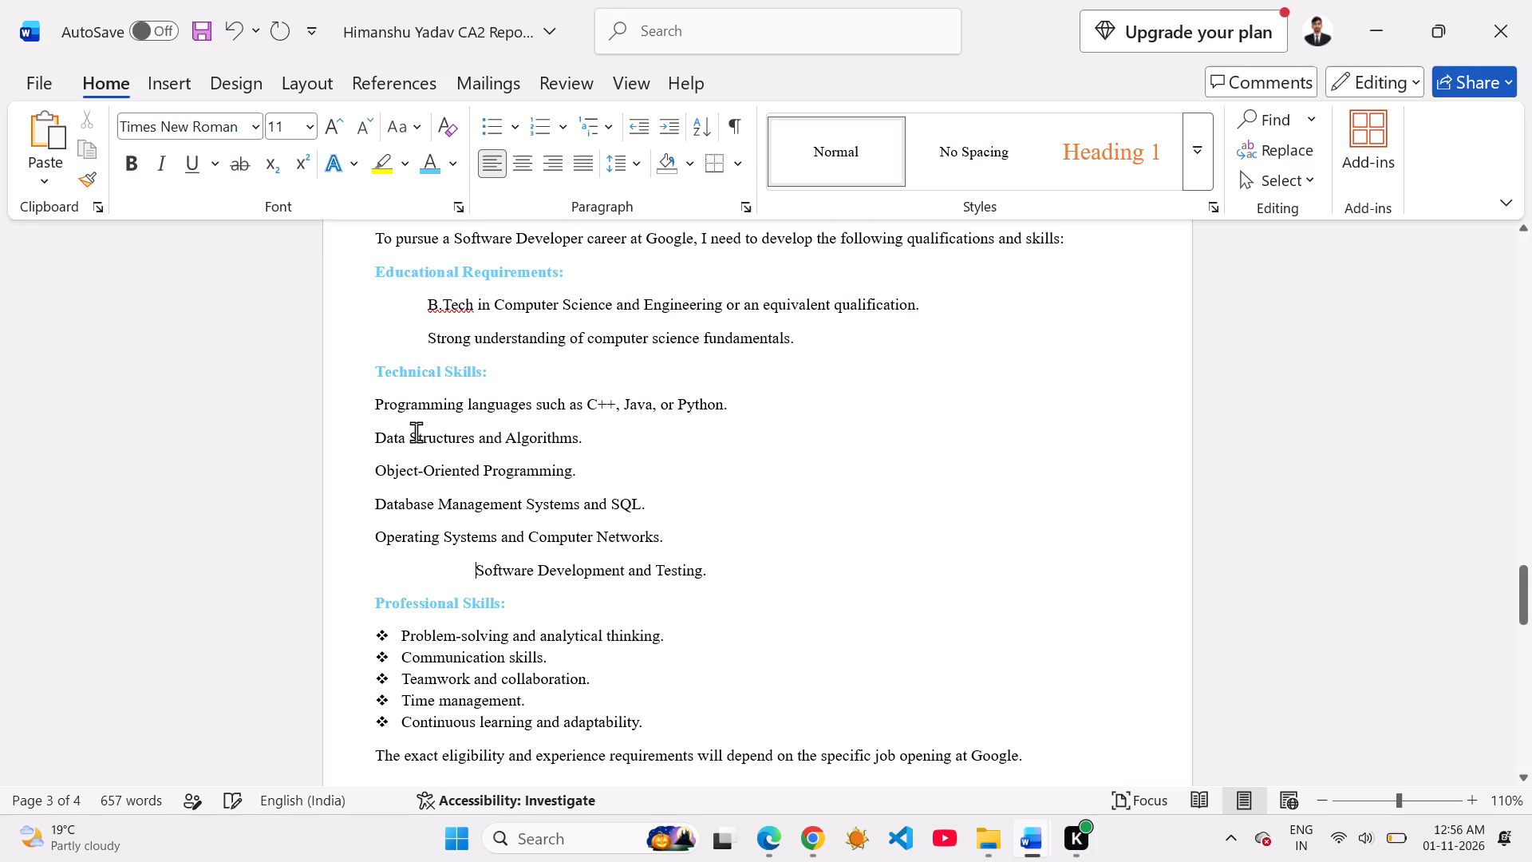
pyautogui.press('BackSpace')
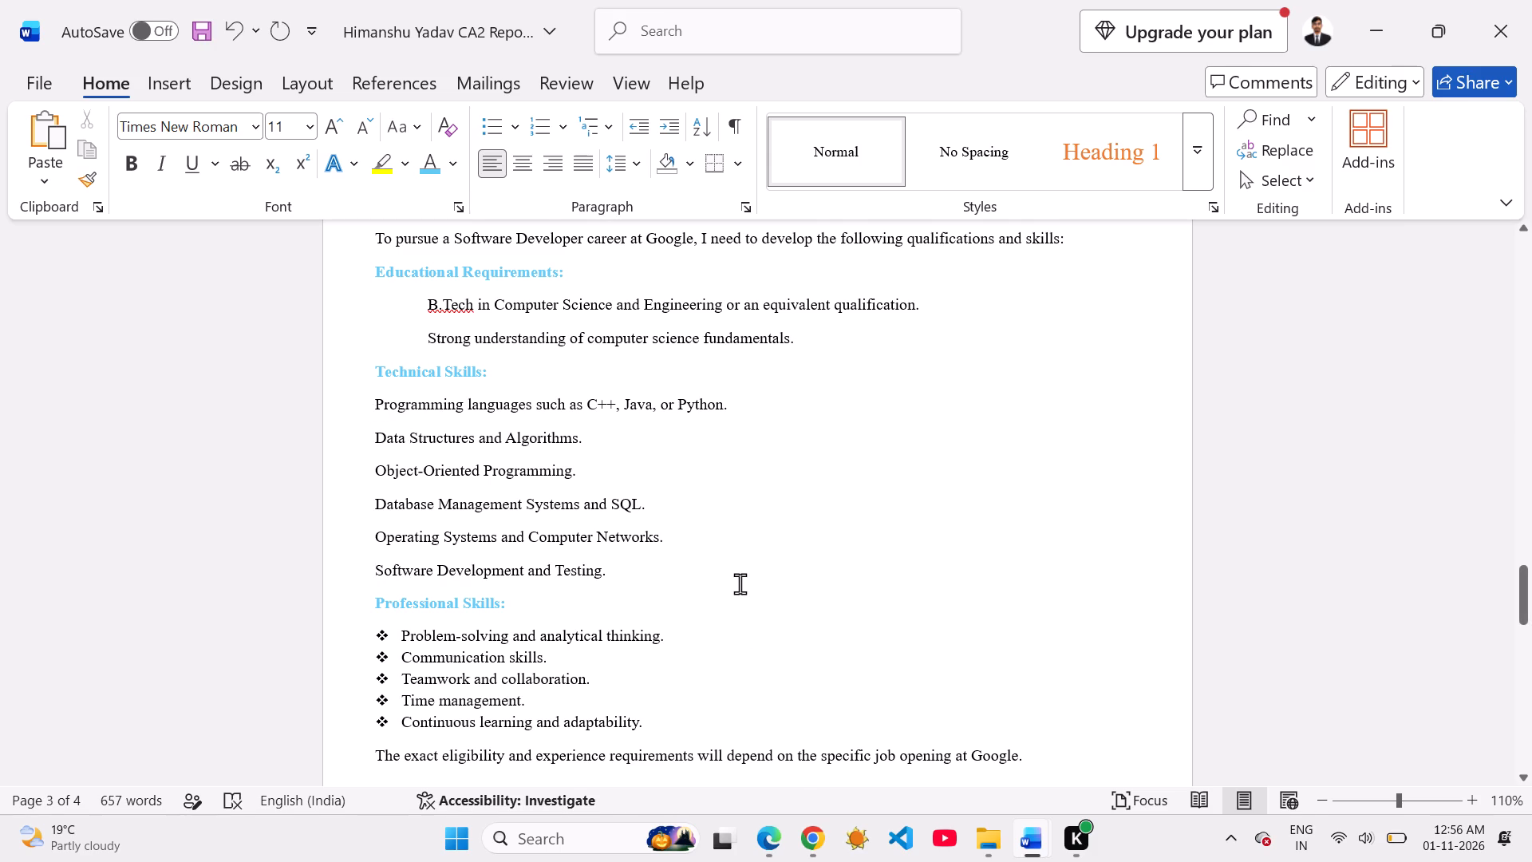
pyautogui.press('Return')
pyautogui.press('BackSpace')
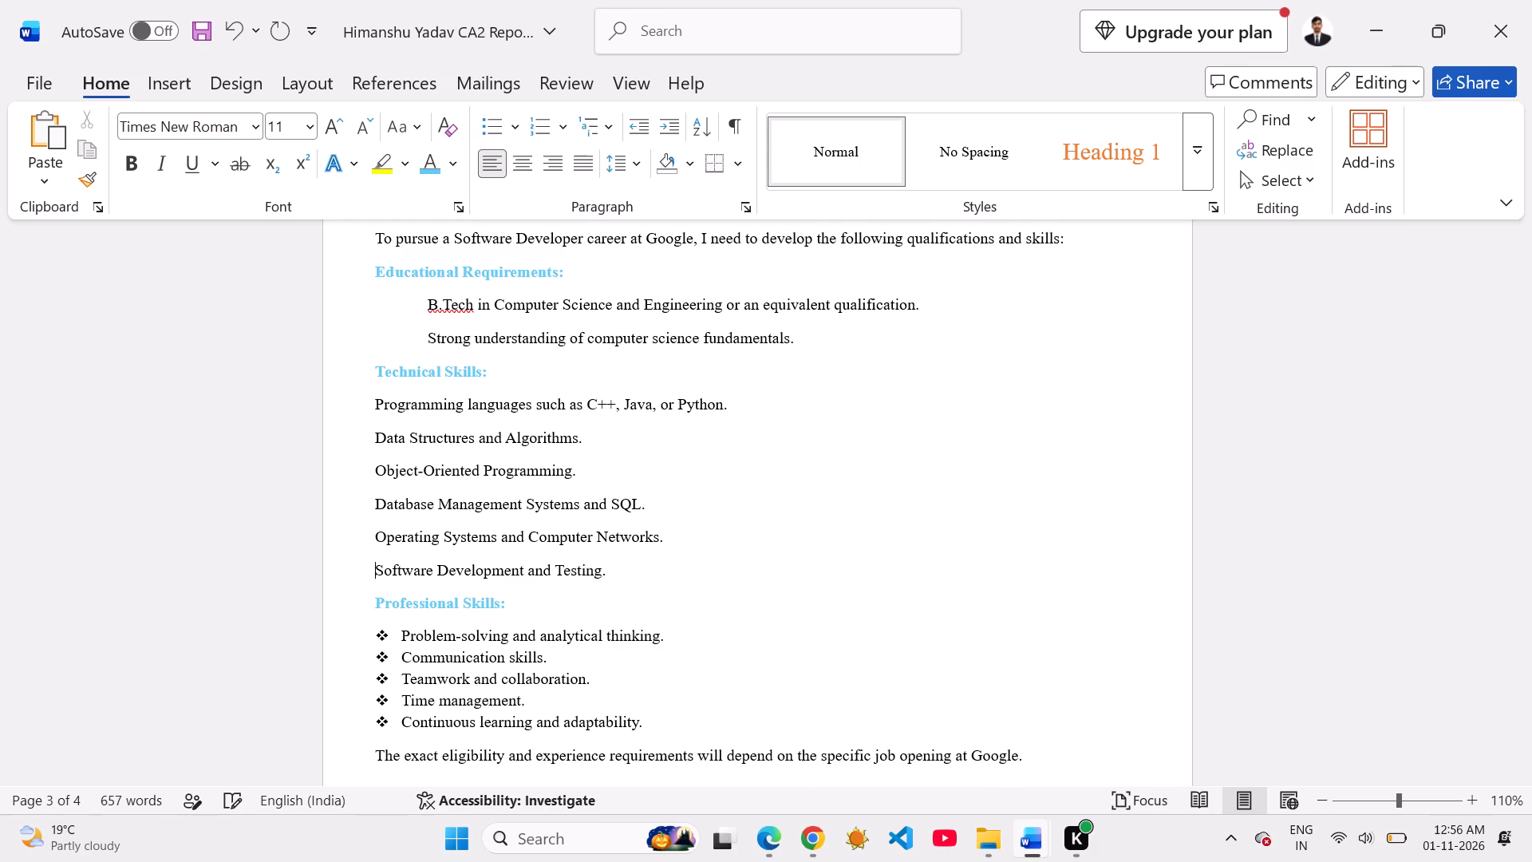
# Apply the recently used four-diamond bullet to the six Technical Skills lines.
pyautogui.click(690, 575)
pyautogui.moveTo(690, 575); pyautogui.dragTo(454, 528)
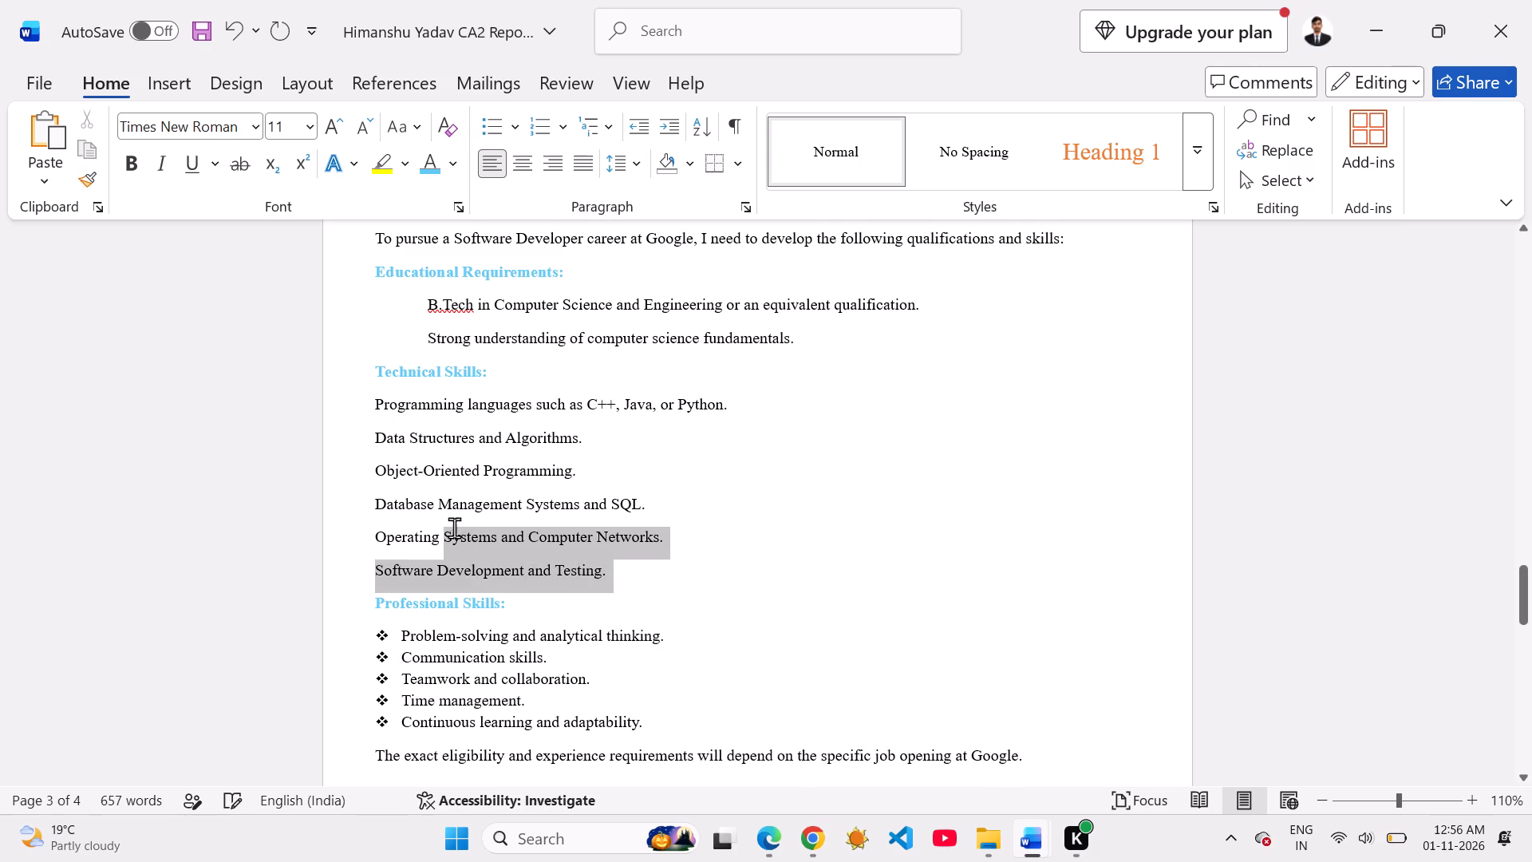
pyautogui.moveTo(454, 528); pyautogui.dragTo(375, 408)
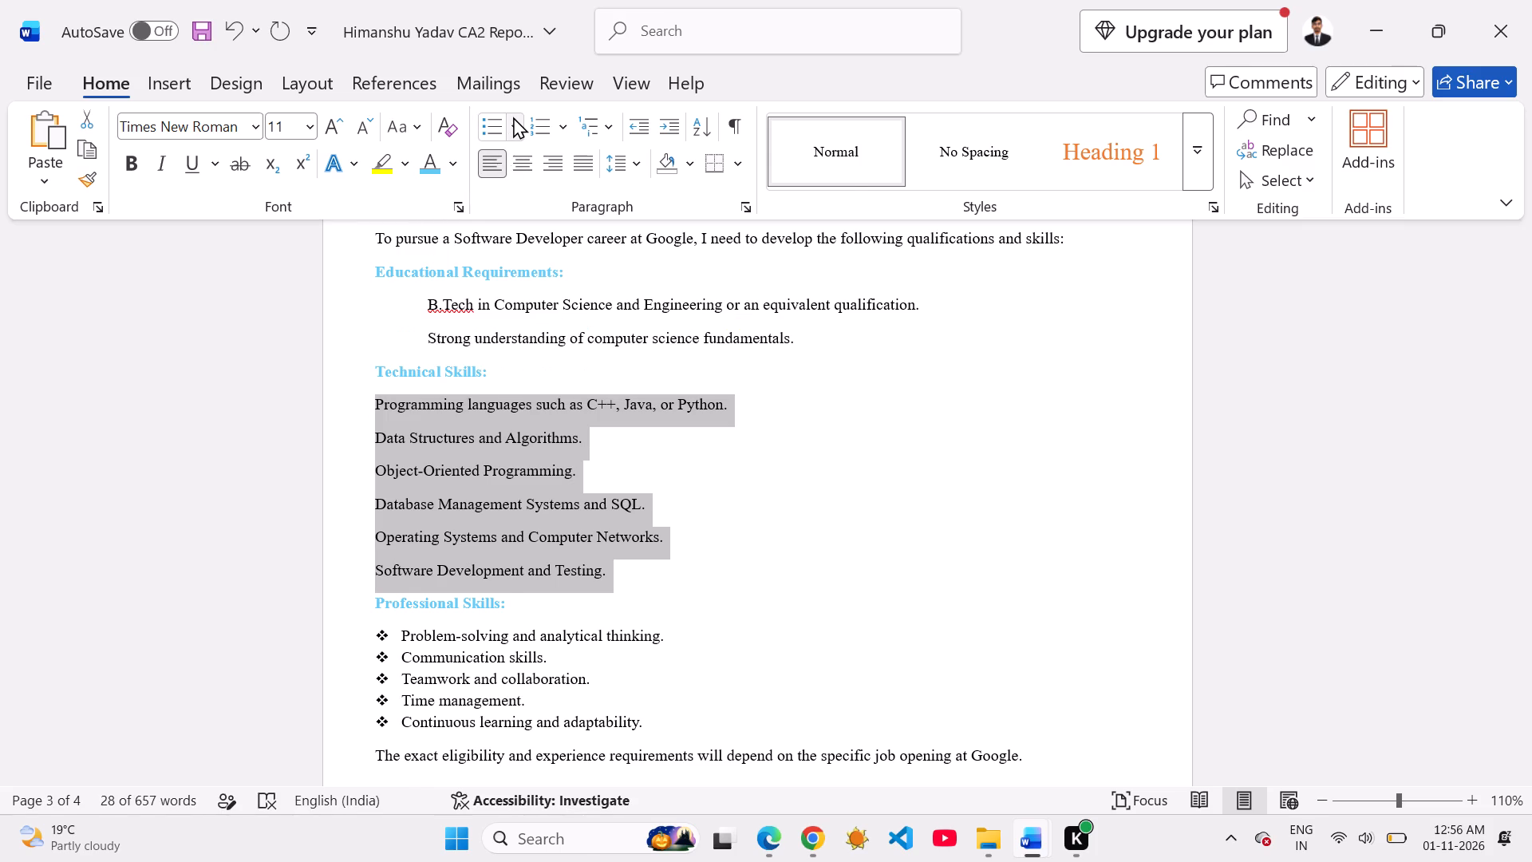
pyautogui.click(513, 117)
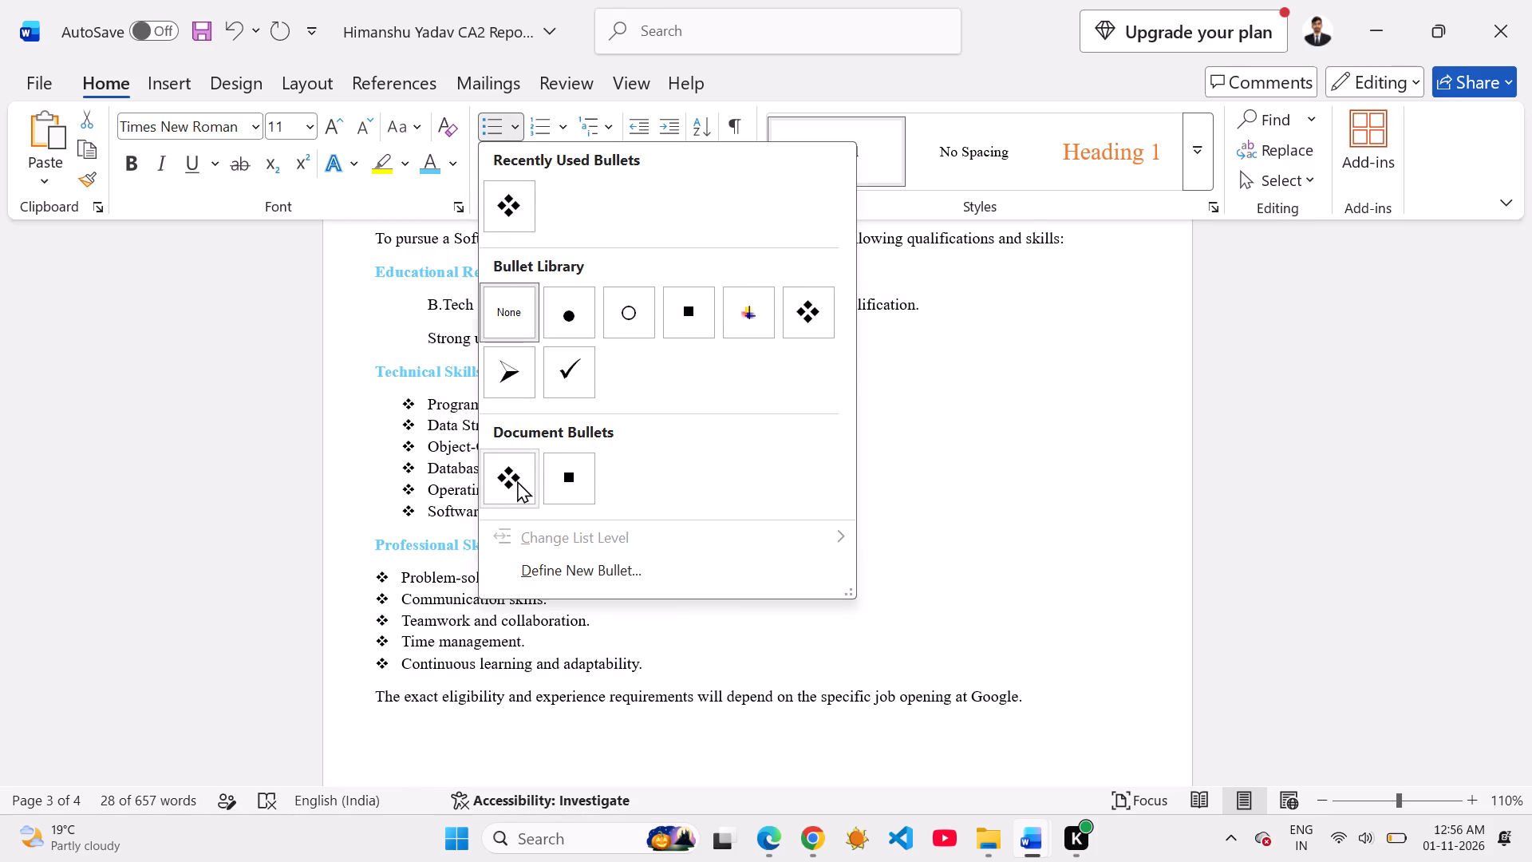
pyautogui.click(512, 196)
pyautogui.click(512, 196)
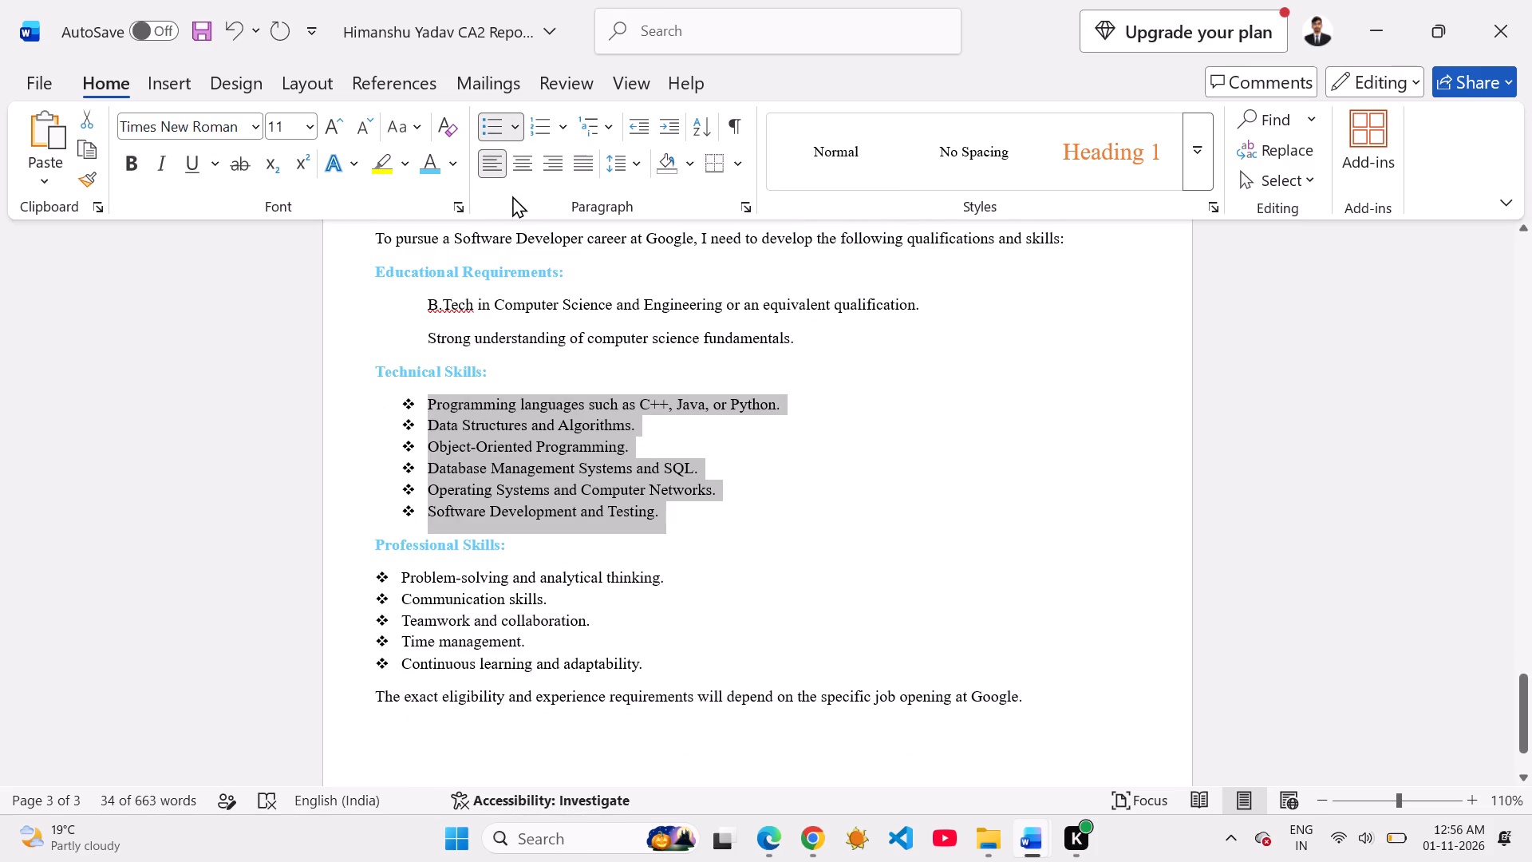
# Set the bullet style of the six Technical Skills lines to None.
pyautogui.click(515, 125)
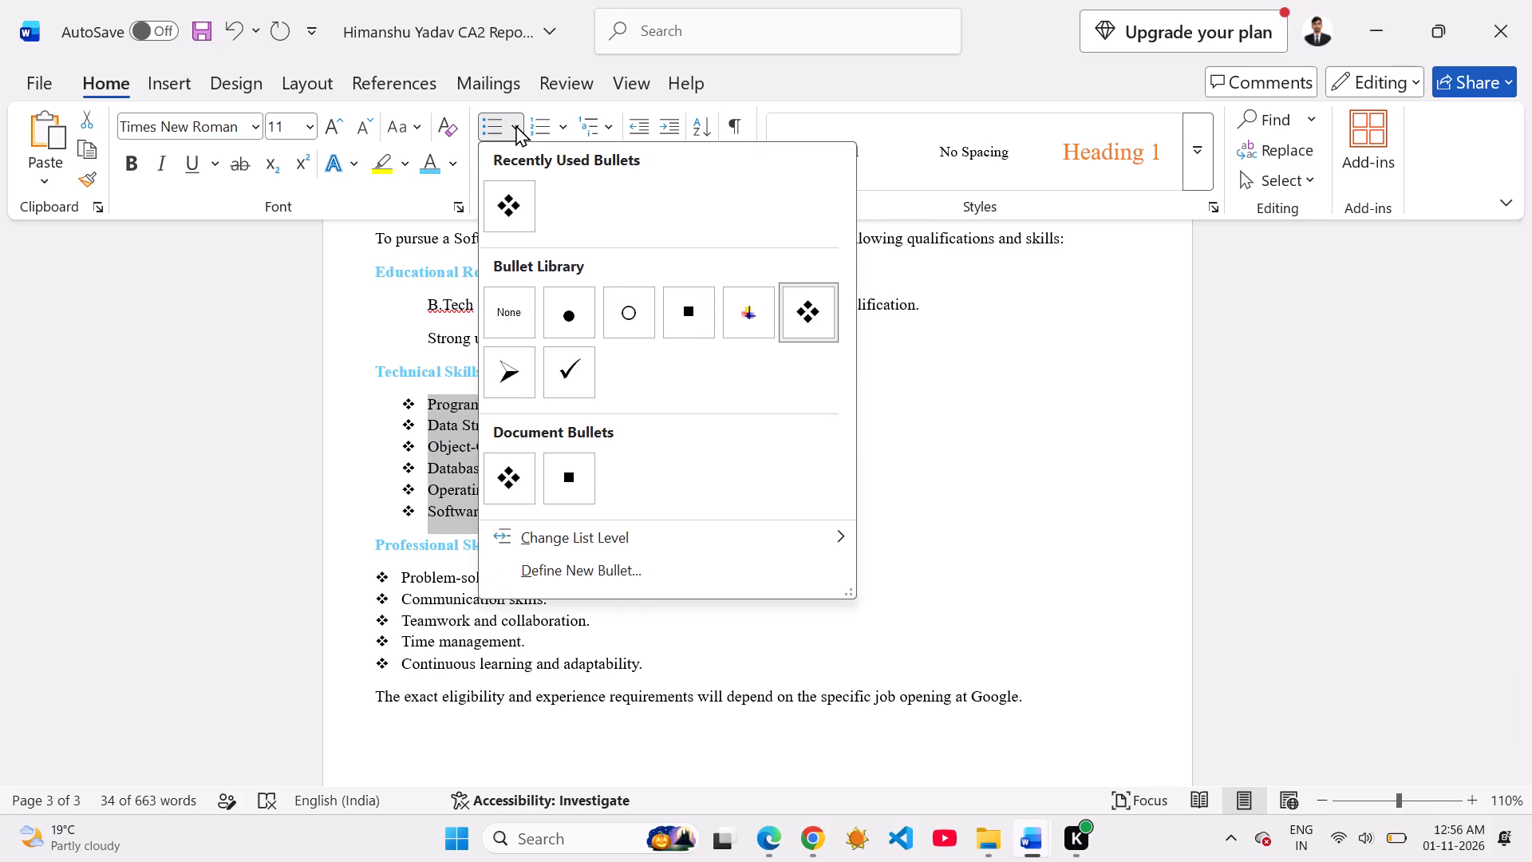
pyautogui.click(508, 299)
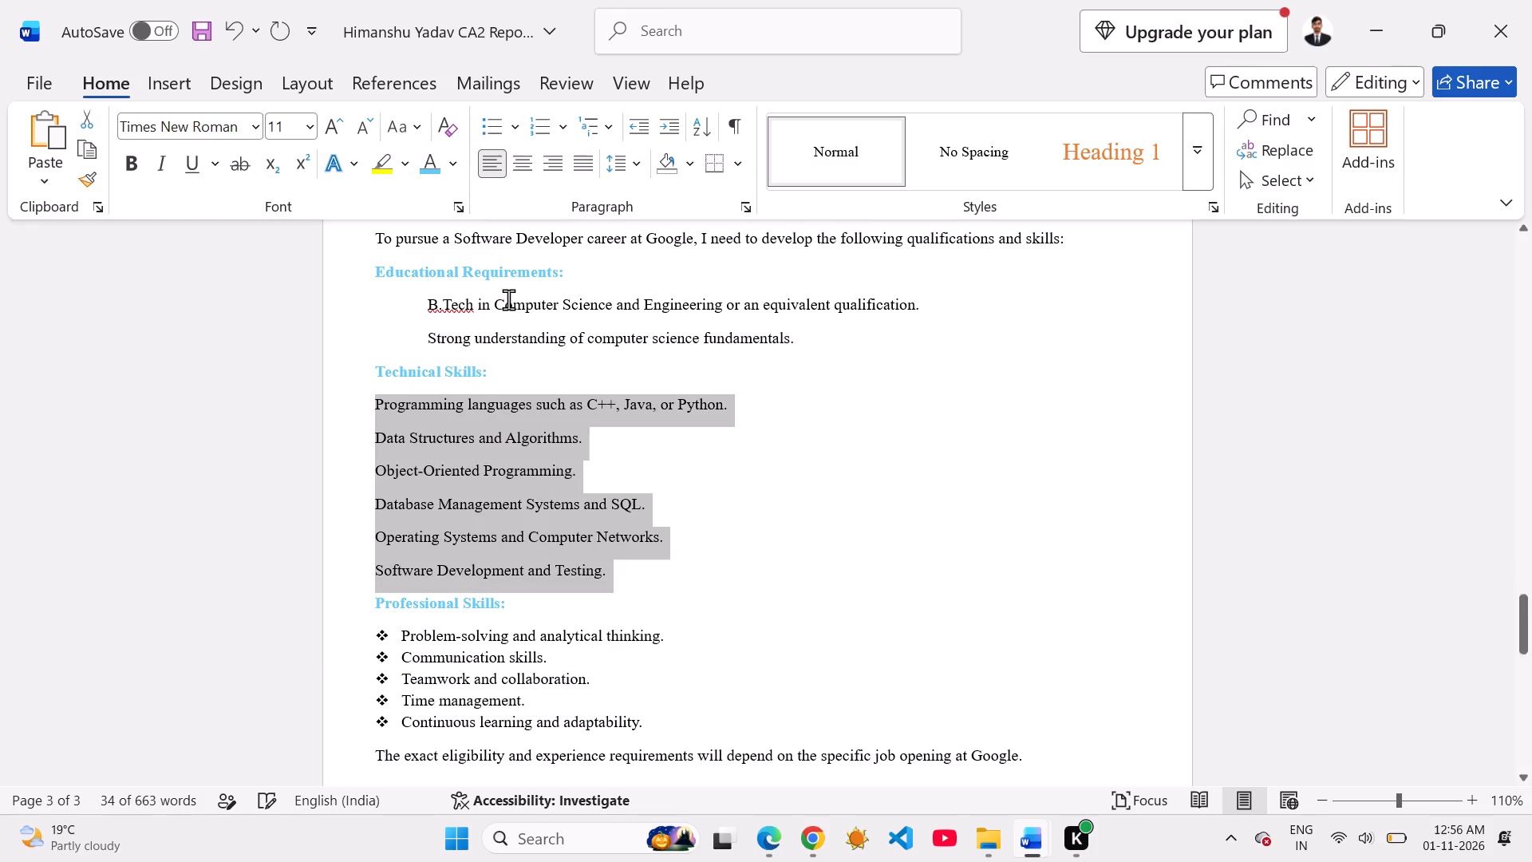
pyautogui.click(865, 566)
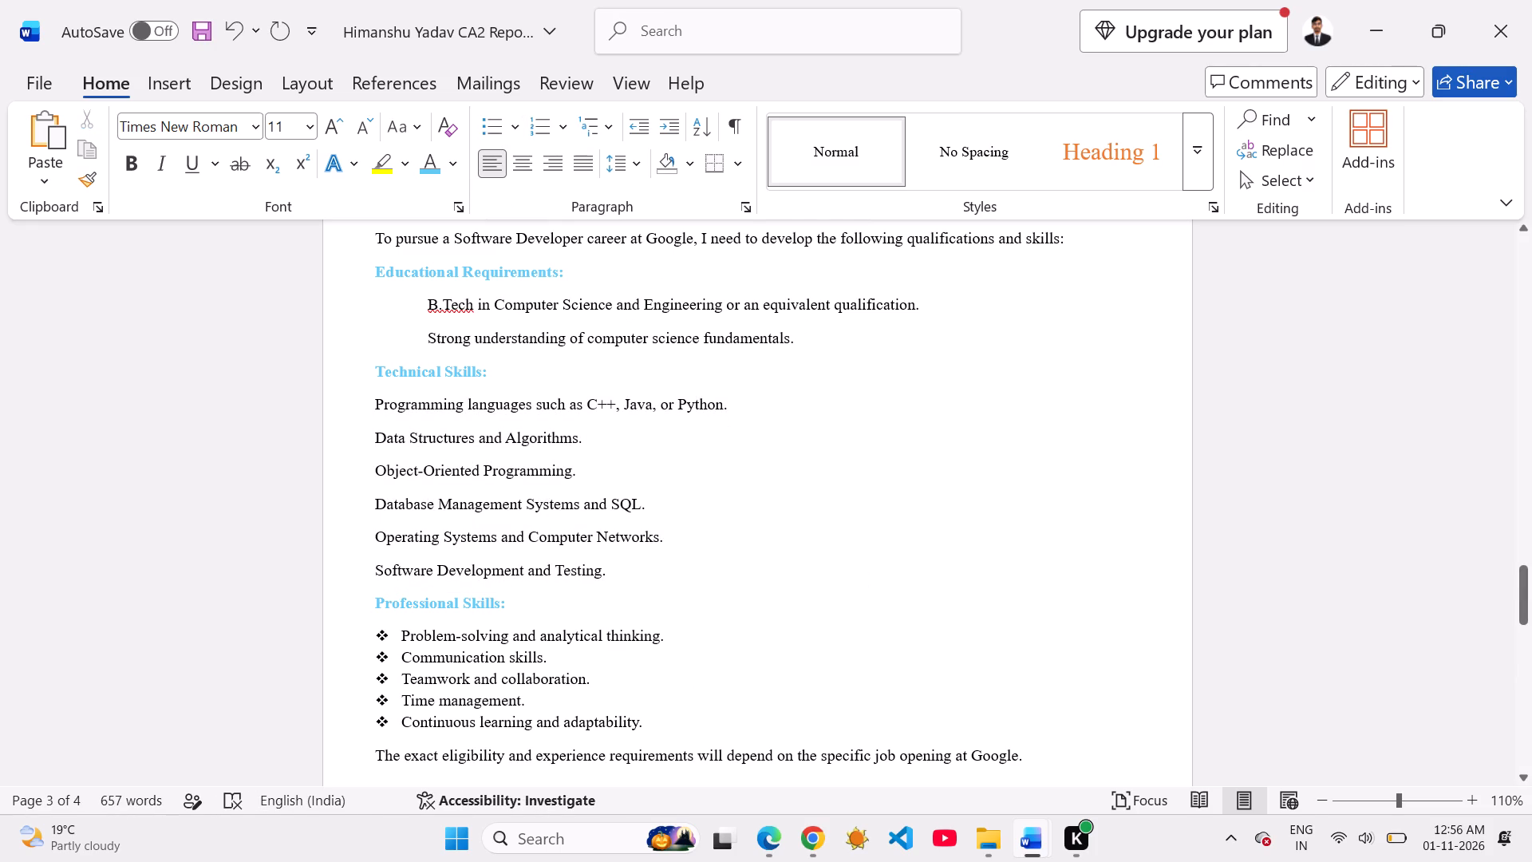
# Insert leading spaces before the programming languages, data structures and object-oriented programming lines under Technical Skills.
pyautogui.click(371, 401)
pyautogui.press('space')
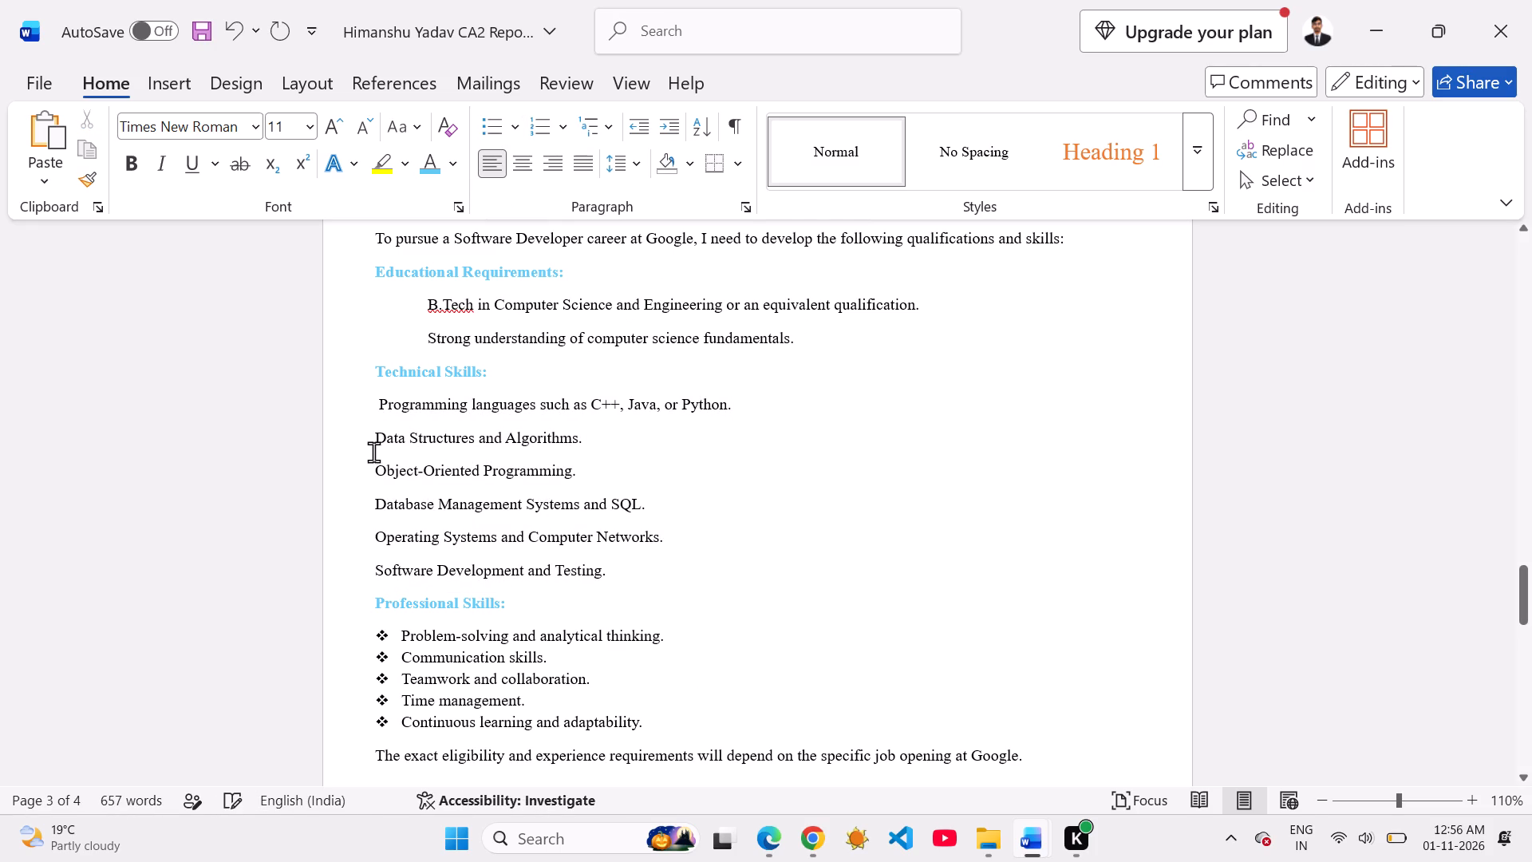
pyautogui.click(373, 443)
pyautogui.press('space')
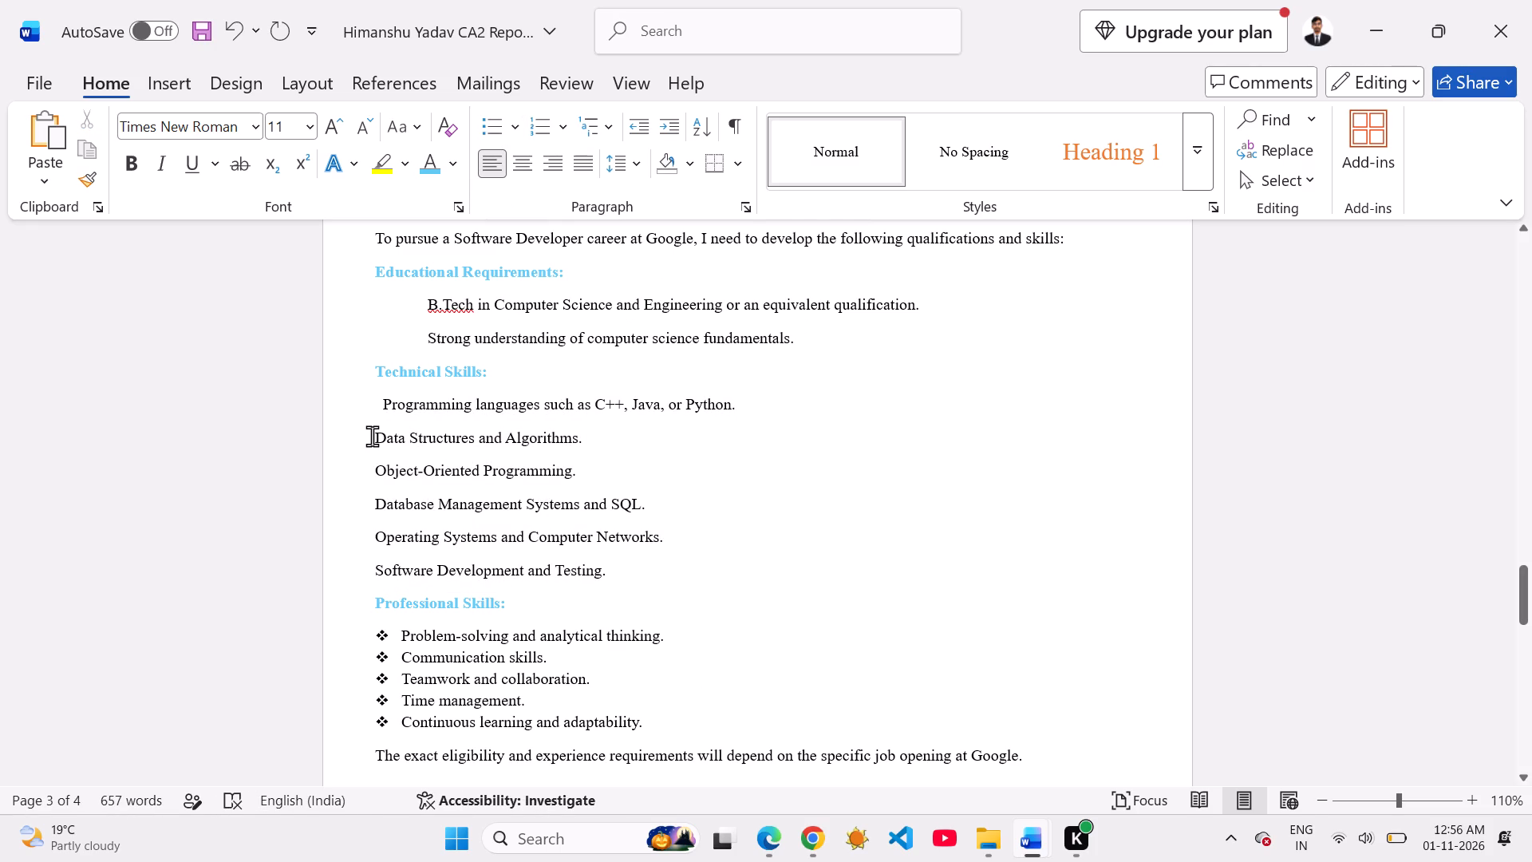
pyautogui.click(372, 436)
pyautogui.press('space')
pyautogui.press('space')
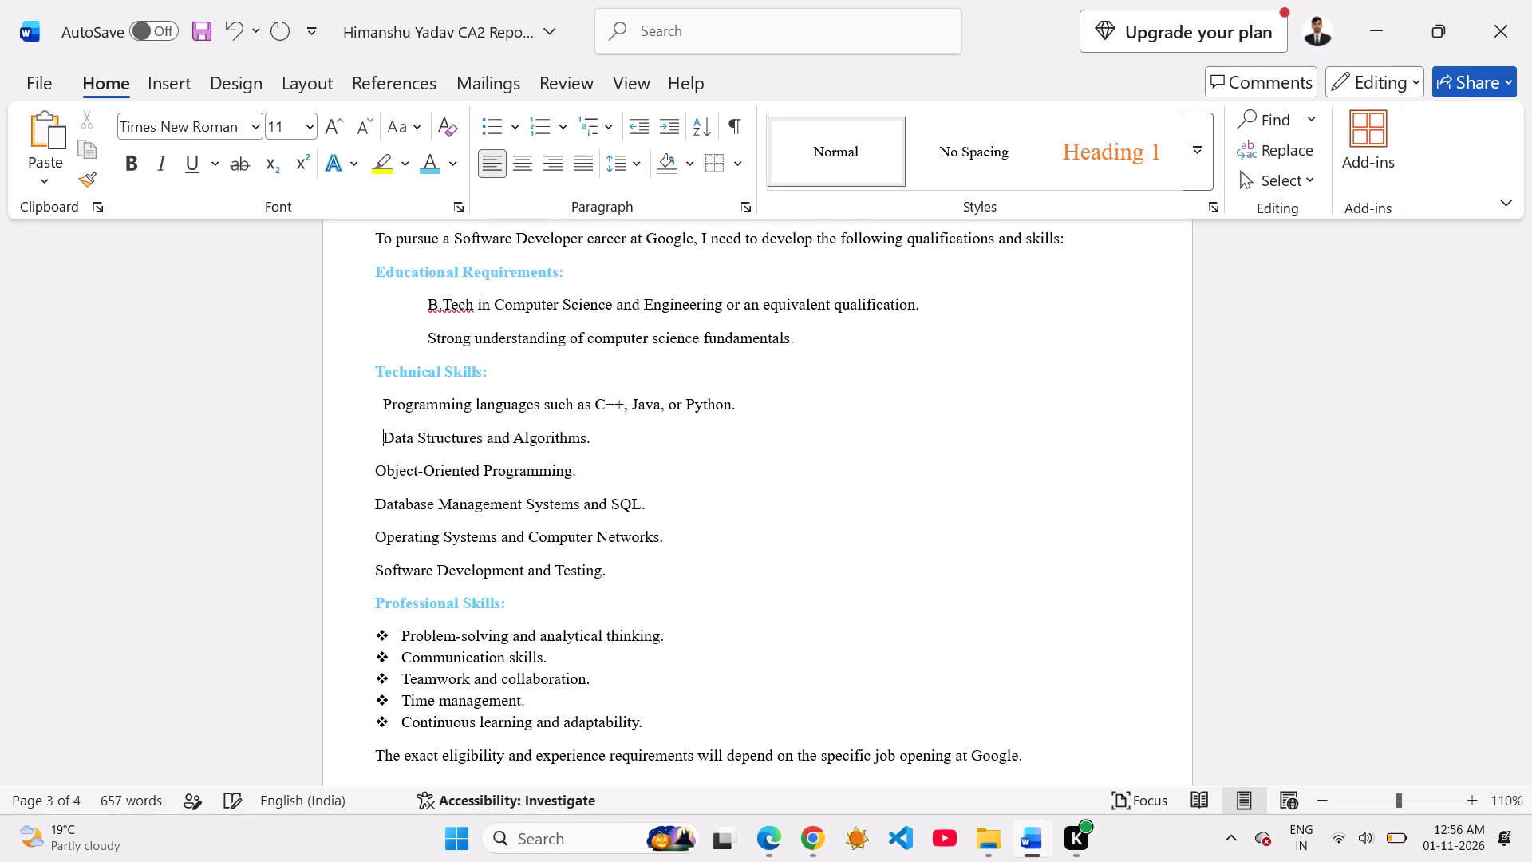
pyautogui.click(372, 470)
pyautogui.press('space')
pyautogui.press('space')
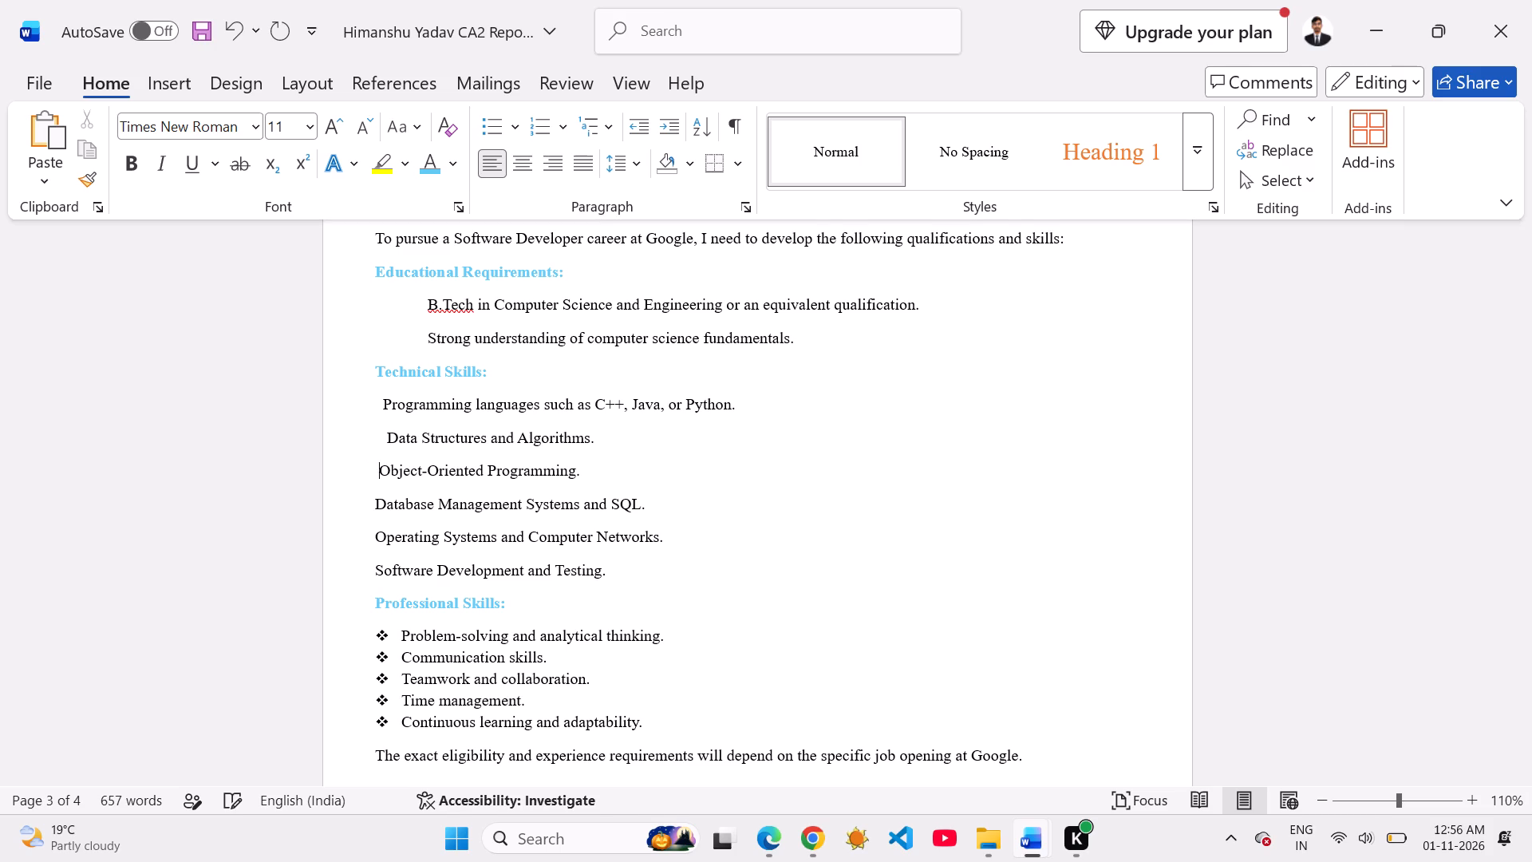
# Insert one leading space before the database management, operating systems and software development lines under Technical Skills.
pyautogui.click(373, 500)
pyautogui.press('space')
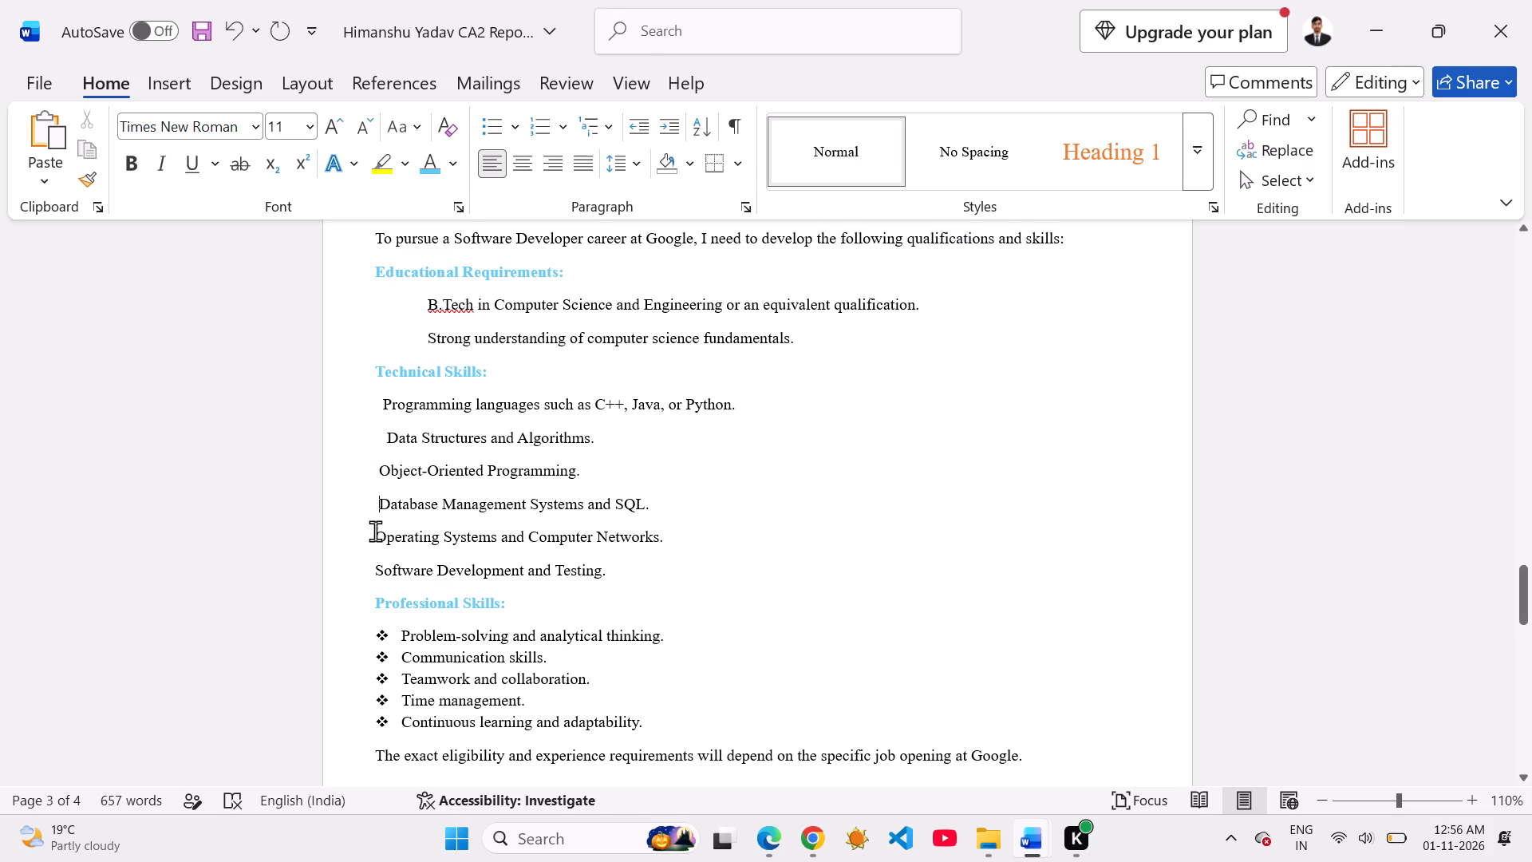
pyautogui.click(375, 531)
pyautogui.press('space')
pyautogui.click(370, 566)
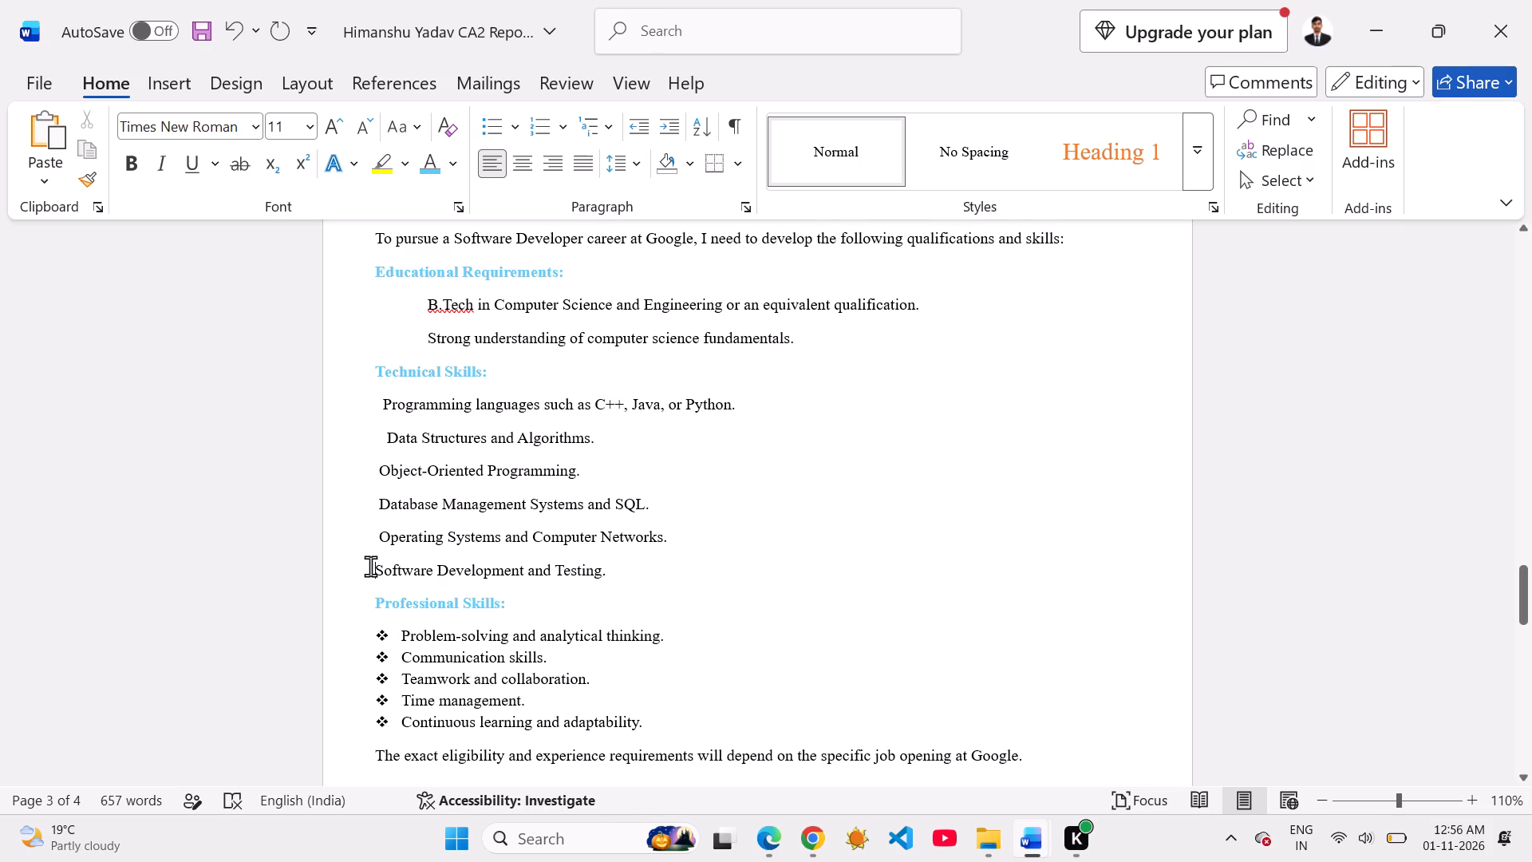
pyautogui.press('space')
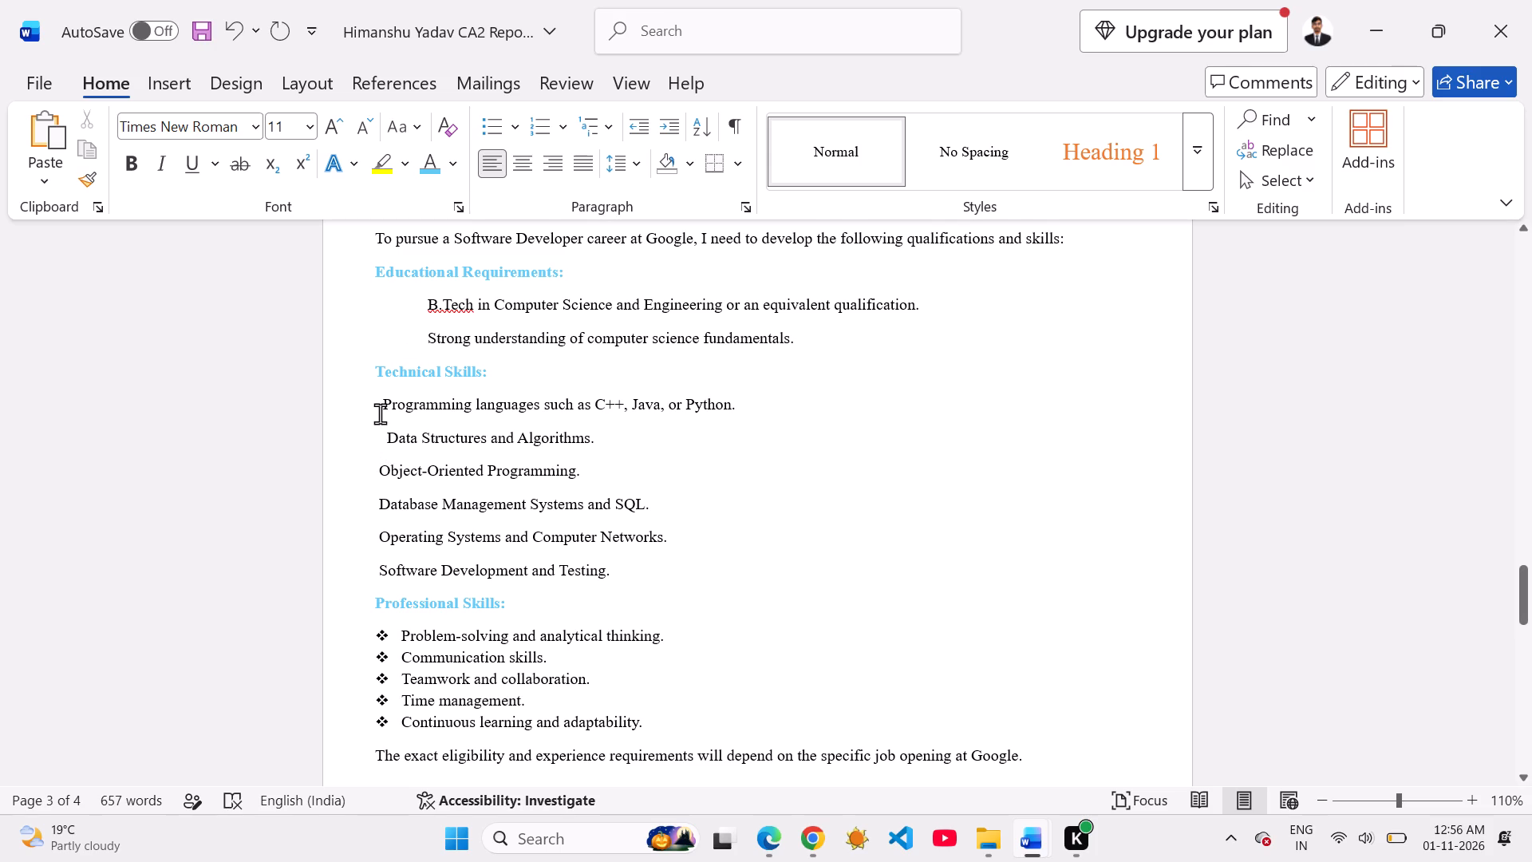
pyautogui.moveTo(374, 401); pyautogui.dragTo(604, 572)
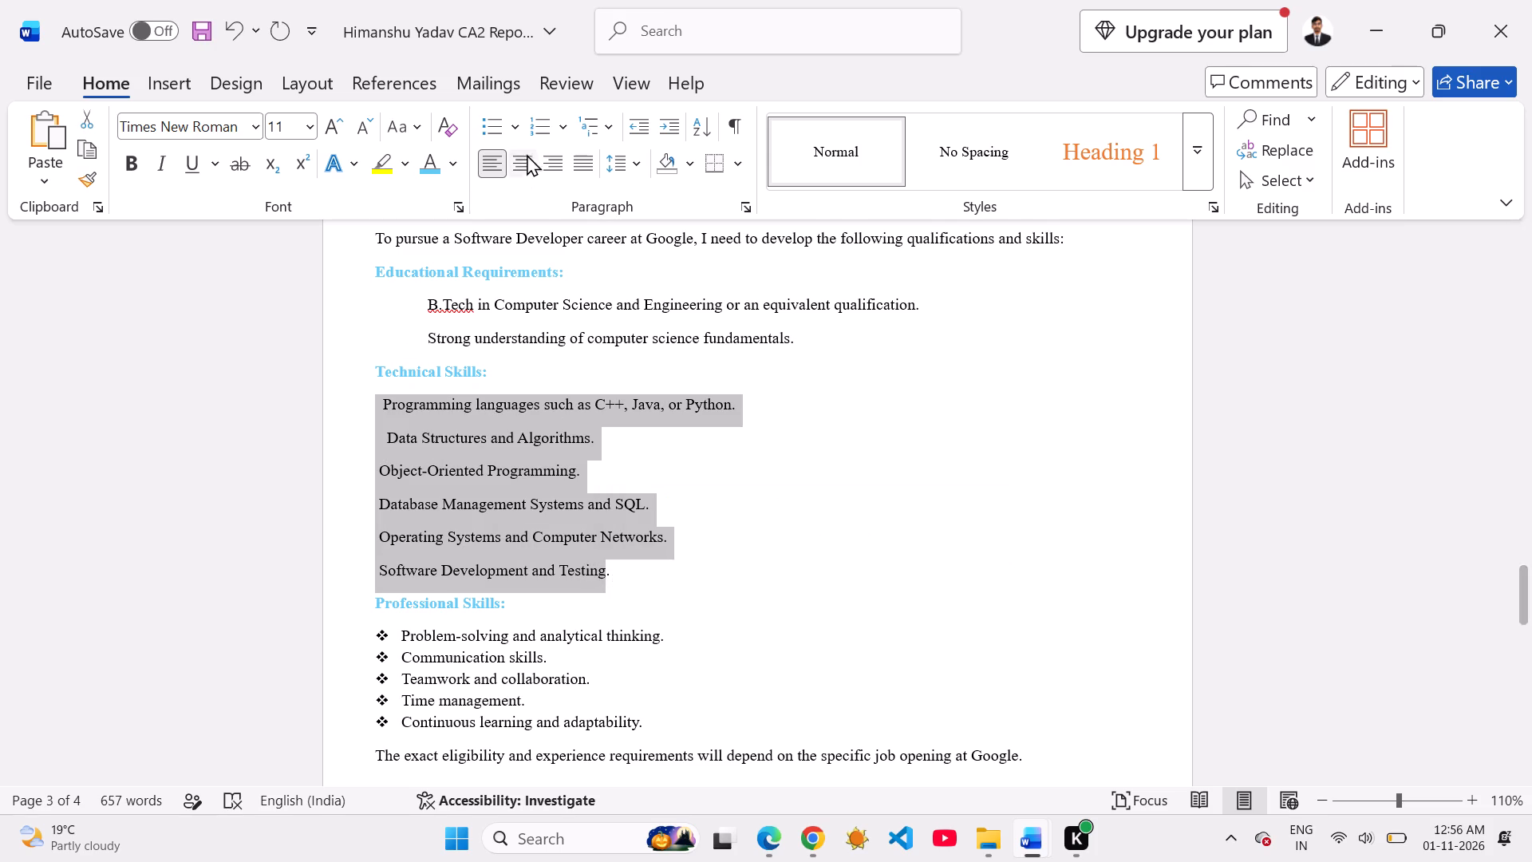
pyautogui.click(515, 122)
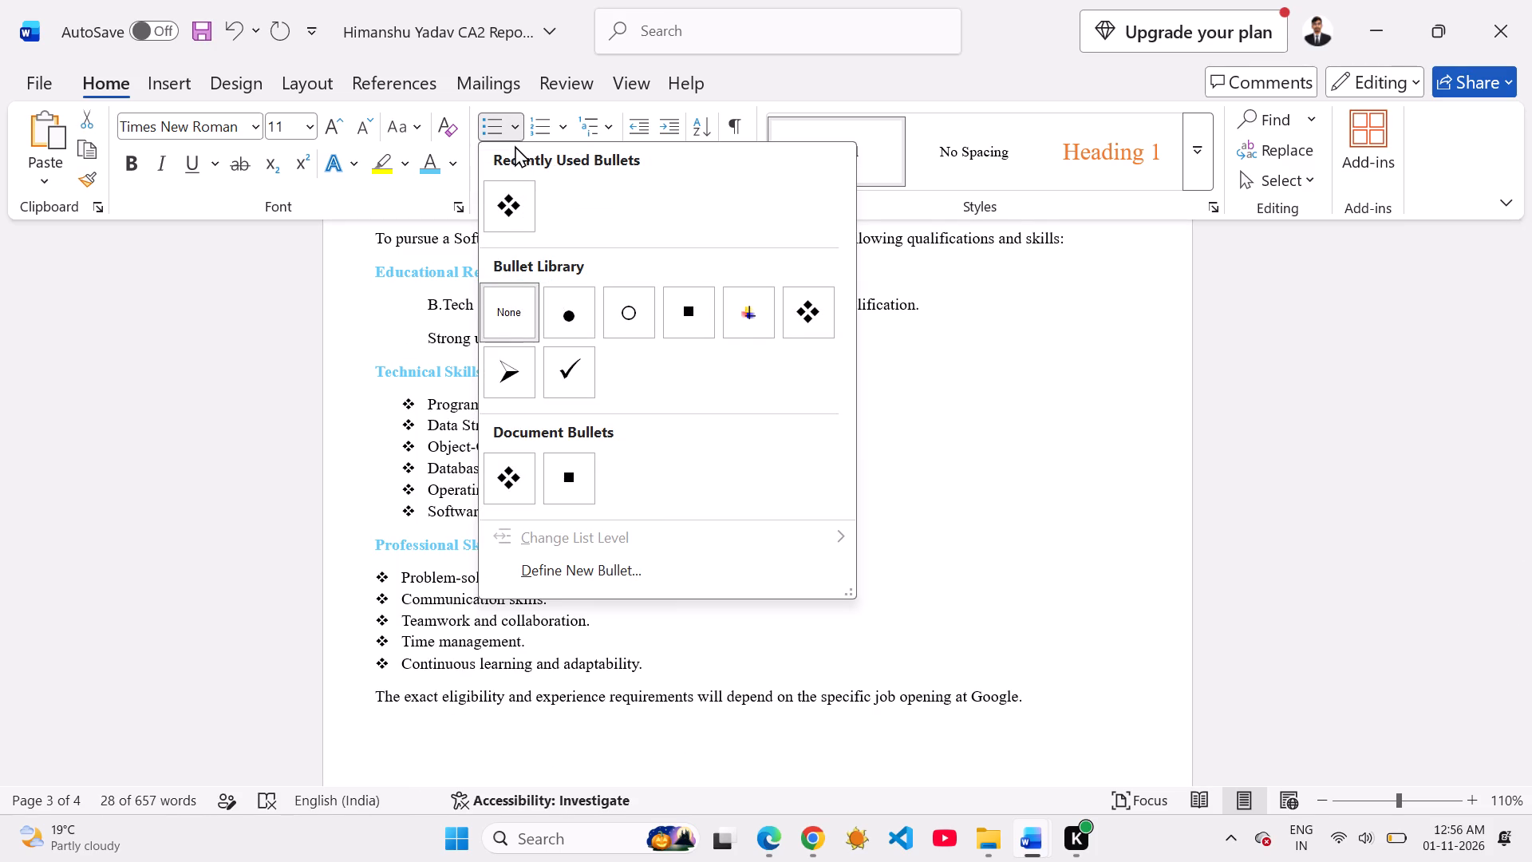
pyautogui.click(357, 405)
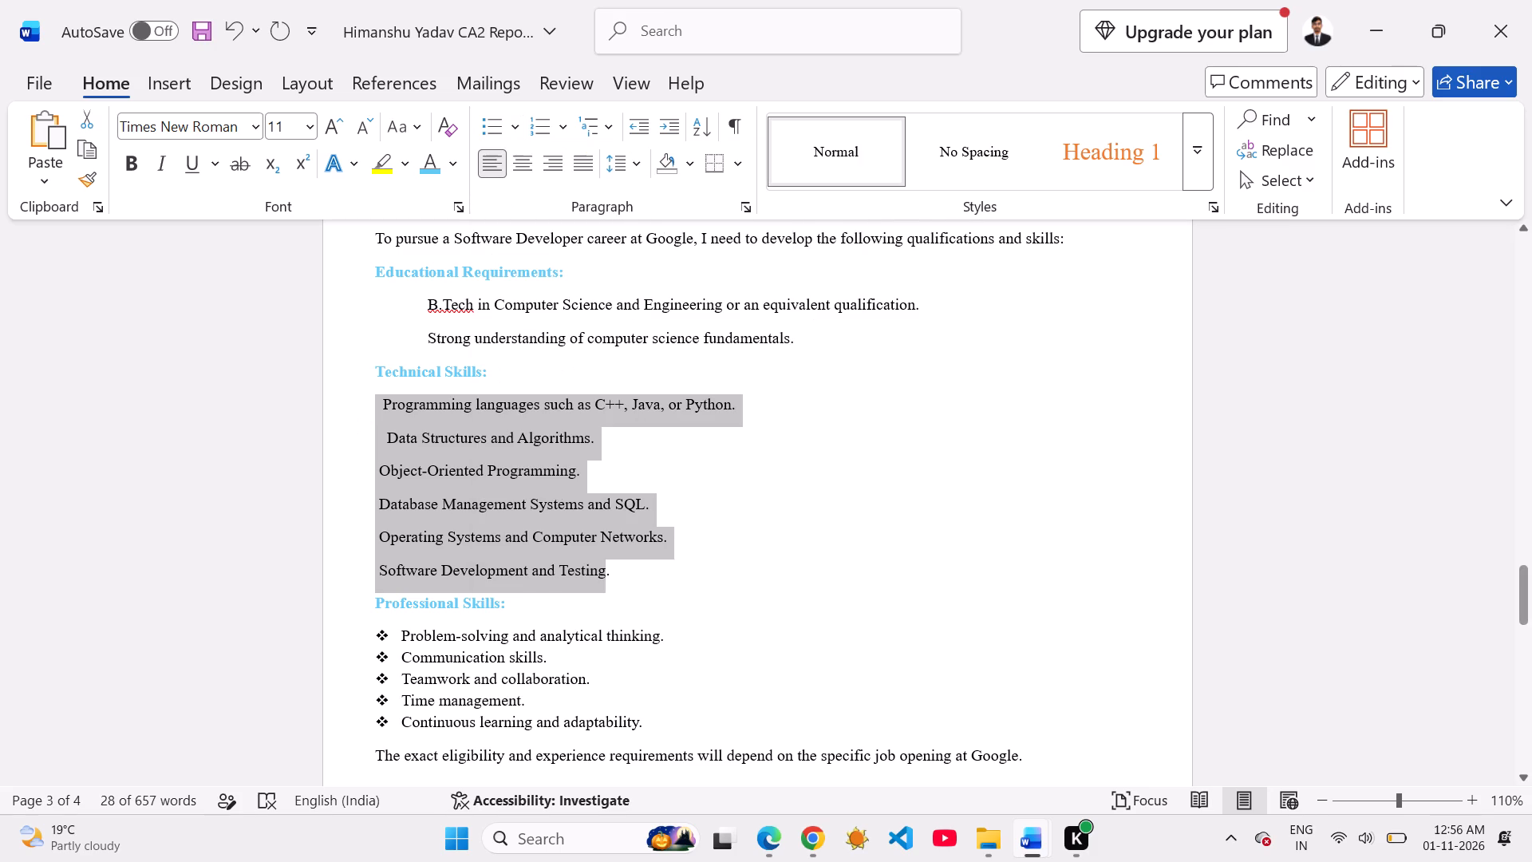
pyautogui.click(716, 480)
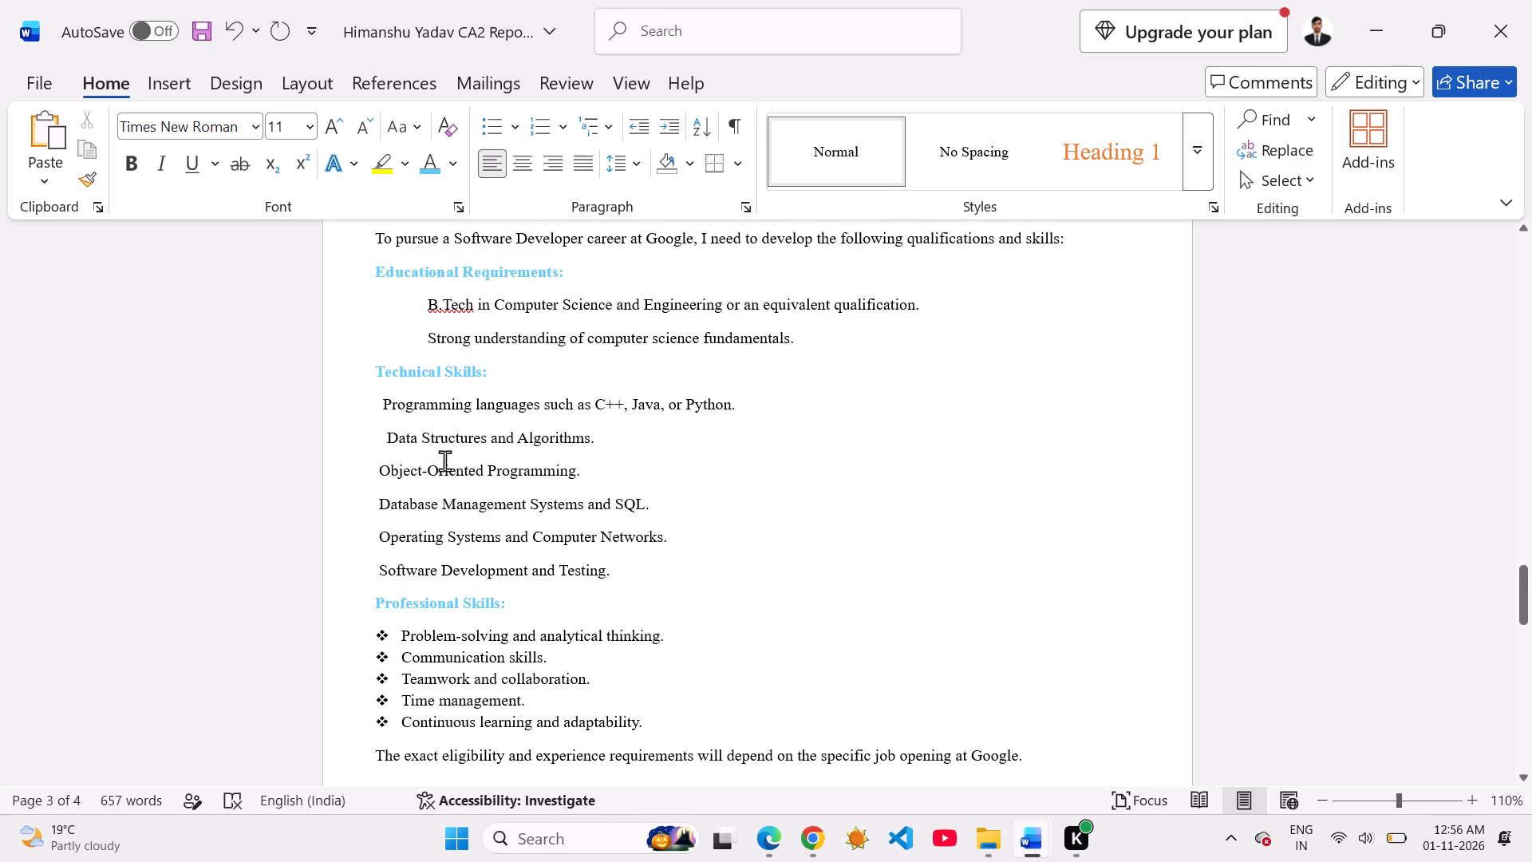
# Remove the leading spaces before the programming languages, data structures and object-oriented programming lines under Technical Skills.
pyautogui.click(388, 441)
pyautogui.press('BackSpace')
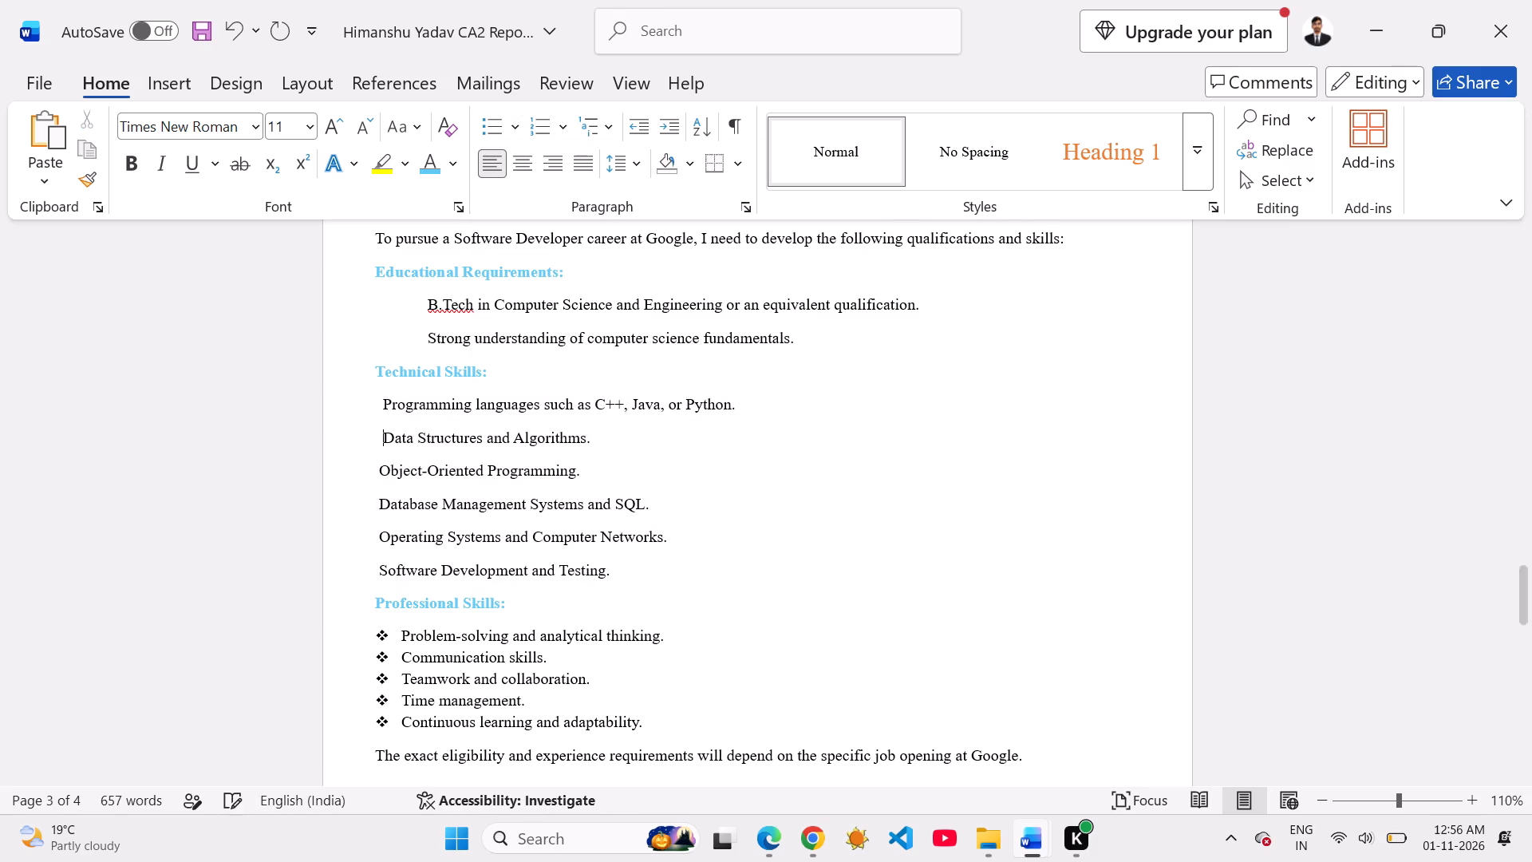
pyautogui.press('BackSpace')
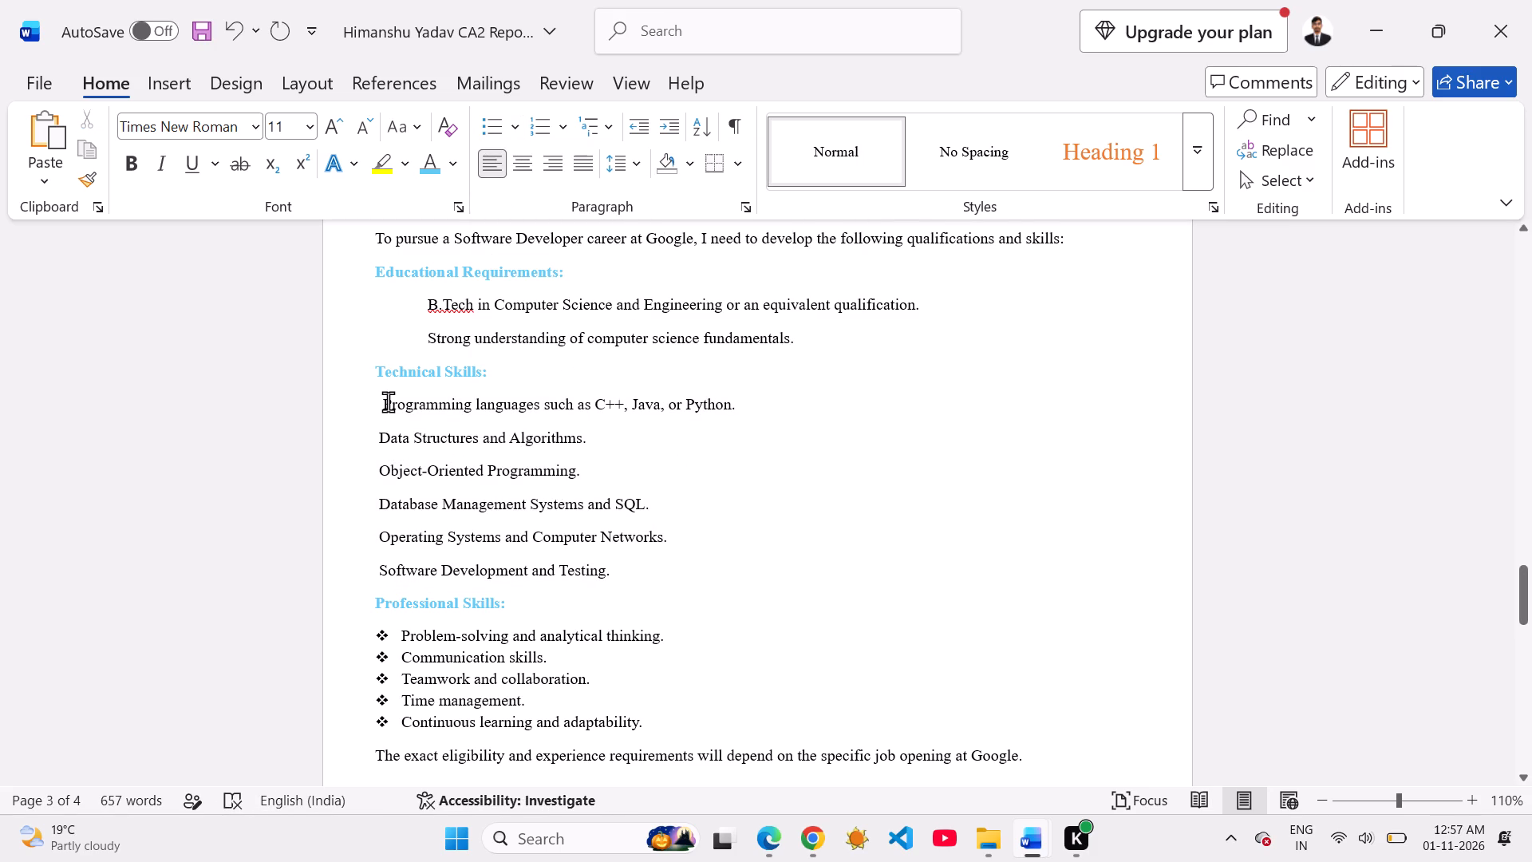
pyautogui.click(383, 405)
pyautogui.press('BackSpace')
pyautogui.press('BackSpace')
pyautogui.press('BackSpace')
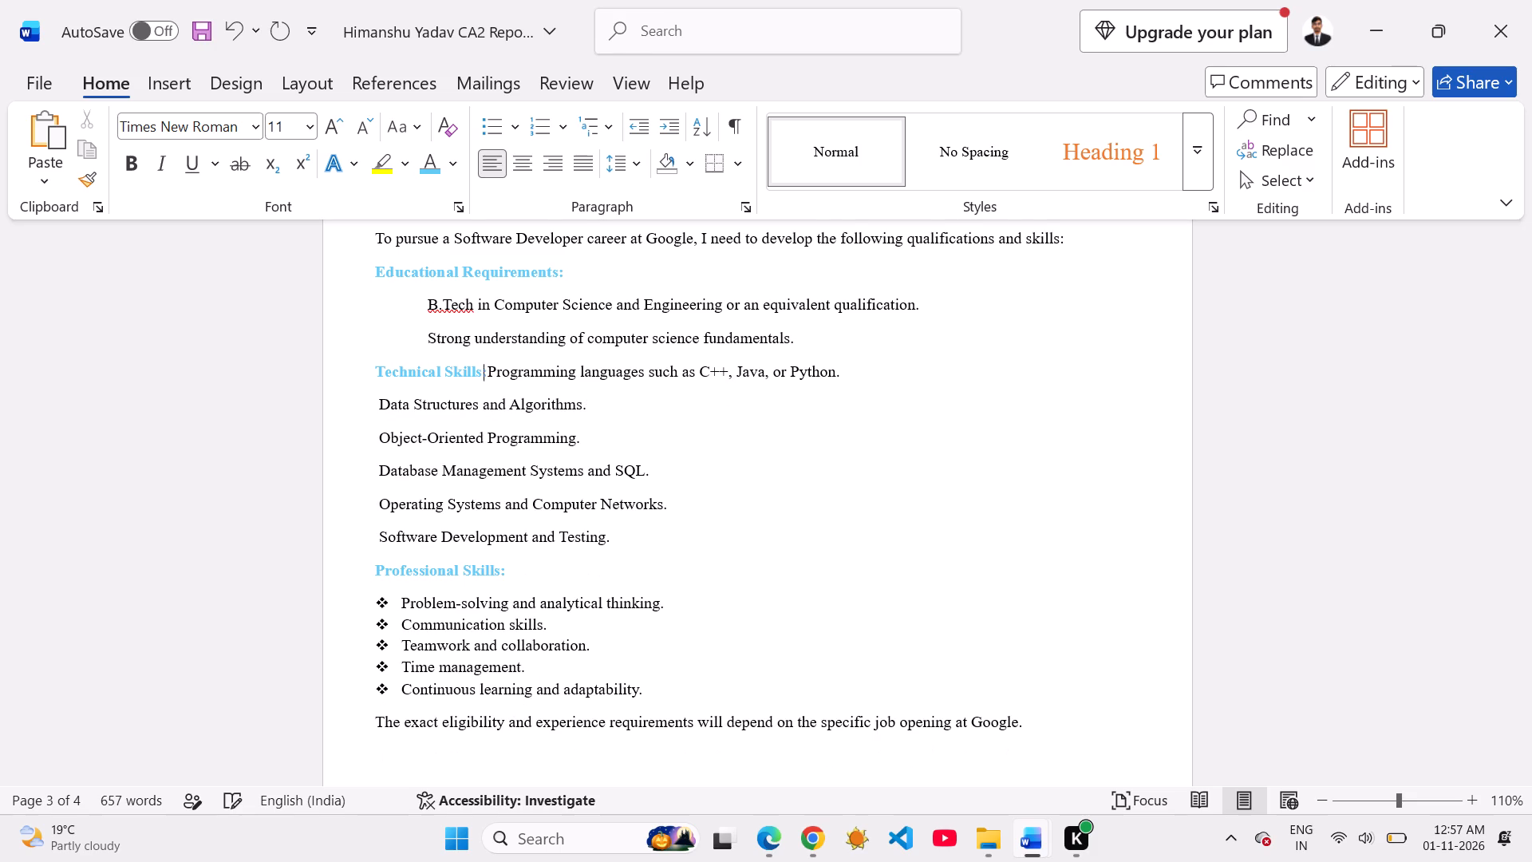
pyautogui.press('Return')
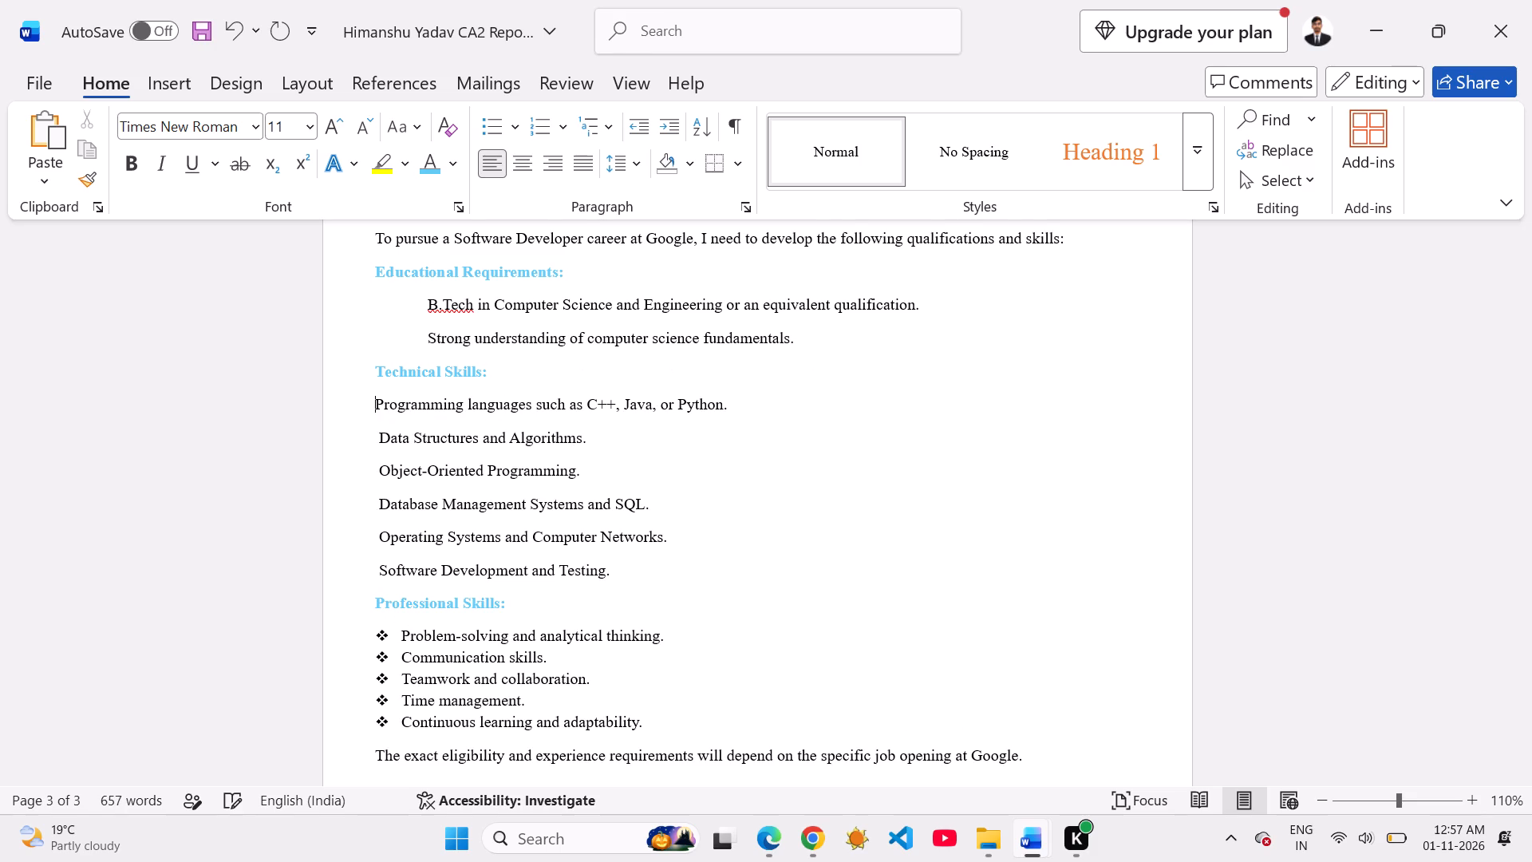
pyautogui.click(380, 434)
pyautogui.doubleClick(380, 434)
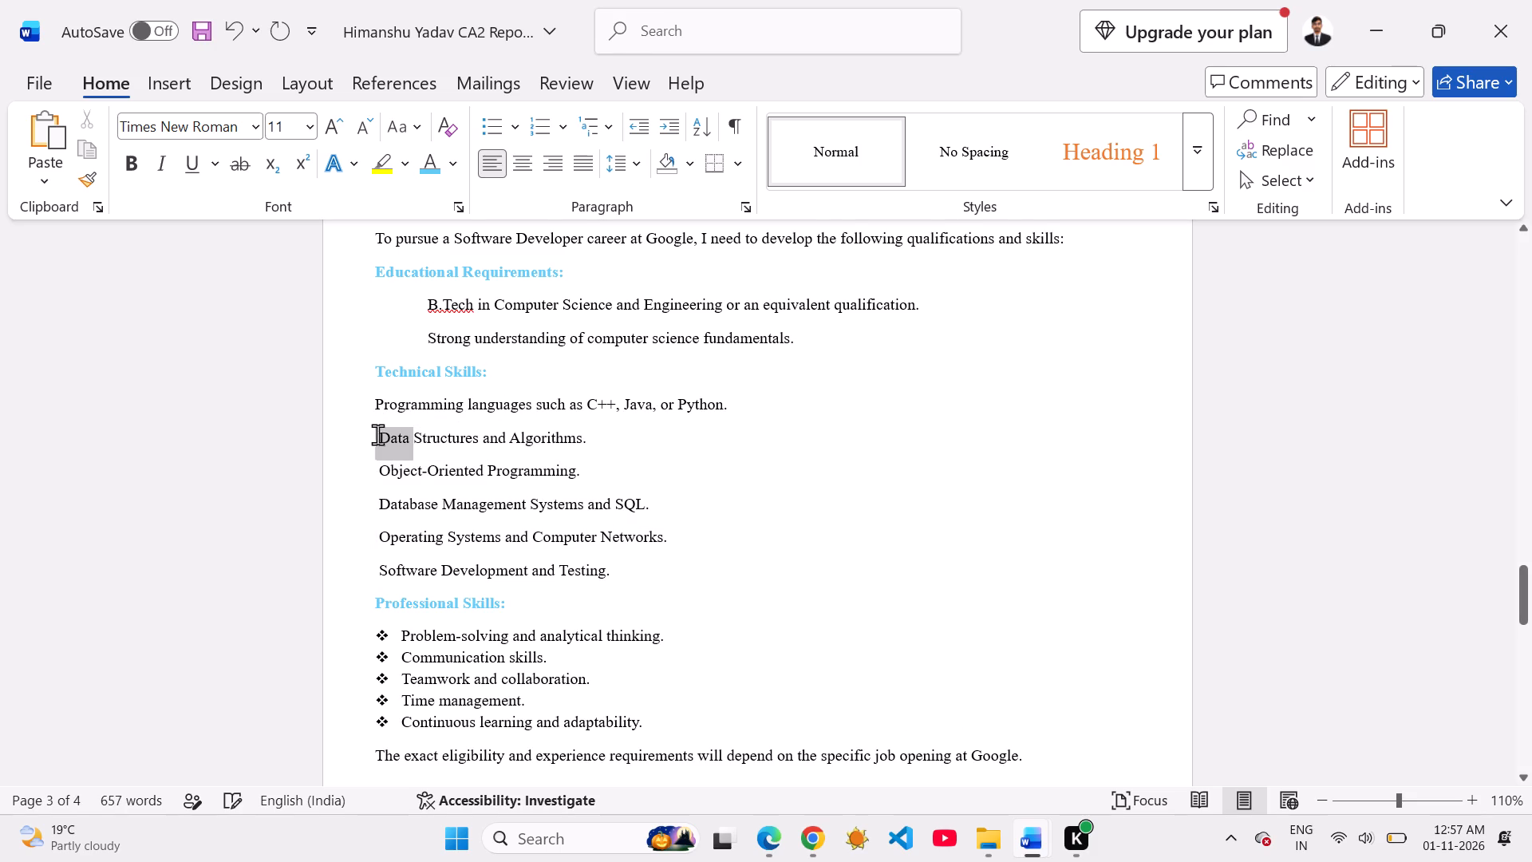
pyautogui.click(378, 436)
pyautogui.press('BackSpace')
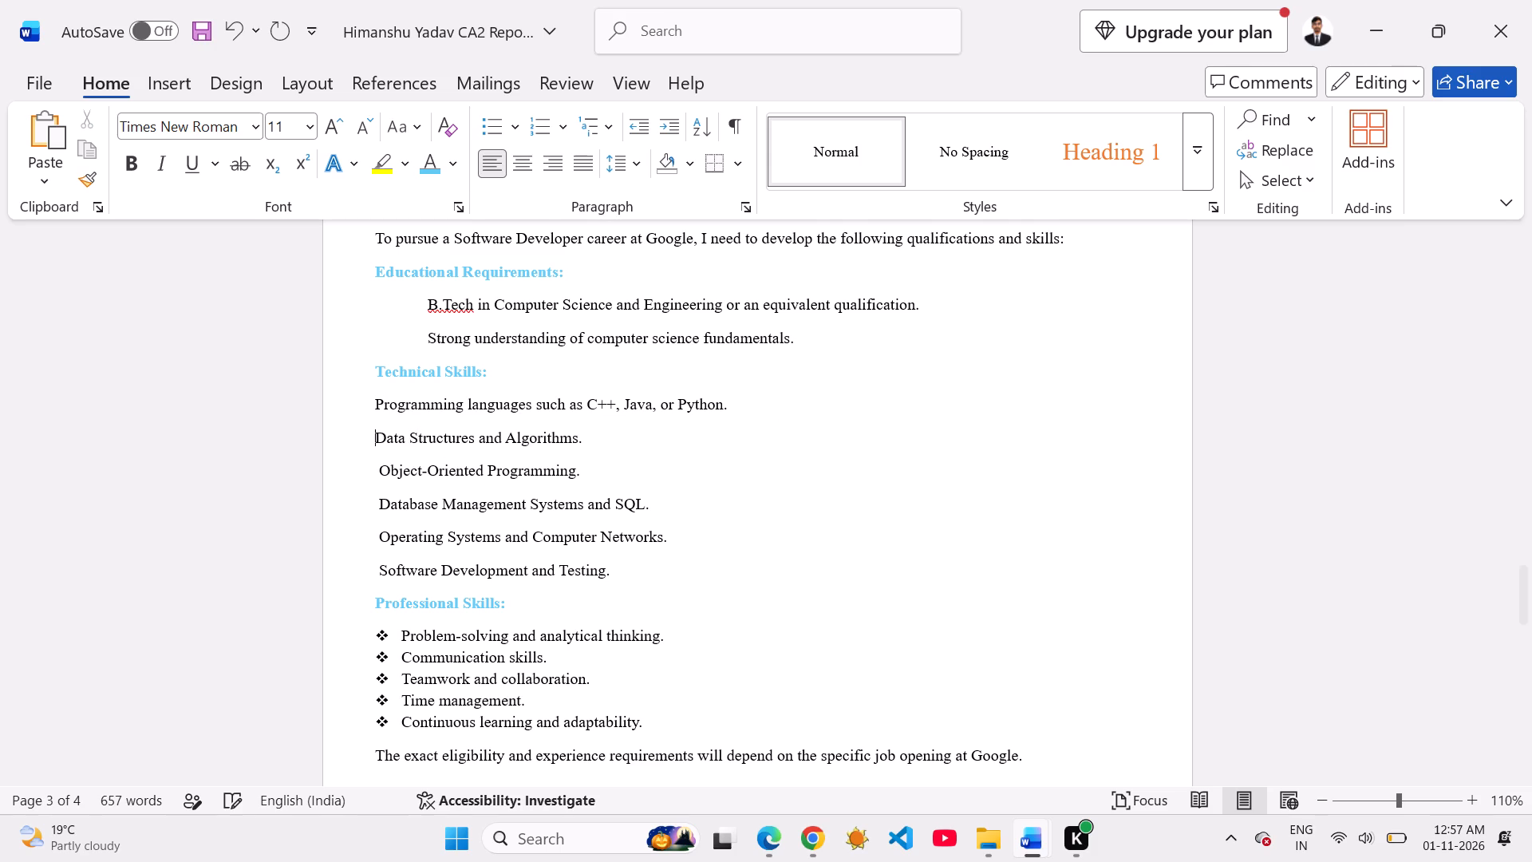
pyautogui.click(378, 470)
pyautogui.press('BackSpace')
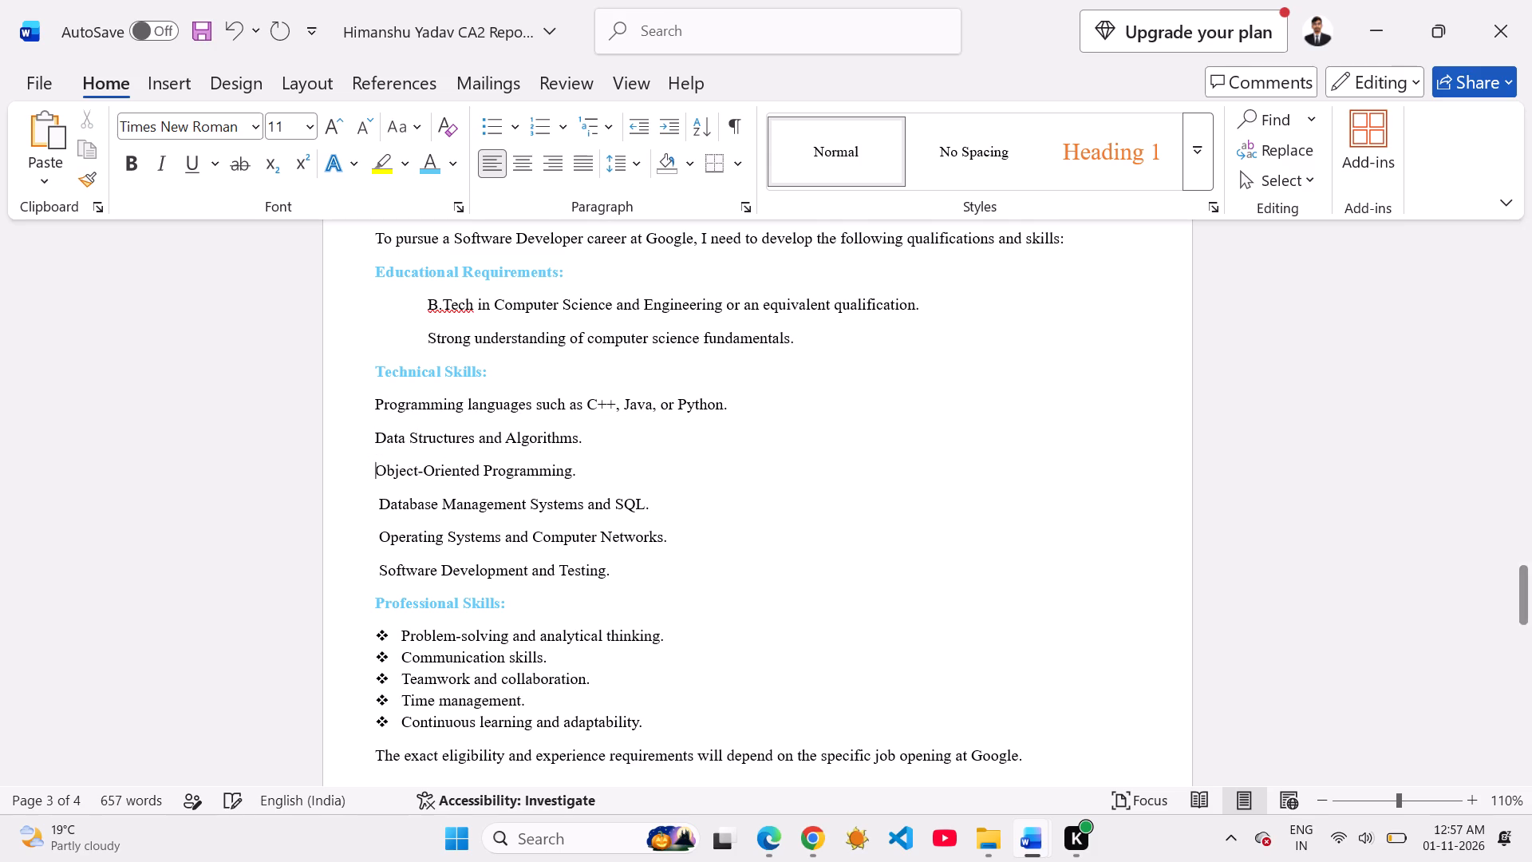
# Remove the leading space before the database management, operating systems and software development lines under Technical Skills.
pyautogui.press('Down')
pyautogui.press('BackSpace')
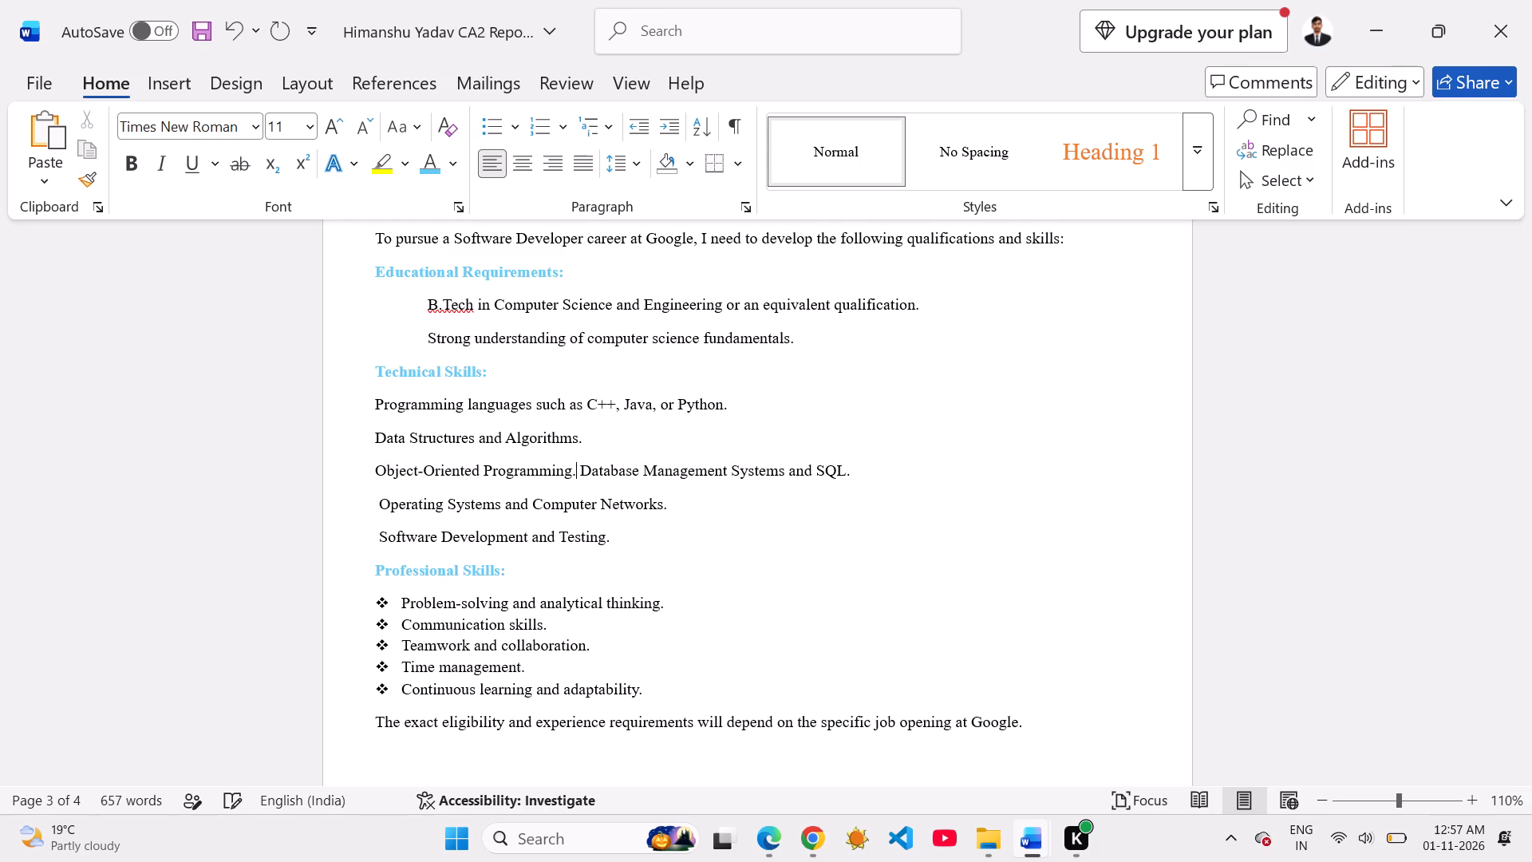
pyautogui.press('Return')
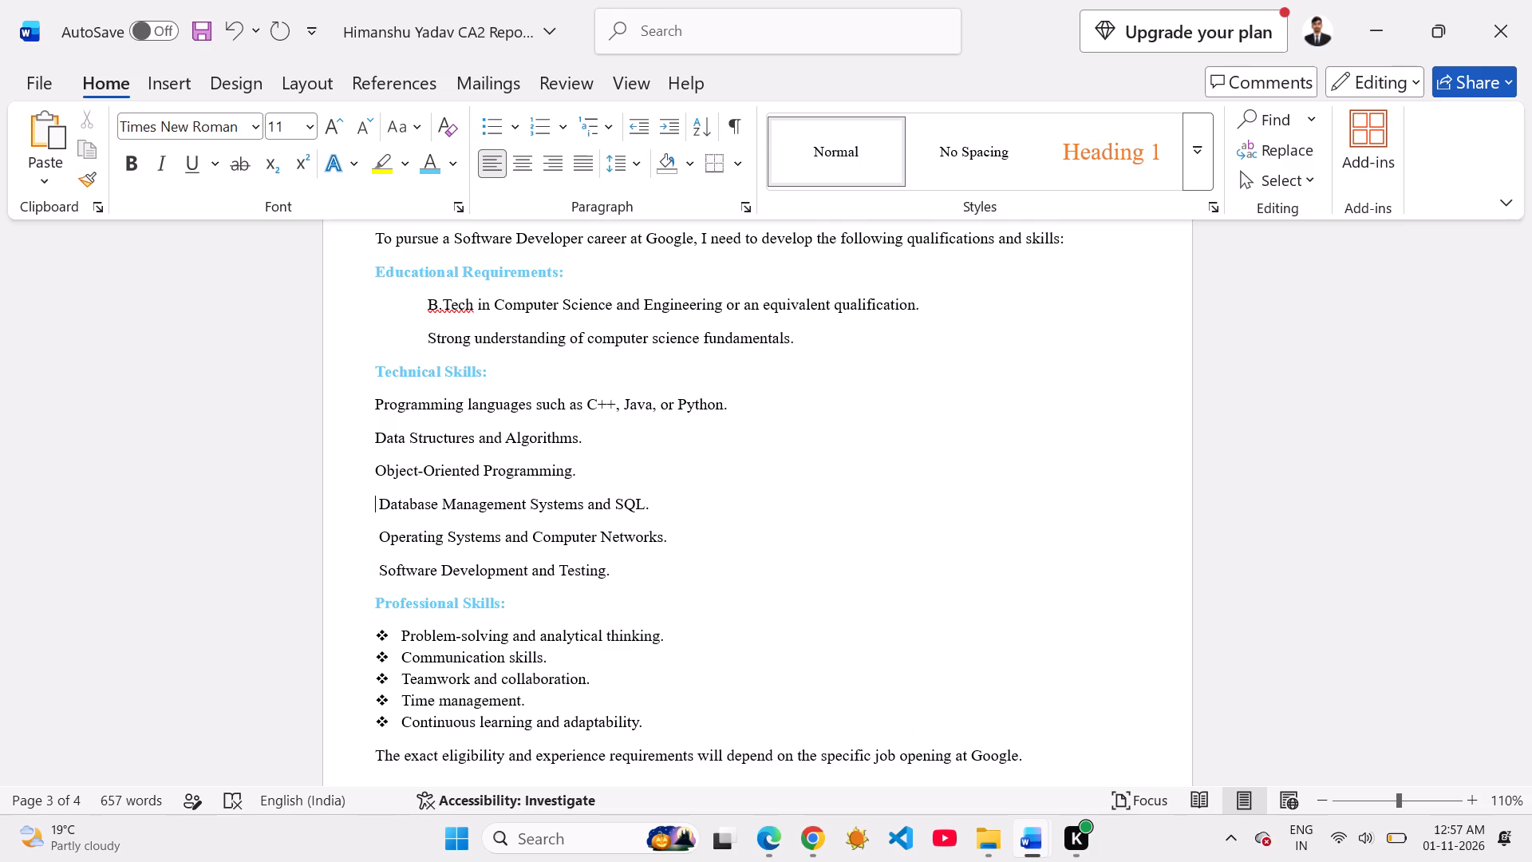
pyautogui.press('BackSpace')
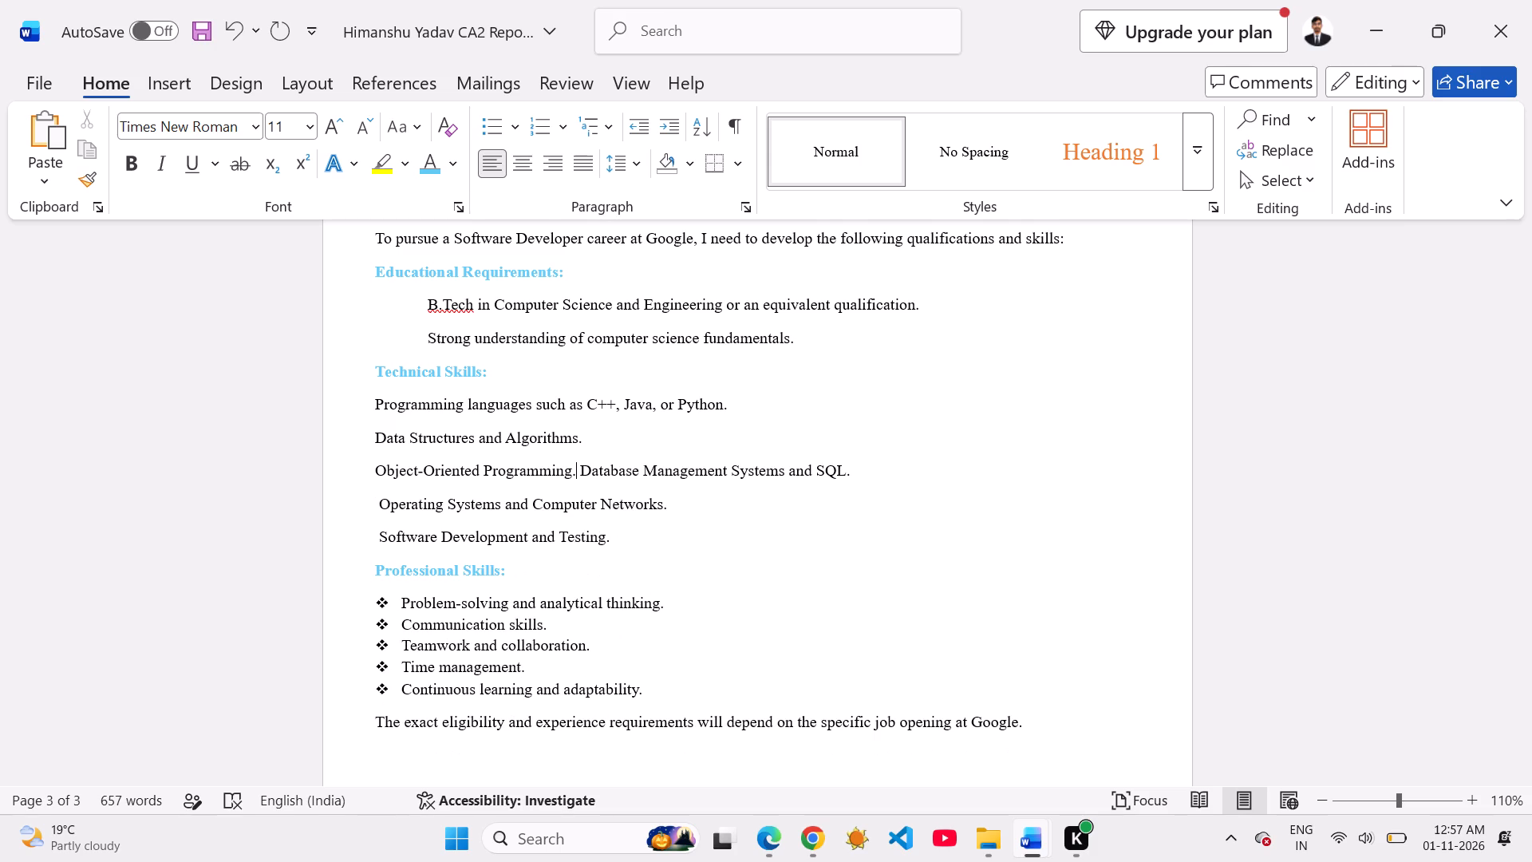
pyautogui.press('Return')
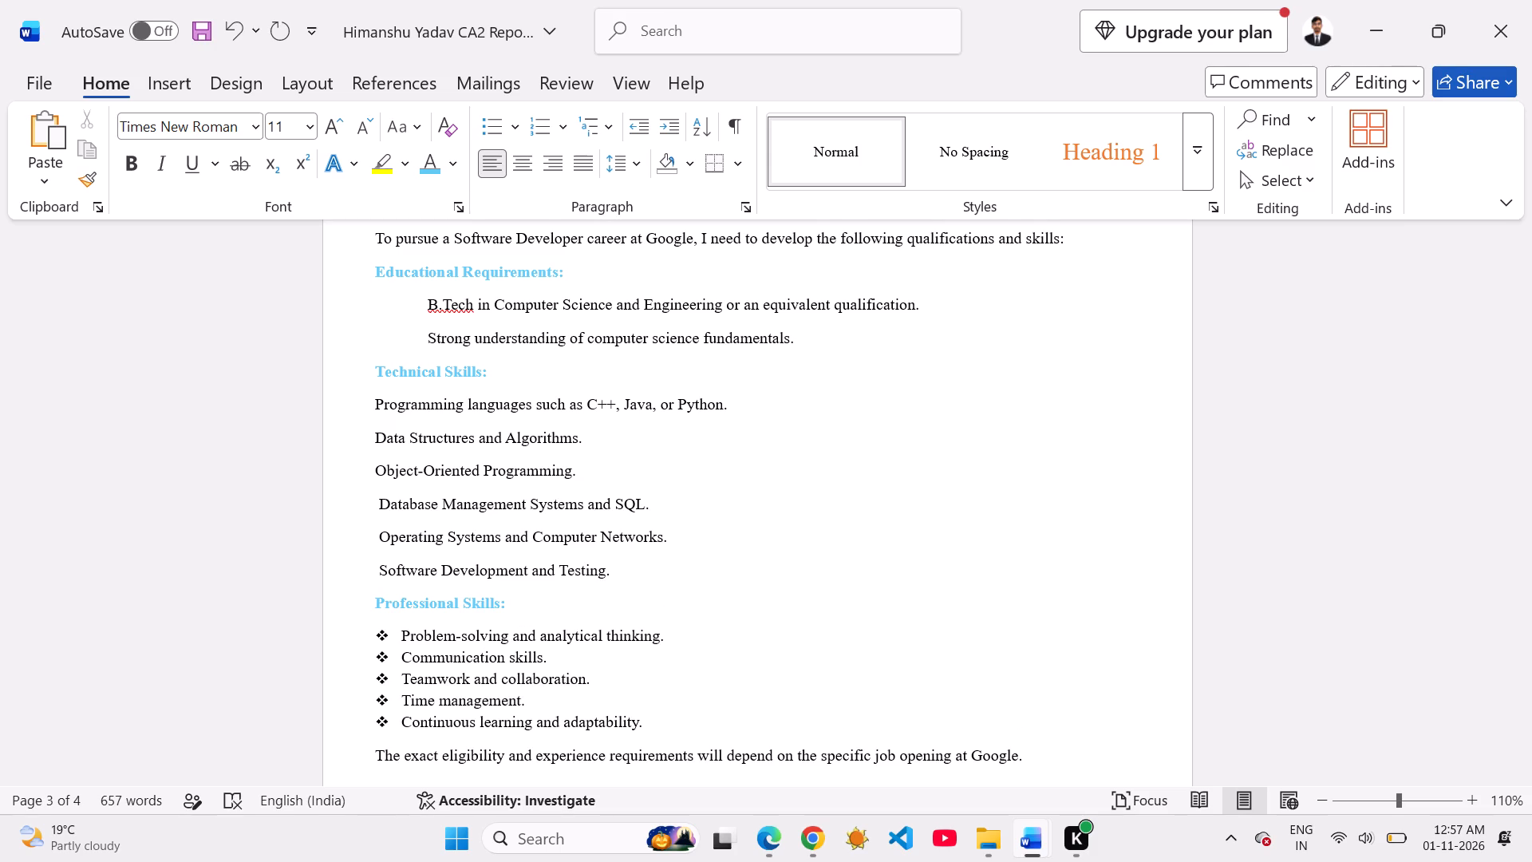
pyautogui.press('Left')
pyautogui.press('Right')
pyautogui.moveTo(371, 493); pyautogui.dragTo(468, 556)
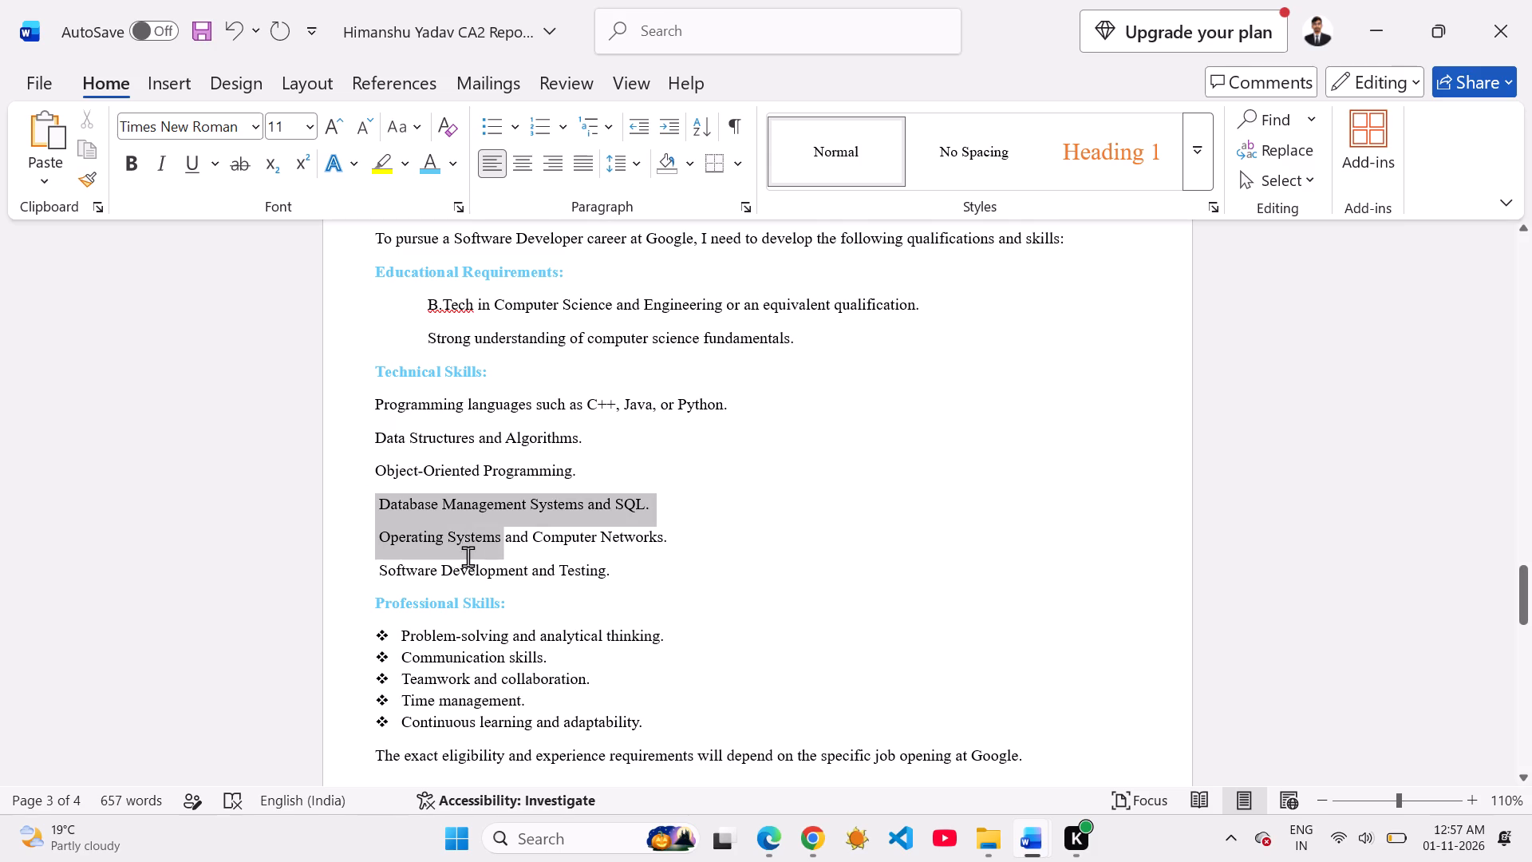
pyautogui.moveTo(468, 556); pyautogui.dragTo(382, 508)
pyautogui.click(382, 508)
pyautogui.click(382, 508)
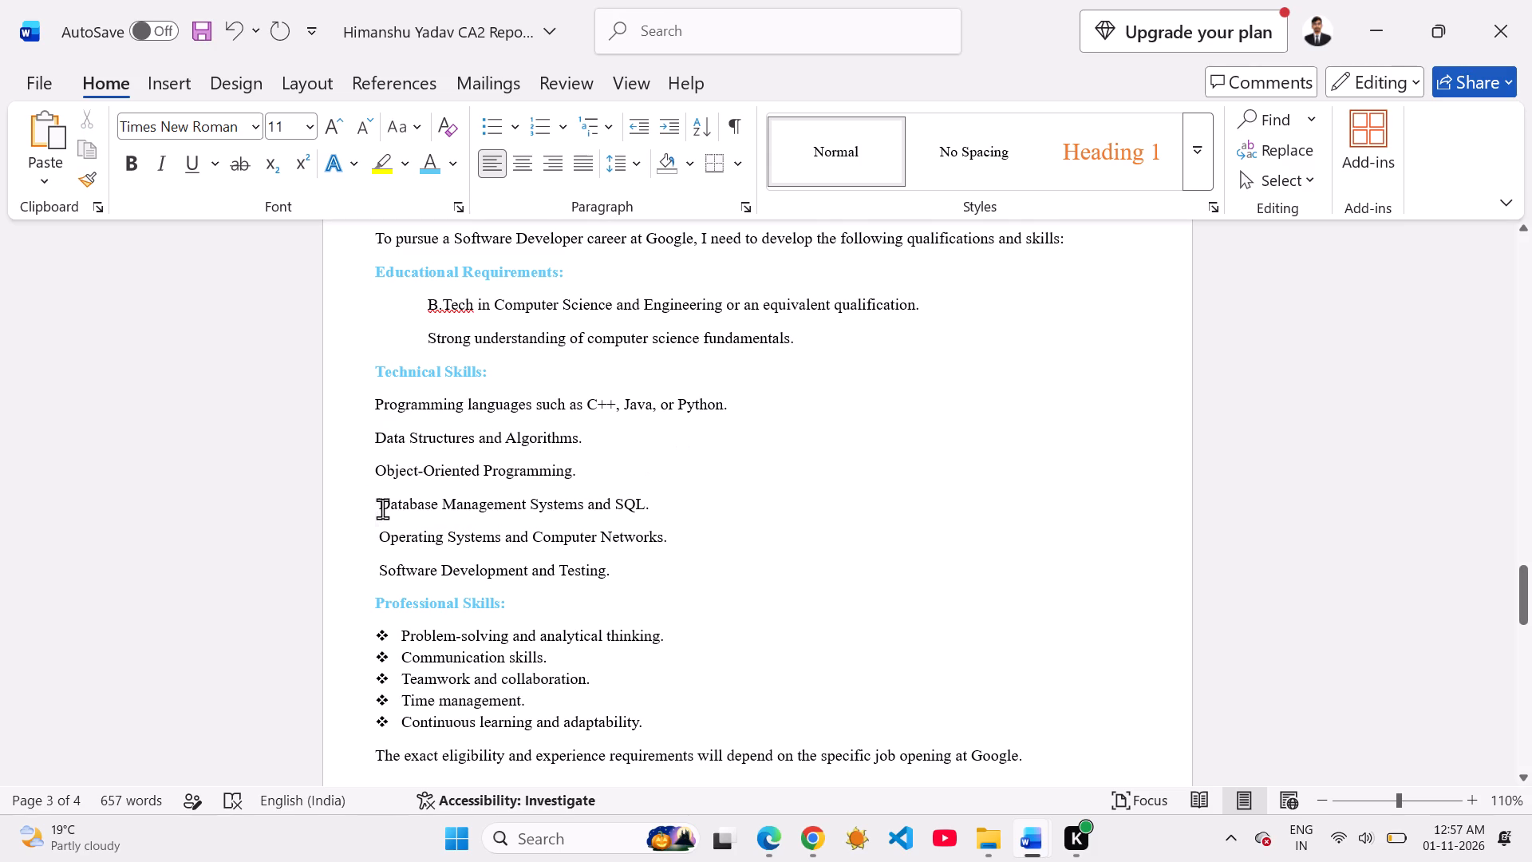
pyautogui.press('BackSpace')
pyautogui.click(382, 533)
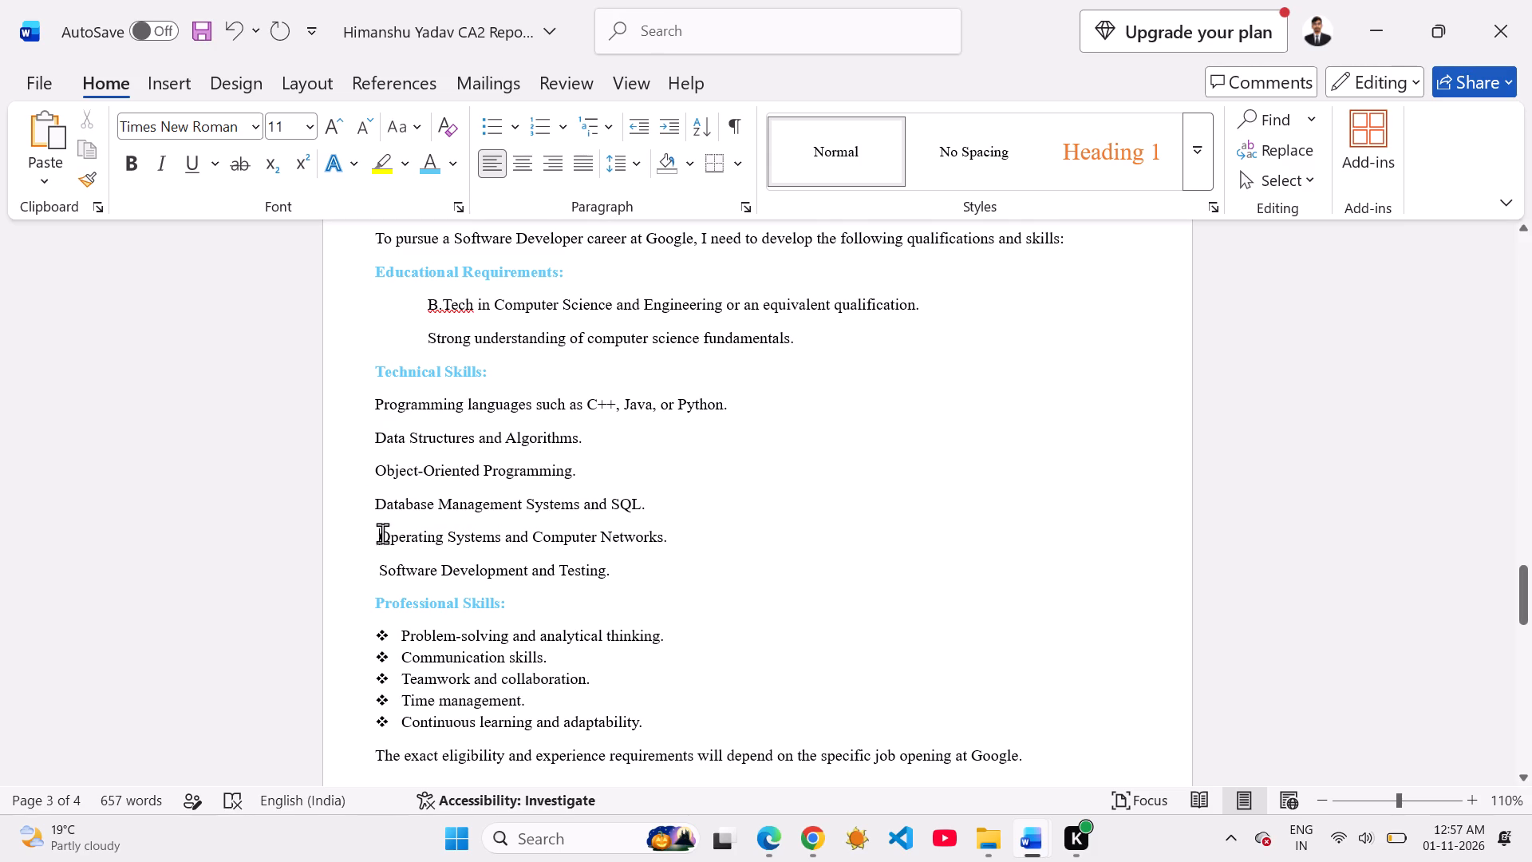
pyautogui.click(382, 533)
pyautogui.press('BackSpace')
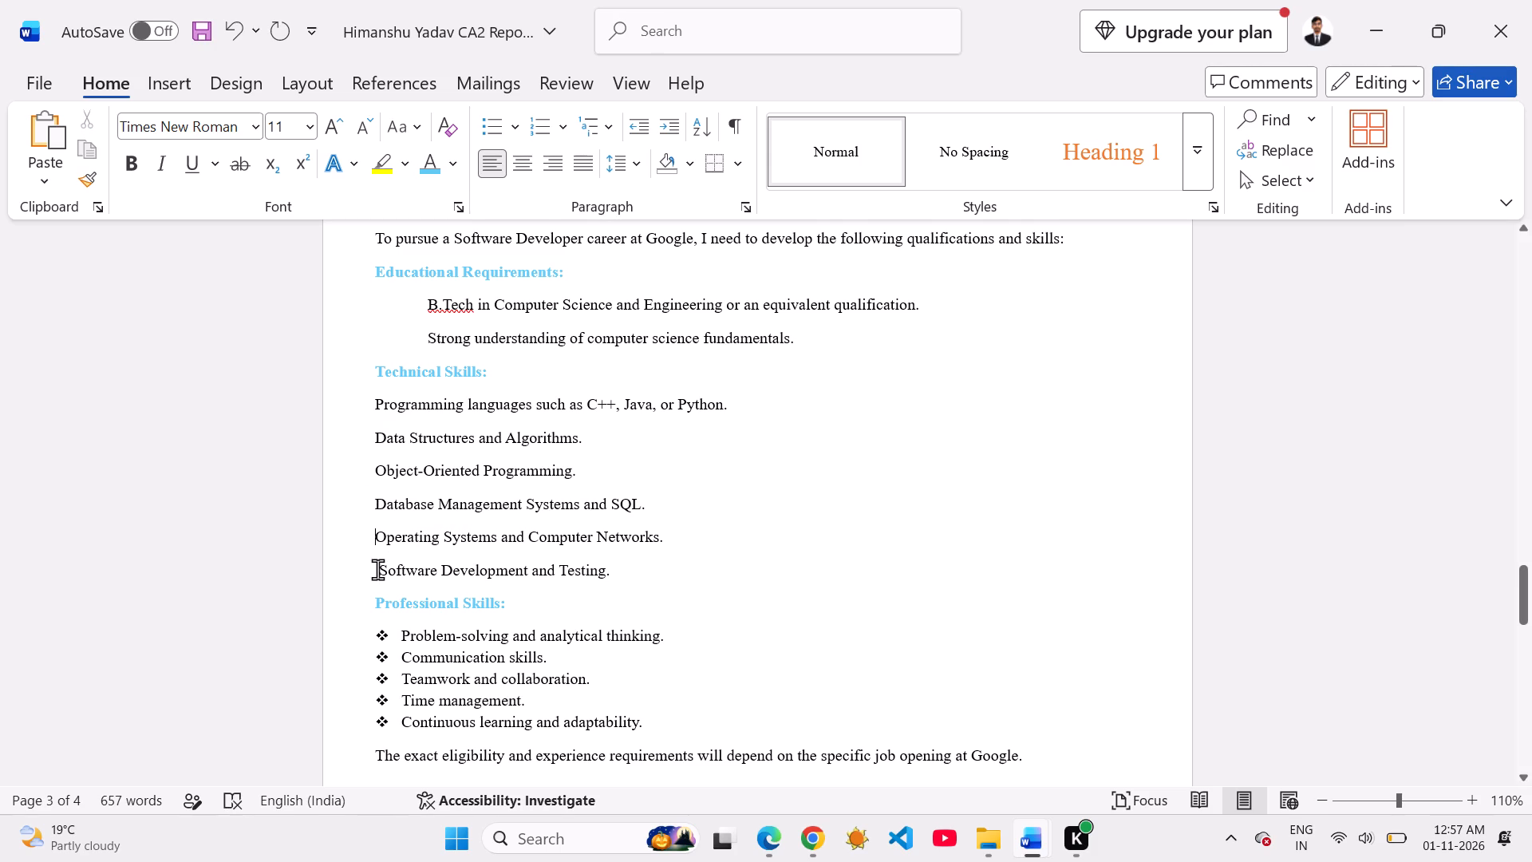
pyautogui.click(377, 569)
pyautogui.press('BackSpace')
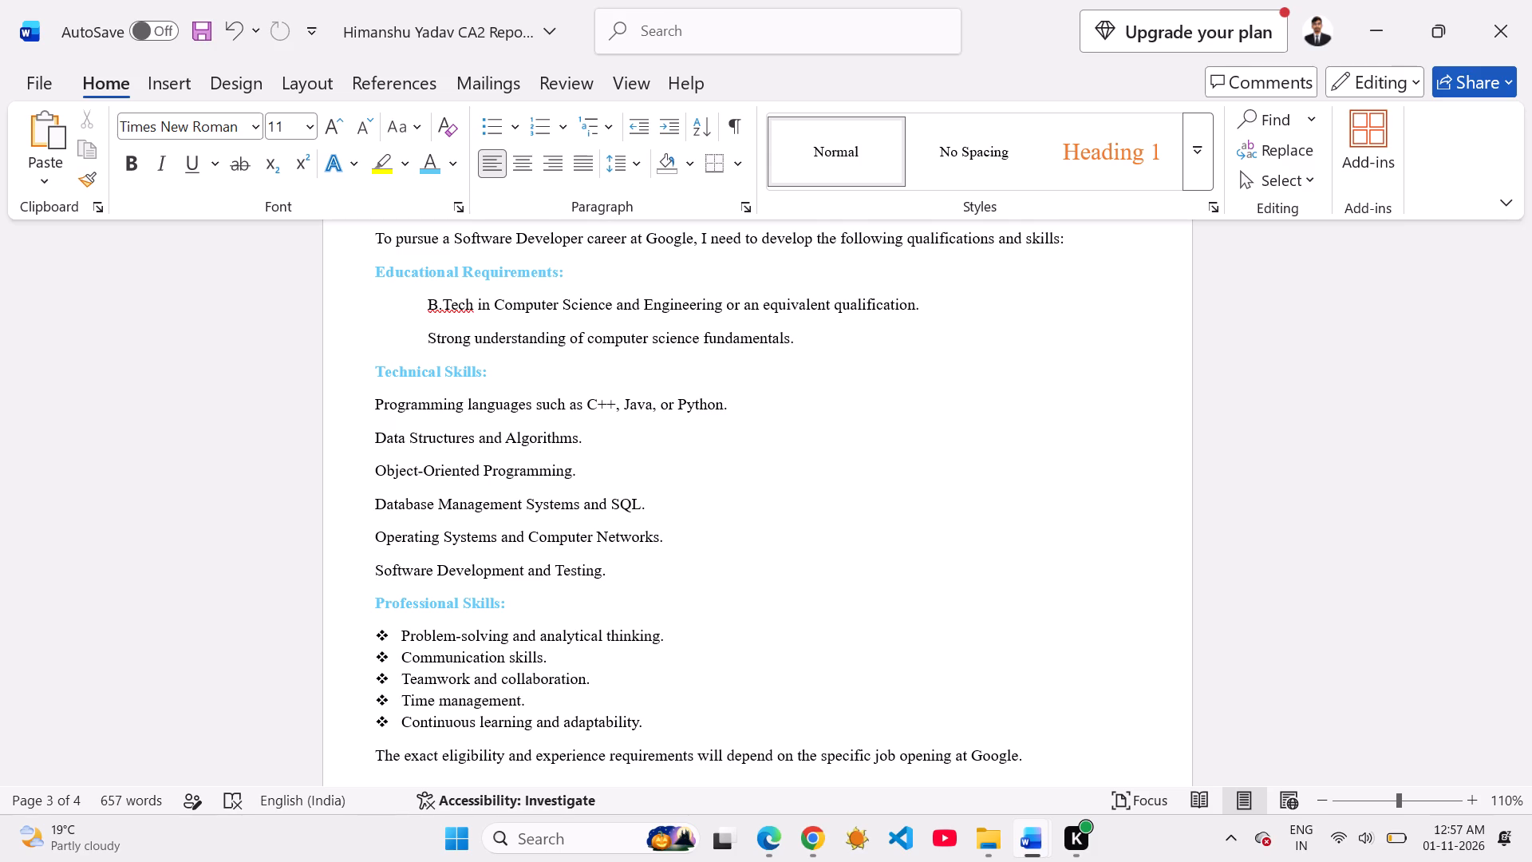
# Select the six Technical Skills lines and open the bullet style choices for them.
pyautogui.moveTo(362, 396); pyautogui.dragTo(694, 581)
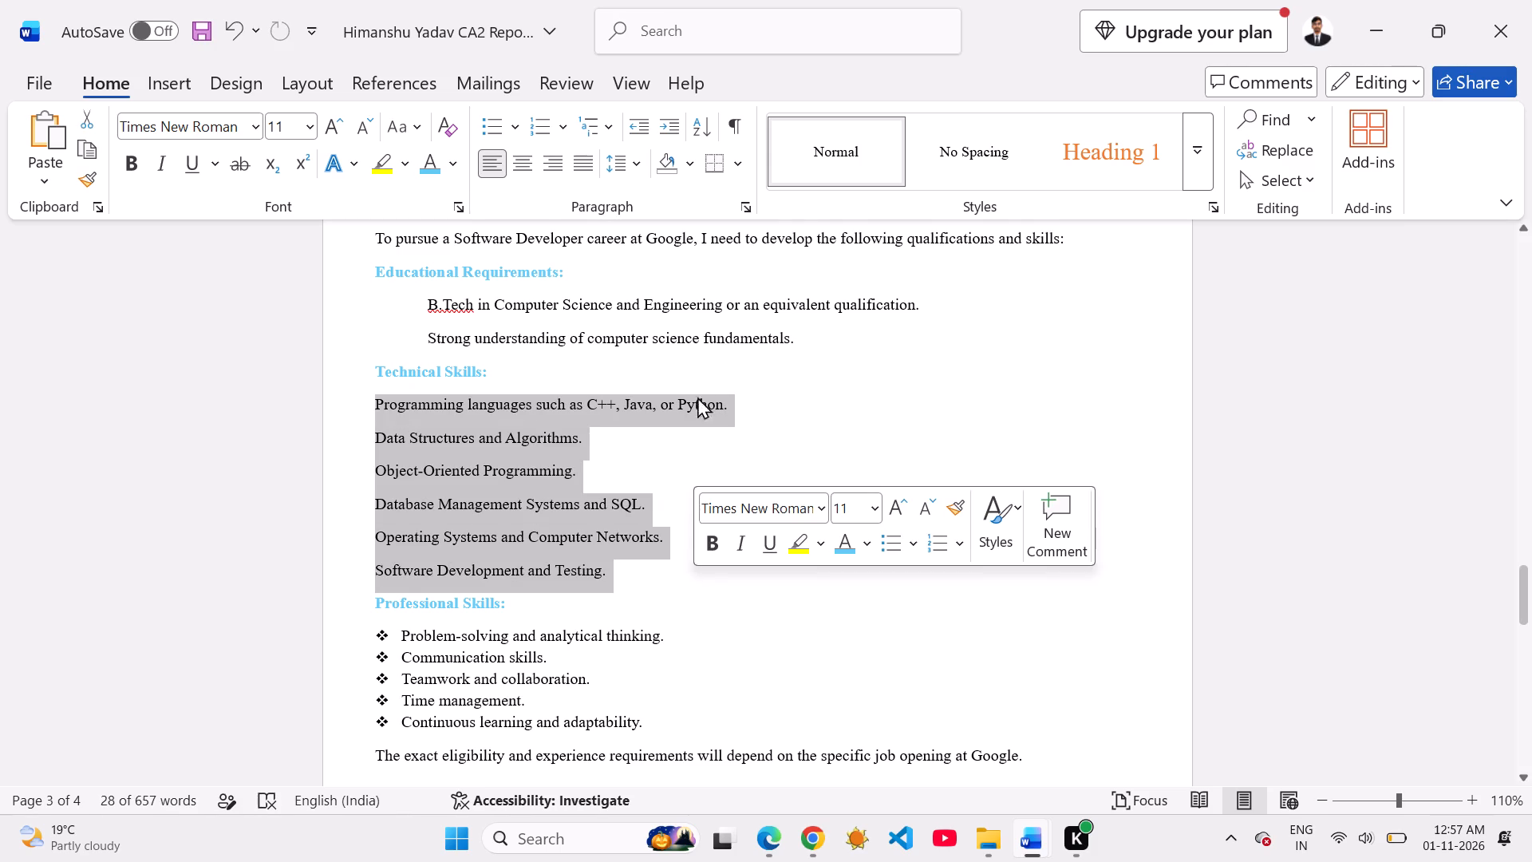
pyautogui.click(520, 136)
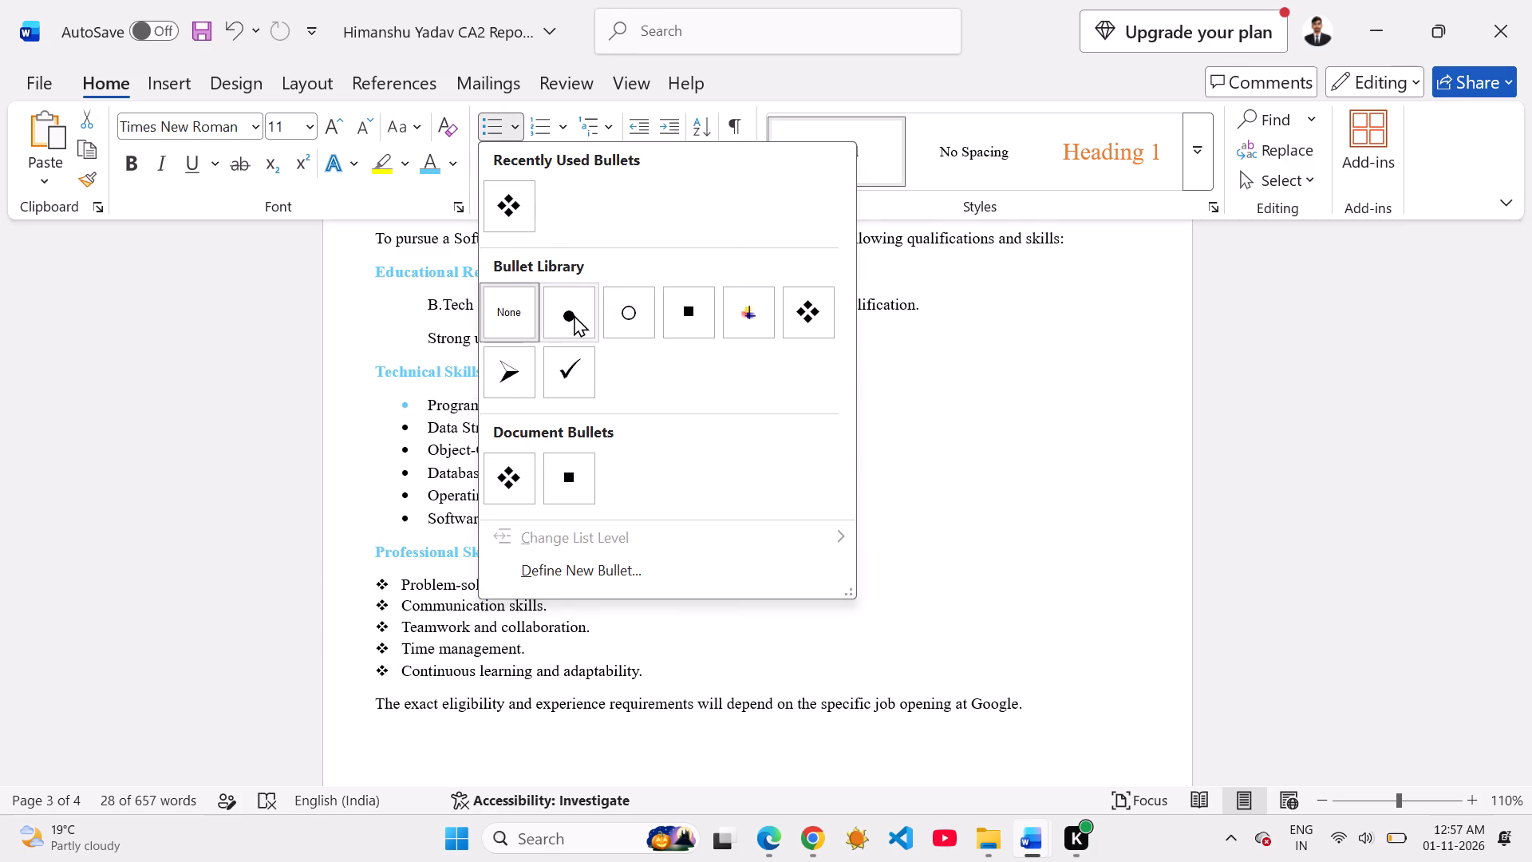
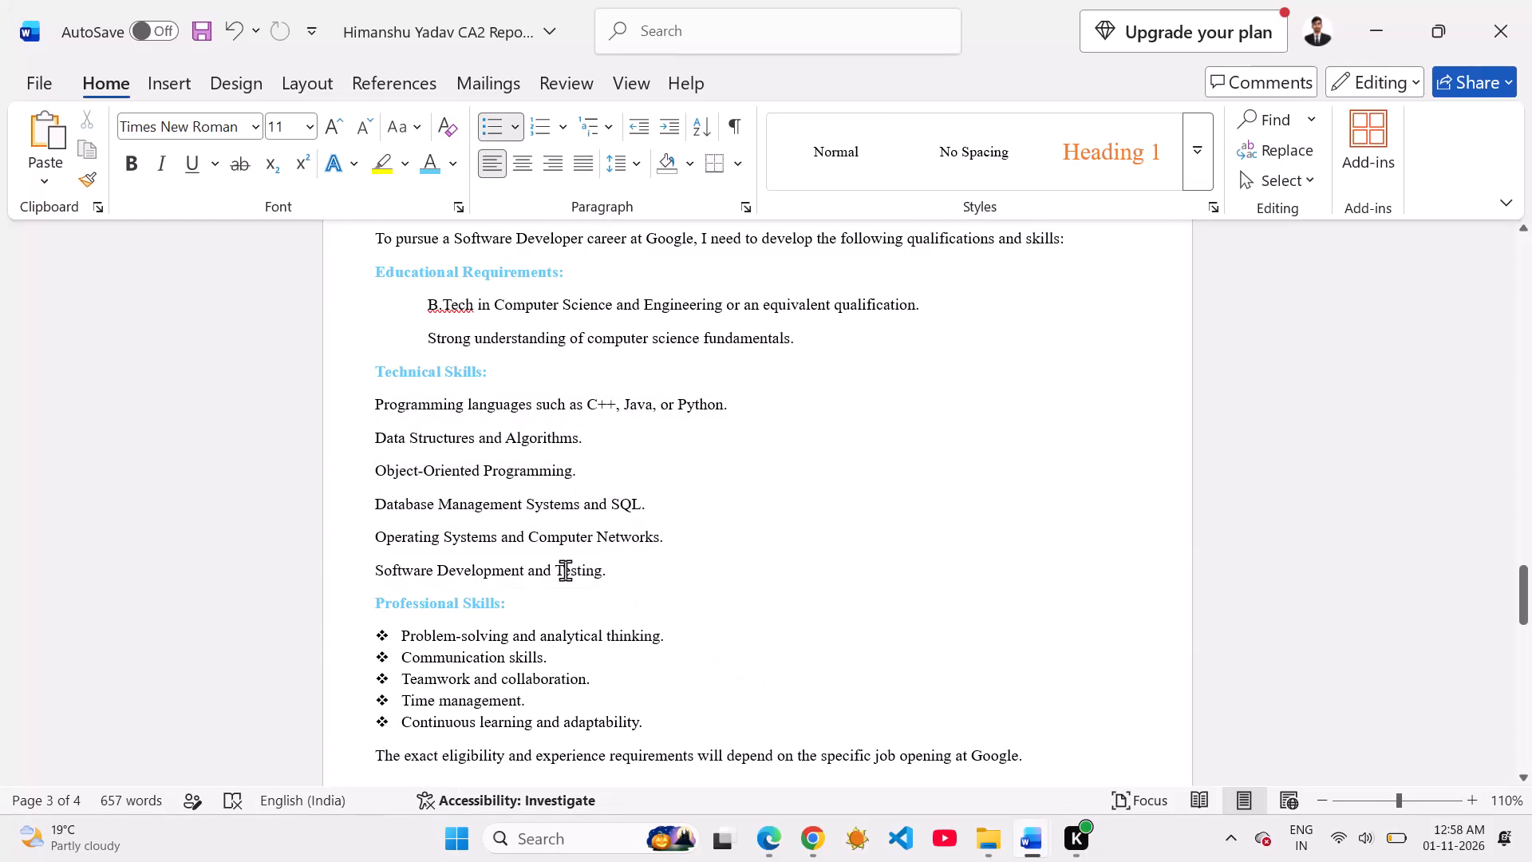
# Apply the four-diamond bullet style to the two lines under Educational Requirements in section 1.5.
pyautogui.scroll(1, 362, 405)
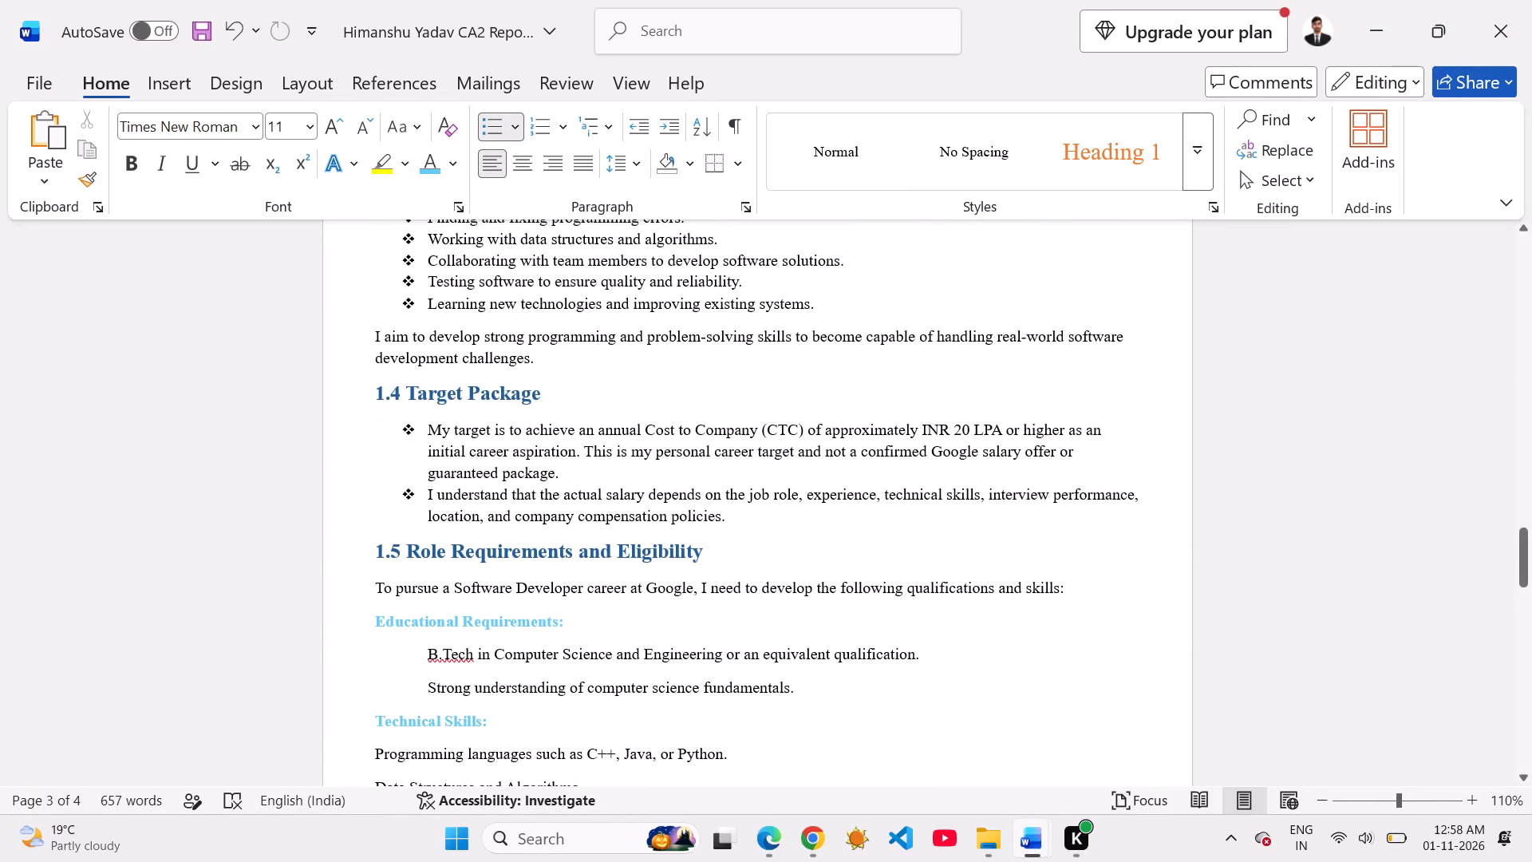
pyautogui.scroll(1, 362, 405)
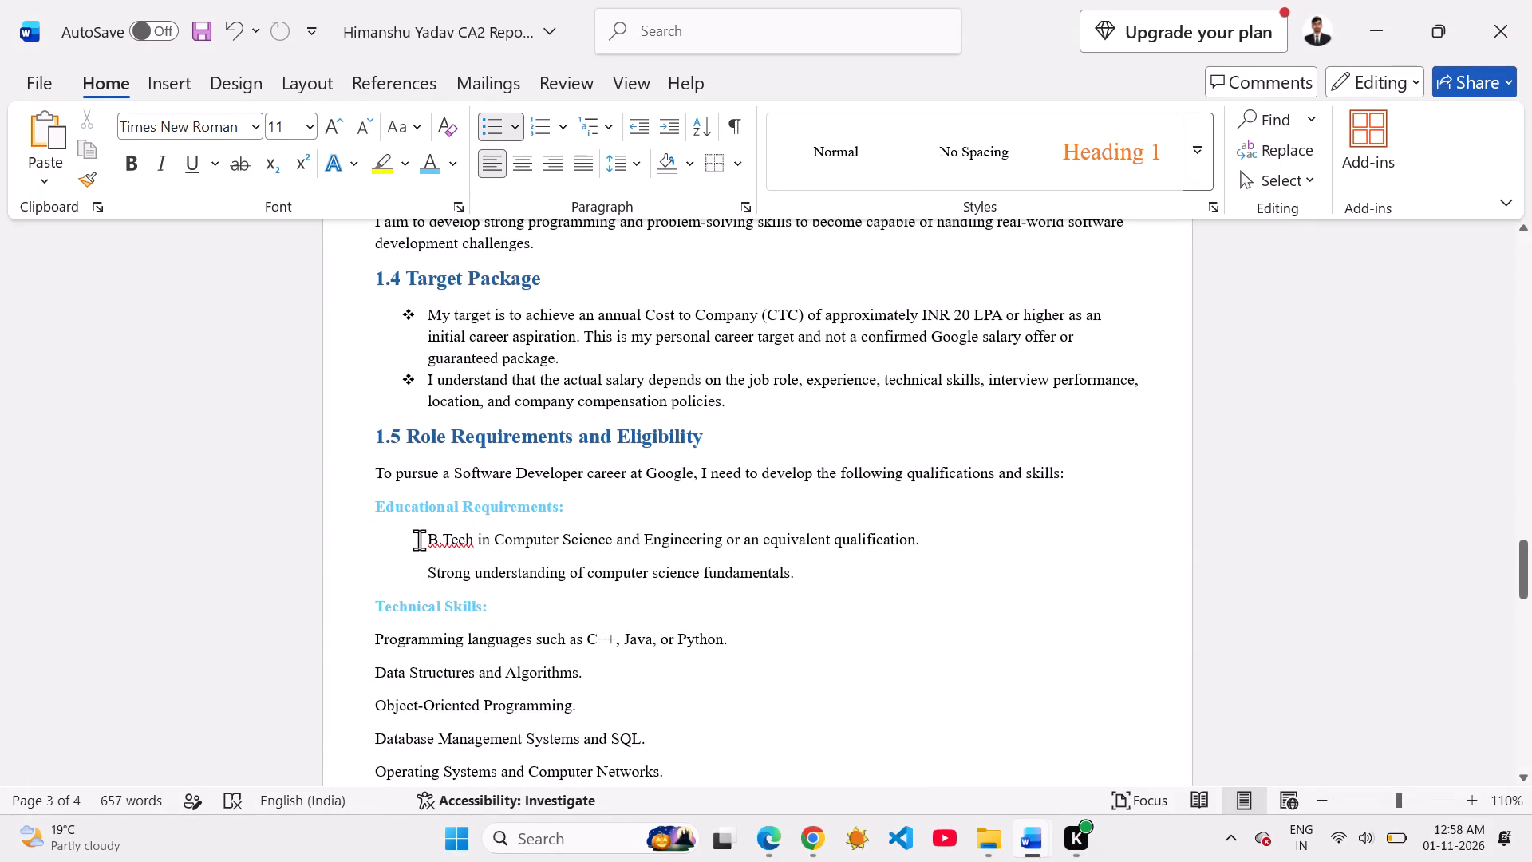
pyautogui.moveTo(419, 540); pyautogui.dragTo(525, 588)
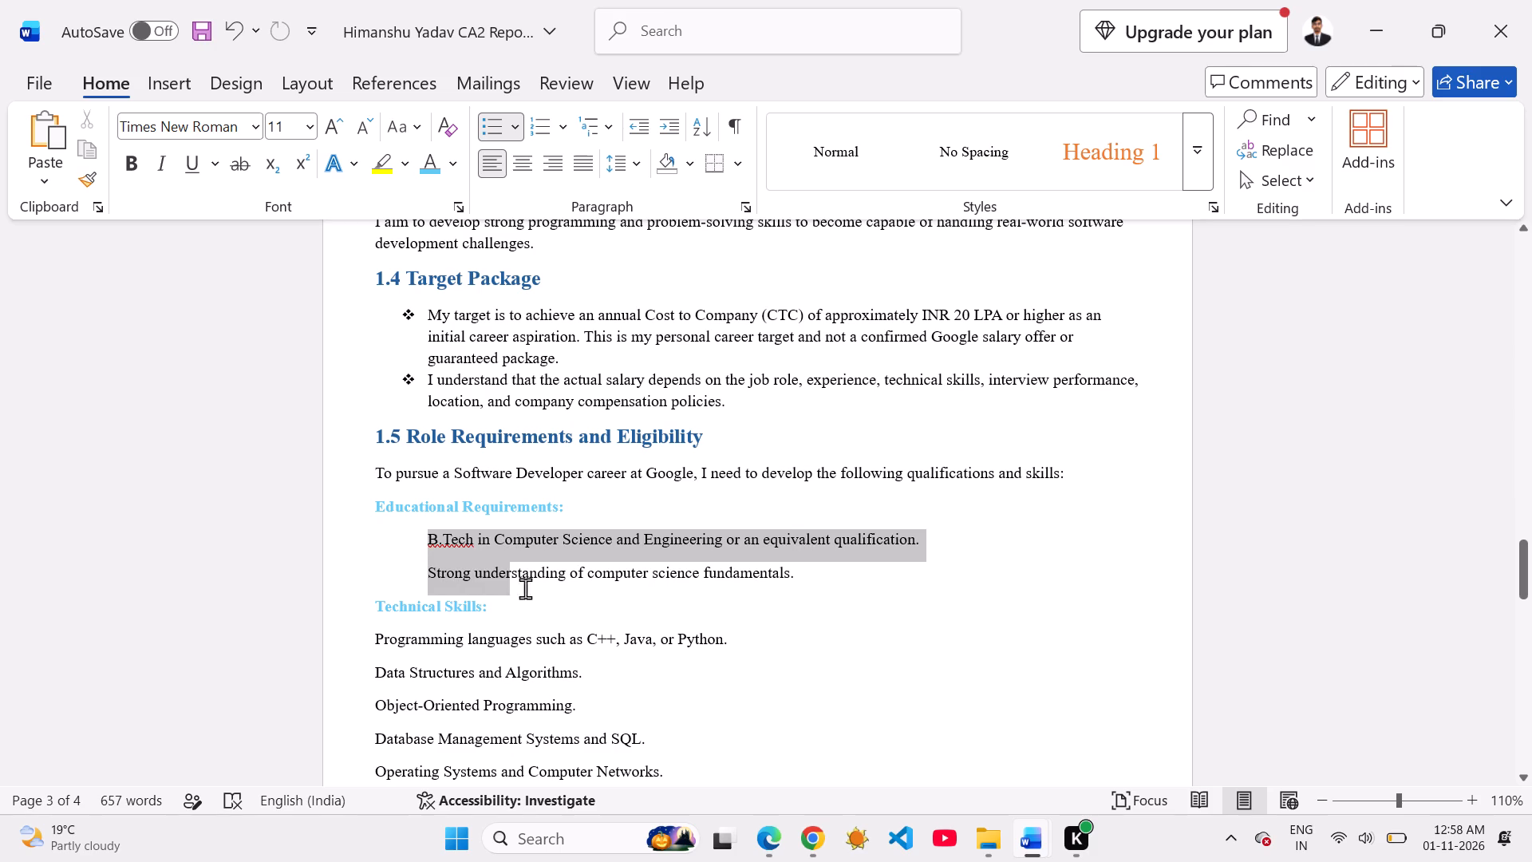
pyautogui.moveTo(525, 588); pyautogui.dragTo(792, 590)
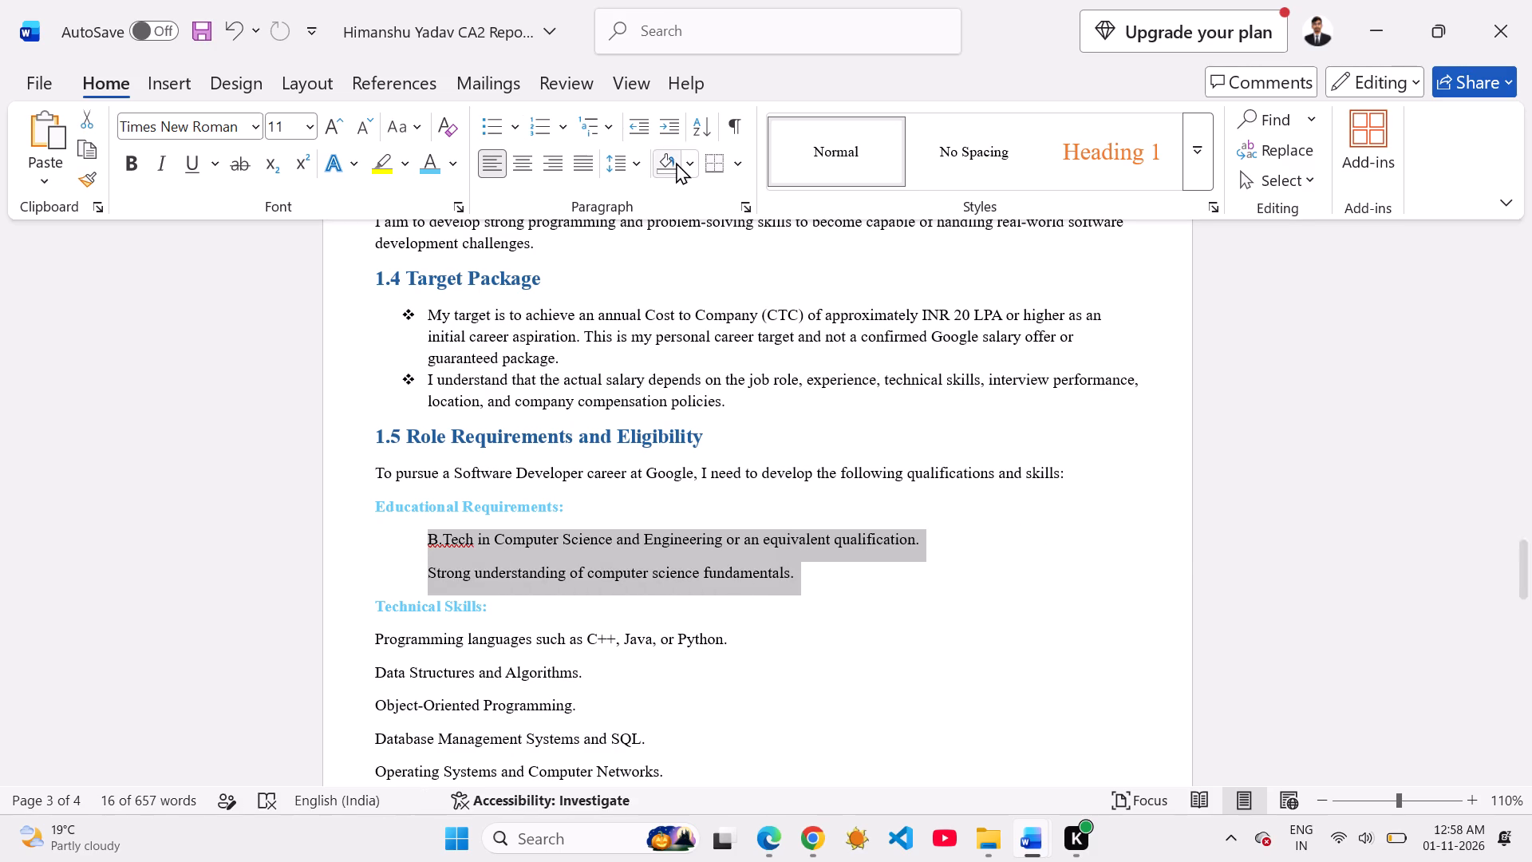
pyautogui.click(519, 129)
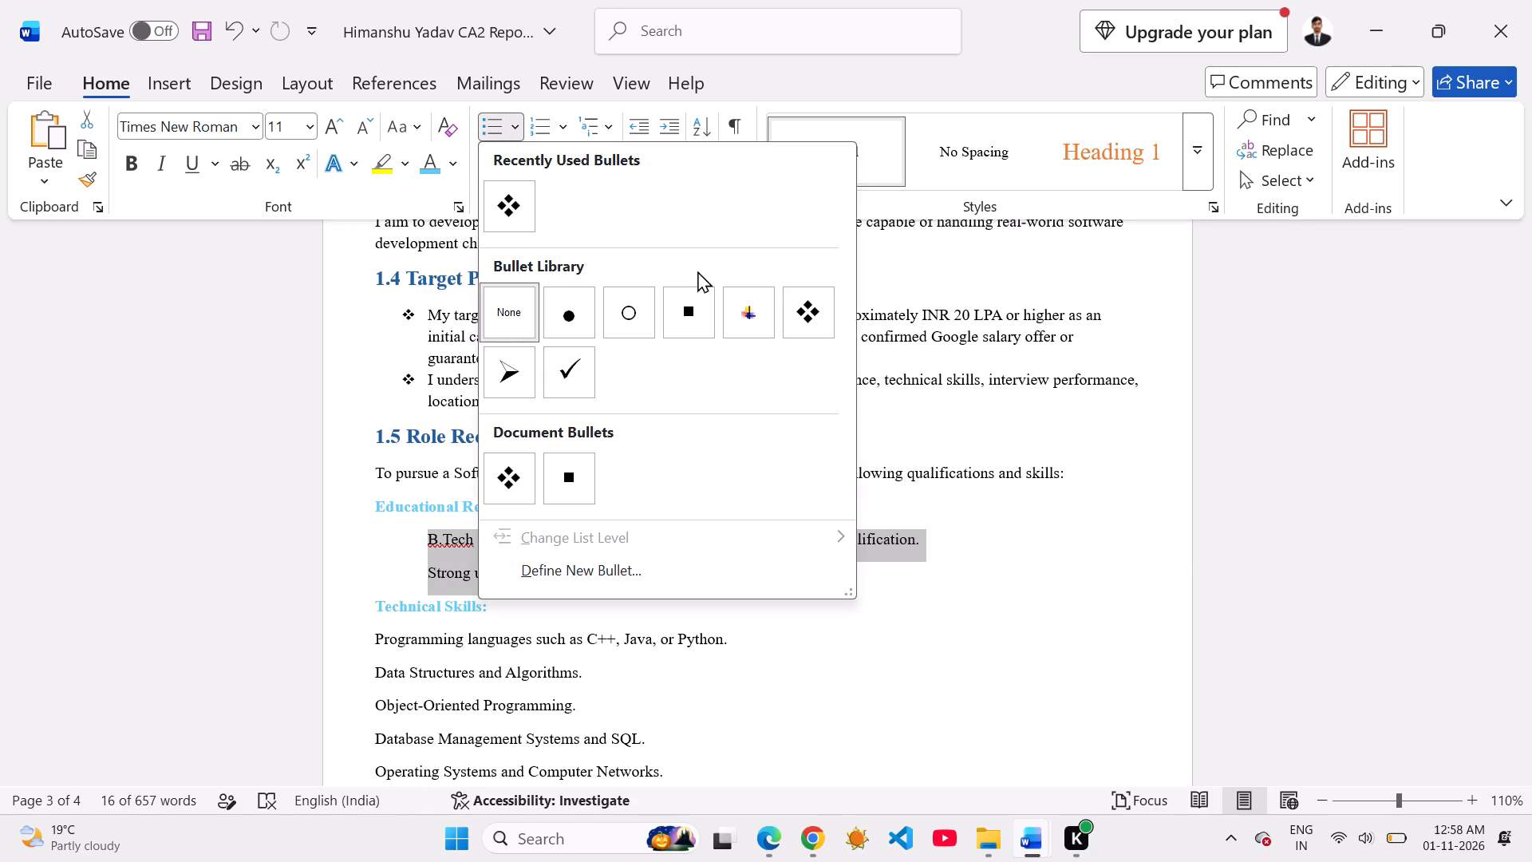
pyautogui.click(827, 310)
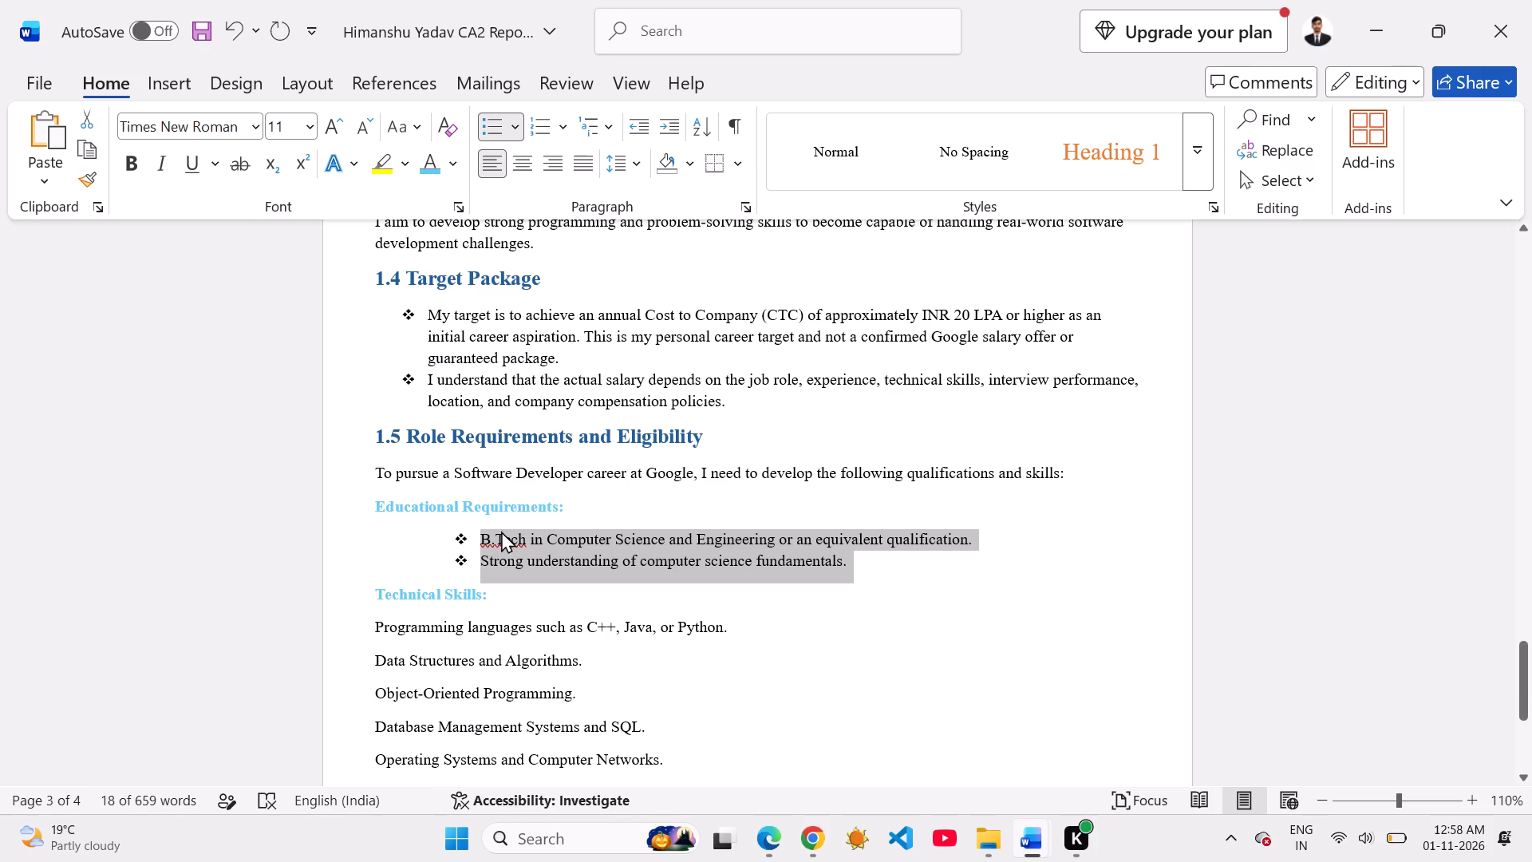
# Reduce the indent of the two Educational Requirements bullets so they align with the bullets under 1.4 Target Package.
pyautogui.click(446, 532)
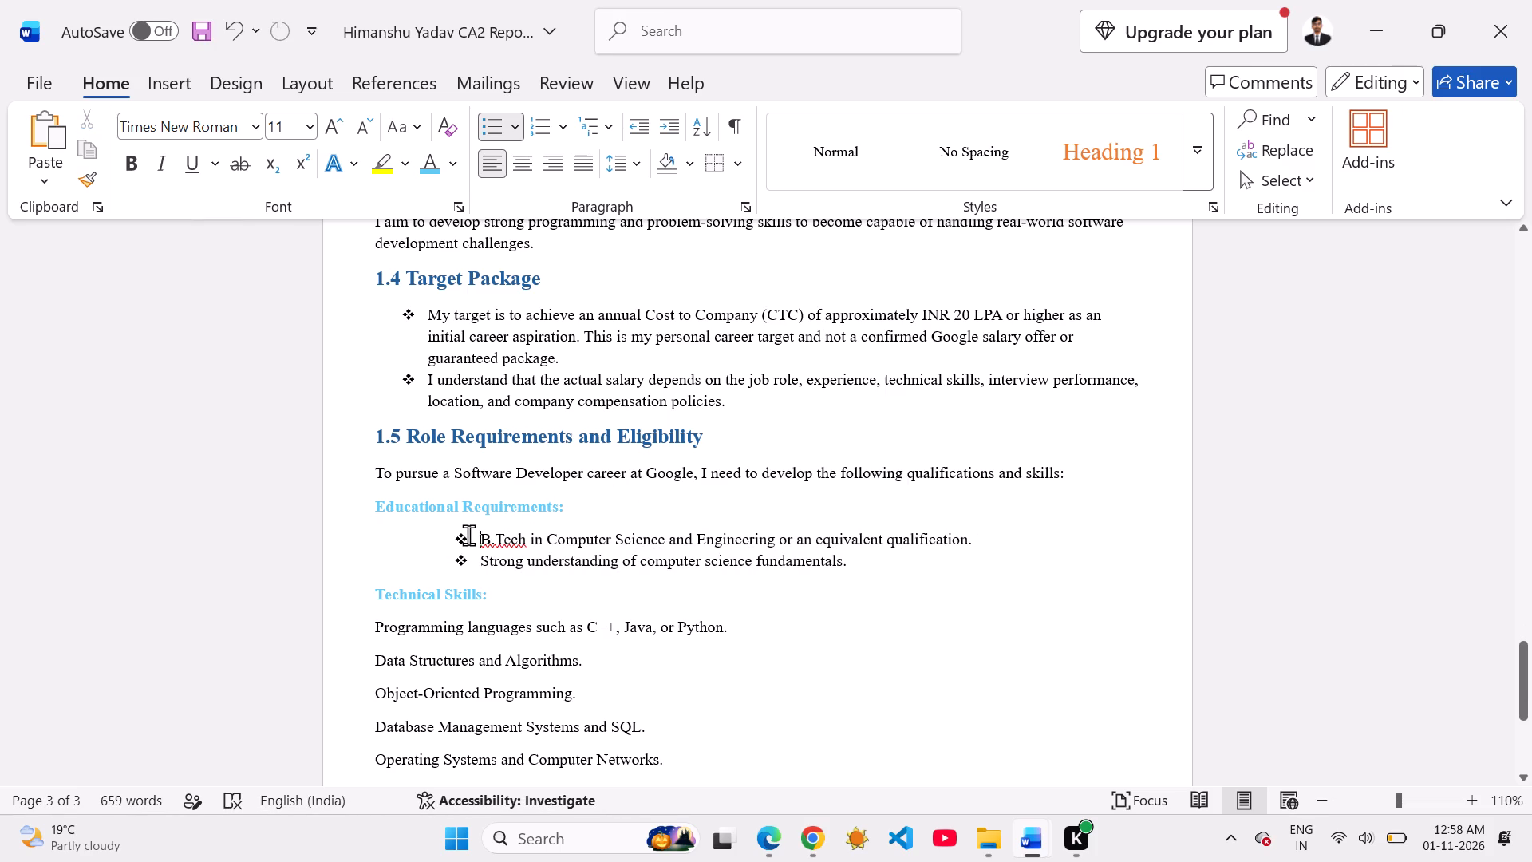
pyautogui.press('Right')
pyautogui.moveTo(478, 548); pyautogui.dragTo(495, 568)
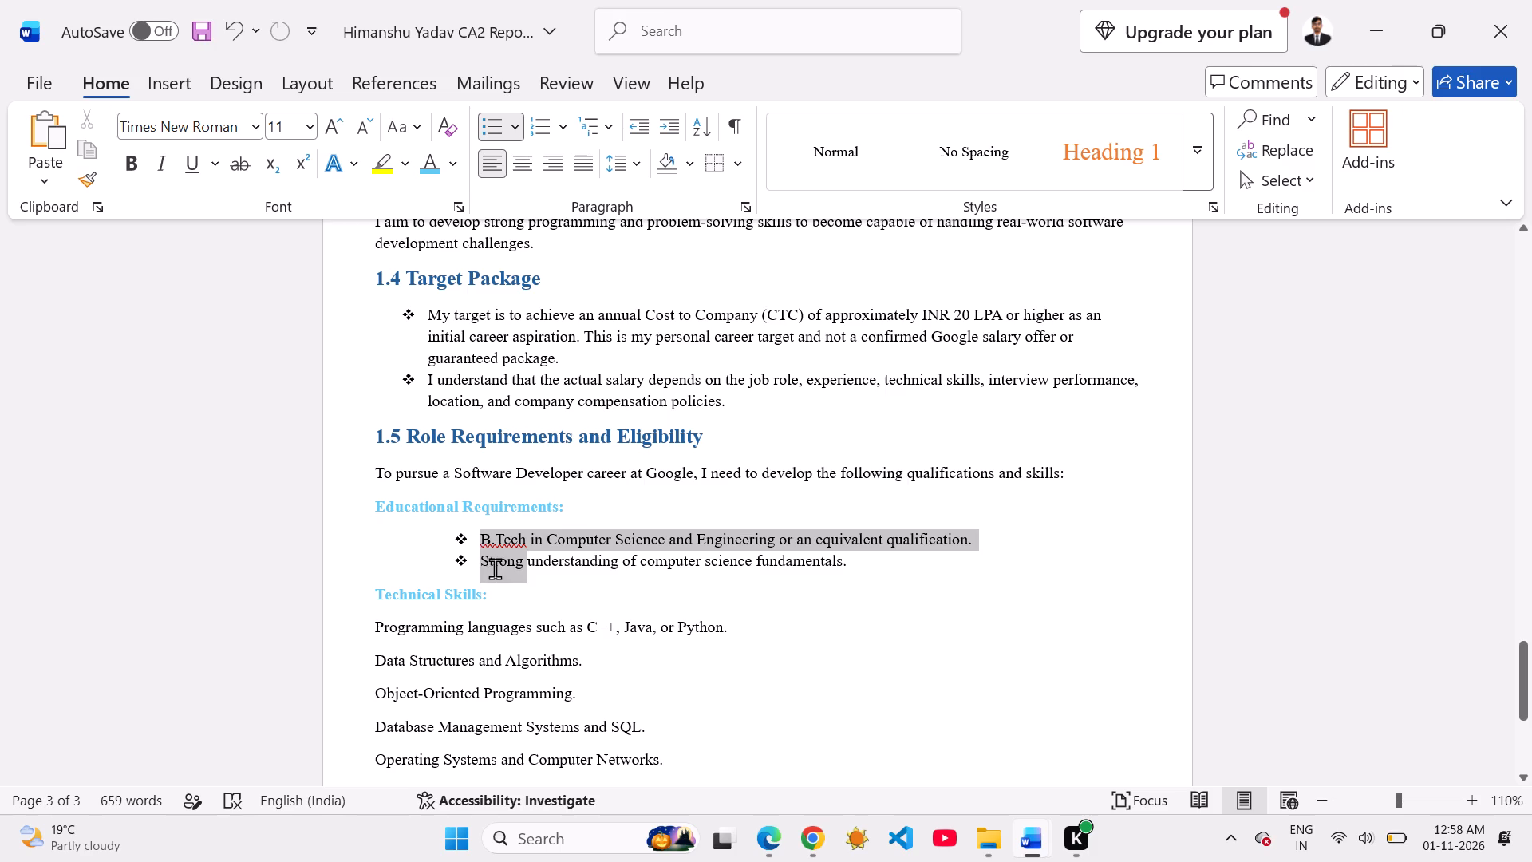
pyautogui.moveTo(495, 568); pyautogui.dragTo(868, 563)
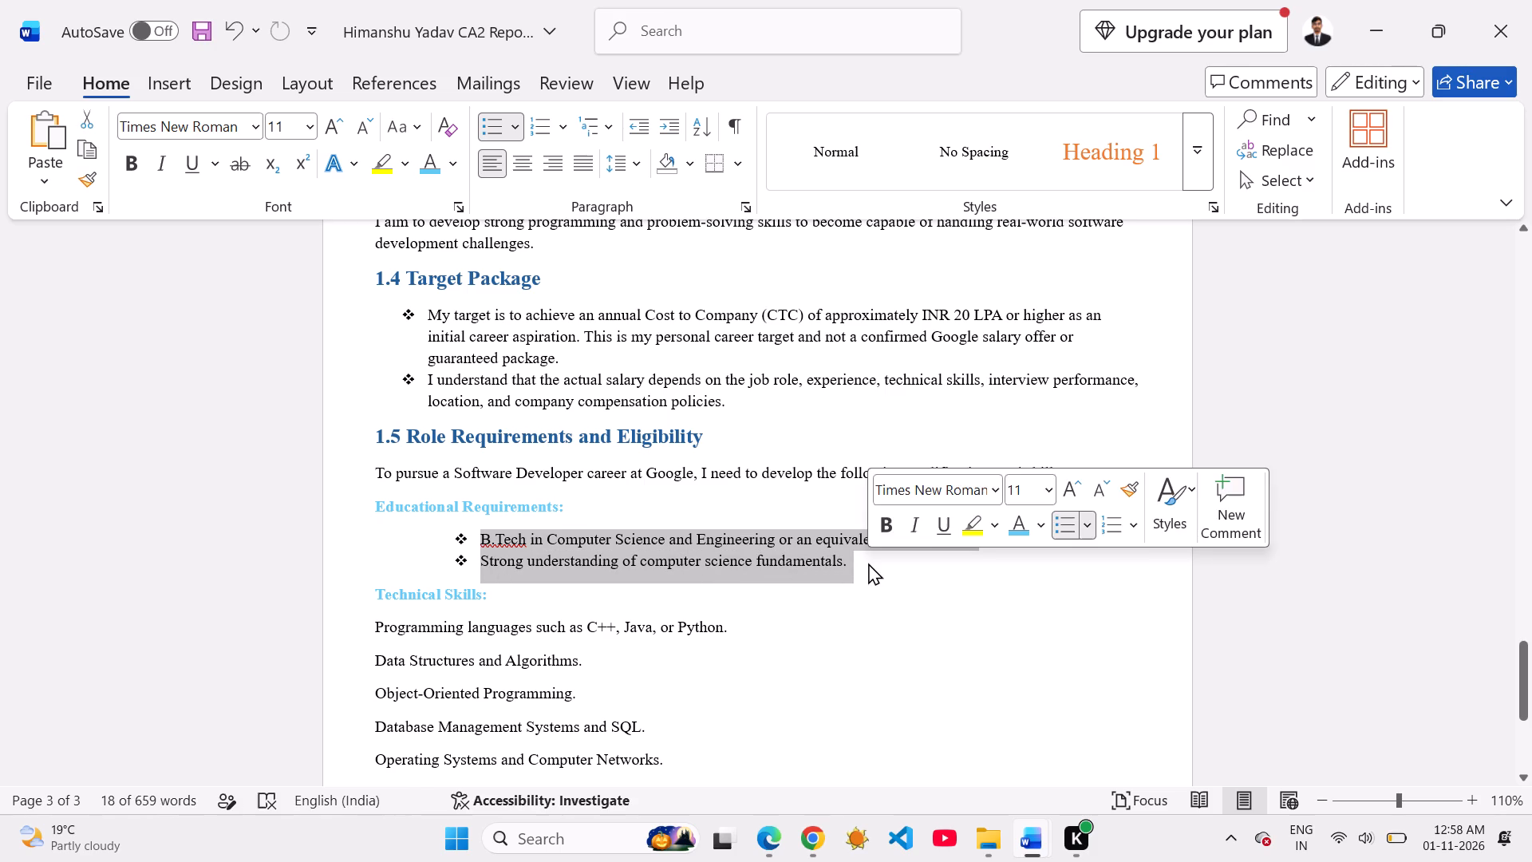
pyautogui.click(644, 124)
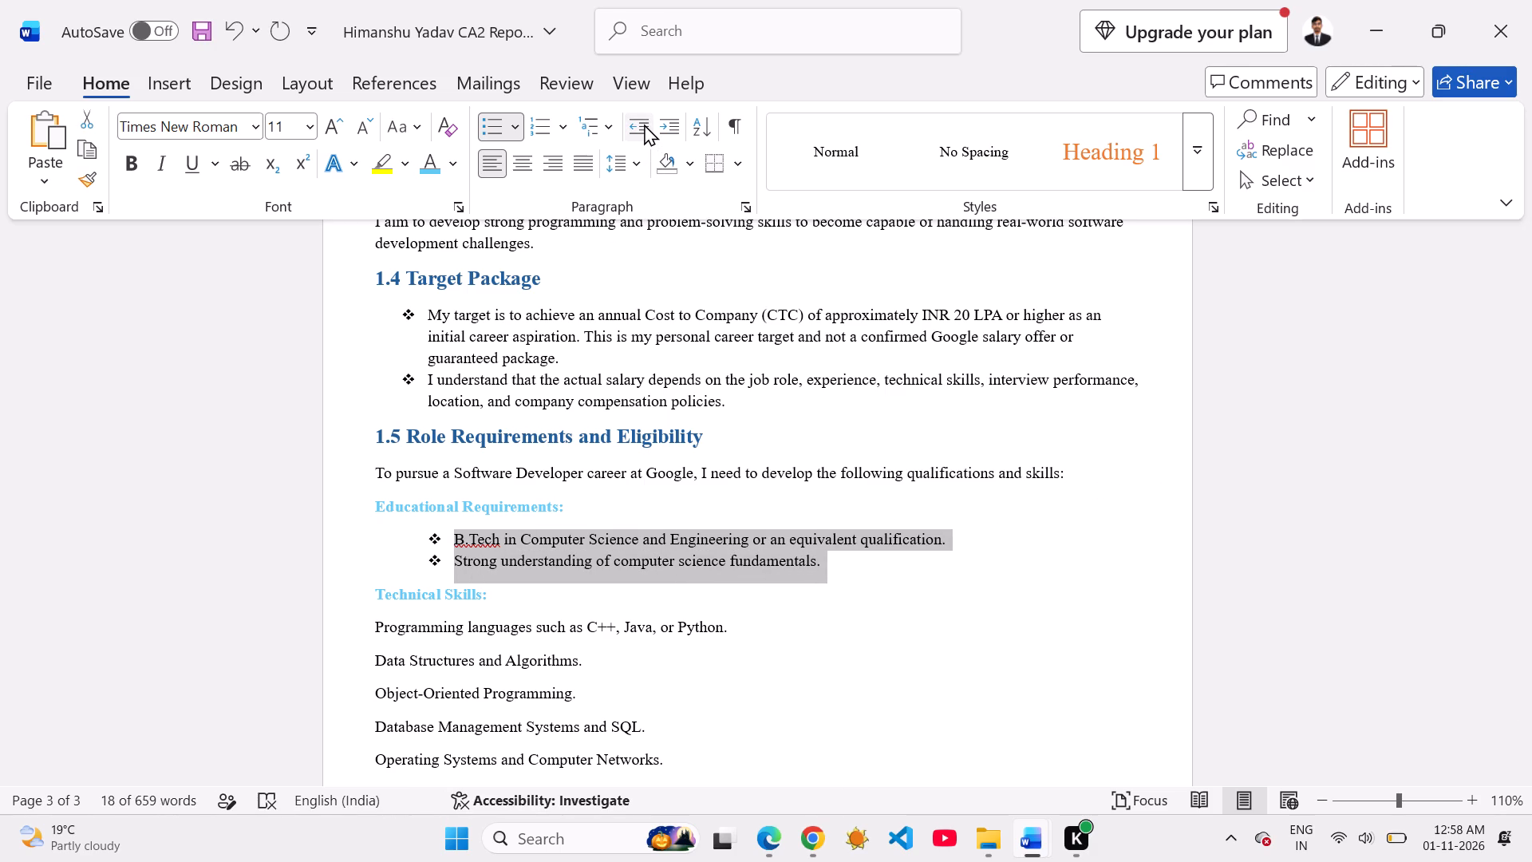
pyautogui.click(644, 124)
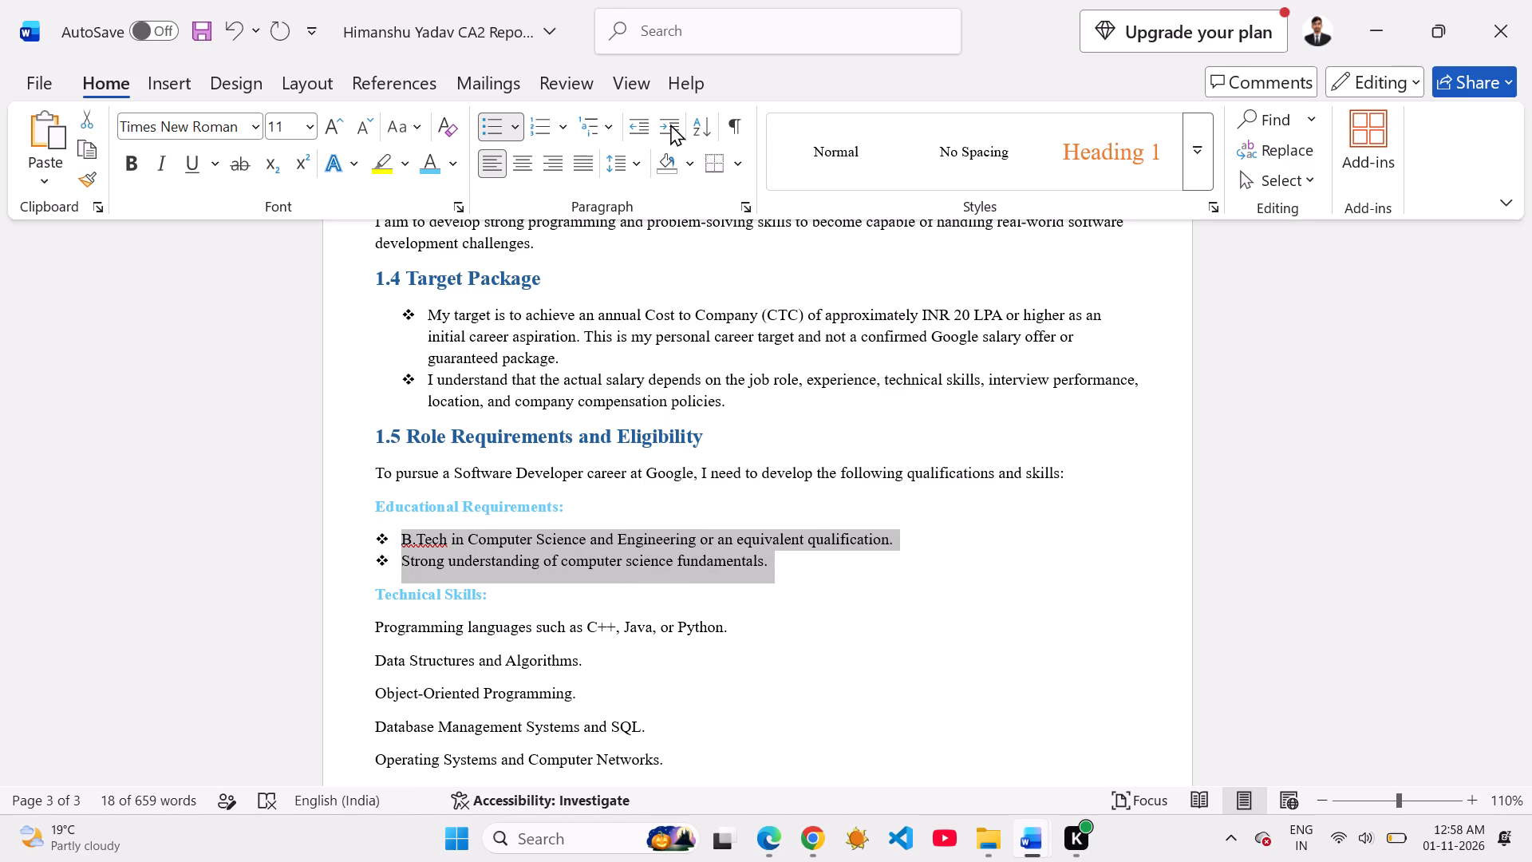
pyautogui.click(670, 124)
pyautogui.click(830, 621)
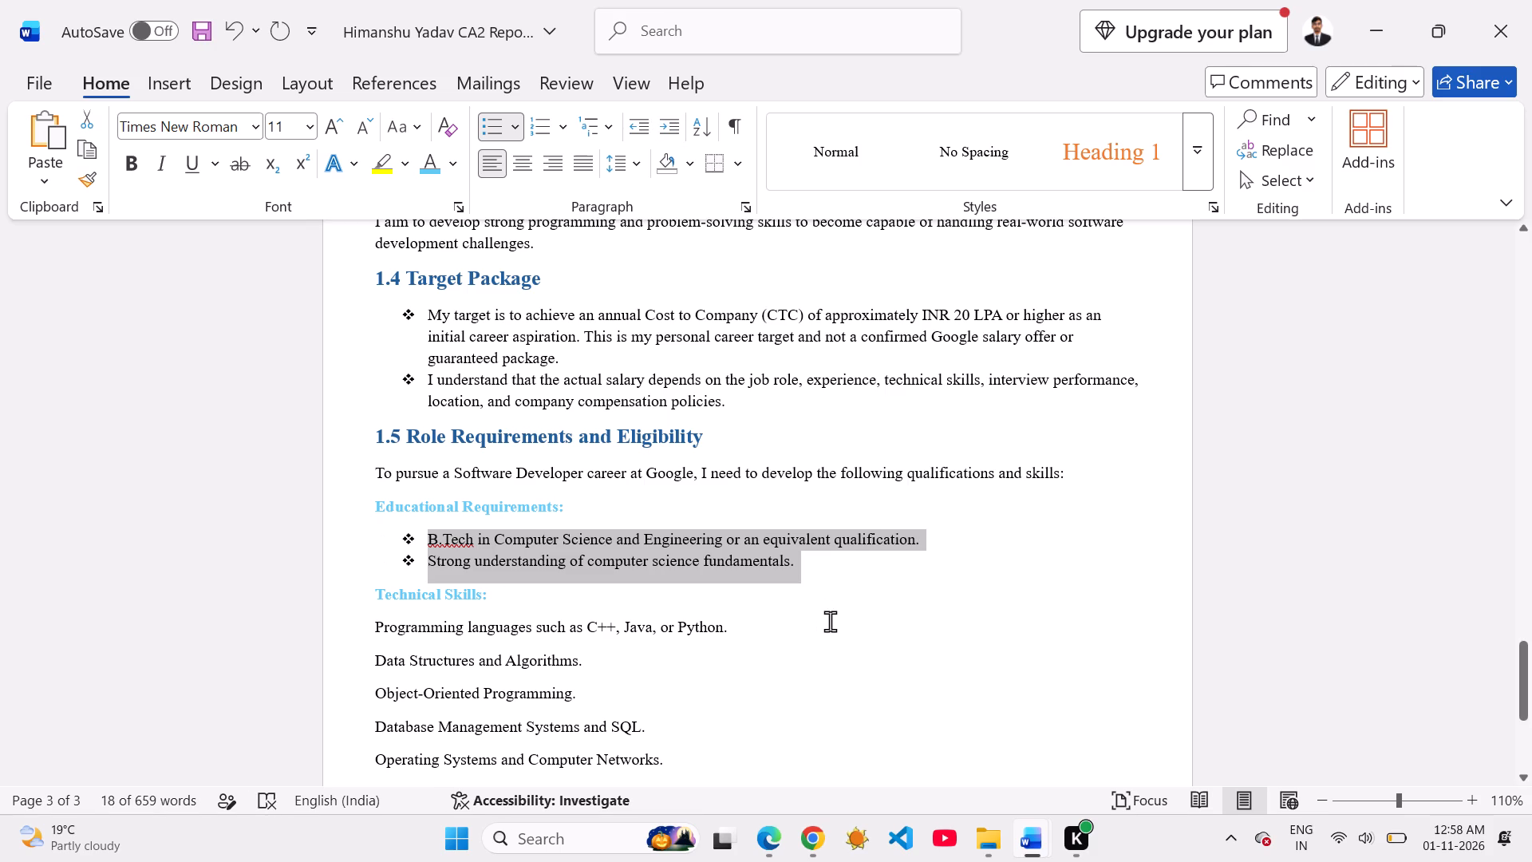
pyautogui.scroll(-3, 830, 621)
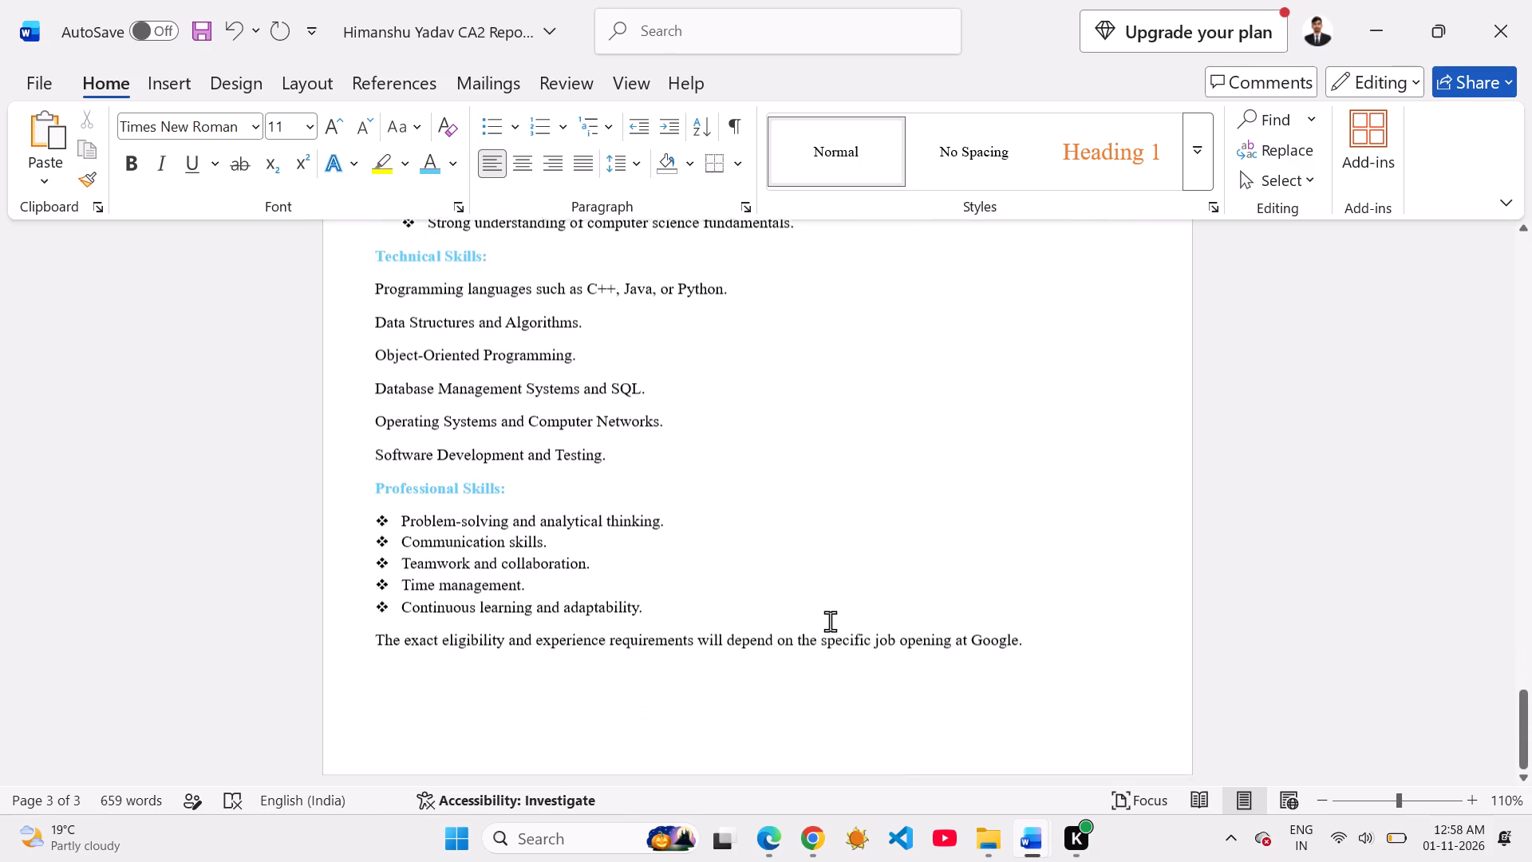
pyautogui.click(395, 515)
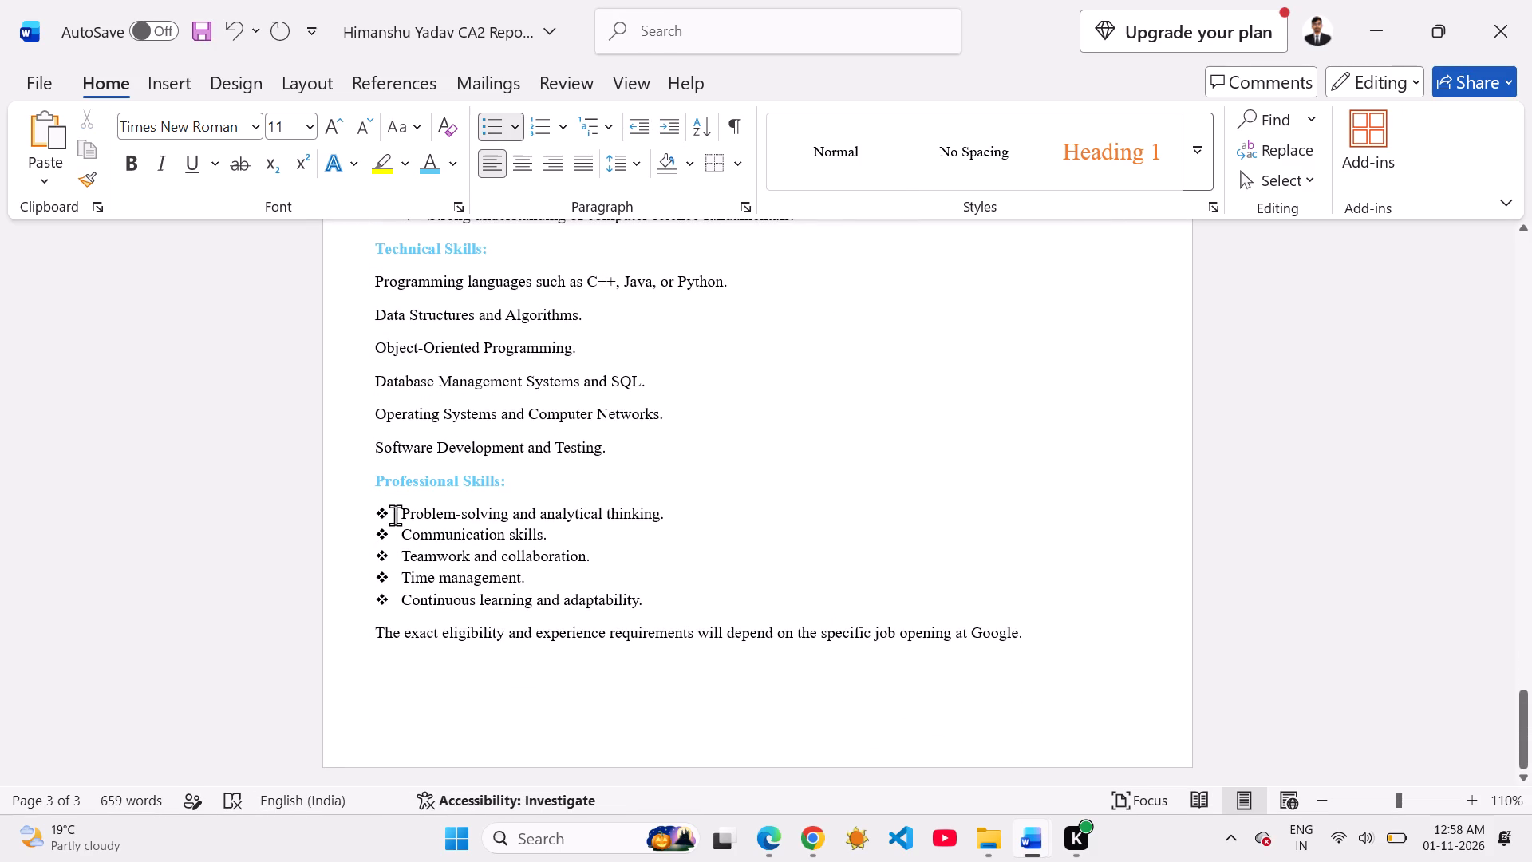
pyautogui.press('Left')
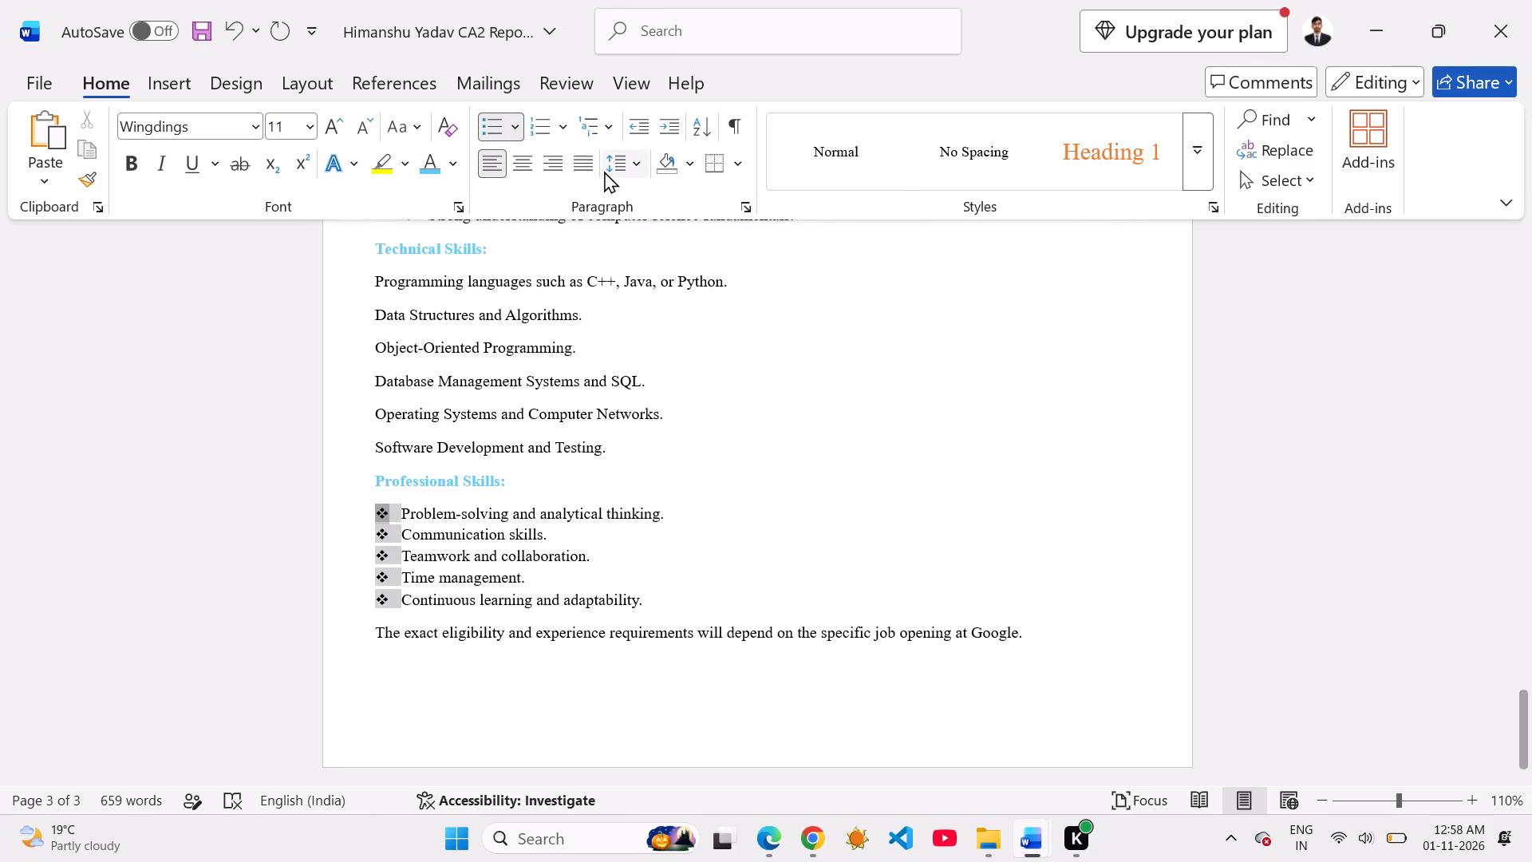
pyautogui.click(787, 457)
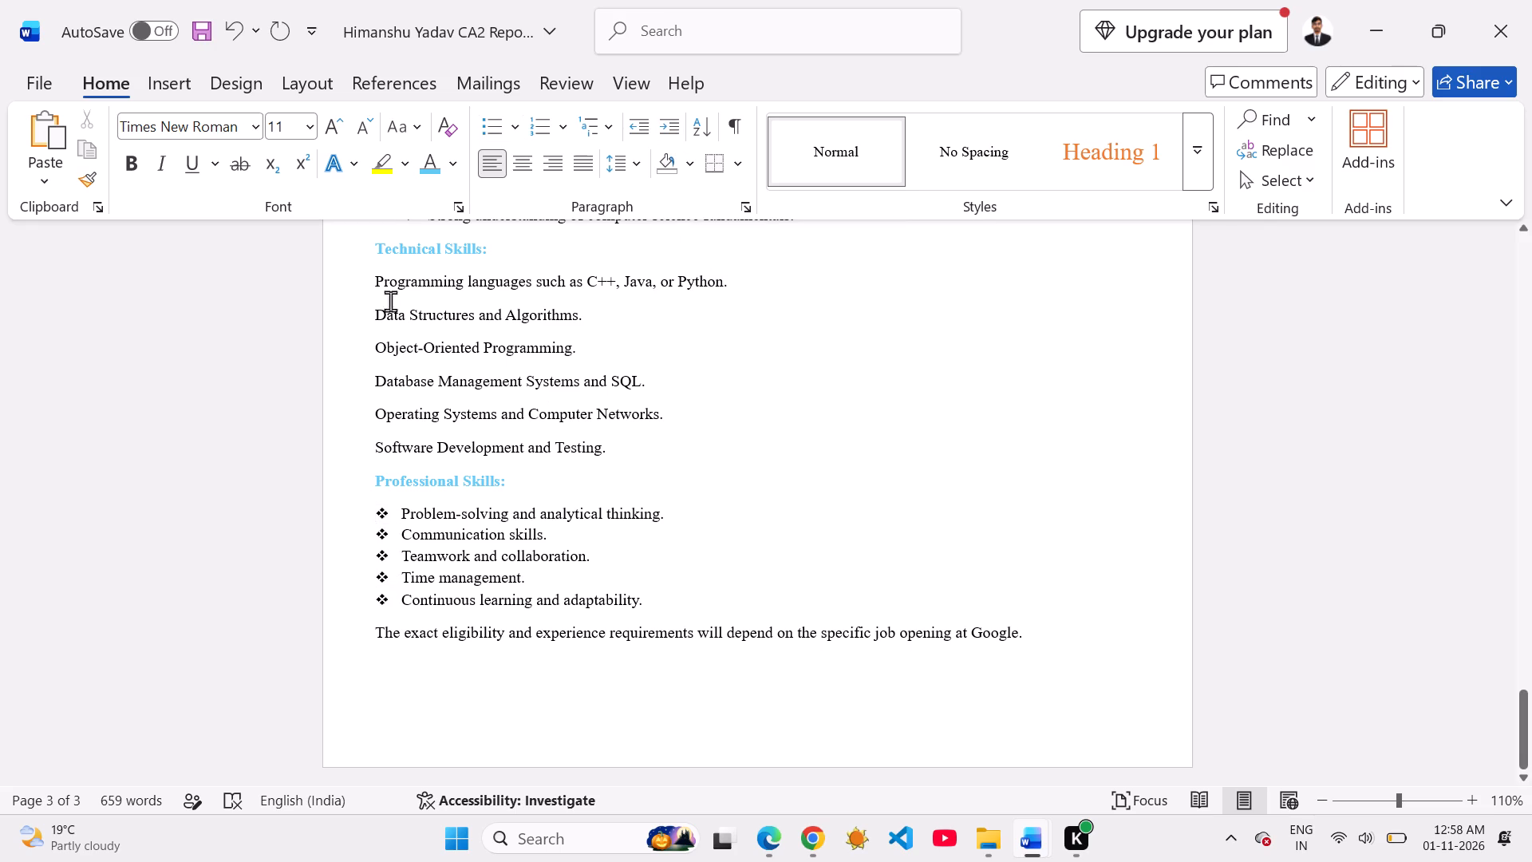
# Apply the four-diamond bullet style to the six Technical Skills lines, from programming languages to software development and testing.
pyautogui.moveTo(365, 284); pyautogui.dragTo(727, 433)
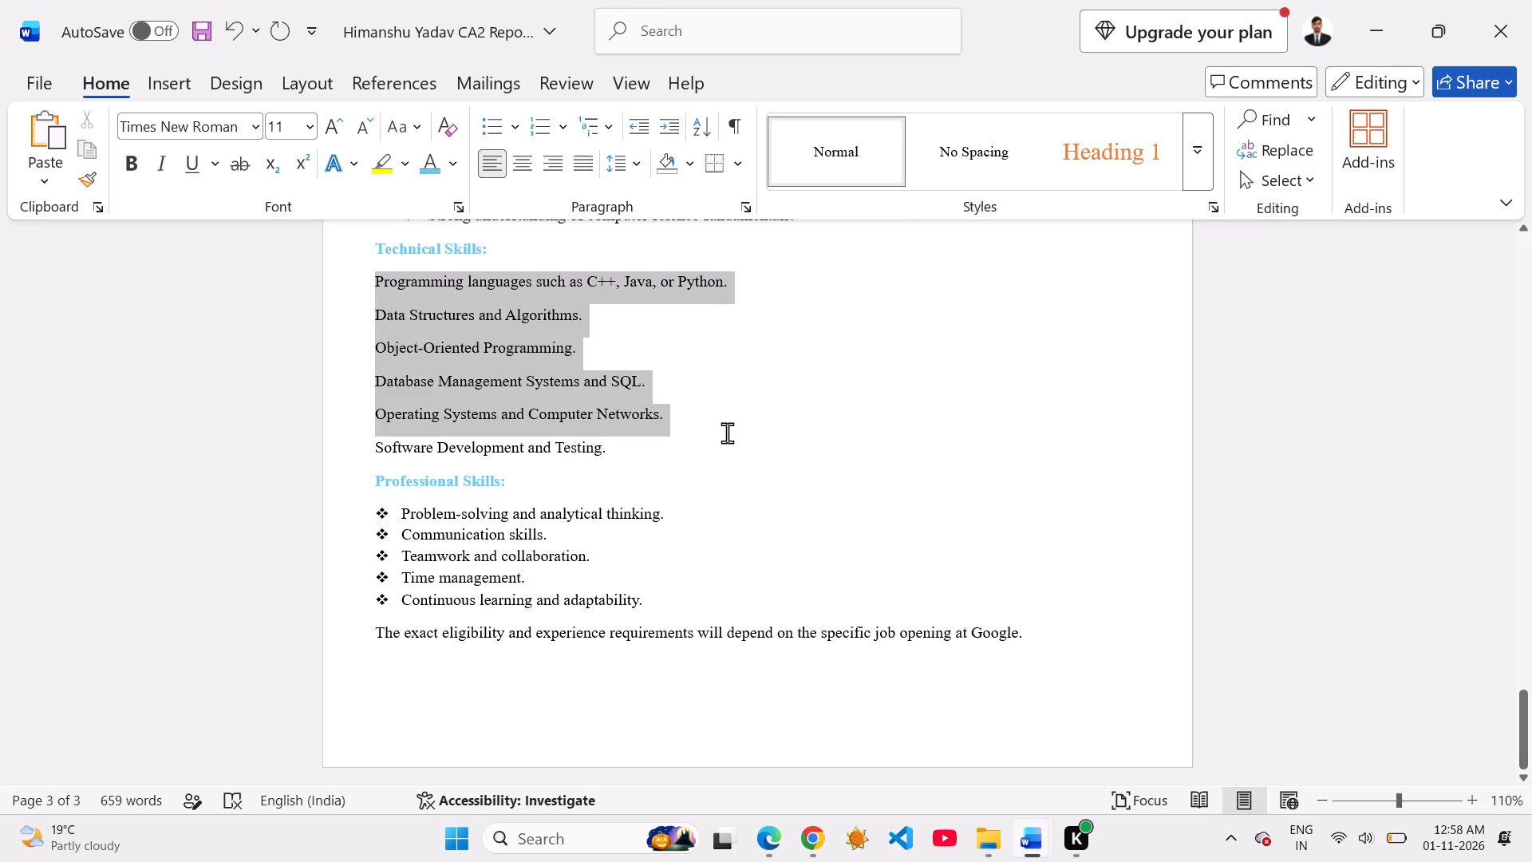
pyautogui.moveTo(727, 433); pyautogui.dragTo(727, 443)
pyautogui.click(514, 125)
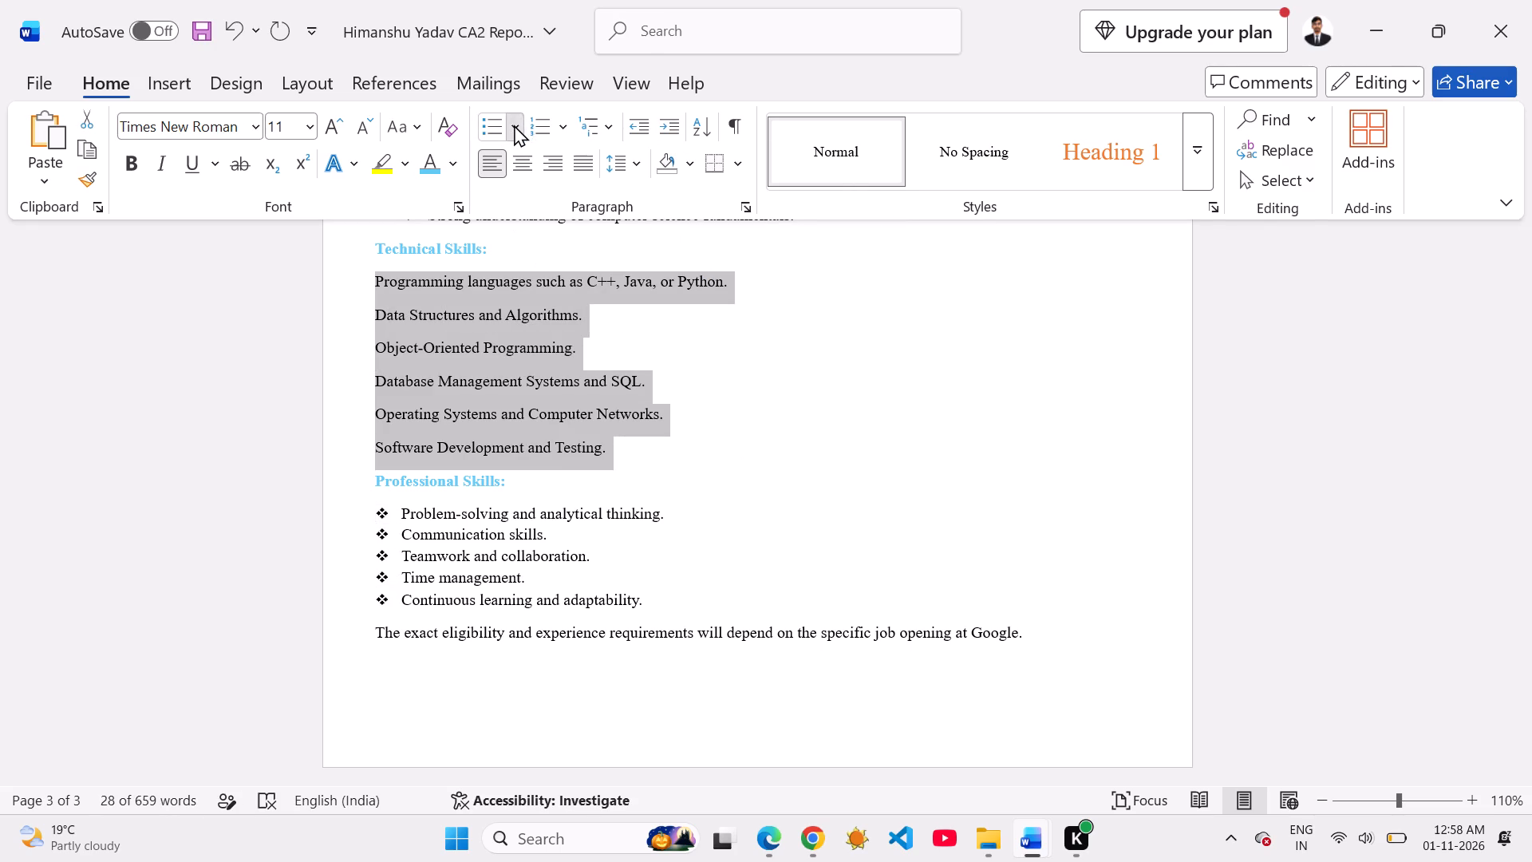
pyautogui.click(519, 197)
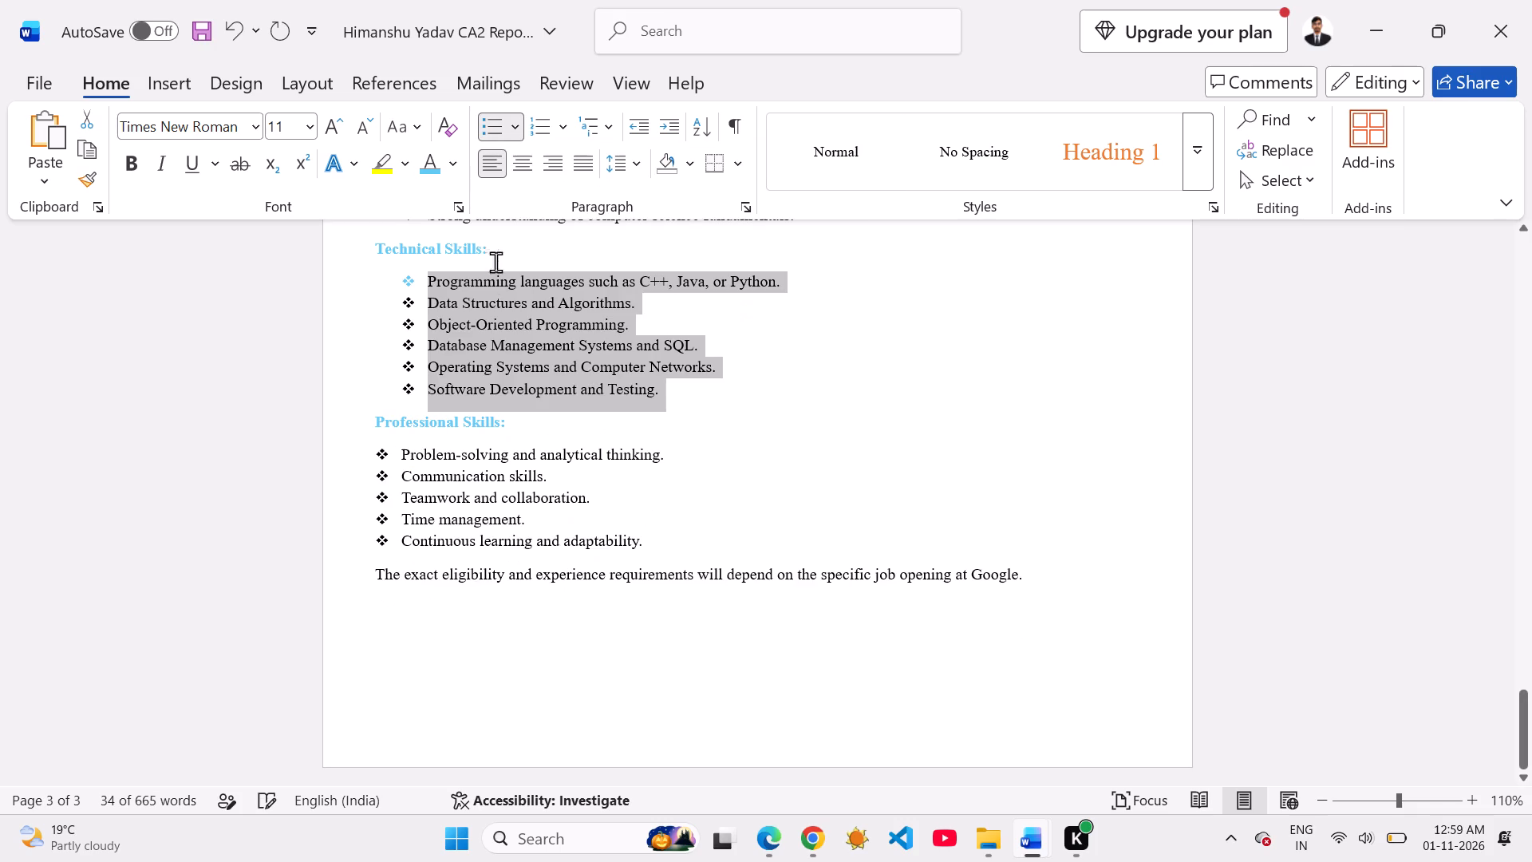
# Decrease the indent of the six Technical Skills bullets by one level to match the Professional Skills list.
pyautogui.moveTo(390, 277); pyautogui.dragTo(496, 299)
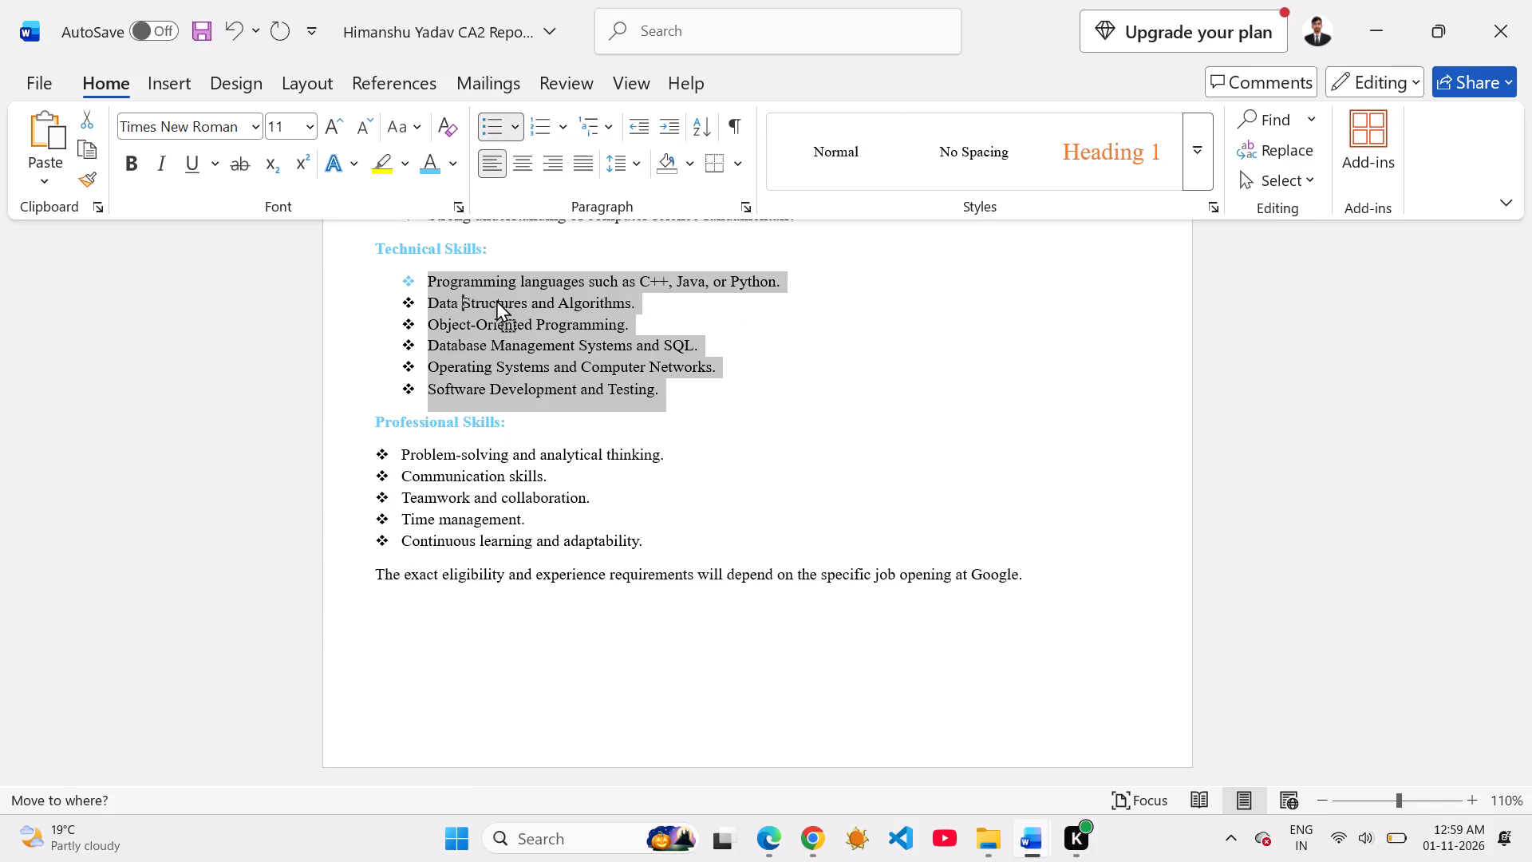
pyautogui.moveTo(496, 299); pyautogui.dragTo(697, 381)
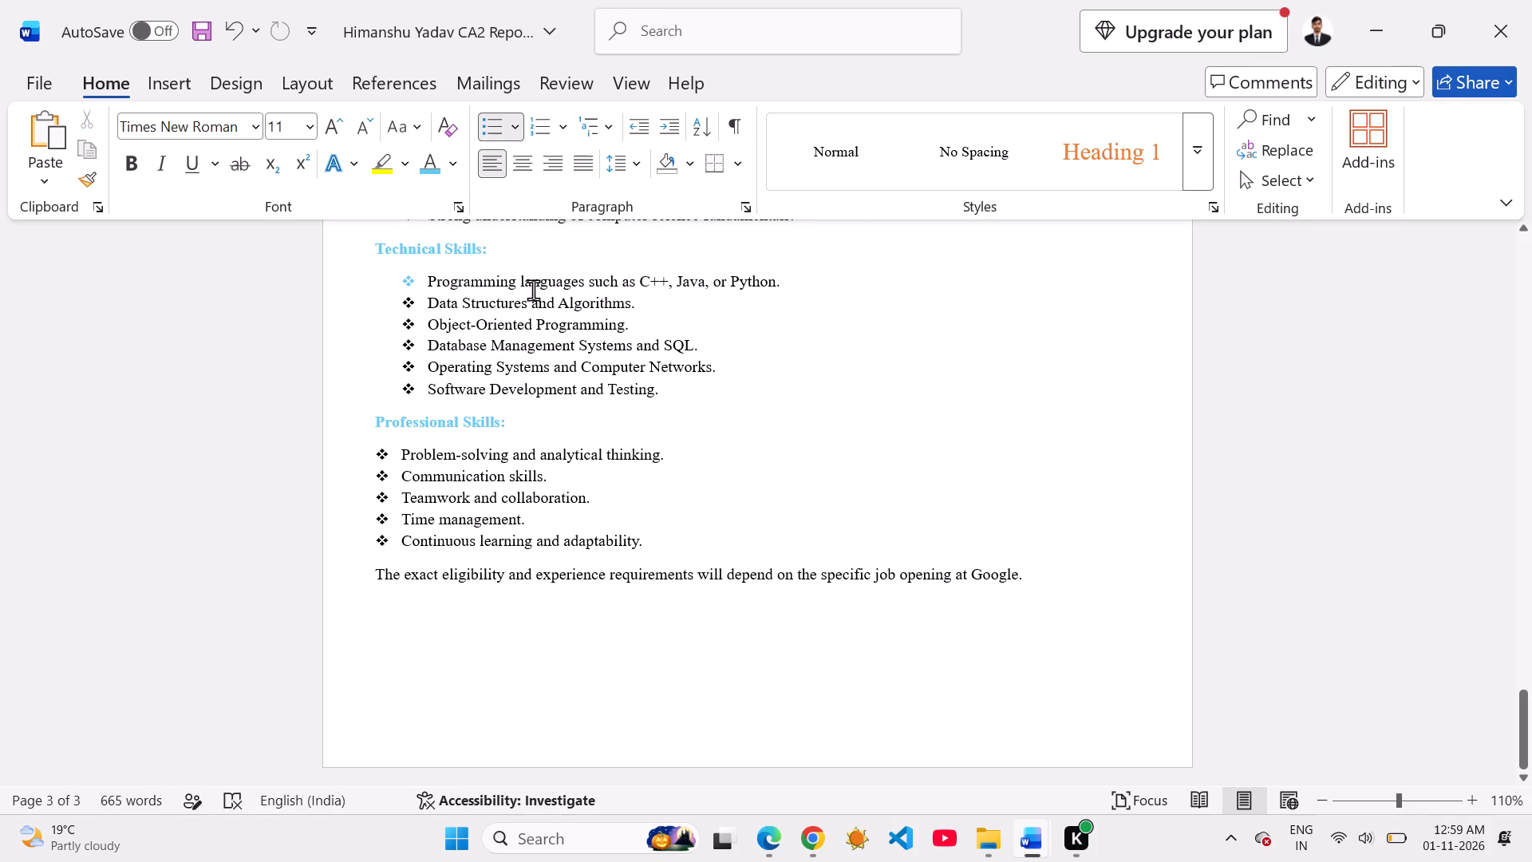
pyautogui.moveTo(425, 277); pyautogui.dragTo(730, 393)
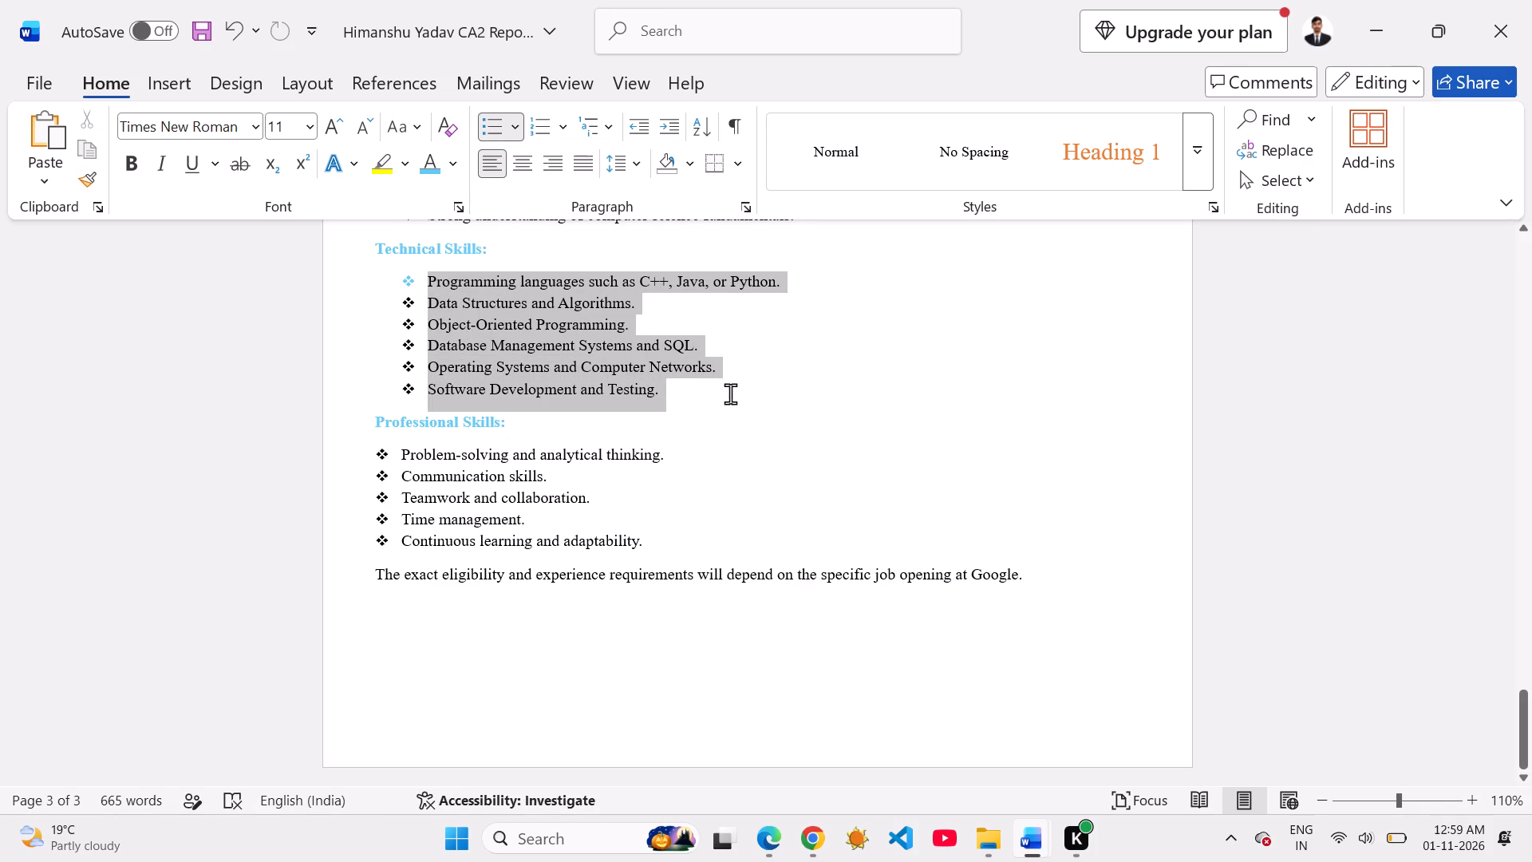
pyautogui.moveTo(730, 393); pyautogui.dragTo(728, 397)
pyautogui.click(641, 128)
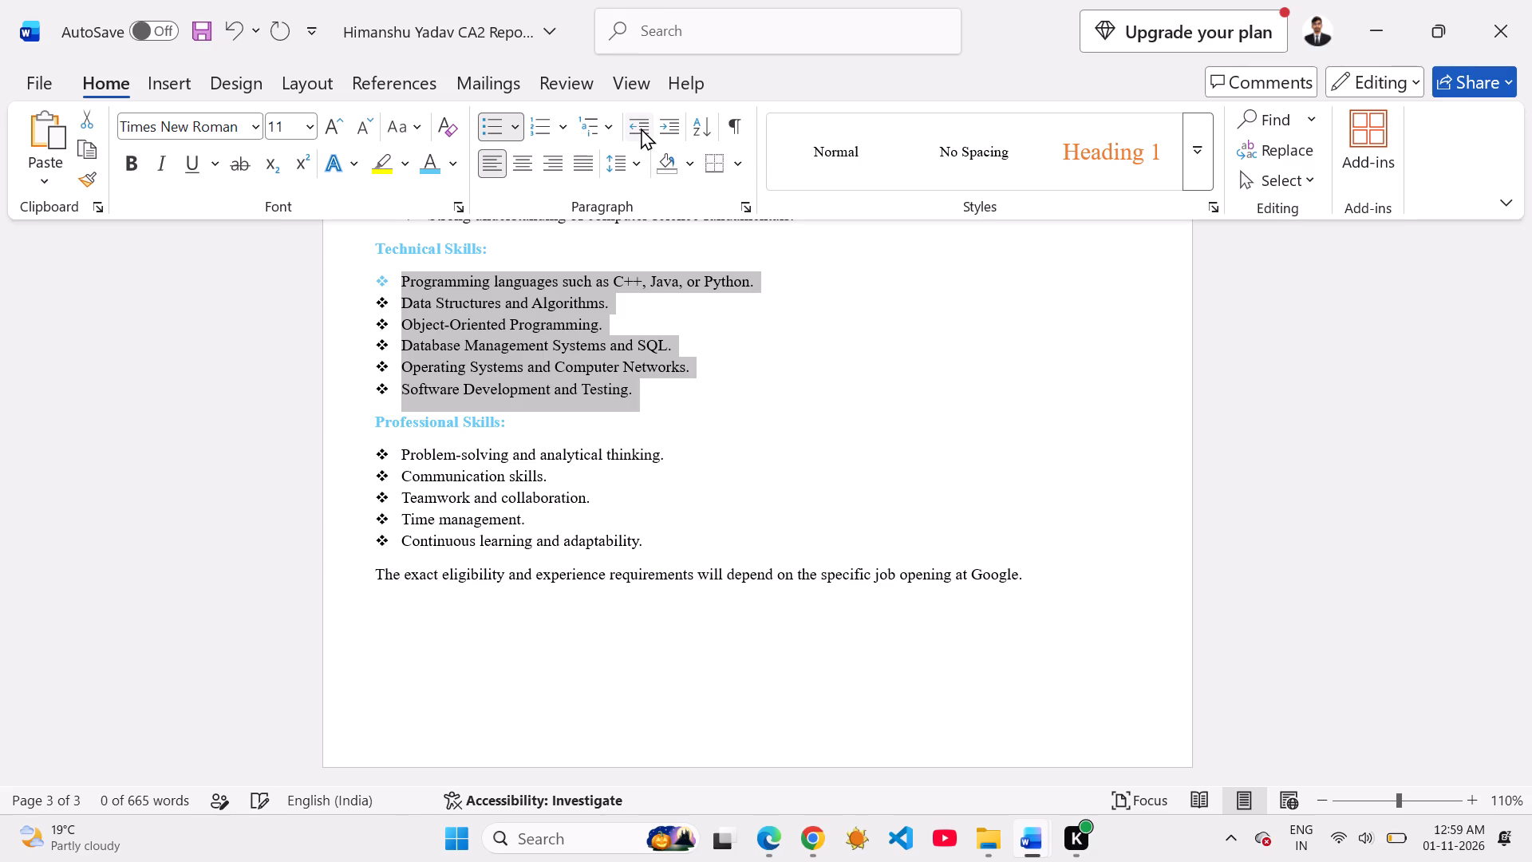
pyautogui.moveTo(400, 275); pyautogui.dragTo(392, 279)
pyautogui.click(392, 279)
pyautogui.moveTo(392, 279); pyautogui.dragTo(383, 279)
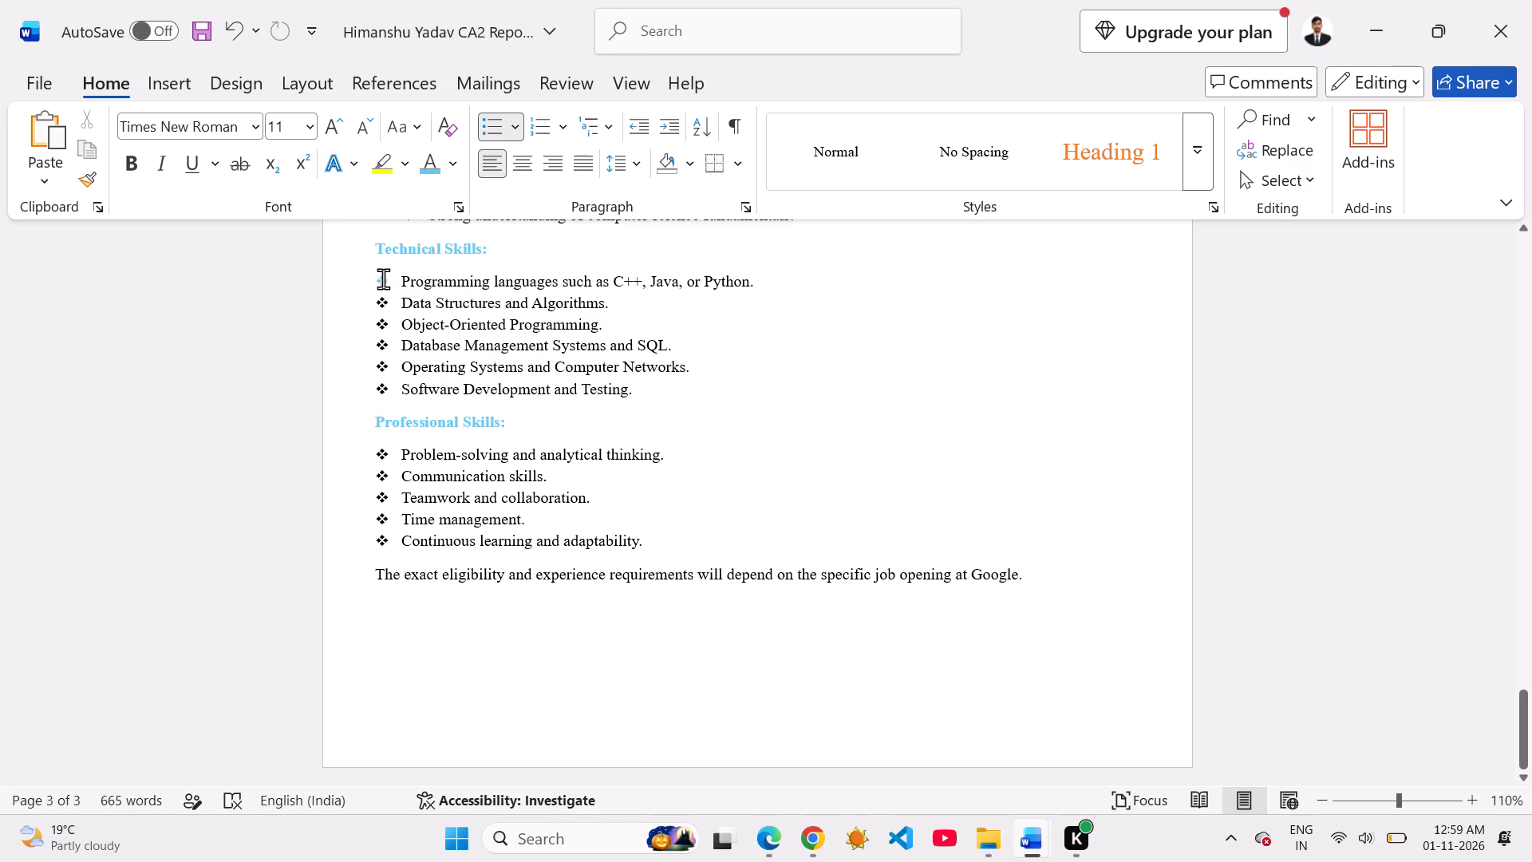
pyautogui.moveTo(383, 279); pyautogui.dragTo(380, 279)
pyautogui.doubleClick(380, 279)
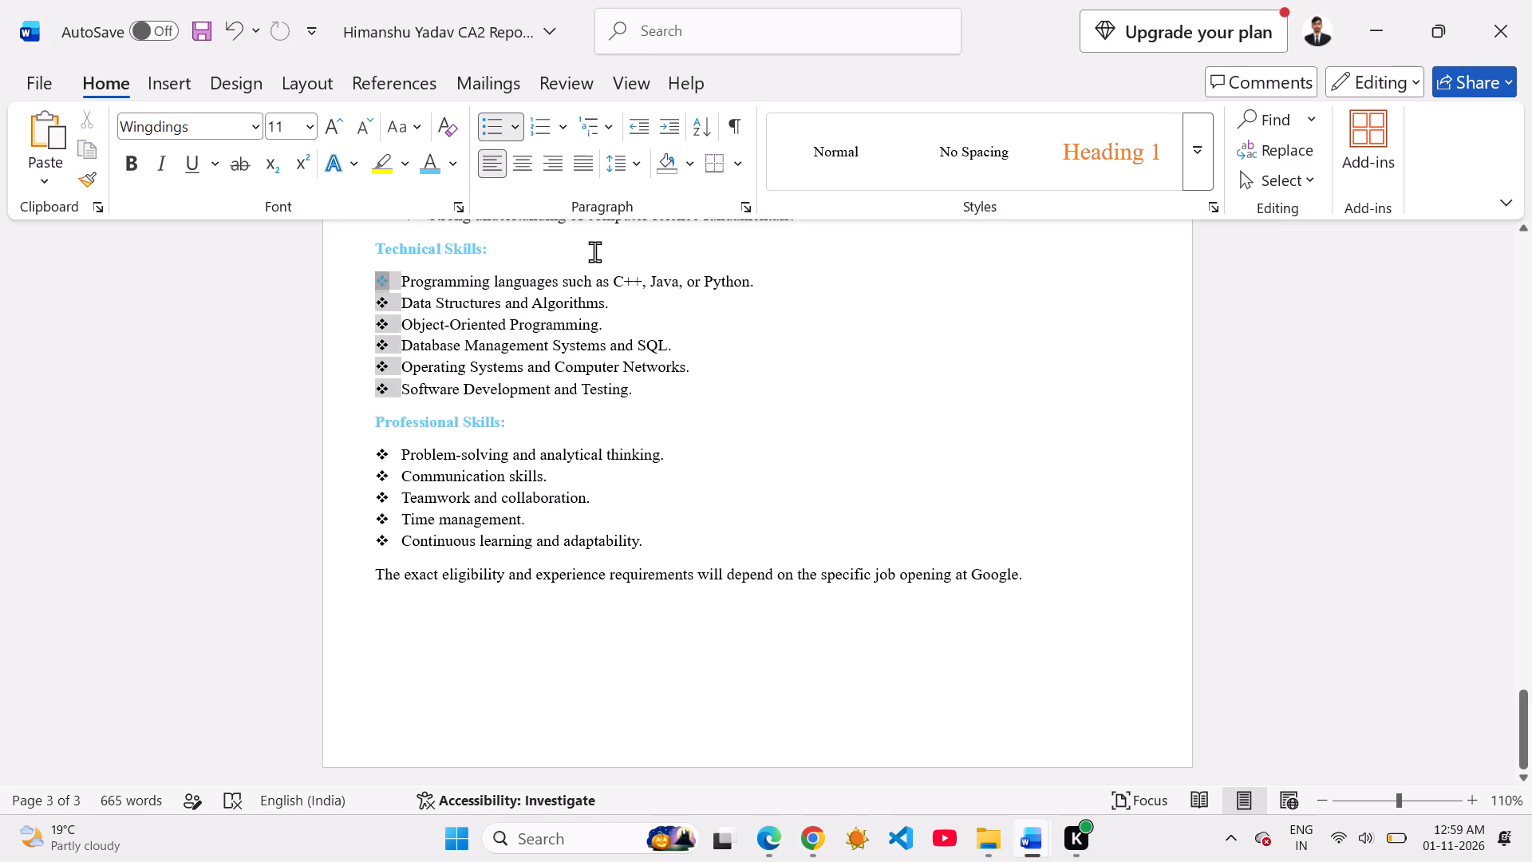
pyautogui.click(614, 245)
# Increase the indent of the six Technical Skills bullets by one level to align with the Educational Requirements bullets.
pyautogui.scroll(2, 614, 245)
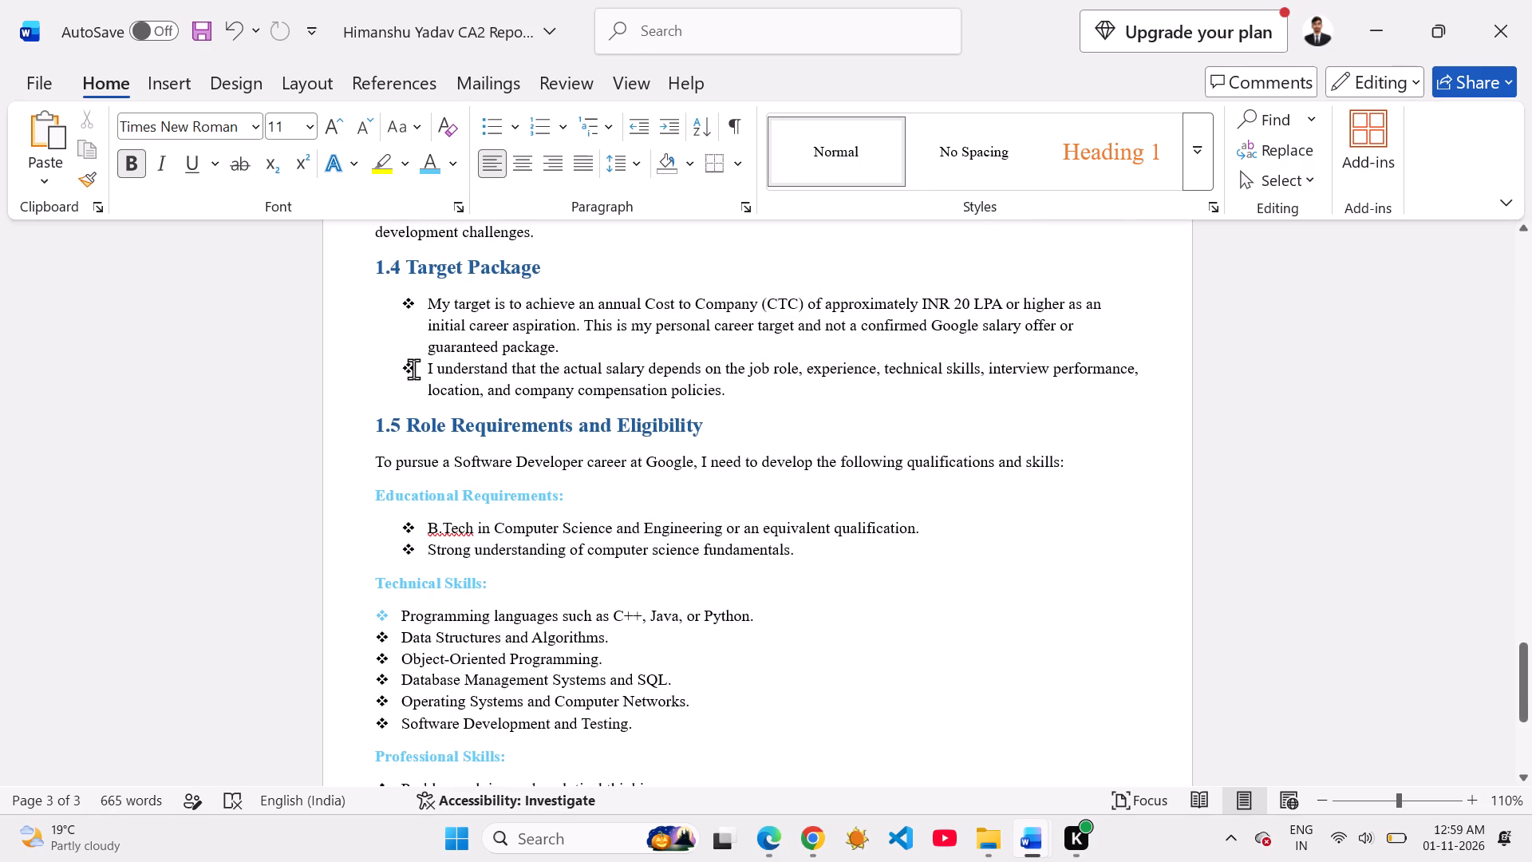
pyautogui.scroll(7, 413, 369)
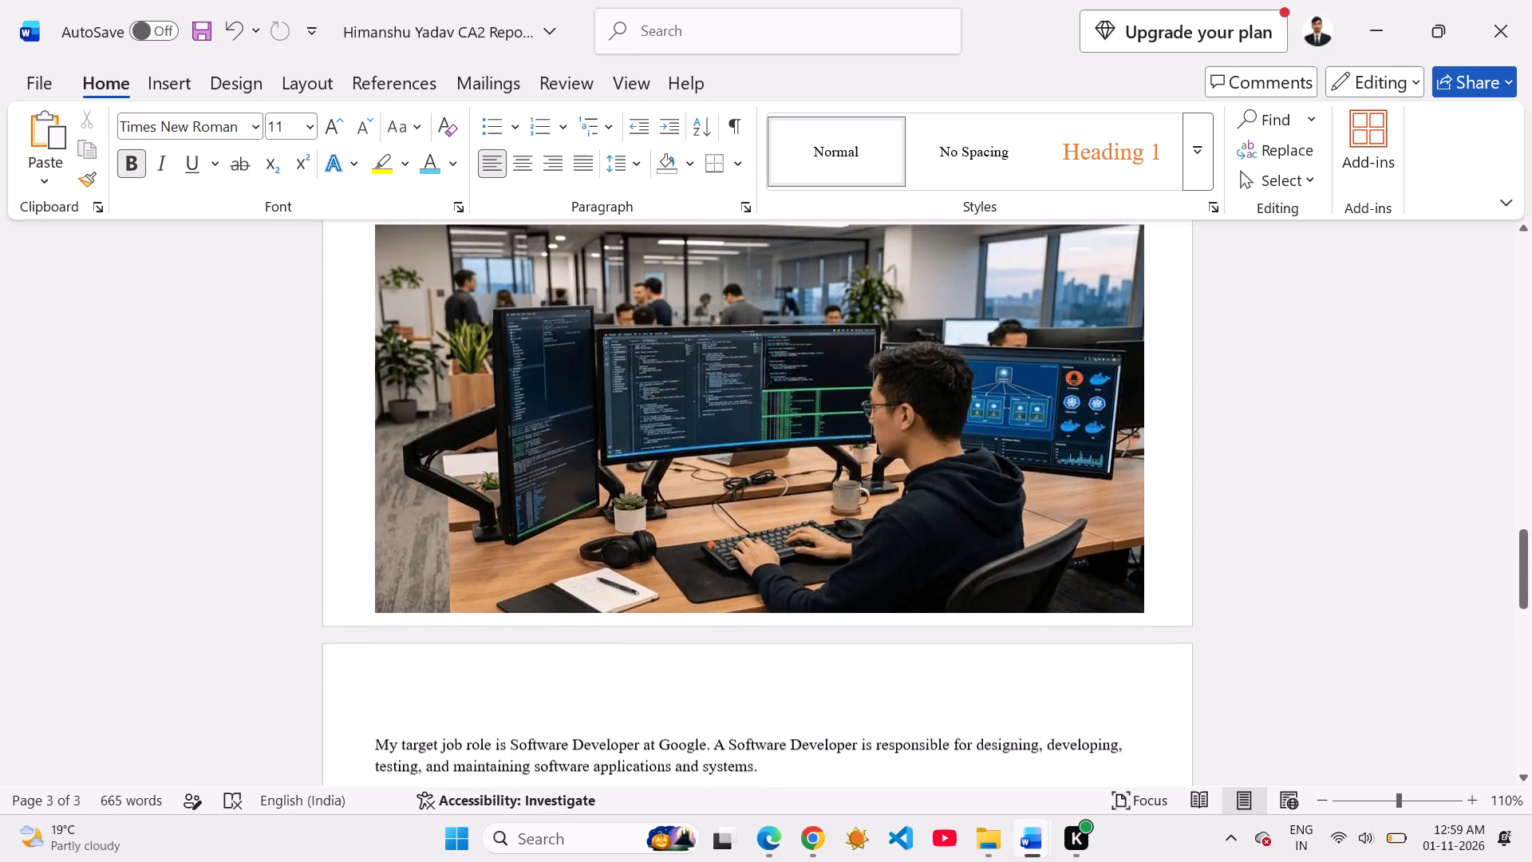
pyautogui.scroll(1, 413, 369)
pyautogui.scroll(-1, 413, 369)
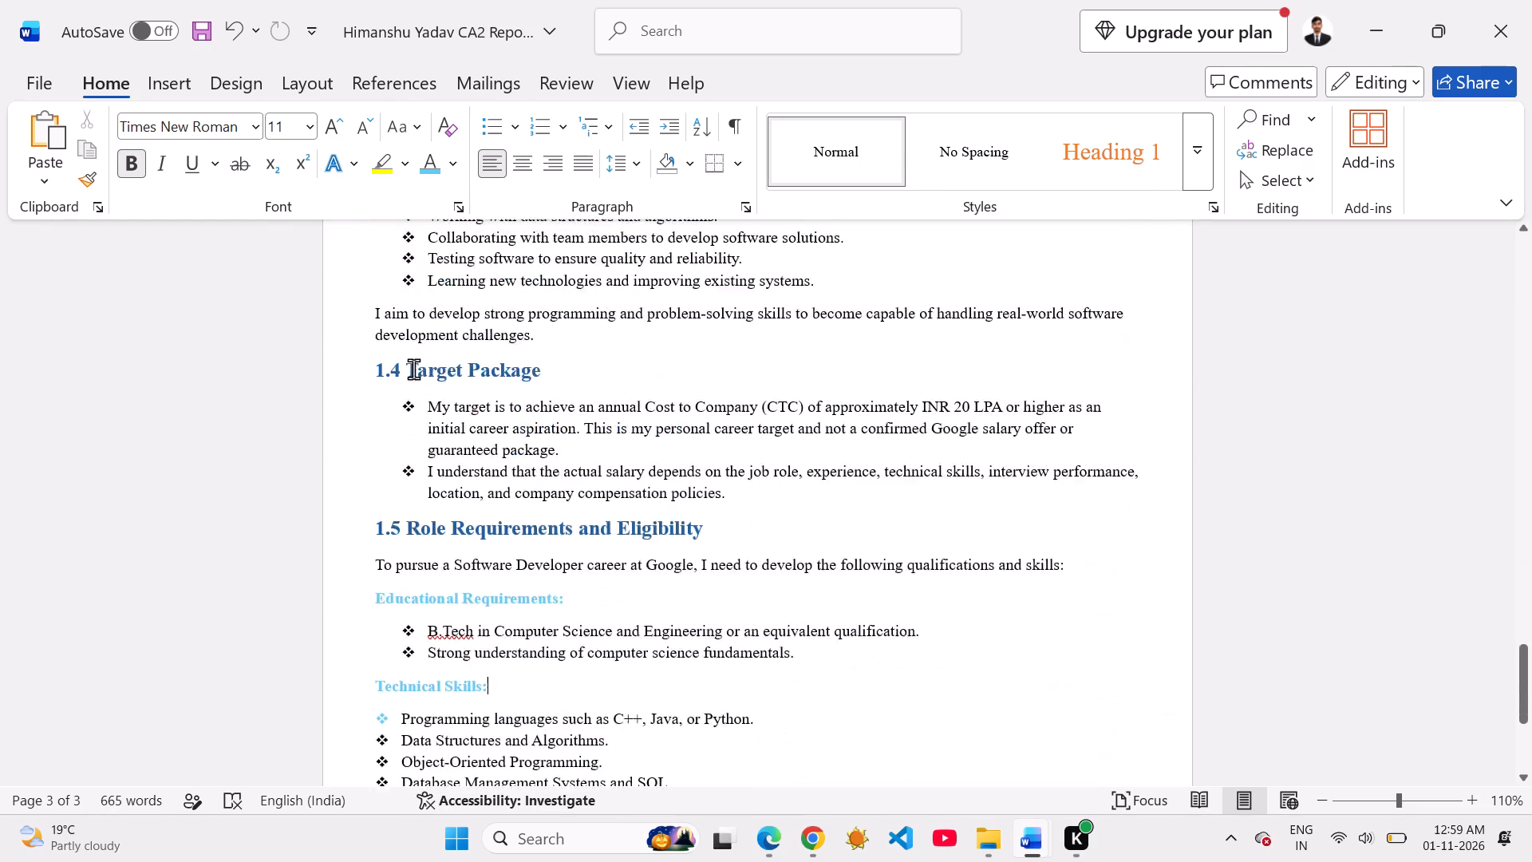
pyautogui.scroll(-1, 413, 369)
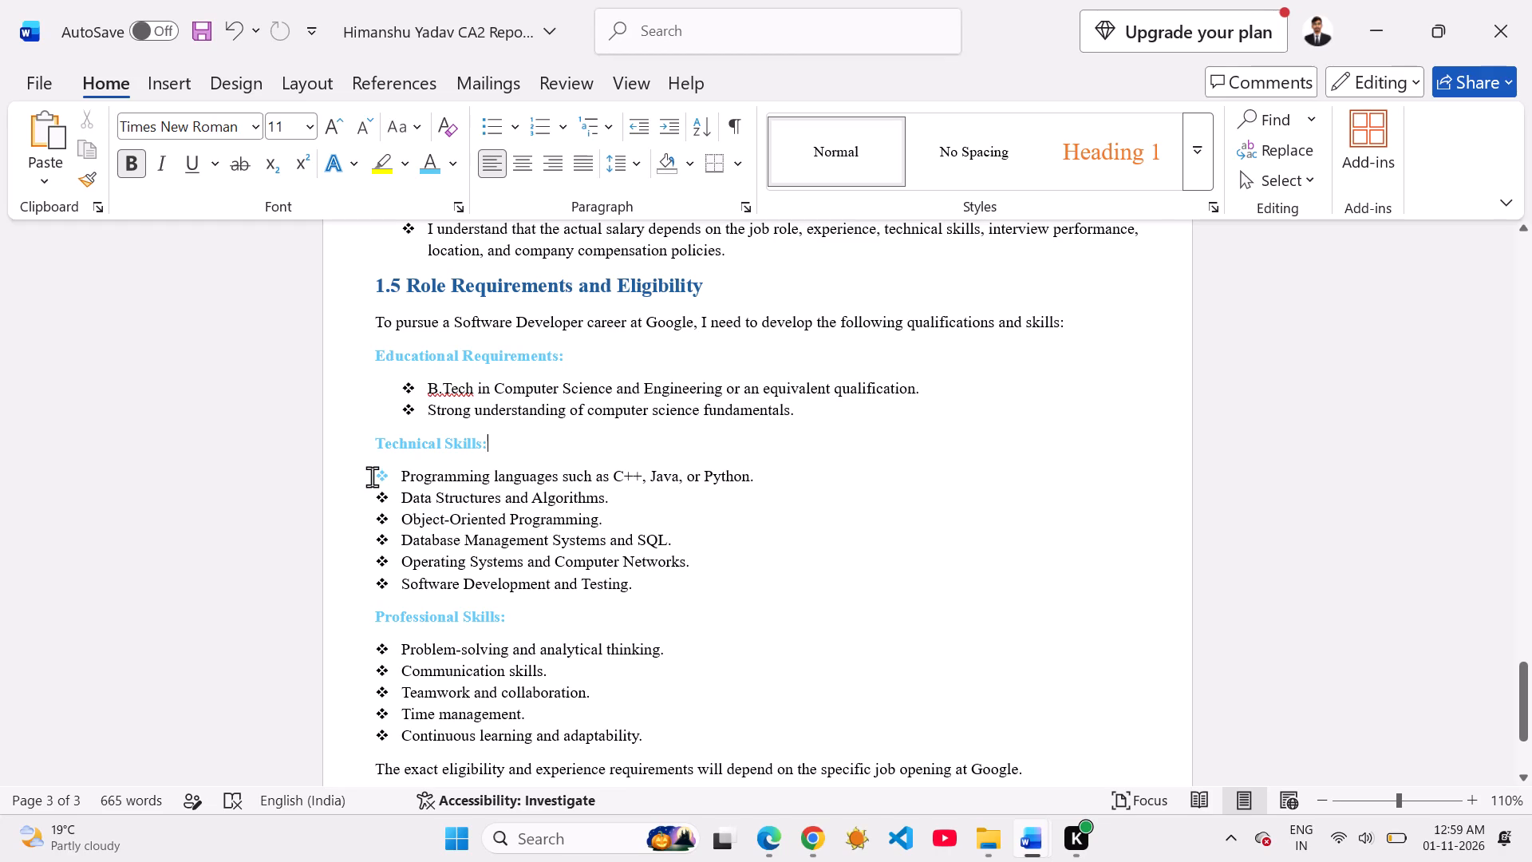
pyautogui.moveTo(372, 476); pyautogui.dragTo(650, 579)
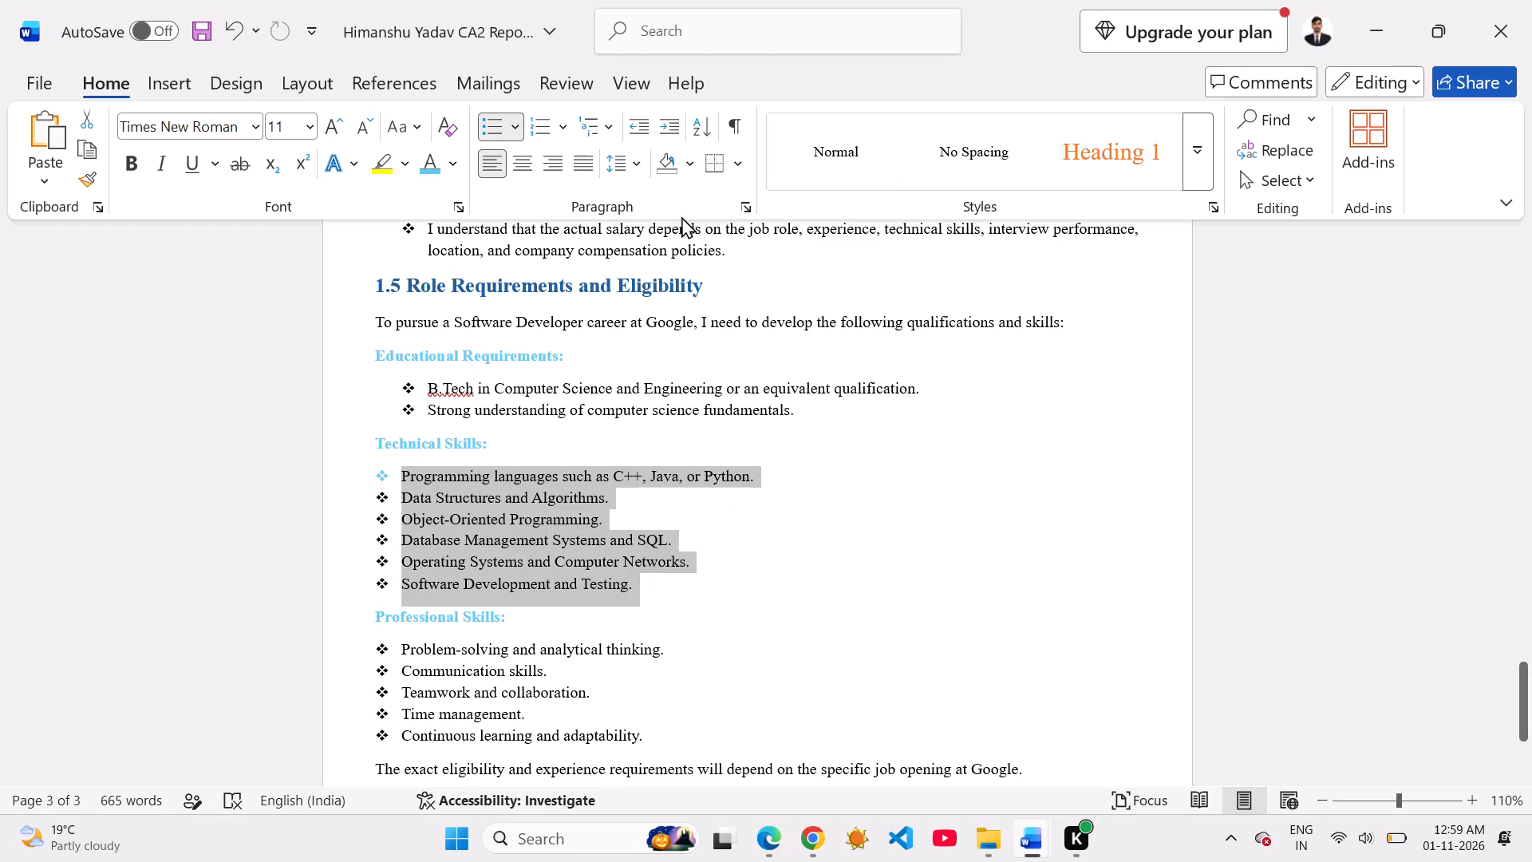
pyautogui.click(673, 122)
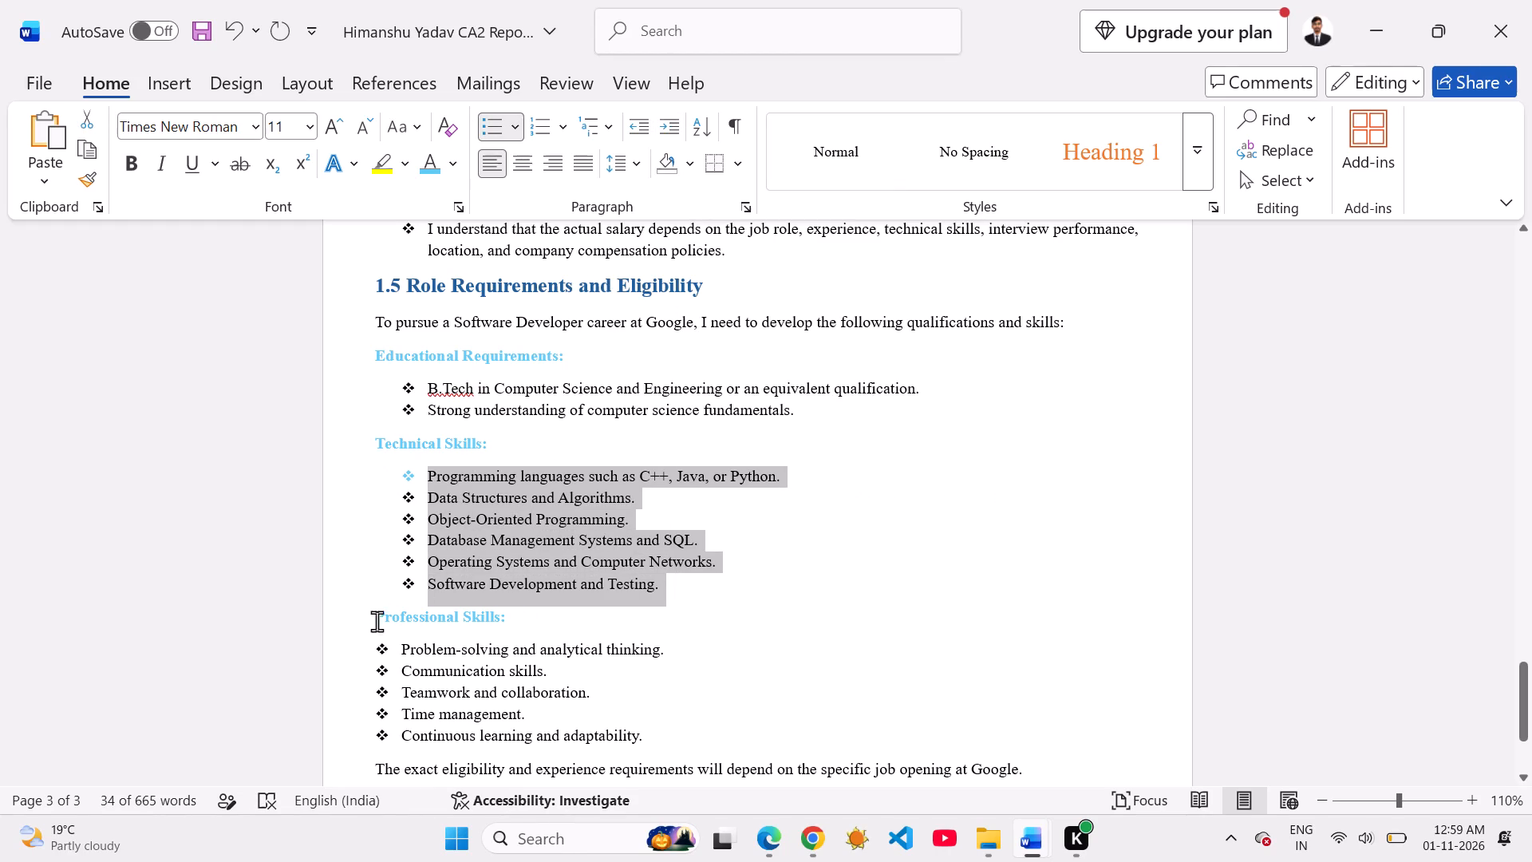
# Increase the indent of the five Professional Skills bullets by one level to align with the other lists.
pyautogui.moveTo(367, 642); pyautogui.dragTo(625, 737)
pyautogui.click(665, 123)
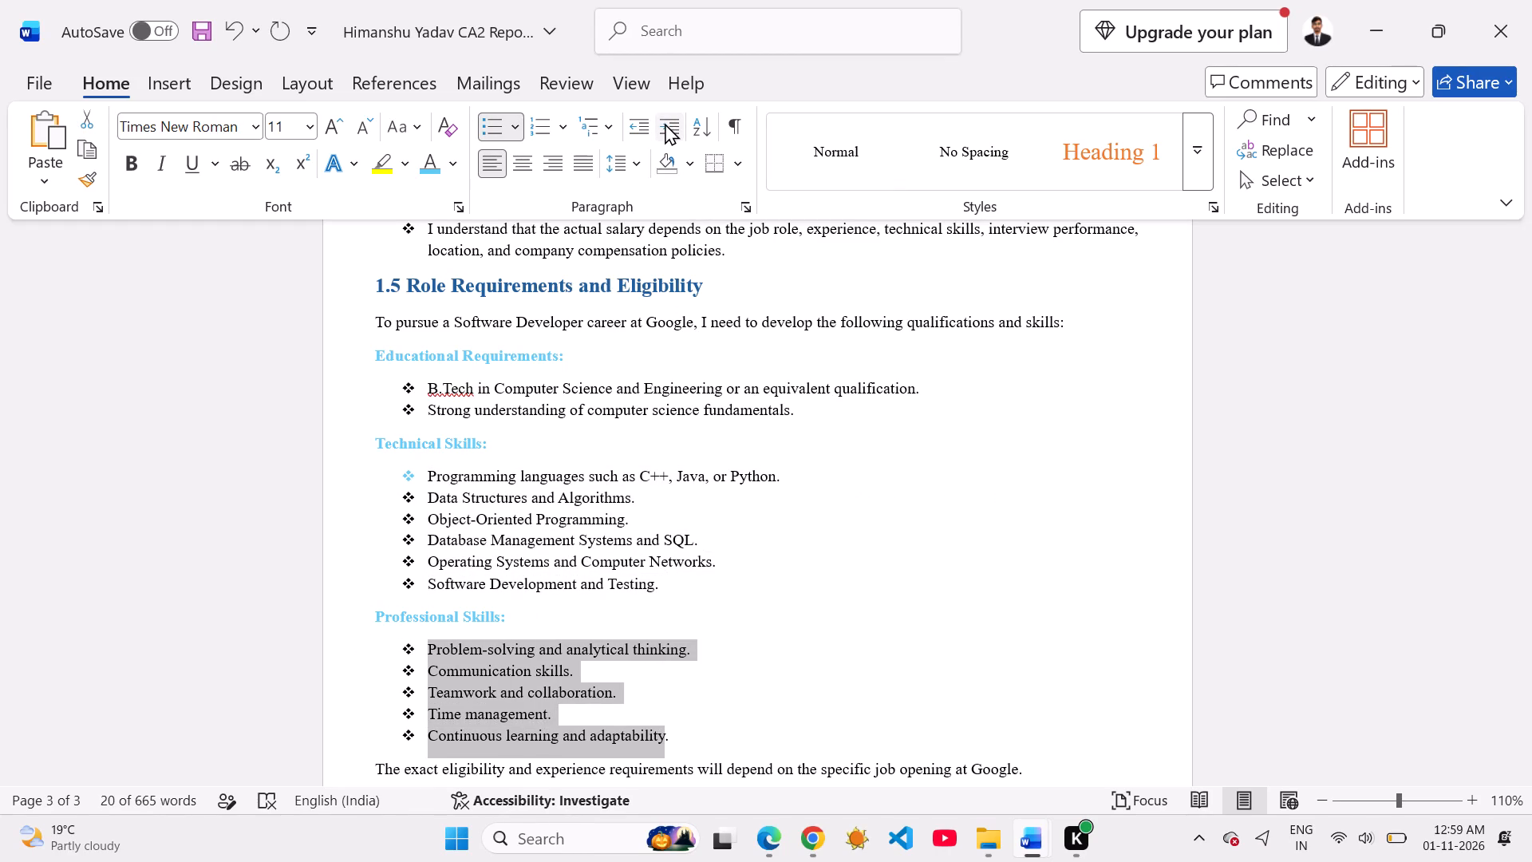
pyautogui.click(850, 574)
# Change the font colour of the Technical Skills list's bullet symbols to black, including the light-blue one beside the programming languages line.
pyautogui.scroll(1, 850, 574)
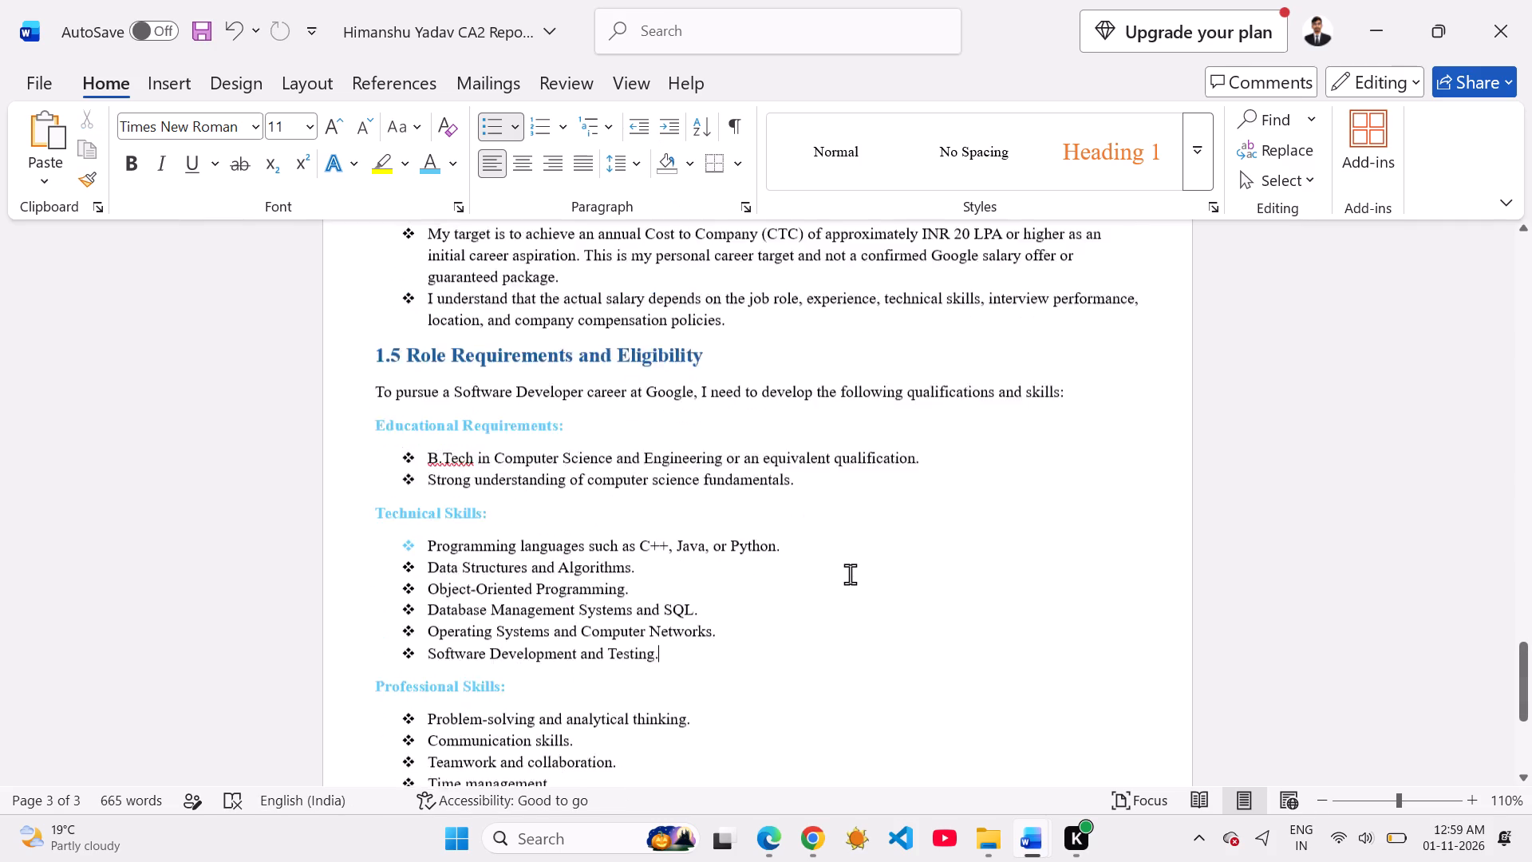
pyautogui.scroll(1, 850, 574)
pyautogui.click(424, 637)
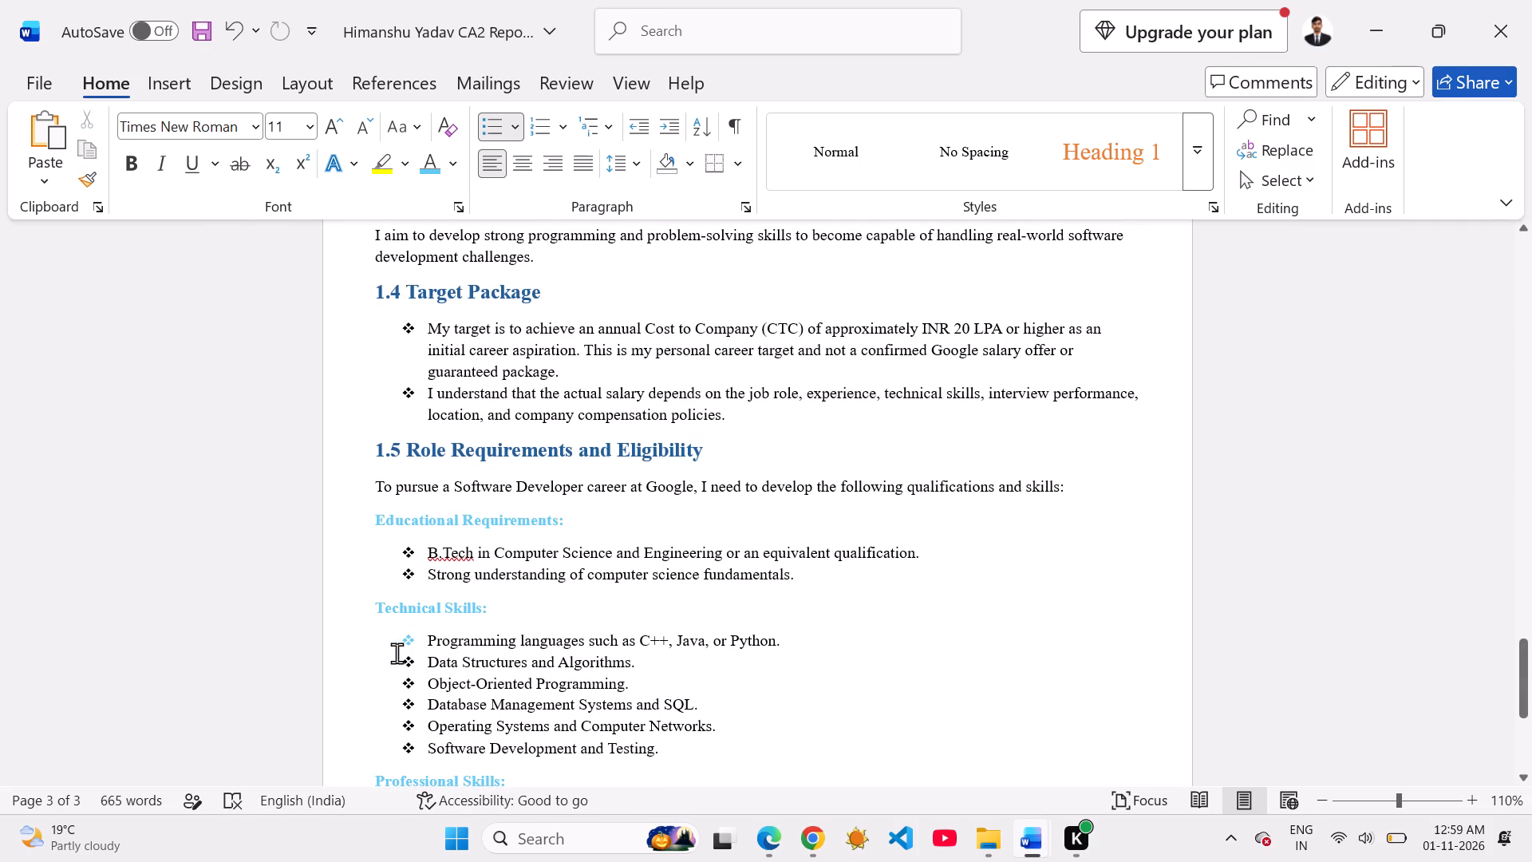
pyautogui.moveTo(413, 631); pyautogui.dragTo(409, 645)
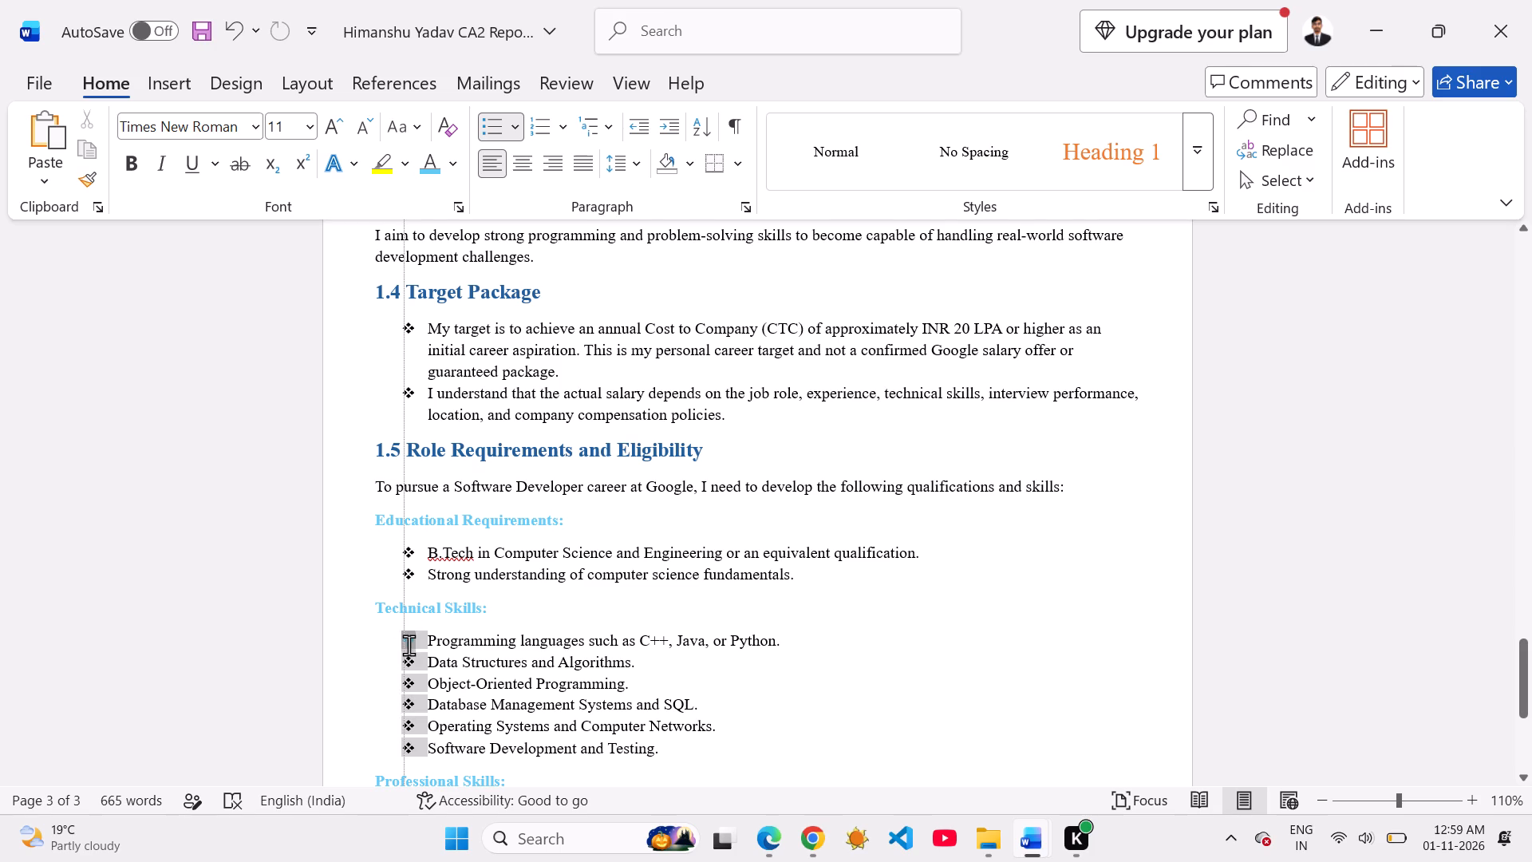
pyautogui.moveTo(409, 645); pyautogui.dragTo(409, 646)
pyautogui.click(409, 646)
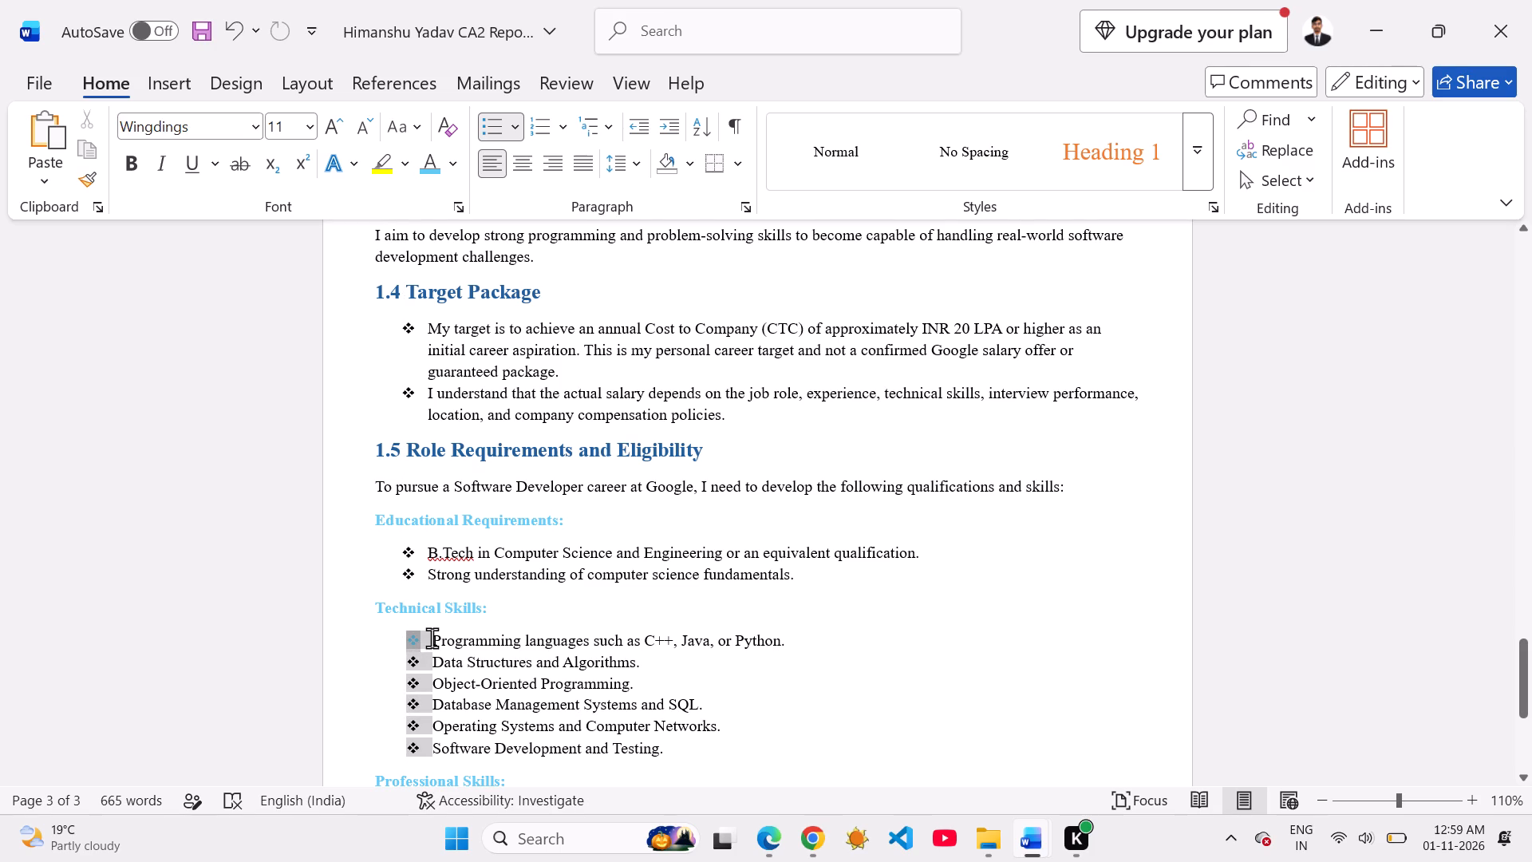
pyautogui.click(432, 638)
pyautogui.click(436, 573)
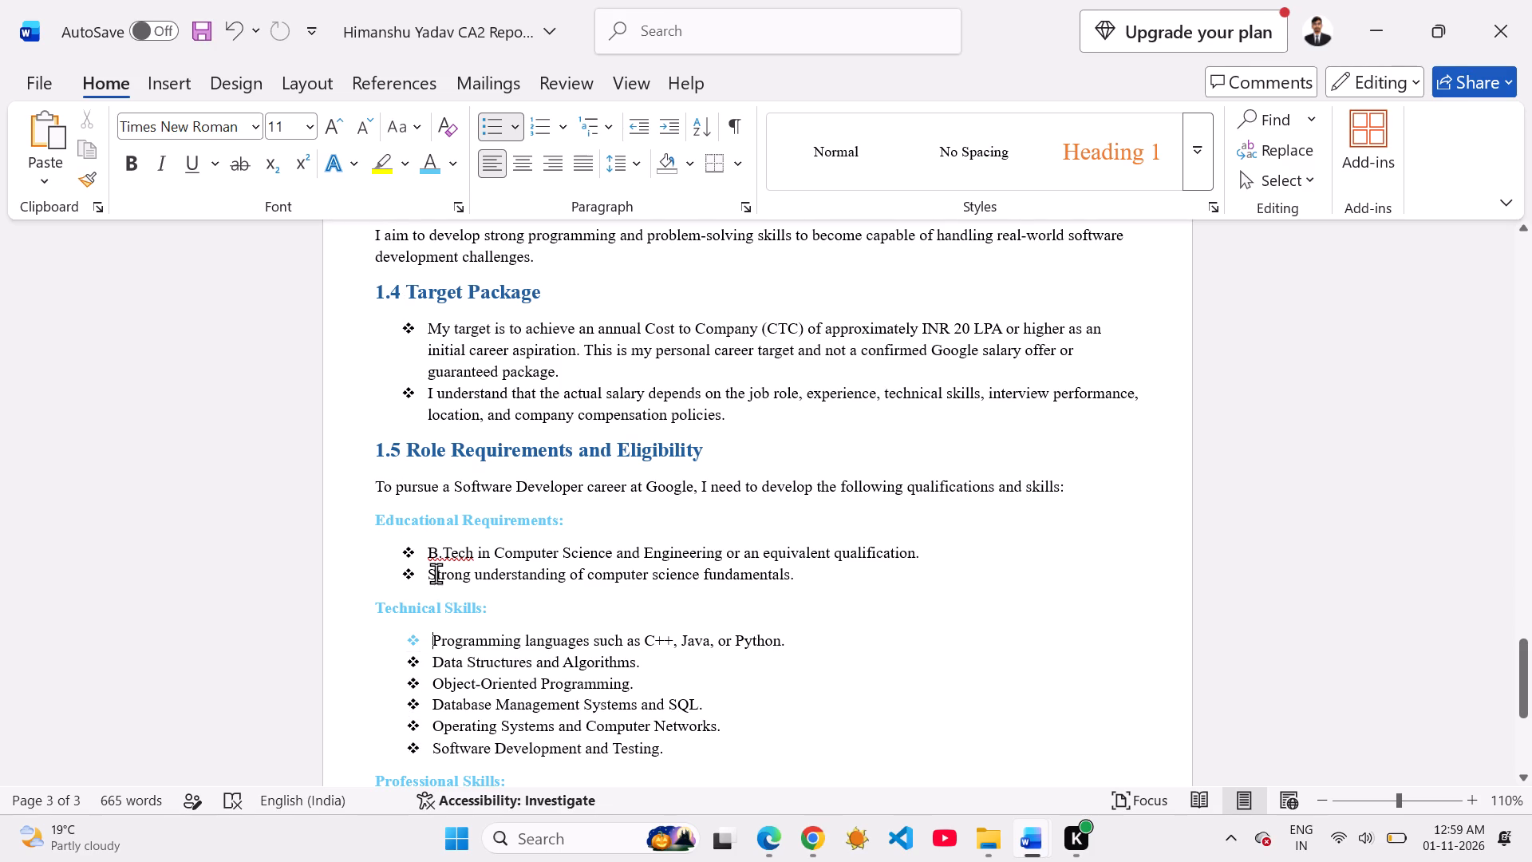
pyautogui.press('Left')
pyautogui.click(431, 639)
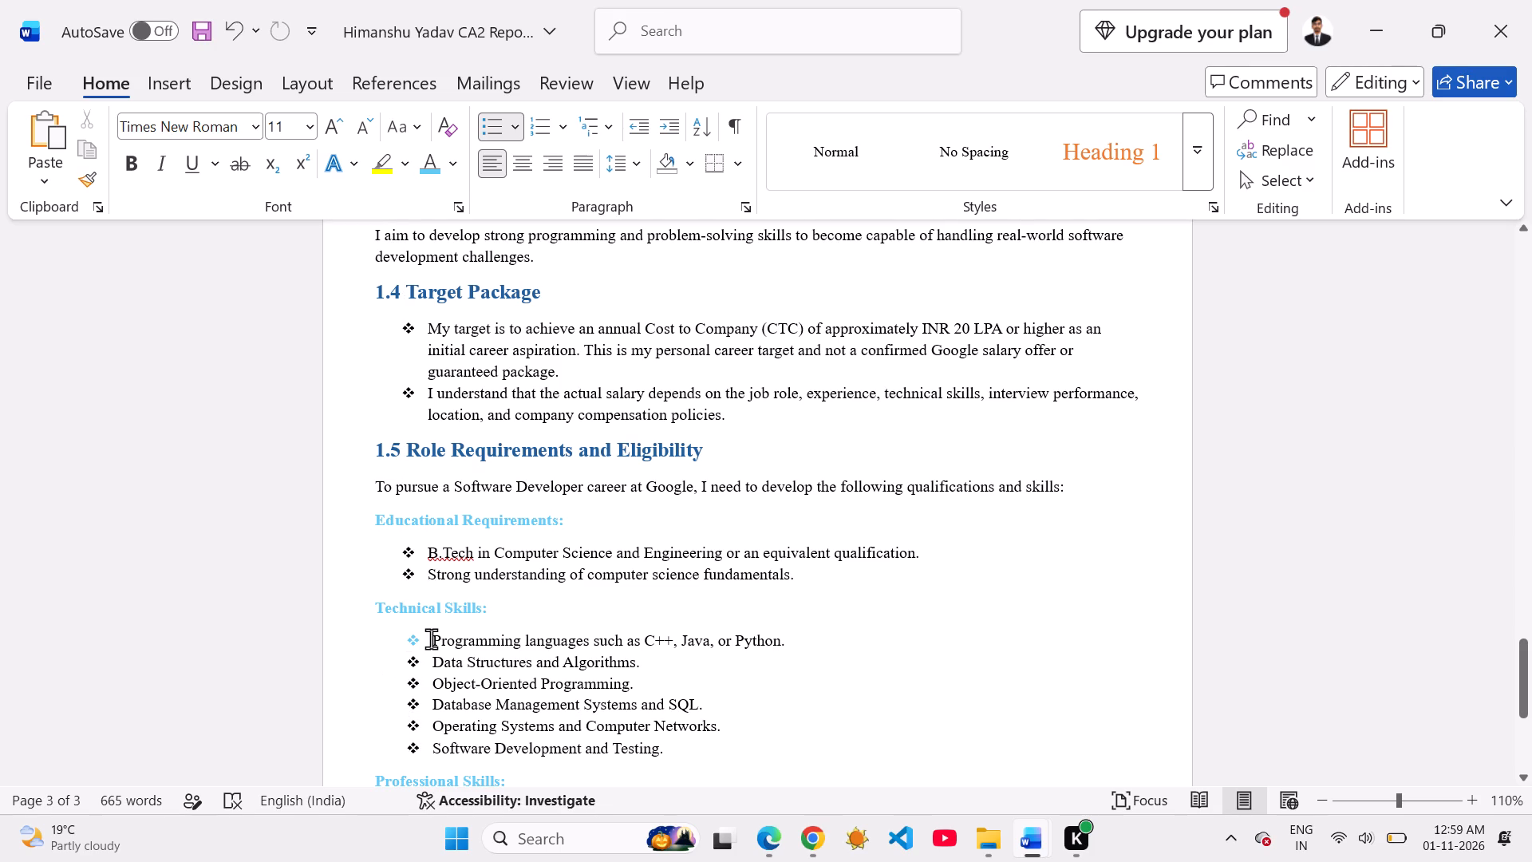
pyautogui.doubleClick(436, 633)
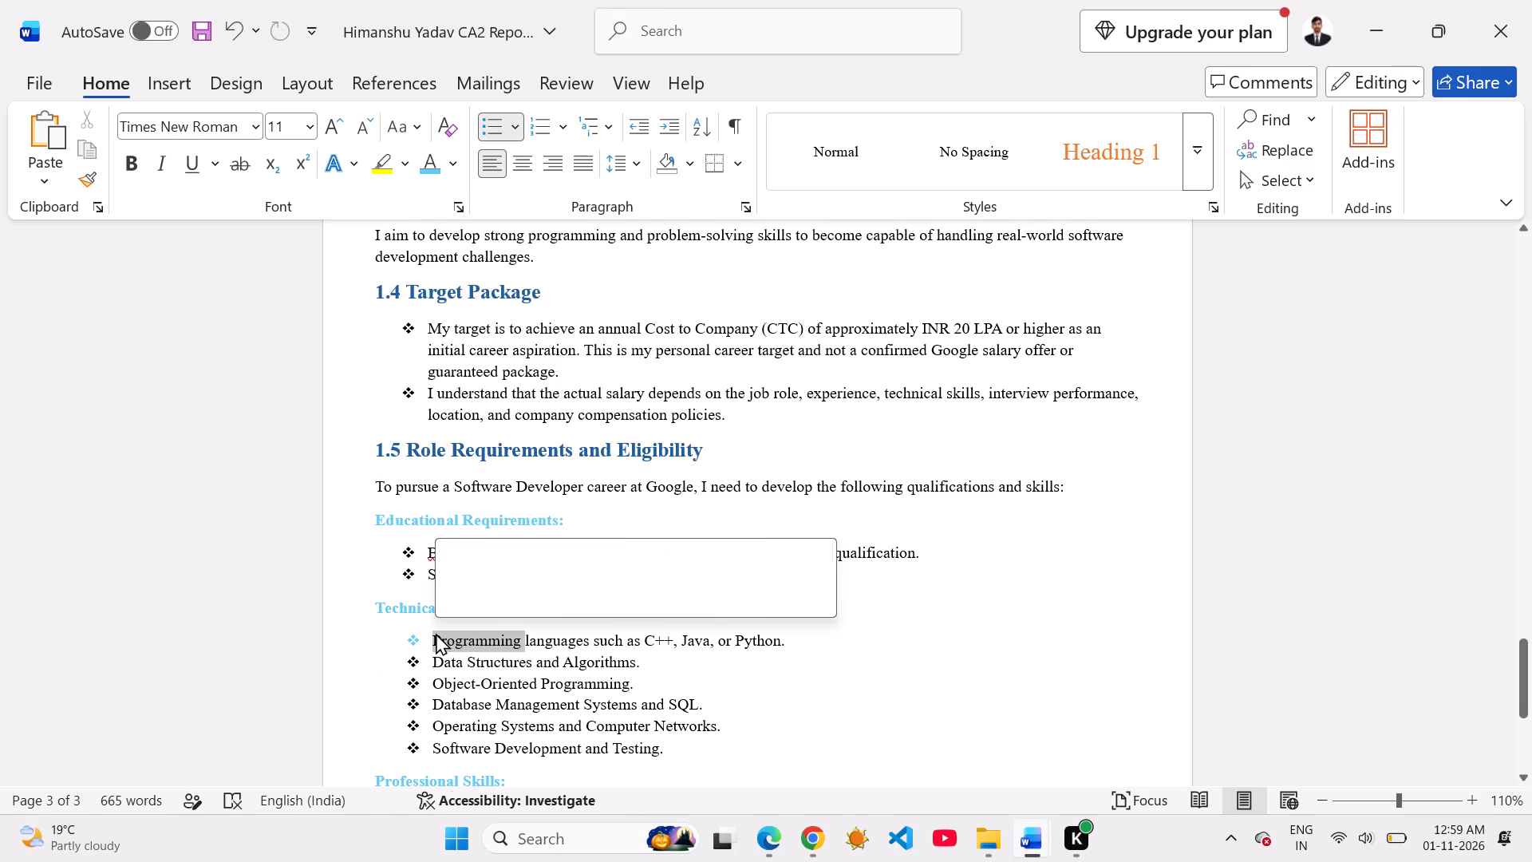
pyautogui.click(436, 633)
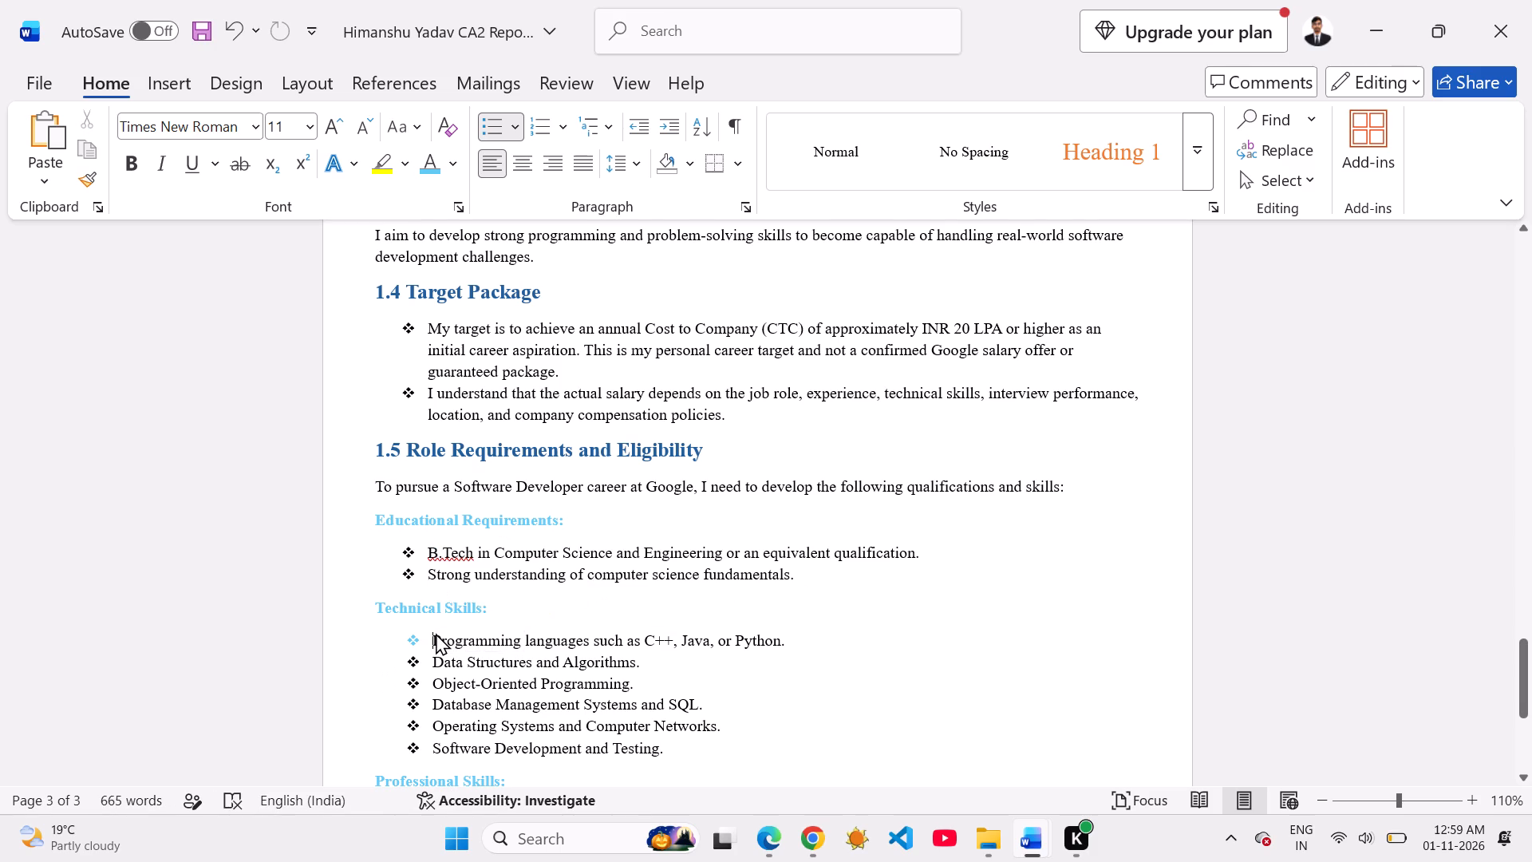
pyautogui.press('Left')
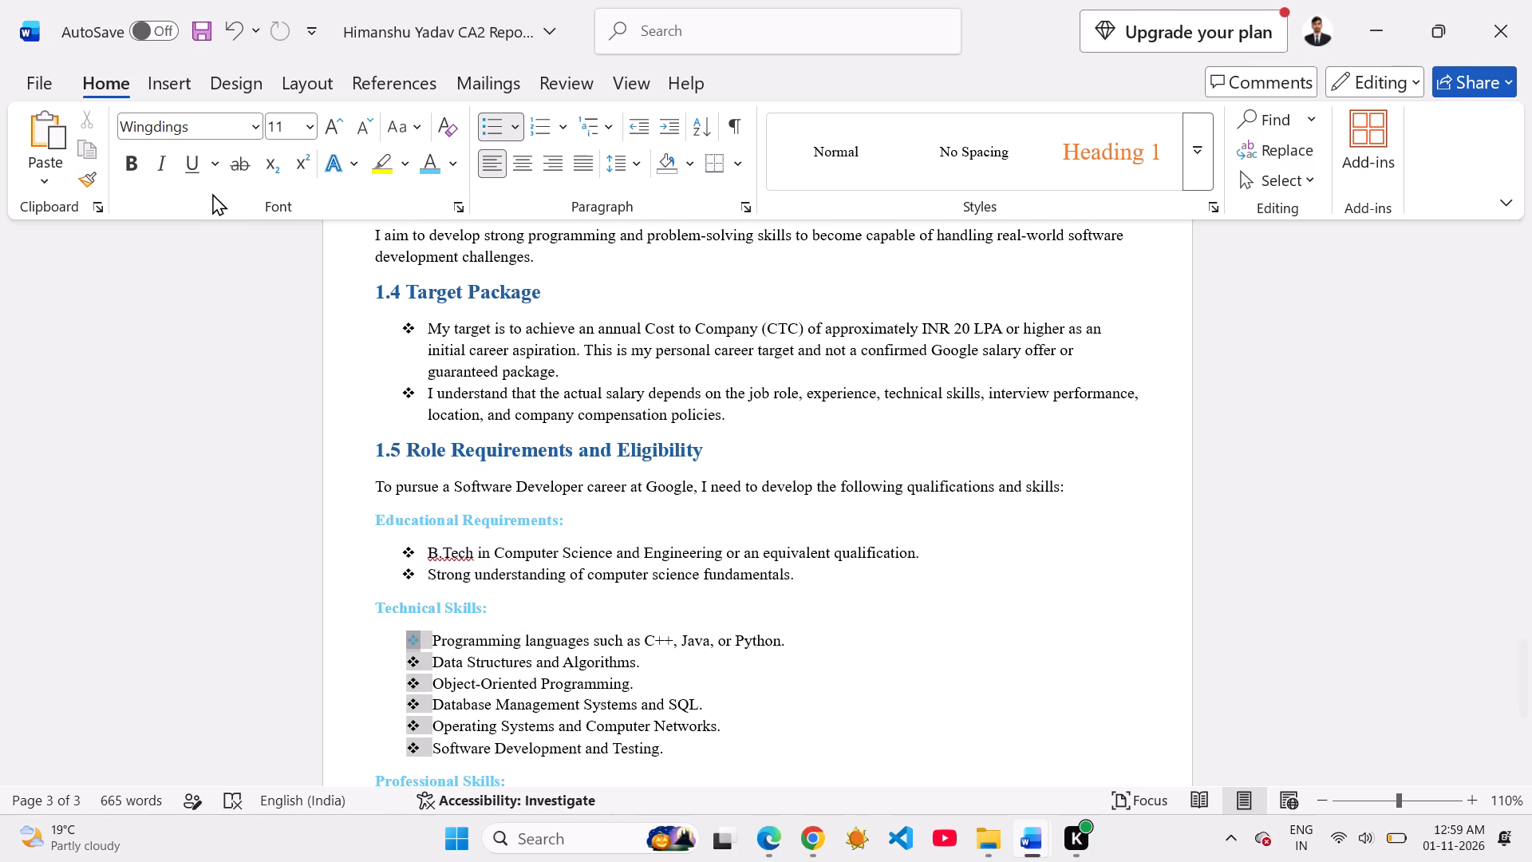
pyautogui.click(456, 158)
pyautogui.click(468, 300)
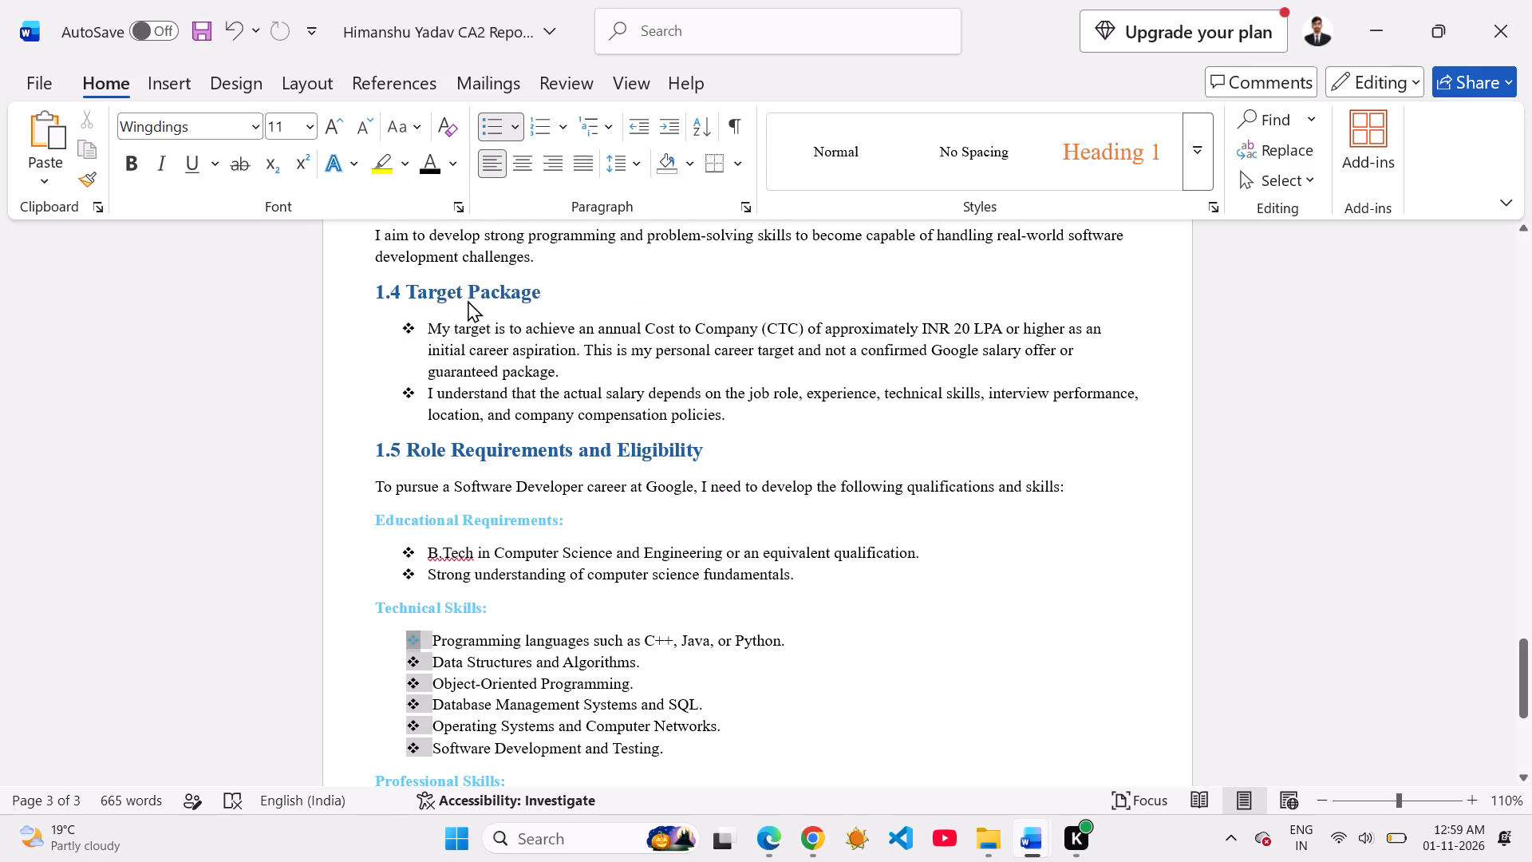
pyautogui.click(752, 726)
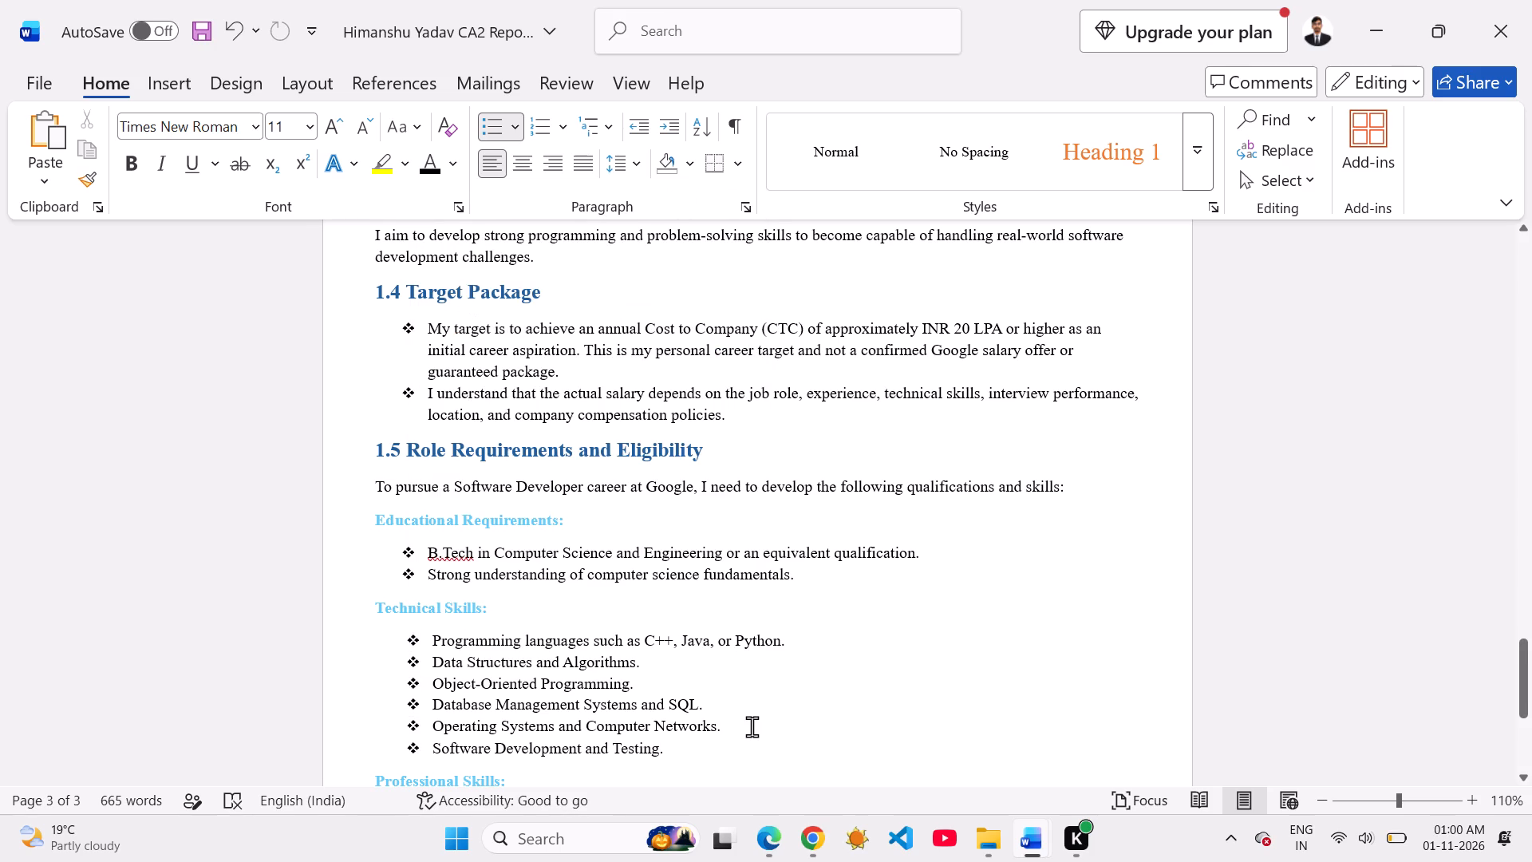
pyautogui.scroll(2, 752, 726)
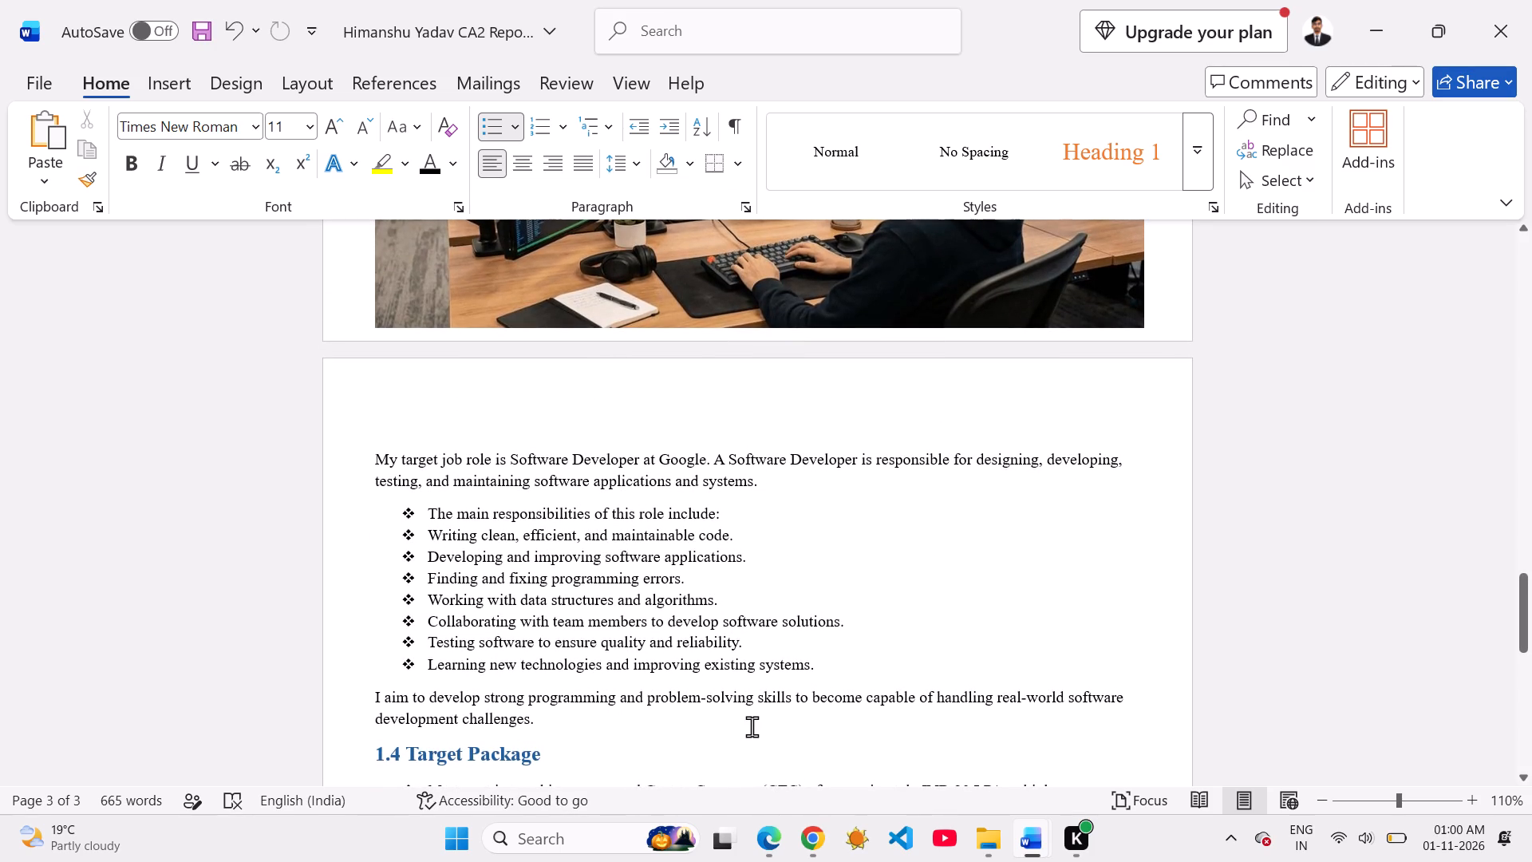